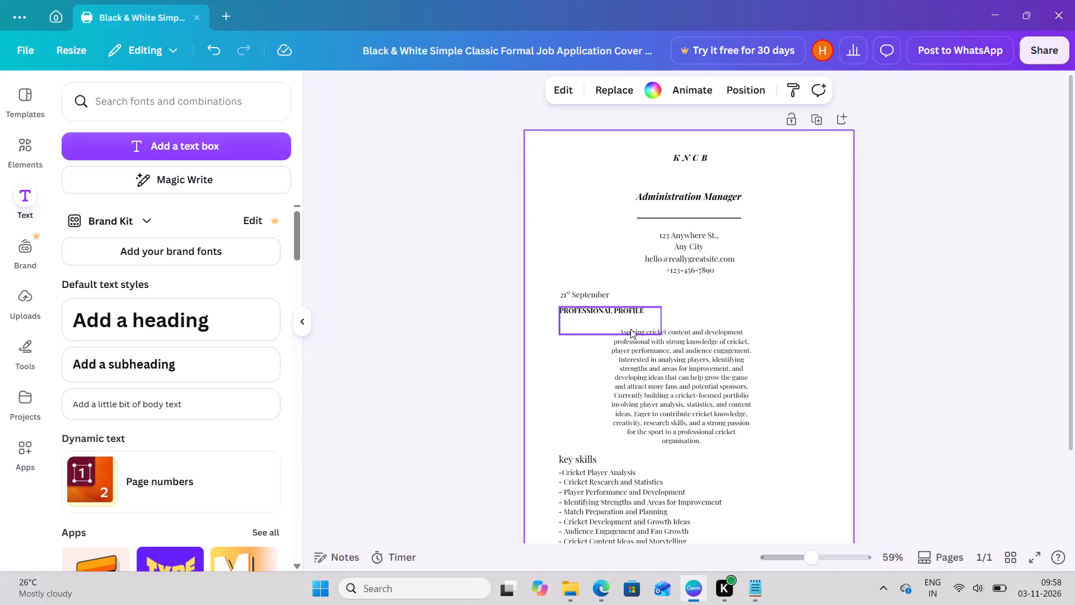
# Move the PROFESSIONAL PROFILE heading slightly down, keeping its left edge in line with the date above it.
pyautogui.moveTo(607, 313); pyautogui.dragTo(613, 323)
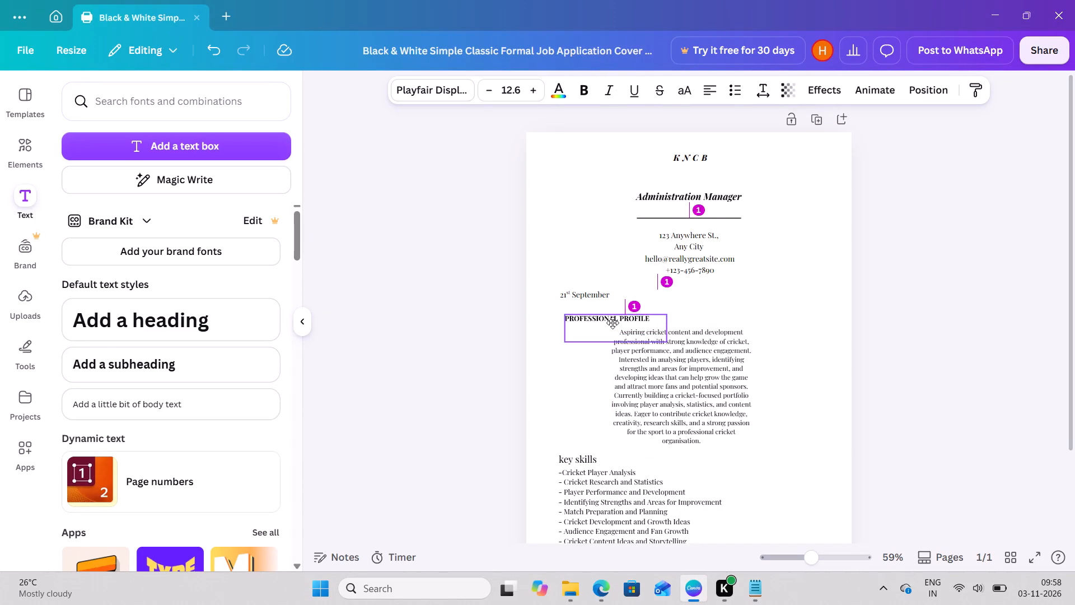
pyautogui.moveTo(613, 323); pyautogui.dragTo(613, 326)
pyautogui.moveTo(613, 326); pyautogui.dragTo(612, 319)
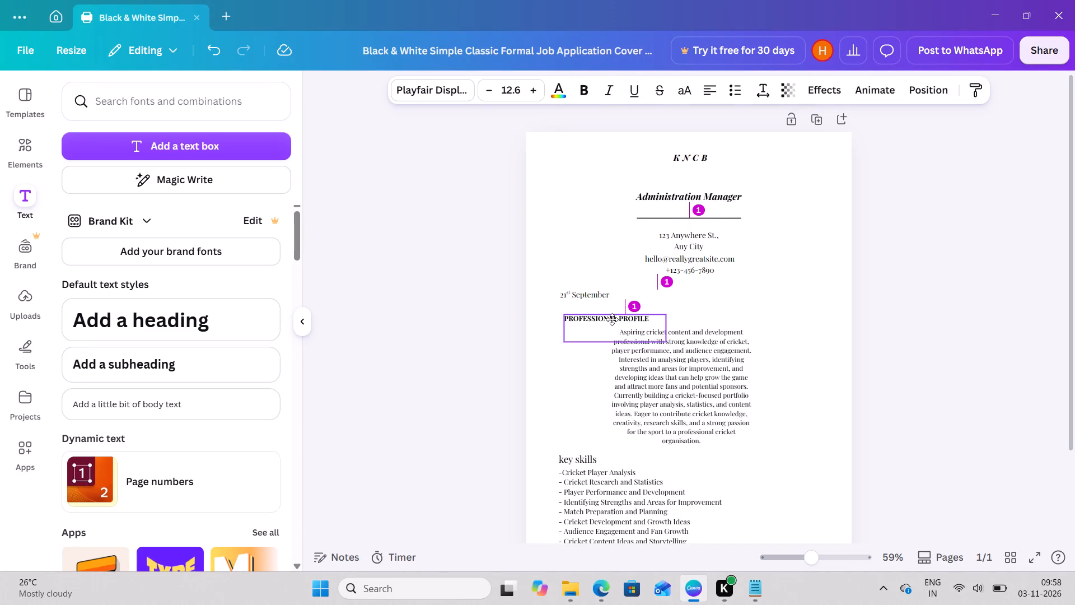
pyautogui.moveTo(612, 319); pyautogui.dragTo(611, 314)
pyautogui.tripleClick(611, 314)
pyautogui.click(611, 314)
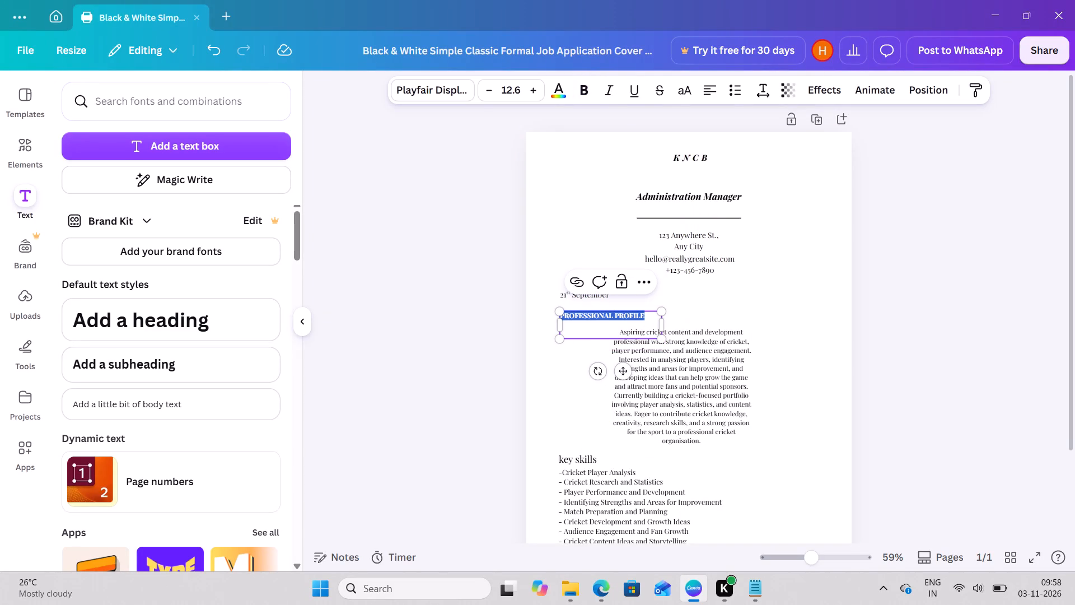
# Widen the profile paragraph to span most of the page width and centre it on the page beneath the PROFESSIONAL PROFILE heading.
pyautogui.moveTo(659, 384); pyautogui.dragTo(655, 381)
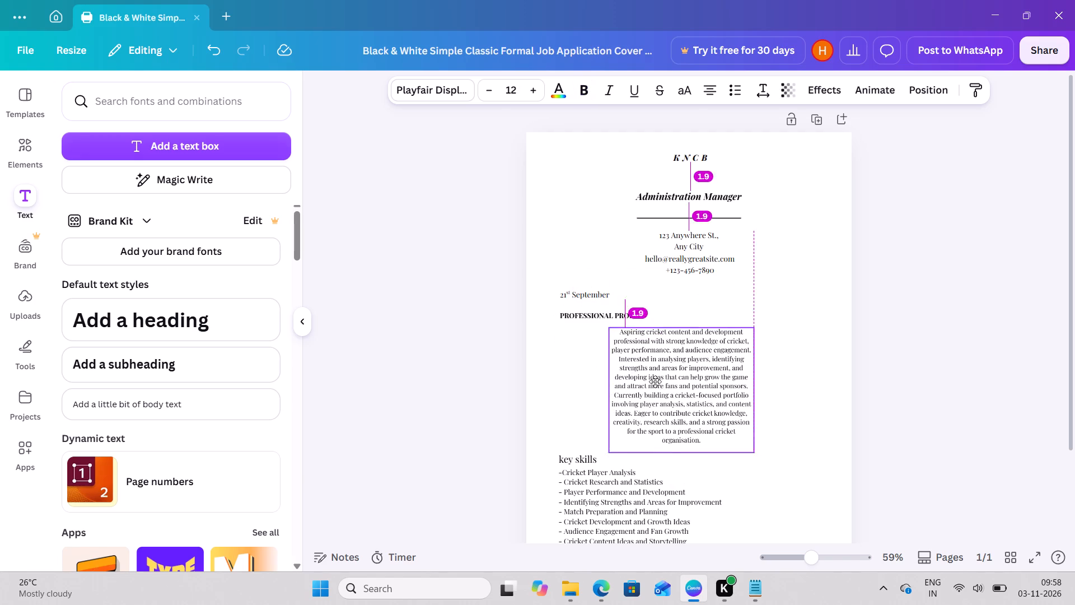
pyautogui.moveTo(655, 381); pyautogui.dragTo(626, 381)
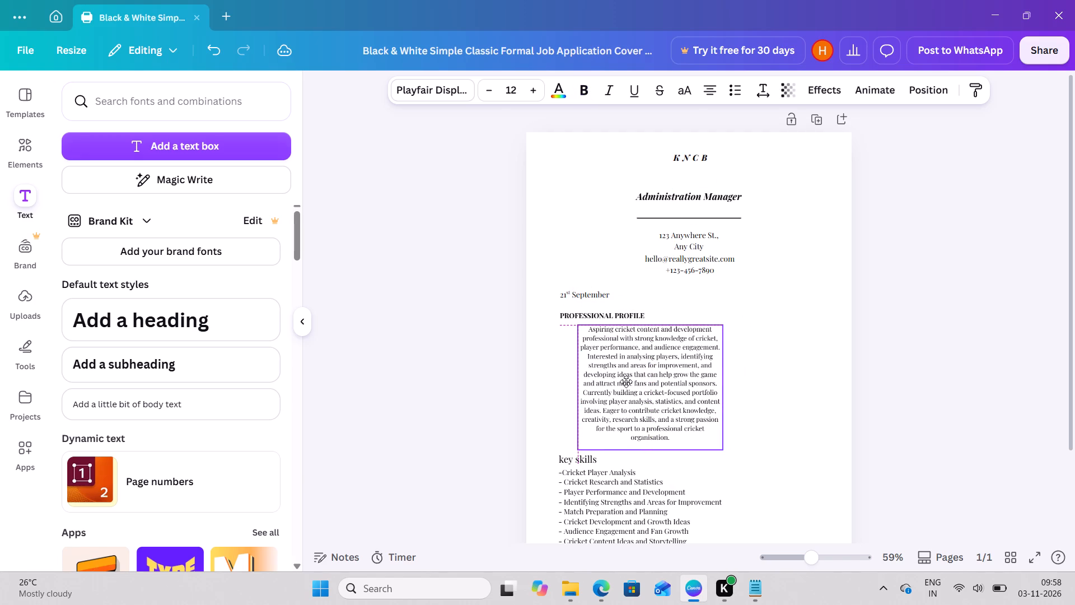
pyautogui.moveTo(626, 381); pyautogui.dragTo(630, 378)
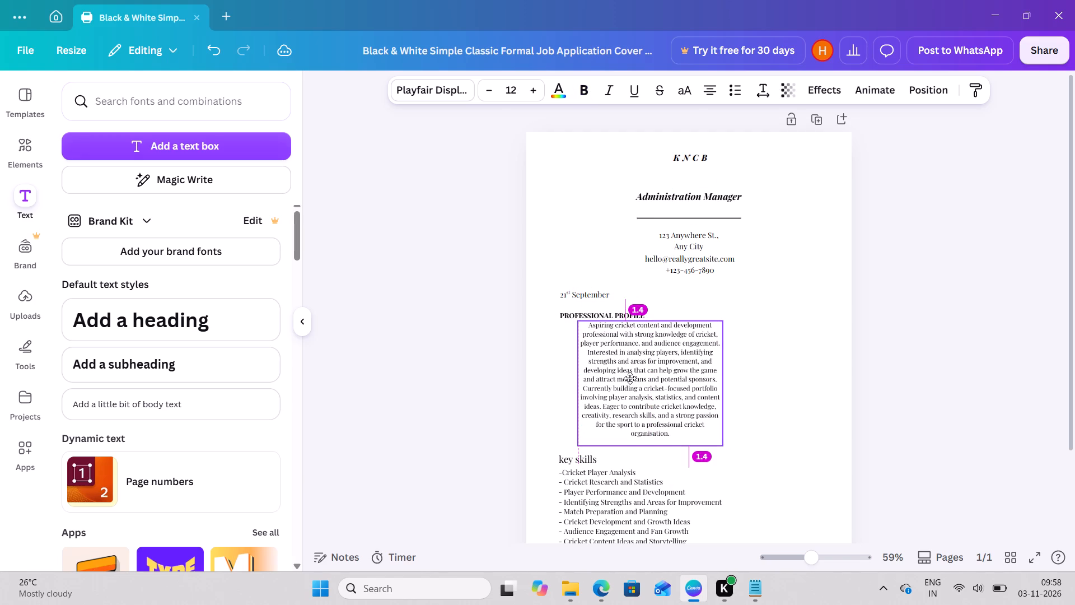
pyautogui.moveTo(630, 378); pyautogui.dragTo(632, 384)
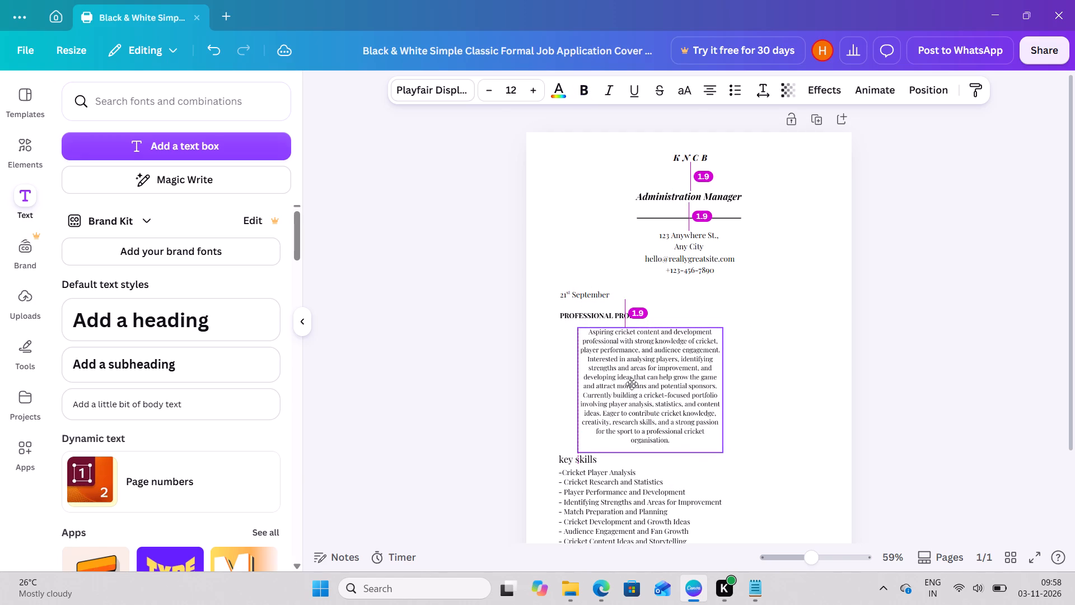
pyautogui.moveTo(632, 384); pyautogui.dragTo(636, 384)
pyautogui.click(636, 384)
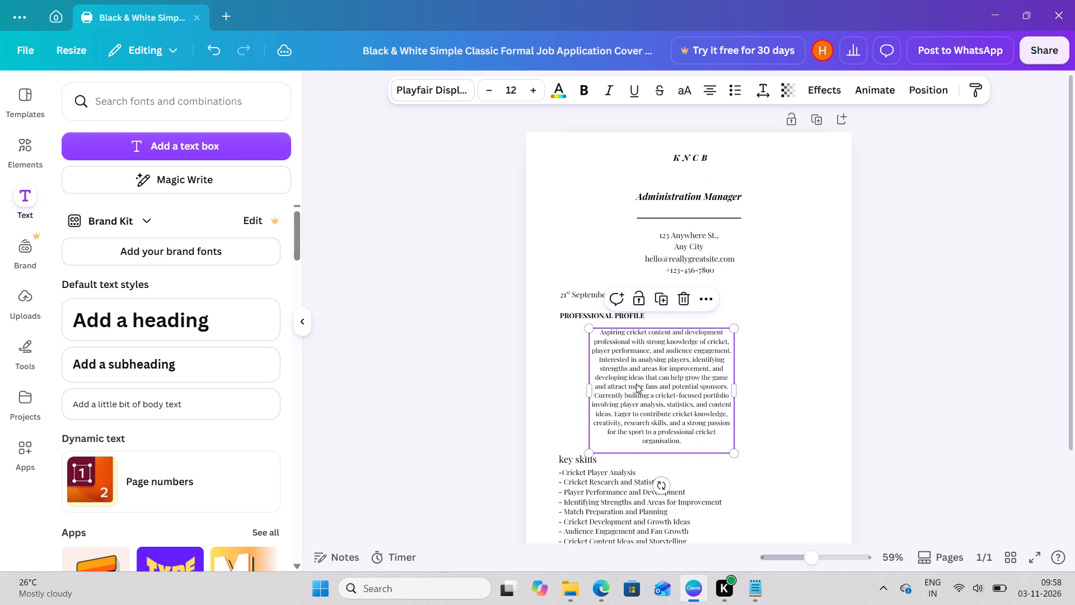
pyautogui.moveTo(690, 388); pyautogui.dragTo(722, 395)
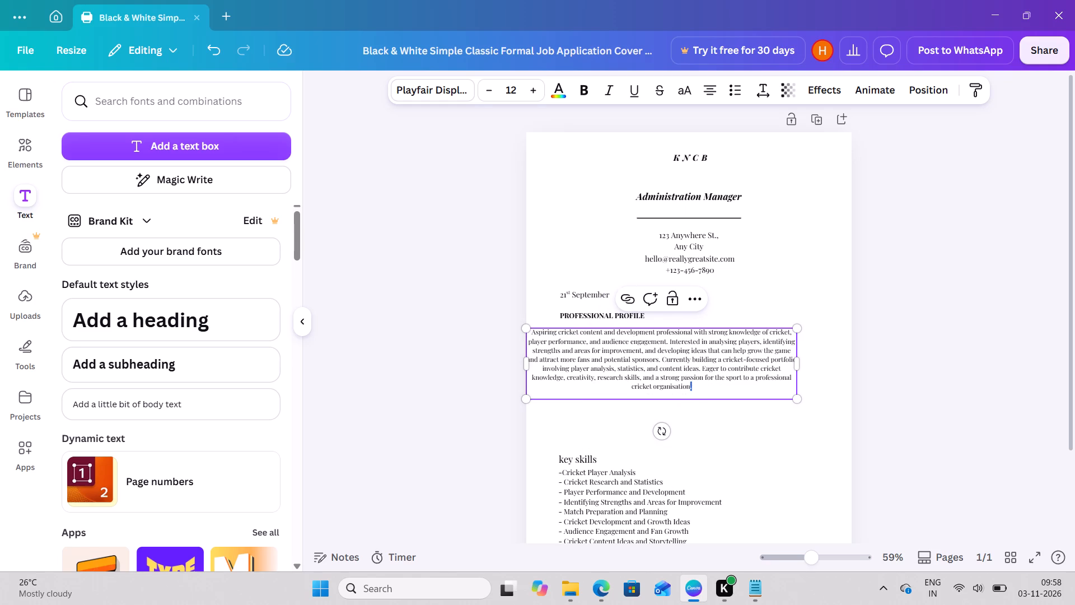
pyautogui.click(705, 383)
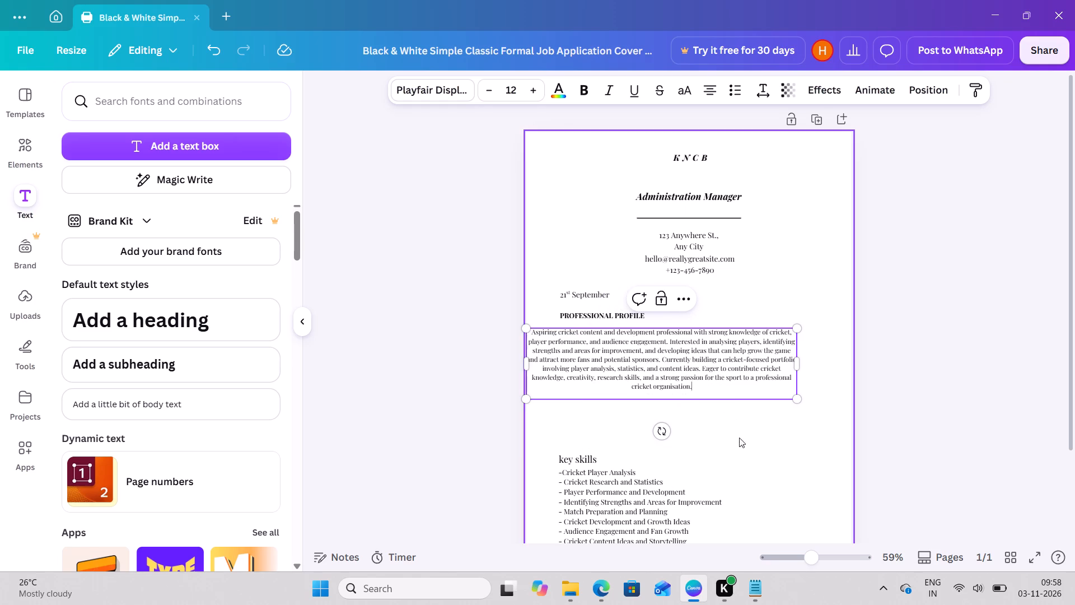
pyautogui.click(744, 452)
pyautogui.moveTo(678, 373); pyautogui.dragTo(679, 373)
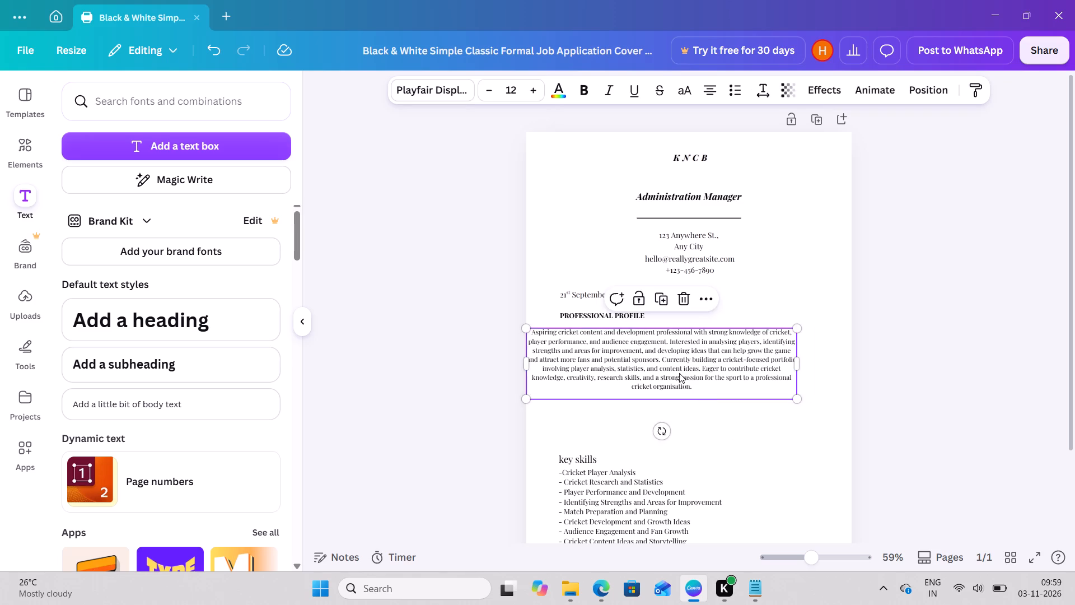
pyautogui.moveTo(679, 373); pyautogui.dragTo(708, 374)
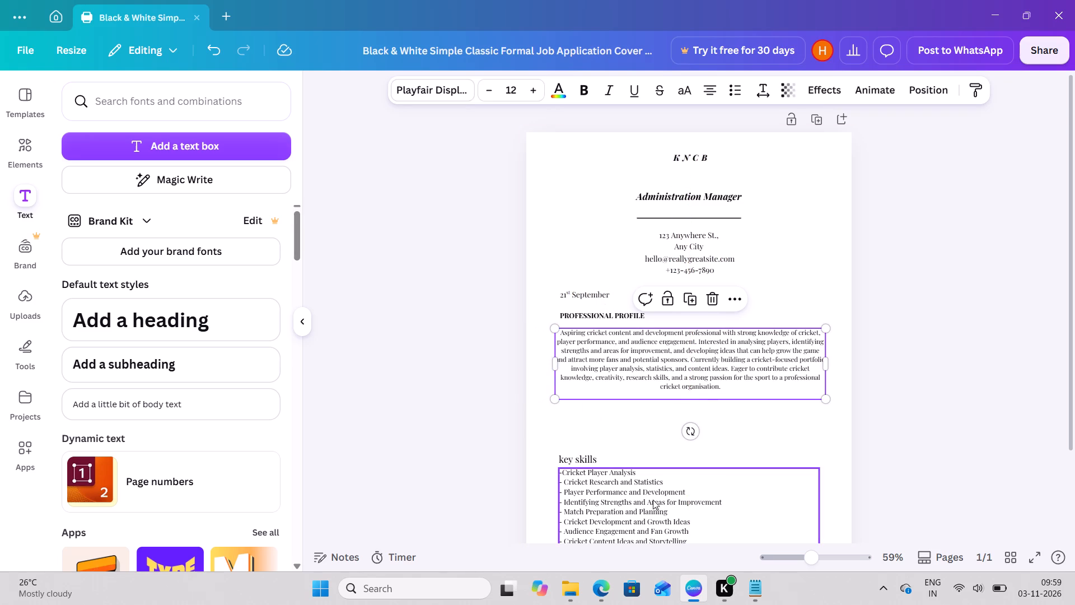
# Move the key skills heading and its skills list up to close the gap beneath the profile paragraph.
pyautogui.moveTo(582, 463); pyautogui.dragTo(583, 403)
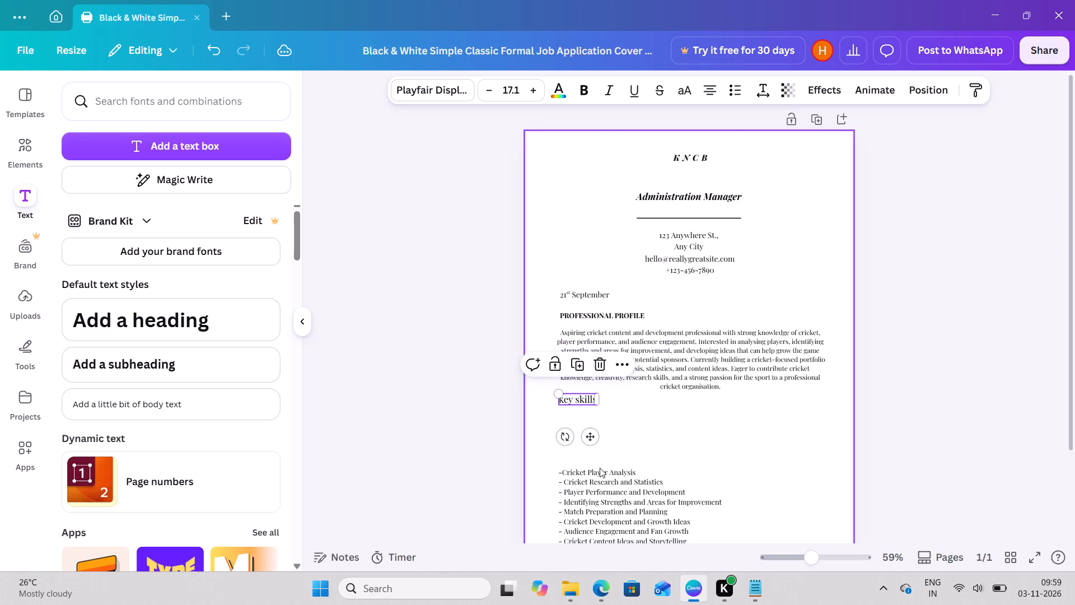
pyautogui.moveTo(600, 468); pyautogui.dragTo(605, 434)
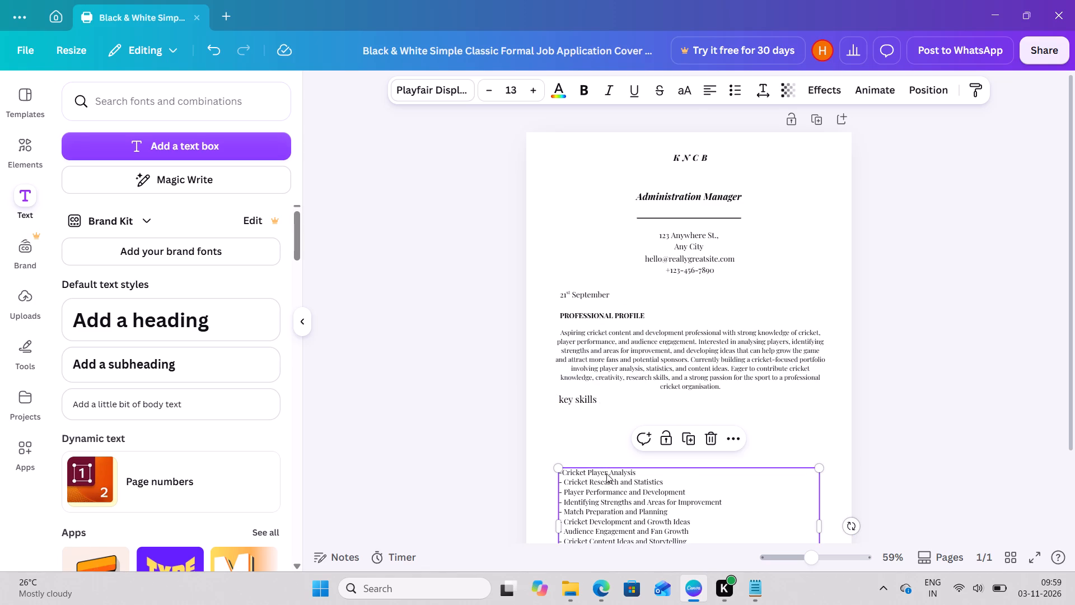
pyautogui.moveTo(606, 476); pyautogui.dragTo(606, 422)
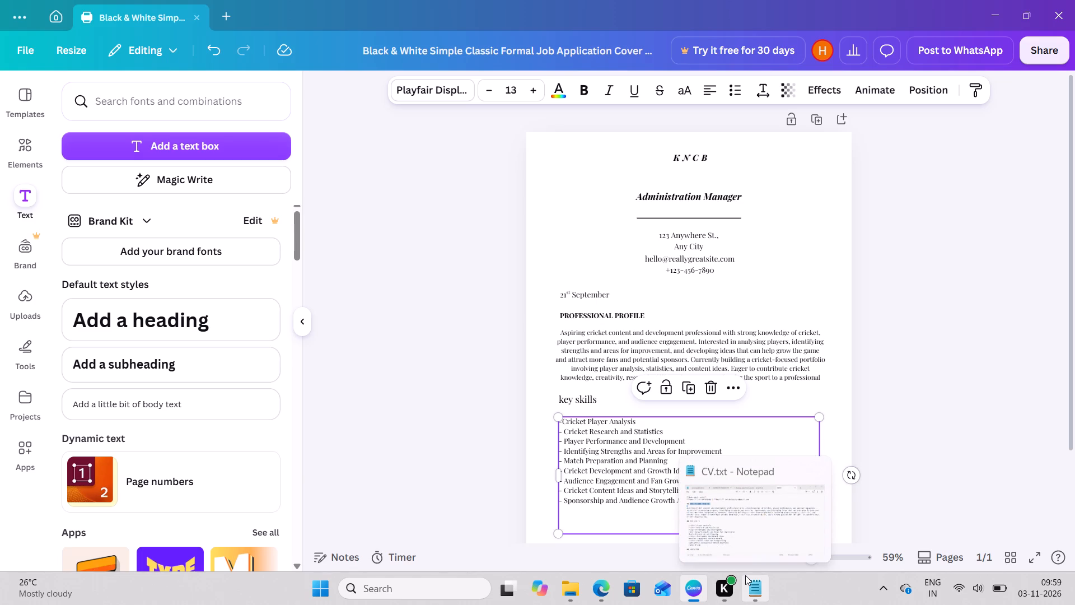
pyautogui.click(602, 445)
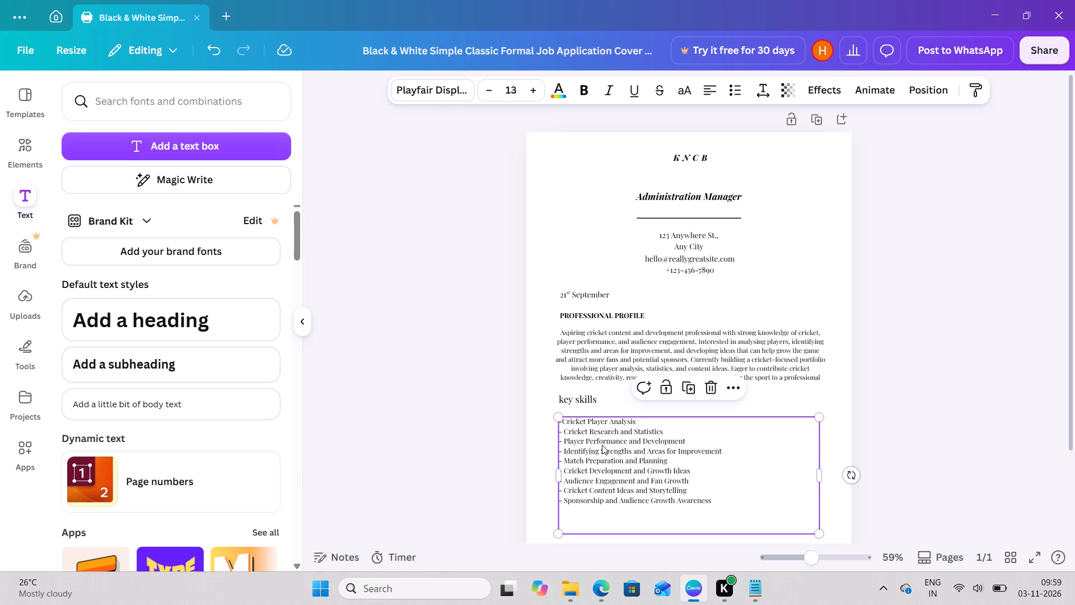
pyautogui.moveTo(602, 441); pyautogui.dragTo(602, 436)
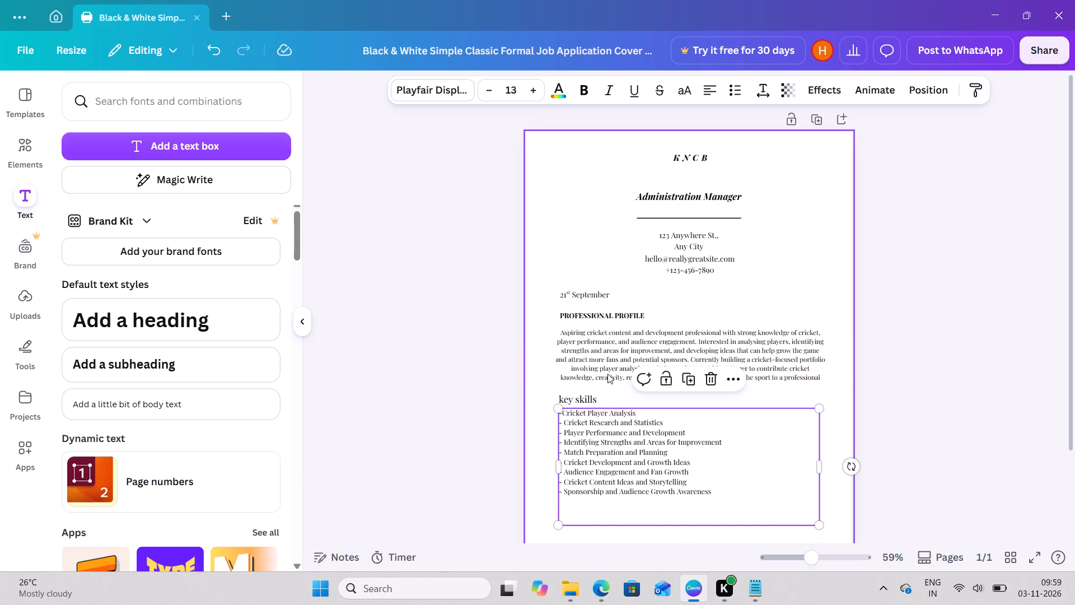
# Move the profile paragraph up, just below its heading, with its text box left-aligned to the skills list.
pyautogui.moveTo(600, 346); pyautogui.dragTo(602, 333)
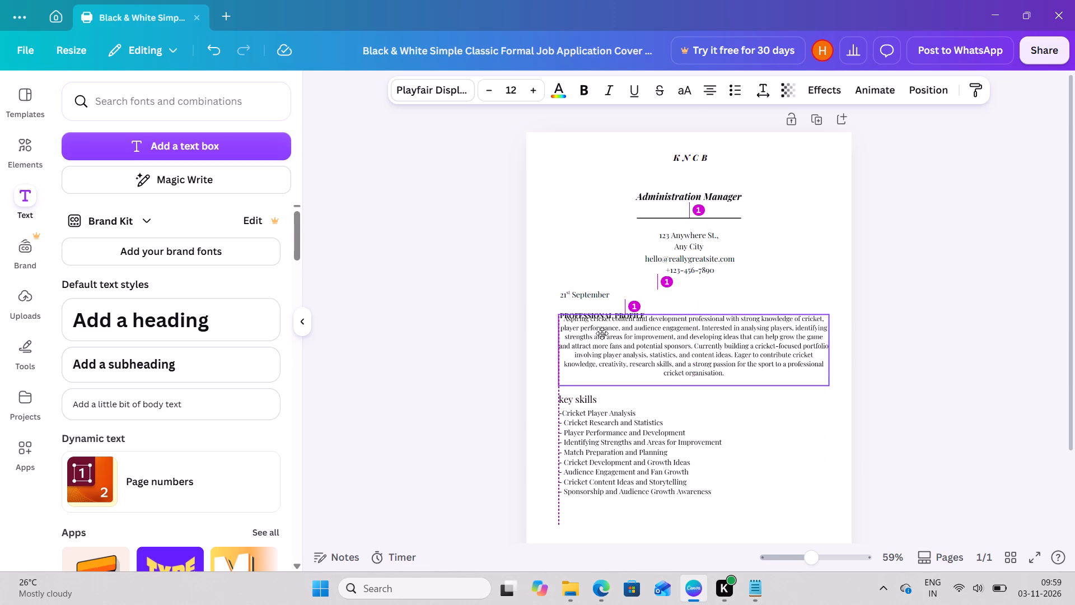
pyautogui.moveTo(602, 333); pyautogui.dragTo(602, 339)
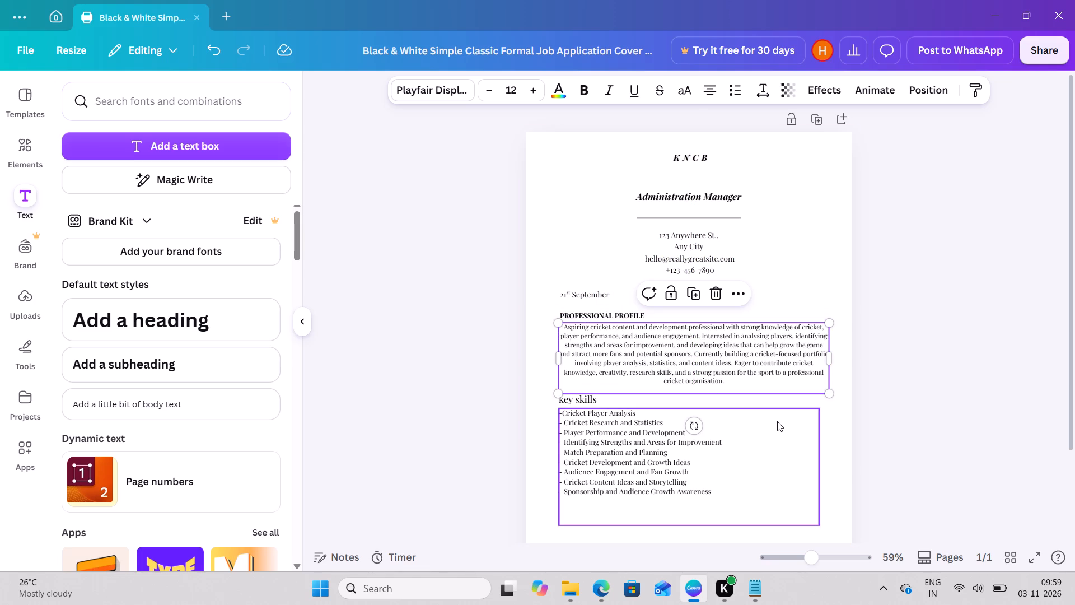
# Delete the key skills heading above the skills list.
pyautogui.click(780, 422)
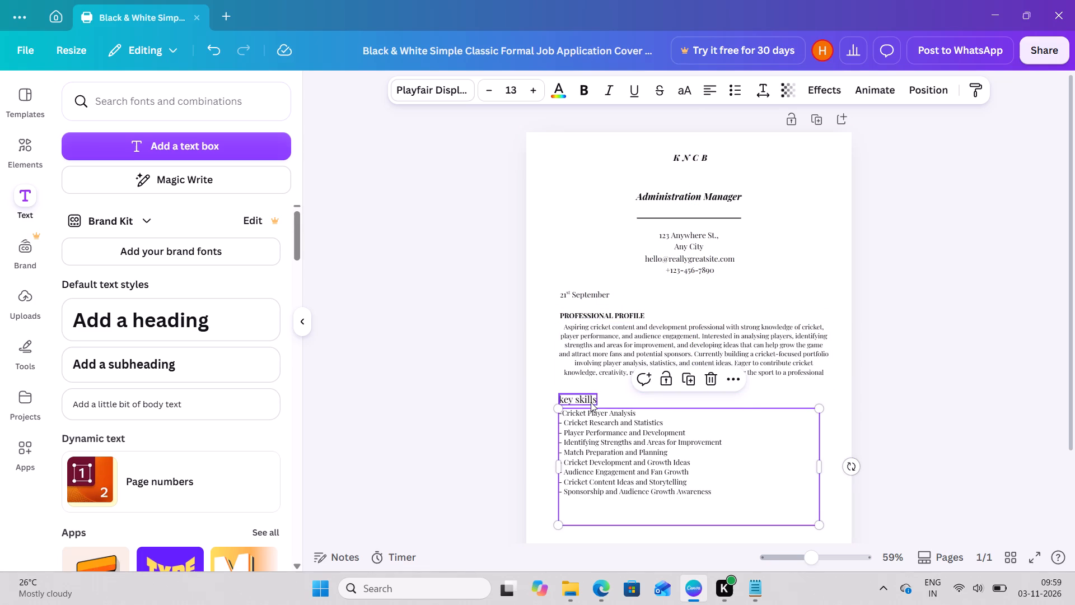
pyautogui.click(591, 402)
pyautogui.press('space')
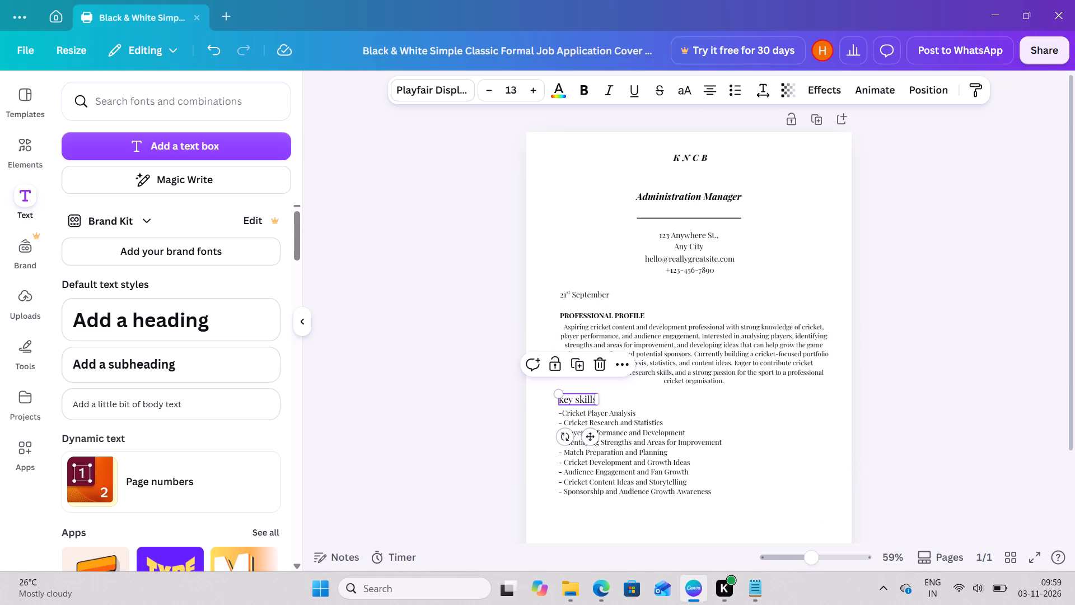
pyautogui.press('BackSpace')
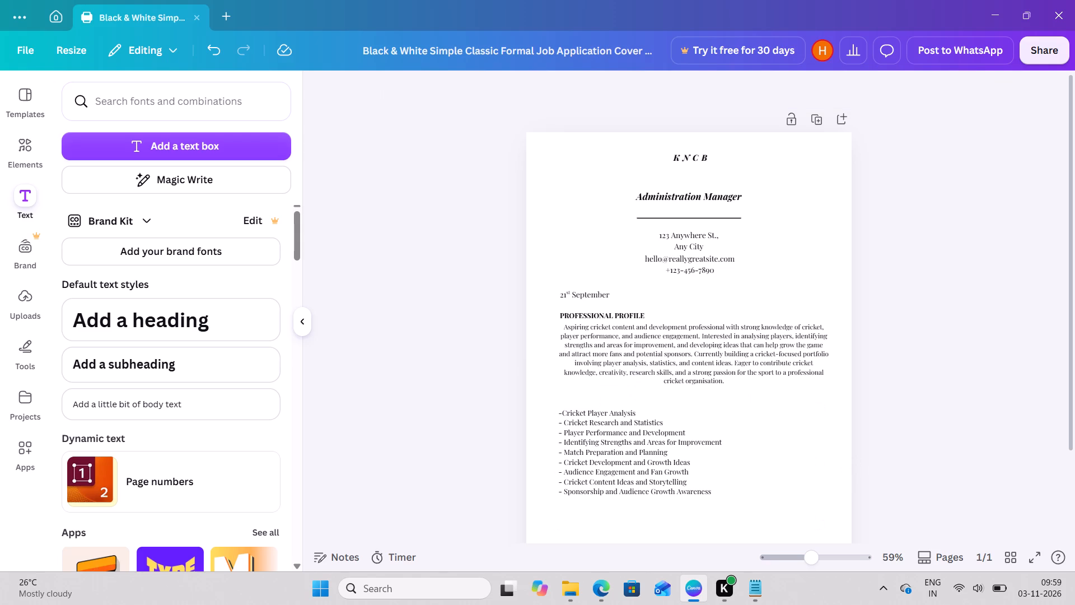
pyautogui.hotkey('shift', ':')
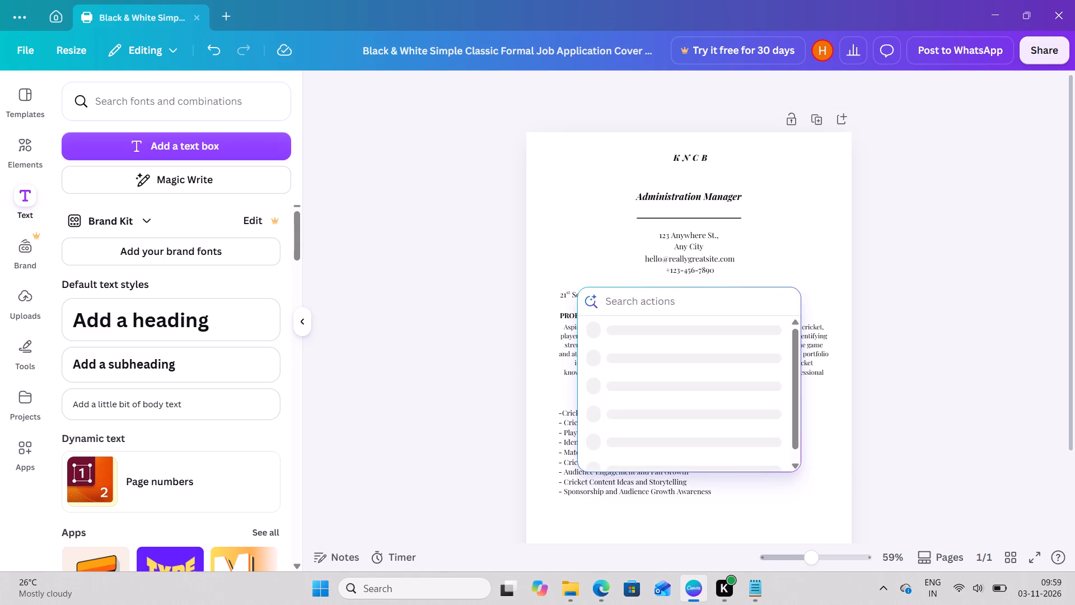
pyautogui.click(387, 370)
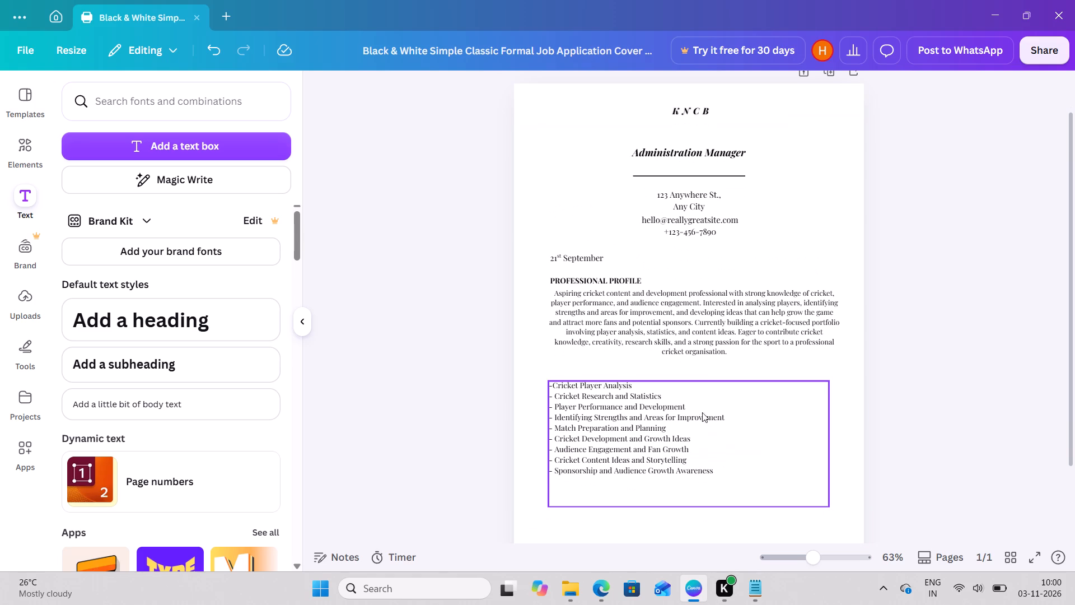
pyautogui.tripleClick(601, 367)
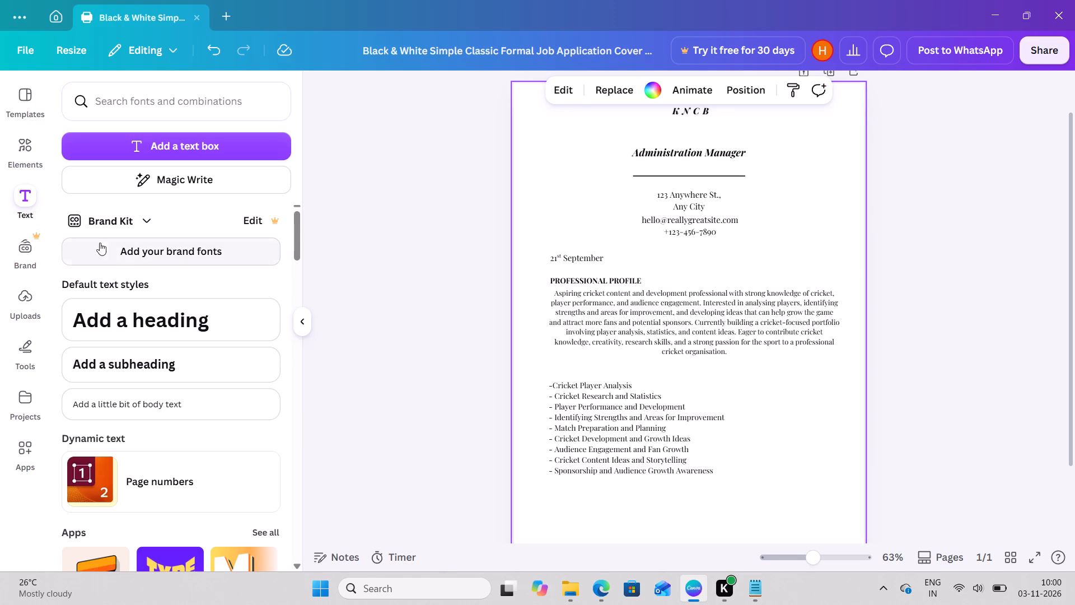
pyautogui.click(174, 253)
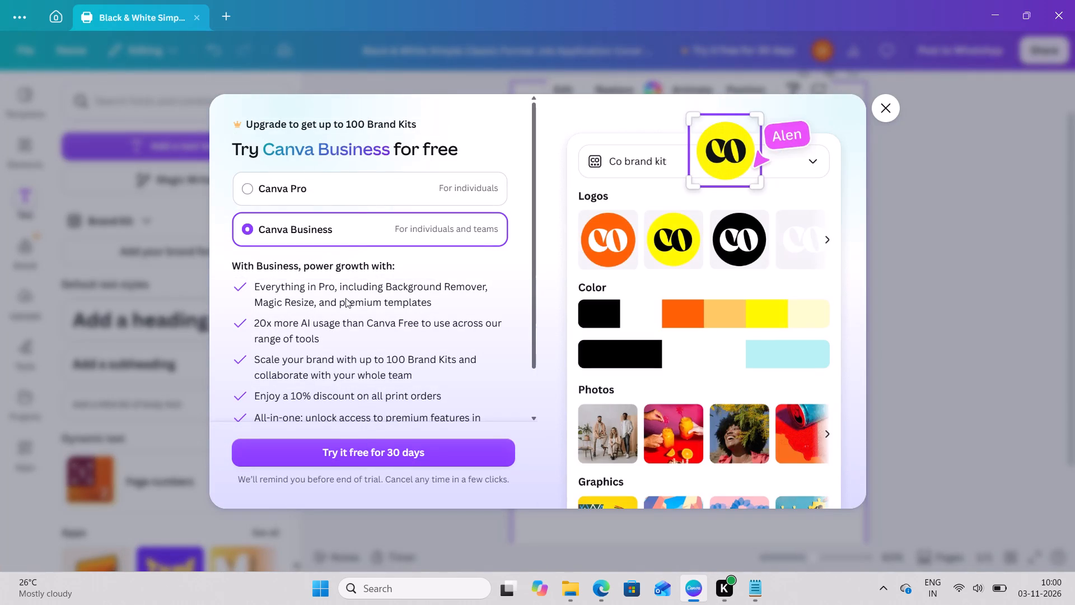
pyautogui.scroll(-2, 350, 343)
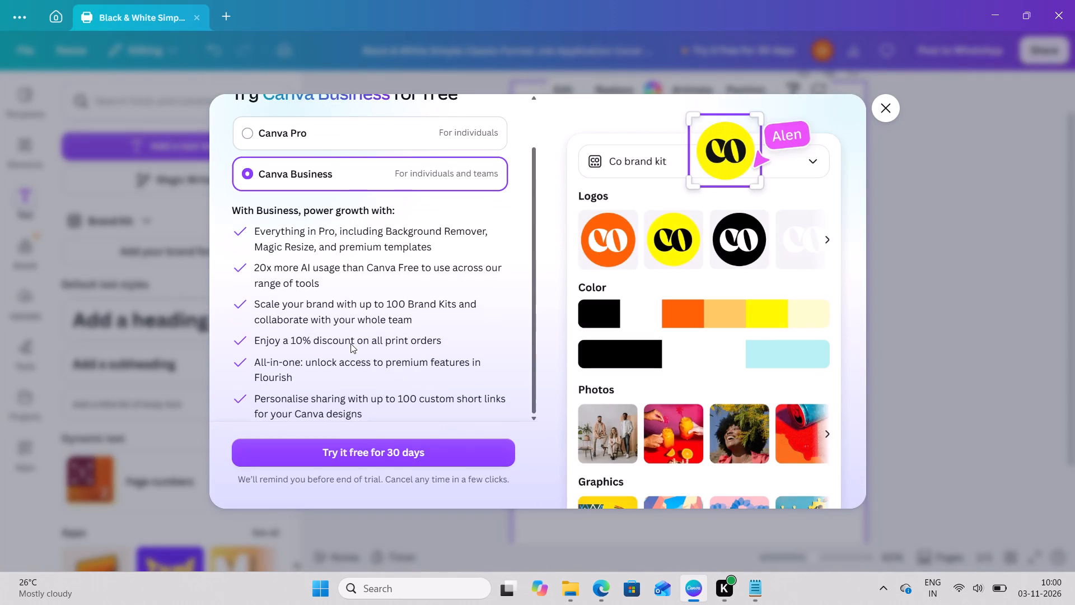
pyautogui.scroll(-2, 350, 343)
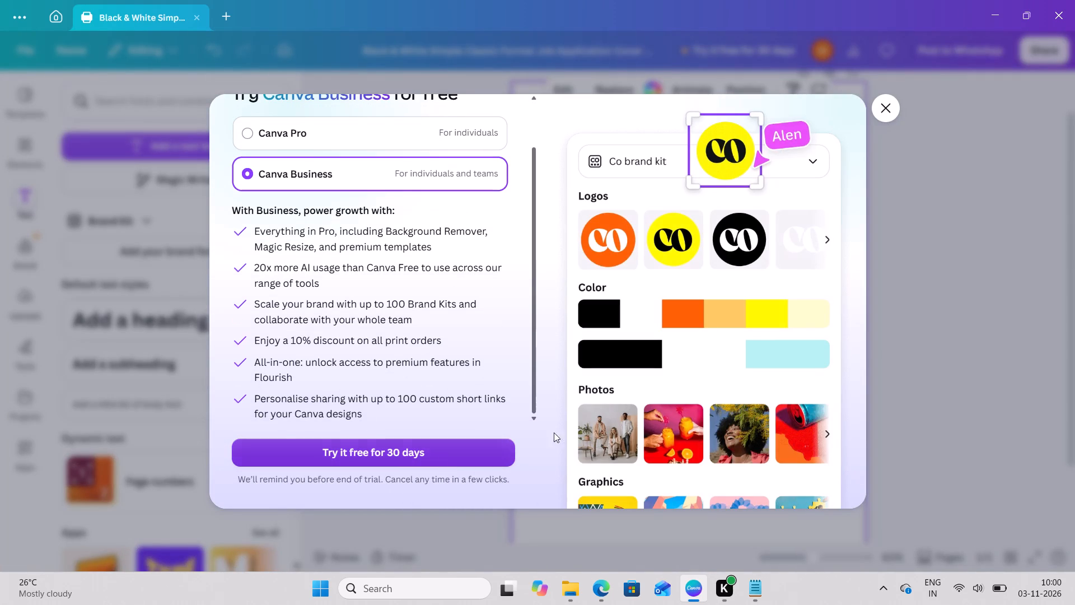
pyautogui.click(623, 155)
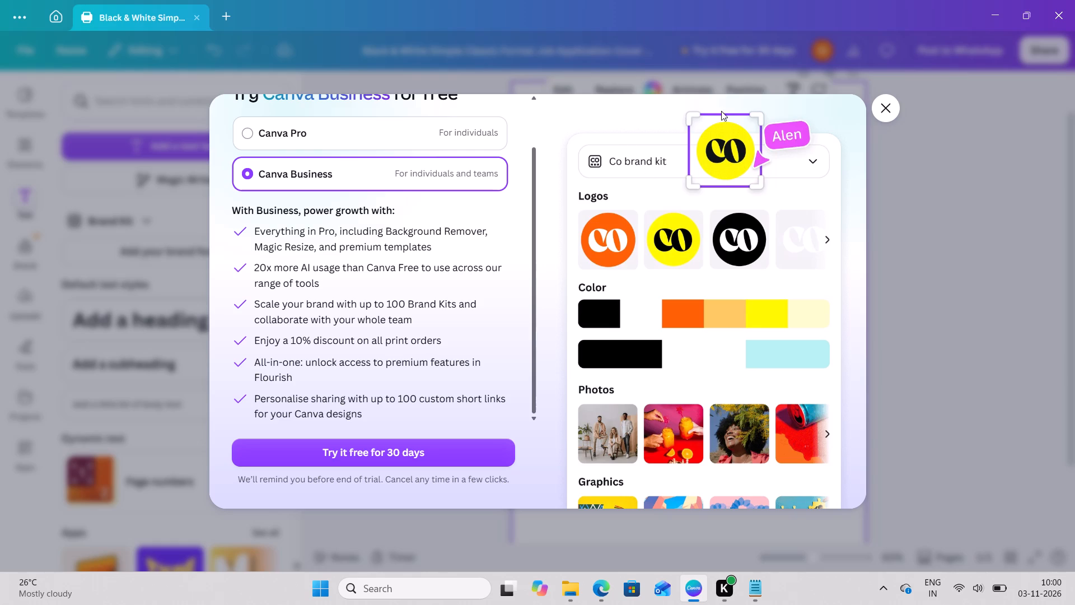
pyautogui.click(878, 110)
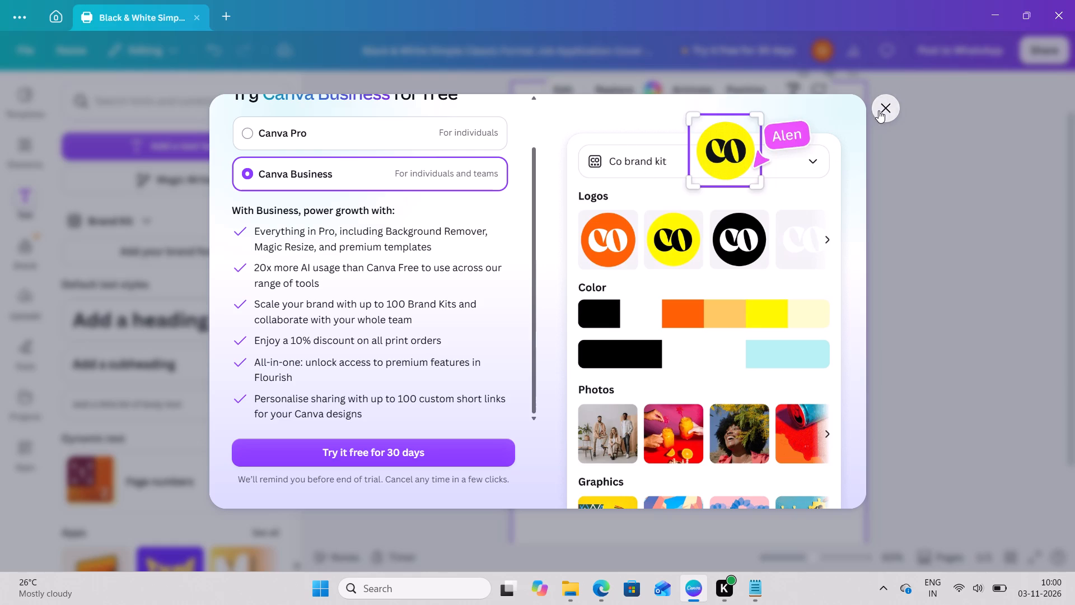
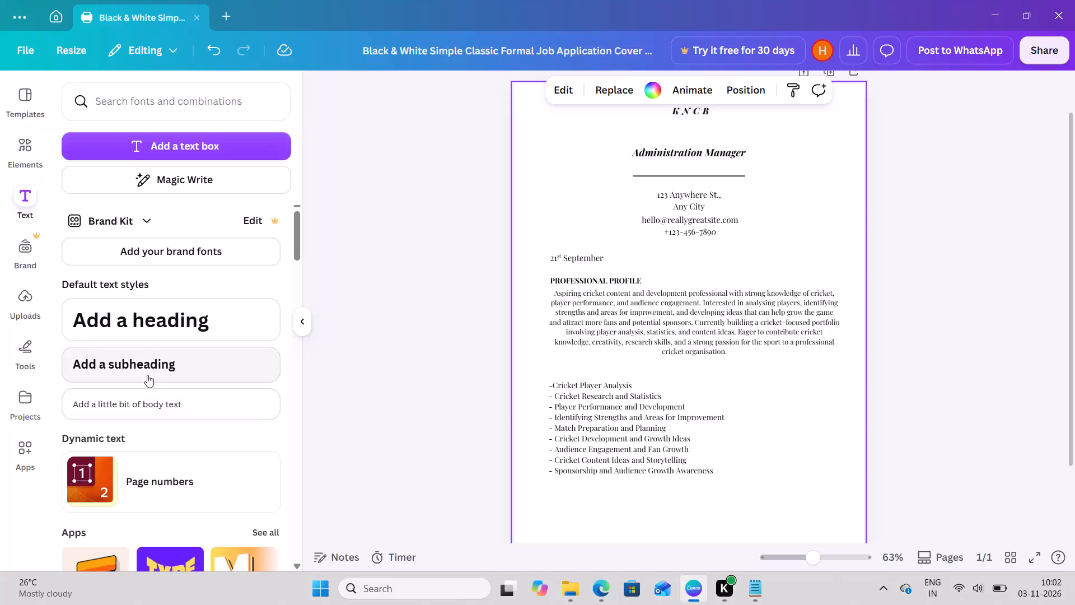
# Add a subheading text box and place it in the gap between the profile paragraph and the skills list.
pyautogui.click(147, 375)
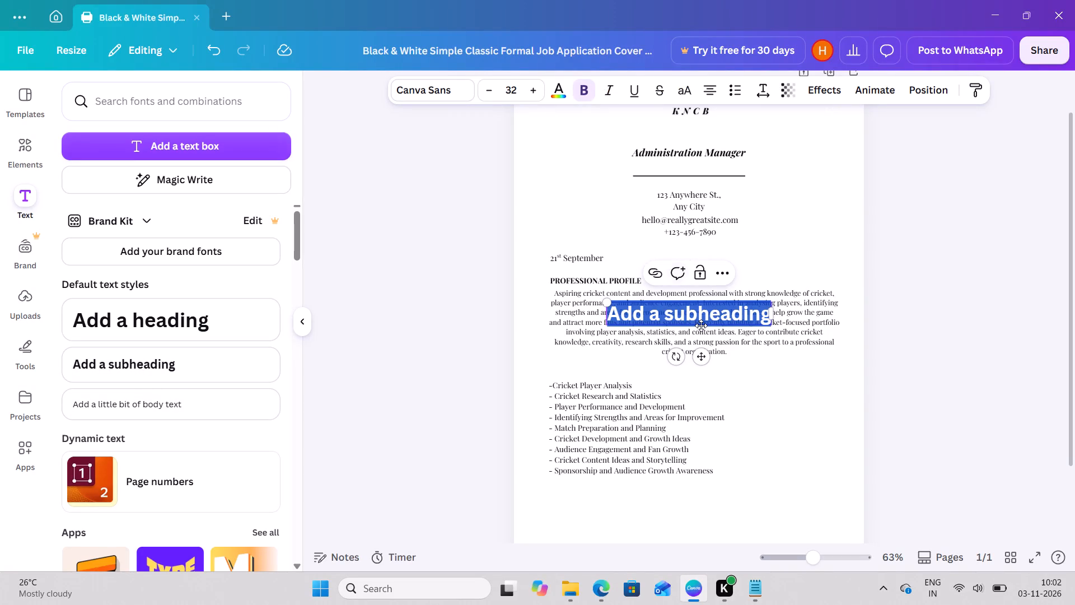
pyautogui.click(701, 325)
pyautogui.moveTo(701, 325); pyautogui.dragTo(690, 346)
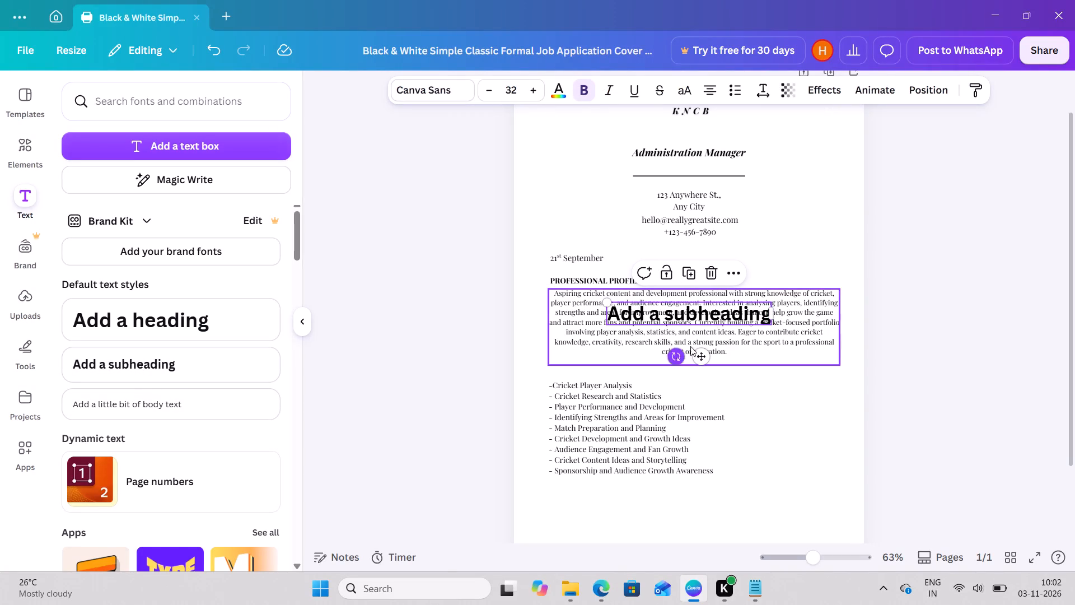
pyautogui.moveTo(690, 346); pyautogui.dragTo(691, 345)
pyautogui.moveTo(716, 288); pyautogui.dragTo(718, 327)
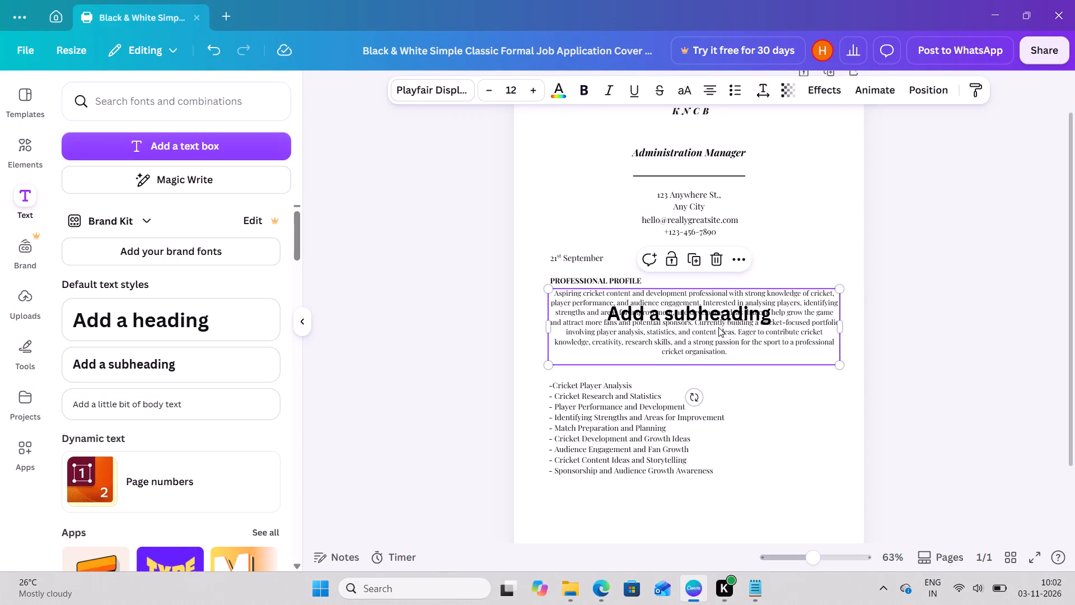
pyautogui.click(722, 320)
pyautogui.moveTo(722, 320); pyautogui.dragTo(669, 352)
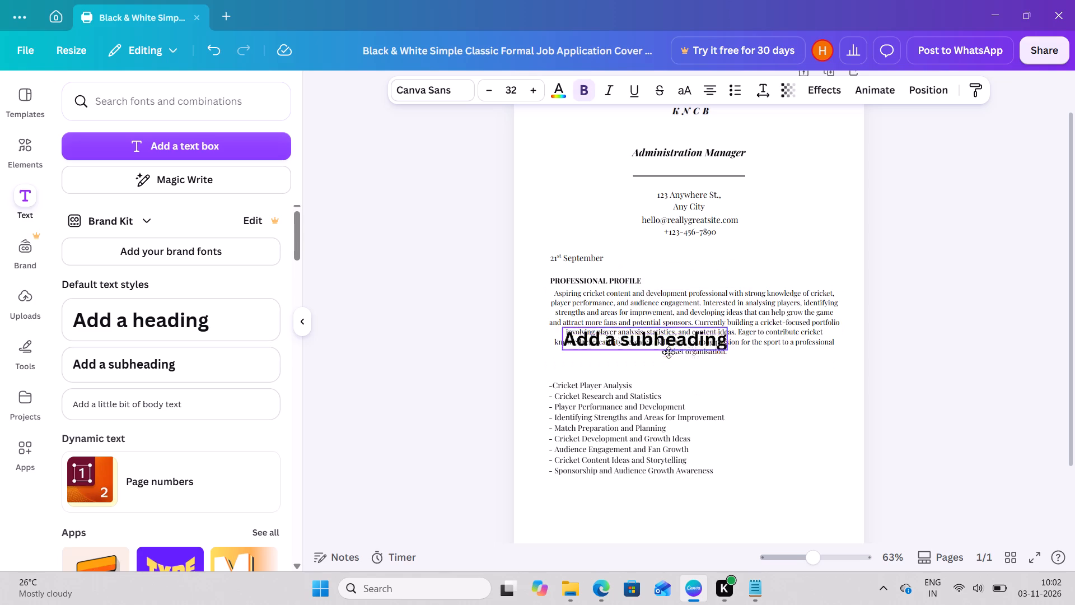
pyautogui.moveTo(669, 352); pyautogui.dragTo(656, 371)
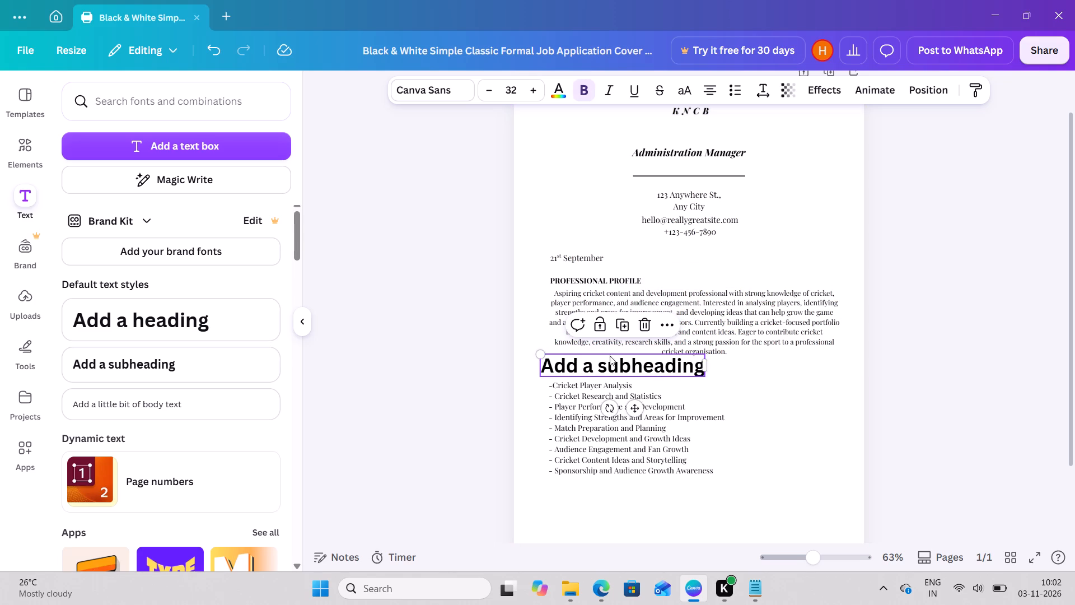
# Shrink the new subheading to font size 18.9 and left-align it with the skills list, just above the first skill.
pyautogui.moveTo(535, 355); pyautogui.dragTo(540, 355)
pyautogui.moveTo(540, 355); pyautogui.dragTo(564, 357)
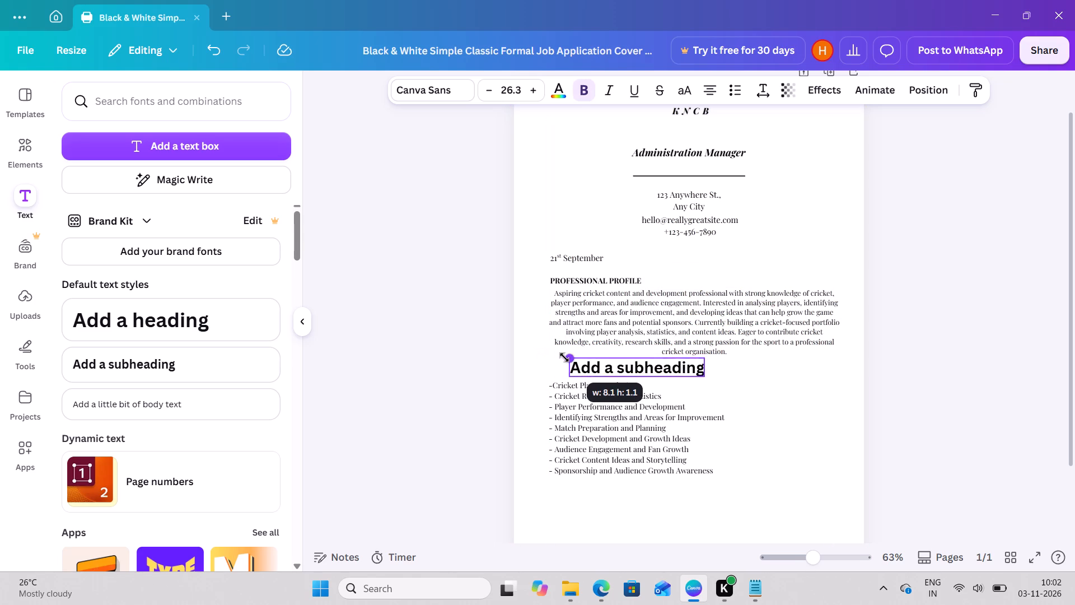
pyautogui.moveTo(564, 357); pyautogui.dragTo(578, 362)
pyautogui.moveTo(620, 366); pyautogui.dragTo(588, 367)
pyautogui.click(588, 367)
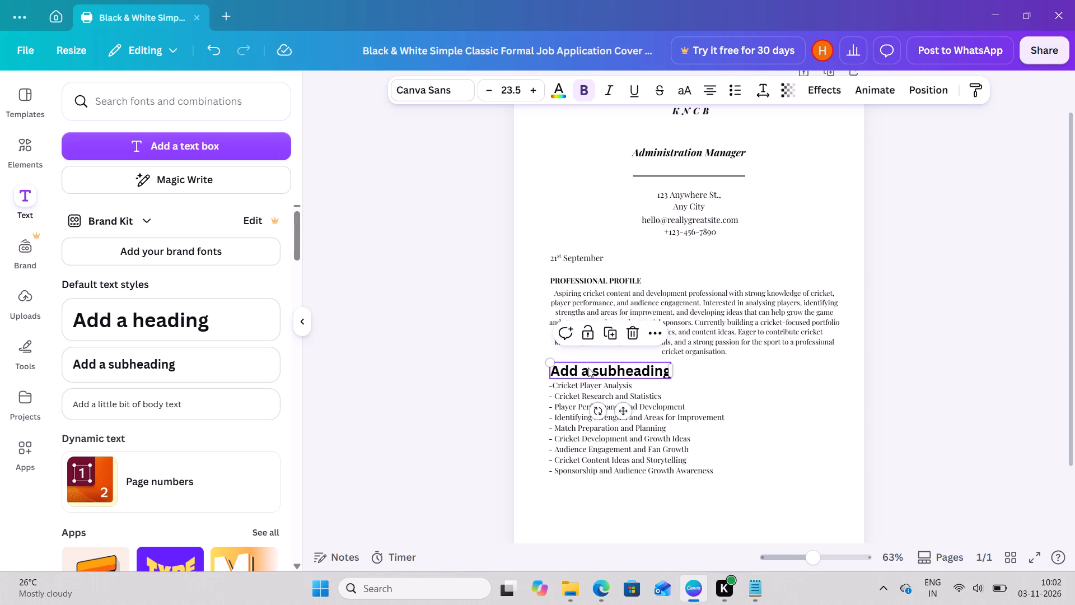
pyautogui.click(588, 367)
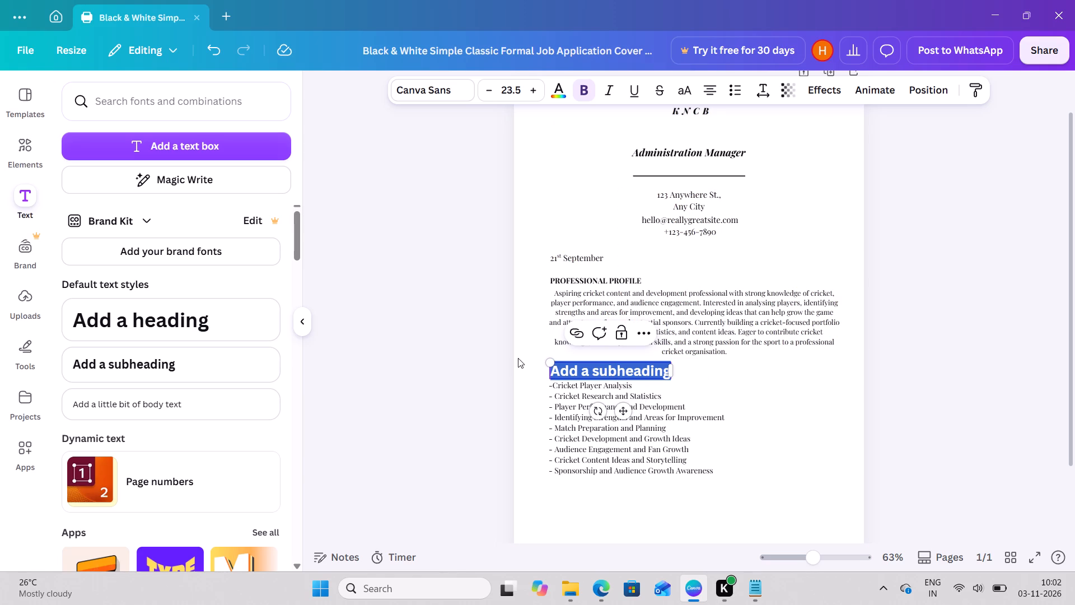
pyautogui.click(523, 361)
pyautogui.click(574, 367)
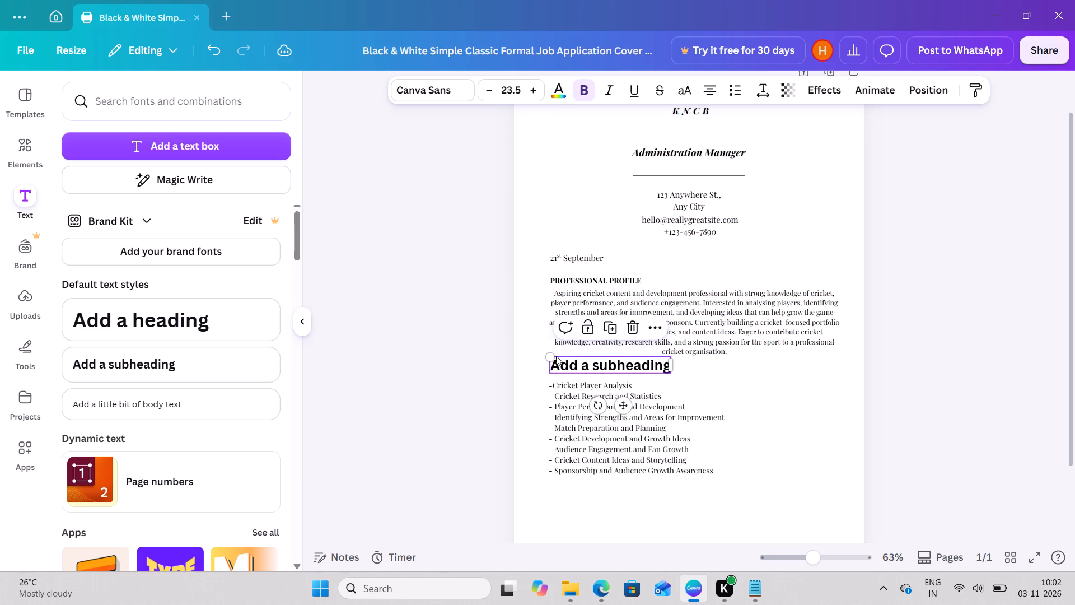
pyautogui.moveTo(551, 354); pyautogui.dragTo(554, 355)
pyautogui.moveTo(554, 355); pyautogui.dragTo(573, 367)
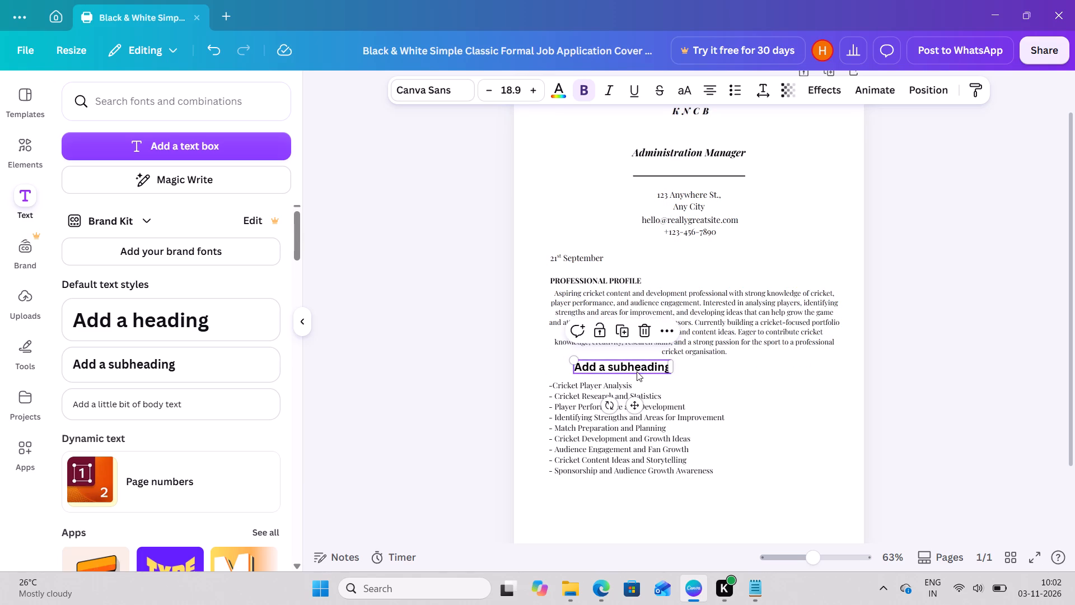
pyautogui.moveTo(637, 365); pyautogui.dragTo(623, 367)
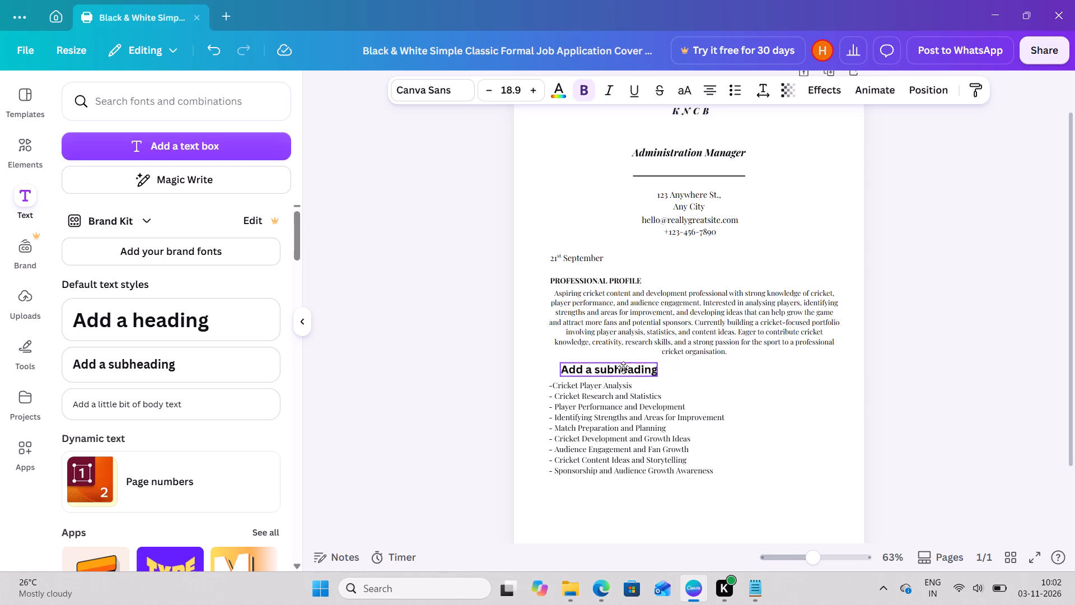
pyautogui.moveTo(623, 367); pyautogui.dragTo(615, 366)
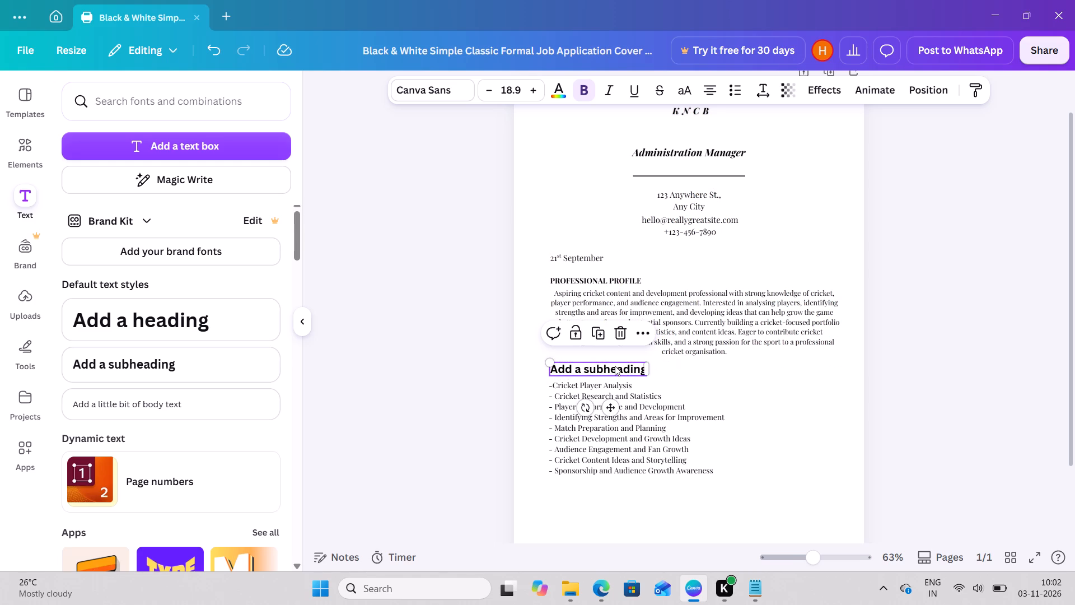
# Replace the subheading's placeholder text with "key skills".
pyautogui.click(634, 365)
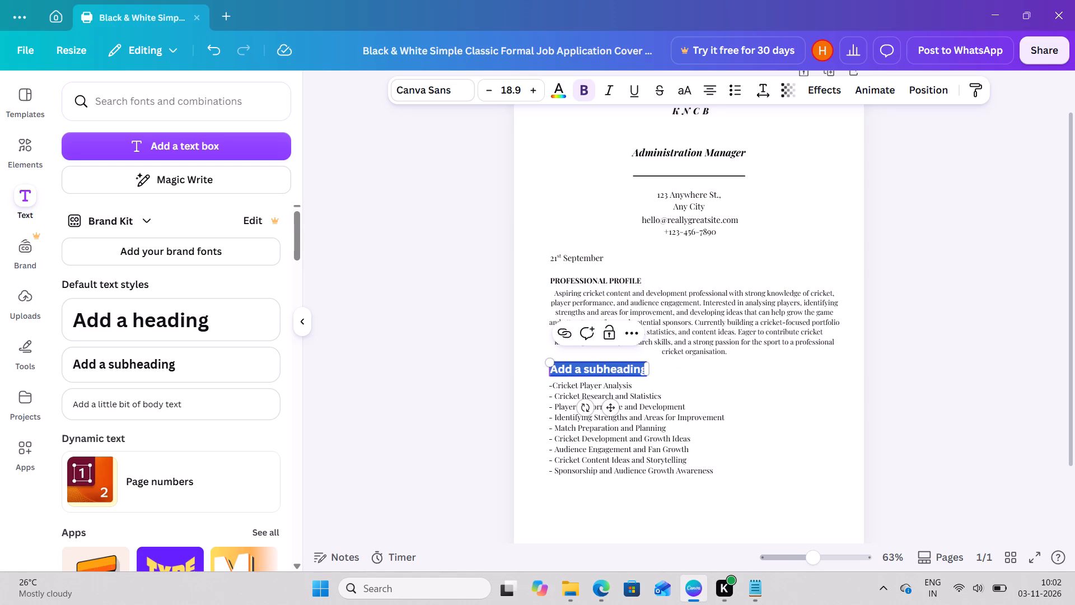
pyautogui.press('BackSpace')
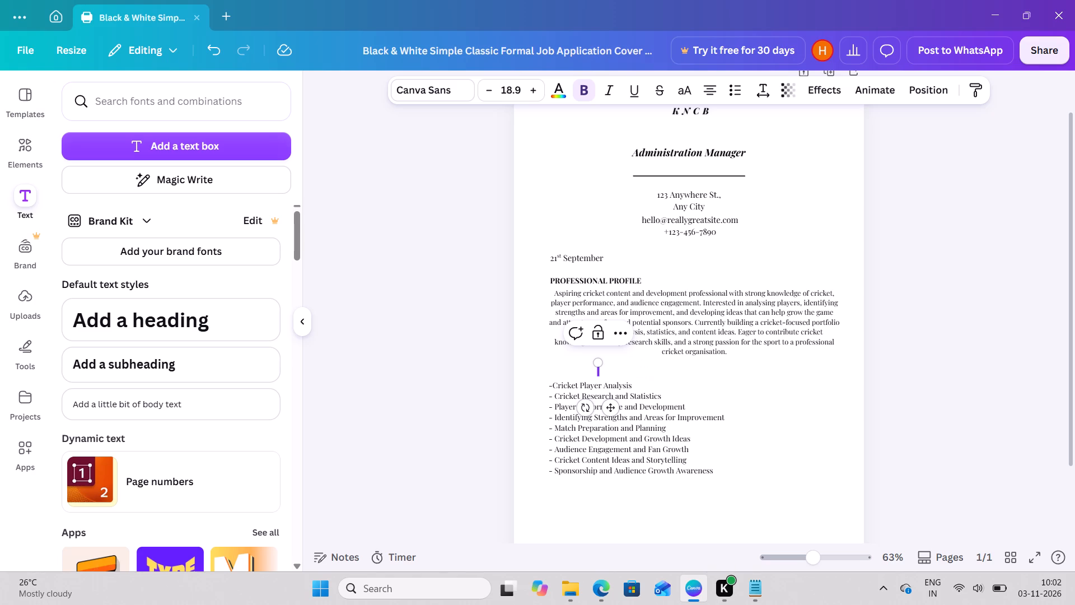
pyautogui.write('key')
pyautogui.press('space')
pyautogui.write('skills')
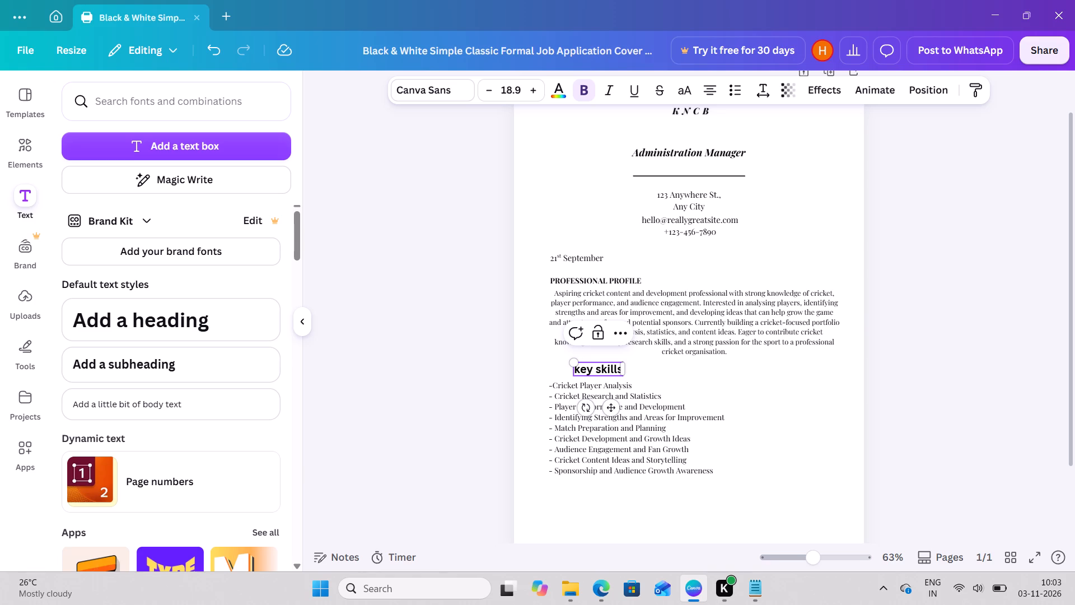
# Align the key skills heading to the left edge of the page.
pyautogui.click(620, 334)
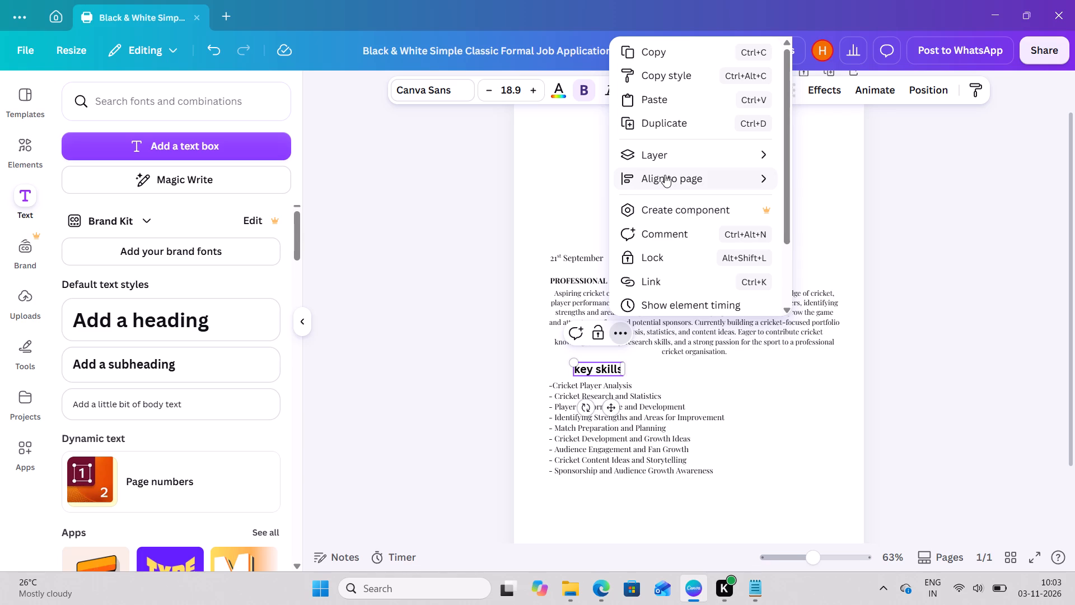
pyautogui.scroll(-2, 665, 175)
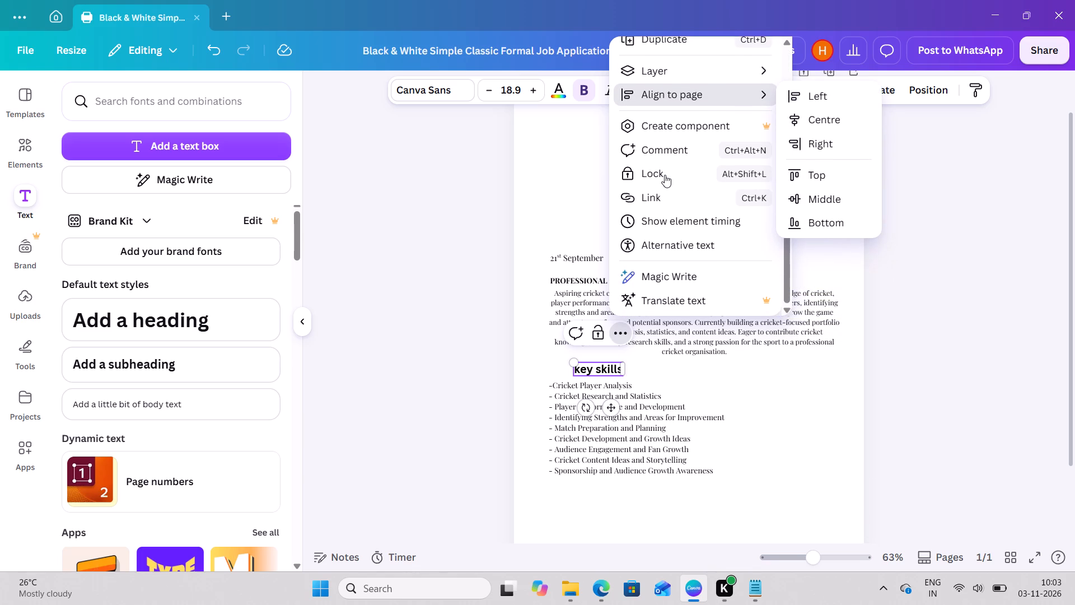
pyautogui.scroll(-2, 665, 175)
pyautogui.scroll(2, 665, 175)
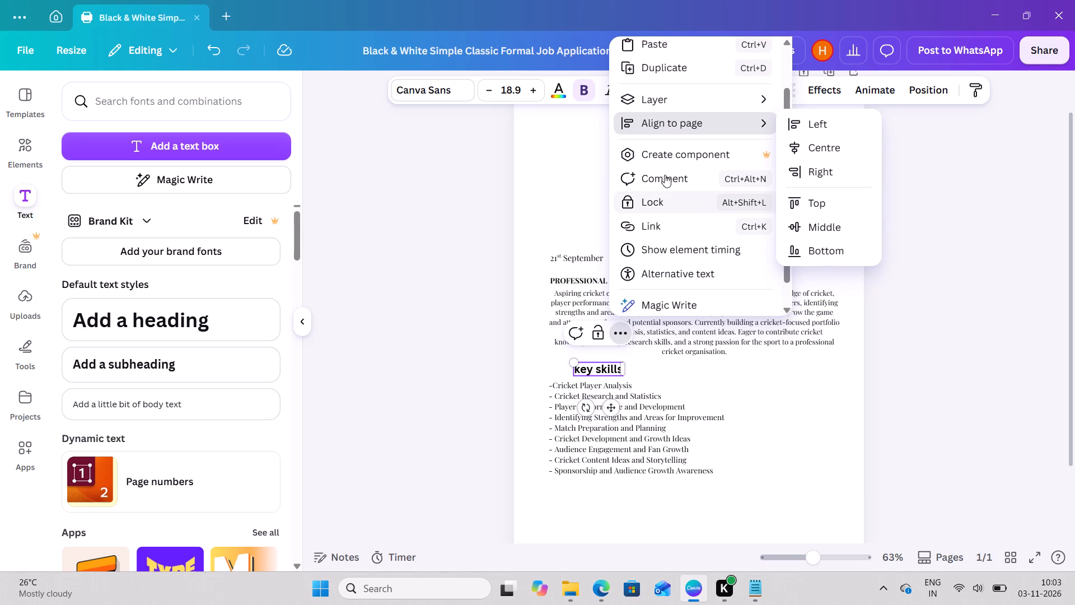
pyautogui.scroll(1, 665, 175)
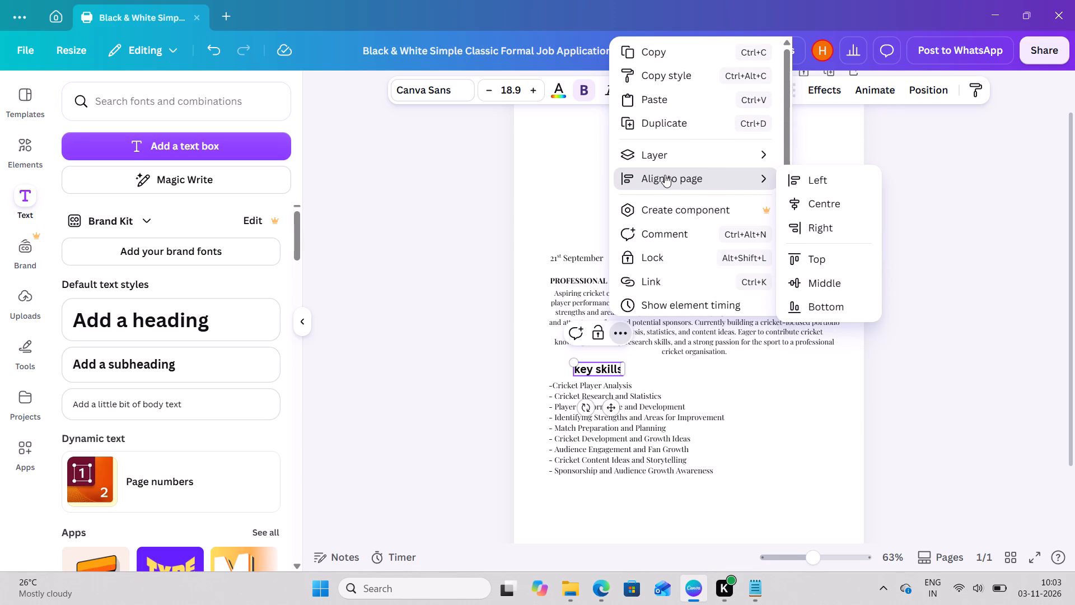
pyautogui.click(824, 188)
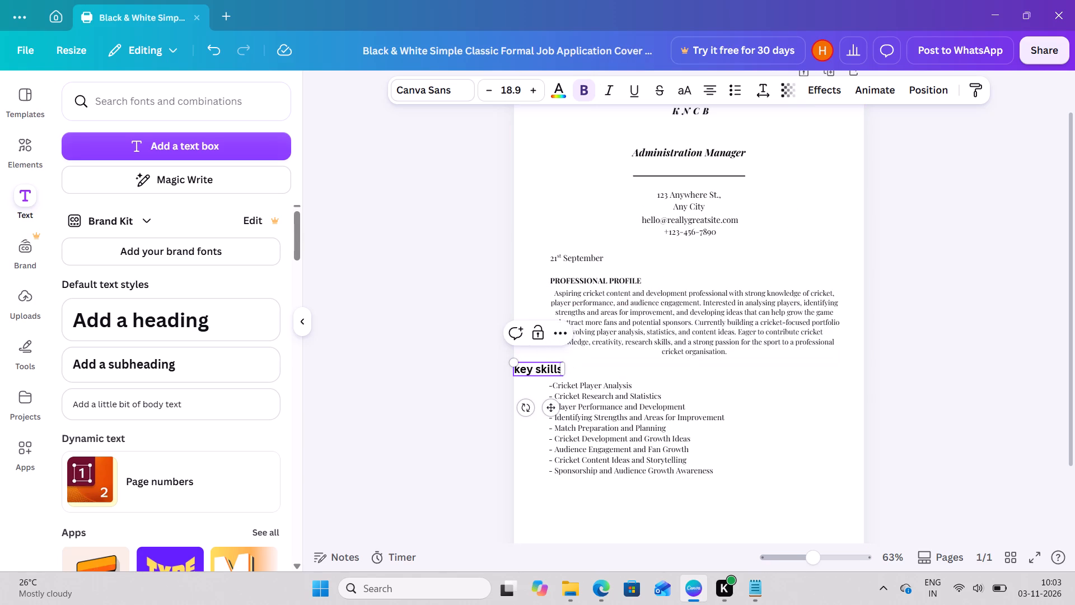
# Move the key skills heading directly above the skills list, left-aligned with the PROFESSIONAL PROFILE heading and the date.
pyautogui.moveTo(548, 370); pyautogui.dragTo(583, 360)
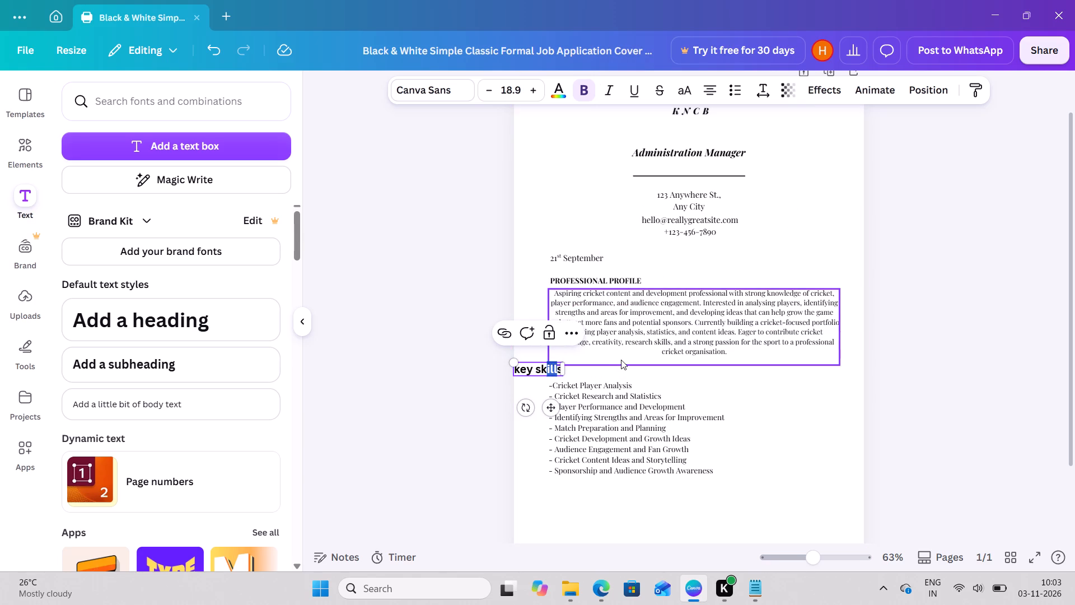
pyautogui.click(768, 406)
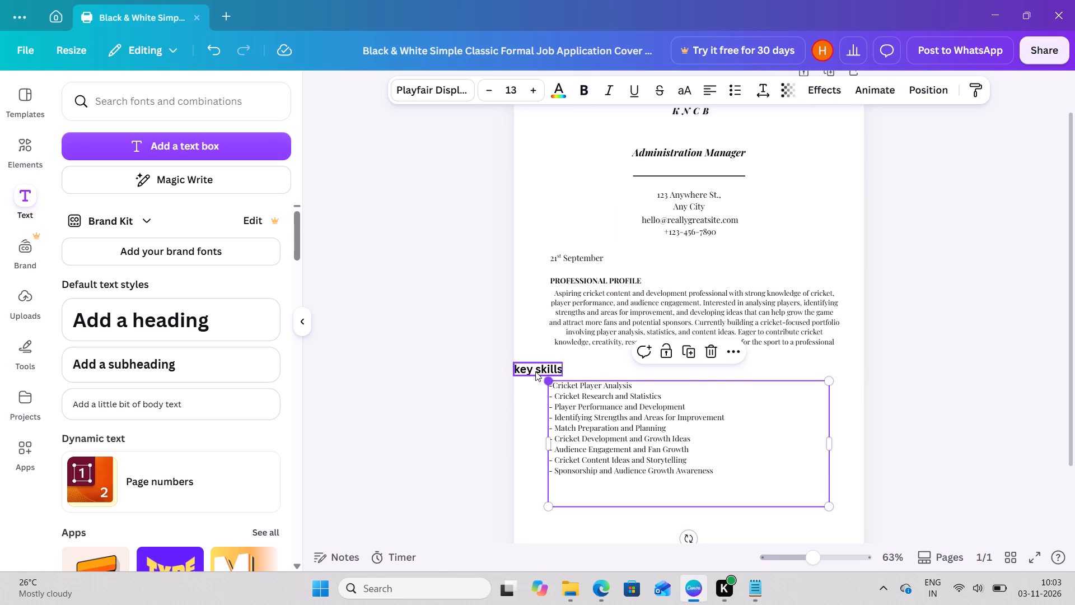
pyautogui.moveTo(535, 370); pyautogui.dragTo(577, 375)
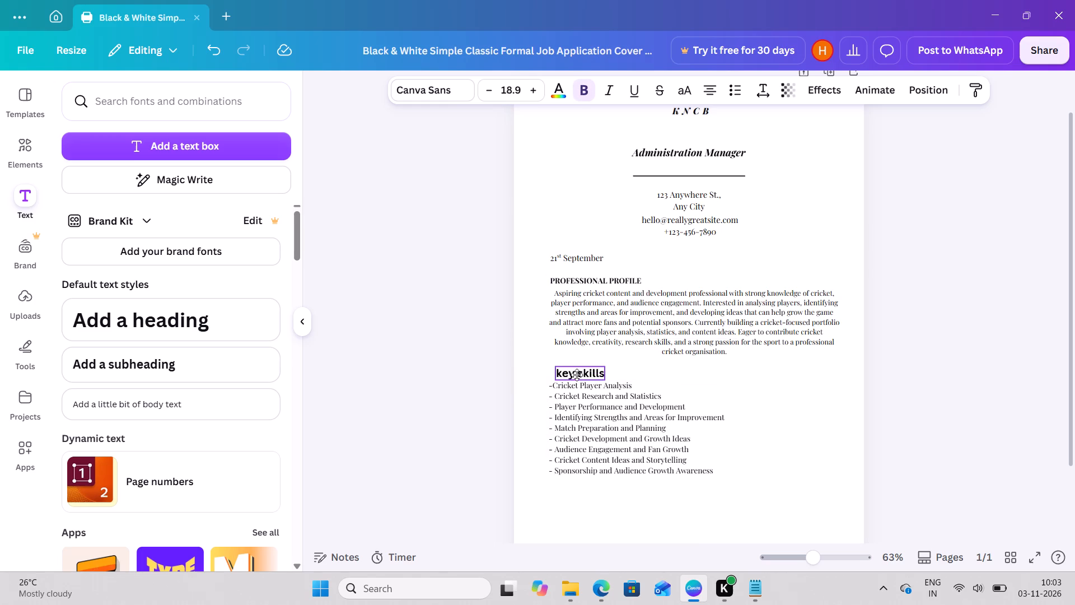
pyautogui.moveTo(577, 375); pyautogui.dragTo(568, 372)
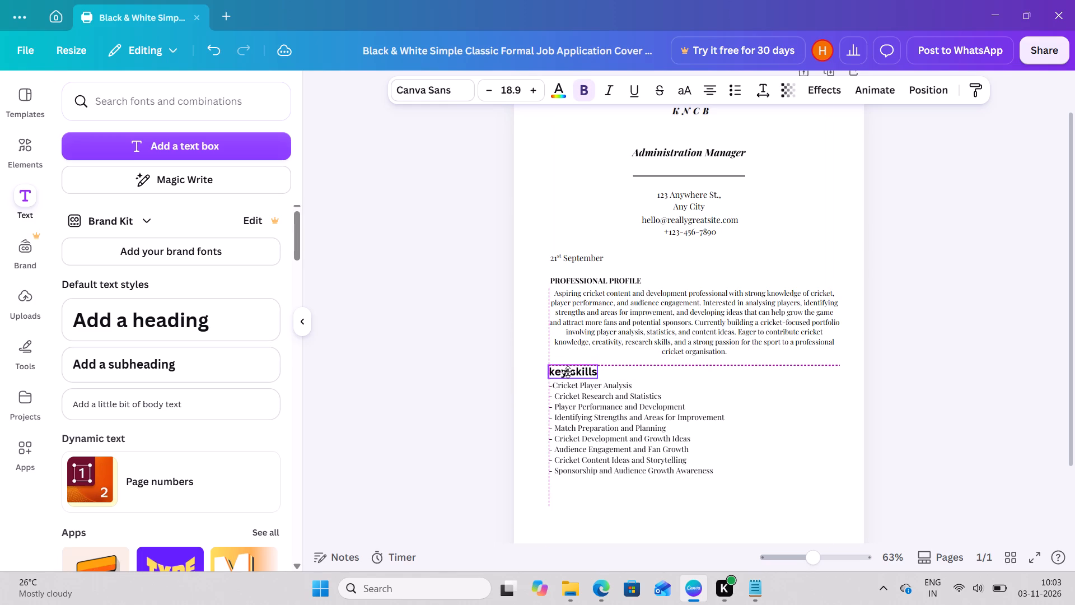
pyautogui.moveTo(568, 372); pyautogui.dragTo(574, 369)
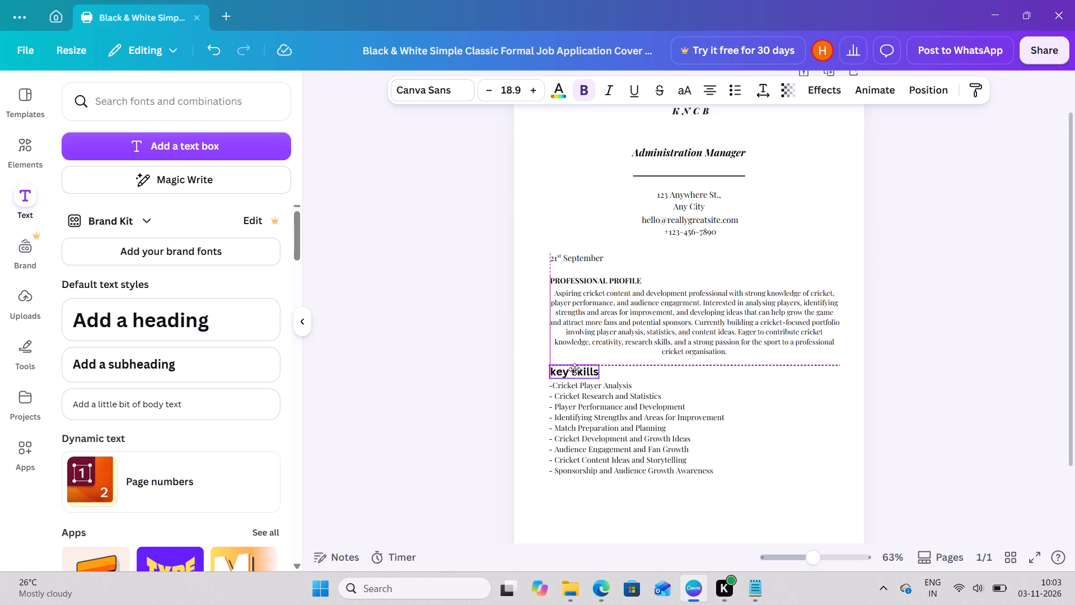
pyautogui.moveTo(574, 369); pyautogui.dragTo(571, 367)
pyautogui.moveTo(571, 367); pyautogui.dragTo(571, 369)
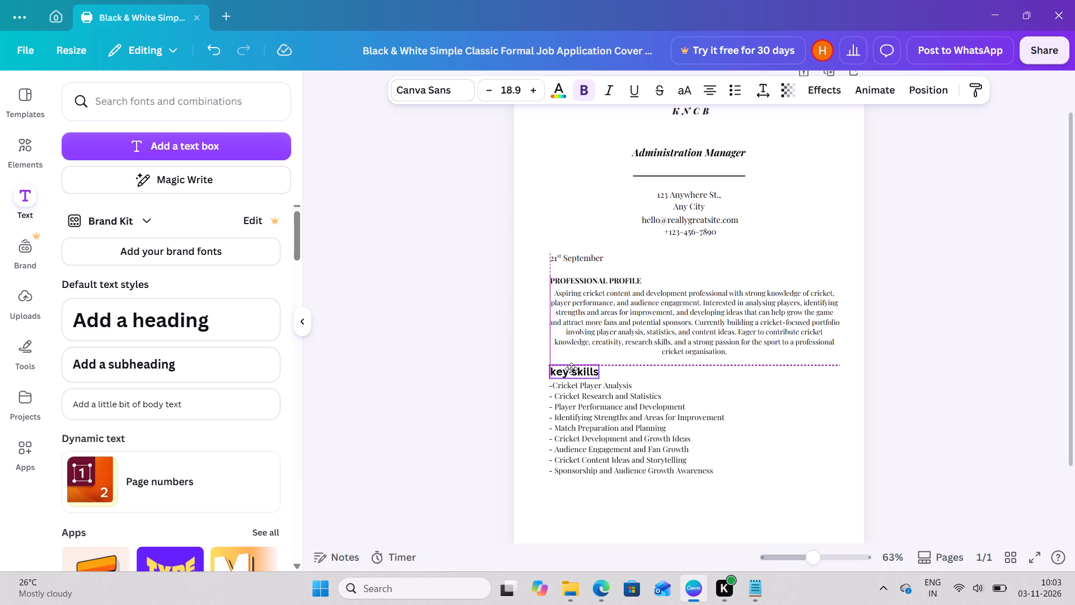
pyautogui.moveTo(571, 369); pyautogui.dragTo(571, 373)
pyautogui.moveTo(571, 373); pyautogui.dragTo(573, 372)
pyautogui.moveTo(573, 372); pyautogui.dragTo(573, 369)
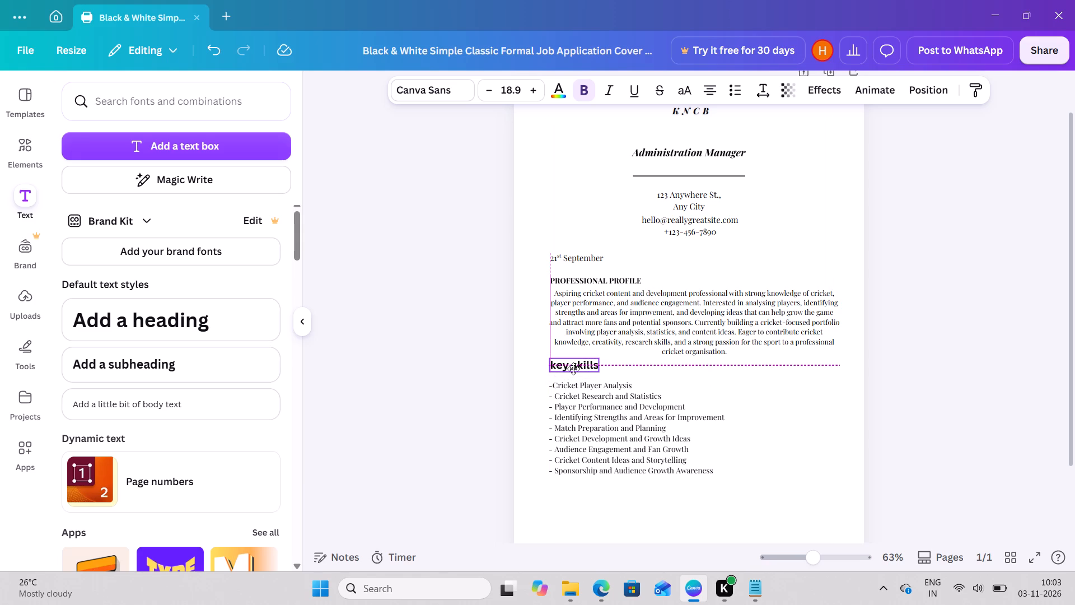
pyautogui.moveTo(573, 369); pyautogui.dragTo(573, 373)
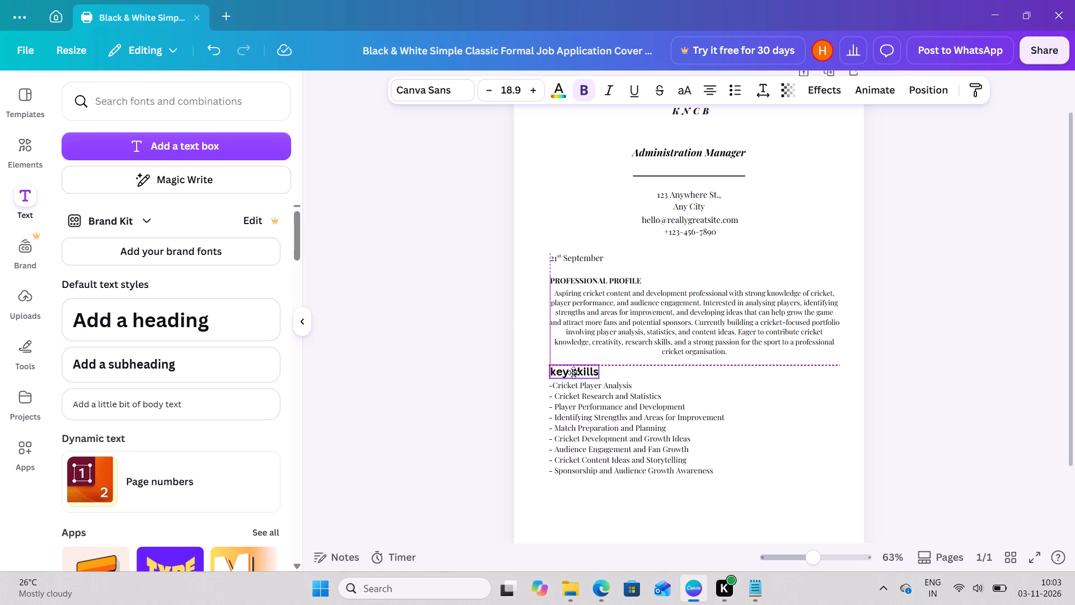
pyautogui.moveTo(573, 373); pyautogui.dragTo(574, 371)
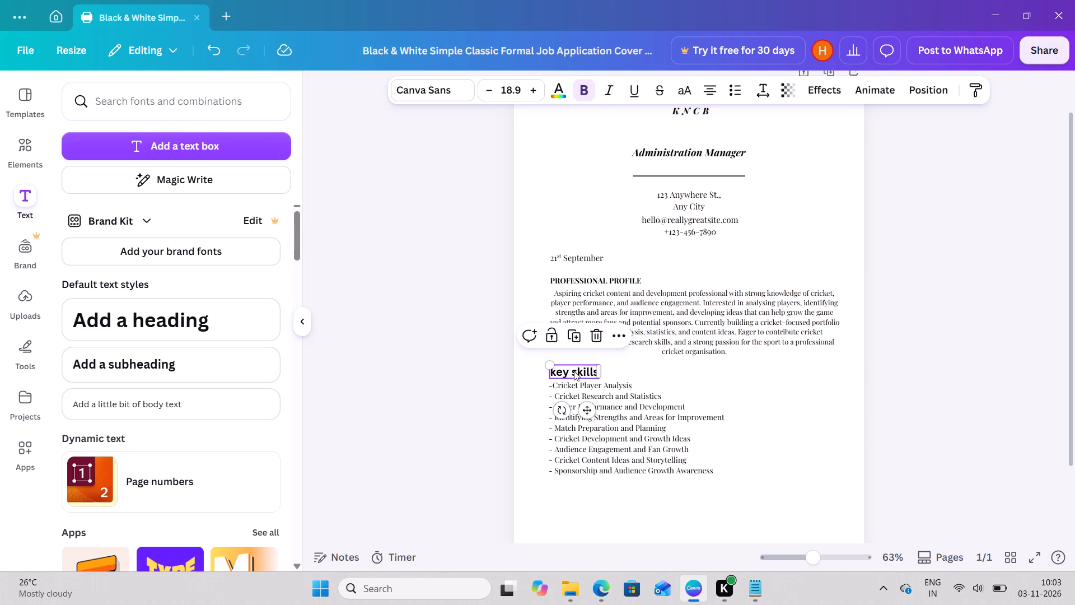
# Delete the italic K N C B title at the top of the page.
pyautogui.click(733, 519)
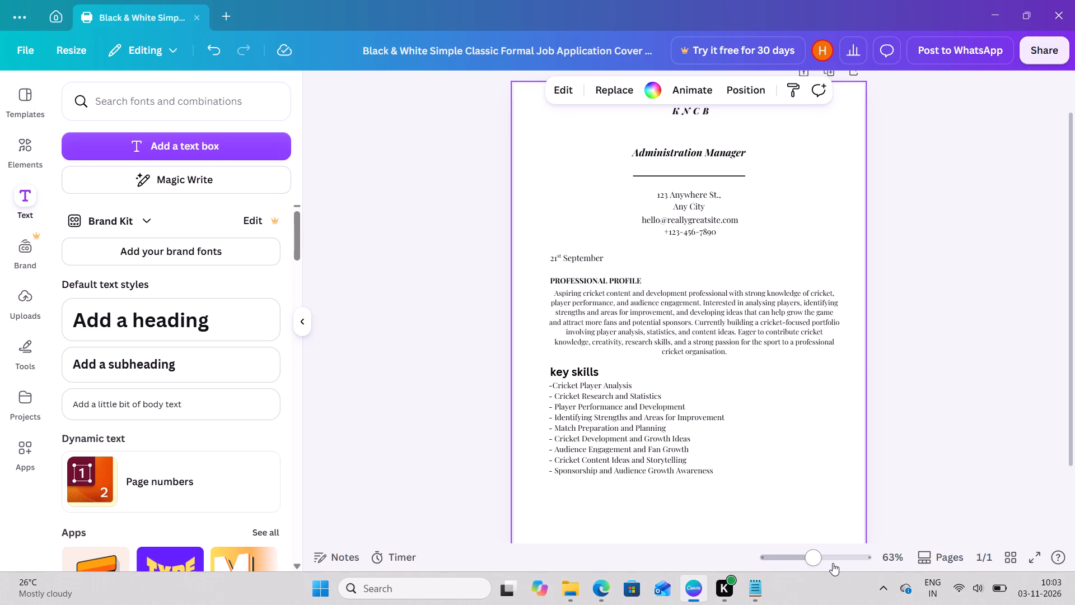
pyautogui.click(691, 105)
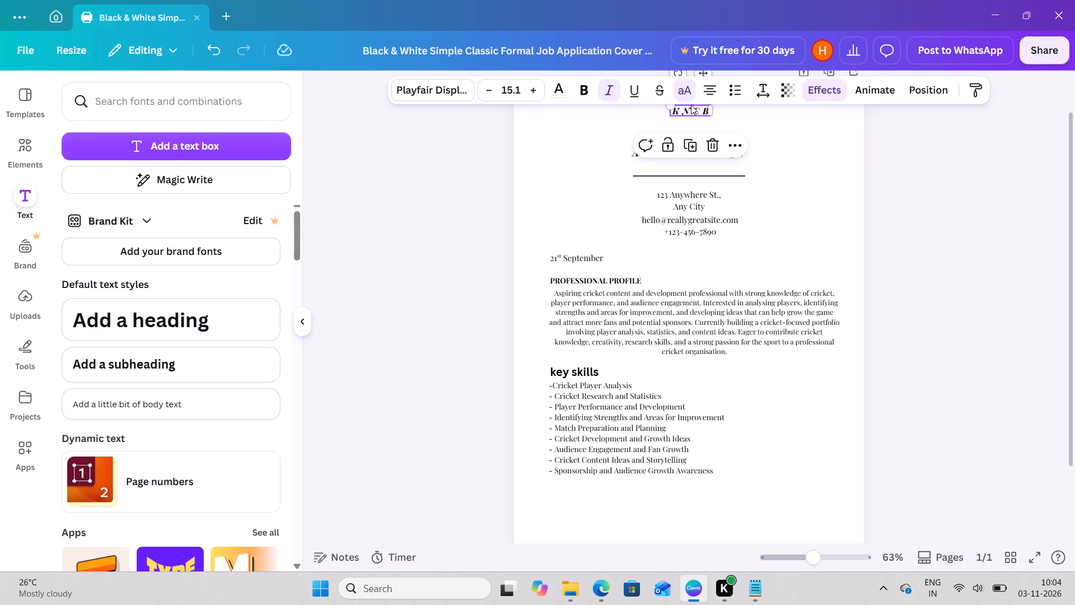
pyautogui.click(714, 136)
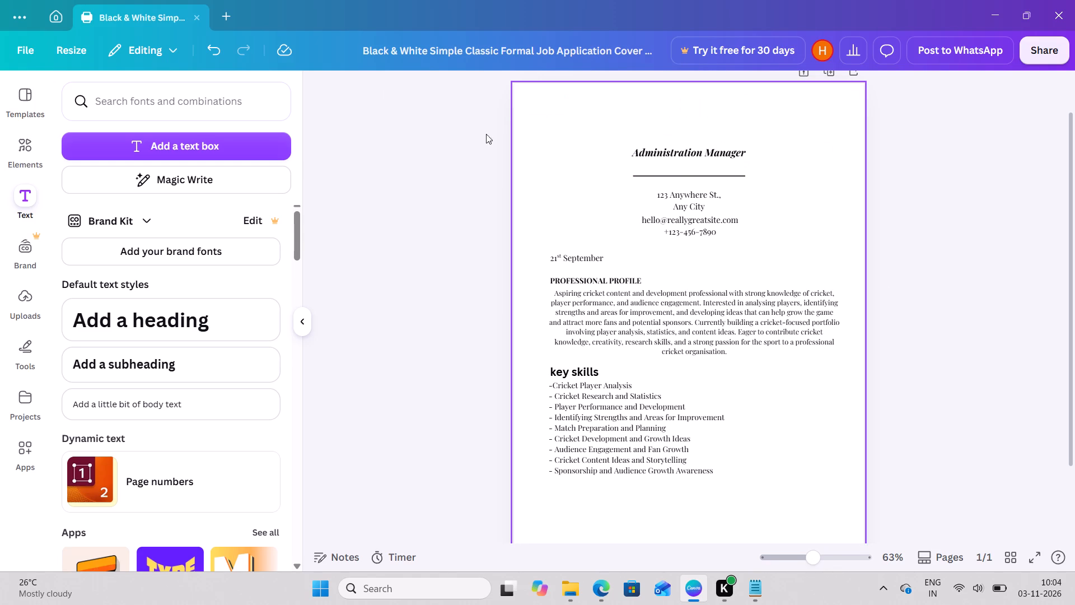
# Add a new default heading and move it to the top of the page, just above the Administration Manager line.
pyautogui.click(165, 306)
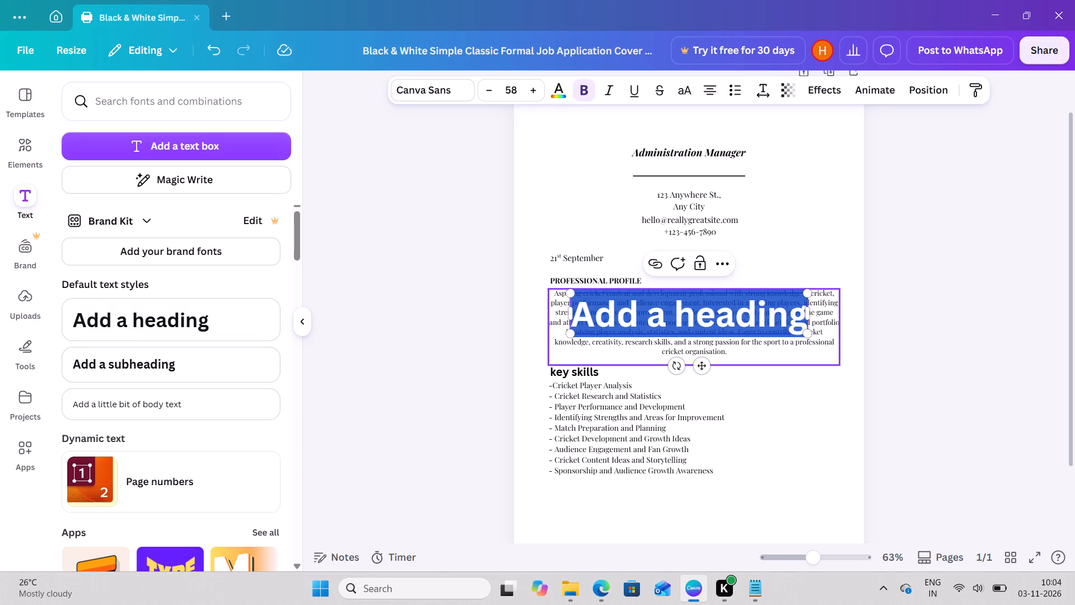
pyautogui.doubleClick(640, 310)
pyautogui.click(800, 397)
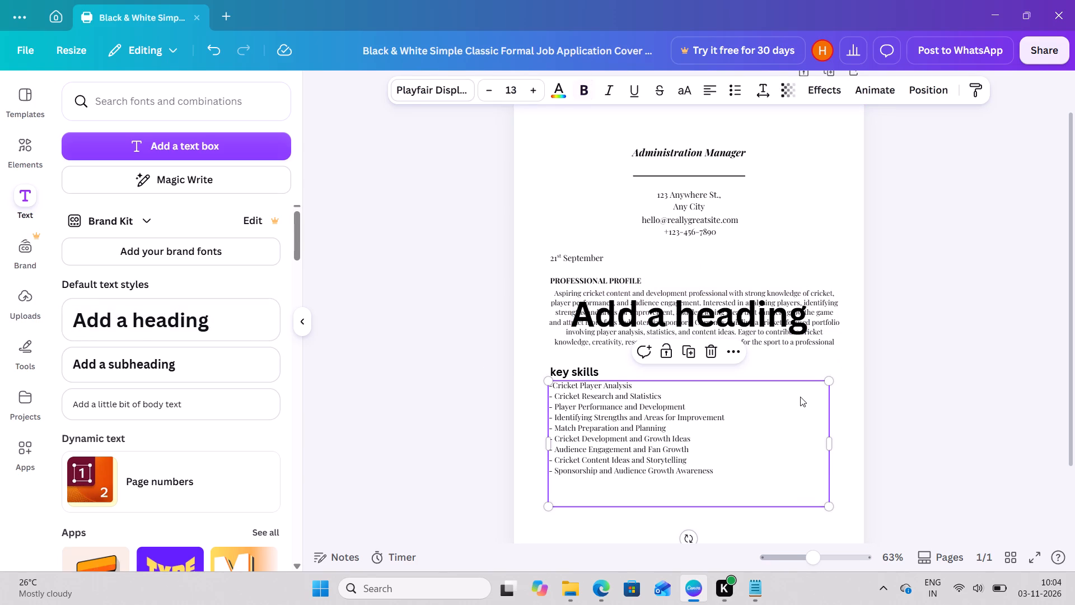
pyautogui.click(823, 354)
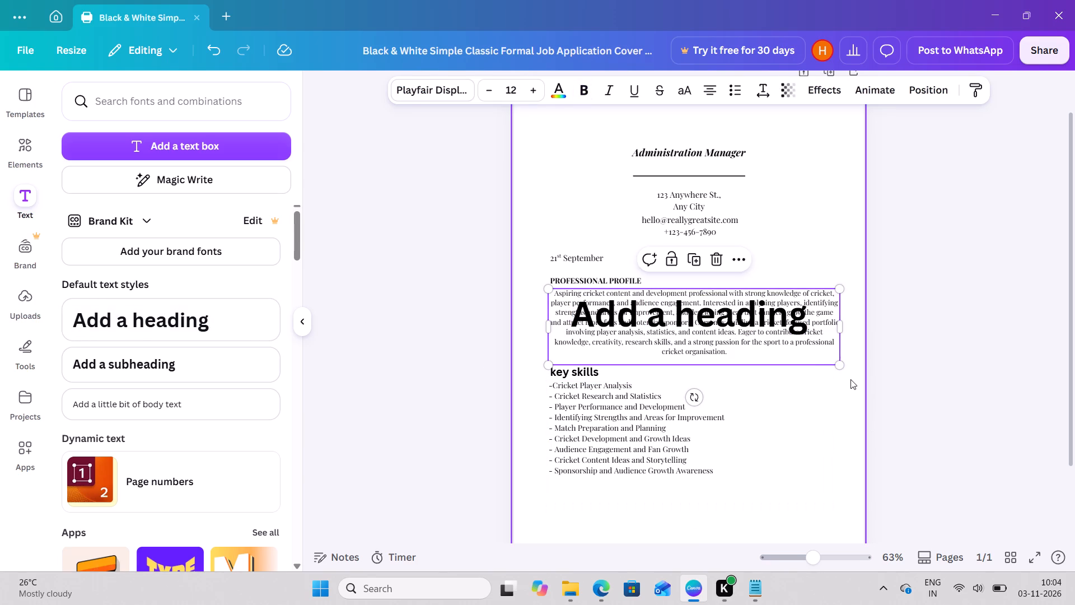
pyautogui.click(750, 304)
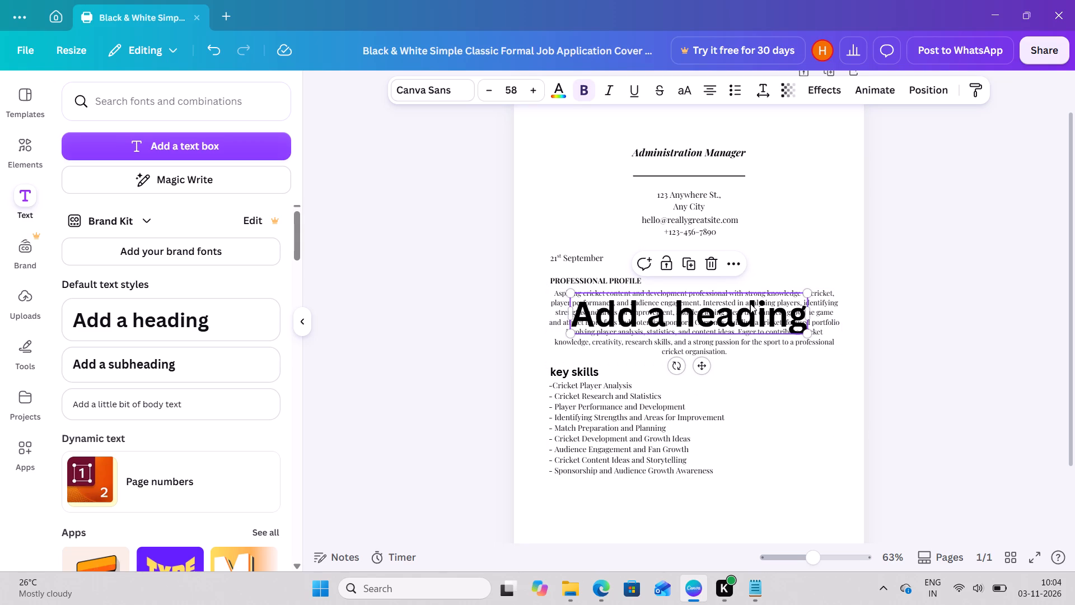
pyautogui.moveTo(750, 304); pyautogui.dragTo(740, 118)
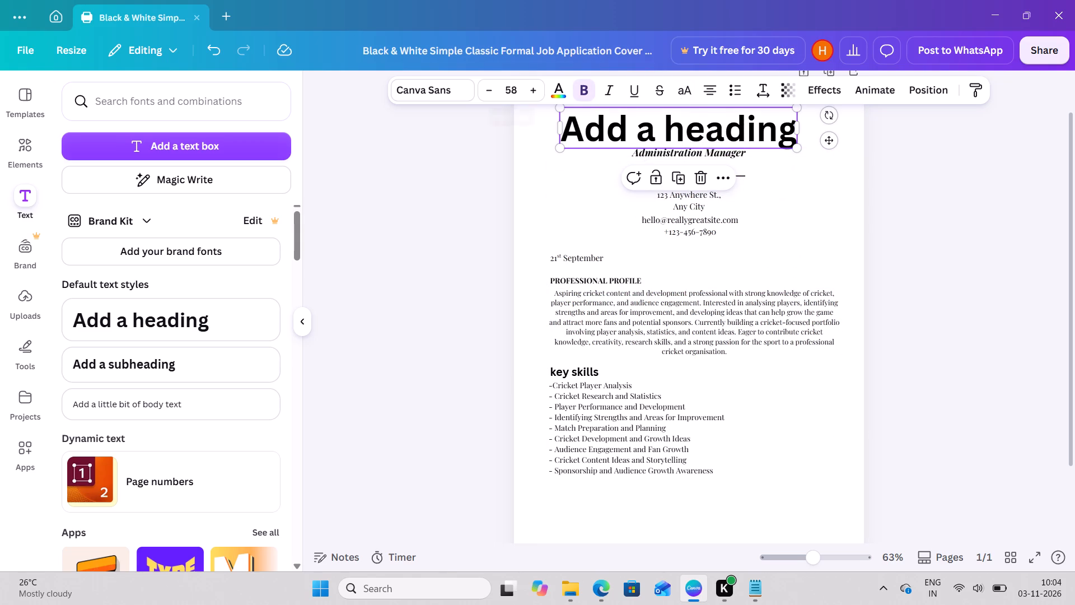
# Shrink the new heading to font size 43.6 and centre it horizontally above the Administration Manager line.
pyautogui.moveTo(564, 105); pyautogui.dragTo(621, 112)
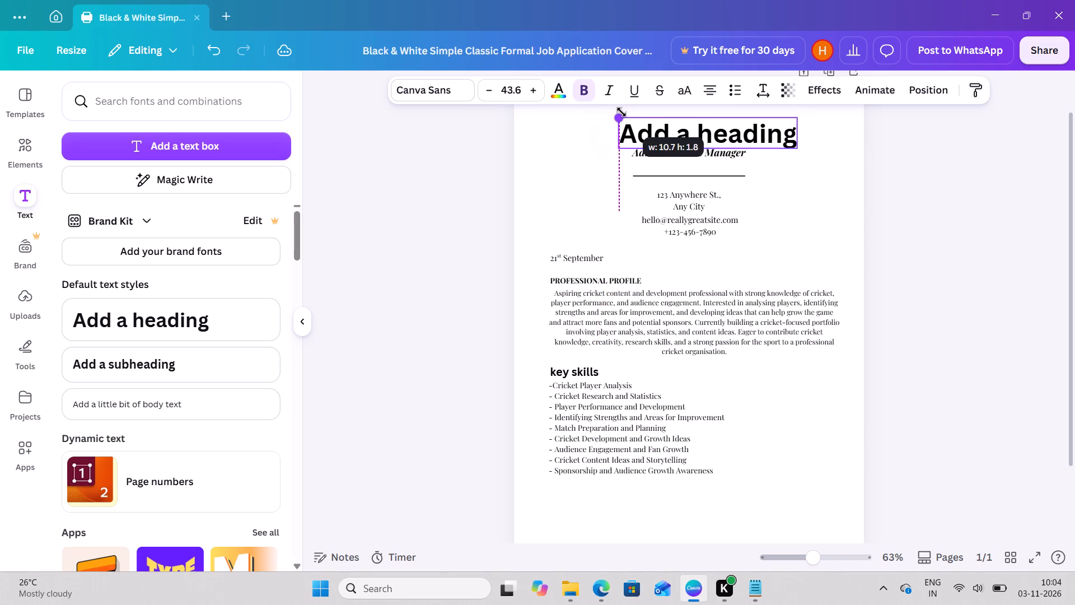
pyautogui.moveTo(621, 112); pyautogui.dragTo(622, 112)
pyautogui.moveTo(727, 122); pyautogui.dragTo(707, 119)
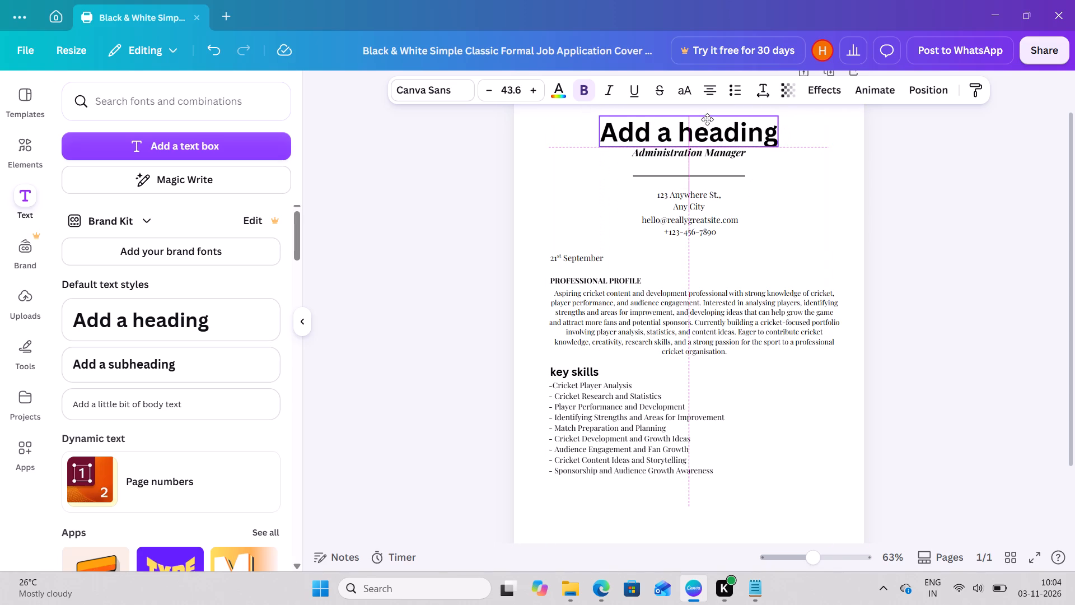
pyautogui.moveTo(707, 119); pyautogui.dragTo(708, 120)
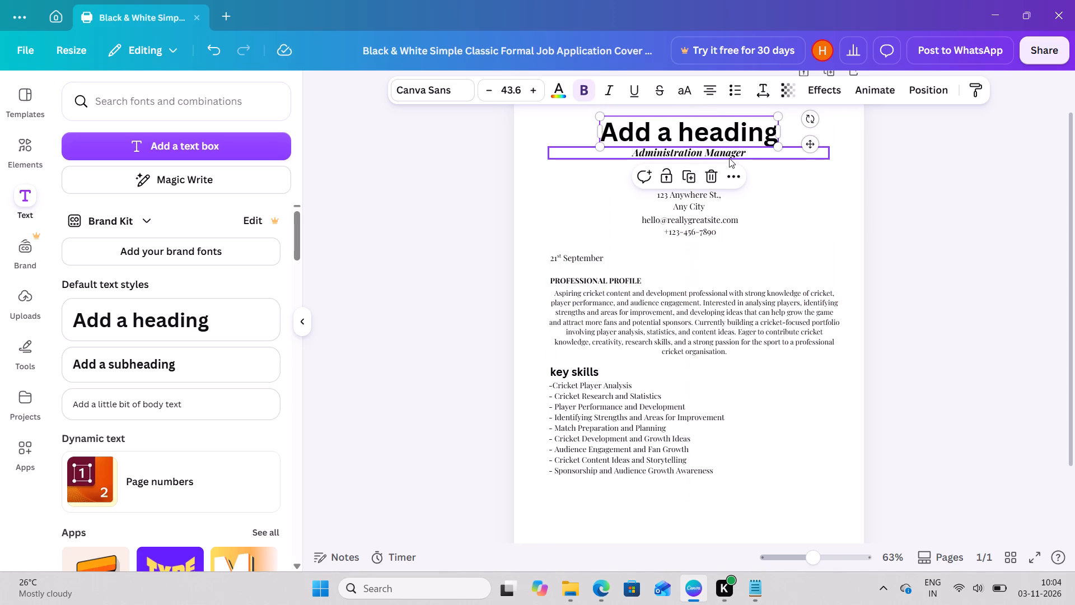
# Shift the Administration Manager line slightly to the right and lower the divider line to just above the address.
pyautogui.click(729, 158)
pyautogui.moveTo(729, 158); pyautogui.dragTo(742, 158)
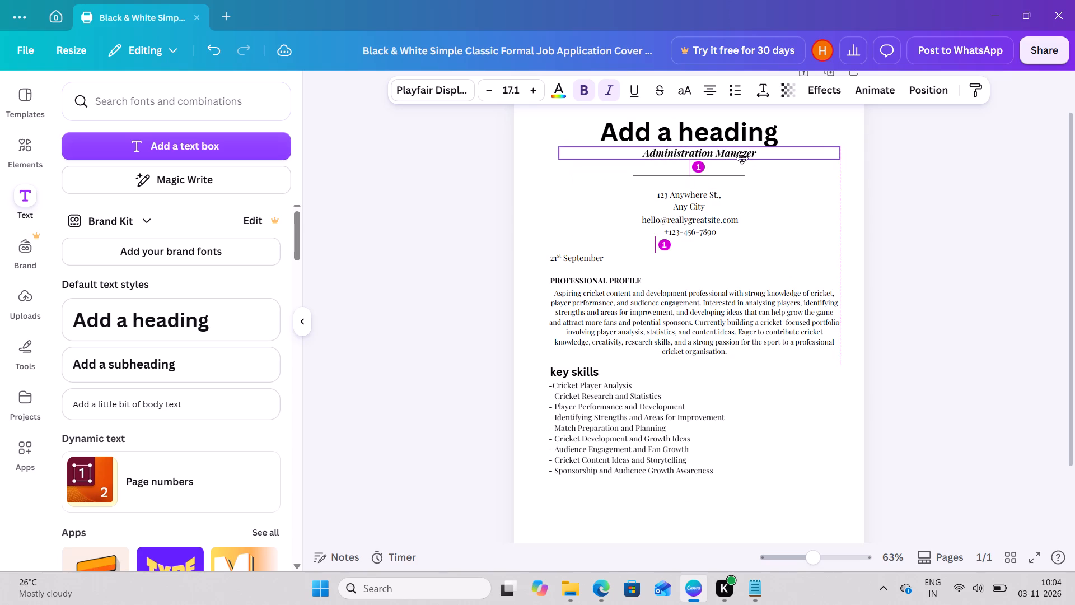
pyautogui.moveTo(742, 158); pyautogui.dragTo(741, 159)
pyautogui.moveTo(732, 174); pyautogui.dragTo(731, 188)
pyautogui.click(721, 133)
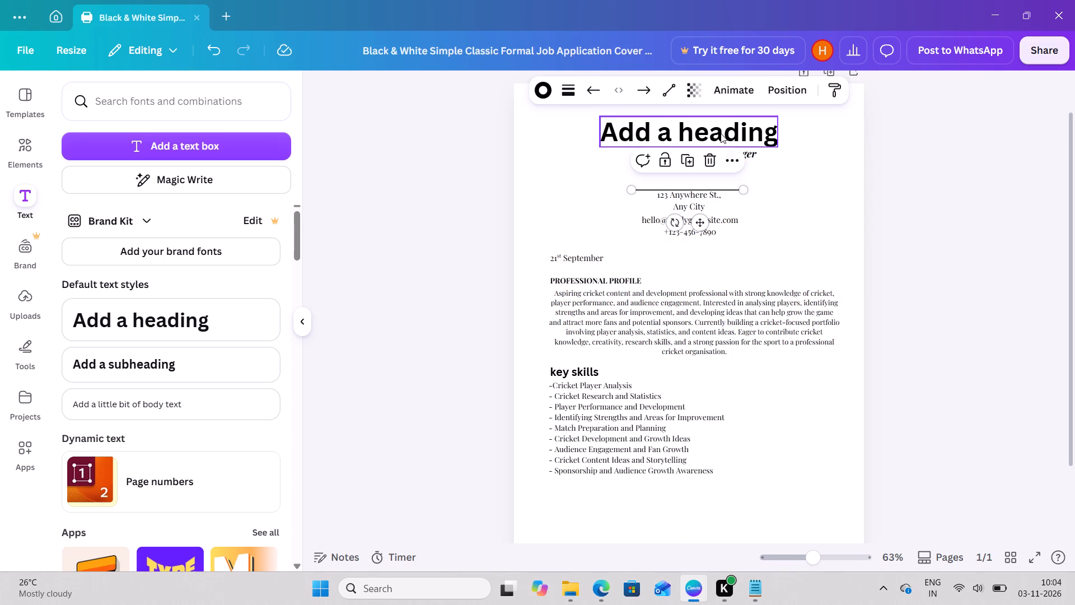
pyautogui.click(764, 123)
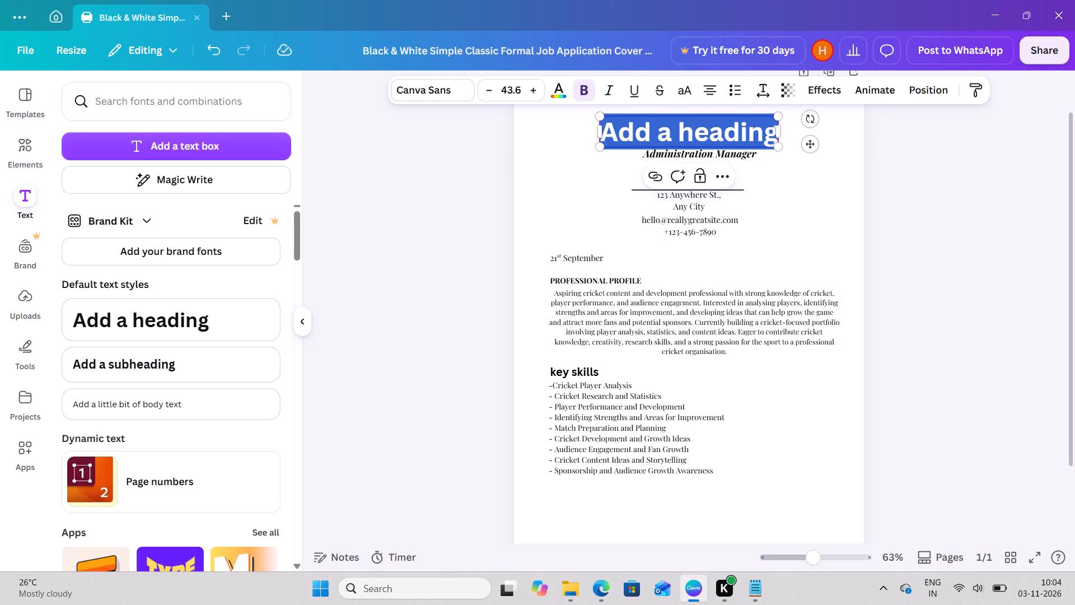
pyautogui.press('BackSpace')
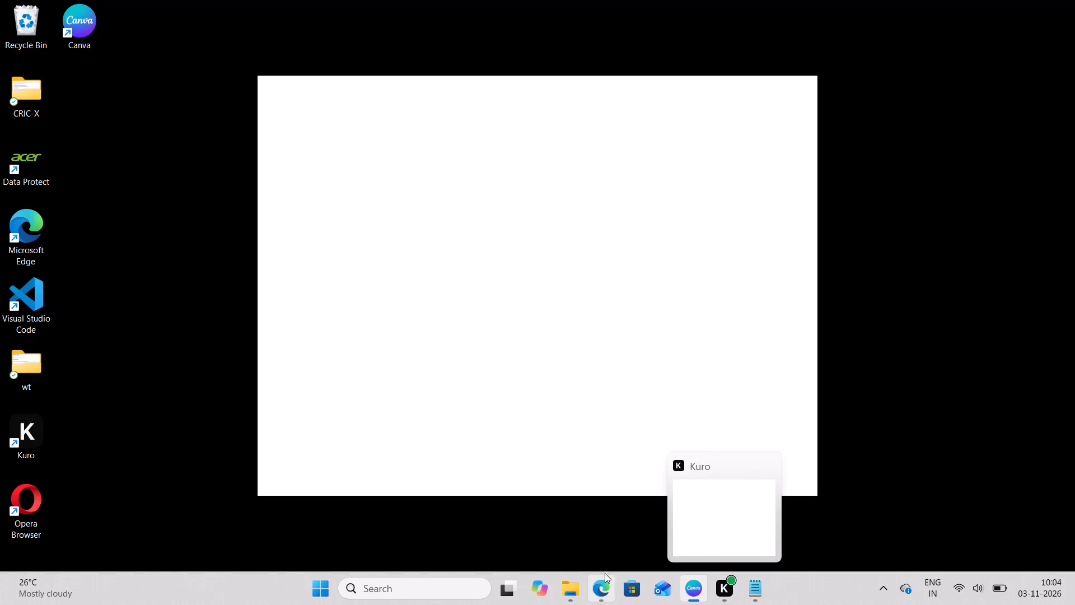
pyautogui.click(606, 590)
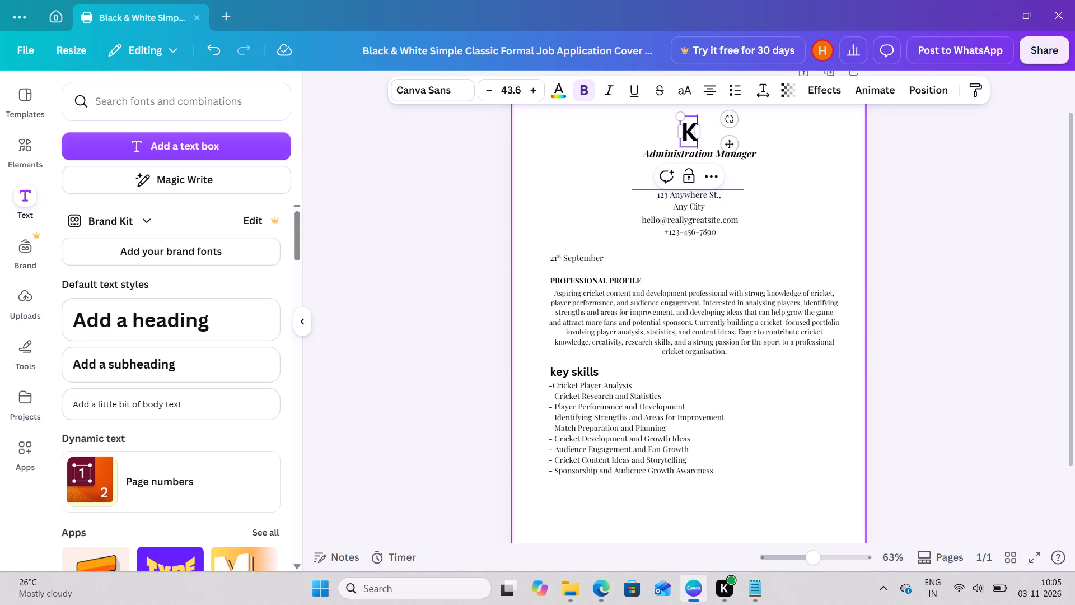
pyautogui.write('NC')
pyautogui.press('b')
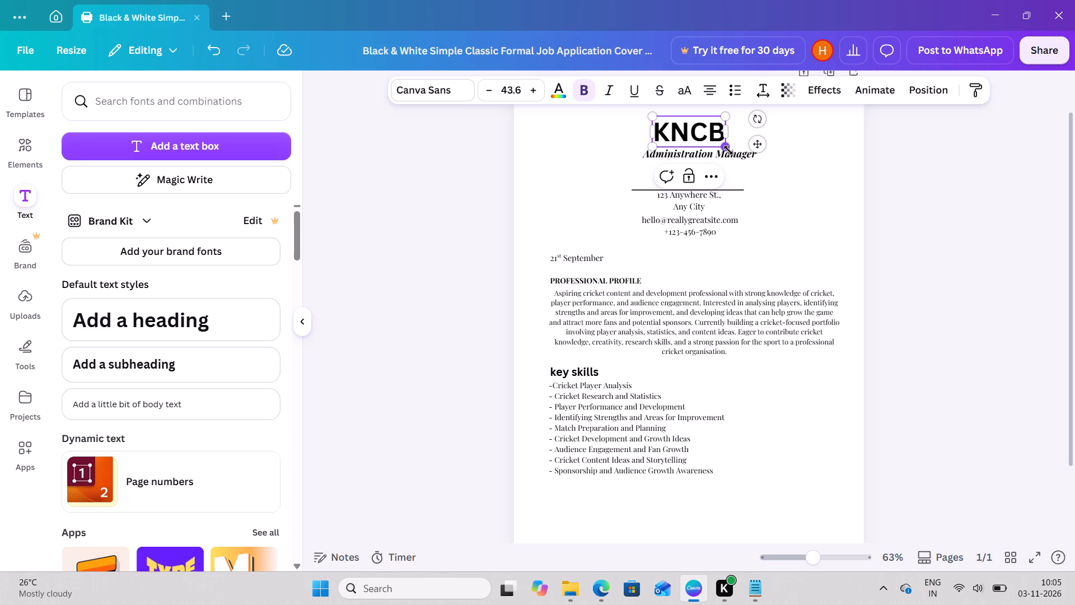
# Shrink the KNCB heading to font size 31.1.
pyautogui.moveTo(728, 150); pyautogui.dragTo(719, 143)
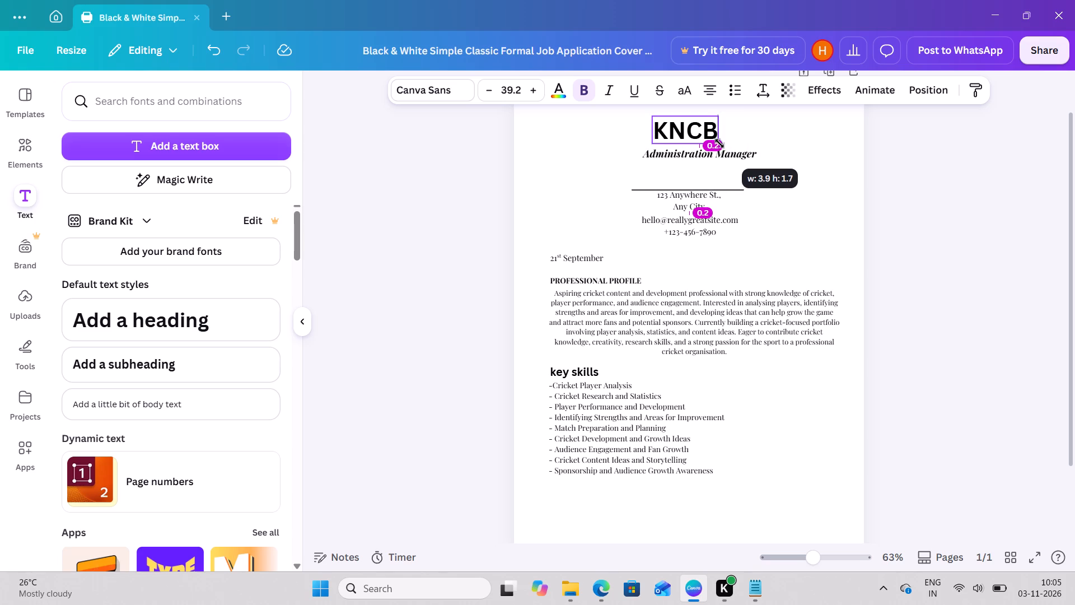
pyautogui.moveTo(719, 143); pyautogui.dragTo(709, 137)
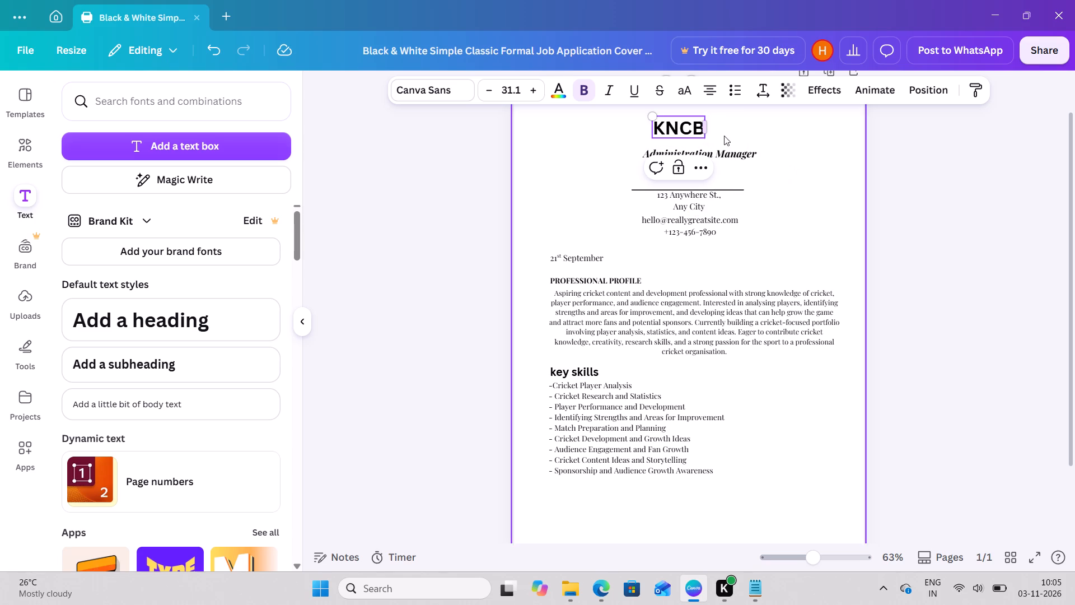
# Move the KNCB heading slightly up, clear of the Administration Manager line, and align it to the centre of the page.
pyautogui.moveTo(676, 125); pyautogui.dragTo(689, 123)
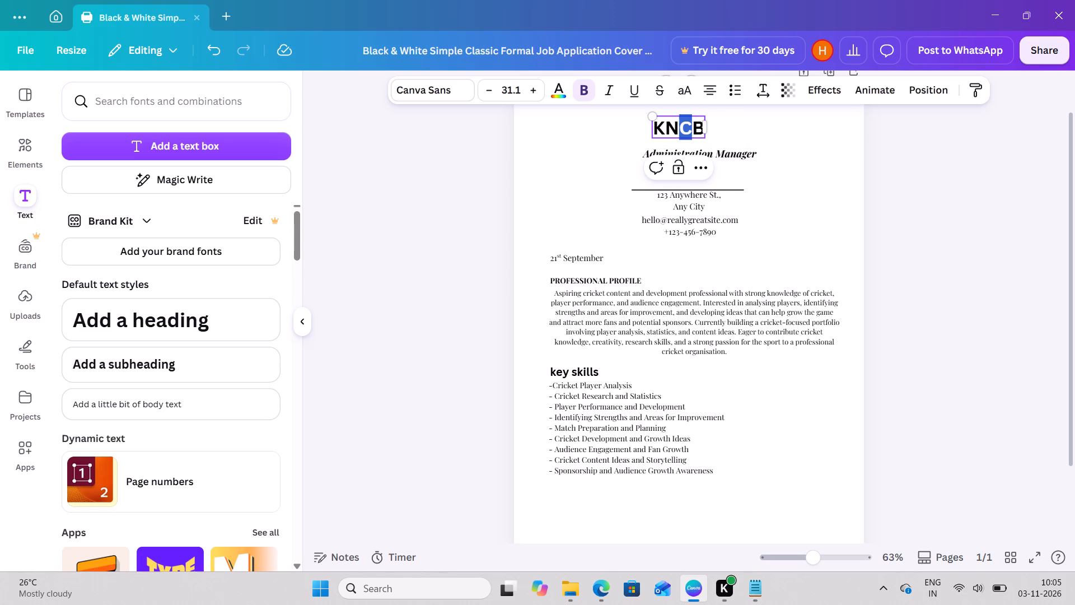
pyautogui.moveTo(689, 123); pyautogui.dragTo(694, 122)
pyautogui.click(727, 125)
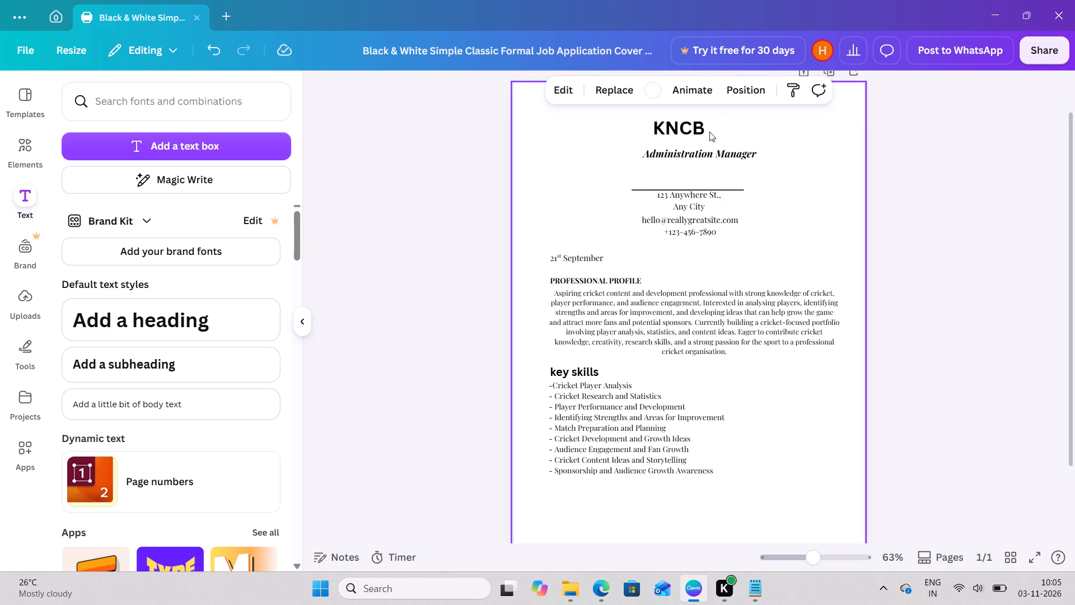
pyautogui.moveTo(692, 132); pyautogui.dragTo(705, 128)
pyautogui.click(738, 155)
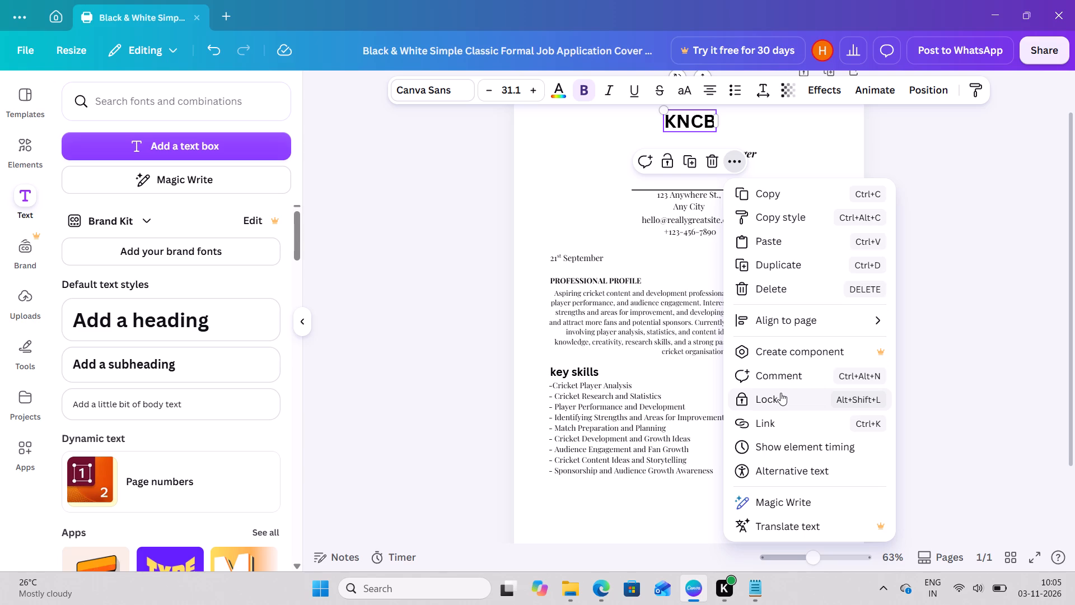
pyautogui.click(770, 317)
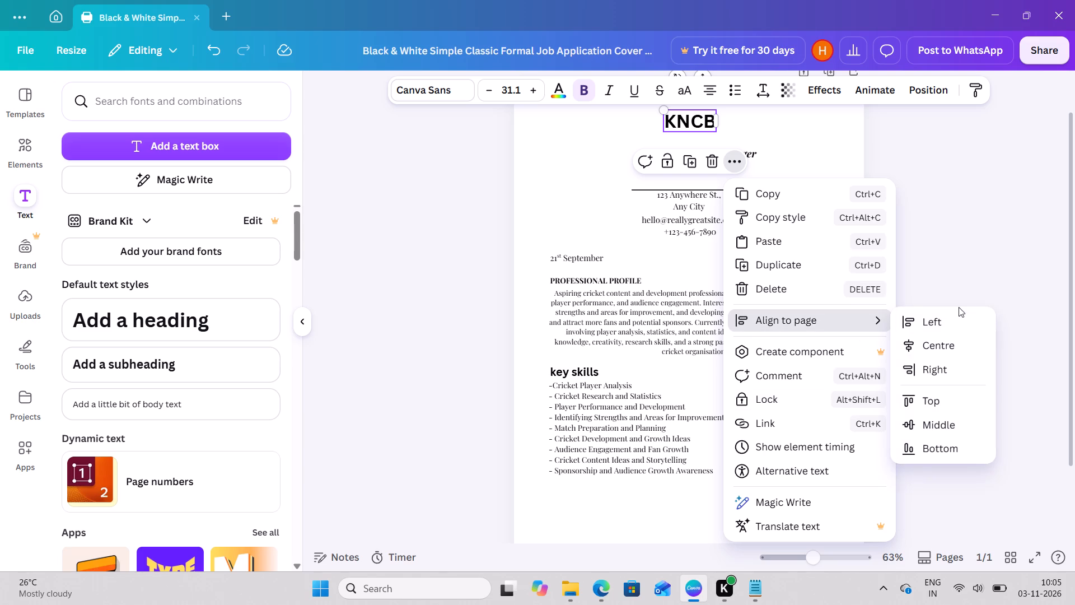
pyautogui.click(946, 345)
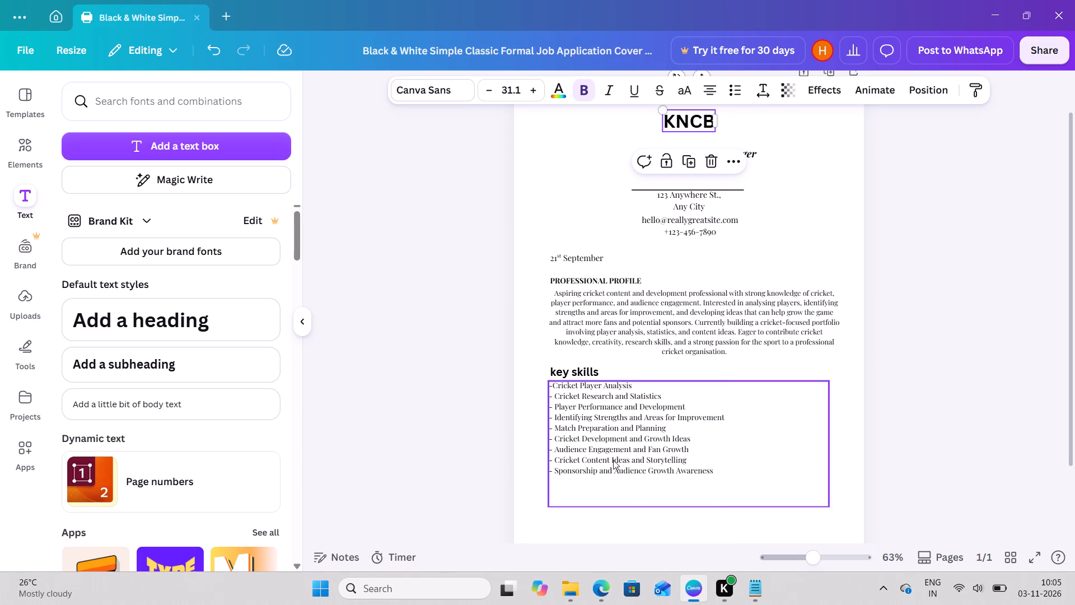
pyautogui.click(543, 207)
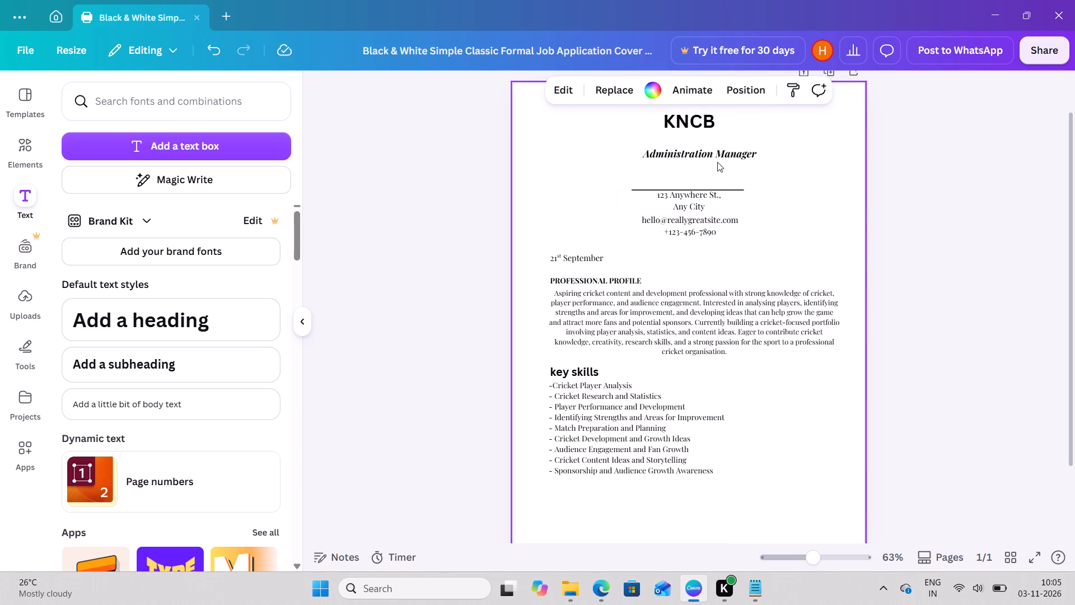
# Copy the location "Hyderabad, India" without its asterisks from CV.txt in Notepad.
pyautogui.click(703, 158)
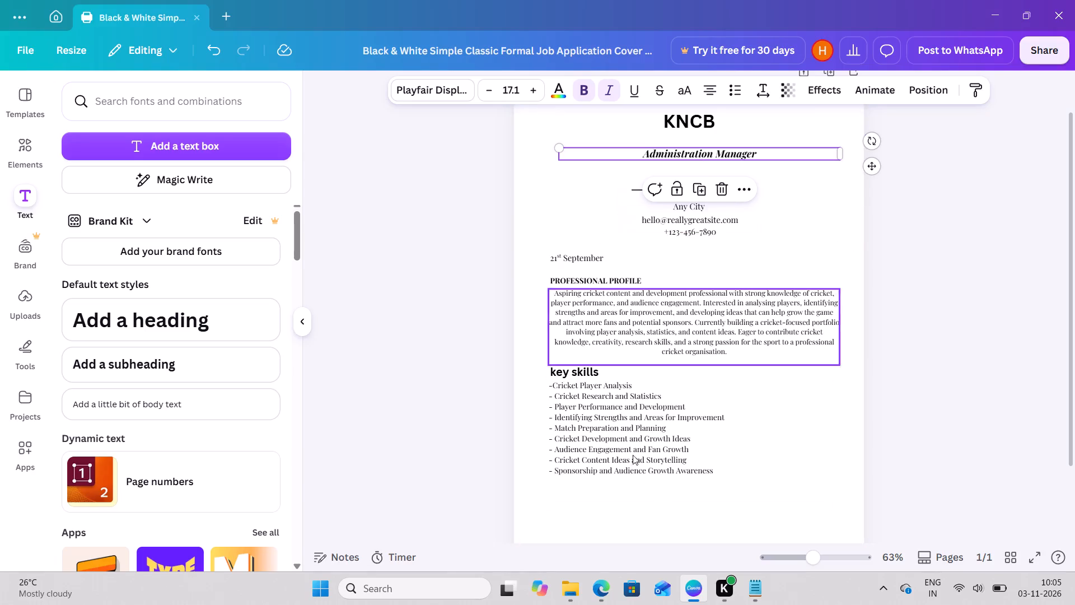
pyautogui.click(748, 587)
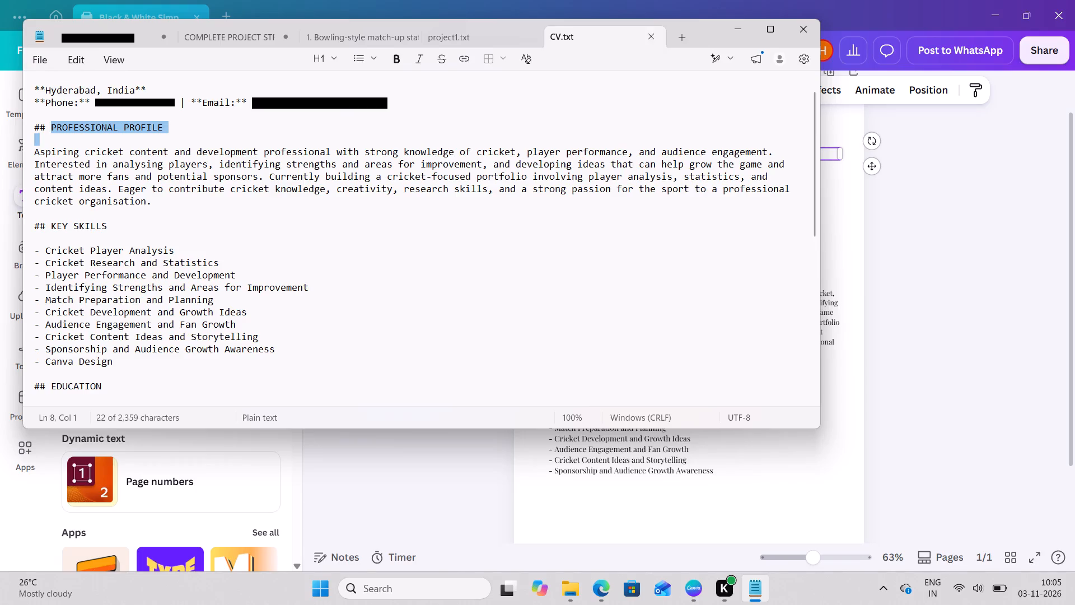
pyautogui.moveTo(34, 89); pyautogui.dragTo(123, 87)
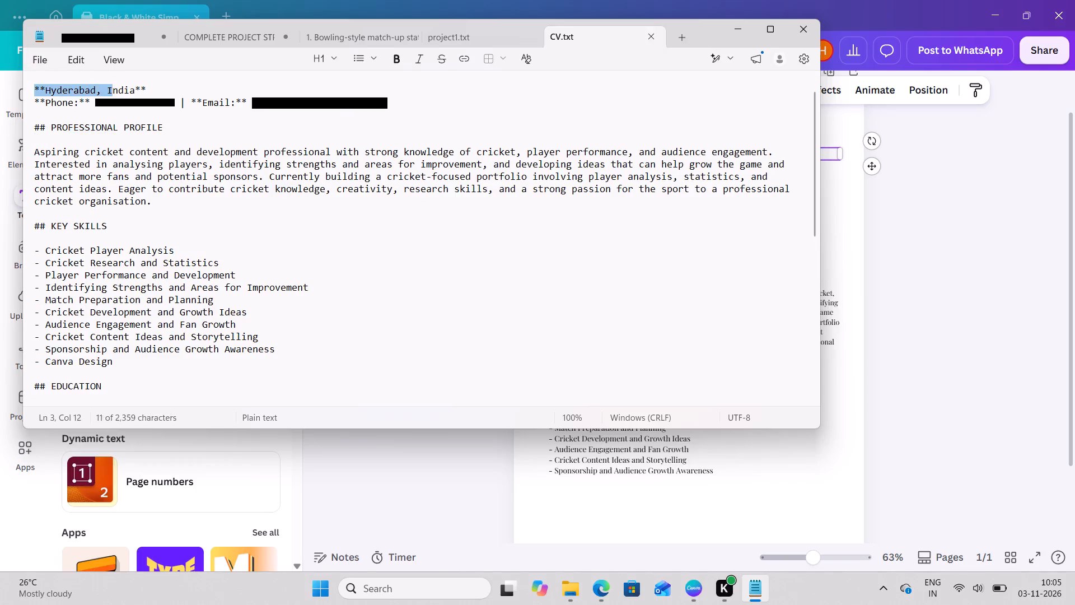
pyautogui.moveTo(123, 87); pyautogui.dragTo(169, 83)
pyautogui.click(169, 83)
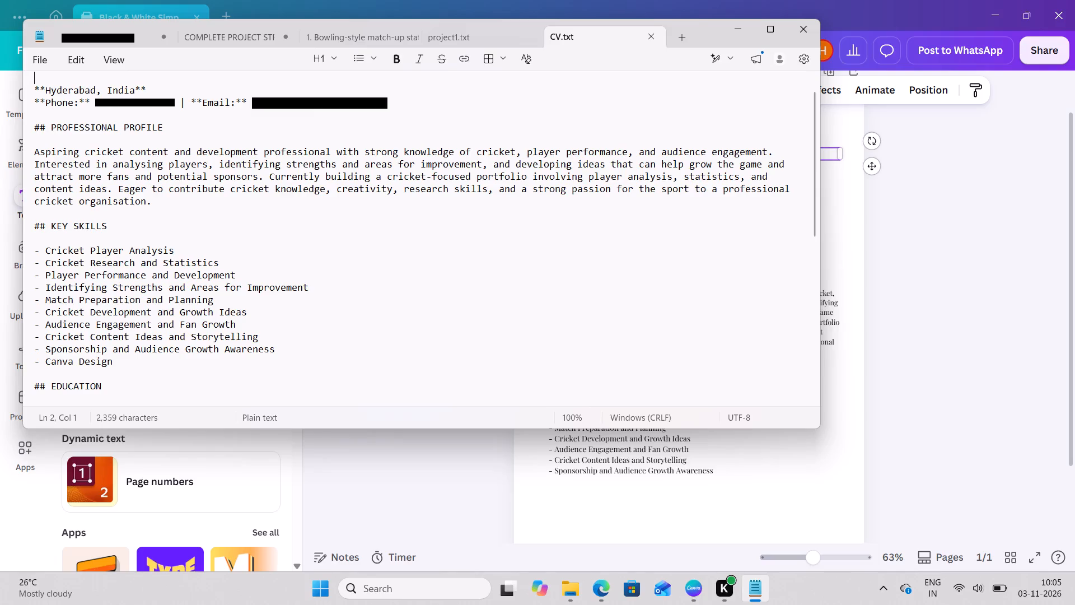
pyautogui.moveTo(36, 87); pyautogui.dragTo(137, 80)
pyautogui.moveTo(137, 80); pyautogui.dragTo(150, 90)
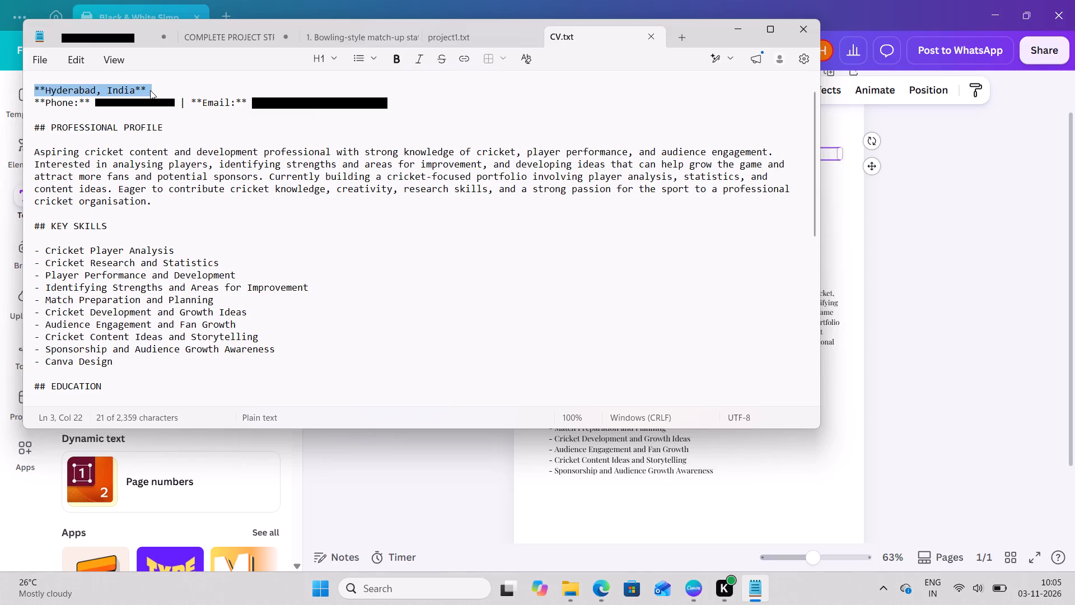
pyautogui.click(216, 80)
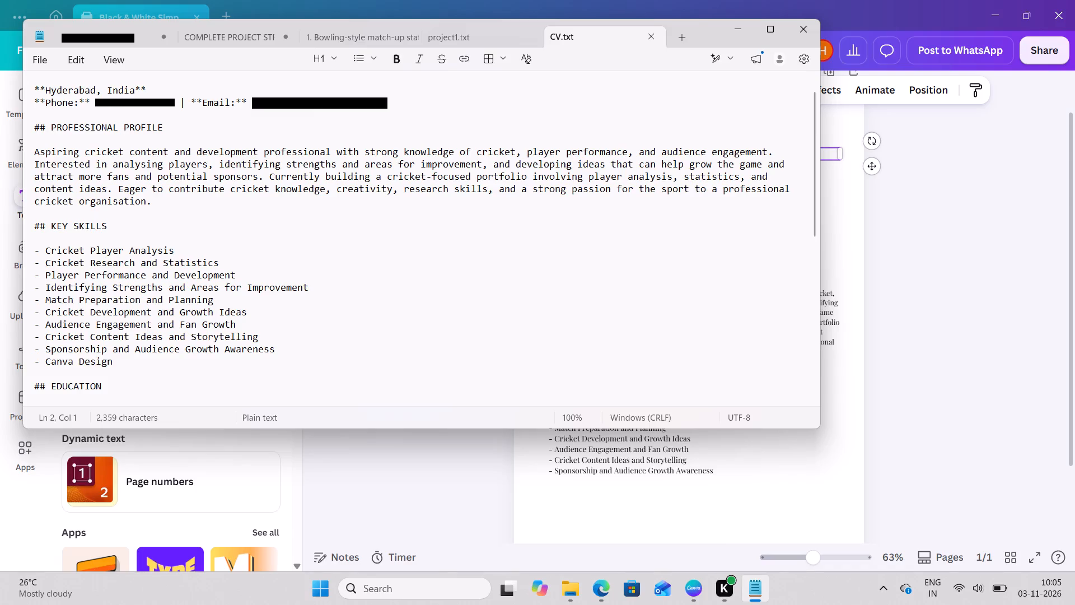
pyautogui.moveTo(45, 90); pyautogui.dragTo(111, 96)
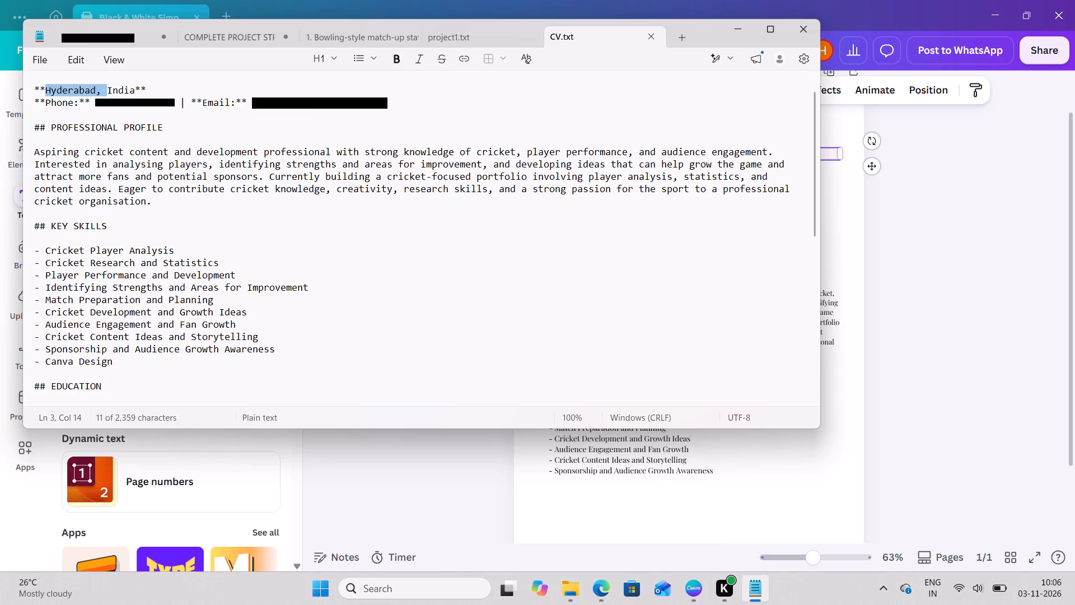
pyautogui.moveTo(111, 96); pyautogui.dragTo(137, 96)
pyautogui.hotkey('ctrl', 'c')
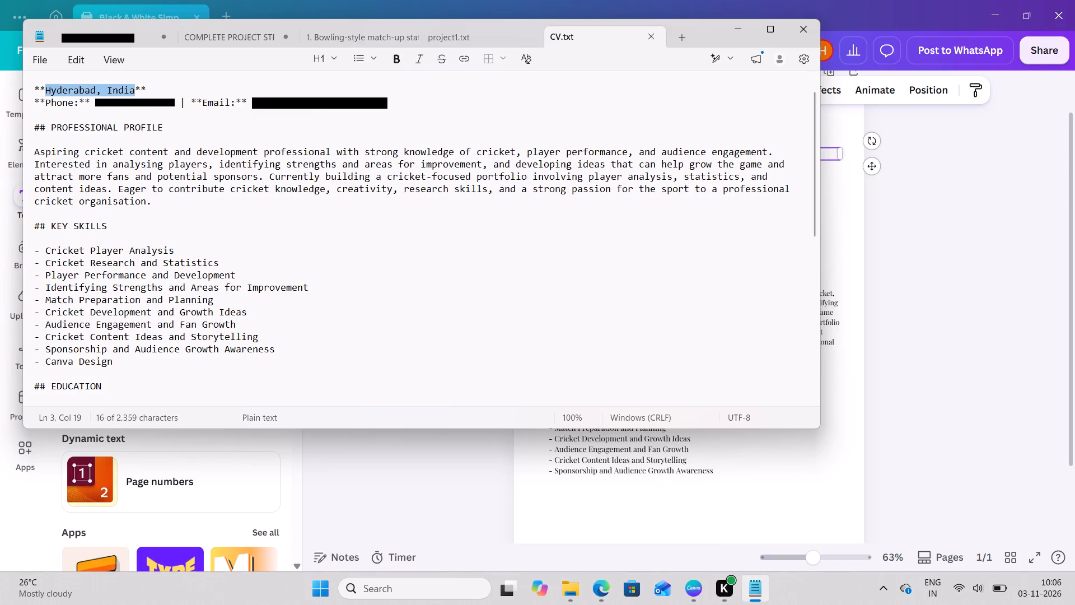
pyautogui.doubleClick(153, 173)
# Back in Canva, replace the Administration Manager text with the copied "Hyderabad, India".
pyautogui.hotkey('alt', 'Tab')
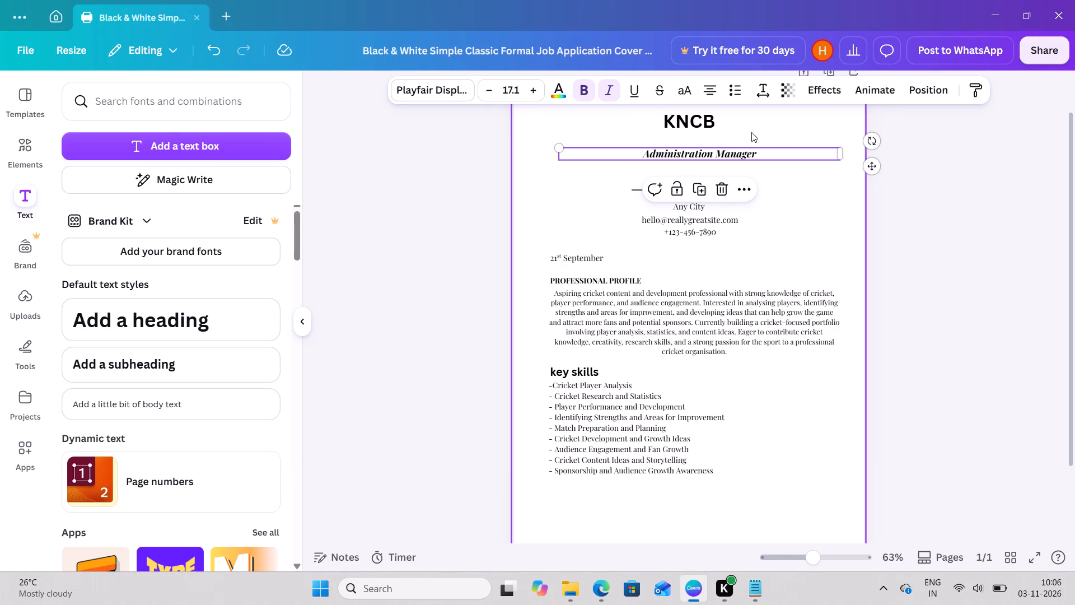
pyautogui.click(759, 150)
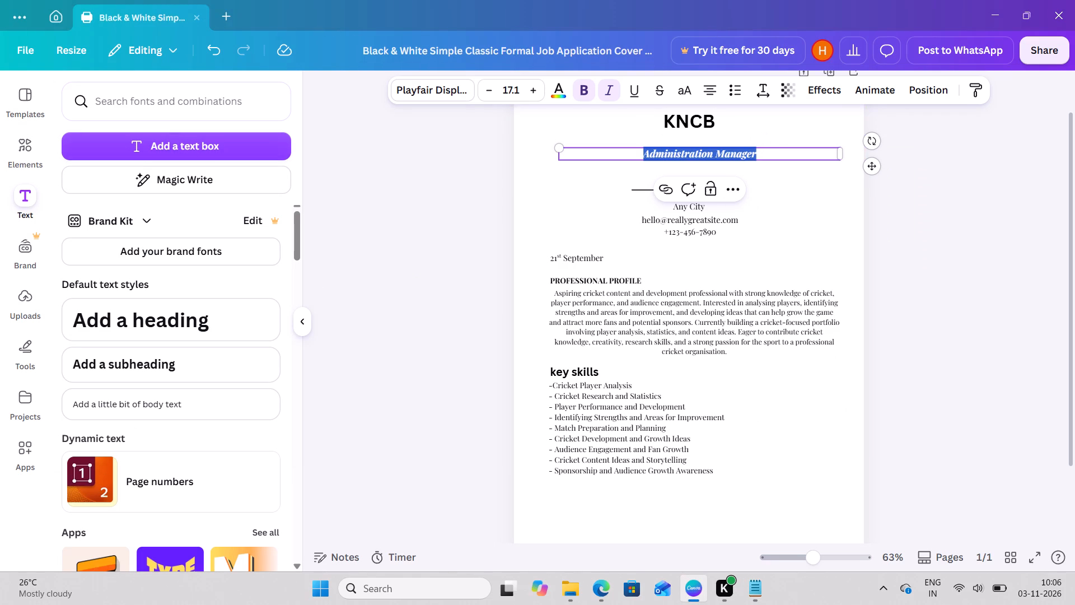
pyautogui.press('BackSpace')
pyautogui.hotkey('ctrl', 'v')
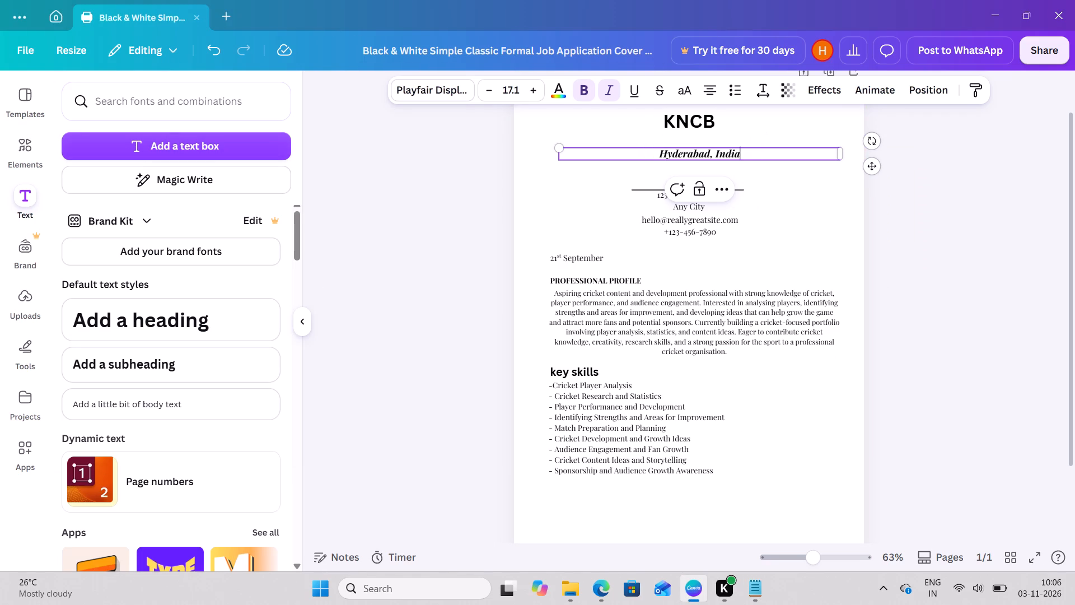
pyautogui.click(801, 206)
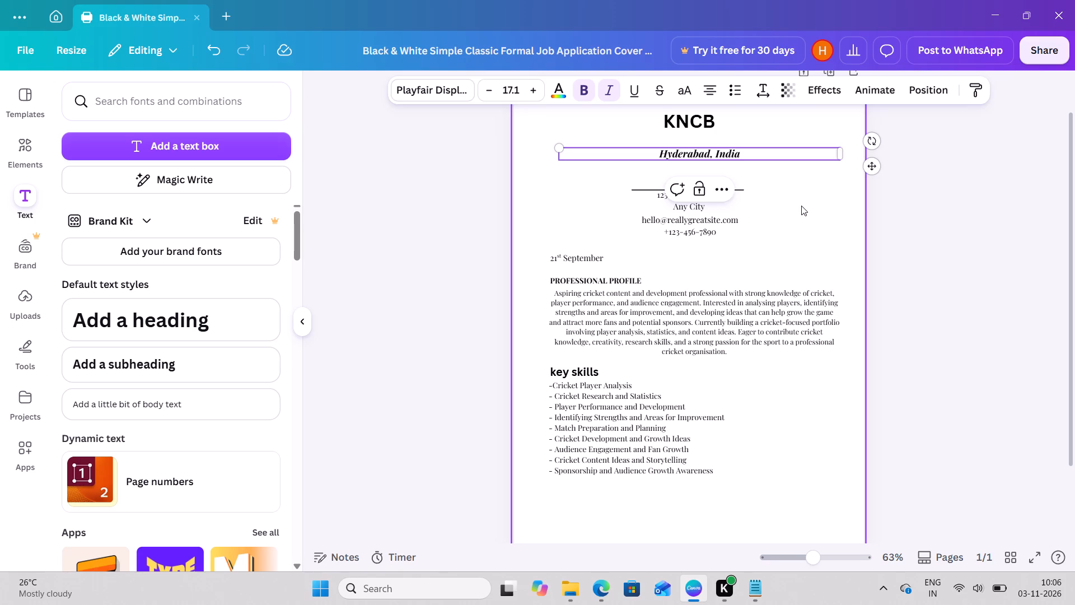
# Align the Hyderabad, India line to the centre of the page.
pyautogui.click(745, 151)
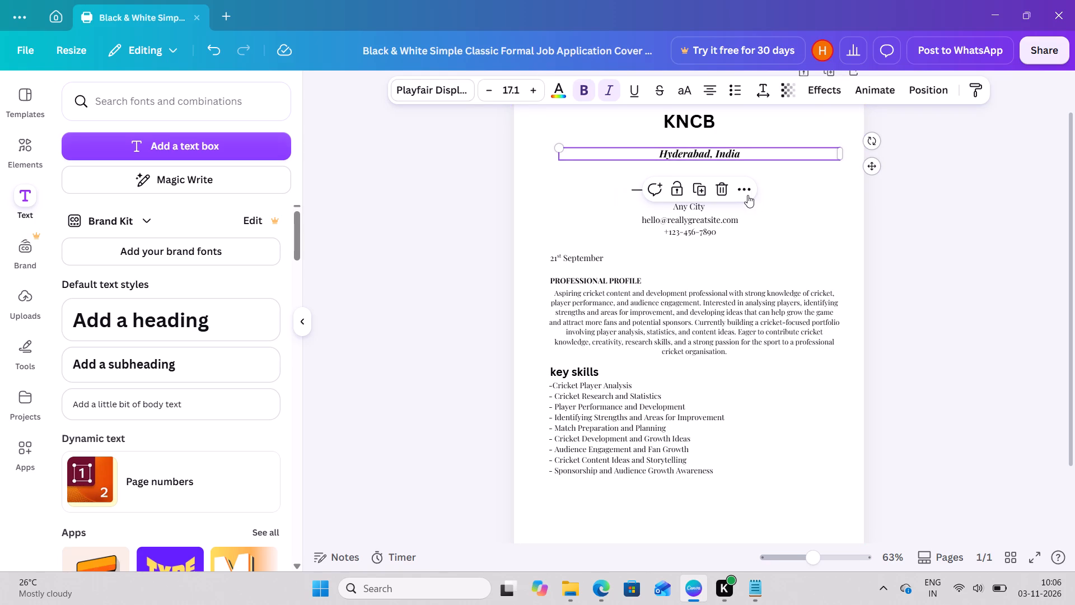
pyautogui.click(745, 193)
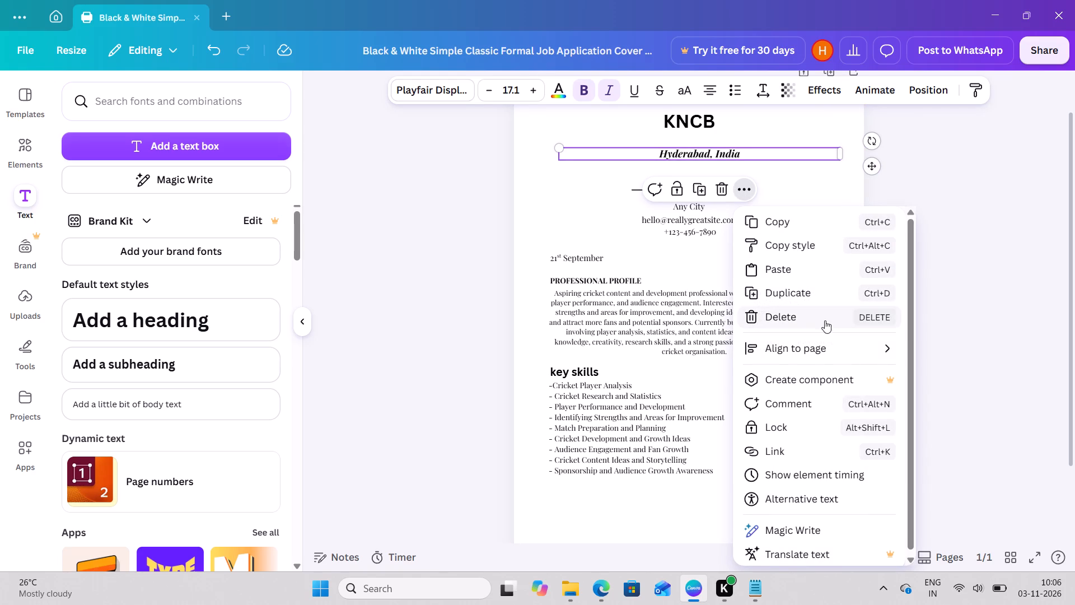
pyautogui.click(818, 348)
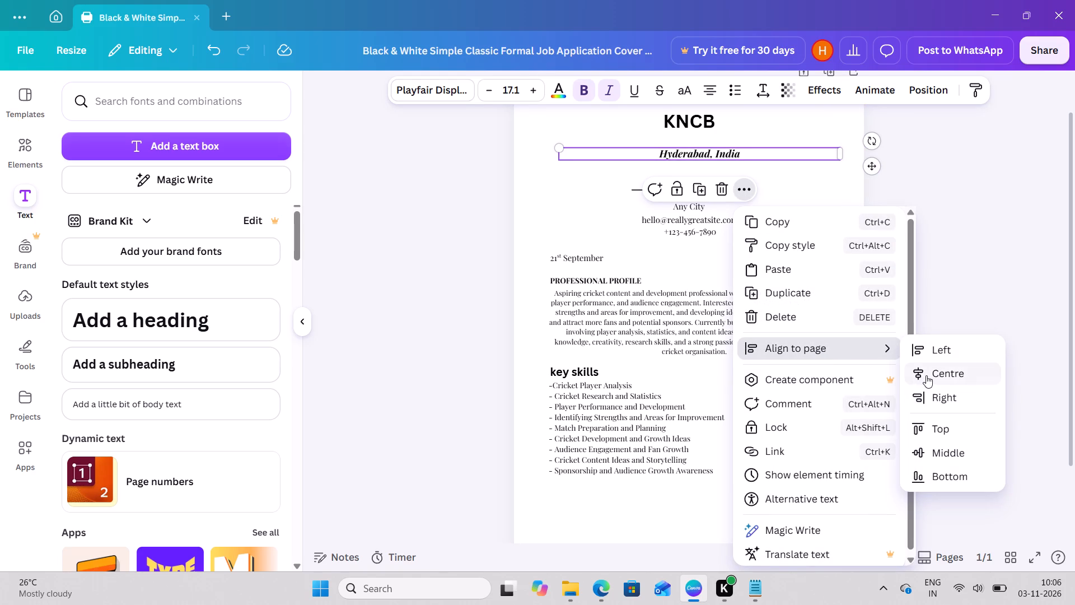
pyautogui.click(926, 375)
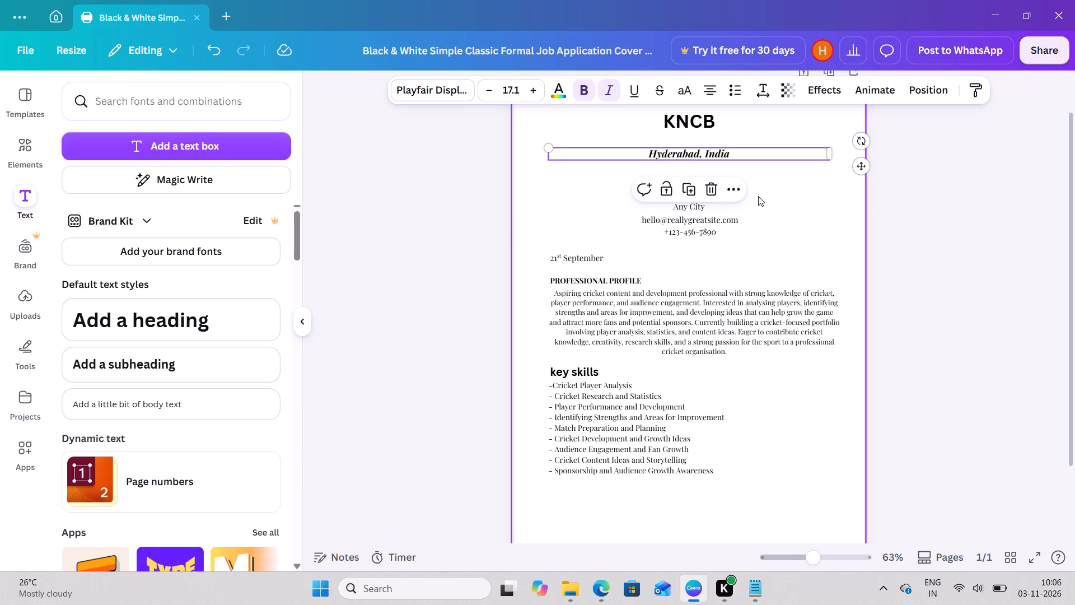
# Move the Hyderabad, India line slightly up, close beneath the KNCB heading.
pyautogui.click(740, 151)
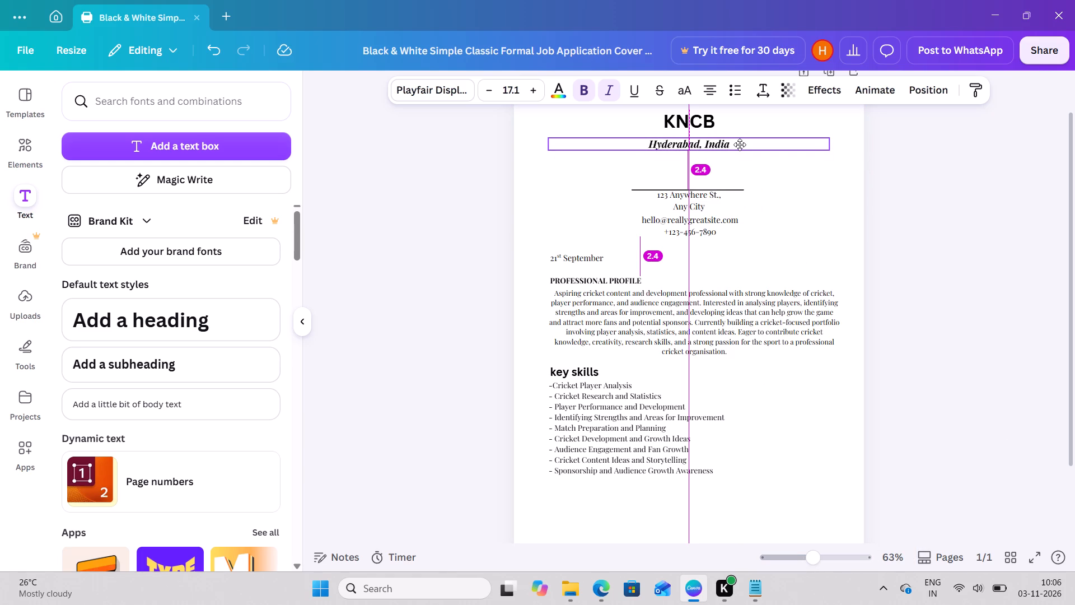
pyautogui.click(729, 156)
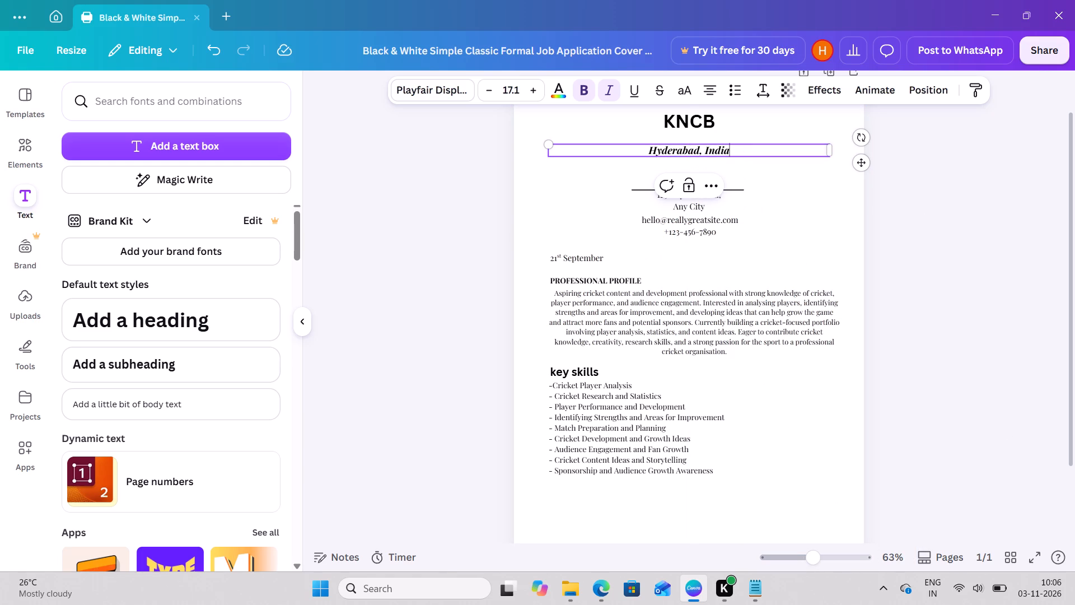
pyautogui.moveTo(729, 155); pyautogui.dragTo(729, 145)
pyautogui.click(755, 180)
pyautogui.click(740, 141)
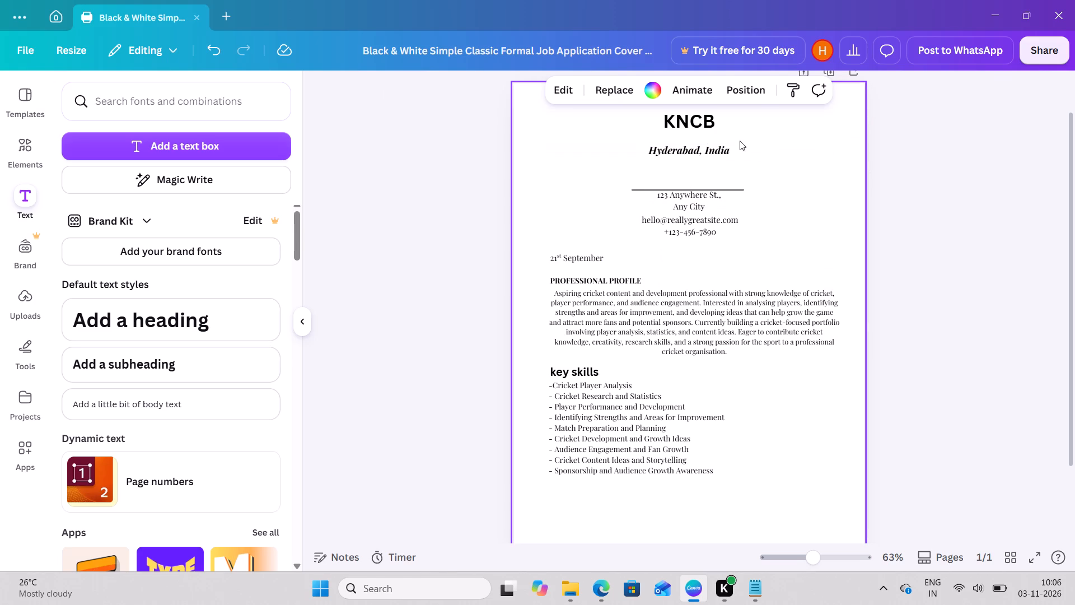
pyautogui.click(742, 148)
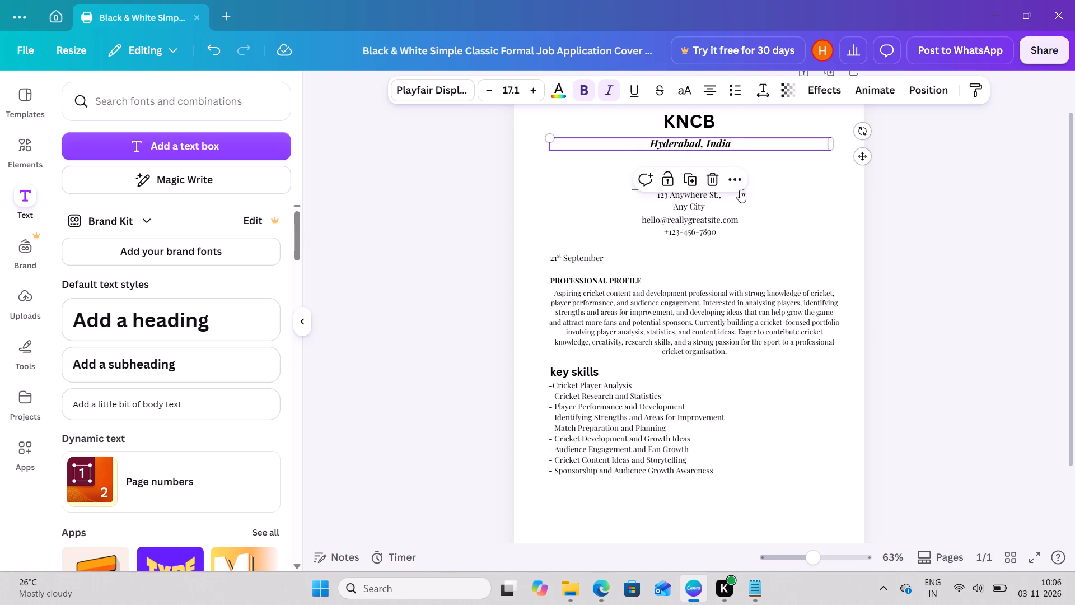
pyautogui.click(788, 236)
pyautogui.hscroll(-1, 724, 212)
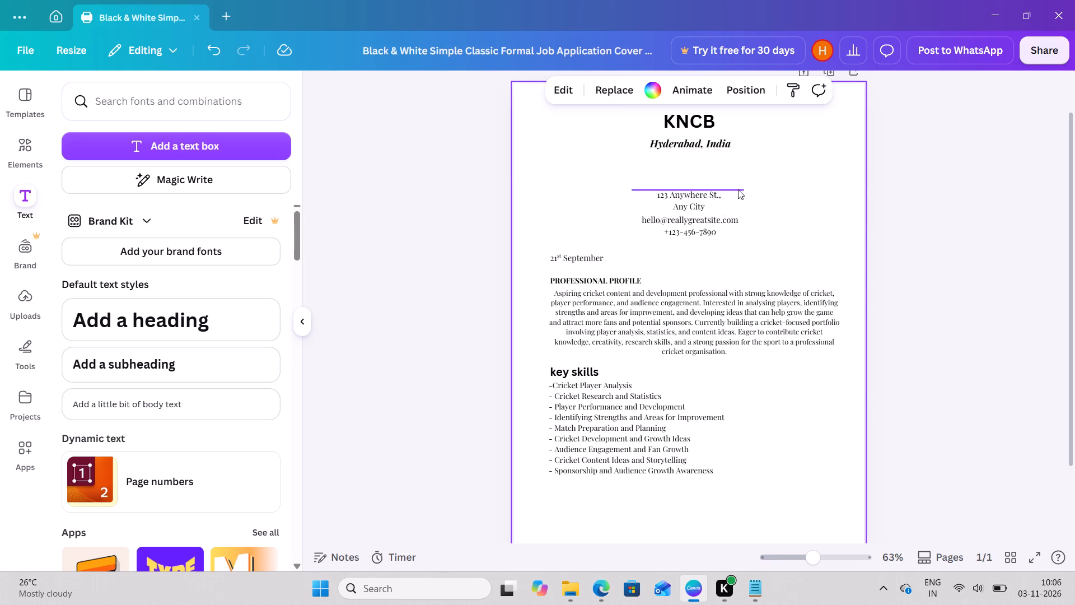
# Move the divider line from above the address up to just below the KNCB heading.
pyautogui.moveTo(737, 189); pyautogui.dragTo(732, 137)
# Move the Hyderabad, India line down, clear of the divider and between it and the address.
pyautogui.click(719, 145)
pyautogui.click(719, 145)
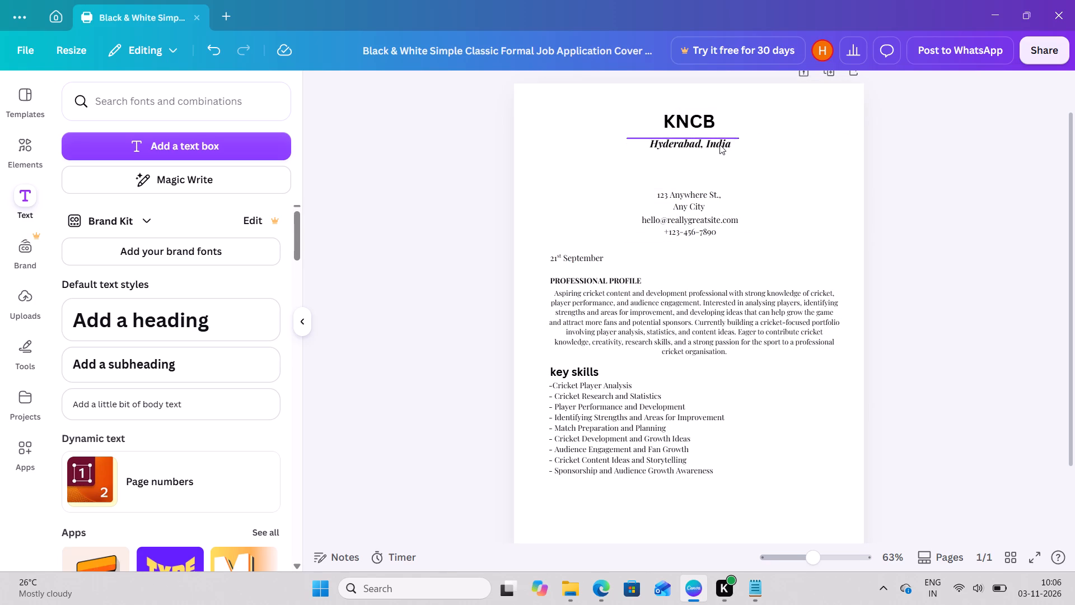
pyautogui.click(719, 142)
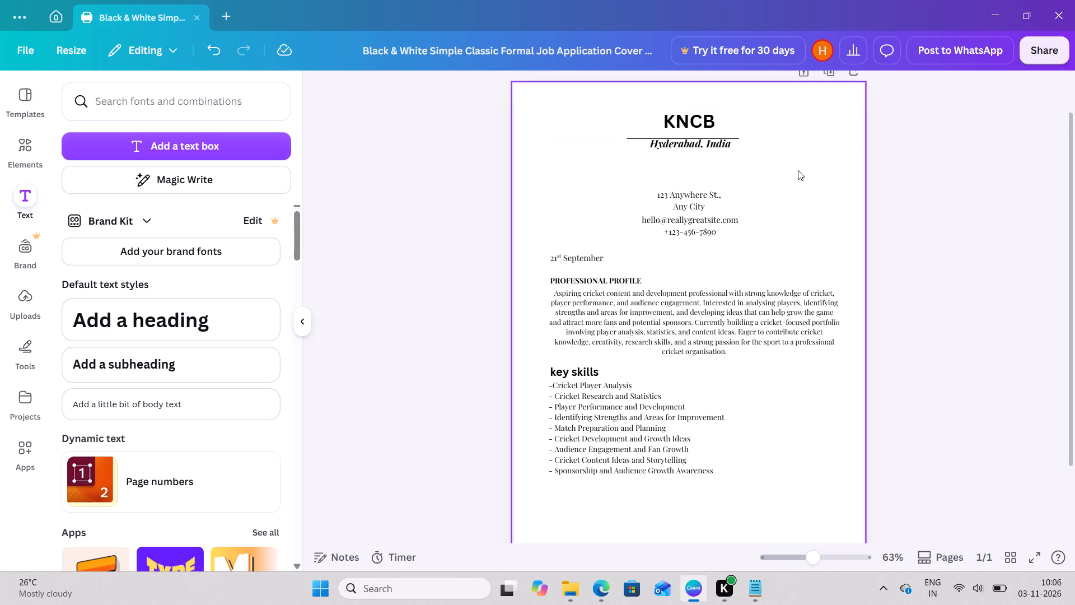
pyautogui.click(798, 170)
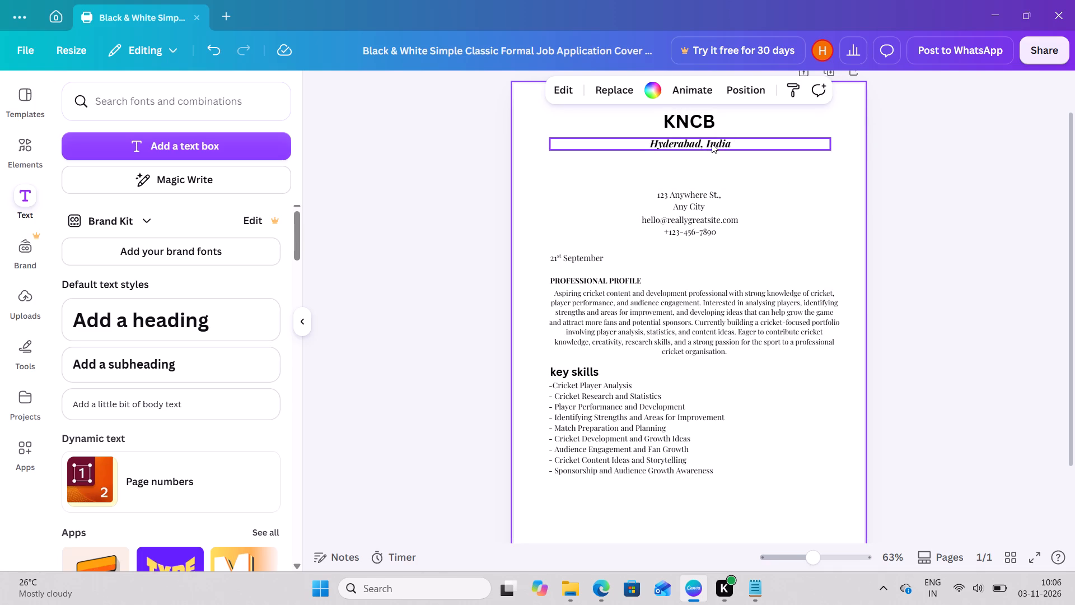
pyautogui.click(734, 145)
pyautogui.click(775, 160)
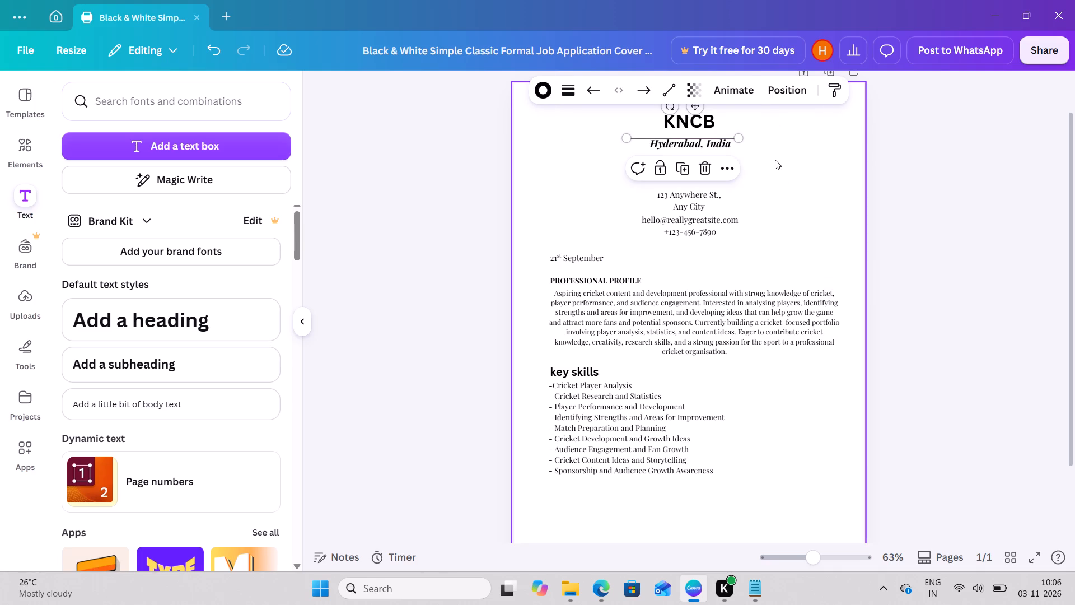
pyautogui.moveTo(765, 144); pyautogui.dragTo(770, 164)
pyautogui.click(799, 145)
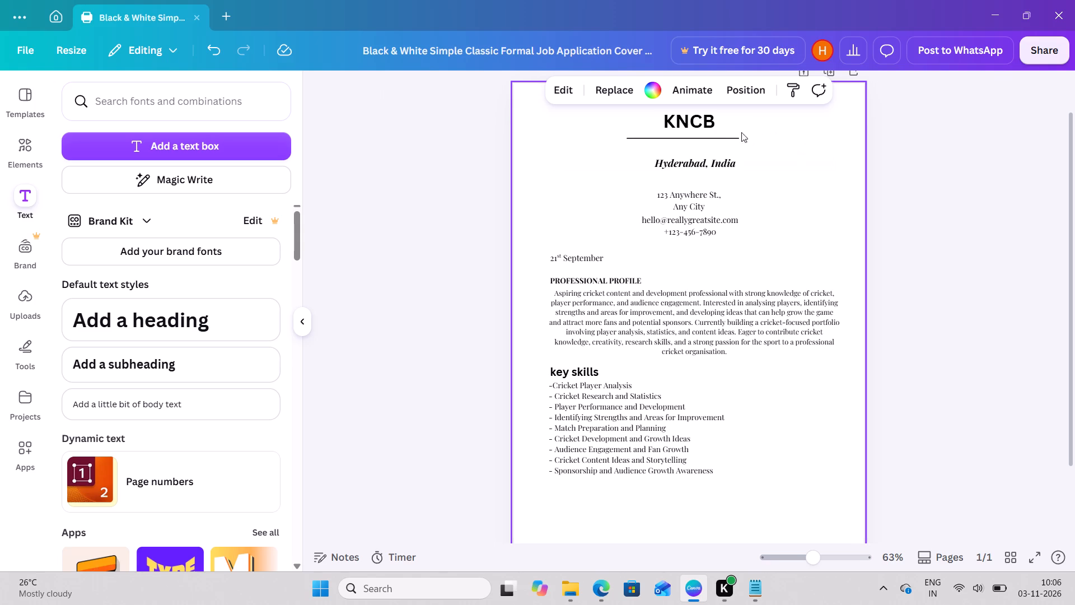
# Lower the divider line slightly below the KNCB heading and lengthen it a little at both ends.
pyautogui.click(722, 134)
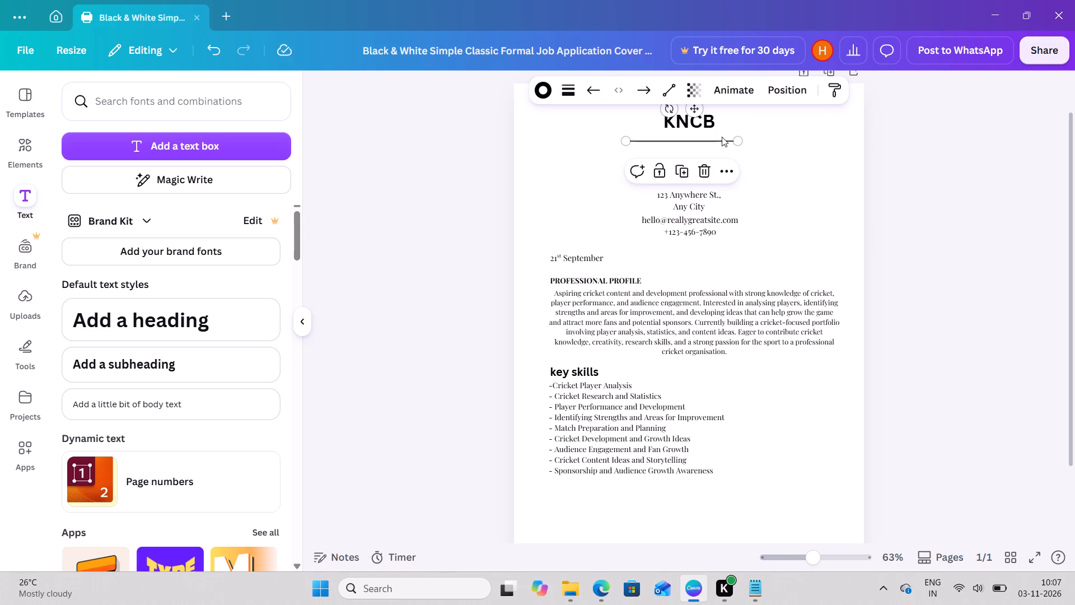
pyautogui.moveTo(737, 138); pyautogui.dragTo(739, 138)
pyautogui.moveTo(739, 138); pyautogui.dragTo(749, 137)
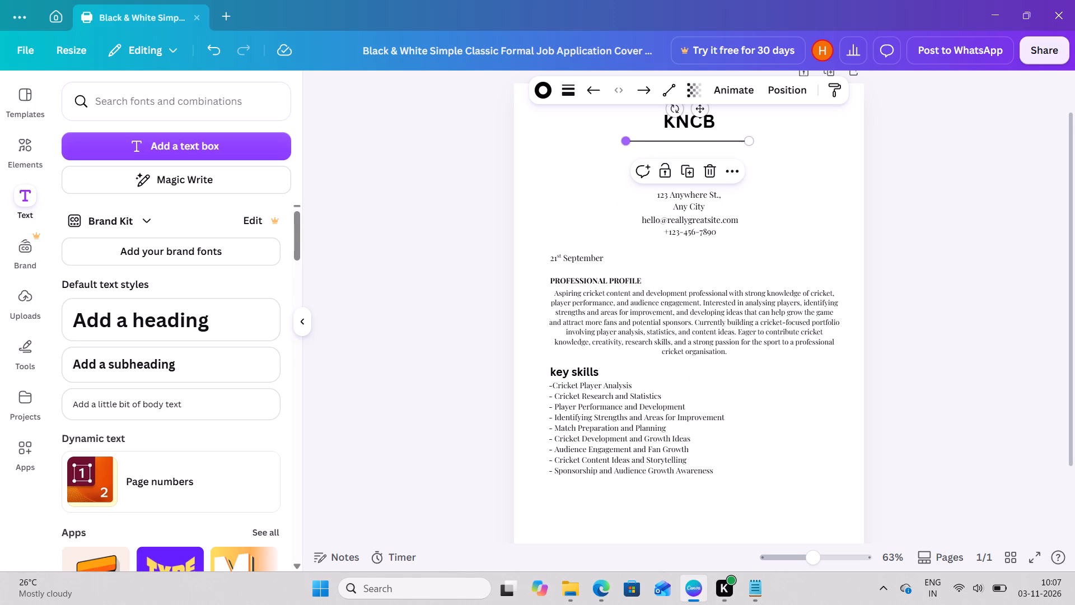
pyautogui.click(628, 139)
# Align the lengthened divider line to the centre of the page.
pyautogui.click(725, 170)
pyautogui.click(832, 324)
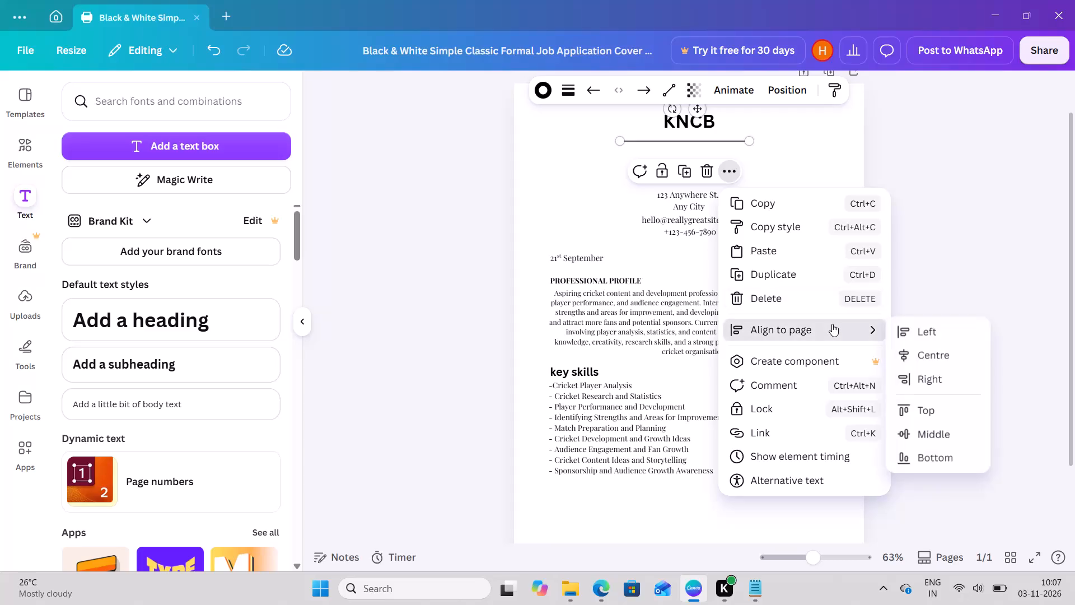
pyautogui.click(920, 348)
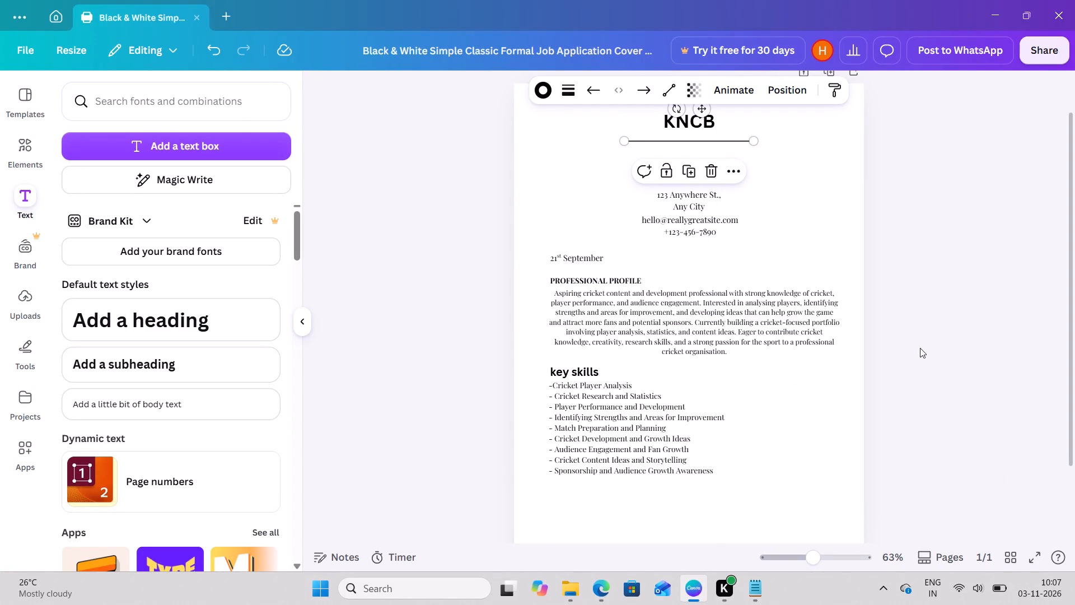
pyautogui.click(807, 208)
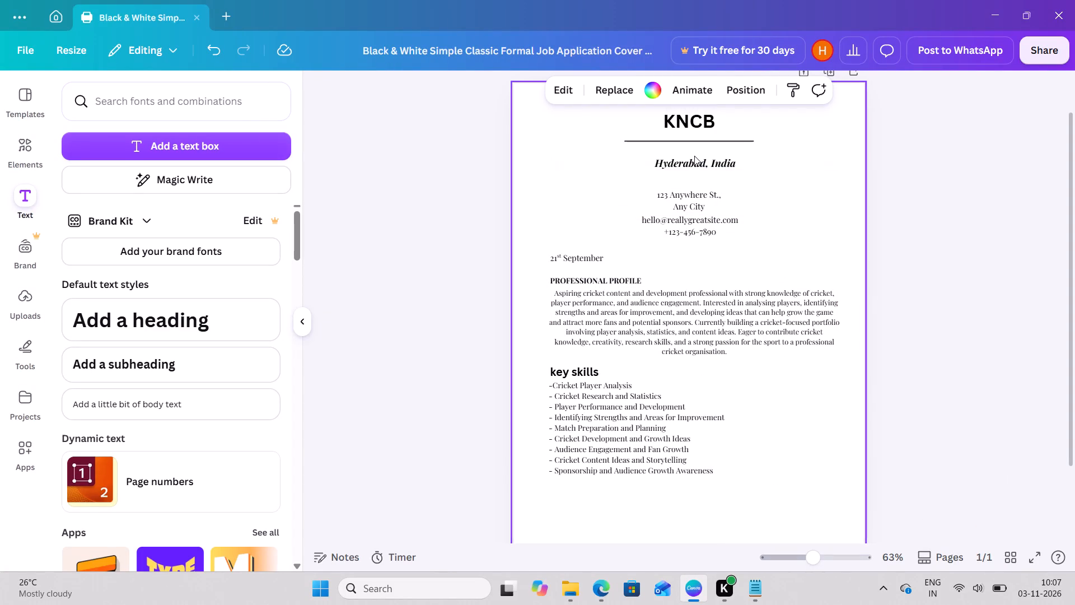
# Nudge the Hyderabad, India line up slightly, closer to the divider line.
pyautogui.click(702, 165)
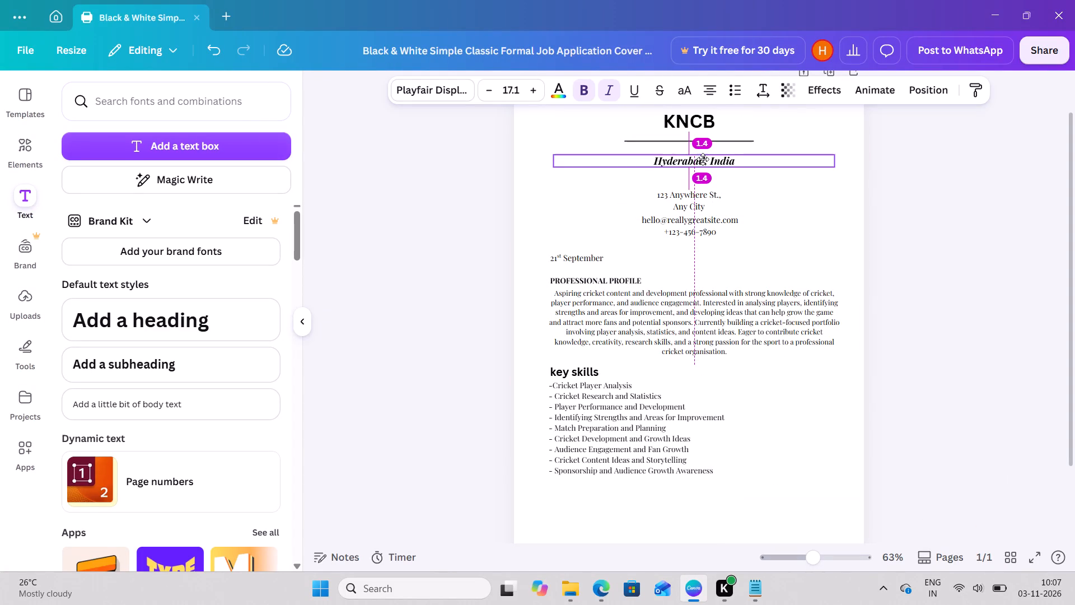
pyautogui.click(863, 216)
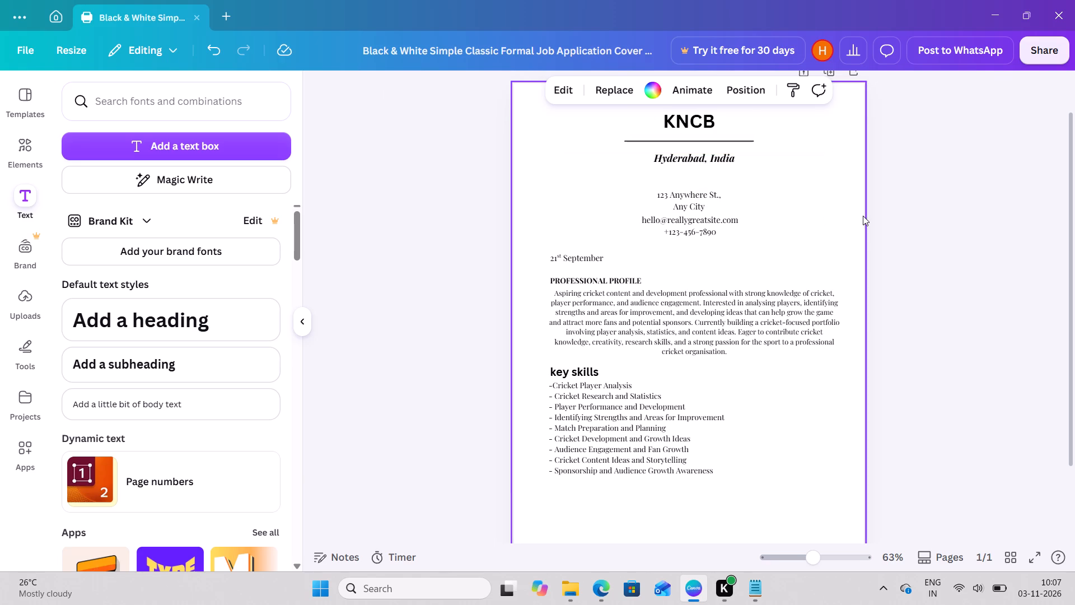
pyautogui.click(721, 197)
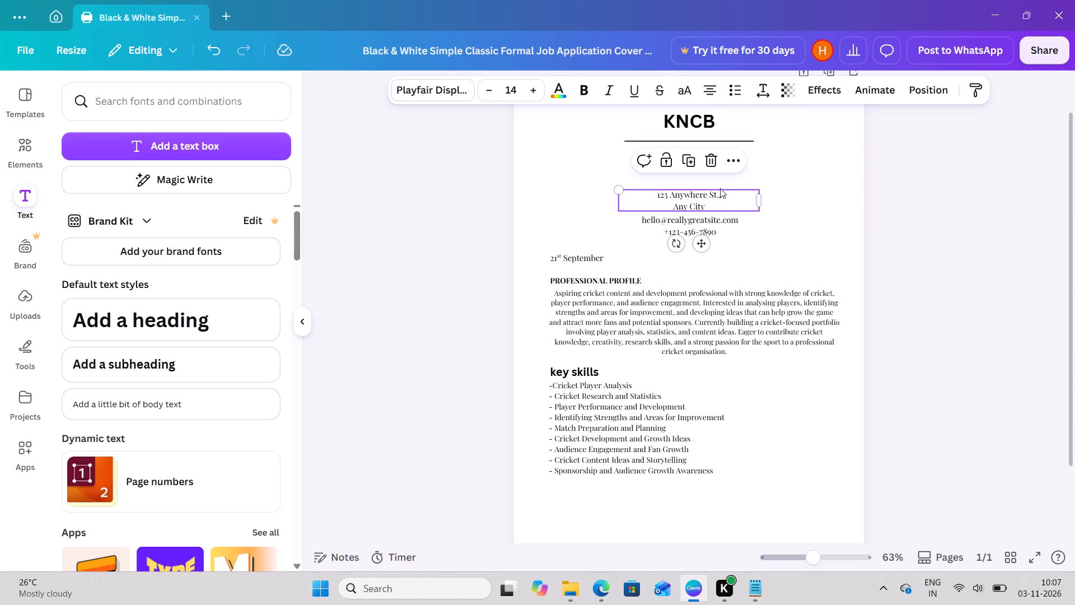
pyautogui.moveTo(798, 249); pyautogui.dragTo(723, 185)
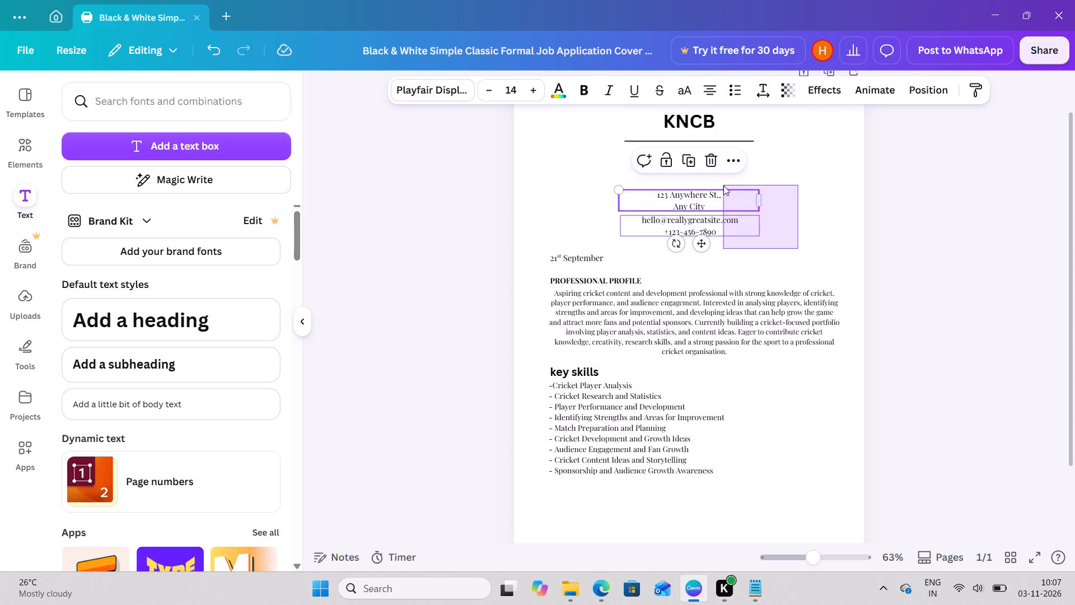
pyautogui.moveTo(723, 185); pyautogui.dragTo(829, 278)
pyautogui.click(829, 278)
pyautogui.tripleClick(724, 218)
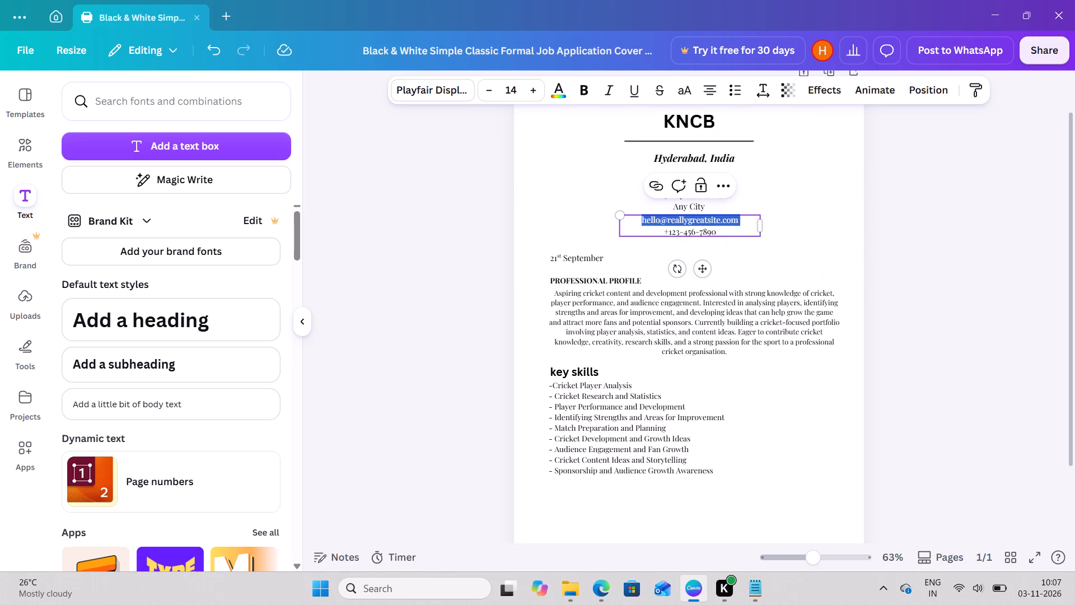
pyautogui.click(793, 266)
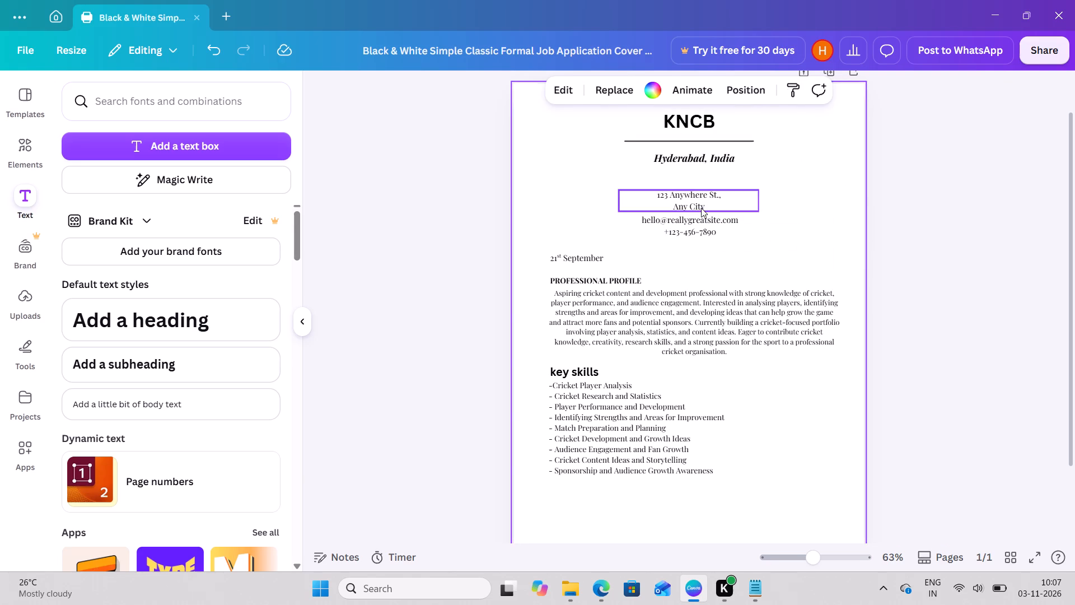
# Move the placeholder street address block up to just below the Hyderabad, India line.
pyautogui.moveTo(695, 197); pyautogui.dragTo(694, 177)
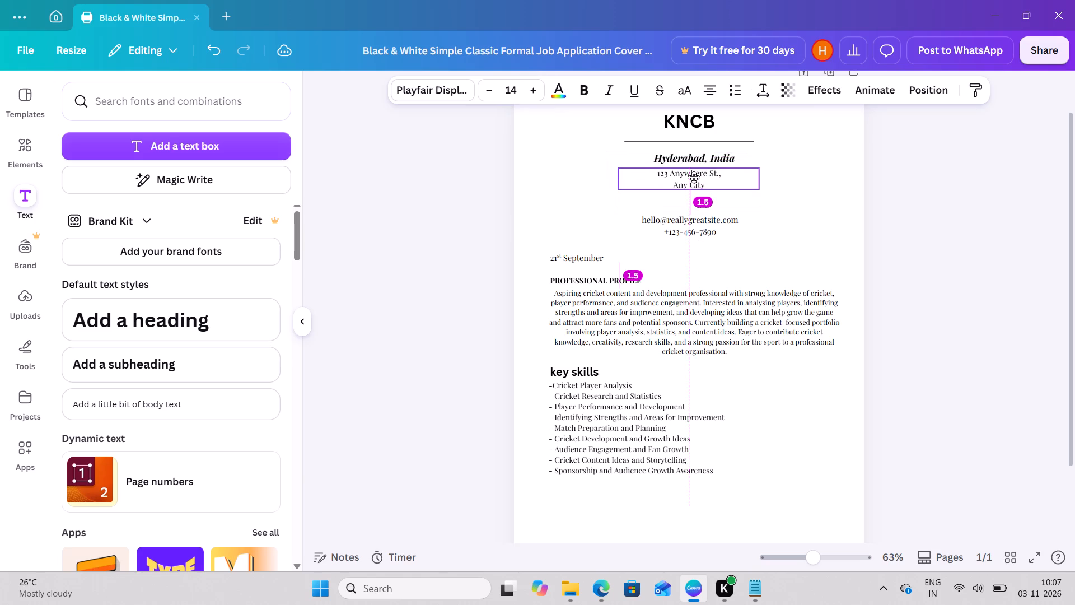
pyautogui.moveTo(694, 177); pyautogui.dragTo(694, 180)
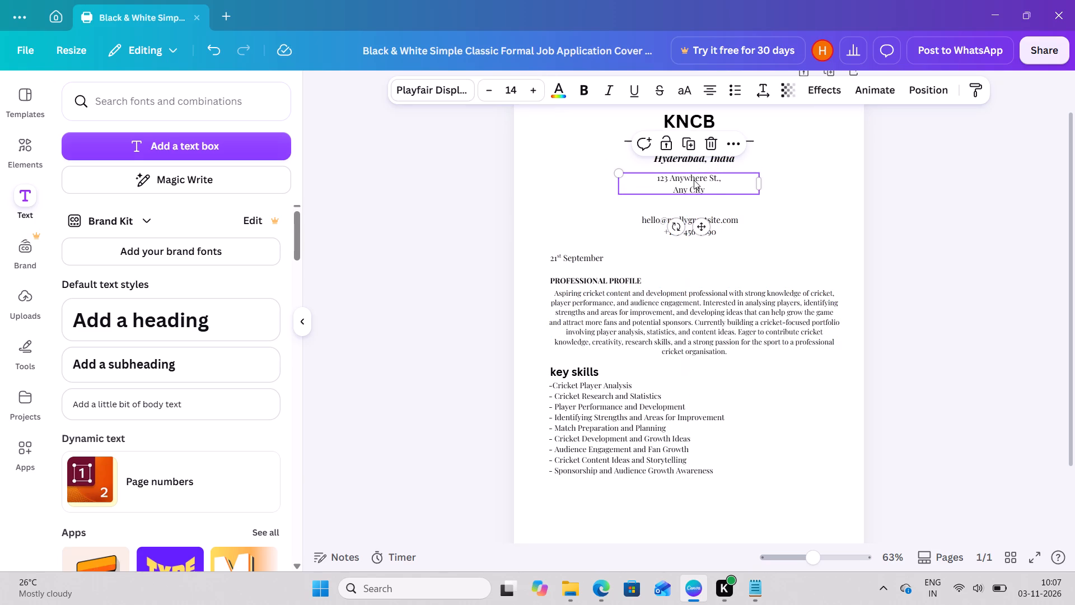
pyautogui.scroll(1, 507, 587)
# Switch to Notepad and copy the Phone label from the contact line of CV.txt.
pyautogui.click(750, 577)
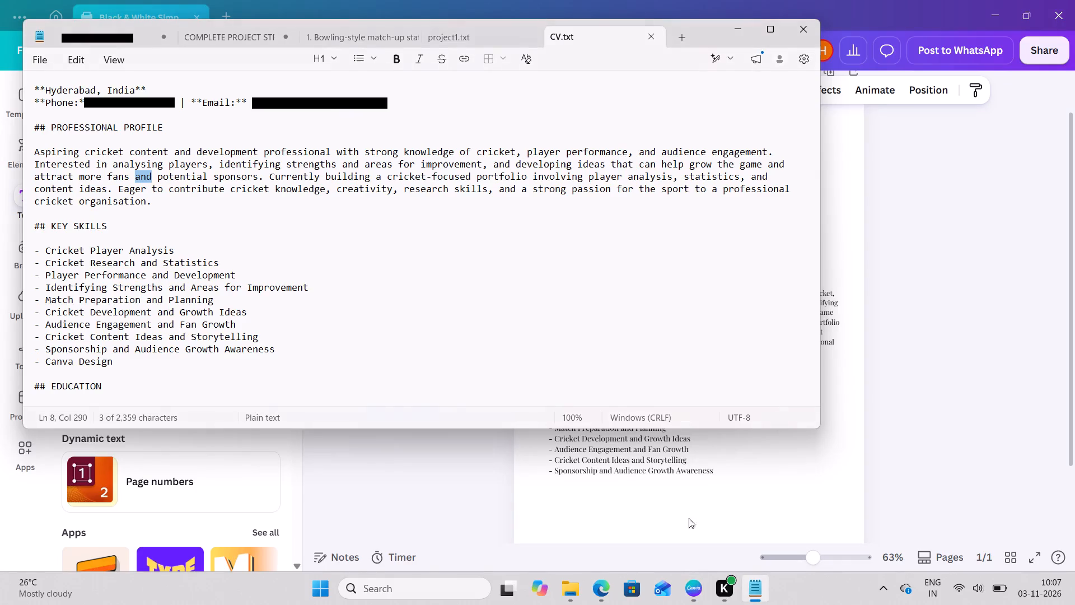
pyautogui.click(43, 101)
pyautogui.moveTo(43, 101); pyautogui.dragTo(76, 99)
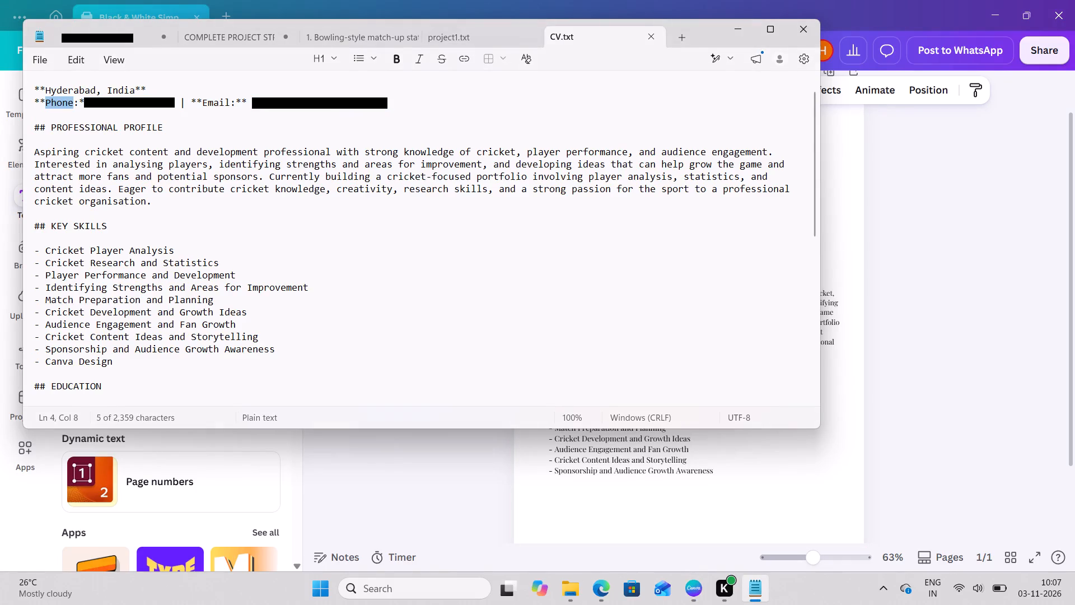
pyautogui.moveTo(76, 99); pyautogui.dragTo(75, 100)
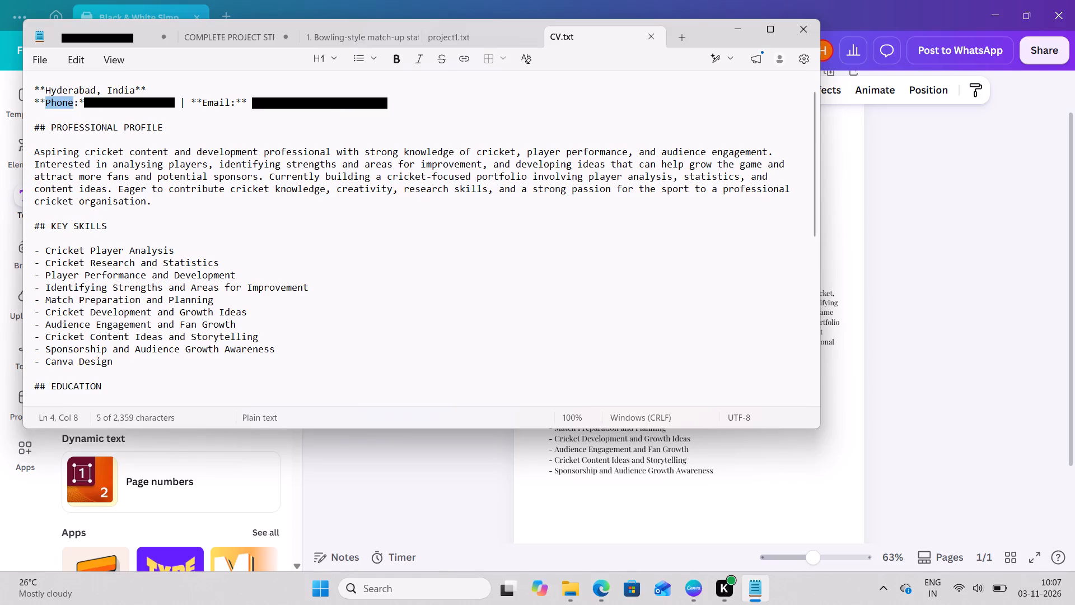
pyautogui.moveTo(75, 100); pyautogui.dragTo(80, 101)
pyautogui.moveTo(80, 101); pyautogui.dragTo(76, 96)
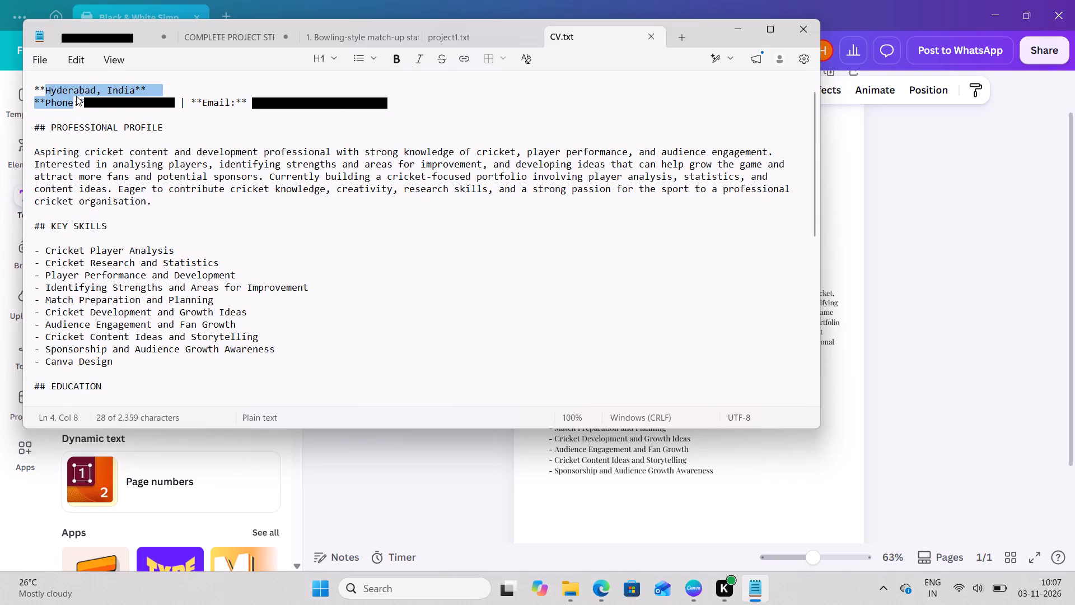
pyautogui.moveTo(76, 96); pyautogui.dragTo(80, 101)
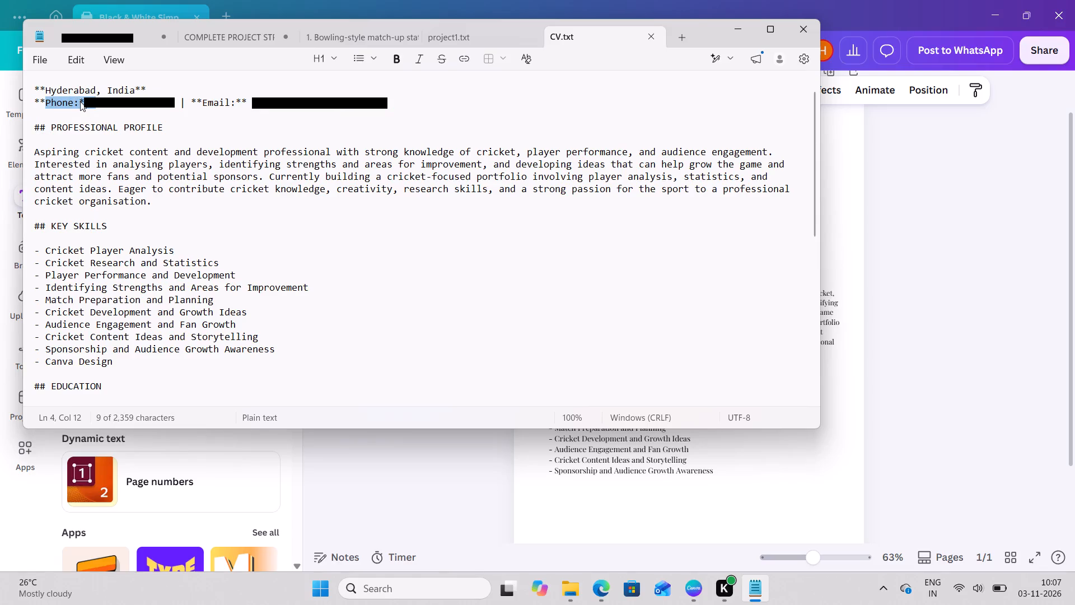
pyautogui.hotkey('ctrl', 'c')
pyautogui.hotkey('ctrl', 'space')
# Switch back to Canva and delete the placeholder street address text below the Hyderabad, India line.
pyautogui.hotkey('alt', 'Tab')
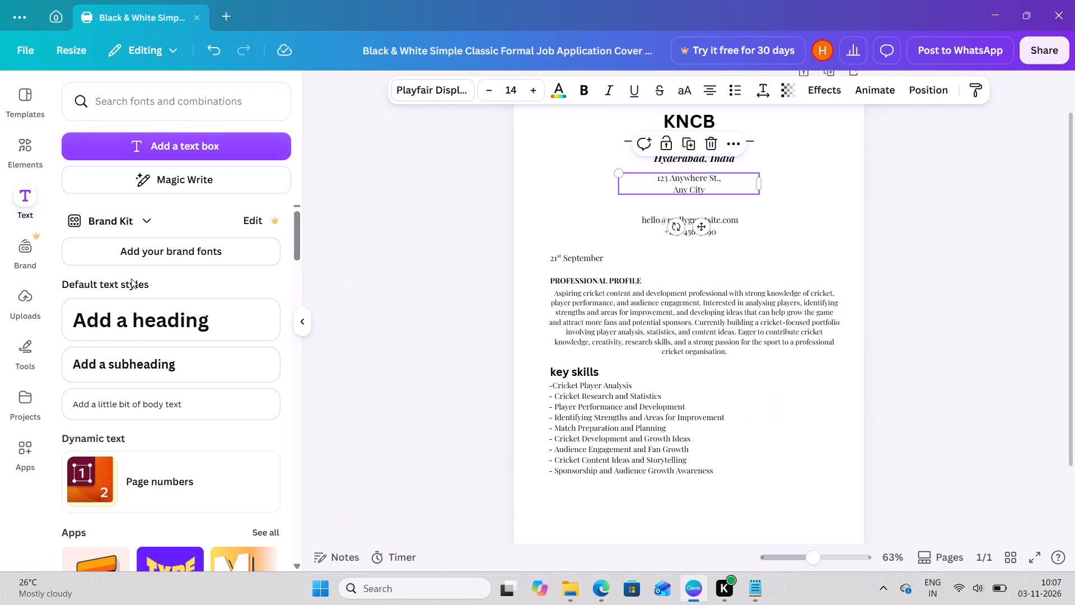
pyautogui.click(707, 188)
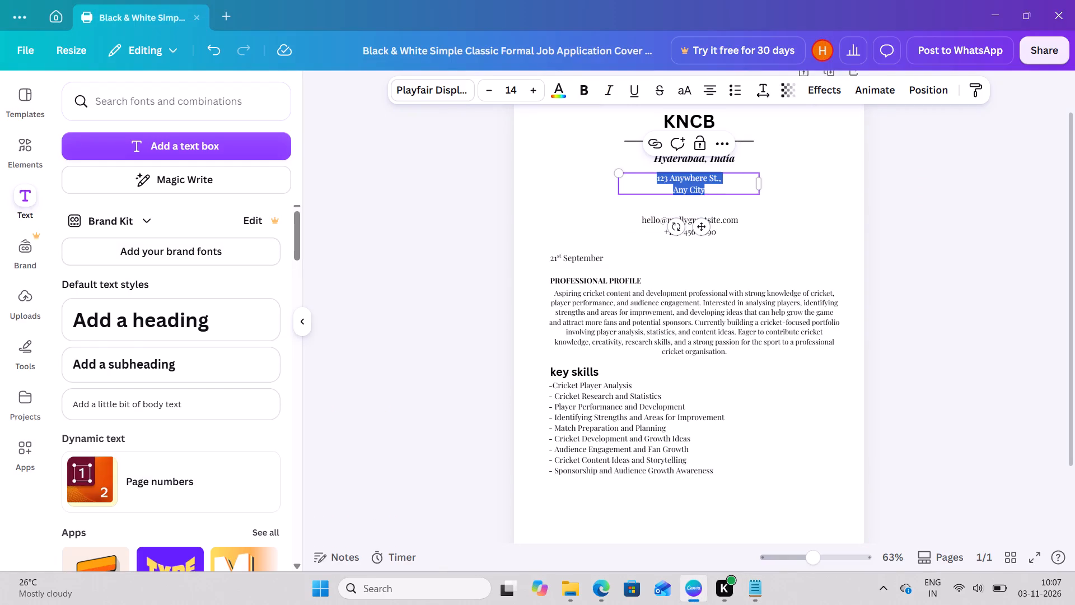
pyautogui.press('BackSpace')
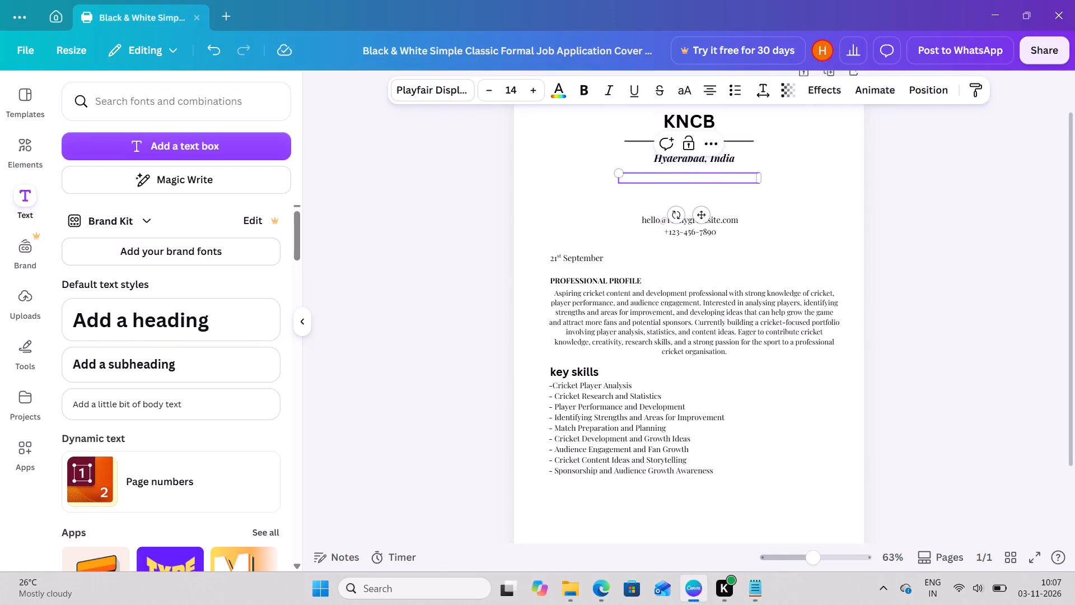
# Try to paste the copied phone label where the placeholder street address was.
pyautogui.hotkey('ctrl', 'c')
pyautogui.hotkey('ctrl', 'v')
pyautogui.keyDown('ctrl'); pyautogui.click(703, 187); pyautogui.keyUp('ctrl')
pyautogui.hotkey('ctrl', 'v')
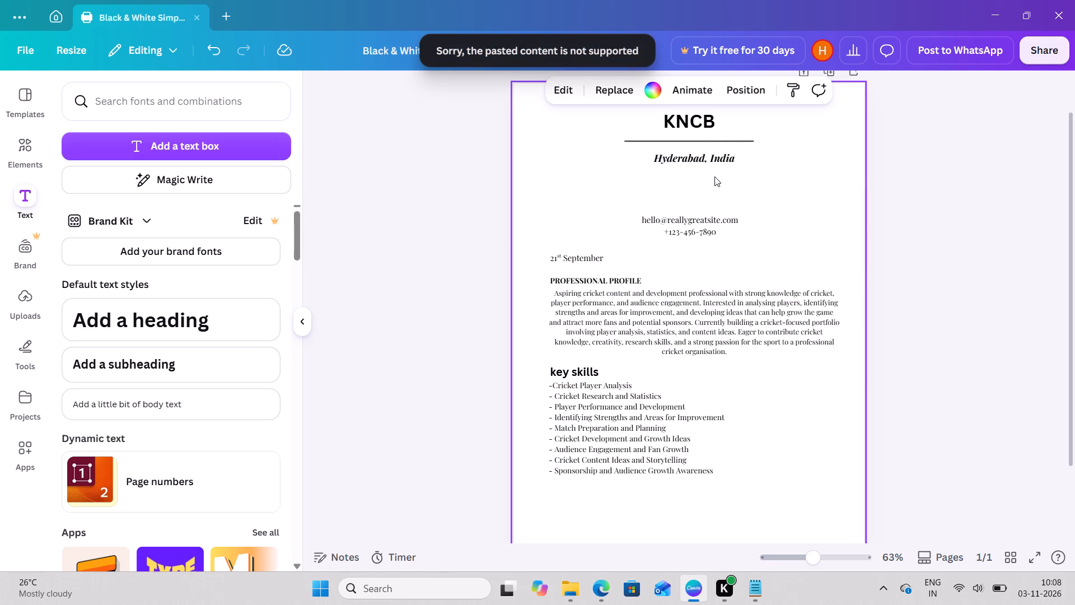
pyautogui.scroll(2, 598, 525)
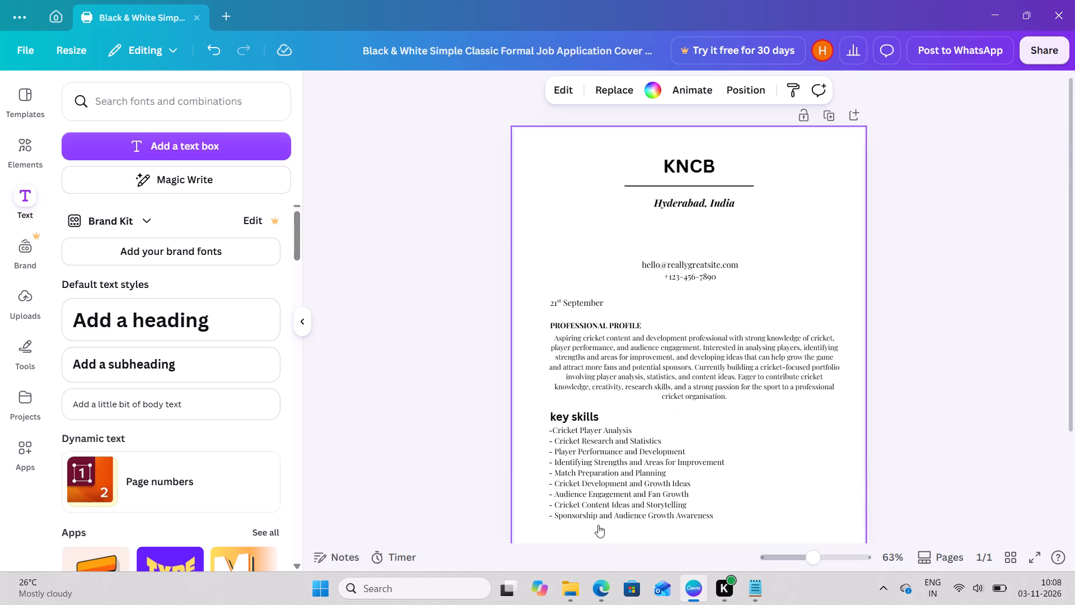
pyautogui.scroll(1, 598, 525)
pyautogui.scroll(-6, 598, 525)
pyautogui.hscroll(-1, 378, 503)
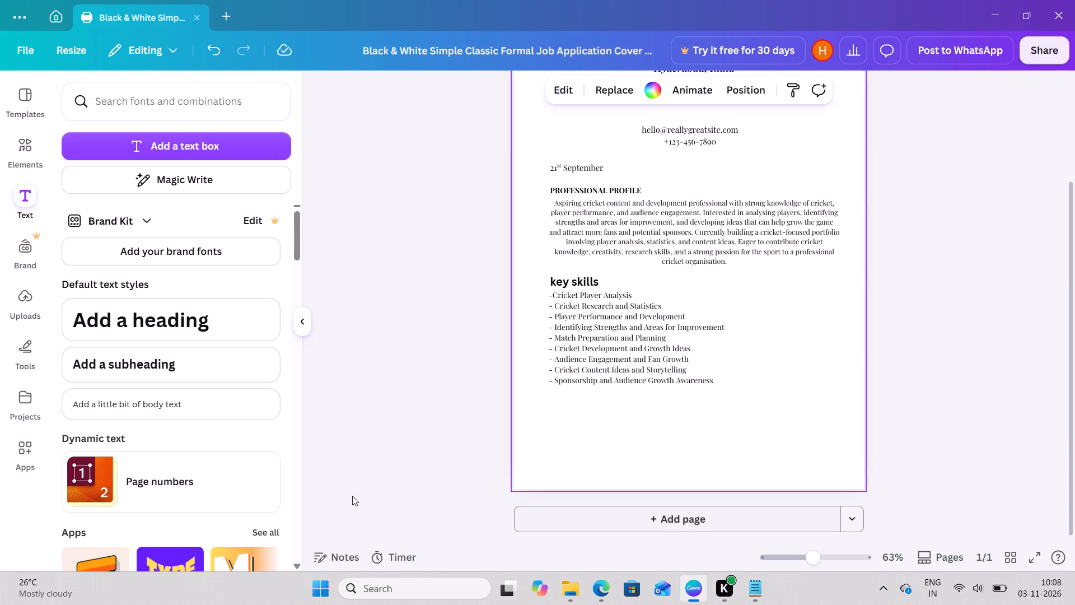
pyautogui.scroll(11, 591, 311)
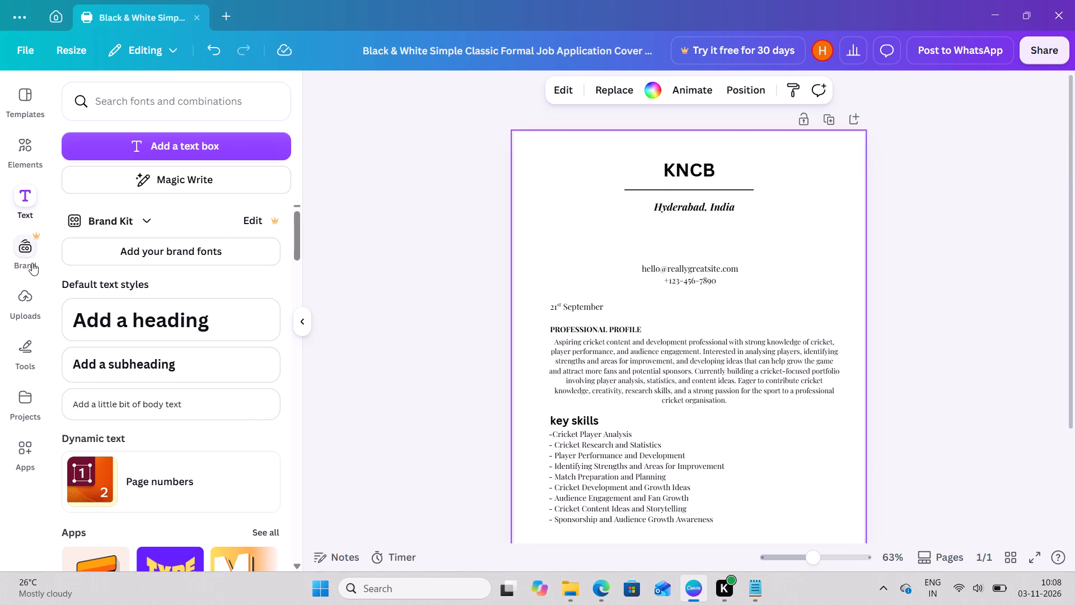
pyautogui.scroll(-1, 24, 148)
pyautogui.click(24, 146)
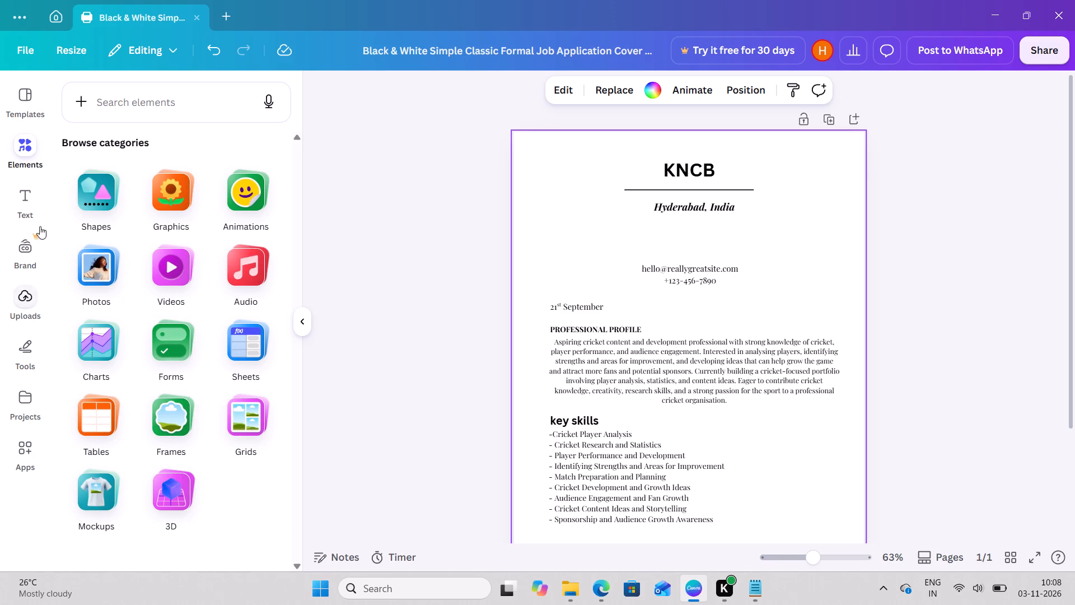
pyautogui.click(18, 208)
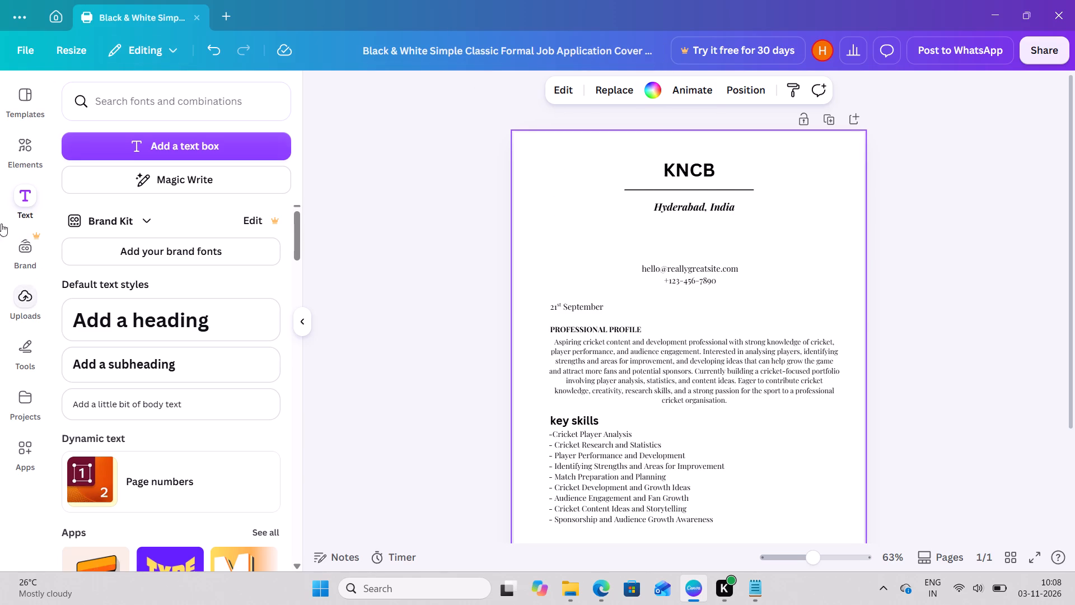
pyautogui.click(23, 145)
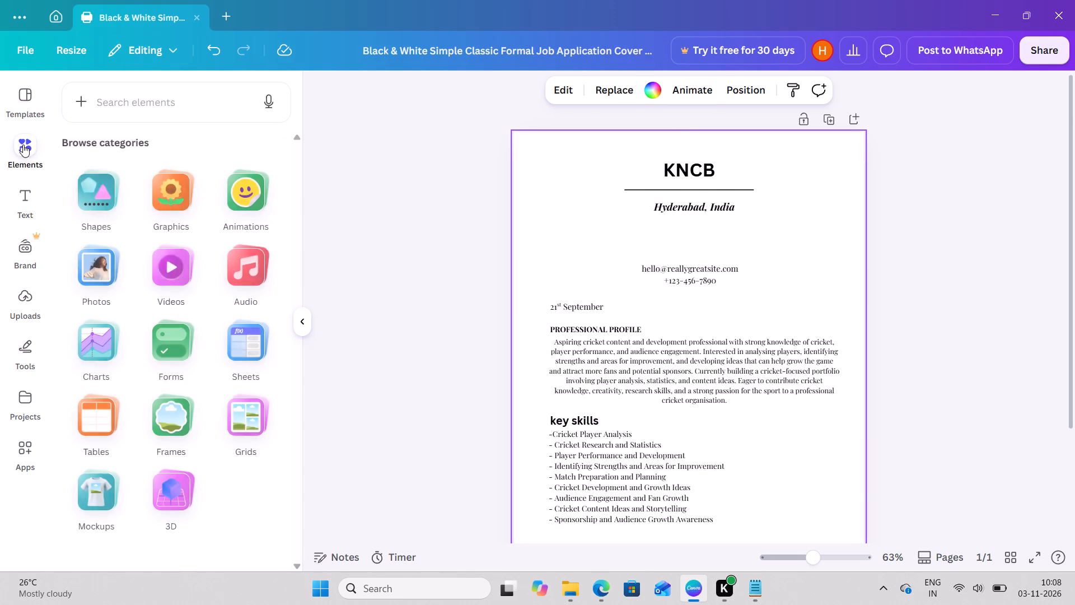
# Browse the default text styles and ready-made font combinations available for the page.
pyautogui.click(13, 195)
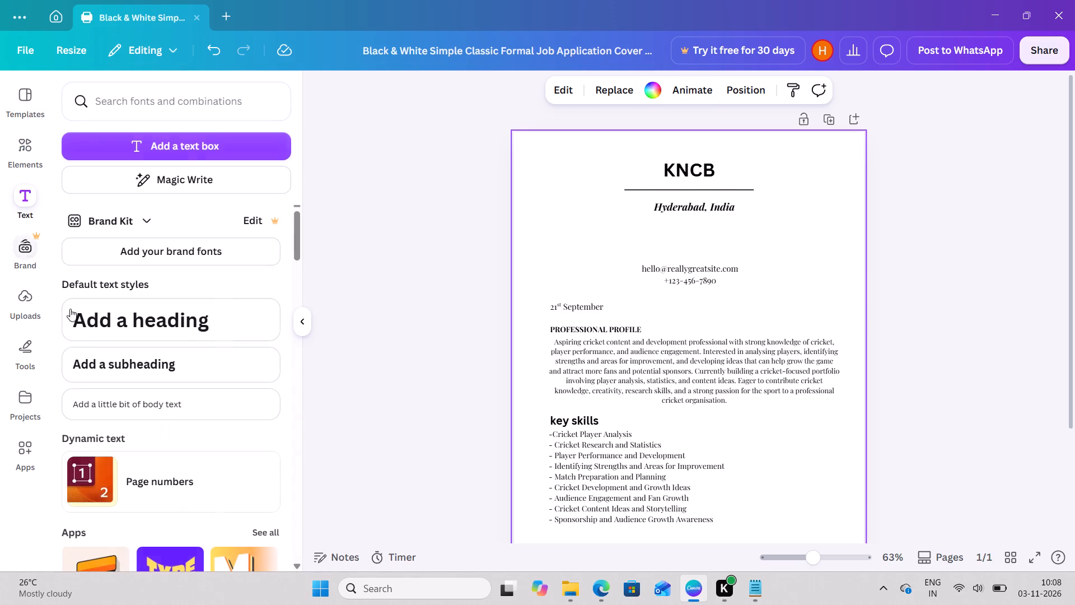
pyautogui.scroll(-5, 152, 447)
pyautogui.scroll(4, 152, 447)
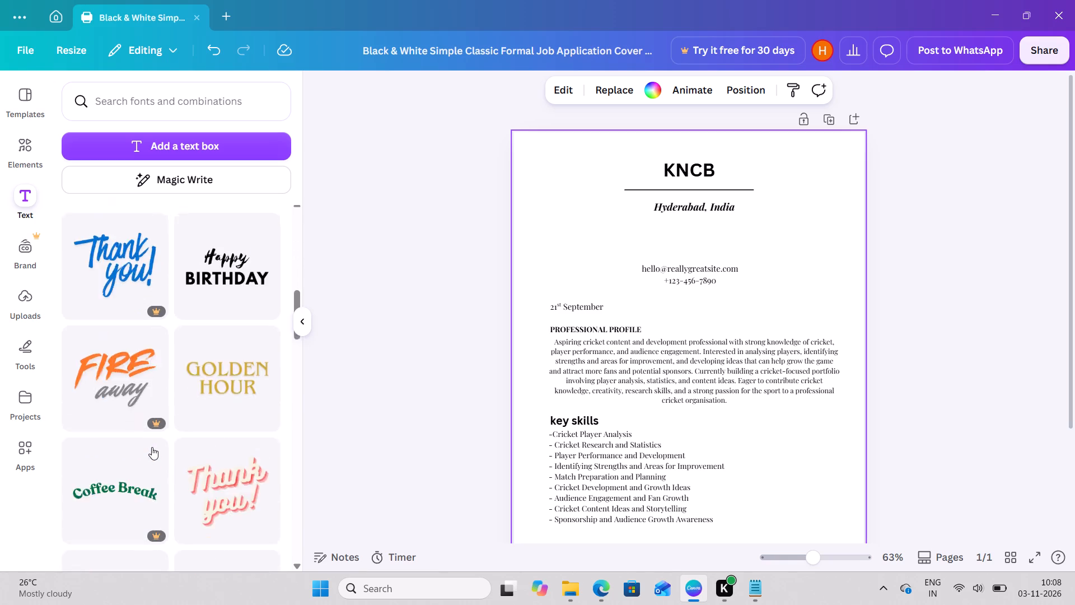
pyautogui.scroll(2, 152, 447)
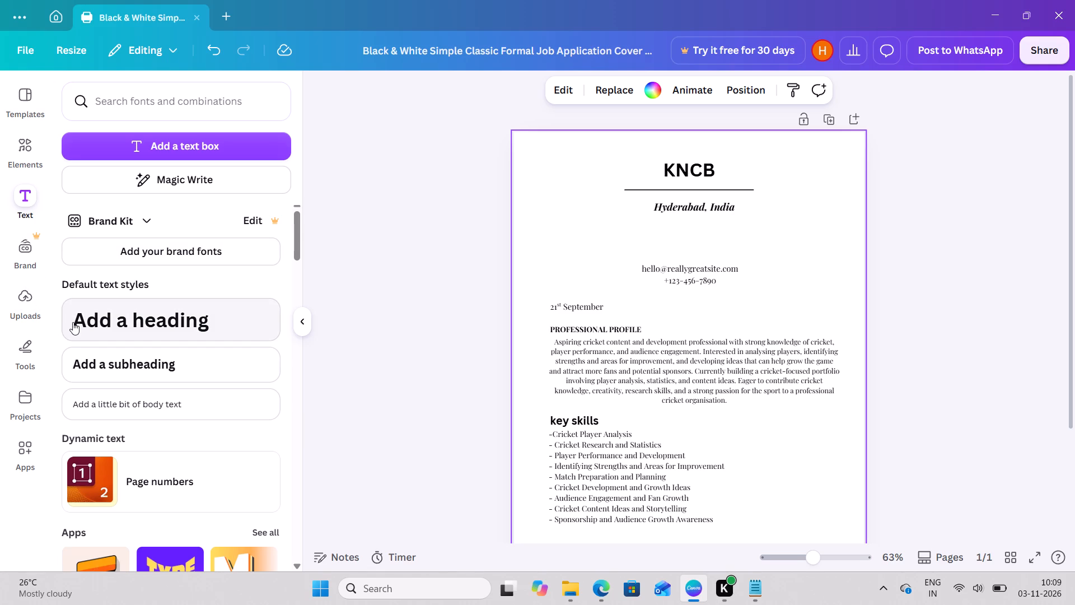
pyautogui.scroll(-3, 153, 399)
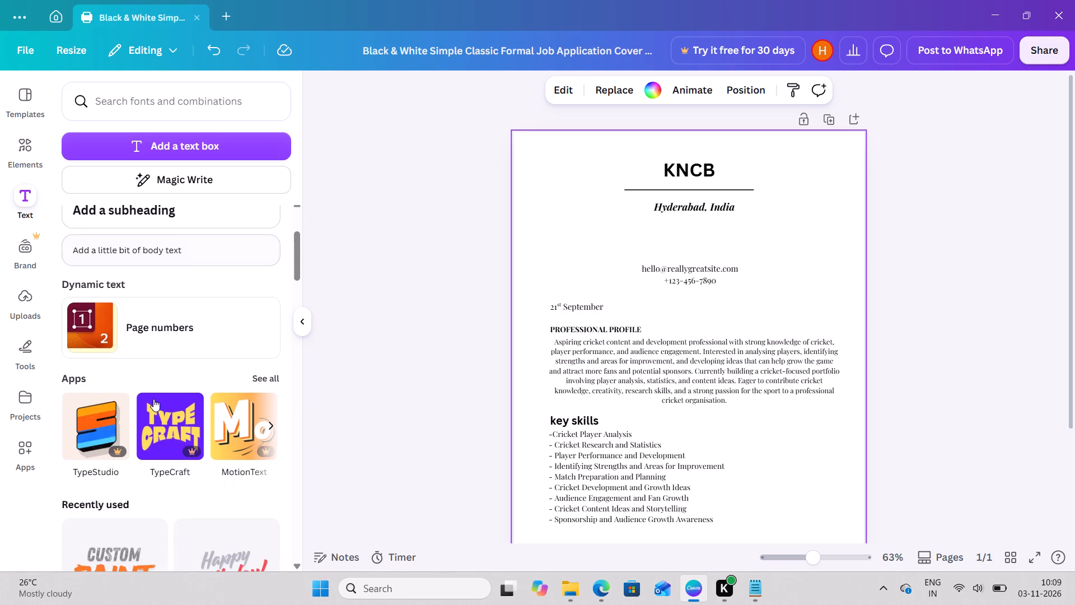
pyautogui.scroll(-8, 153, 399)
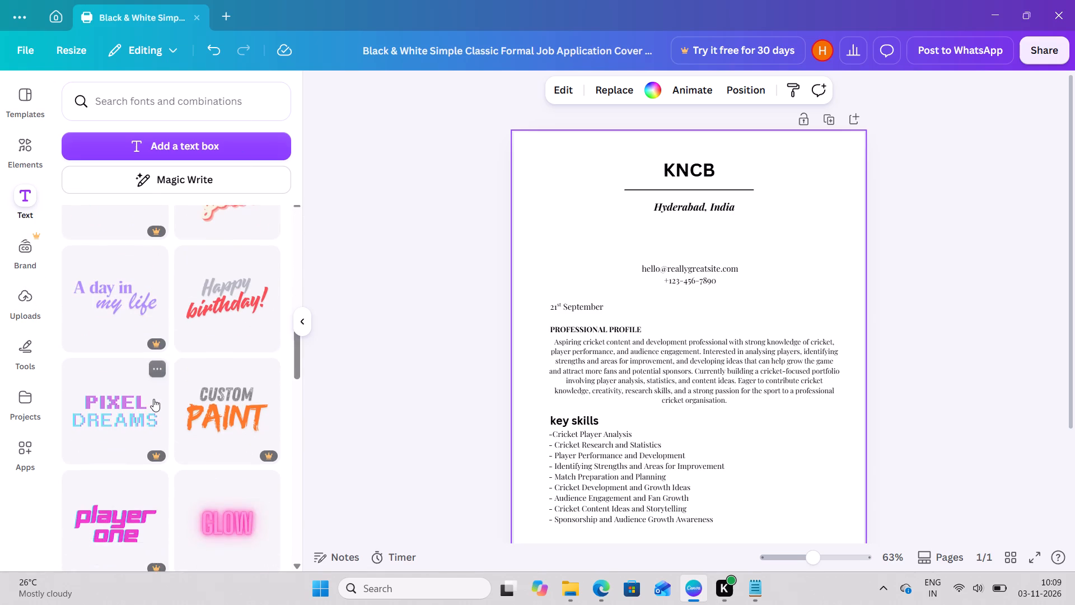
pyautogui.scroll(-6, 153, 399)
pyautogui.scroll(2, 153, 399)
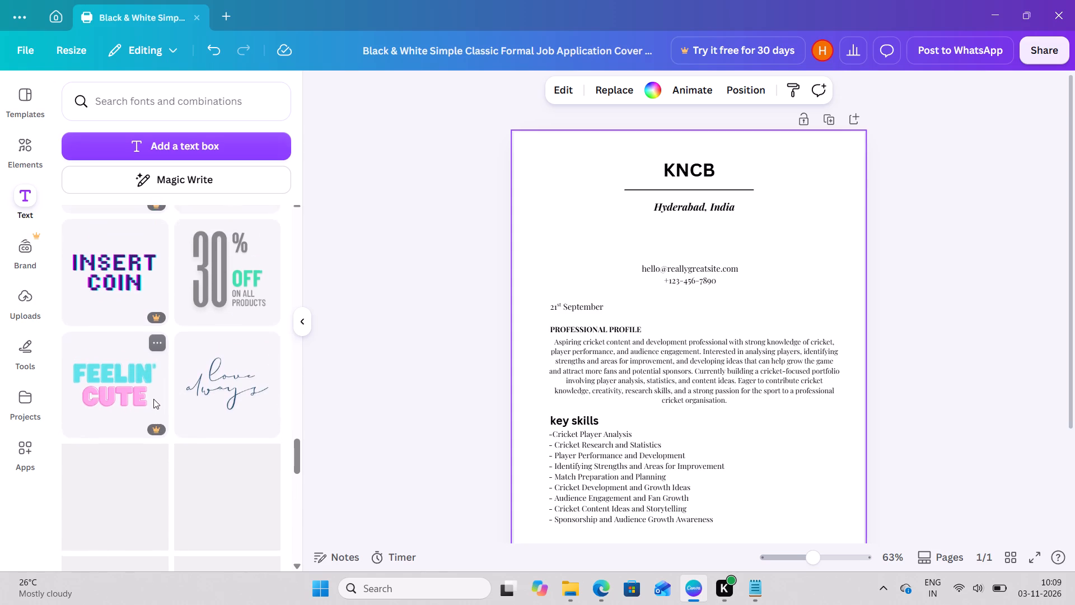
pyautogui.scroll(2, 153, 399)
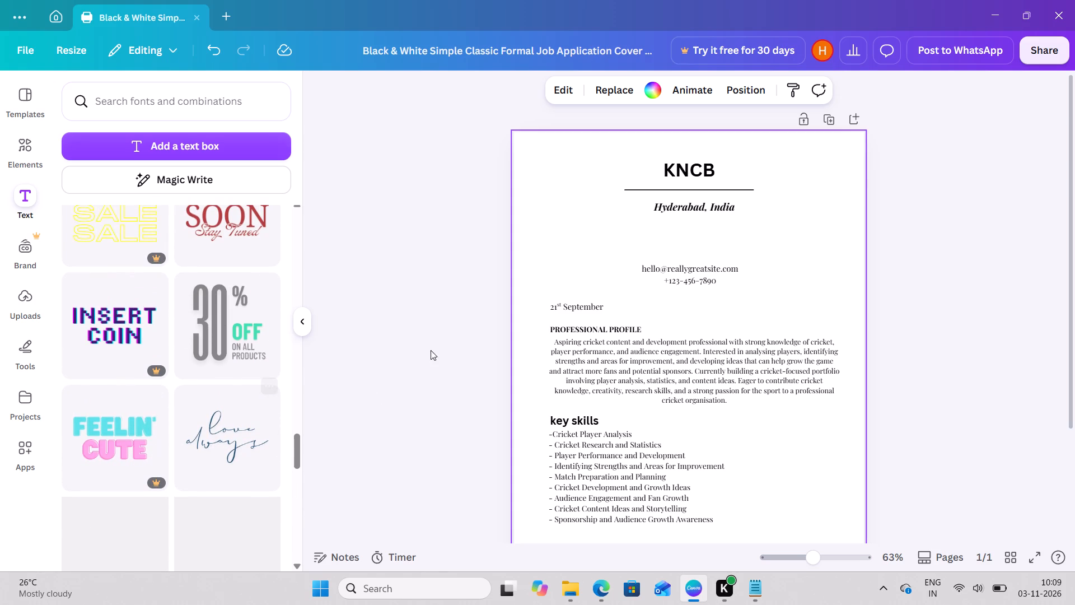
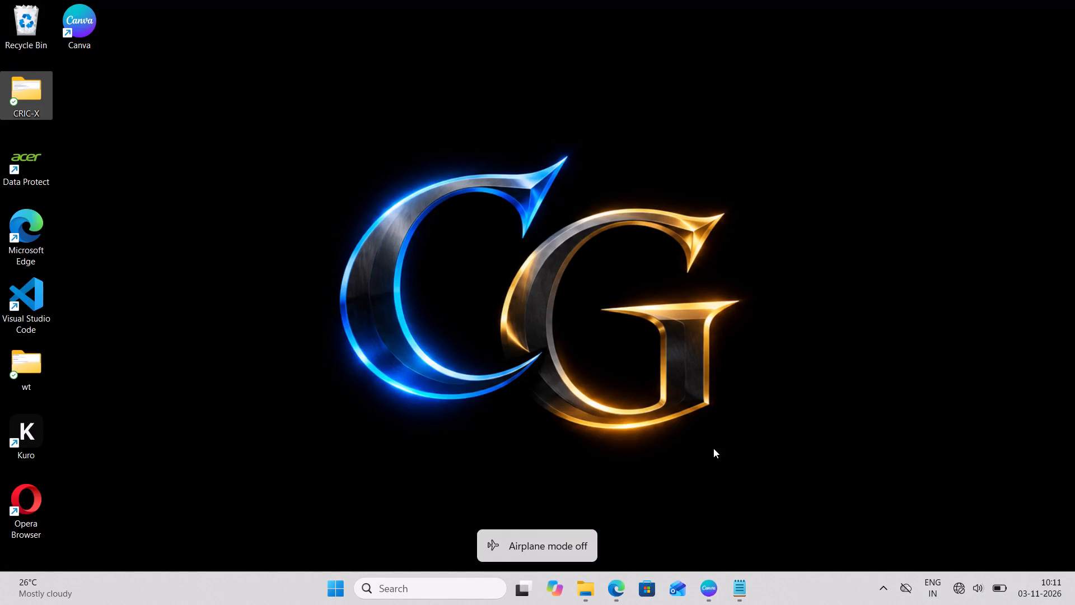
# Check the computer's Wi-Fi connection status.
pyautogui.click(962, 585)
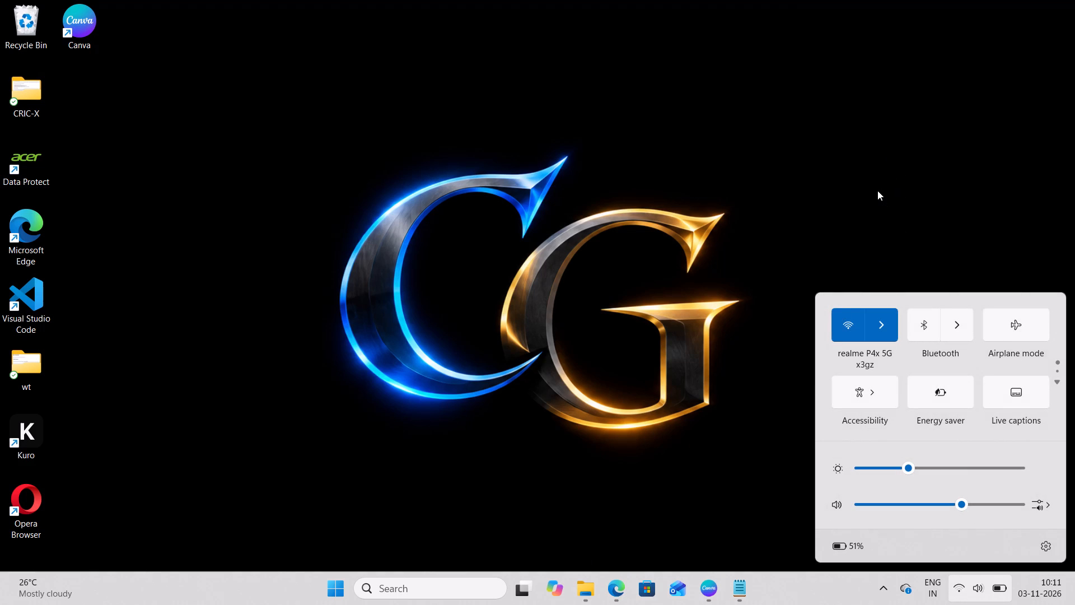
pyautogui.click(660, 468)
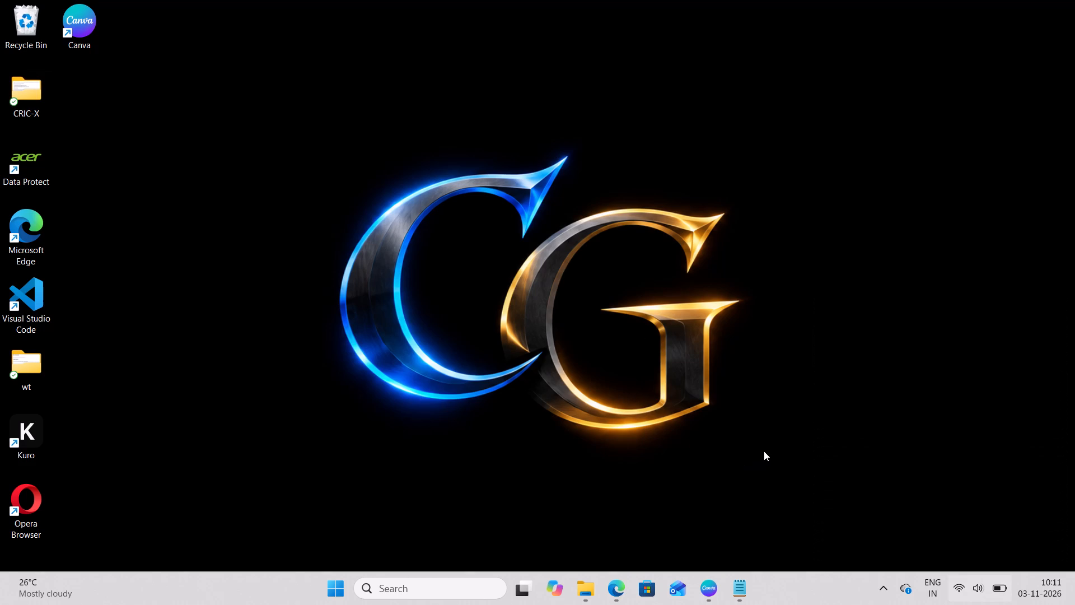
# Switch back to Canva with the KNCB cover letter design open.
pyautogui.doubleClick(77, 14)
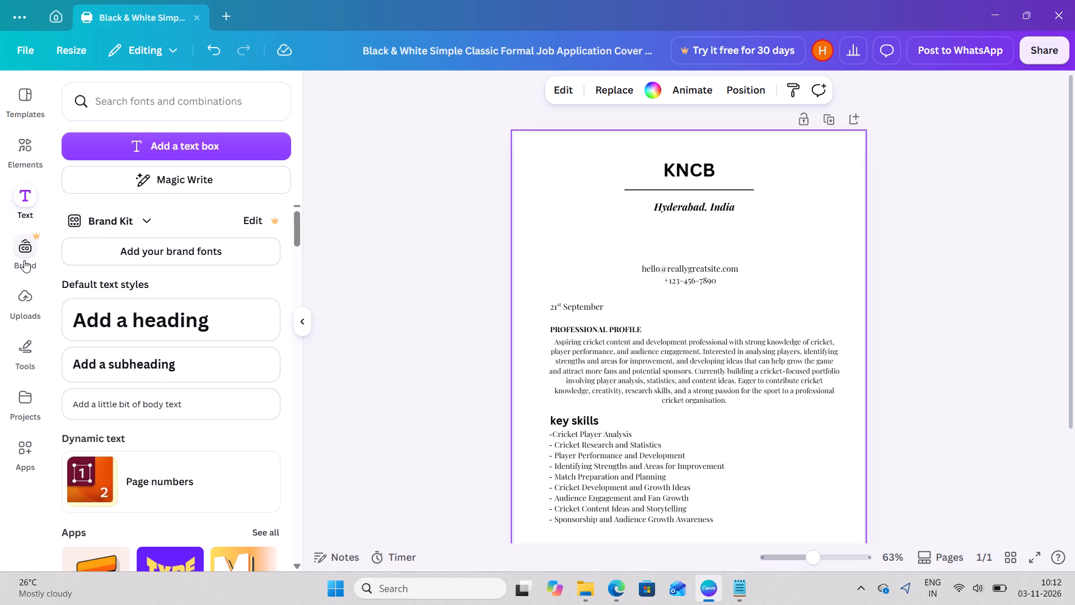
# Add the existing Black & White Simple cover letter design from your projects as a new page, and return to page 1.
pyautogui.click(33, 399)
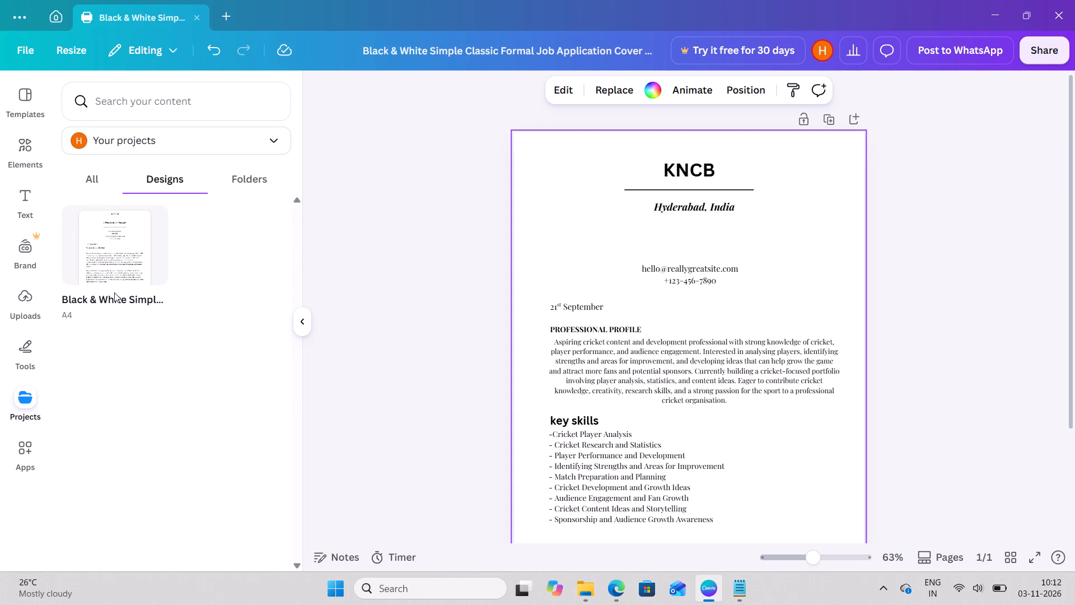
pyautogui.click(91, 179)
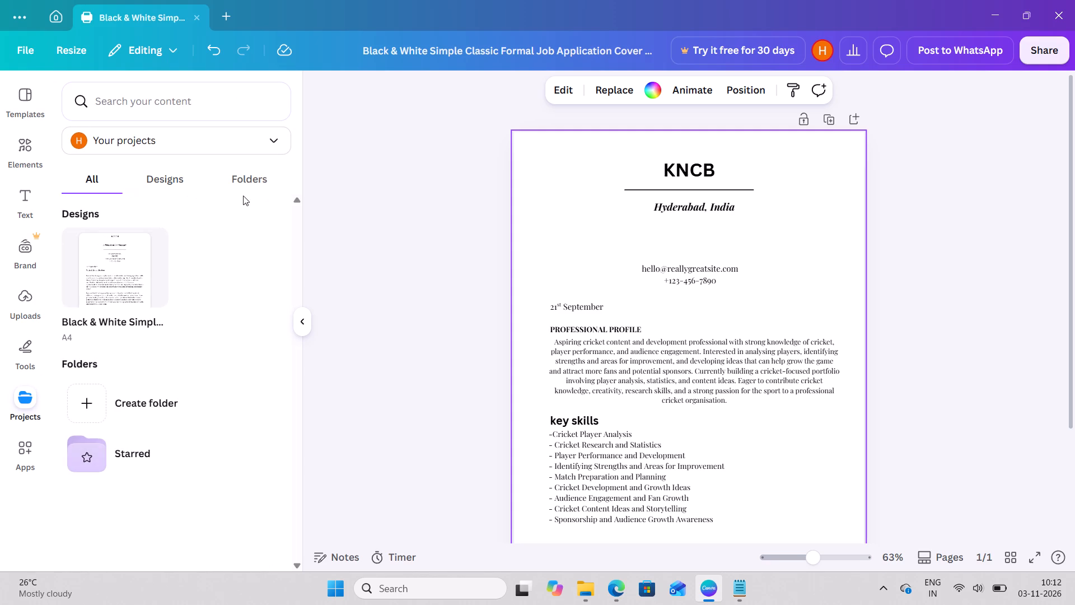
pyautogui.click(110, 273)
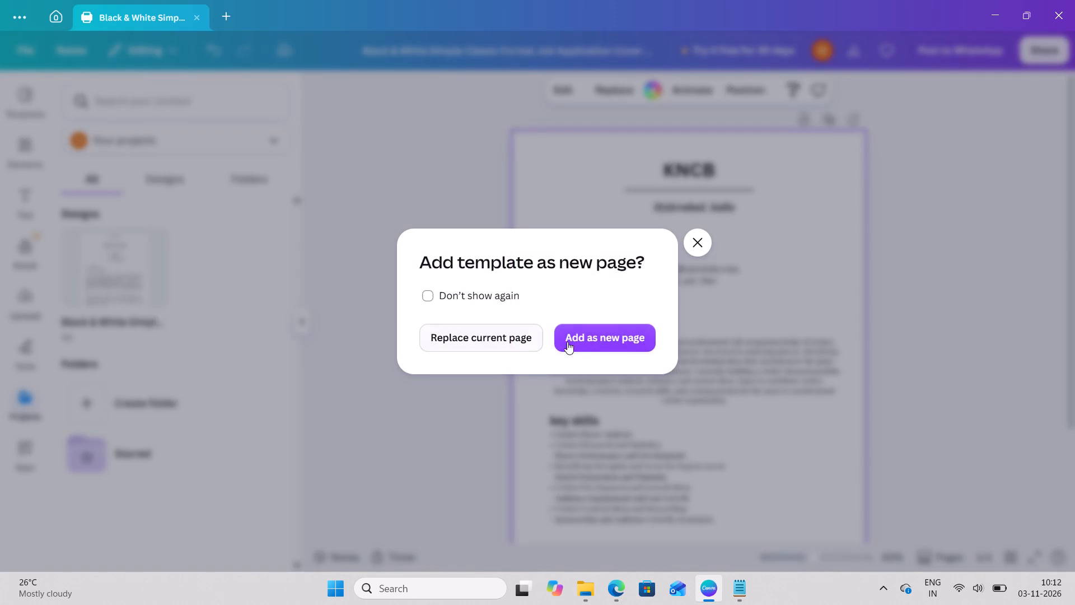
pyautogui.click(587, 345)
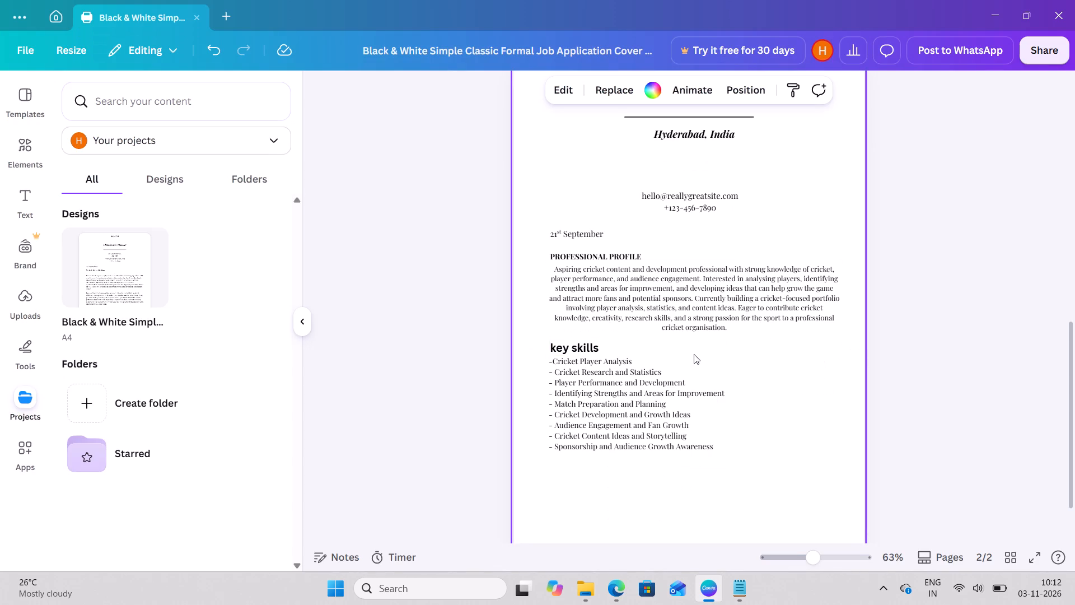
pyautogui.scroll(5, 686, 295)
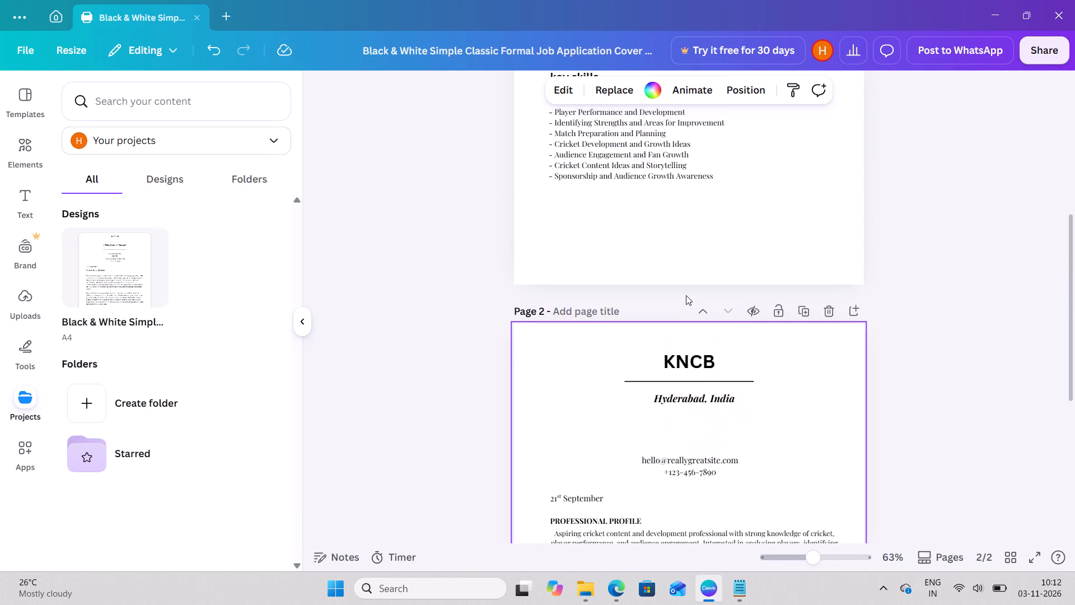
pyautogui.scroll(7, 686, 295)
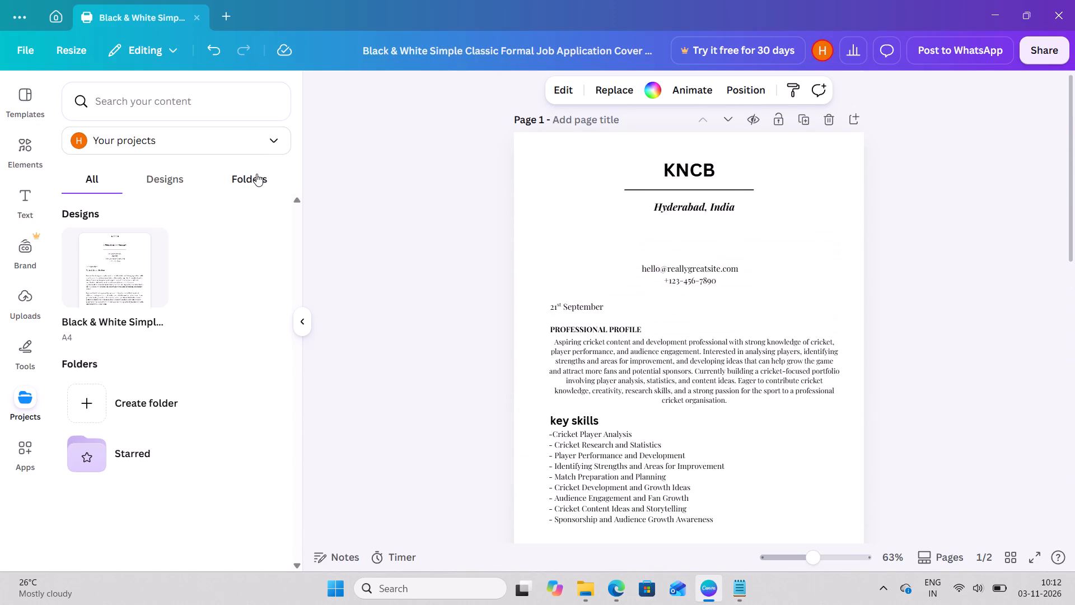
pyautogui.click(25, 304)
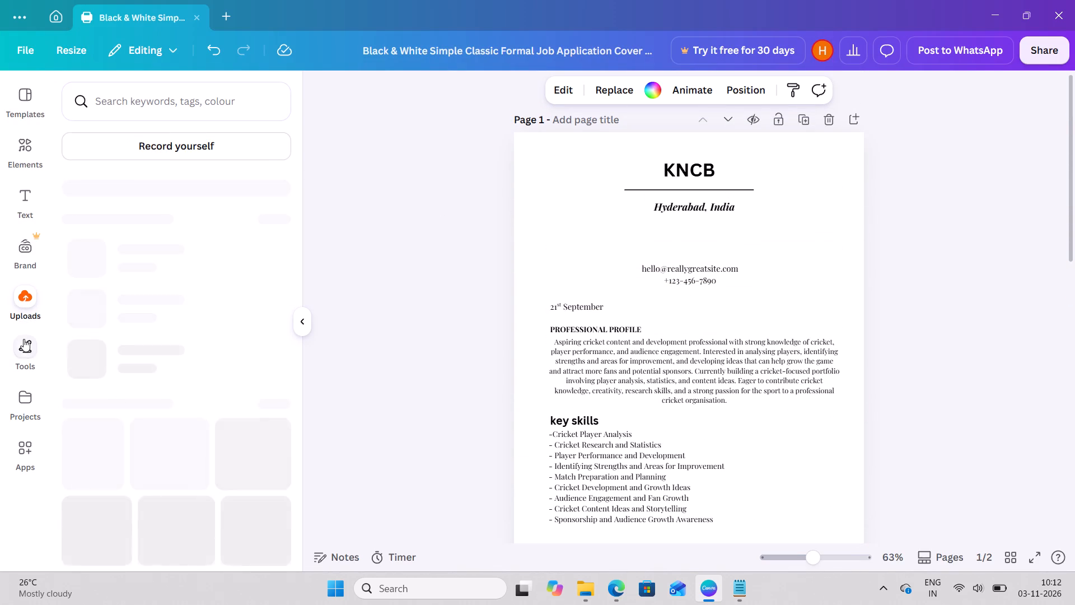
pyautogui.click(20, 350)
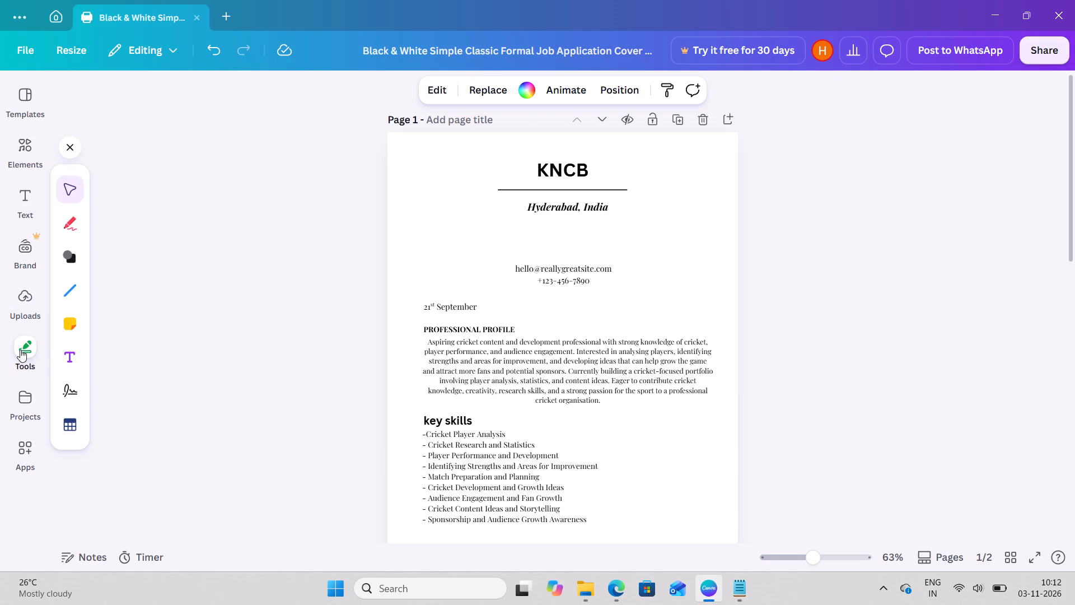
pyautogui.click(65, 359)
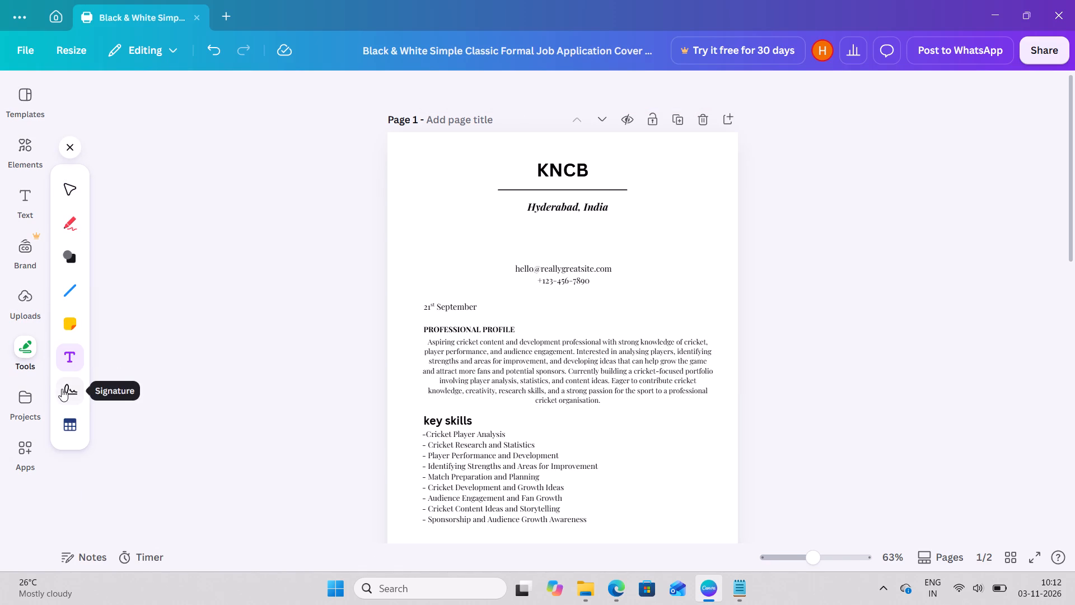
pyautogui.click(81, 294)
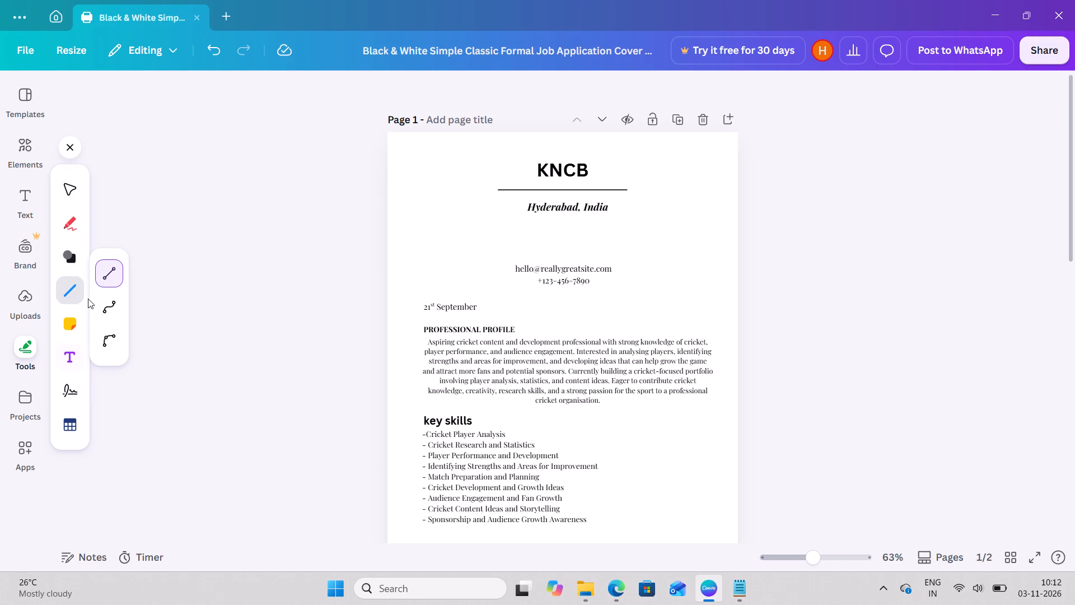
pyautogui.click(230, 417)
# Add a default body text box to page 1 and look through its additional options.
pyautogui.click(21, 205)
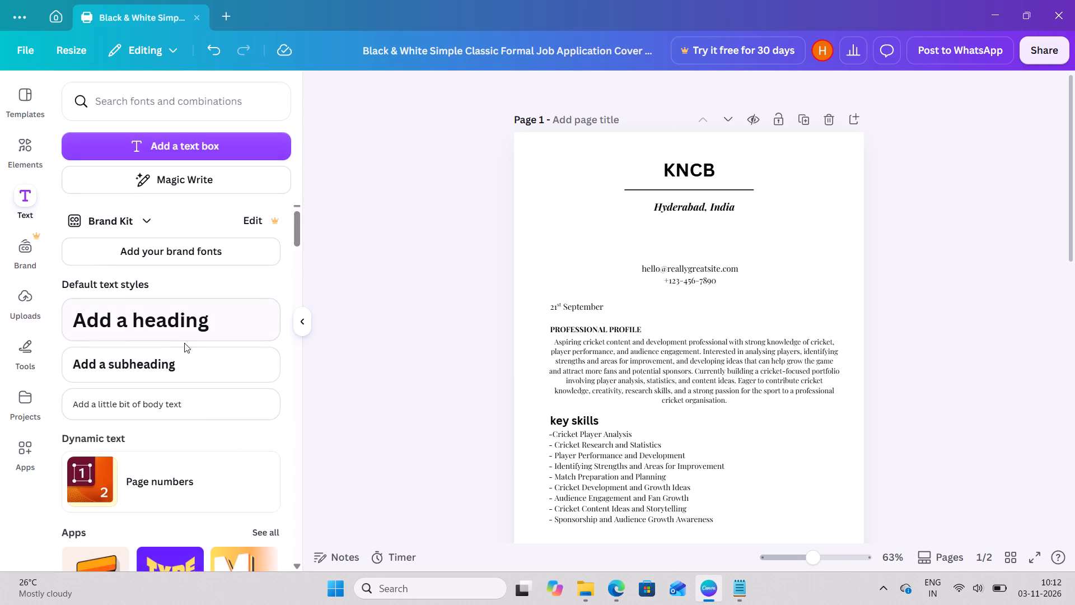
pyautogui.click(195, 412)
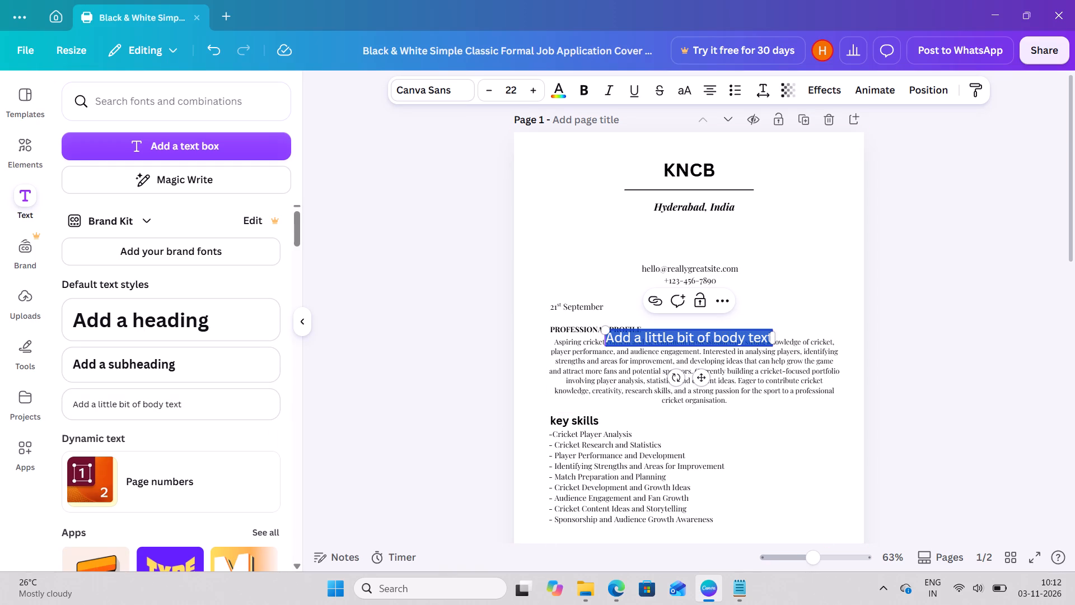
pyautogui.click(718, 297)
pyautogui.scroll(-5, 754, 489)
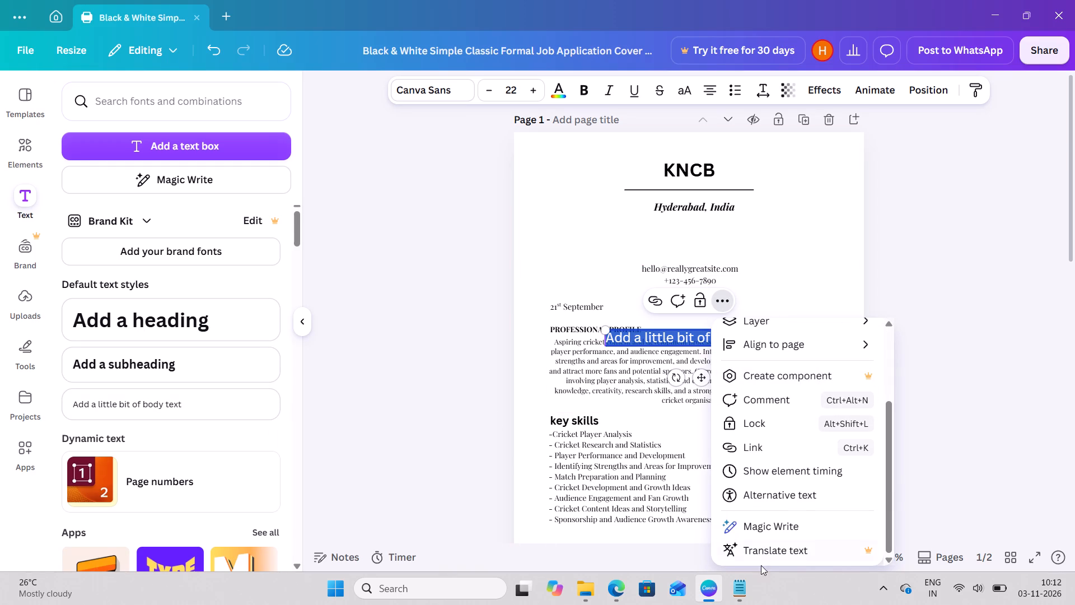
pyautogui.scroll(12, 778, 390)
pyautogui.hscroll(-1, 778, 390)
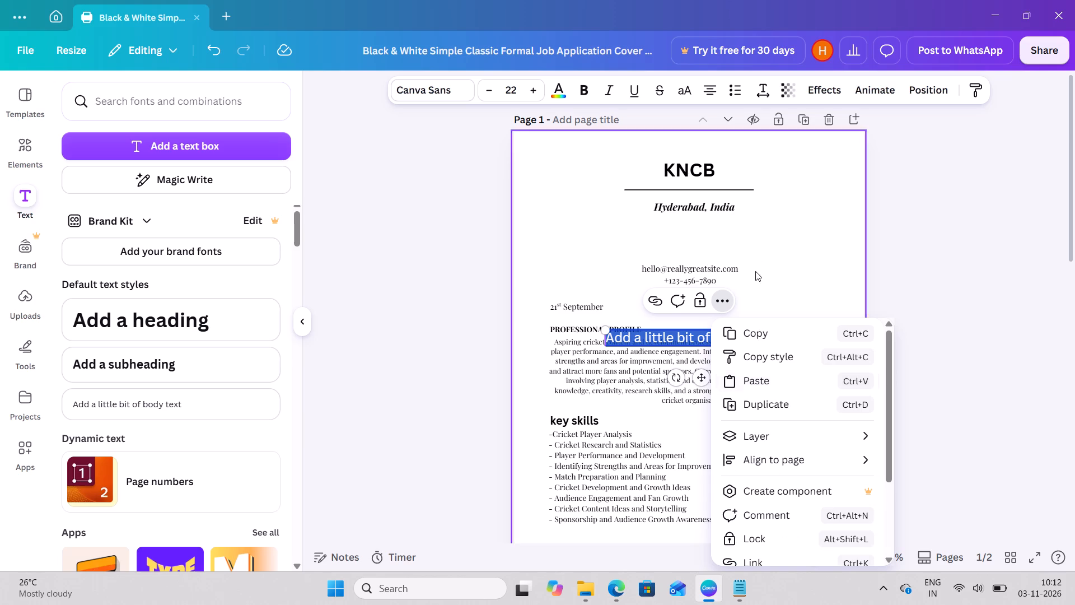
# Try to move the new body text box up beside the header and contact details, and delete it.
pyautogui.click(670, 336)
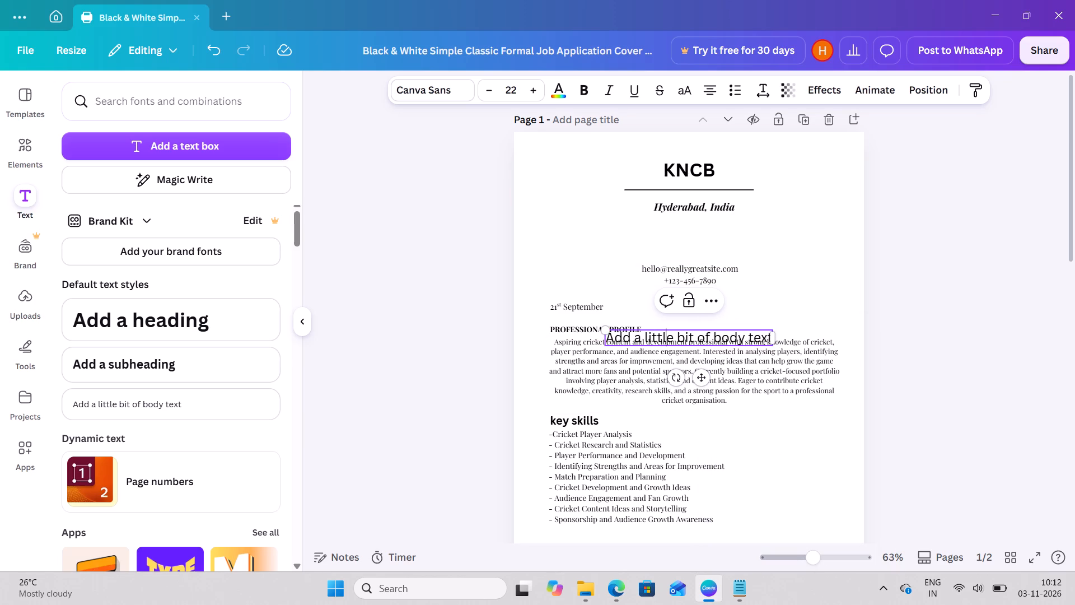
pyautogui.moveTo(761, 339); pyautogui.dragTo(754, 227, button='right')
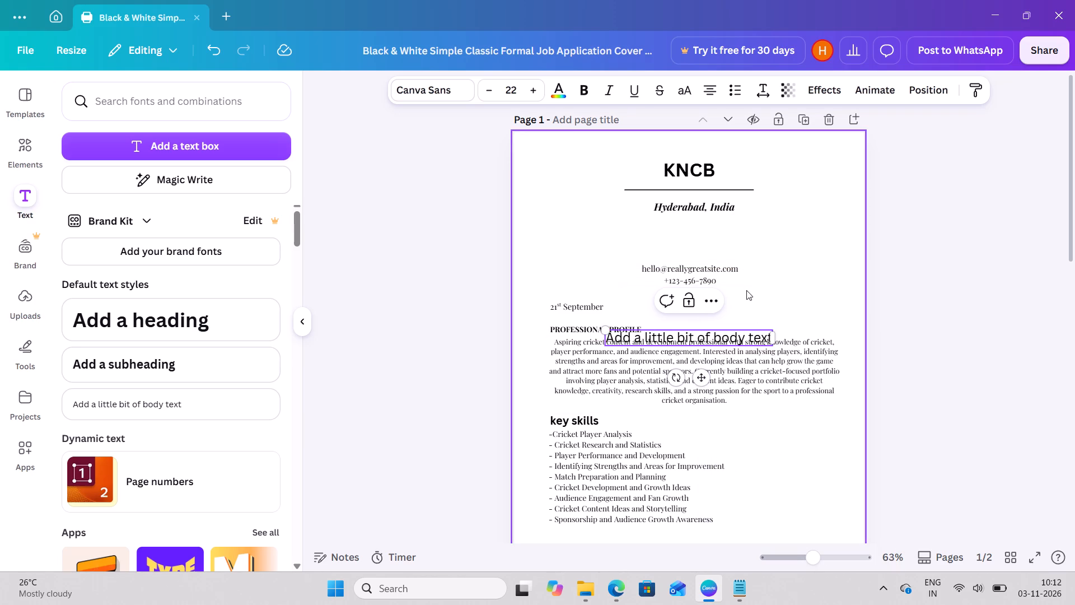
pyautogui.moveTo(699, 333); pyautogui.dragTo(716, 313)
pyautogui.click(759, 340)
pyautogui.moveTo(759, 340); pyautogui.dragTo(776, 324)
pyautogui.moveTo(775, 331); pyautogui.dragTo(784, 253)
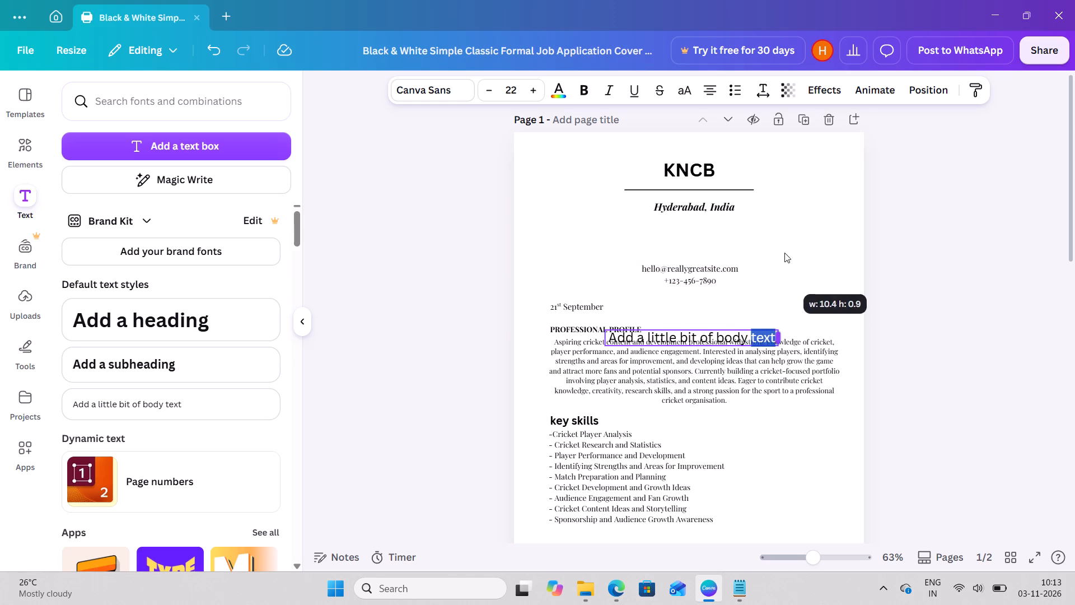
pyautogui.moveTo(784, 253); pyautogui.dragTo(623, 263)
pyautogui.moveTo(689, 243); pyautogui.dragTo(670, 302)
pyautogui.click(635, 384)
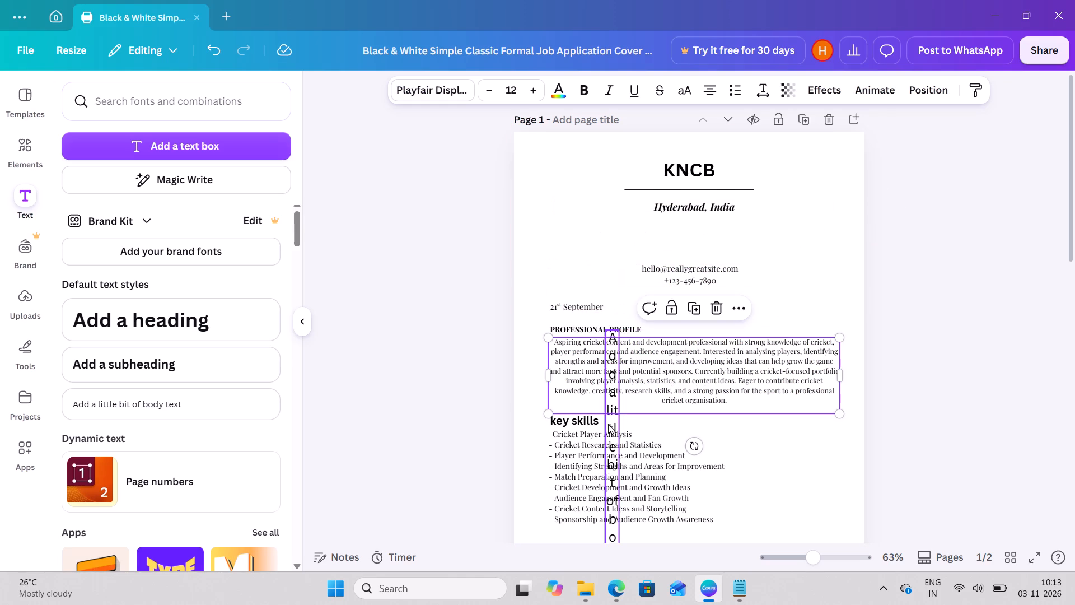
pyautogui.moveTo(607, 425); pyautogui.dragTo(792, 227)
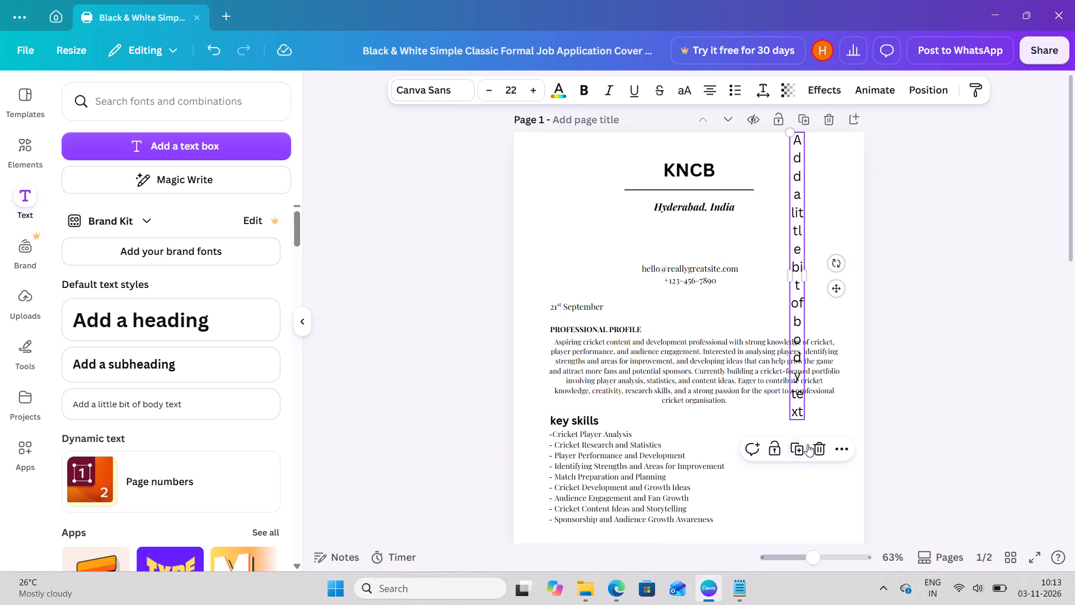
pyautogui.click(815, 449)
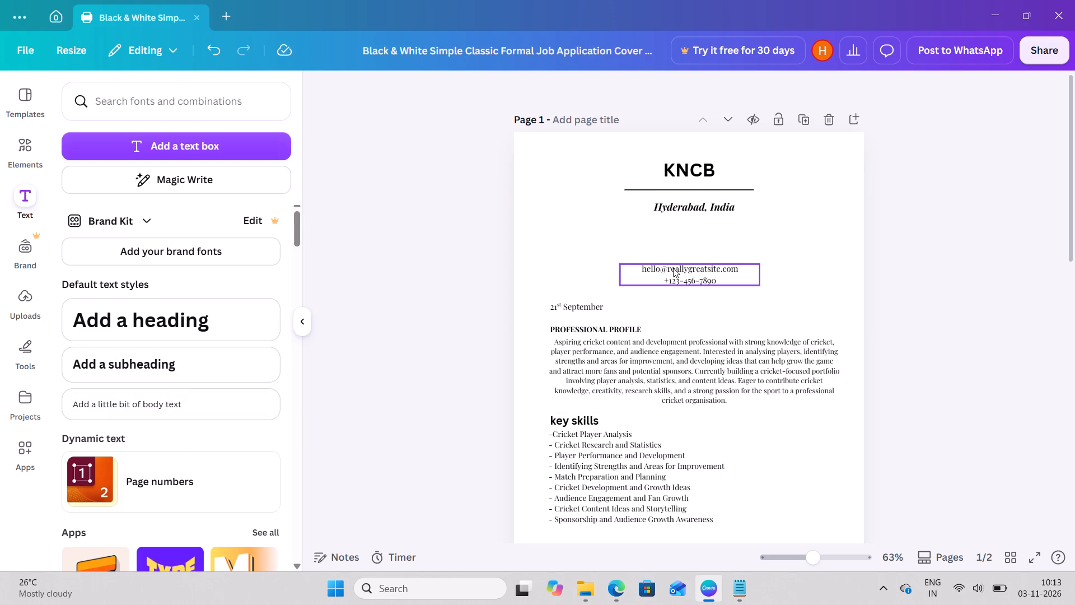
# Delete the placeholder email and phone text from the contact text box above the date on page 1.
pyautogui.click(718, 278)
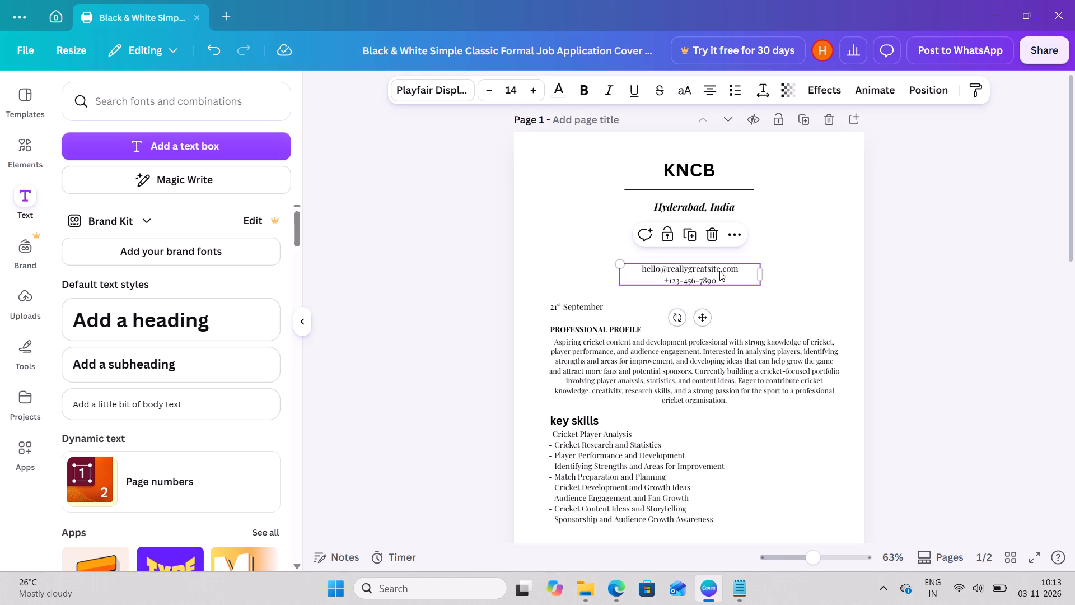
pyautogui.click(742, 266)
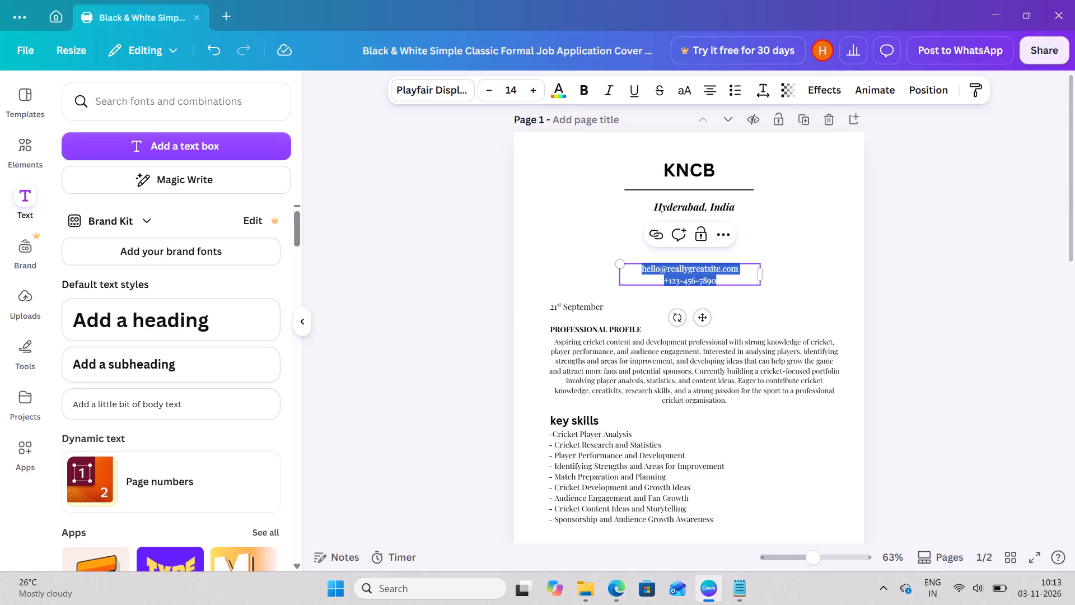
pyautogui.press('BackSpace')
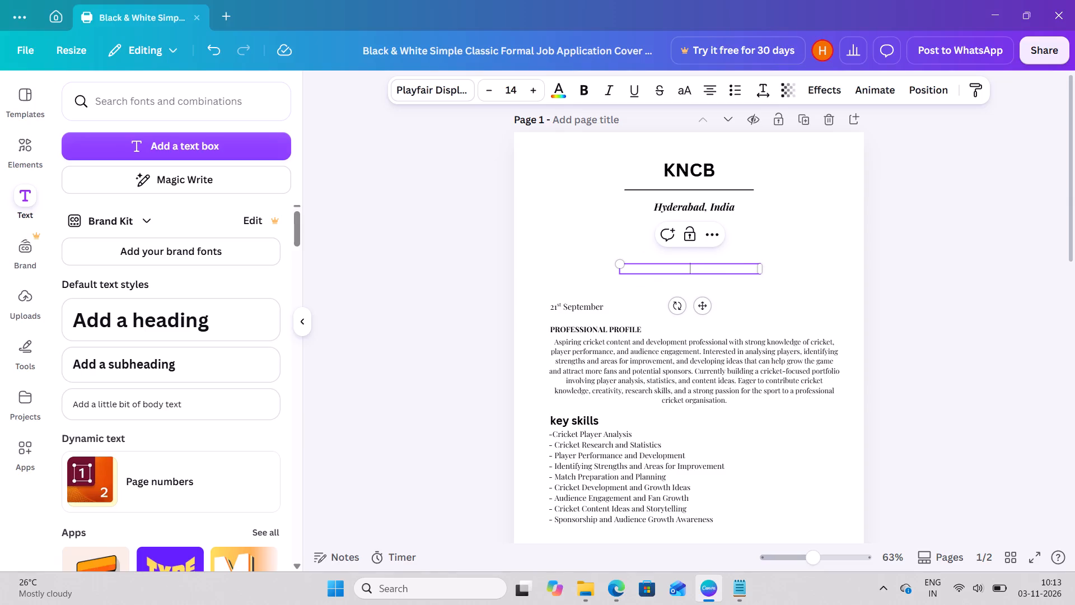
# Switch to CV.txt in Notepad, copy the email address from its contact line, and return to Canva.
pyautogui.hotkey('alt', 'Tab')
pyautogui.hotkey('alt', 'Tab')
pyautogui.hotkey('alt', 'Tab')
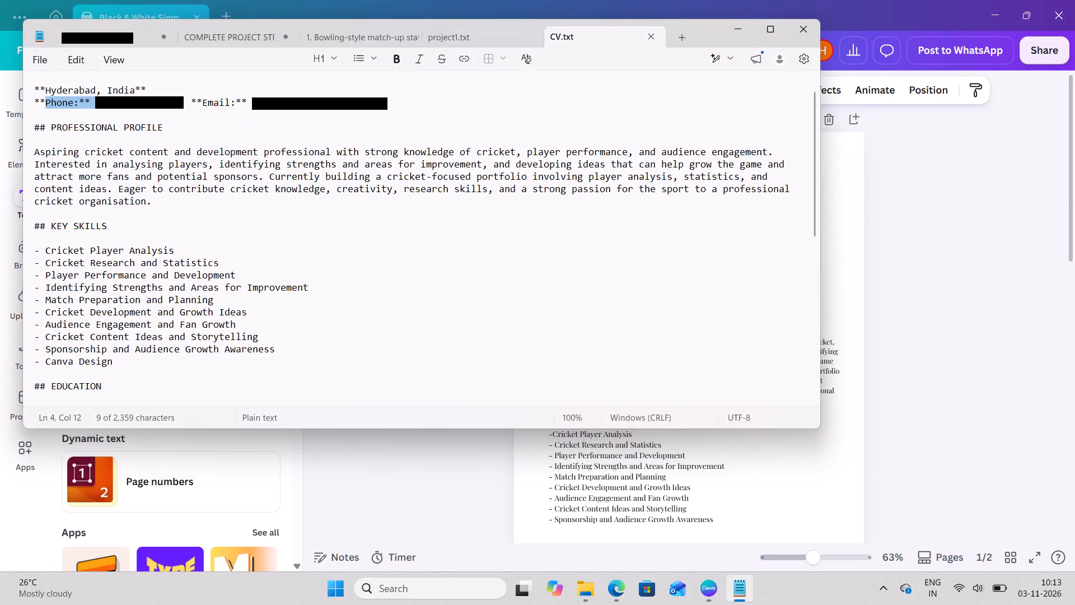
pyautogui.click(251, 103)
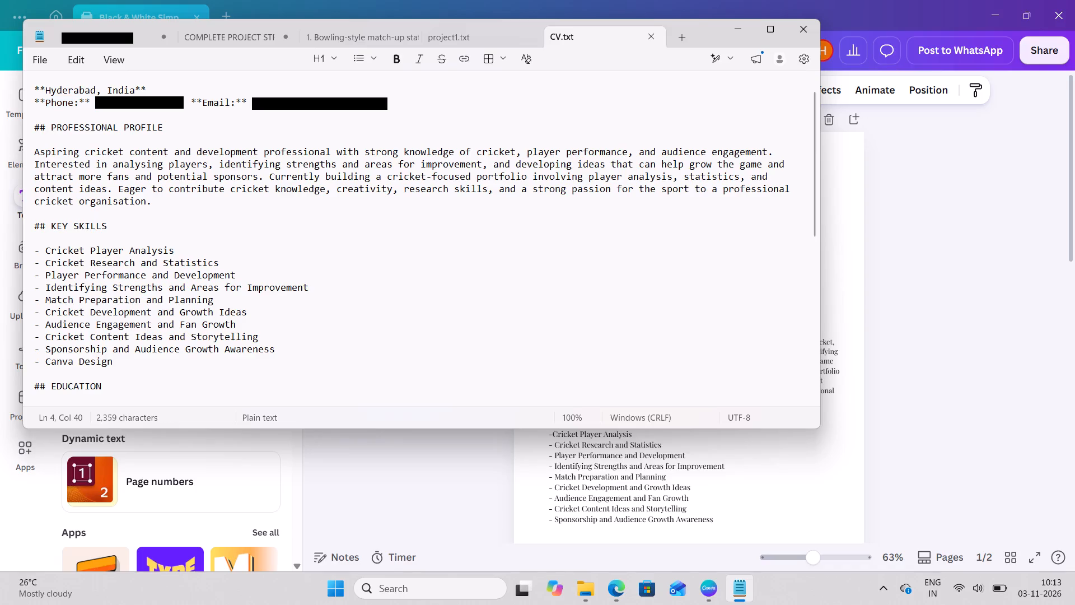
pyautogui.moveTo(251, 101); pyautogui.dragTo(415, 98)
pyautogui.hotkey('ctrl', 'c')
pyautogui.hotkey('alt', 'Tab')
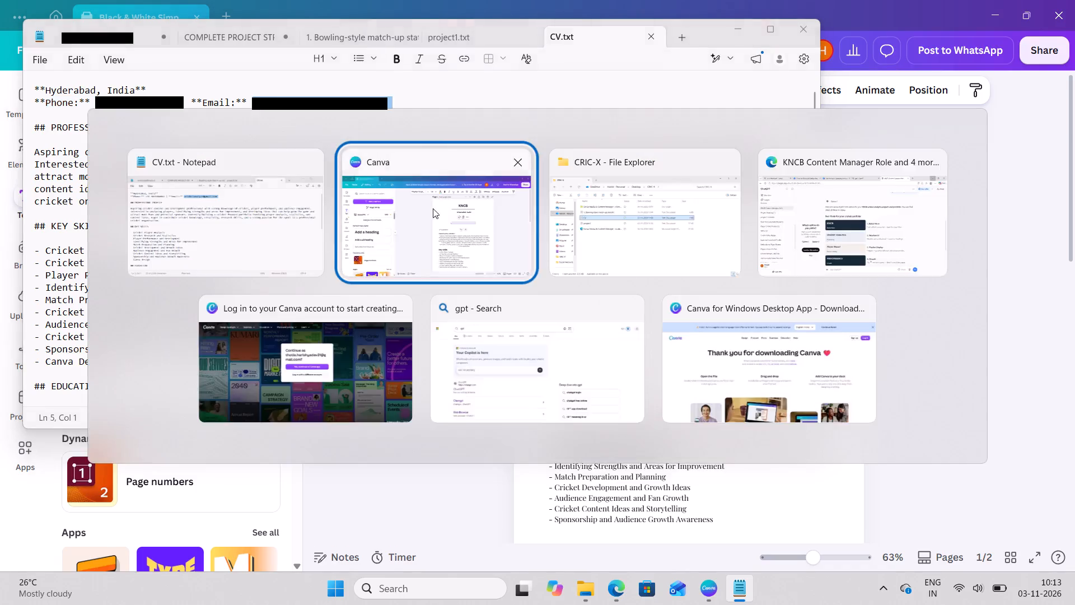
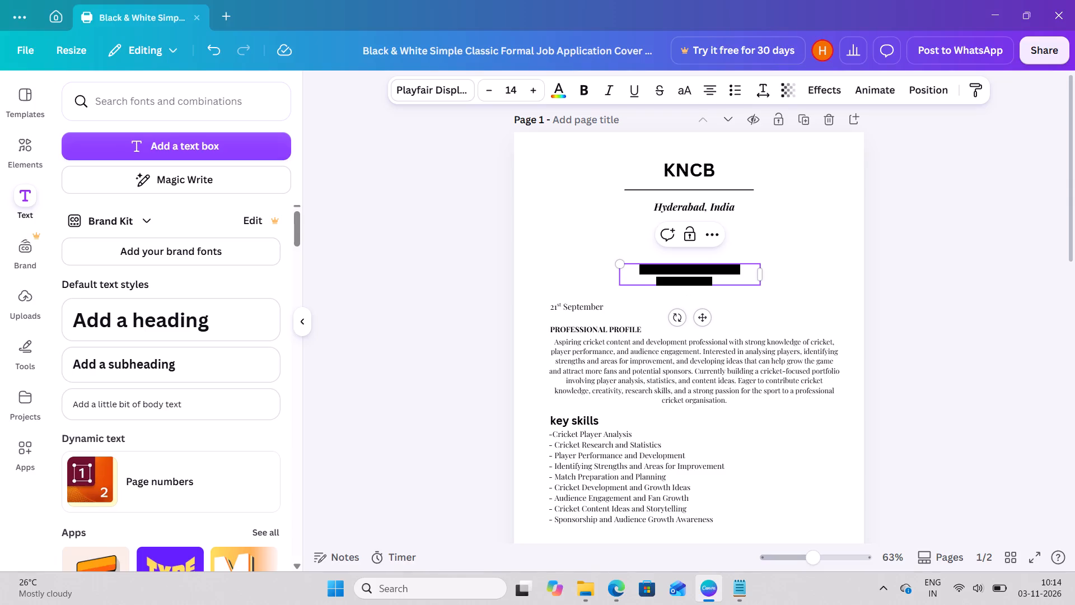
# Add the country code +91 and spacing to the phone line in the contact text box on page 1.
pyautogui.write('+91')
pyautogui.press('space')
pyautogui.press('space')
pyautogui.moveTo(731, 280); pyautogui.dragTo(726, 263)
pyautogui.click(775, 287)
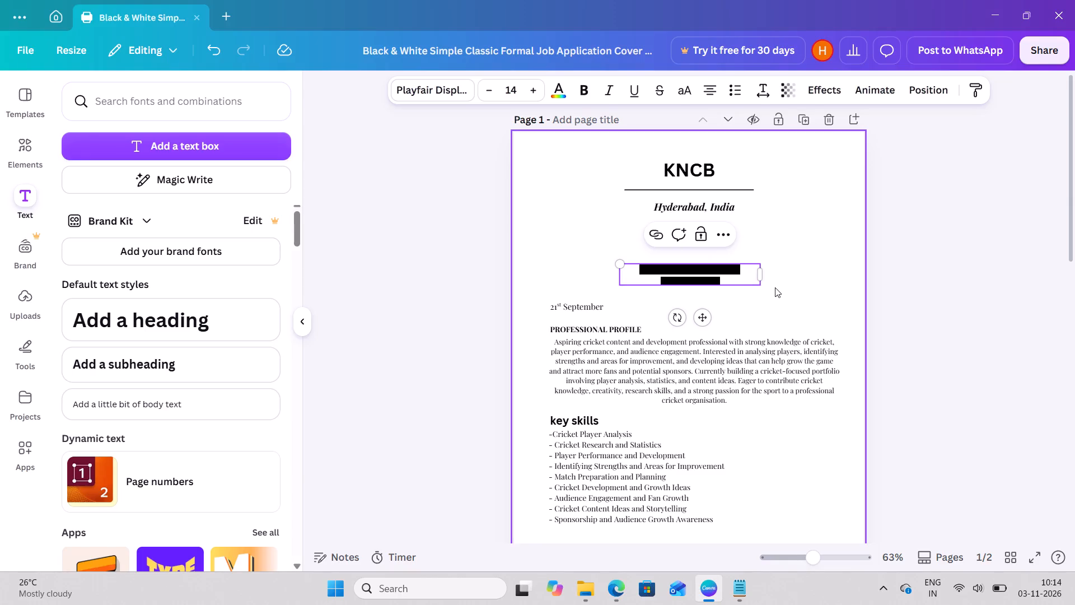
# Move the contact text box up so it sits directly beneath the Hyderabad, India line.
pyautogui.moveTo(713, 266); pyautogui.dragTo(708, 235)
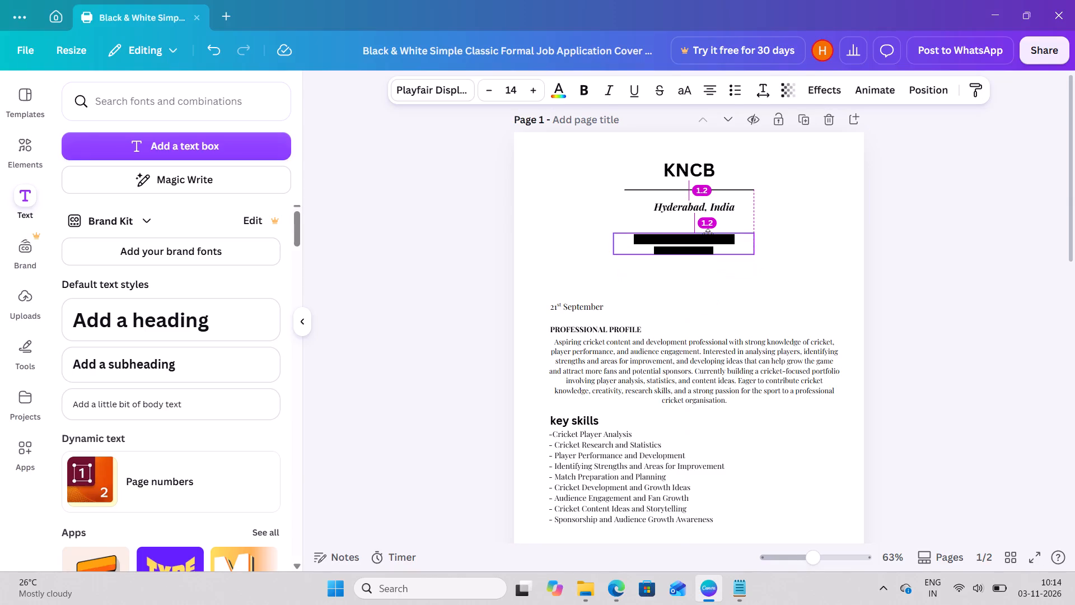
pyautogui.moveTo(708, 235); pyautogui.dragTo(708, 232)
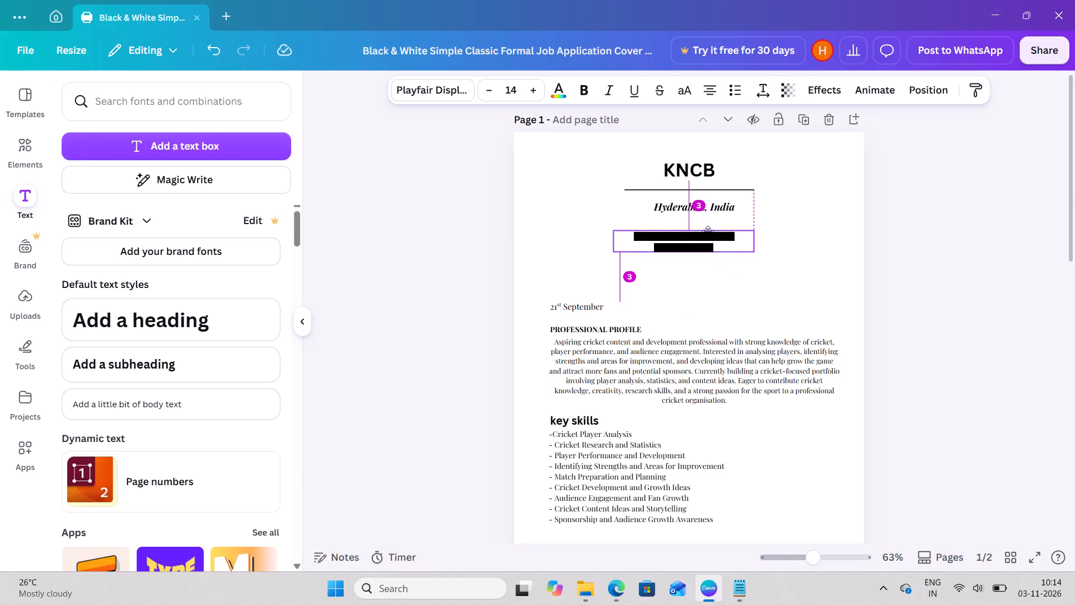
pyautogui.moveTo(708, 232); pyautogui.dragTo(712, 221)
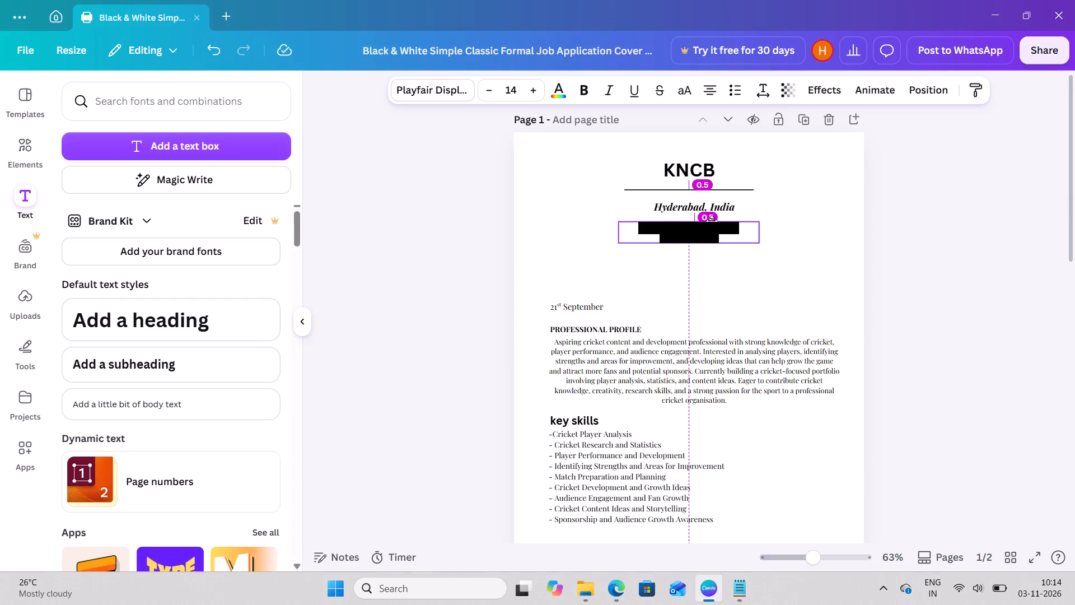
pyautogui.moveTo(712, 221); pyautogui.dragTo(712, 227)
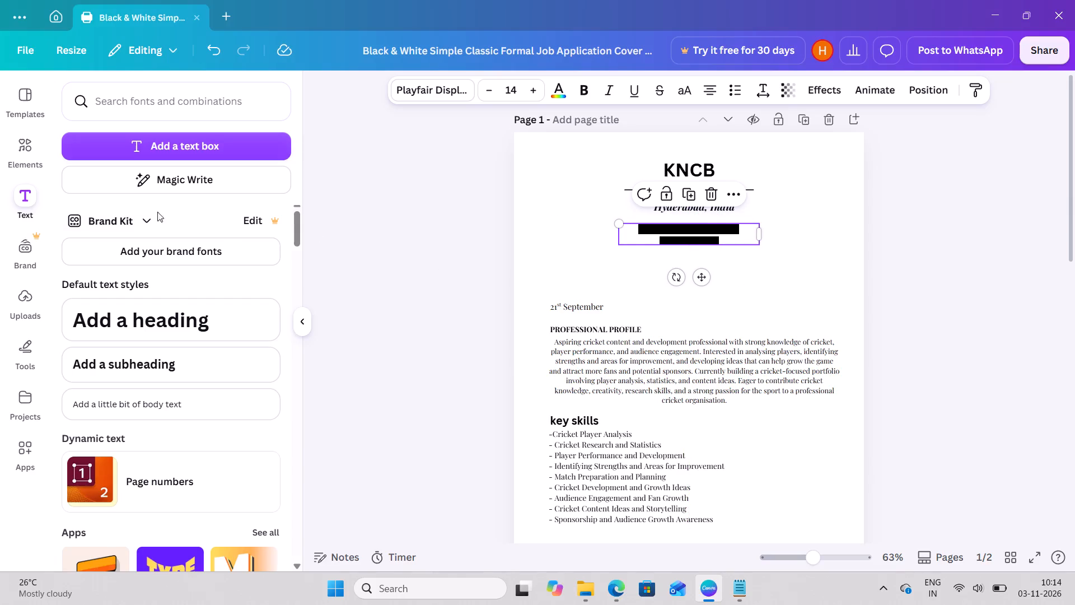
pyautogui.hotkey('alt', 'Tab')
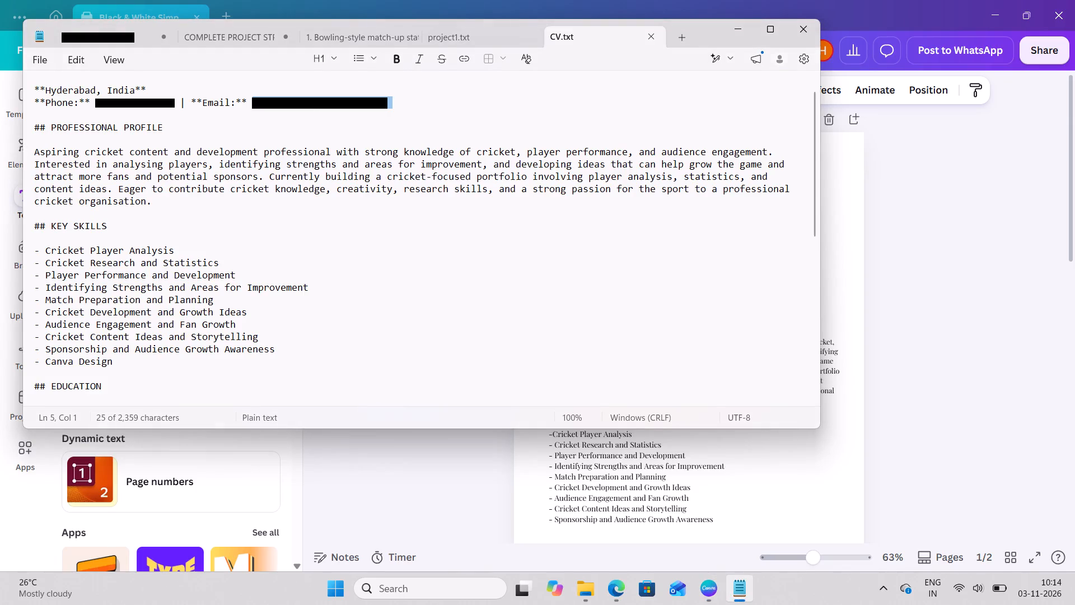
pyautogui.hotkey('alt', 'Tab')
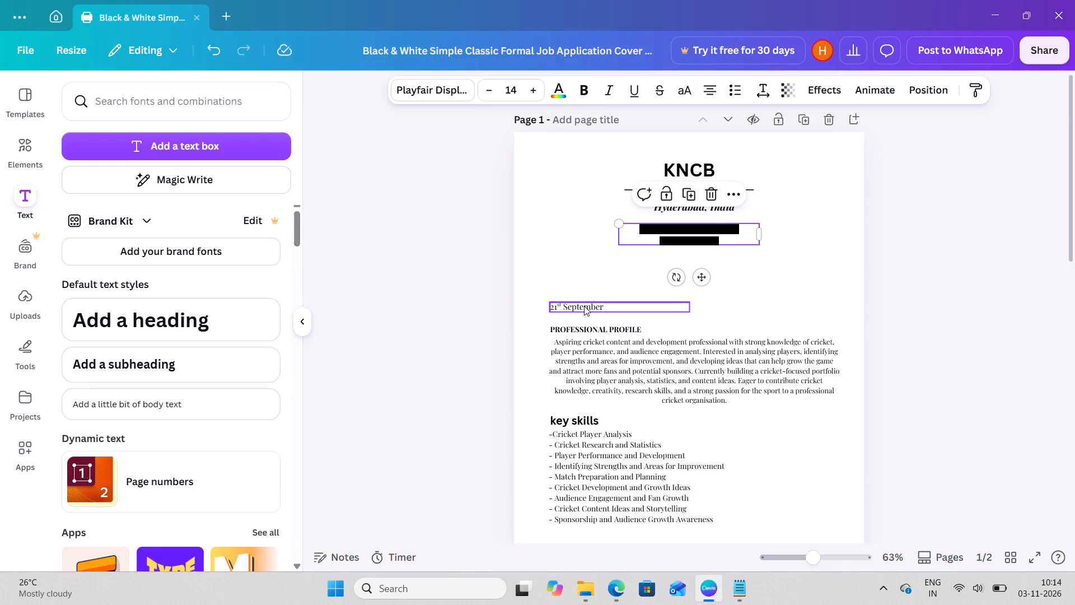
# Move the 21st September date out of the letter body to the page's right edge, level with the skills list.
pyautogui.moveTo(584, 306); pyautogui.dragTo(867, 445)
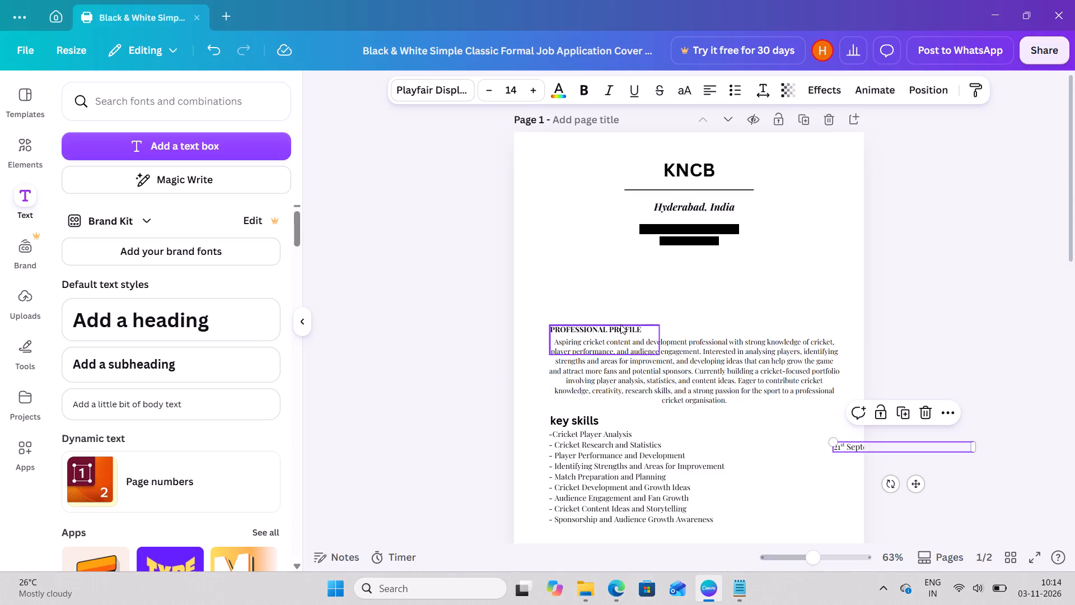
# Move the PROFESSIONAL PROFILE heading up into the gap just below the contact details, near the page's left margin.
pyautogui.moveTo(620, 324); pyautogui.dragTo(629, 325)
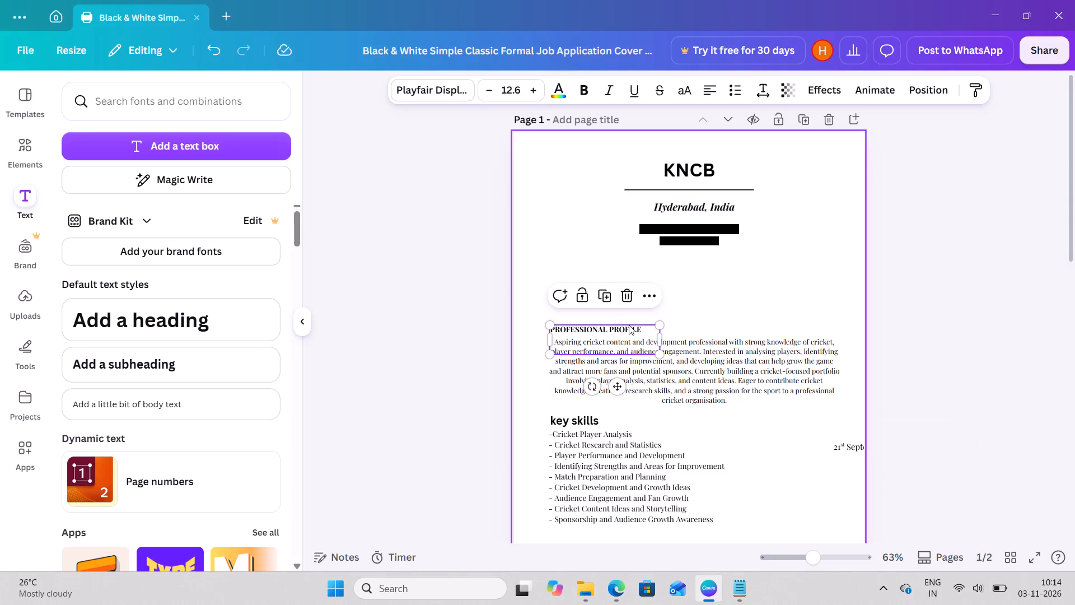
pyautogui.moveTo(629, 325); pyautogui.dragTo(616, 281)
pyautogui.moveTo(723, 300); pyautogui.dragTo(637, 303)
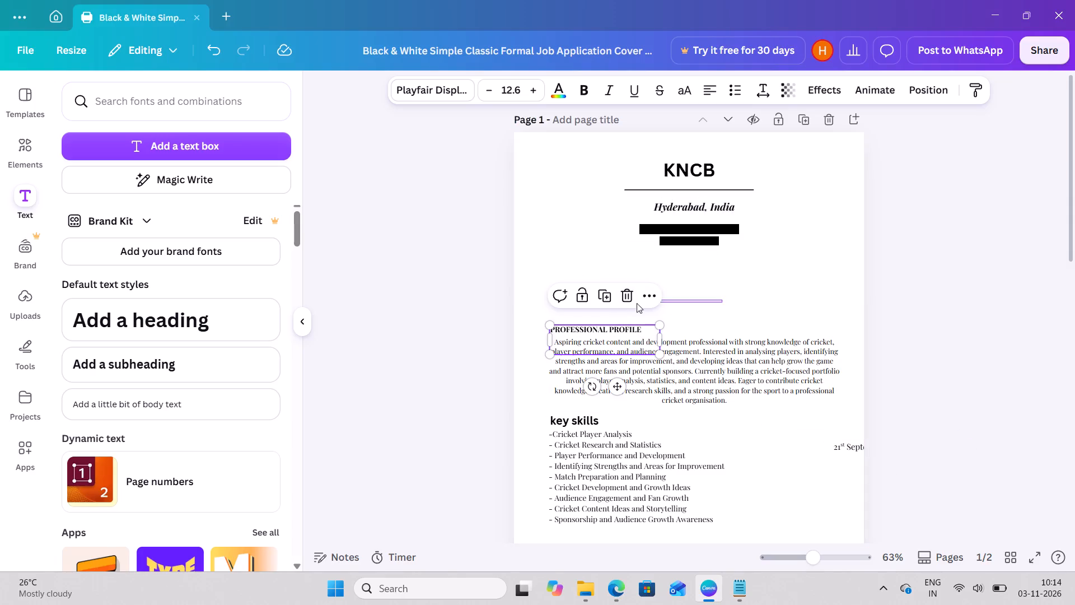
pyautogui.moveTo(637, 303); pyautogui.dragTo(749, 297)
pyautogui.click(749, 297)
pyautogui.click(616, 329)
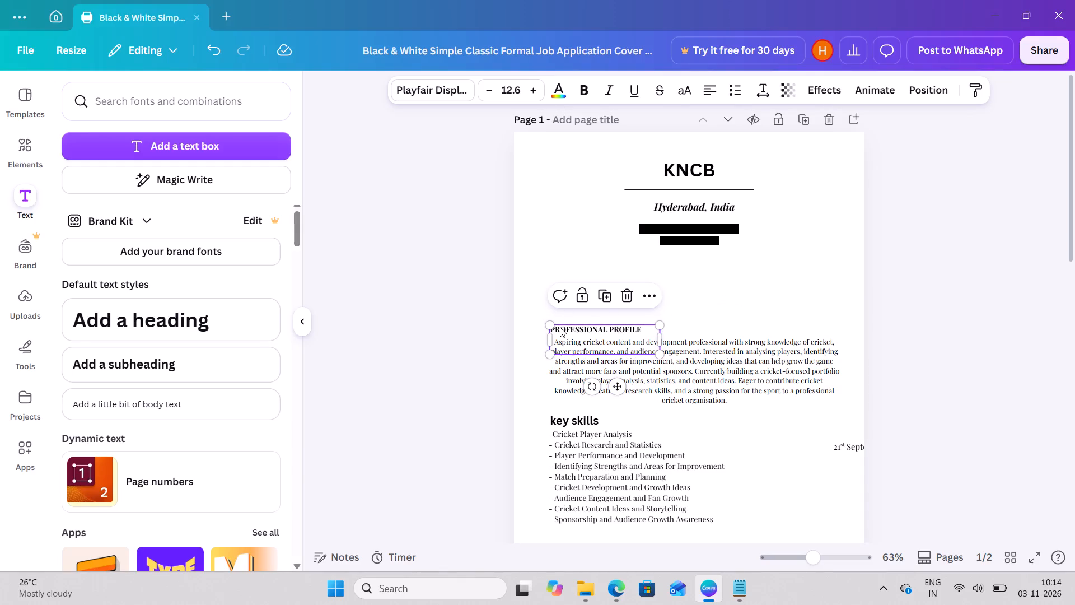
pyautogui.moveTo(560, 327); pyautogui.dragTo(553, 269)
pyautogui.click(554, 263)
pyautogui.moveTo(682, 293); pyautogui.dragTo(683, 304)
pyautogui.click(683, 304)
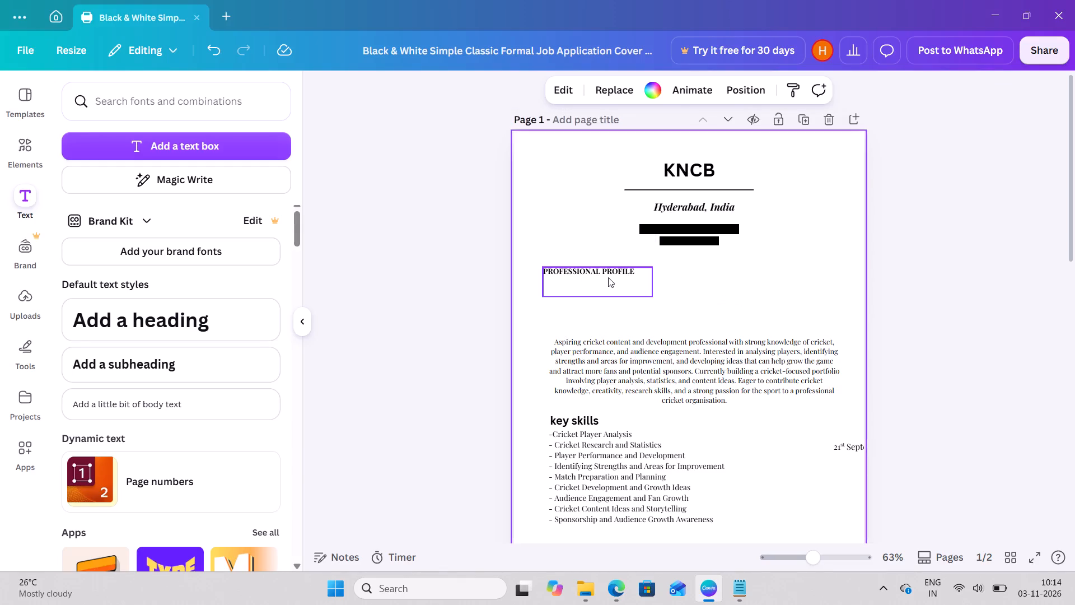
pyautogui.moveTo(608, 277); pyautogui.dragTo(606, 262)
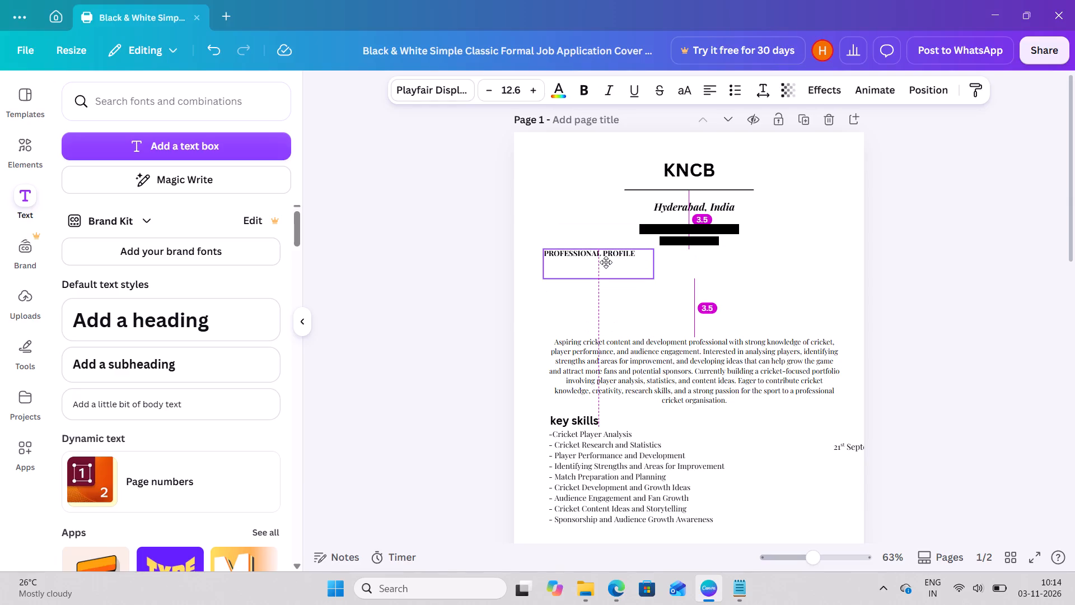
pyautogui.moveTo(606, 262); pyautogui.dragTo(606, 264)
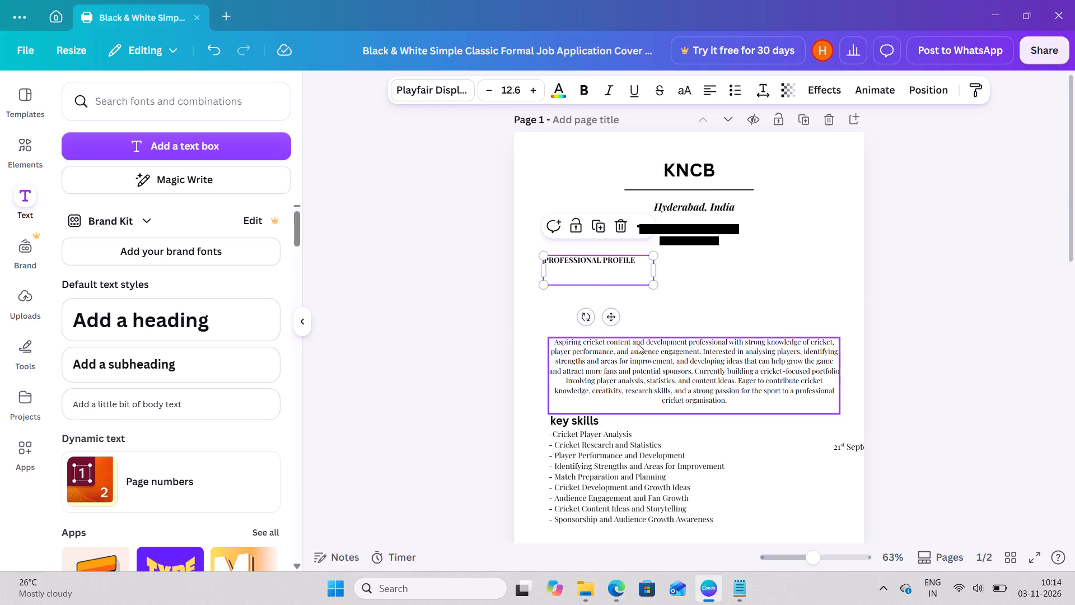
# Move the profile paragraph up directly under the PROFESSIONAL PROFILE heading, aligned with the heading's left edge.
pyautogui.moveTo(638, 344); pyautogui.dragTo(635, 292)
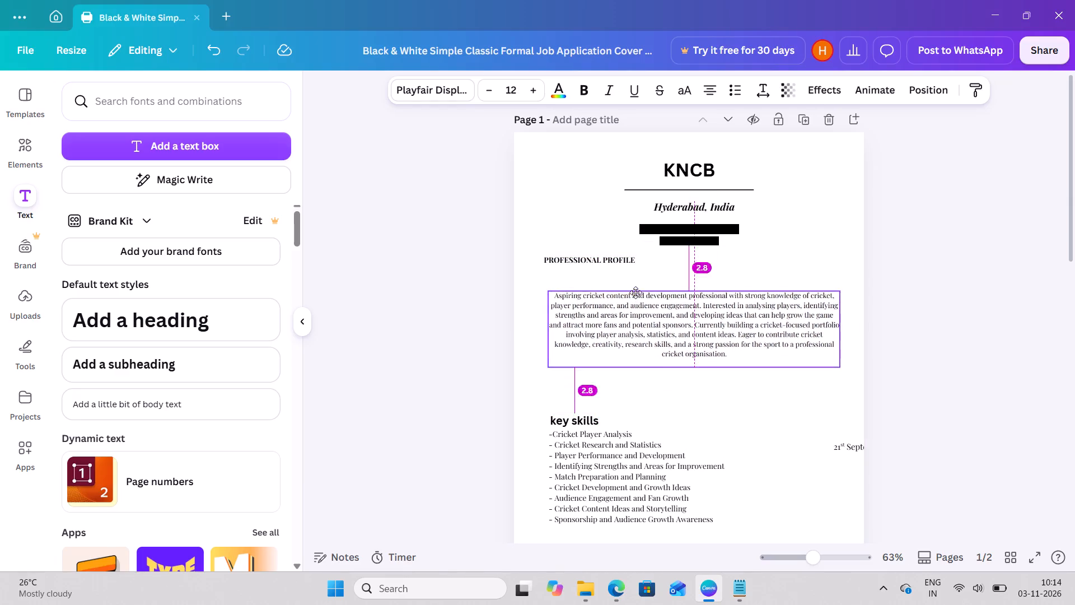
pyautogui.moveTo(635, 292); pyautogui.dragTo(633, 280)
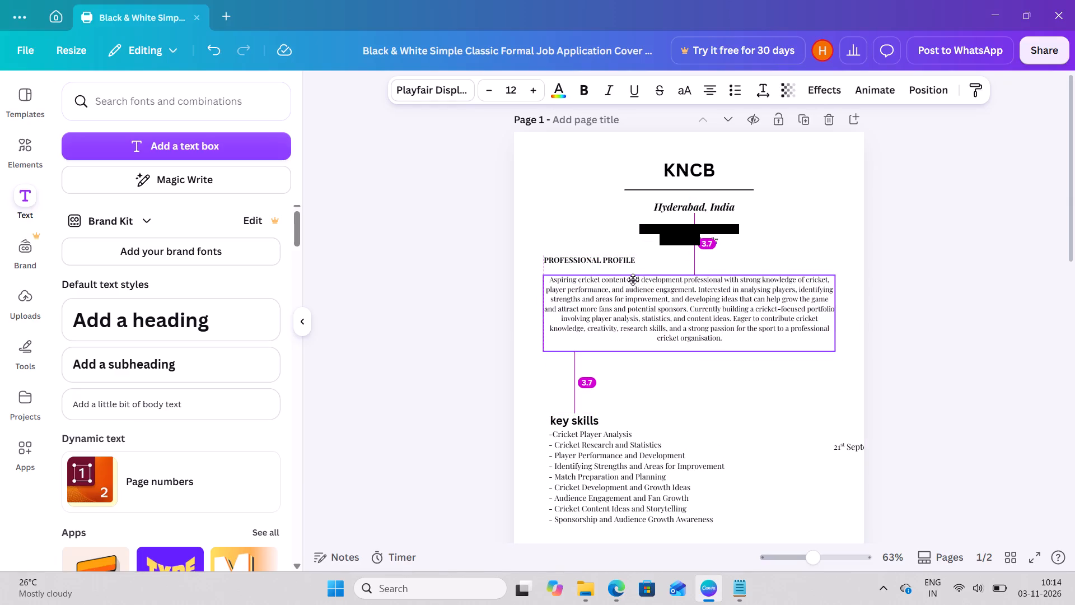
pyautogui.moveTo(633, 280); pyautogui.dragTo(632, 275)
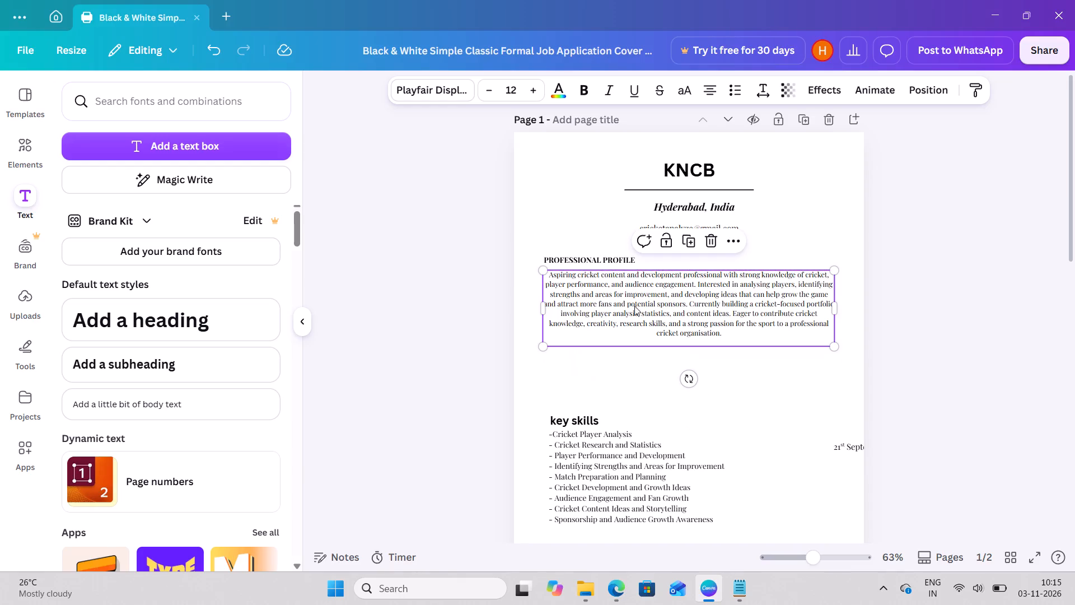
# Move the key skills heading up to just below the profile paragraph, left-aligned with the skills list.
pyautogui.moveTo(575, 425); pyautogui.dragTo(572, 379)
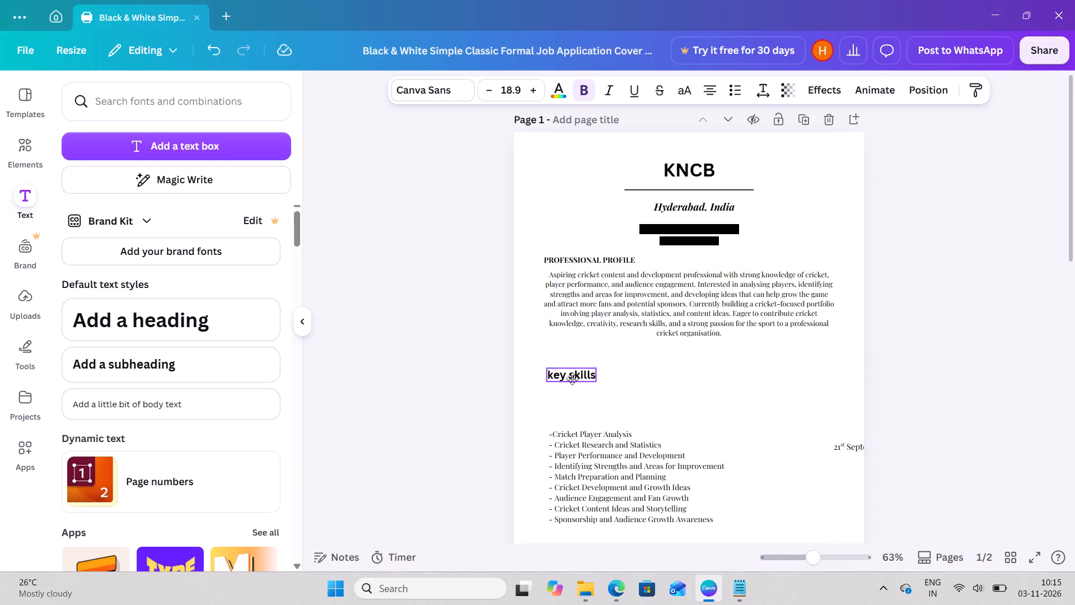
pyautogui.moveTo(572, 379); pyautogui.dragTo(572, 366)
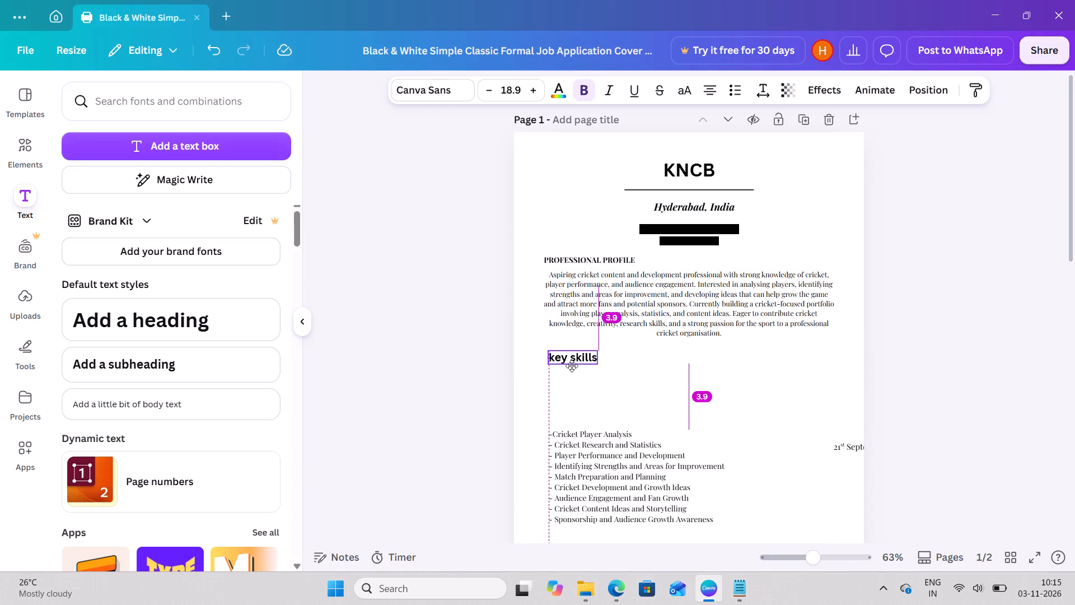
pyautogui.moveTo(572, 366); pyautogui.dragTo(572, 359)
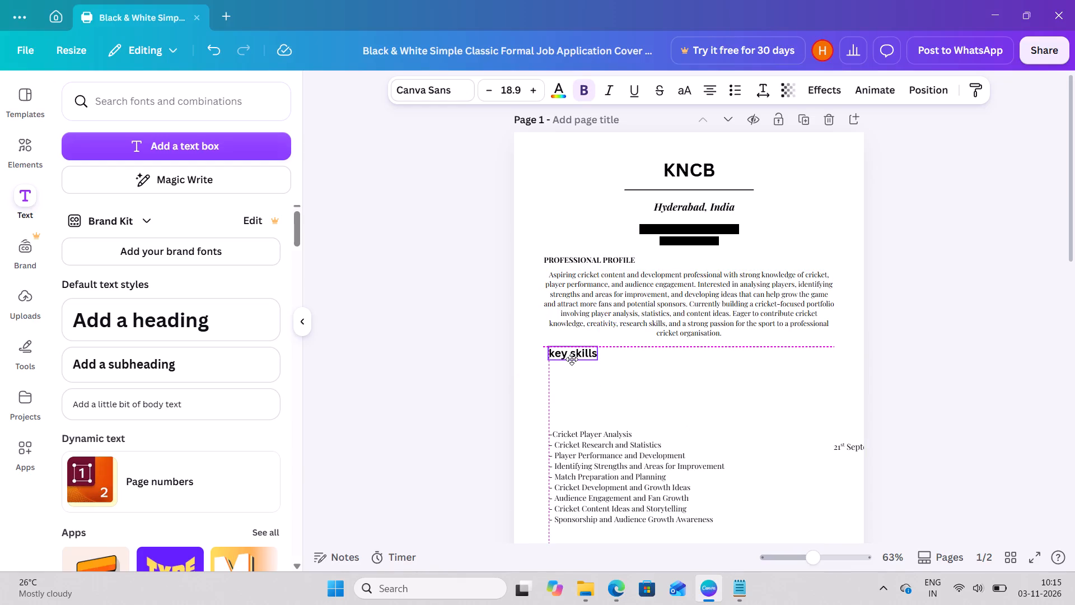
pyautogui.moveTo(572, 359); pyautogui.dragTo(572, 355)
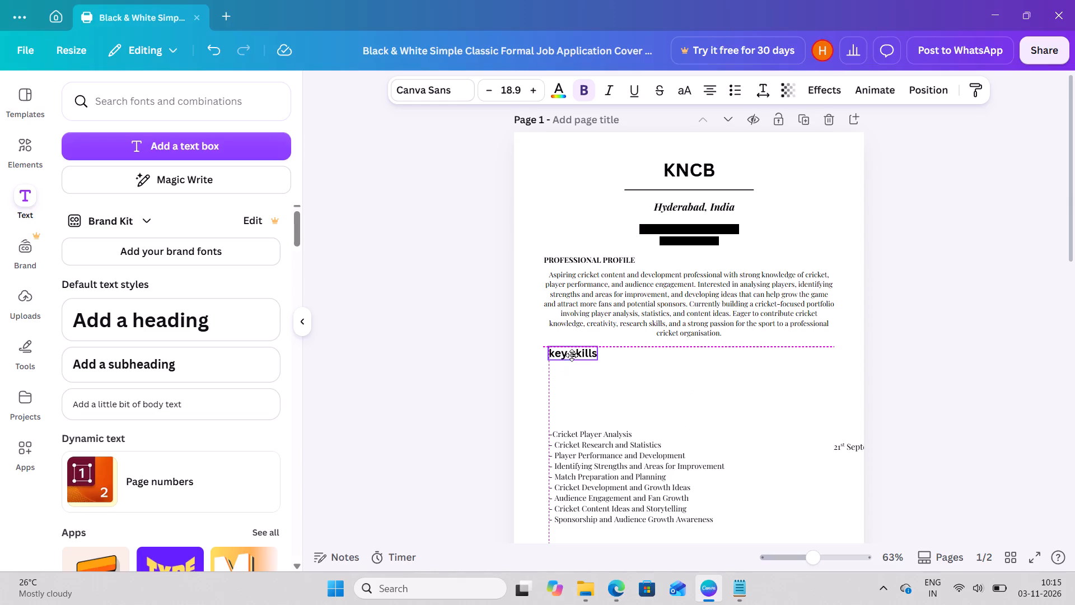
pyautogui.moveTo(572, 355); pyautogui.dragTo(575, 358)
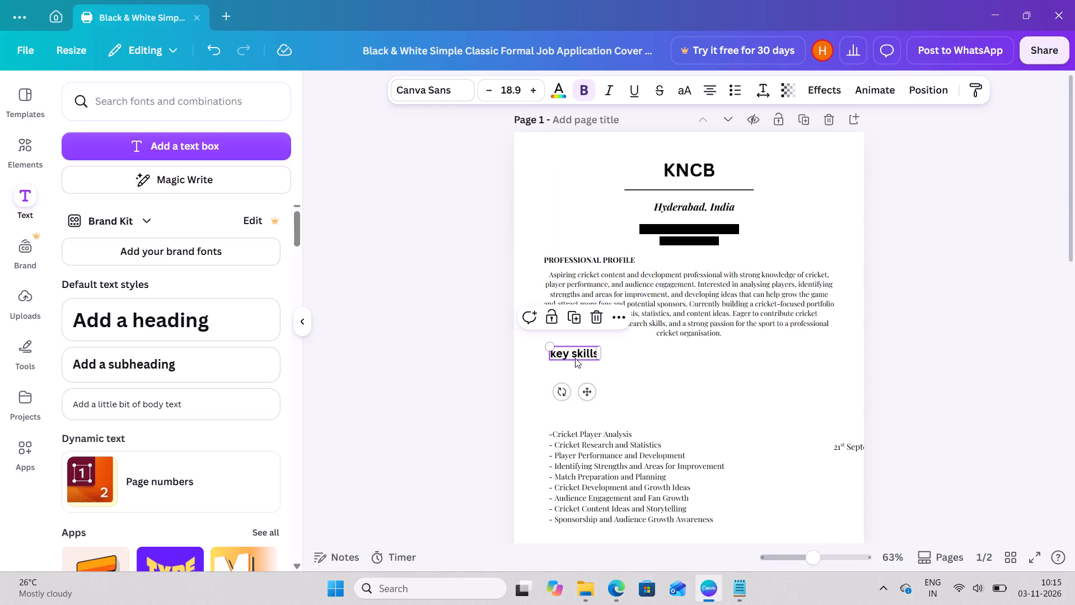
# Move the skills list up beneath the key skills heading with a 0.5 gap, aligned to the heading's left edge.
pyautogui.moveTo(611, 453); pyautogui.dragTo(614, 395)
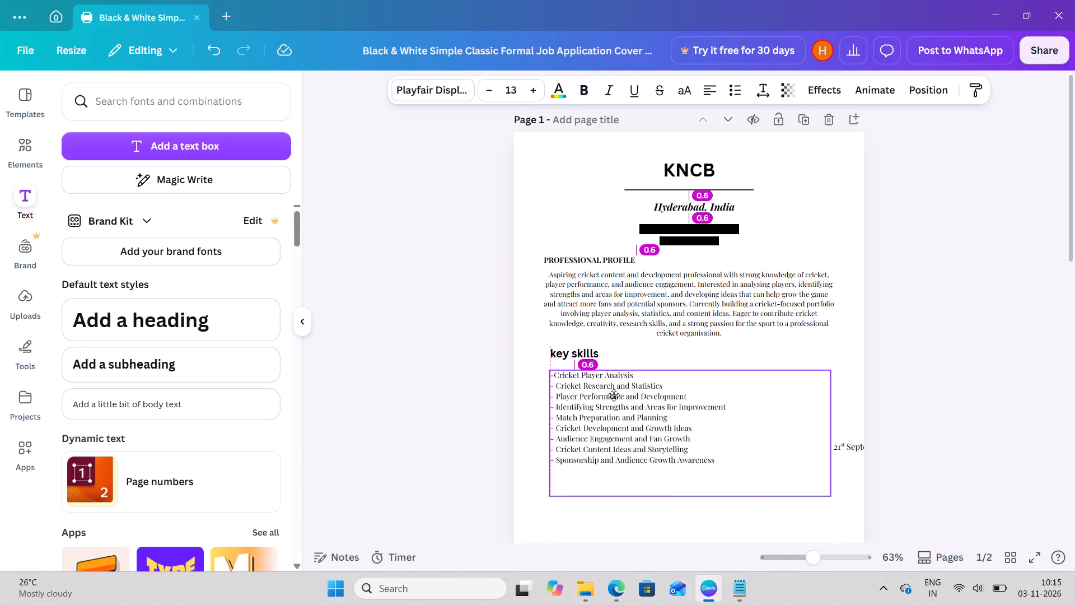
pyautogui.moveTo(614, 395); pyautogui.dragTo(612, 381)
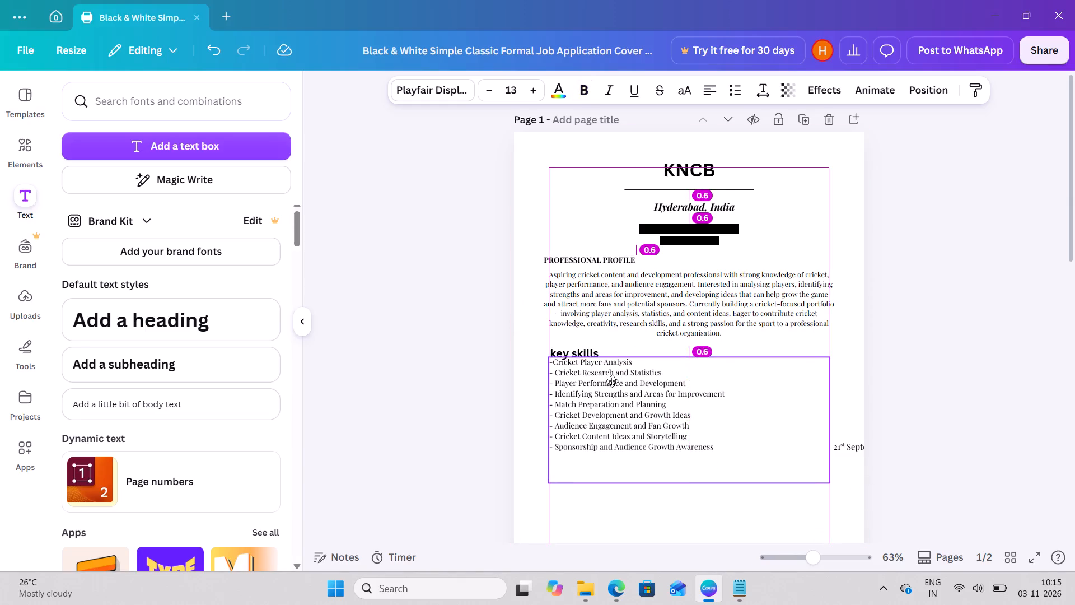
pyautogui.moveTo(612, 381); pyautogui.dragTo(613, 392)
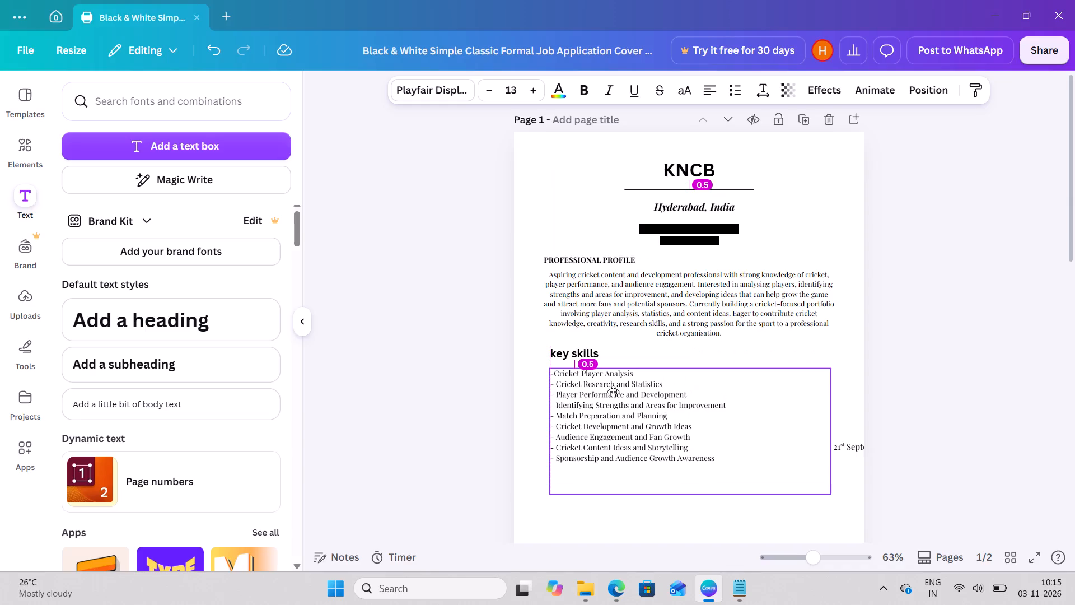
pyautogui.moveTo(613, 392); pyautogui.dragTo(614, 389)
pyautogui.moveTo(614, 389); pyautogui.dragTo(614, 389)
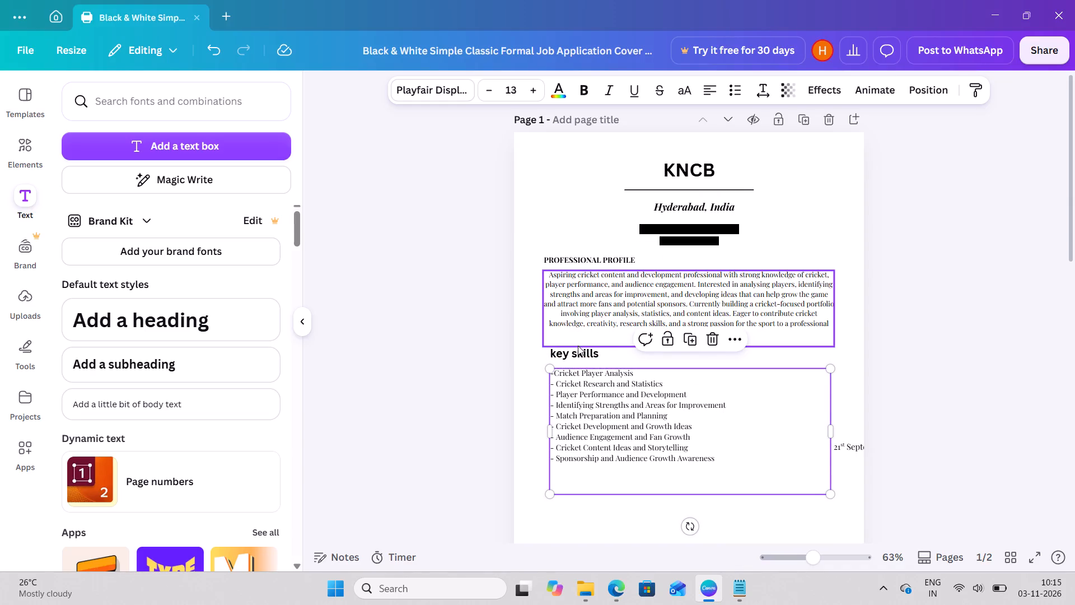
# Nudge the key skills heading slightly down, closer to the skills list.
pyautogui.click(578, 352)
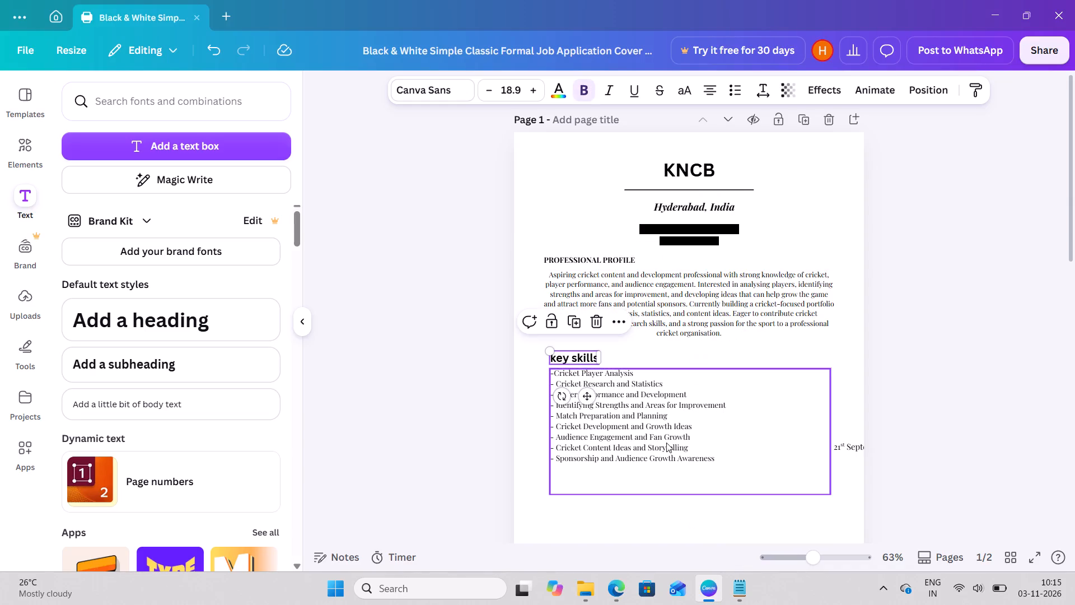
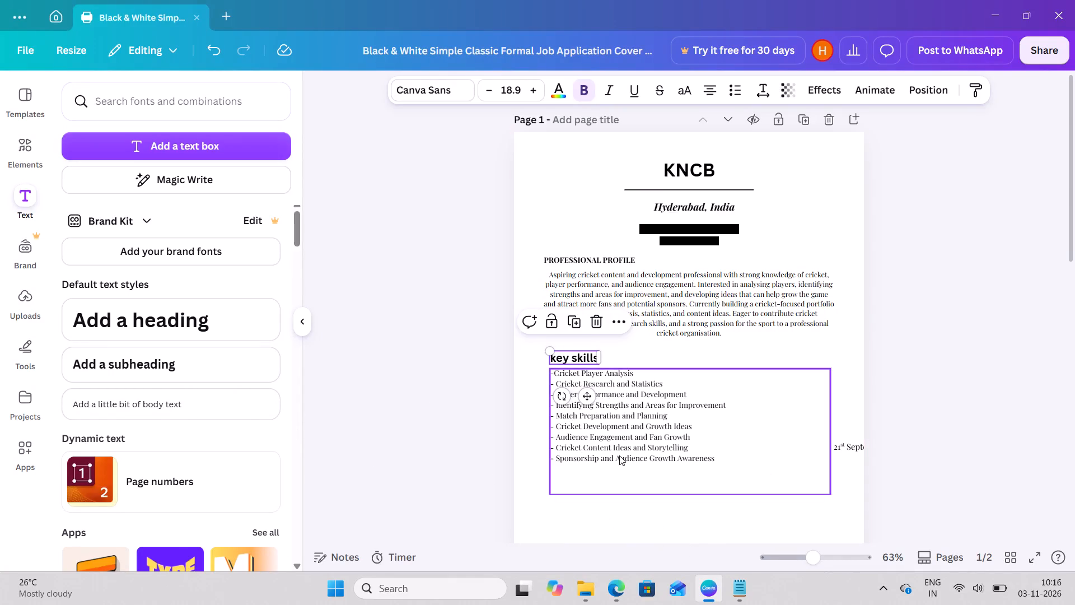
# Move the 21st September date text down below the level of the skills list, overlapping the page's right edge.
pyautogui.scroll(1, 642, 408)
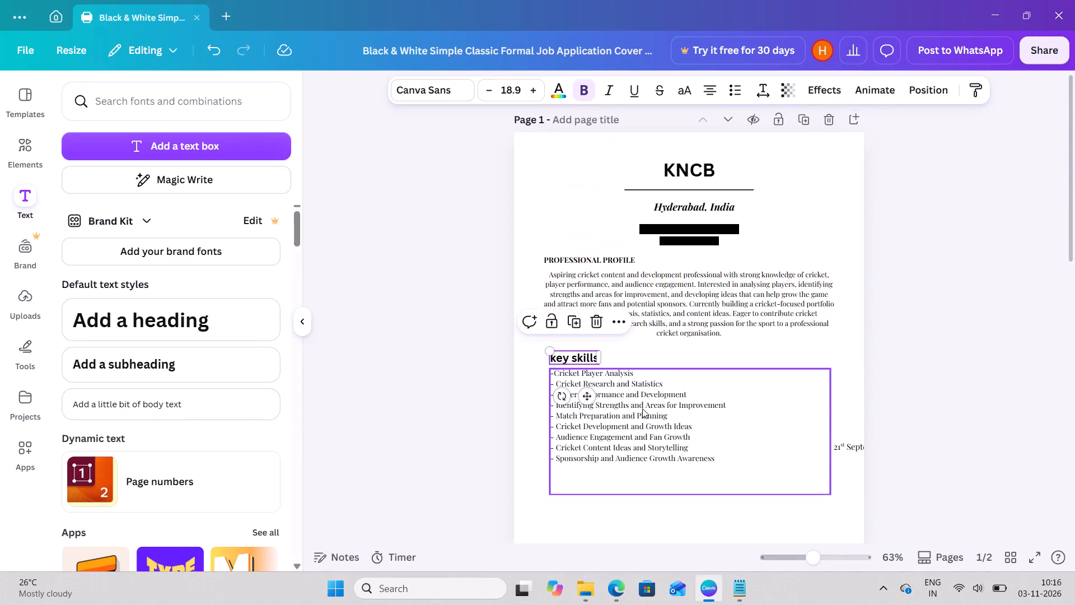
pyautogui.moveTo(843, 448); pyautogui.dragTo(840, 488)
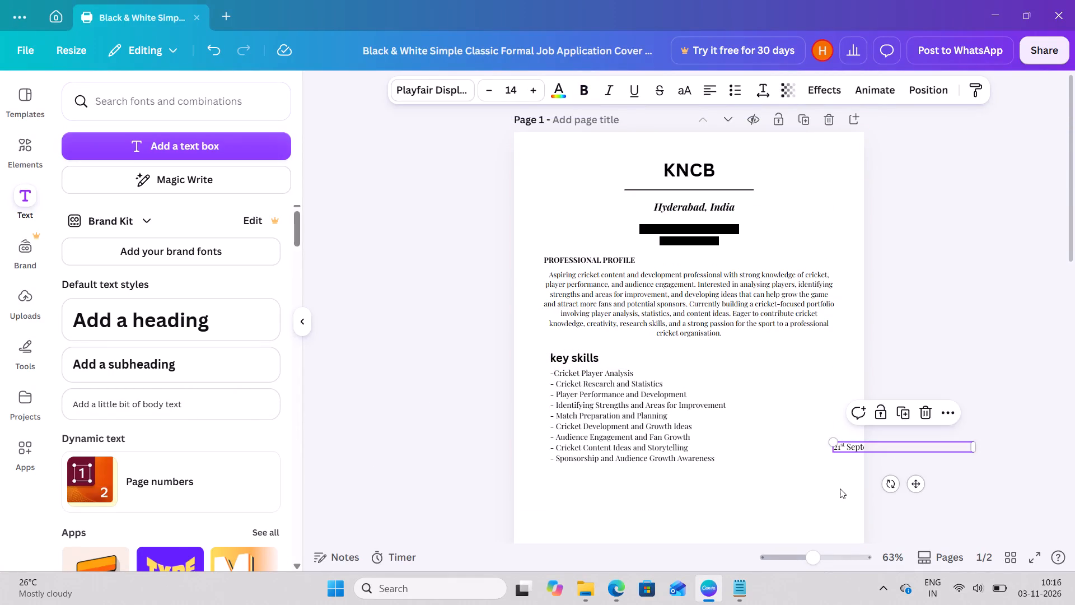
pyautogui.moveTo(840, 488); pyautogui.dragTo(815, 519)
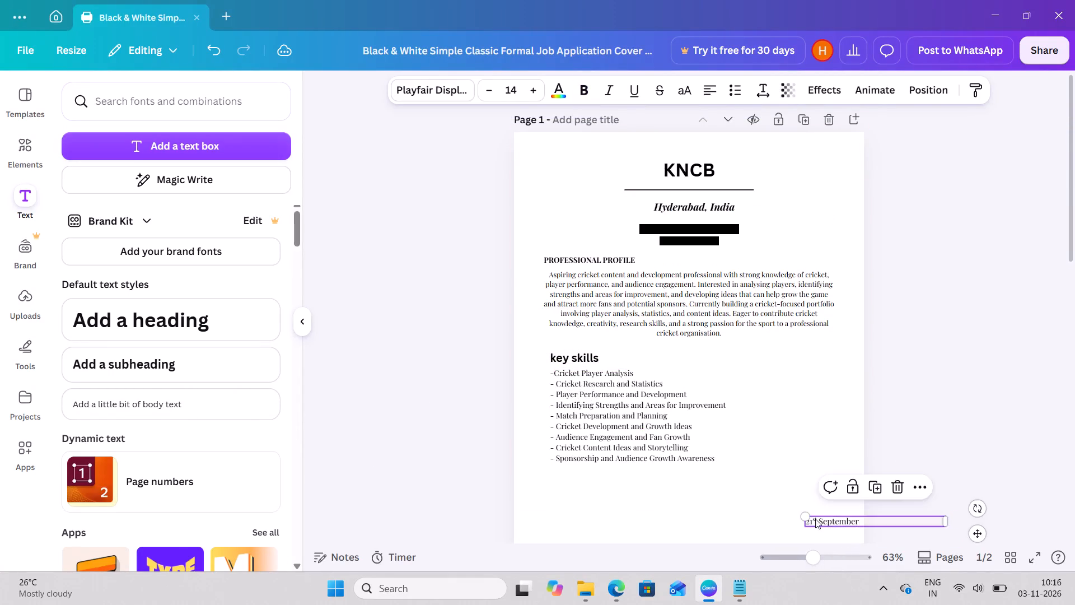
# Switch to CV.txt and remove the asterisks around the Bachelor of Technology line in the EDUCATION section.
pyautogui.hotkey('alt', 'Tab')
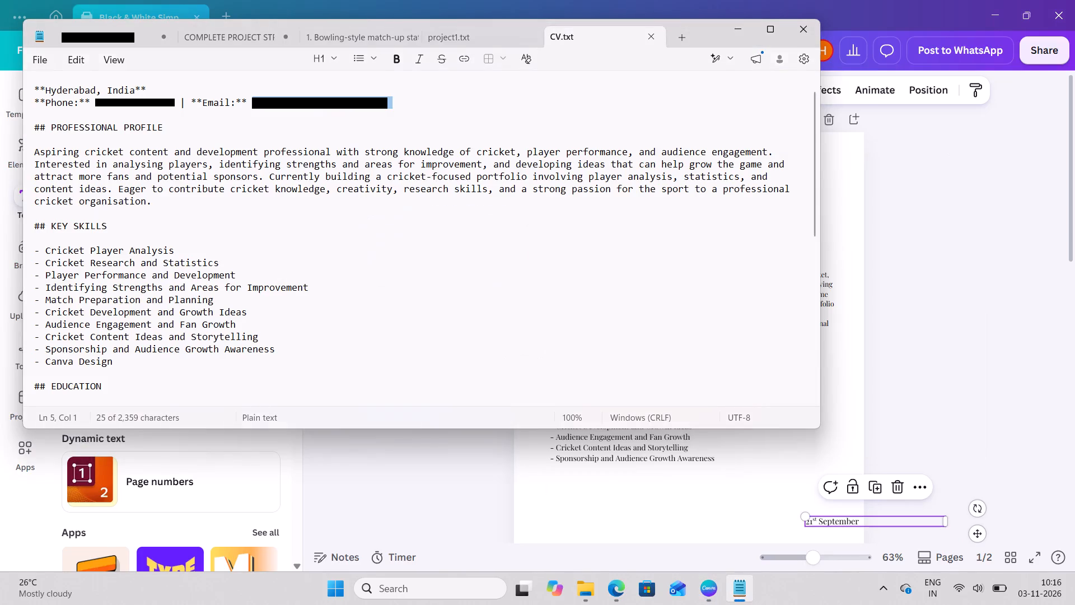
pyautogui.scroll(-3, 256, 150)
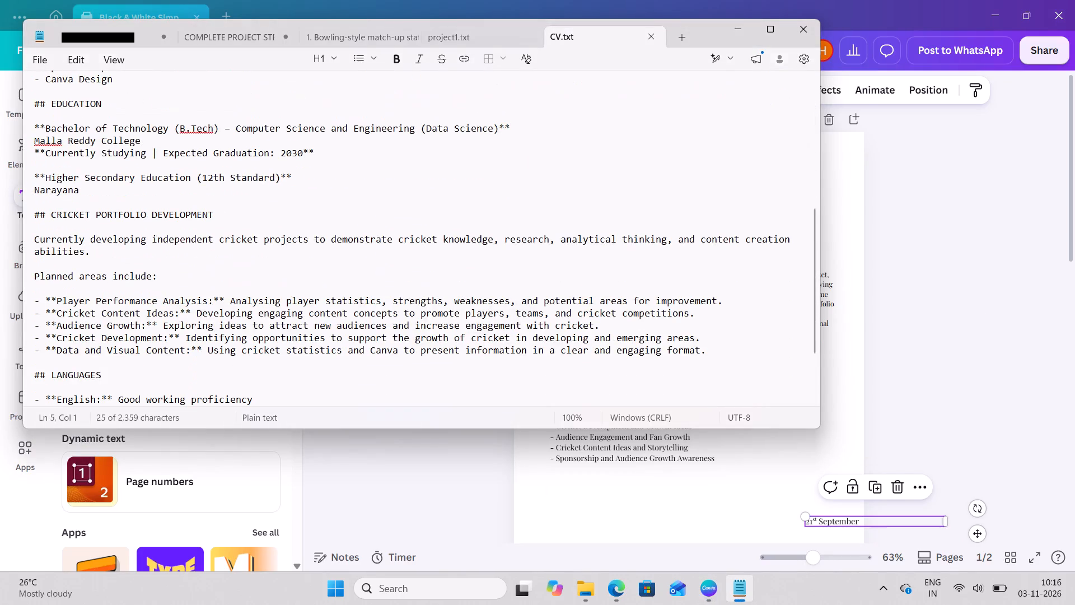
pyautogui.scroll(1, 297, 154)
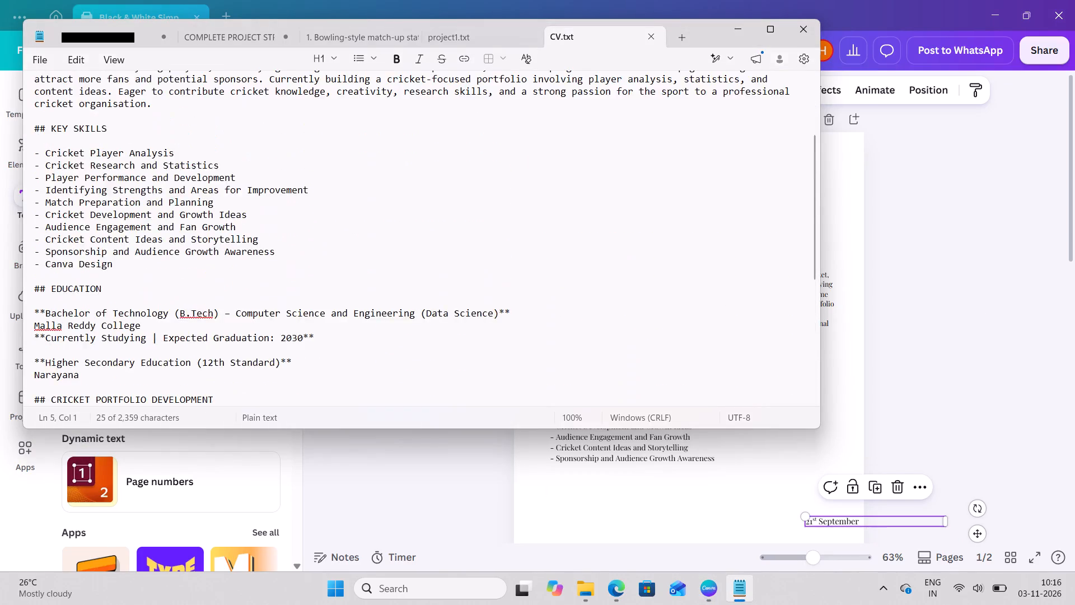
pyautogui.scroll(2, 297, 154)
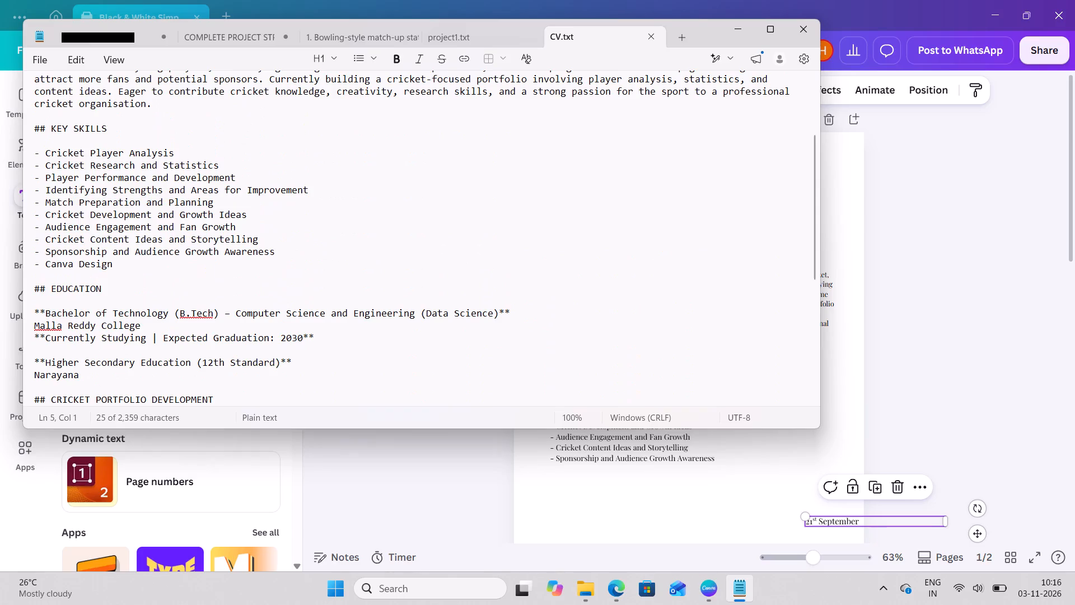
pyautogui.click(44, 314)
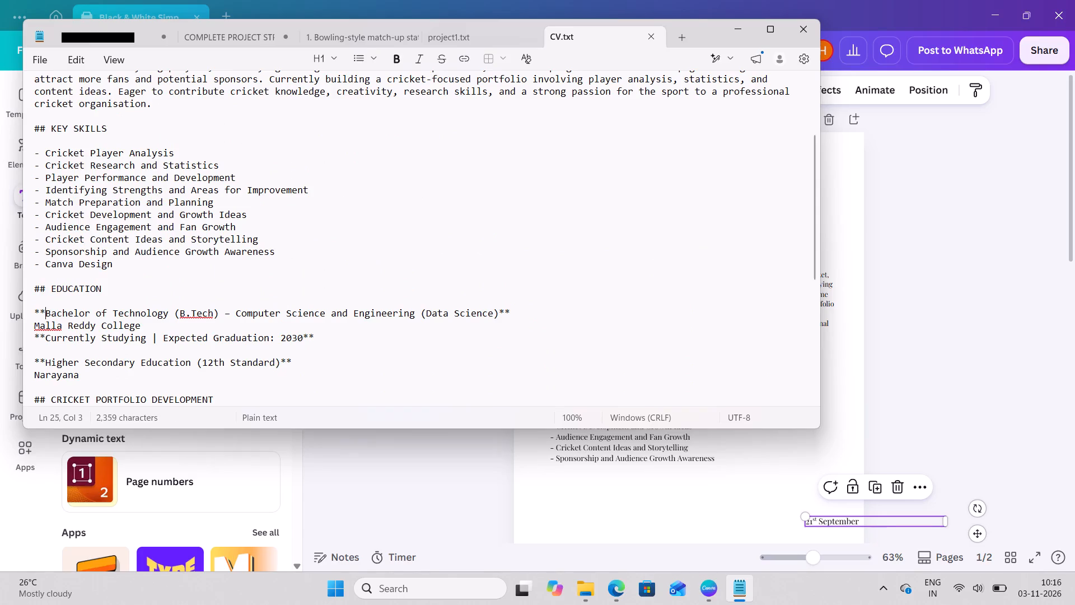
pyautogui.press('BackSpace')
pyautogui.press('BackSpace')
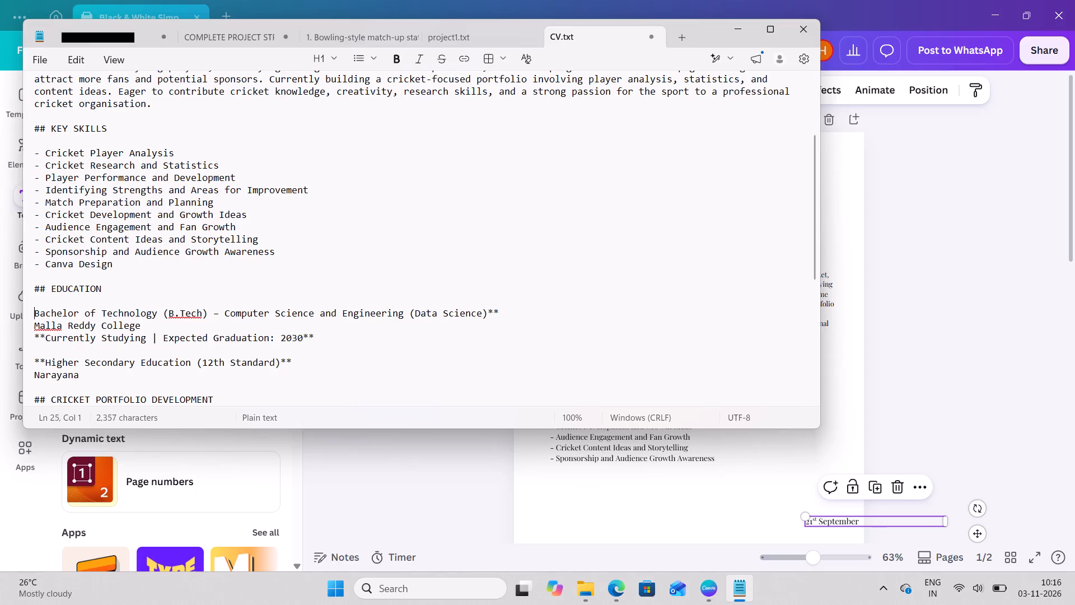
pyautogui.click(502, 310)
pyautogui.press('BackSpace')
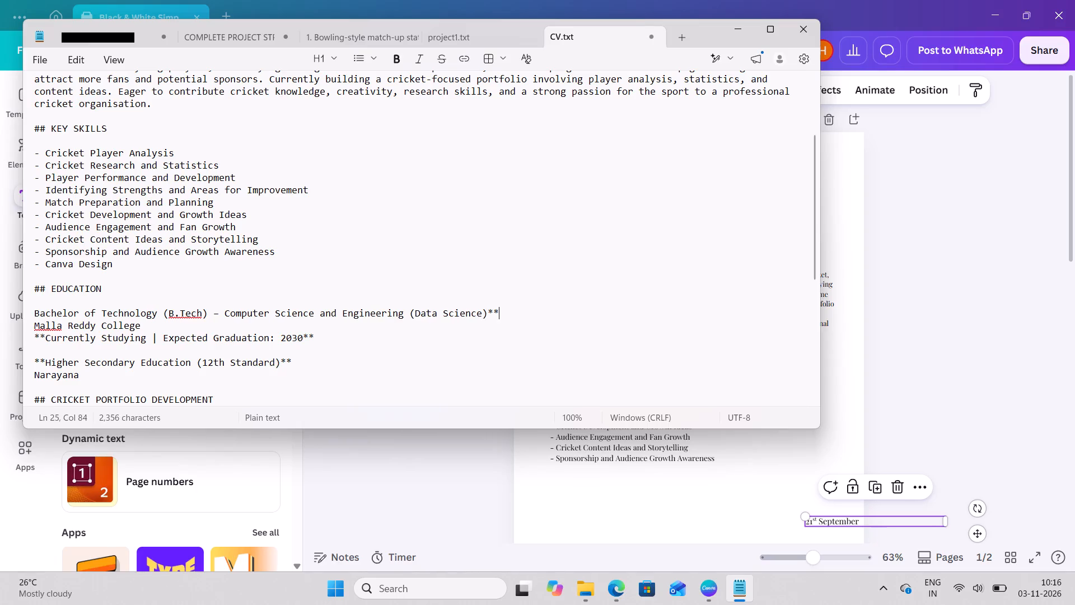
pyautogui.press('BackSpace')
pyautogui.press('BackSpace')
# Remove the asterisks around the "Currently Studying | Expected Graduation: 2030" line.
pyautogui.click(316, 332)
pyautogui.press('BackSpace')
pyautogui.press('BackSpace')
pyautogui.click(46, 336)
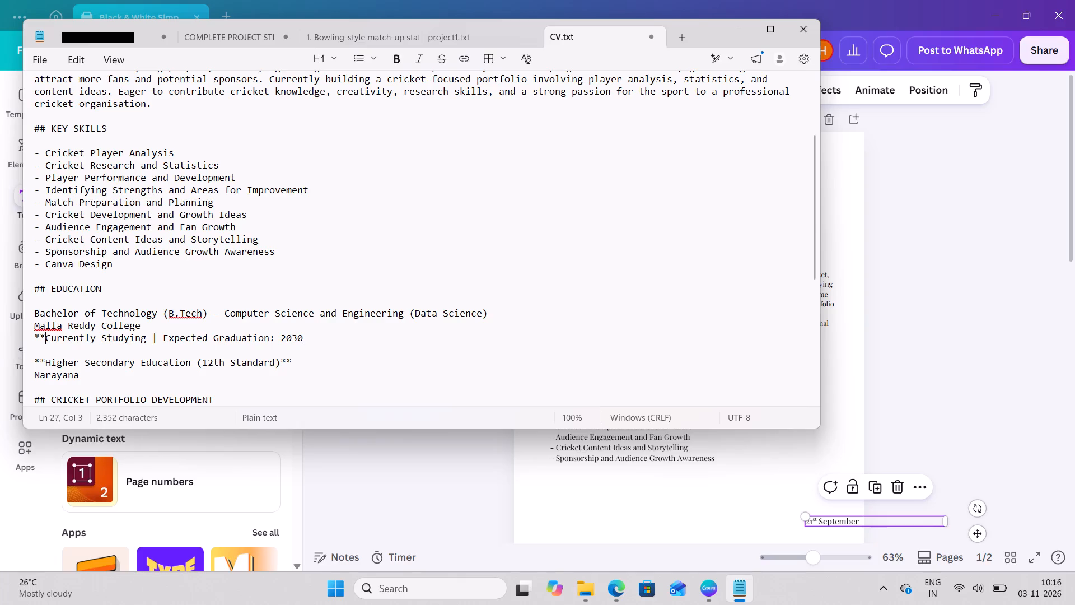
pyautogui.press('BackSpace')
pyautogui.press('BackSpace')
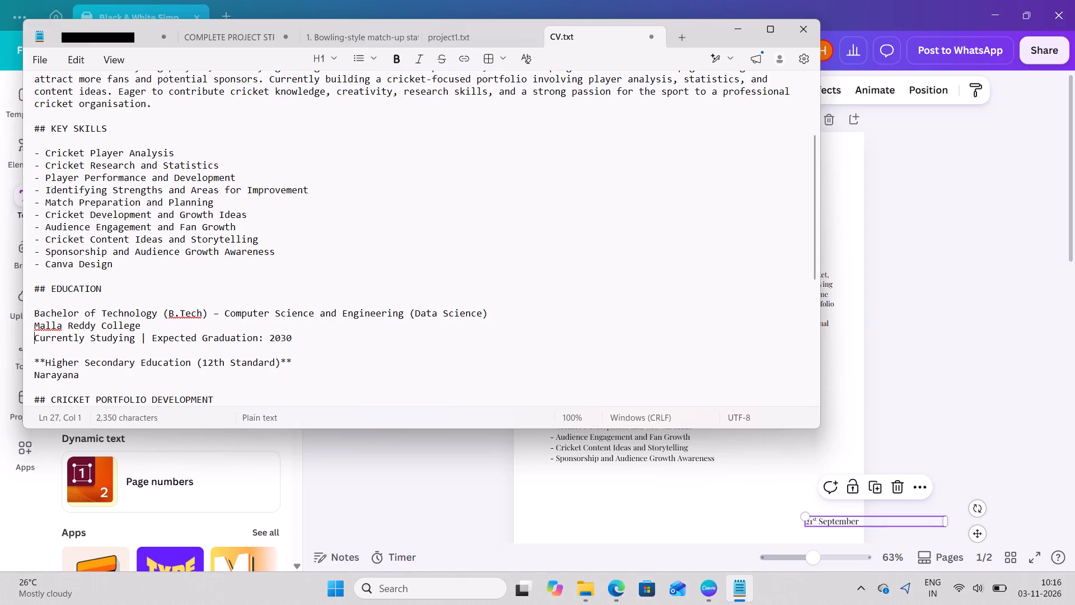
# Copy the B.Tech entry from the degree line through the expected graduation line, including the asterisks that start the following entry.
pyautogui.click(34, 310)
pyautogui.moveTo(34, 310); pyautogui.dragTo(188, 323)
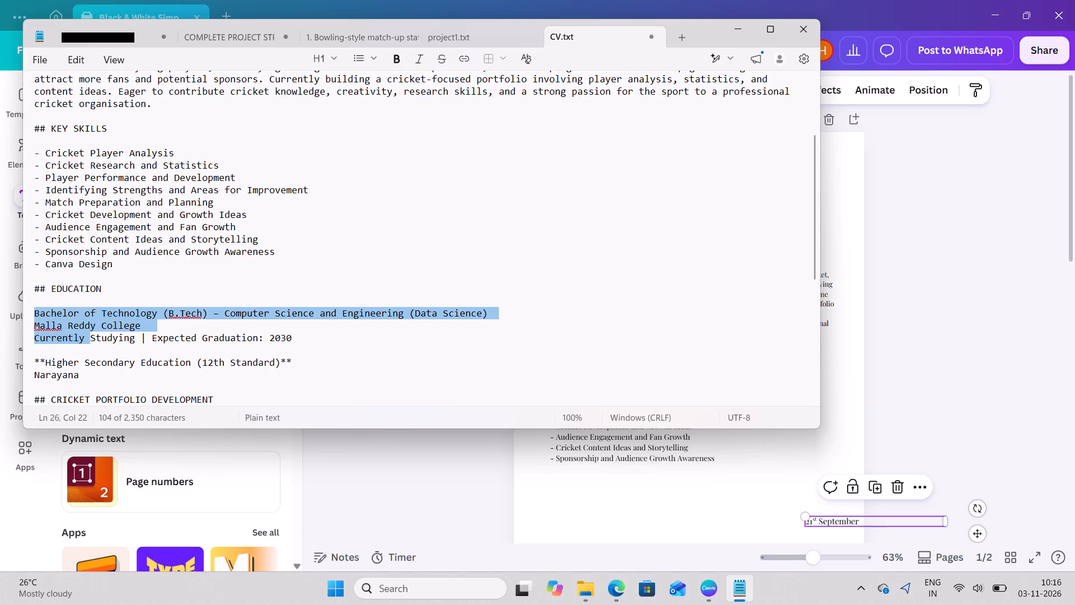
pyautogui.moveTo(188, 323); pyautogui.dragTo(316, 350)
pyautogui.hotkey('ctrl', 'c')
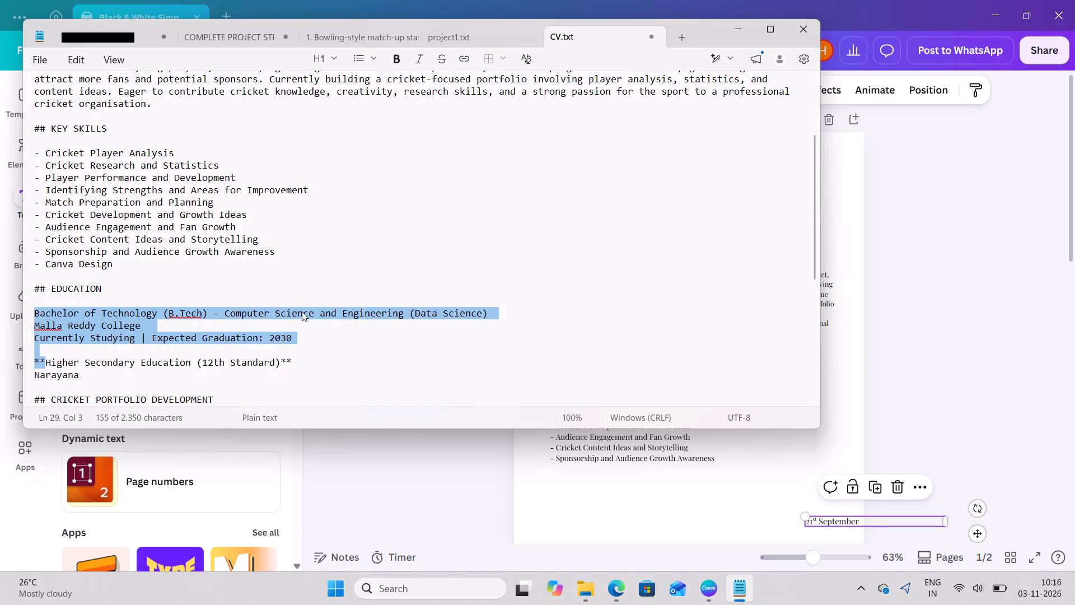
pyautogui.keyDown('alt'); pyautogui.click(302, 311); pyautogui.keyUp('alt')
# Back in Canva, add a body text box to page 1 and place it below the skills list, near its left edge.
pyautogui.hotkey('alt', 'Tab')
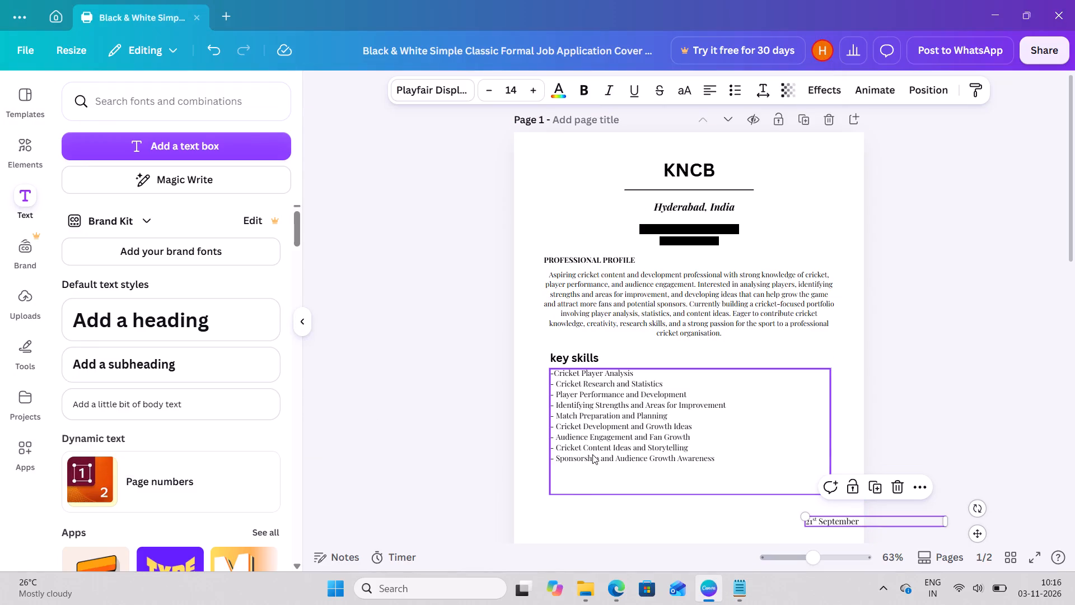
pyautogui.scroll(-3, 585, 483)
pyautogui.scroll(3, 585, 483)
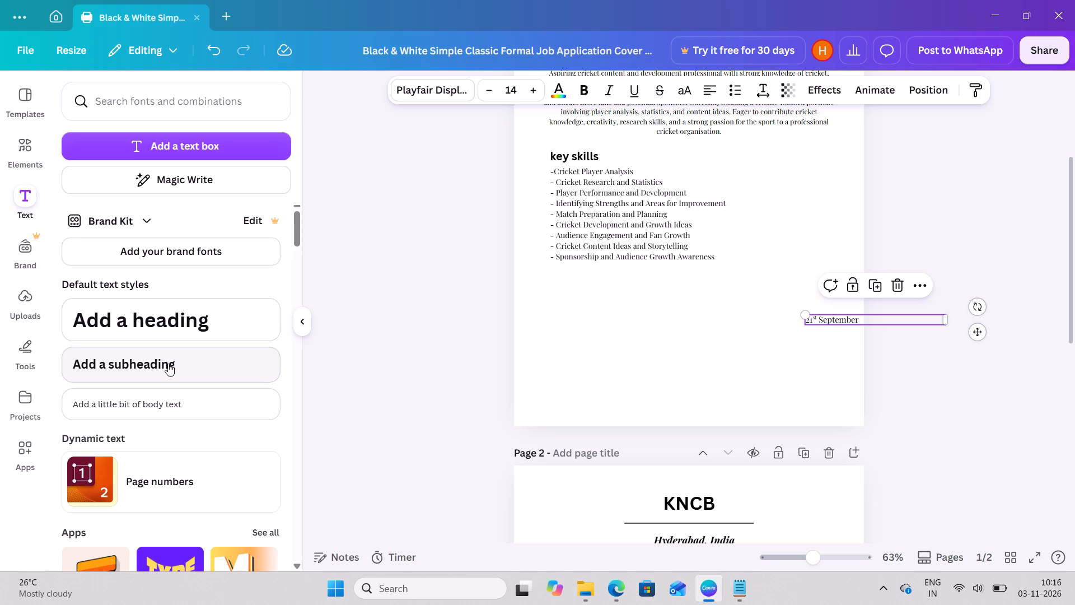
pyautogui.click(184, 401)
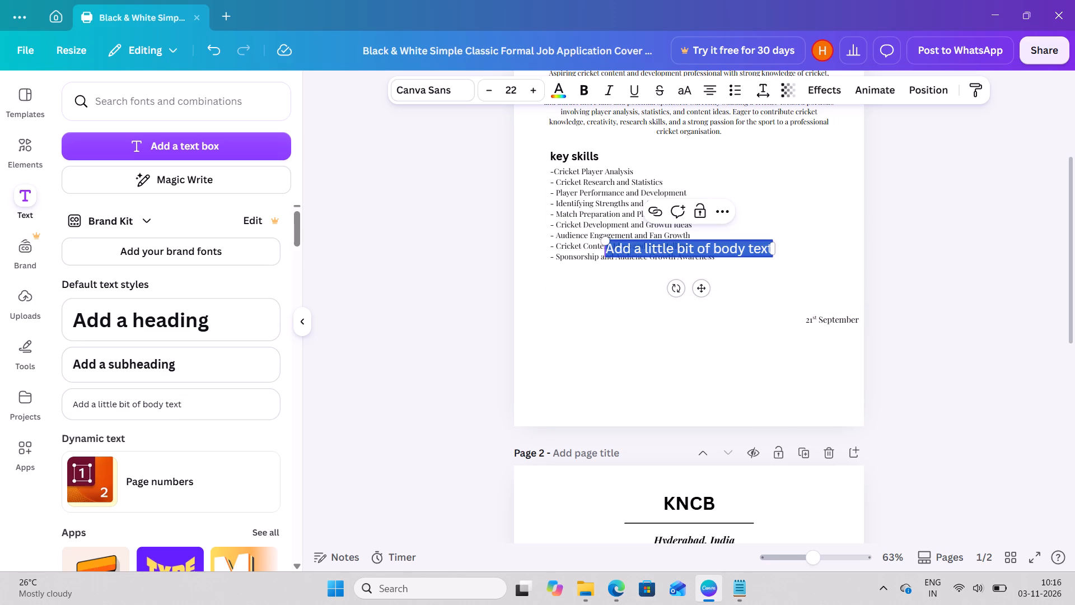
pyautogui.moveTo(733, 246); pyautogui.dragTo(733, 271)
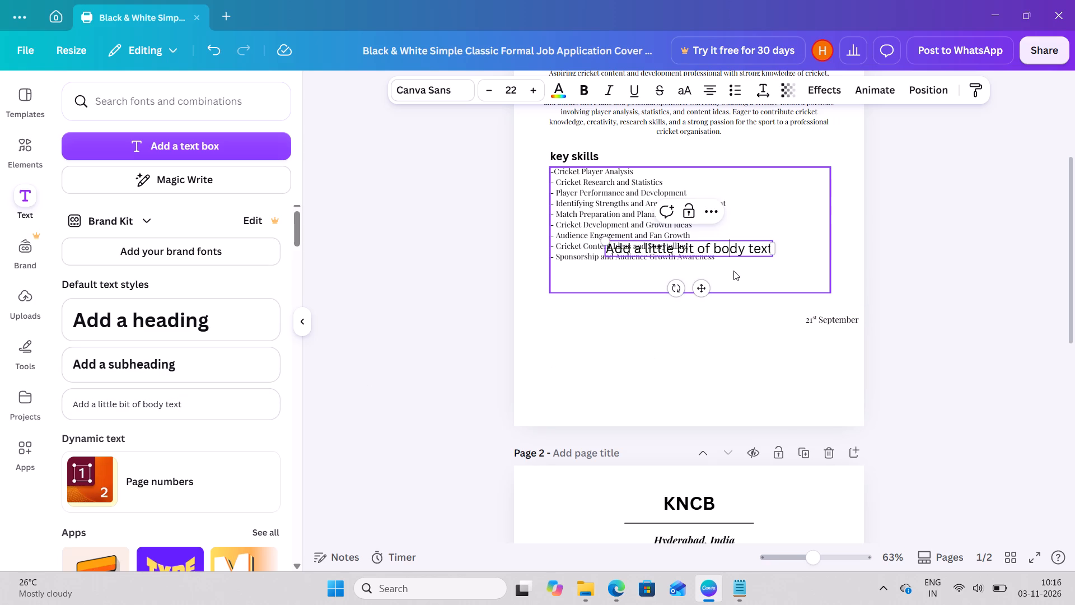
pyautogui.click(761, 298)
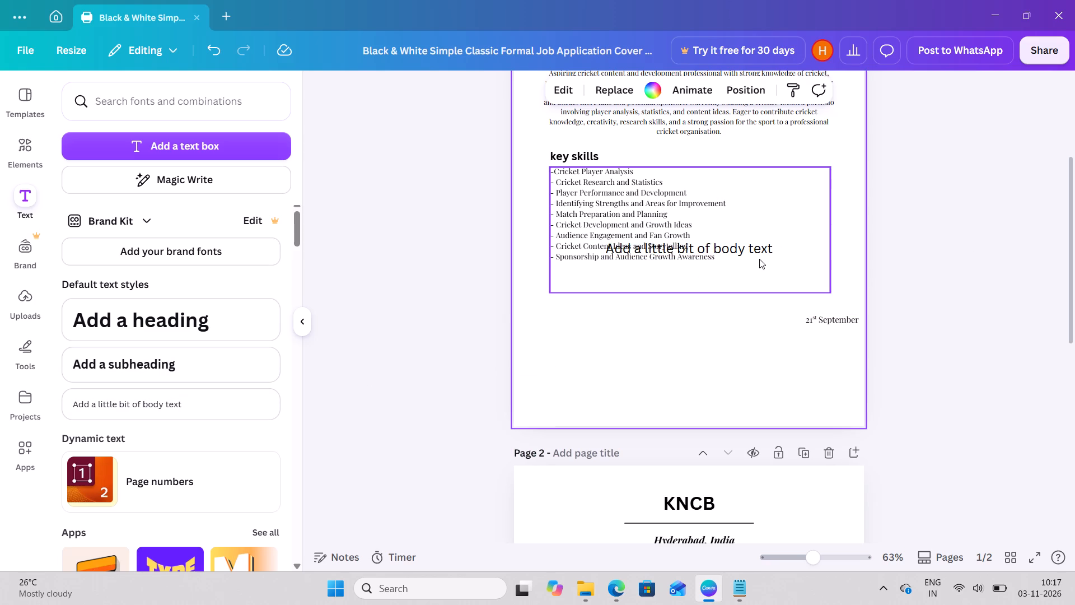
pyautogui.moveTo(765, 239); pyautogui.dragTo(767, 266)
pyautogui.click(767, 266)
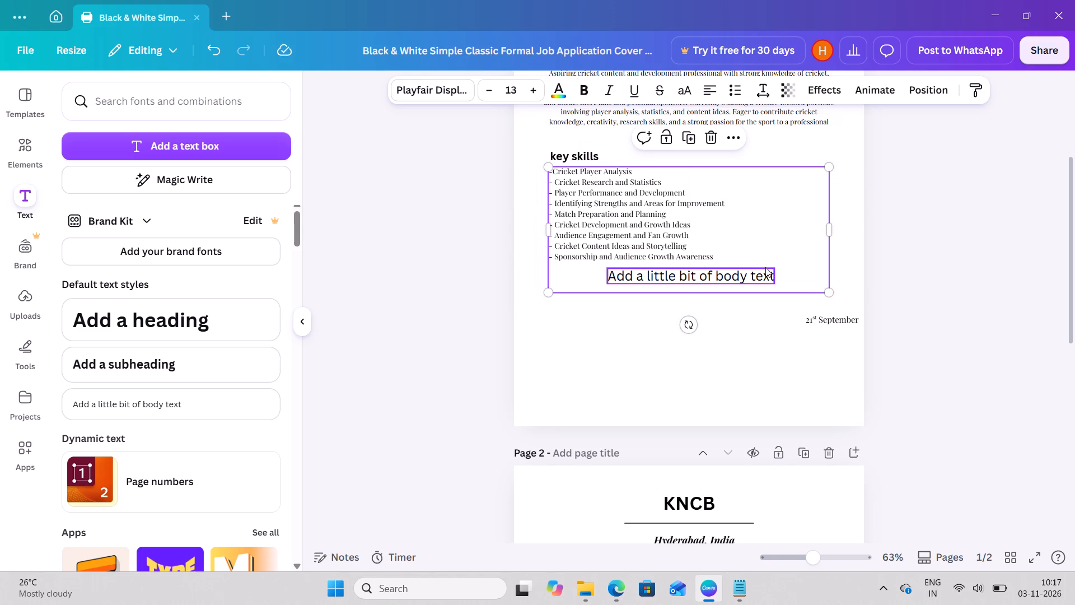
pyautogui.click(764, 281)
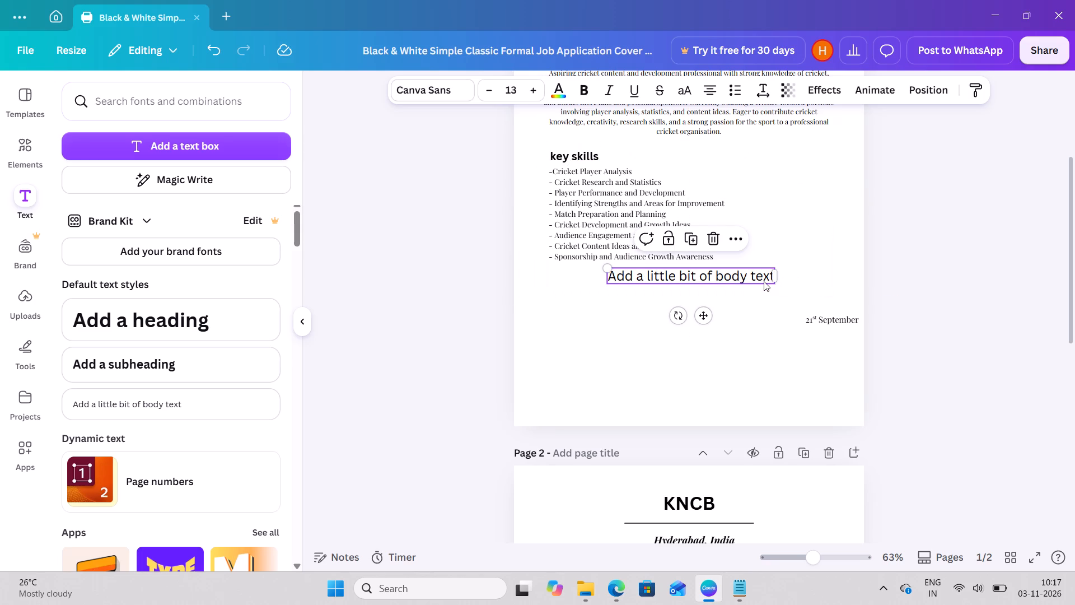
pyautogui.moveTo(764, 281); pyautogui.dragTo(703, 339)
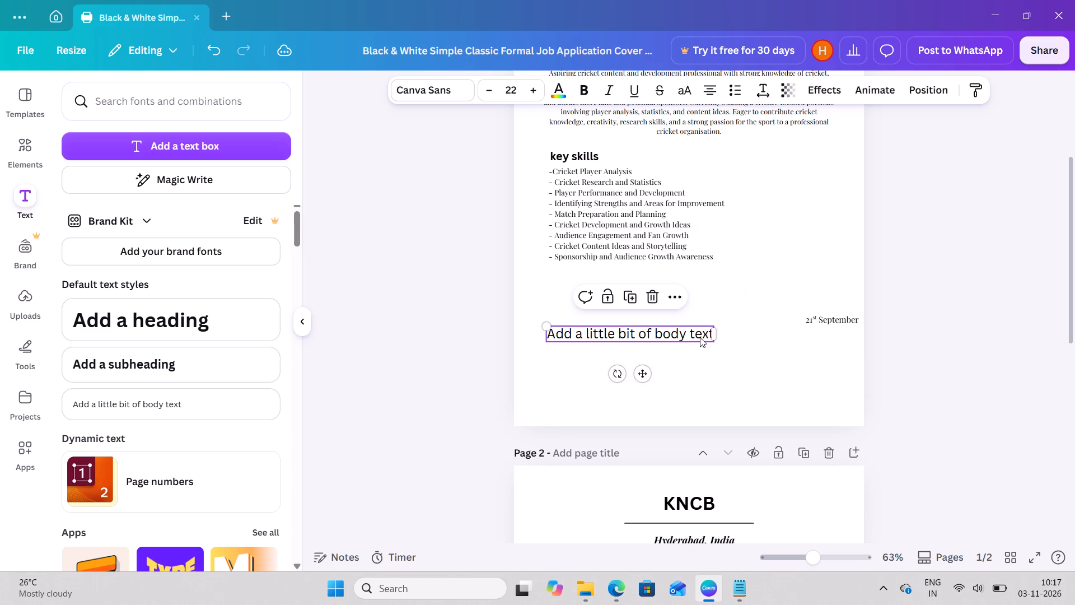
# Replace the placeholder in the new body text box with the copied B.Tech education entry.
pyautogui.click(703, 329)
pyautogui.press('BackSpace')
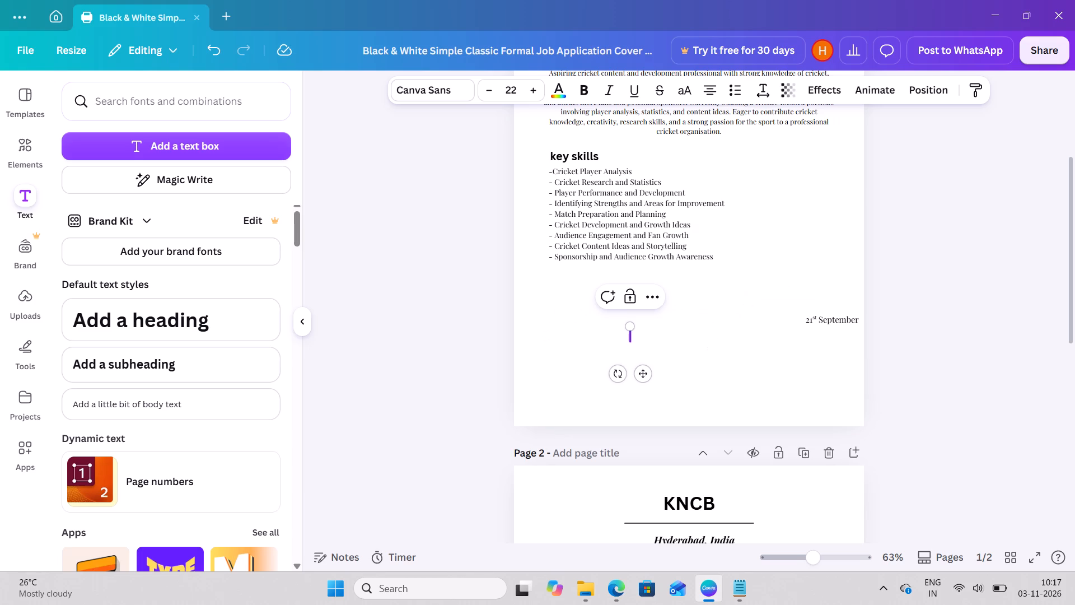
pyautogui.hotkey('ctrl', 'v')
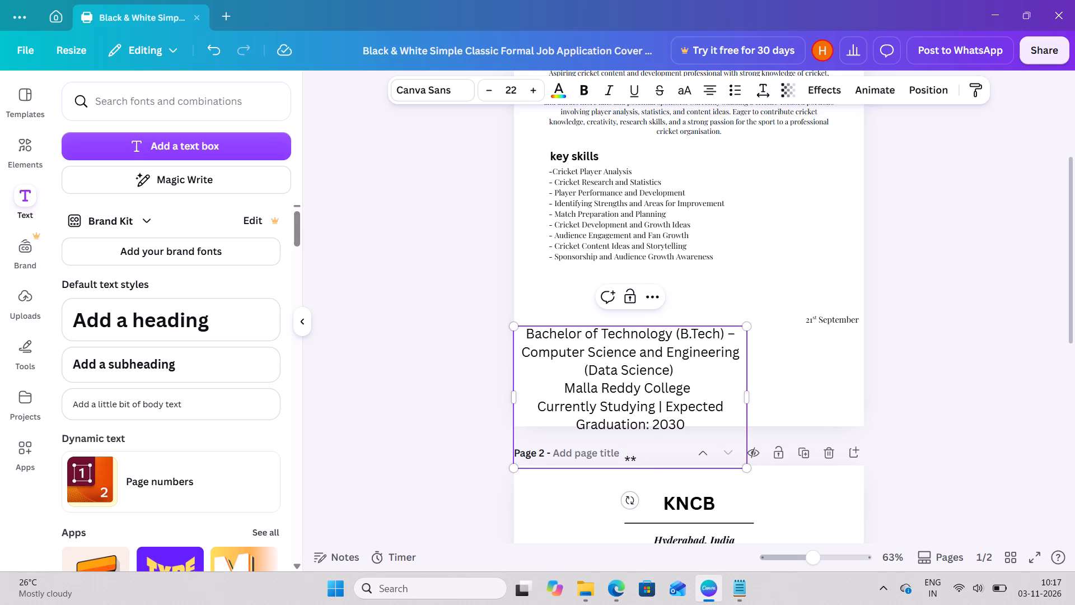
# Scale the education text box down to about font size 14.7 and place it beneath the skills list, near its left edge.
pyautogui.moveTo(513, 323); pyautogui.dragTo(596, 368)
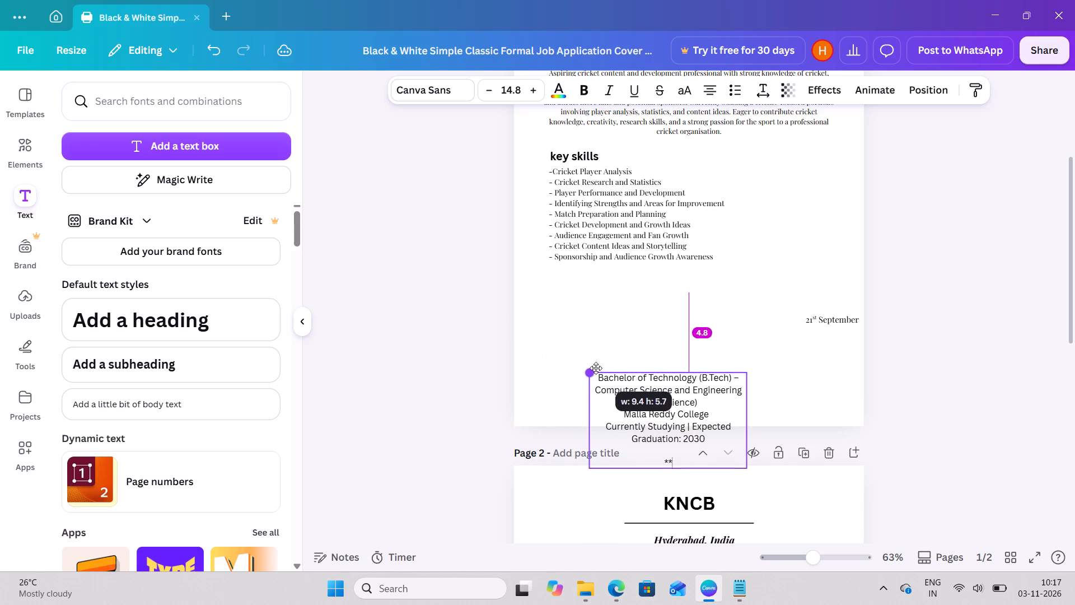
pyautogui.moveTo(596, 368); pyautogui.dragTo(601, 342)
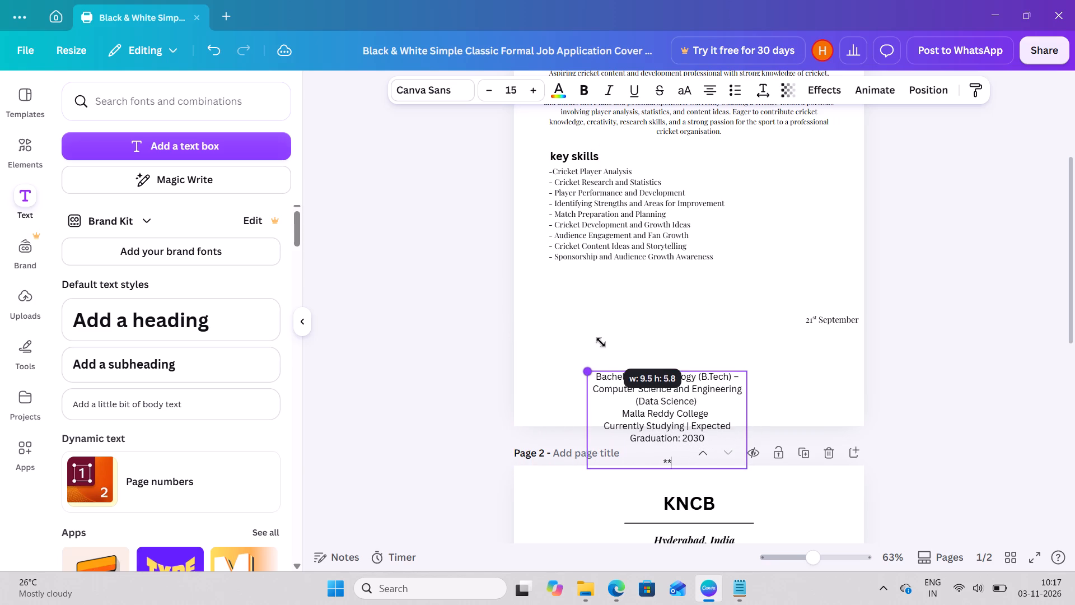
pyautogui.moveTo(601, 342); pyautogui.dragTo(600, 355)
pyautogui.click(600, 355)
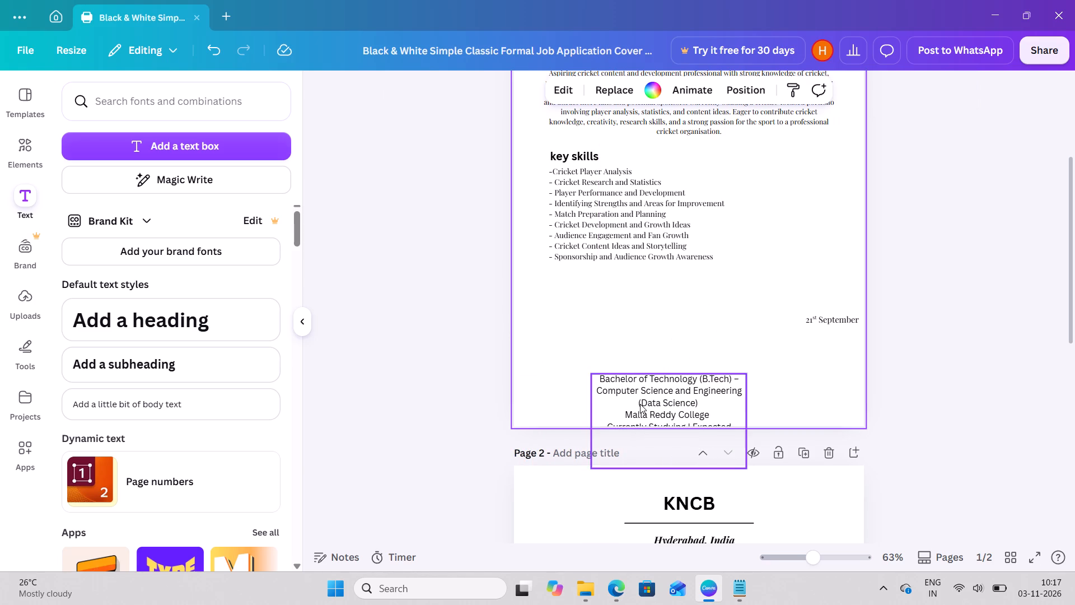
pyautogui.moveTo(640, 404); pyautogui.dragTo(596, 316)
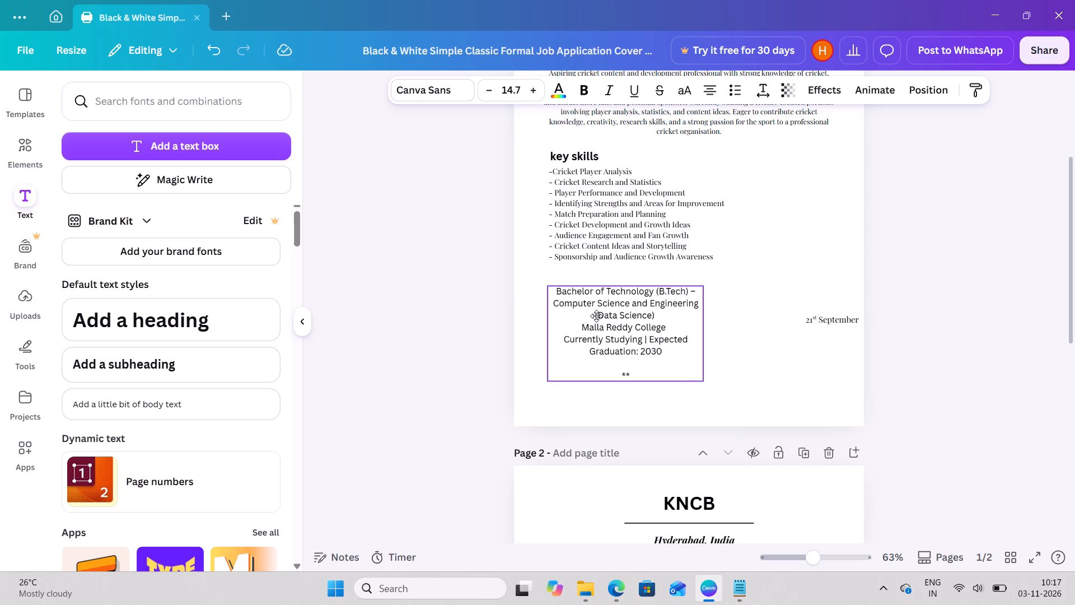
pyautogui.moveTo(596, 316); pyautogui.dragTo(596, 317)
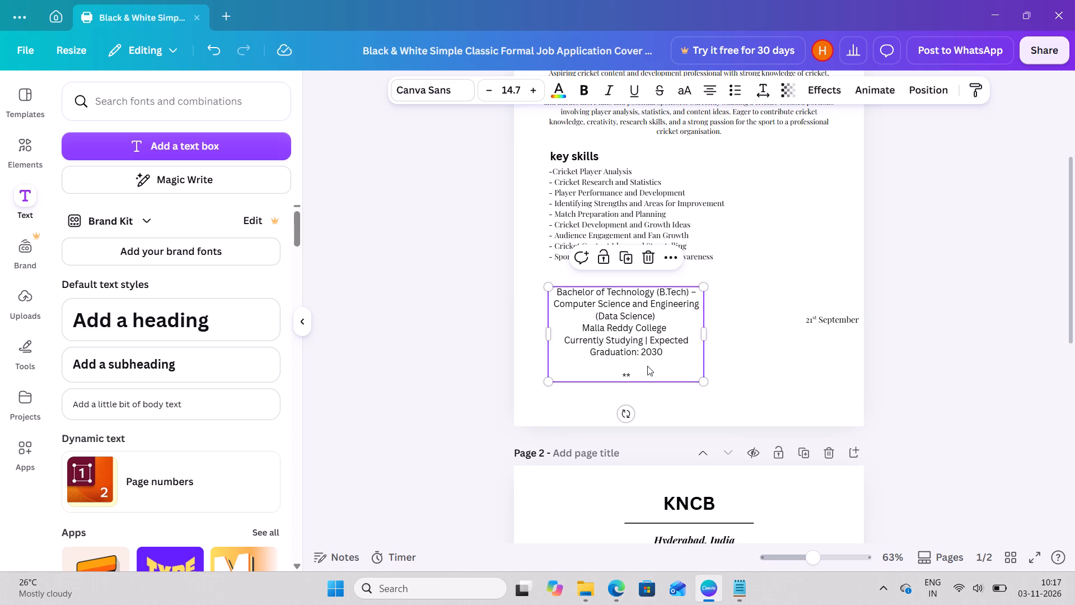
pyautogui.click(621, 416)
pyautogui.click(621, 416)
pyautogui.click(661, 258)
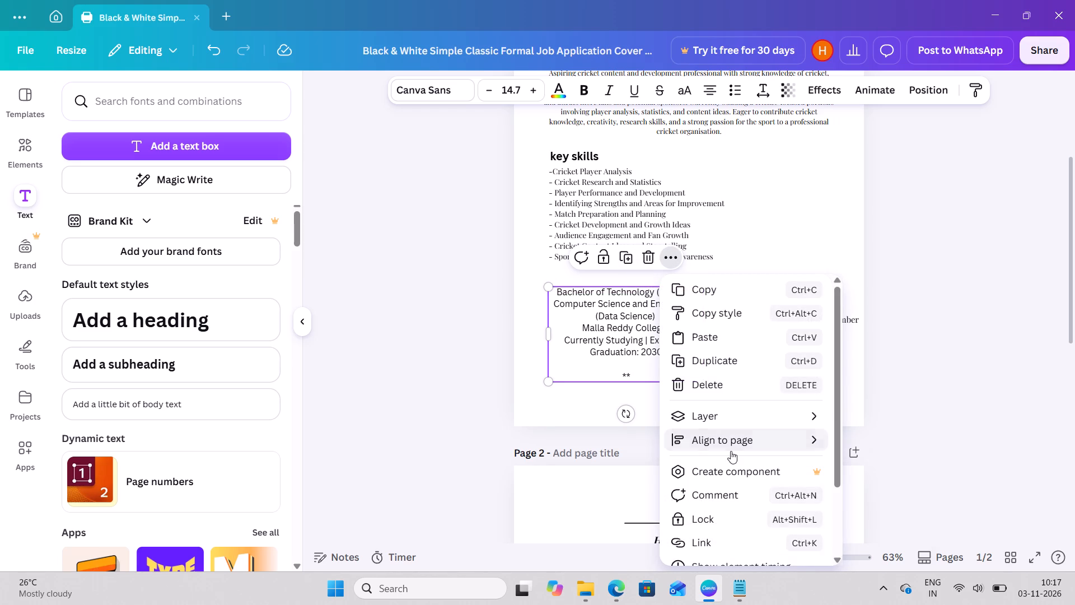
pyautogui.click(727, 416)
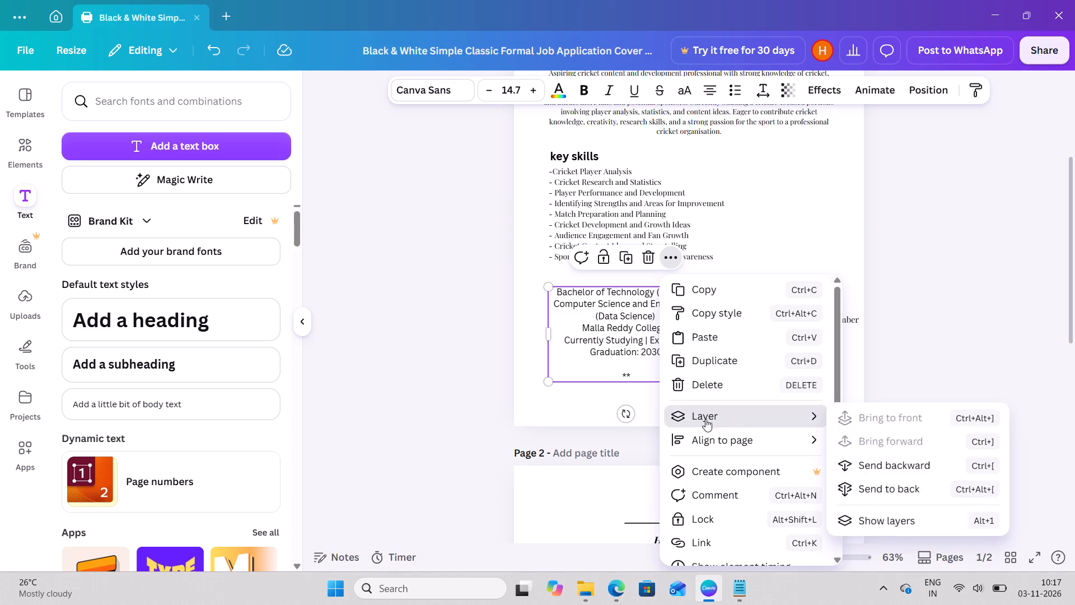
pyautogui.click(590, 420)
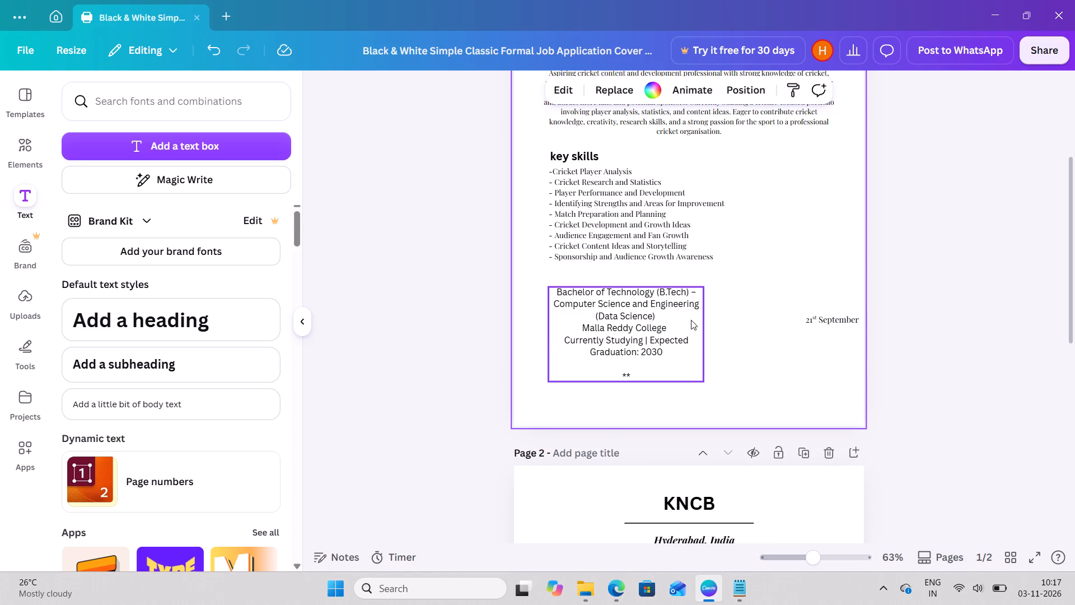
# Widen the education text box so the expected graduation entry fits on a single line.
pyautogui.click(686, 324)
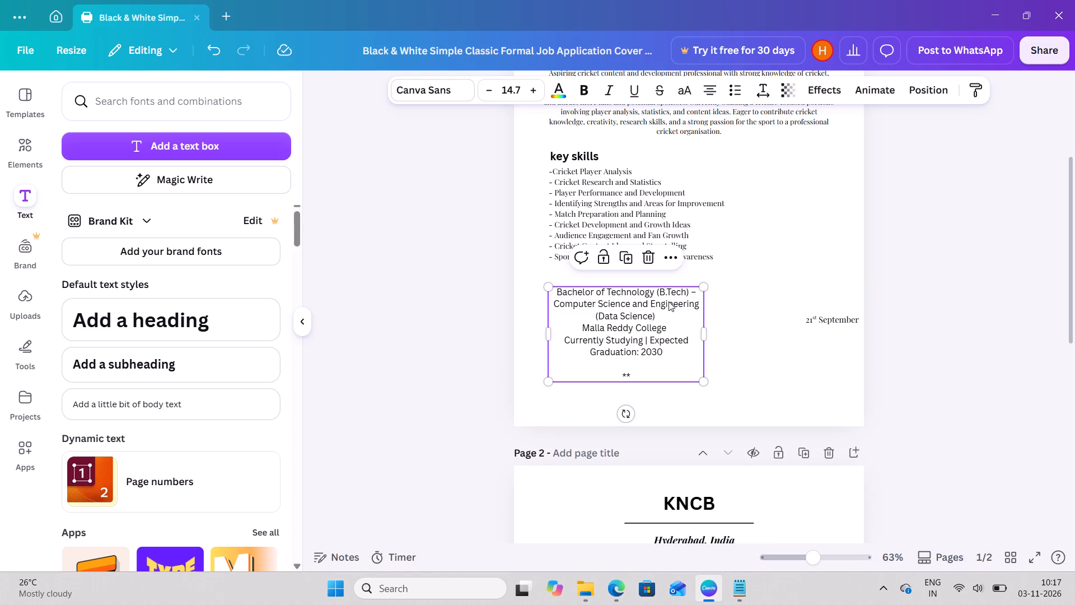
pyautogui.moveTo(704, 332); pyautogui.dragTo(802, 320)
# Move the "21st September" date text up beside the skills list, level with "Match Preparation and Planning".
pyautogui.moveTo(835, 319); pyautogui.dragTo(814, 214)
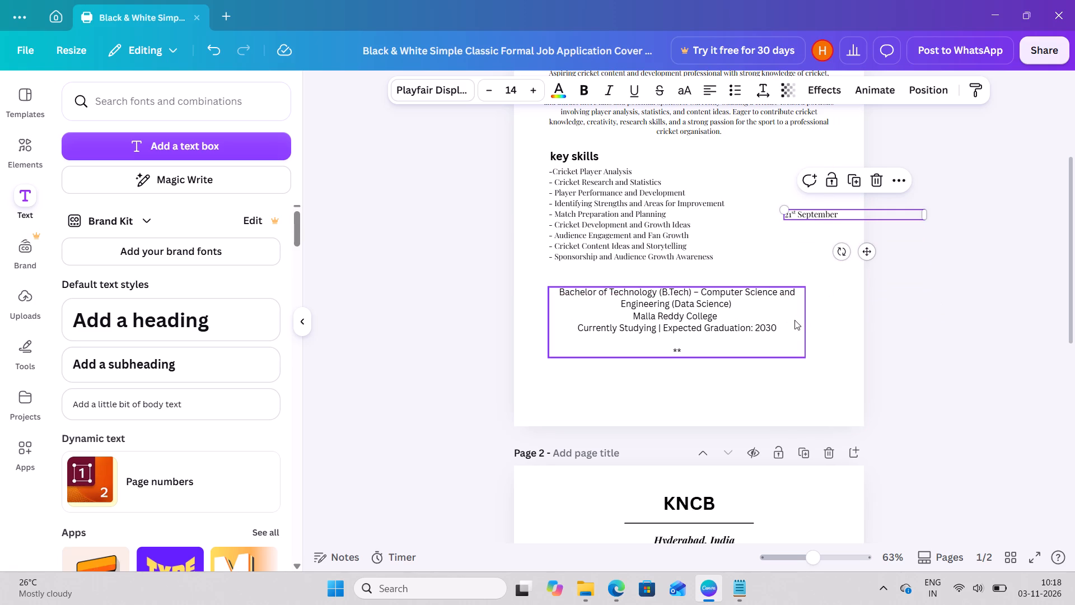
# Widen the education text box further so only "(Data Science)" wraps, and reposition it lower beneath the skills list.
pyautogui.click(761, 323)
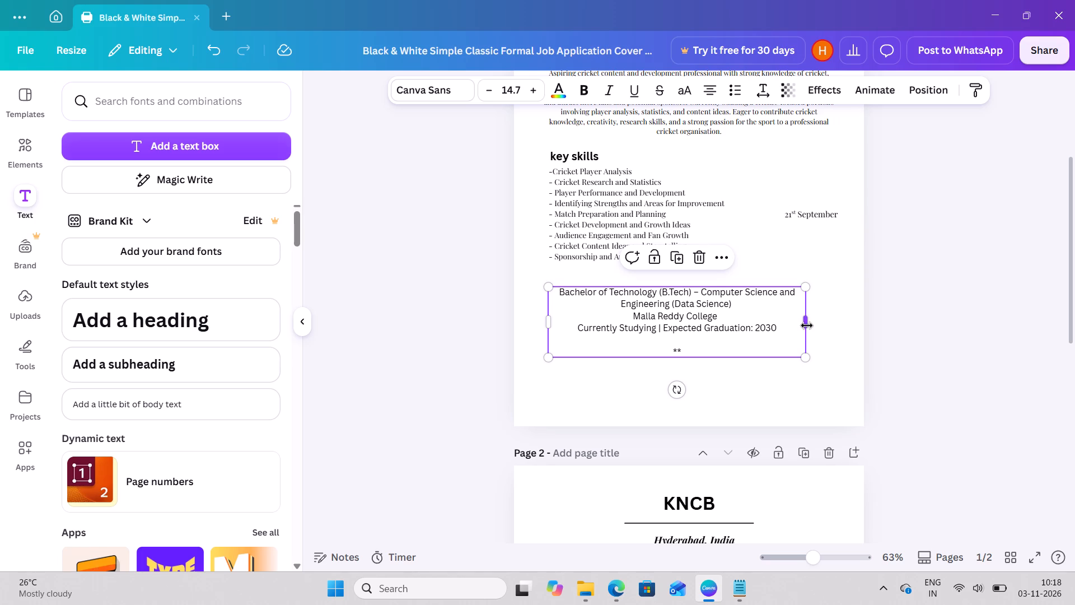
pyautogui.moveTo(807, 325); pyautogui.dragTo(858, 318)
pyautogui.moveTo(692, 297); pyautogui.dragTo(645, 292)
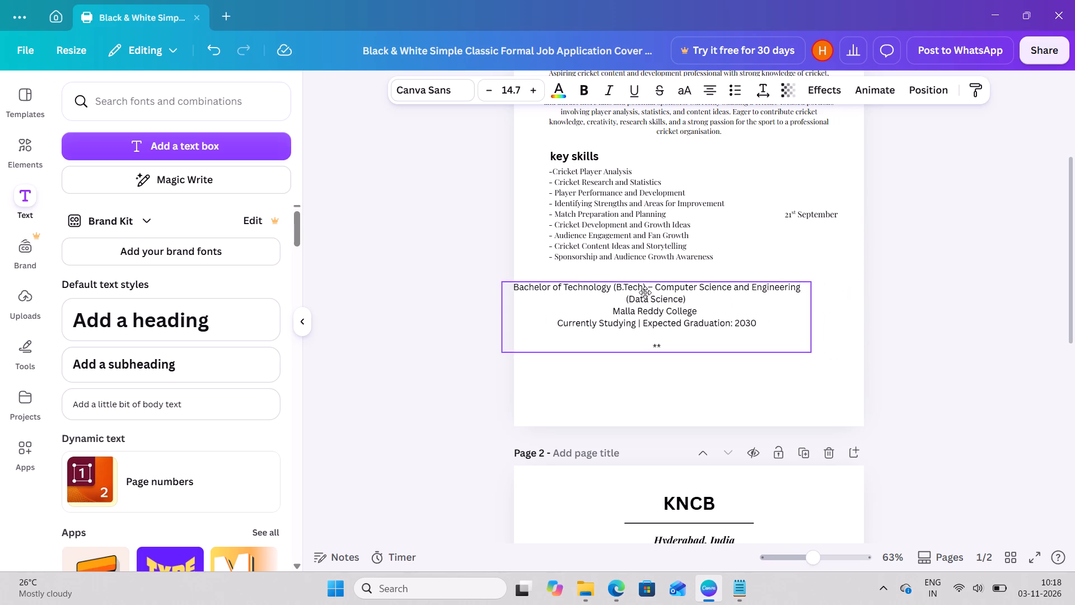
pyautogui.moveTo(645, 292); pyautogui.dragTo(669, 299)
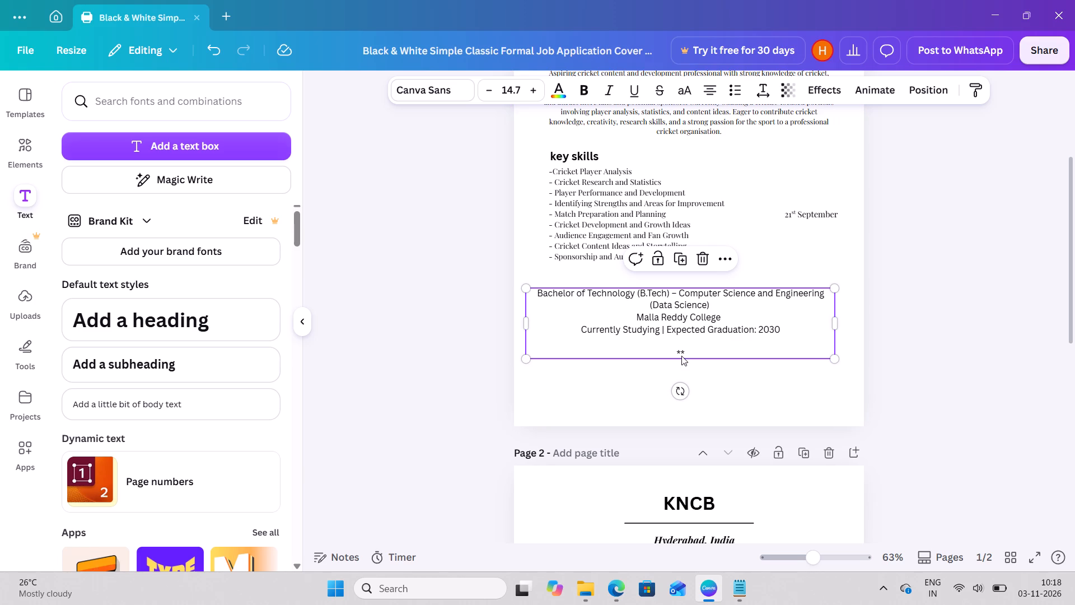
pyautogui.moveTo(681, 356); pyautogui.dragTo(671, 372)
pyautogui.click(824, 366)
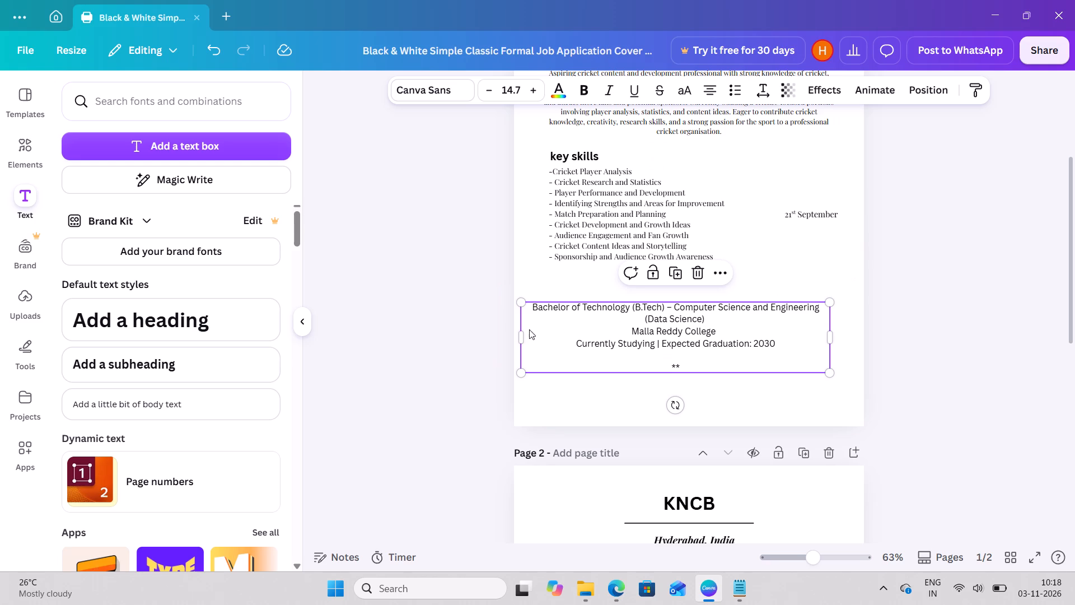
# Scale the education text box down to about font size 11.7 and place it beneath the skills list, near its left edge.
pyautogui.moveTo(516, 300); pyautogui.dragTo(554, 309)
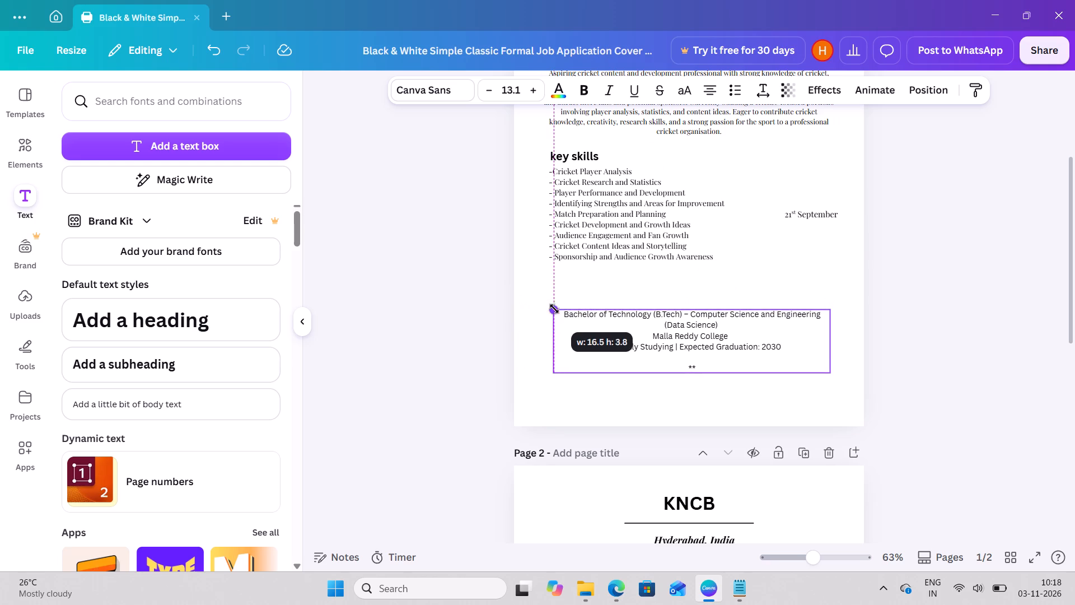
pyautogui.moveTo(554, 309); pyautogui.dragTo(578, 320)
pyautogui.moveTo(663, 341); pyautogui.dragTo(656, 336)
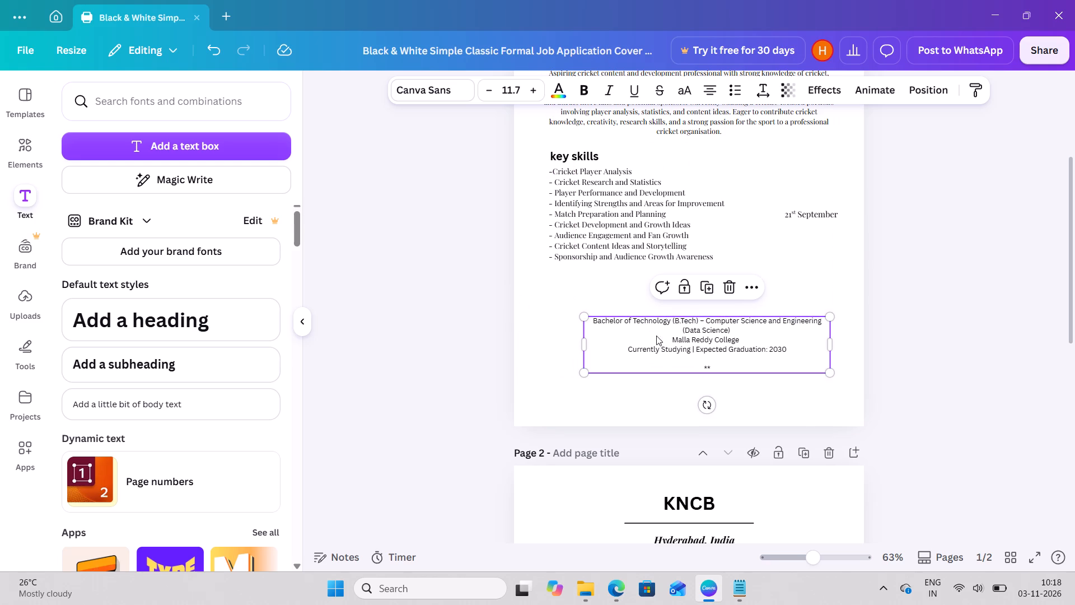
pyautogui.moveTo(656, 336); pyautogui.dragTo(621, 309)
pyautogui.click(788, 308)
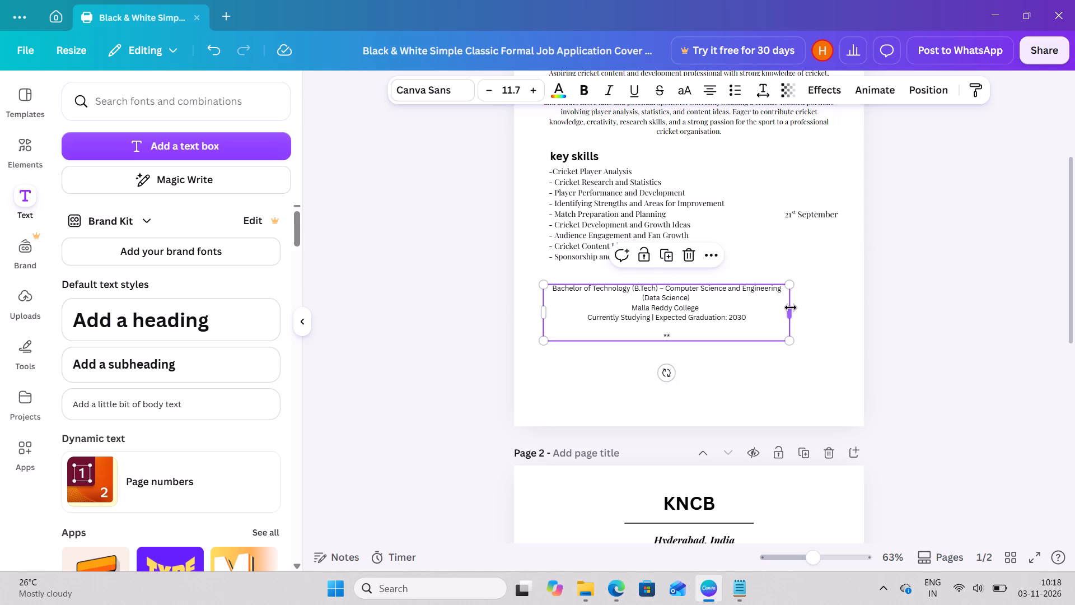
# Minimise Canva and launch Kuro from the desktop.
pyautogui.click(989, 10)
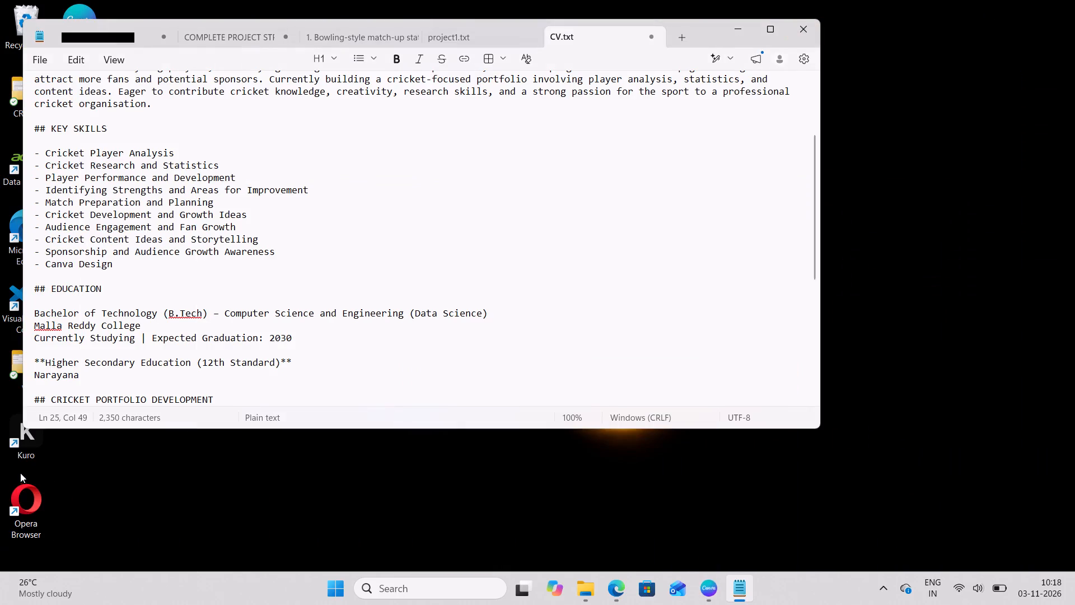
pyautogui.doubleClick(19, 452)
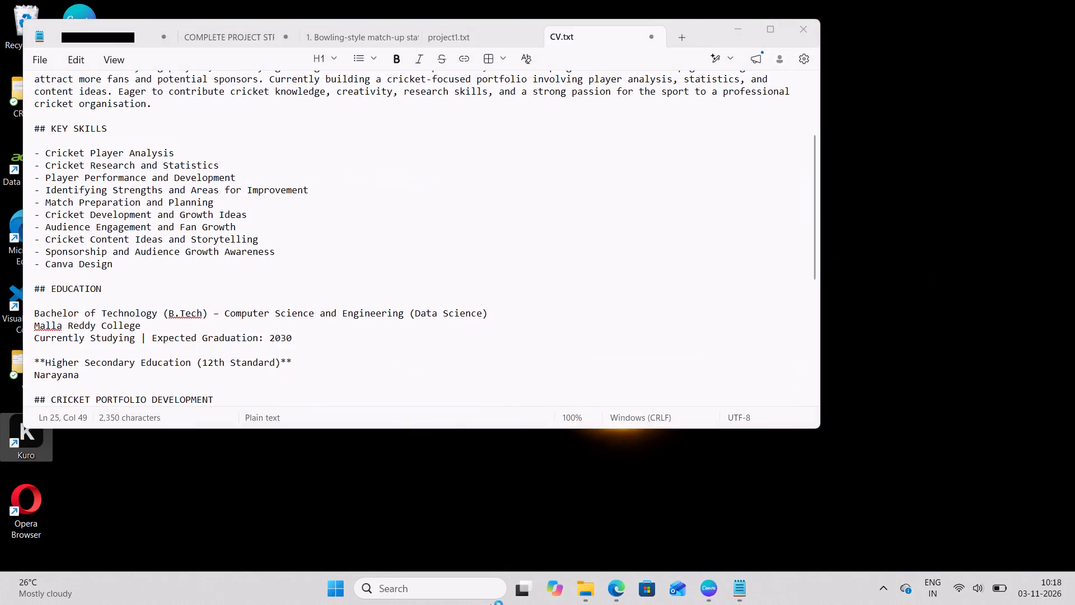
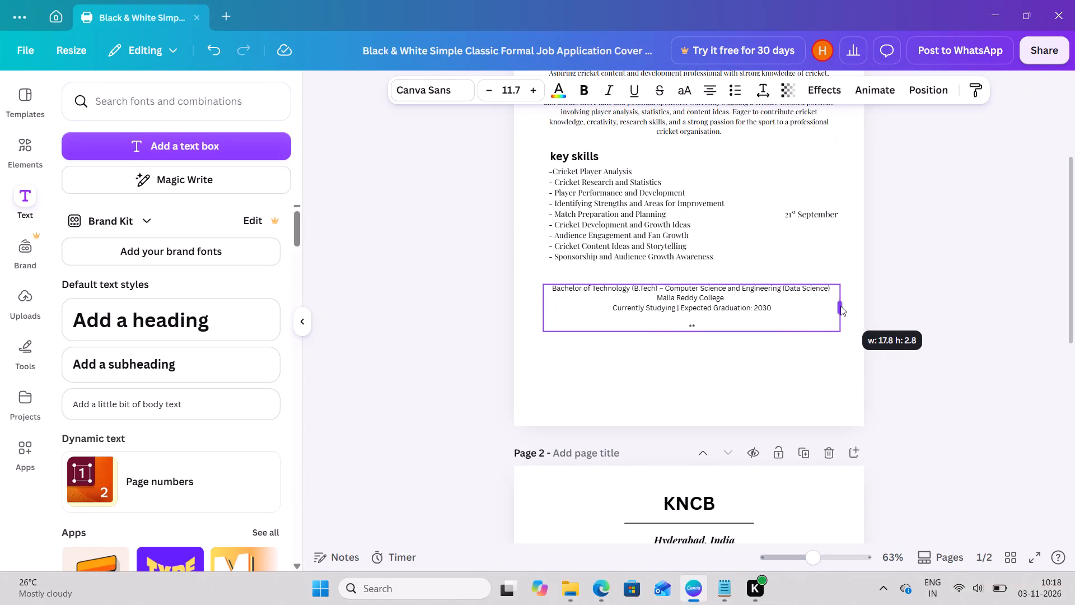
# Reposition the education text box slightly further toward the page's left edge, beneath the key skills list.
pyautogui.moveTo(728, 305); pyautogui.dragTo(705, 299)
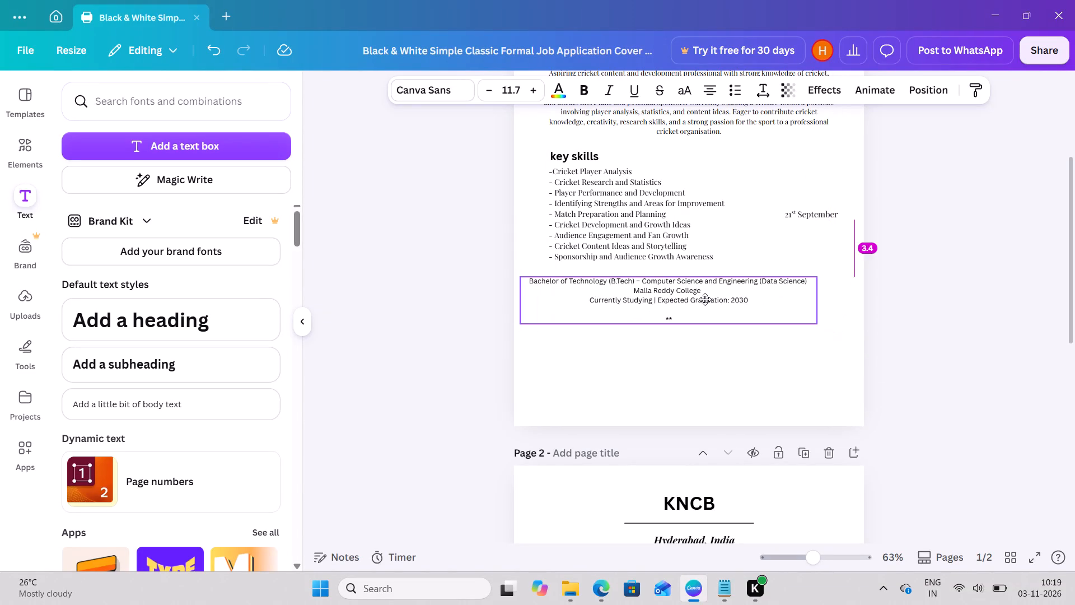
pyautogui.moveTo(705, 299); pyautogui.dragTo(716, 302)
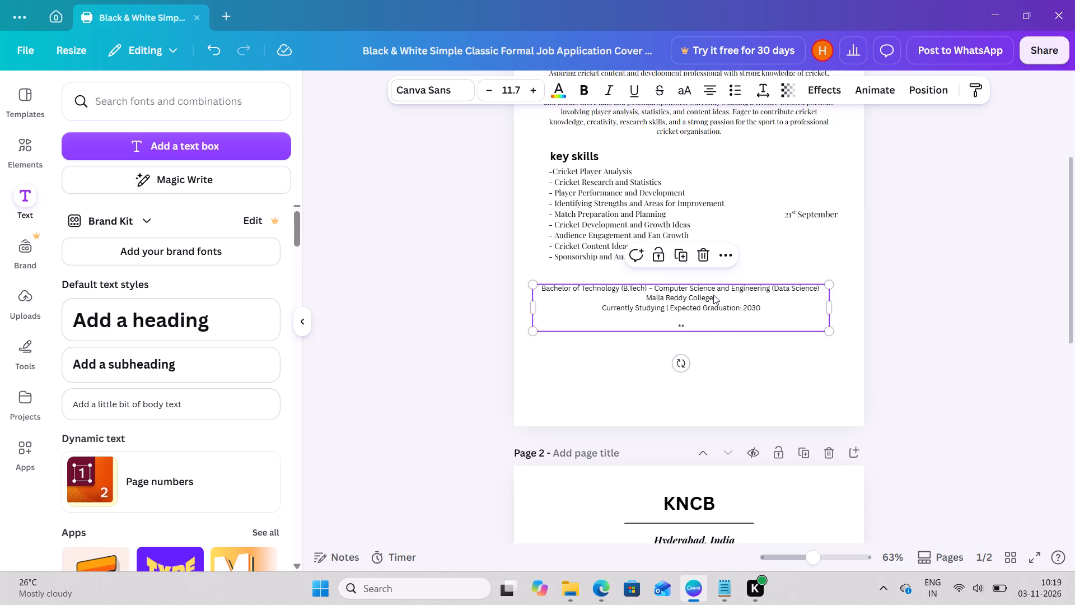
# Copy the "EDUCATION" heading text from CV.txt in Notepad and return to the Canva design.
pyautogui.hotkey('alt', 'Tab')
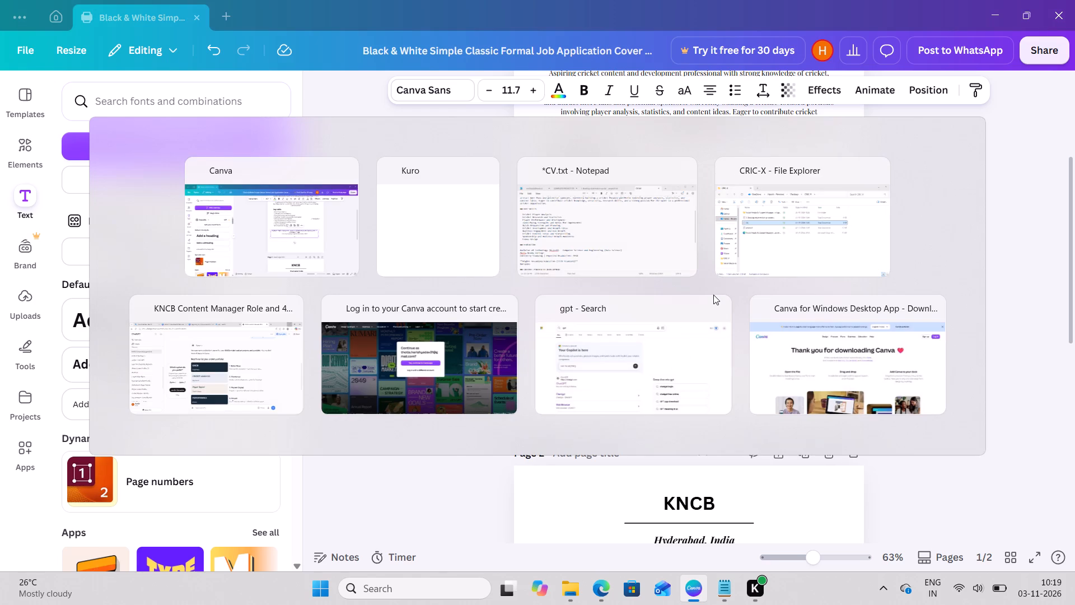
pyautogui.hotkey('alt', 'Tab')
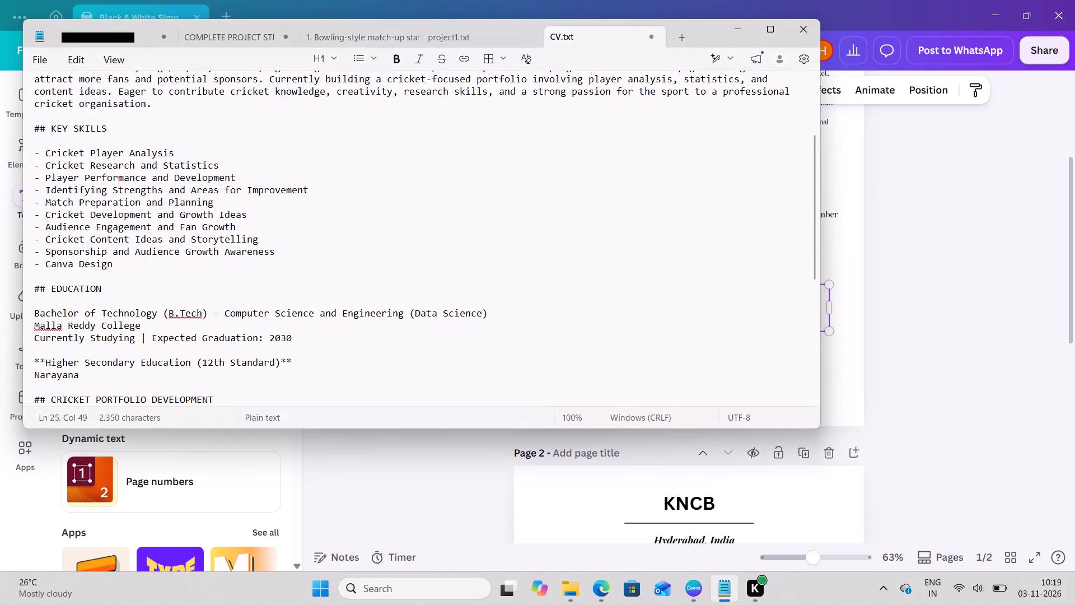
pyautogui.scroll(-1, 475, 230)
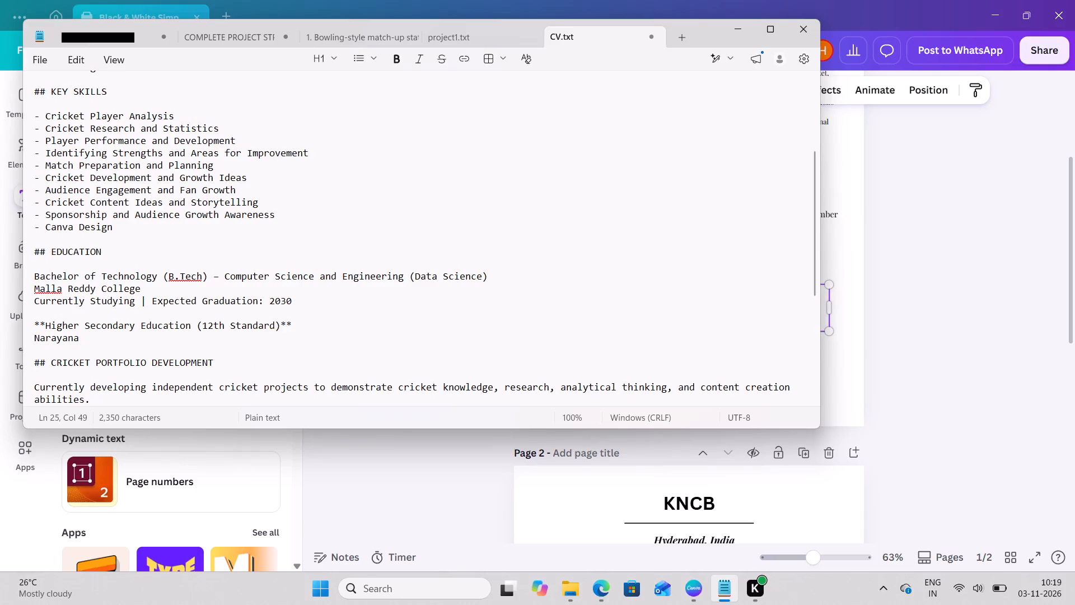
pyautogui.hotkey('alt', 'Tab')
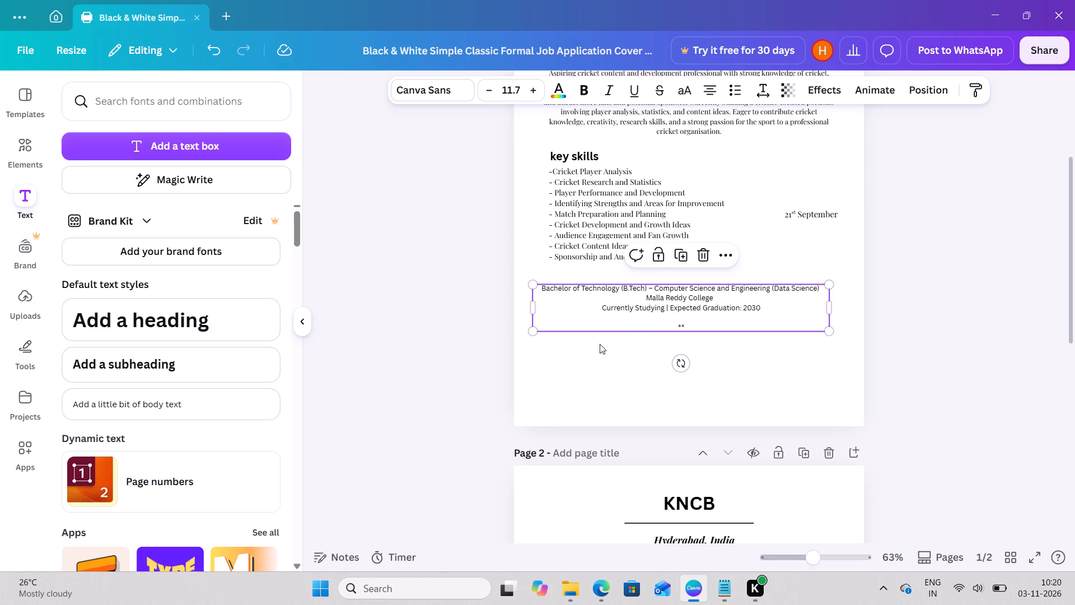
pyautogui.click(730, 593)
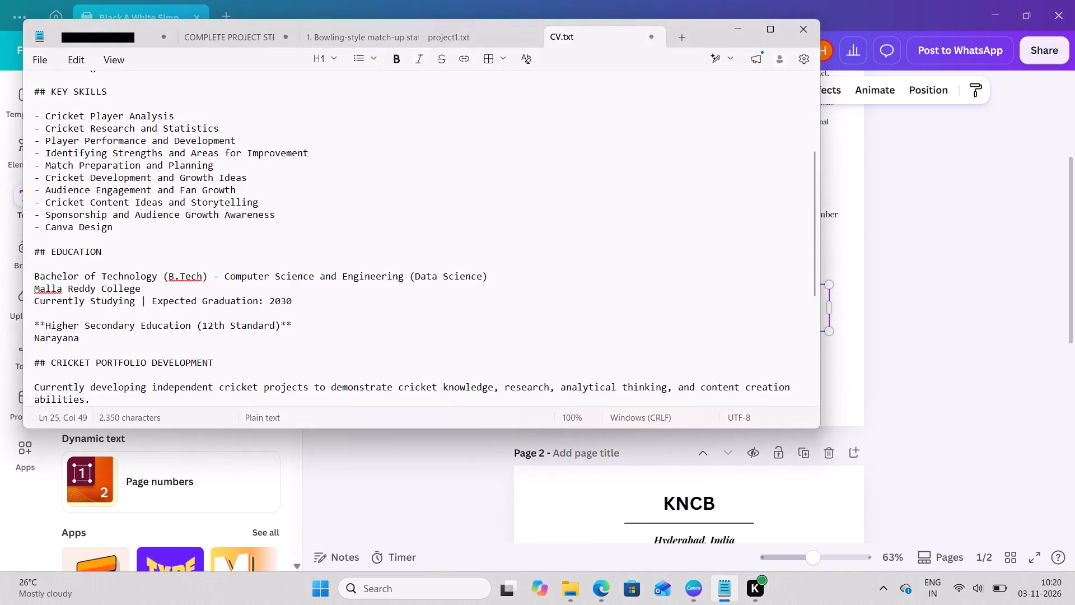
pyautogui.moveTo(50, 252); pyautogui.dragTo(140, 251)
pyautogui.hotkey('ctrl', 'c')
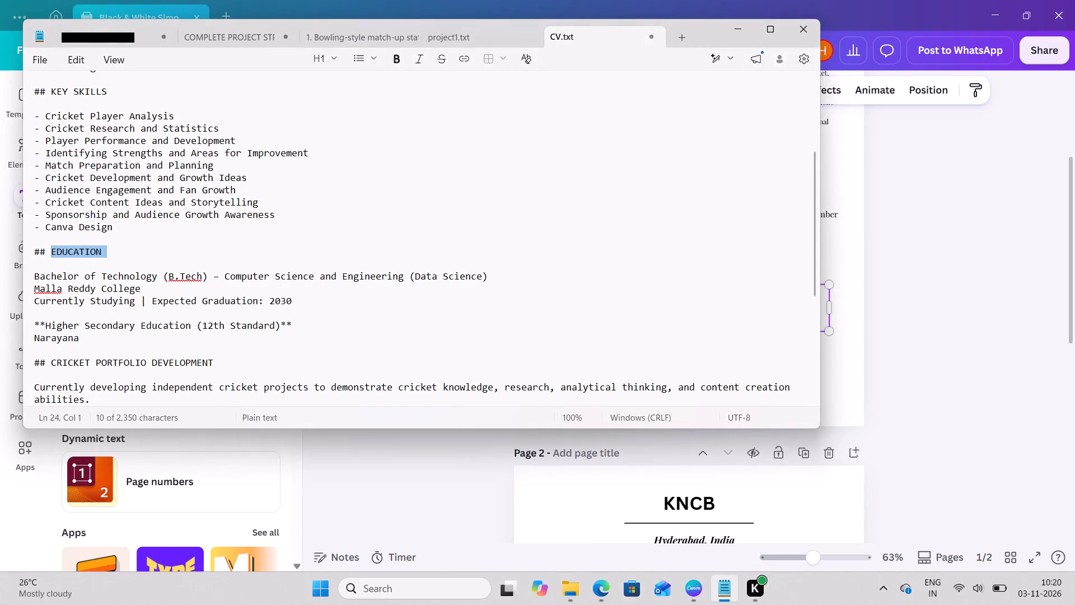
pyautogui.keyDown('alt'); pyautogui.click(144, 272); pyautogui.keyUp('alt')
pyautogui.hotkey('alt', 'Tab')
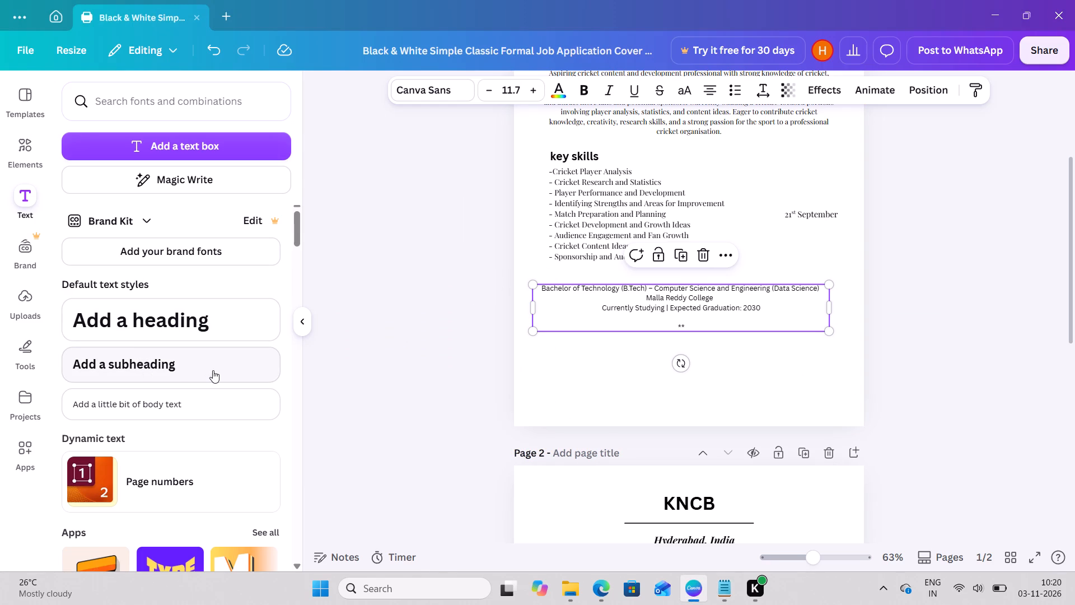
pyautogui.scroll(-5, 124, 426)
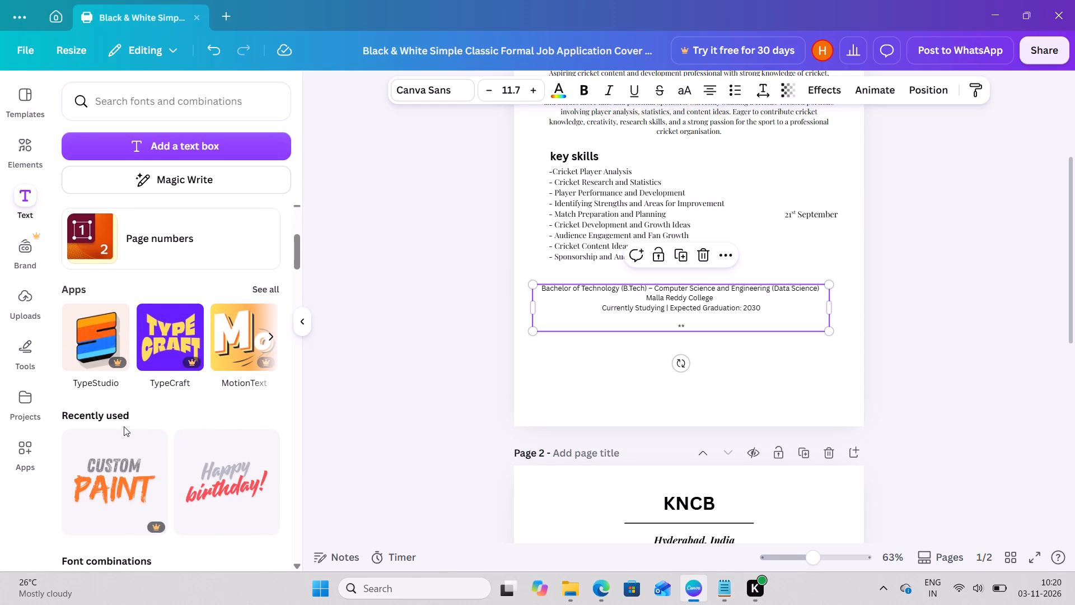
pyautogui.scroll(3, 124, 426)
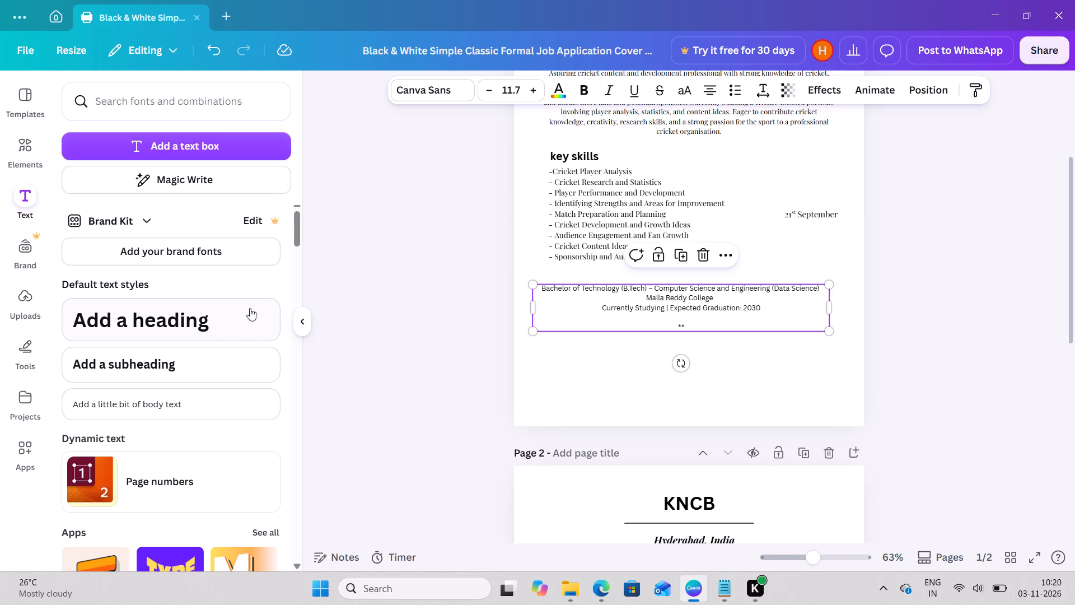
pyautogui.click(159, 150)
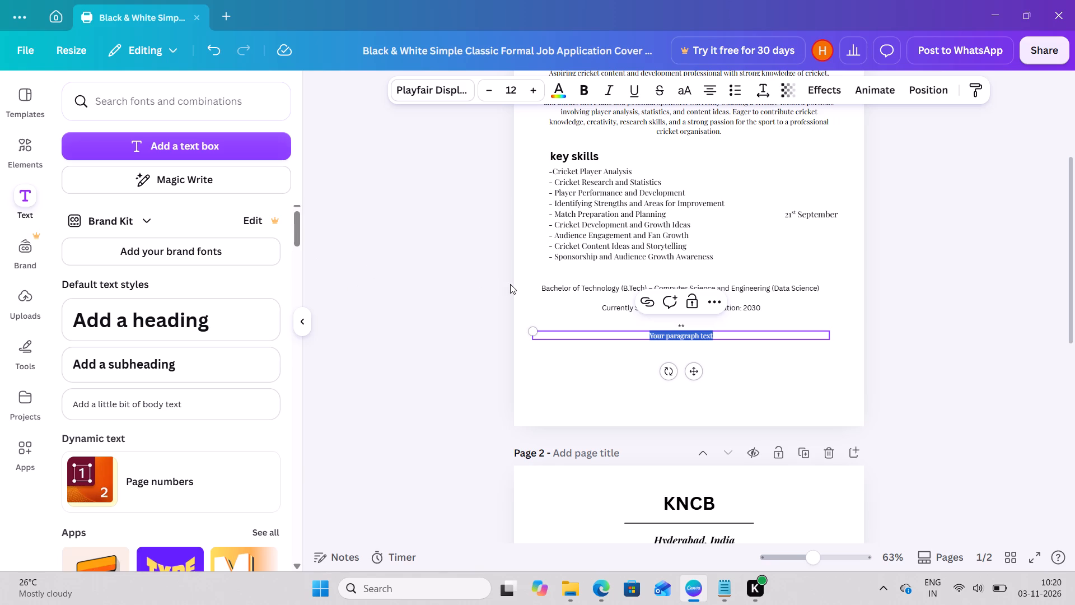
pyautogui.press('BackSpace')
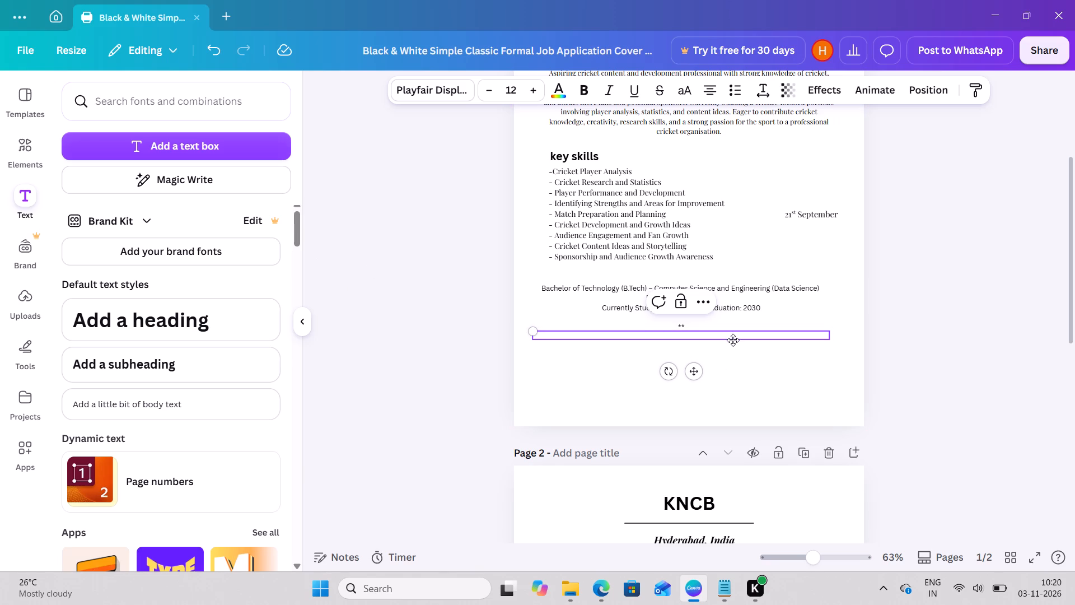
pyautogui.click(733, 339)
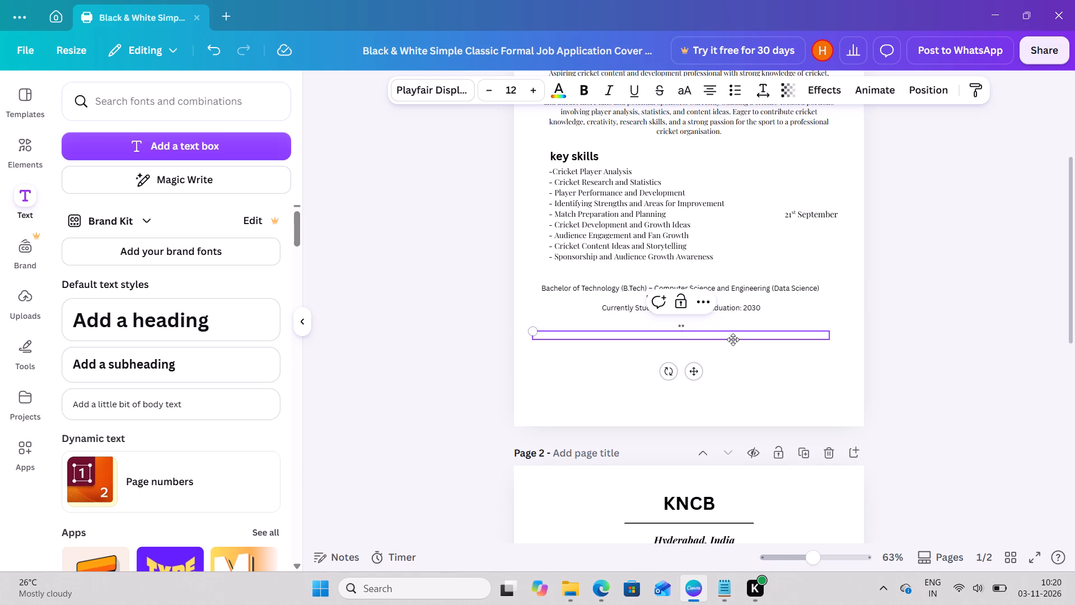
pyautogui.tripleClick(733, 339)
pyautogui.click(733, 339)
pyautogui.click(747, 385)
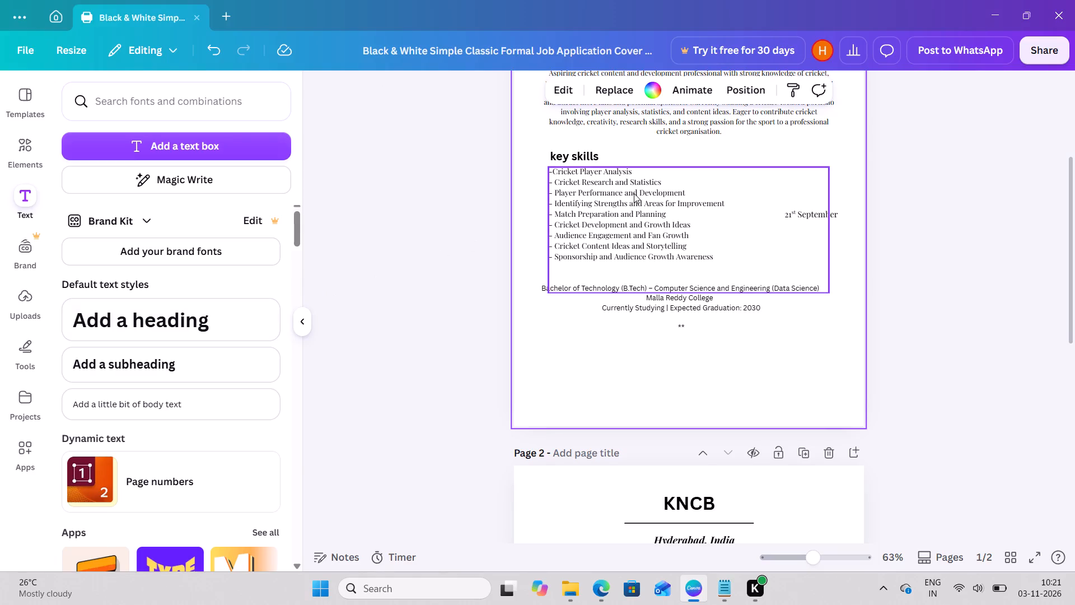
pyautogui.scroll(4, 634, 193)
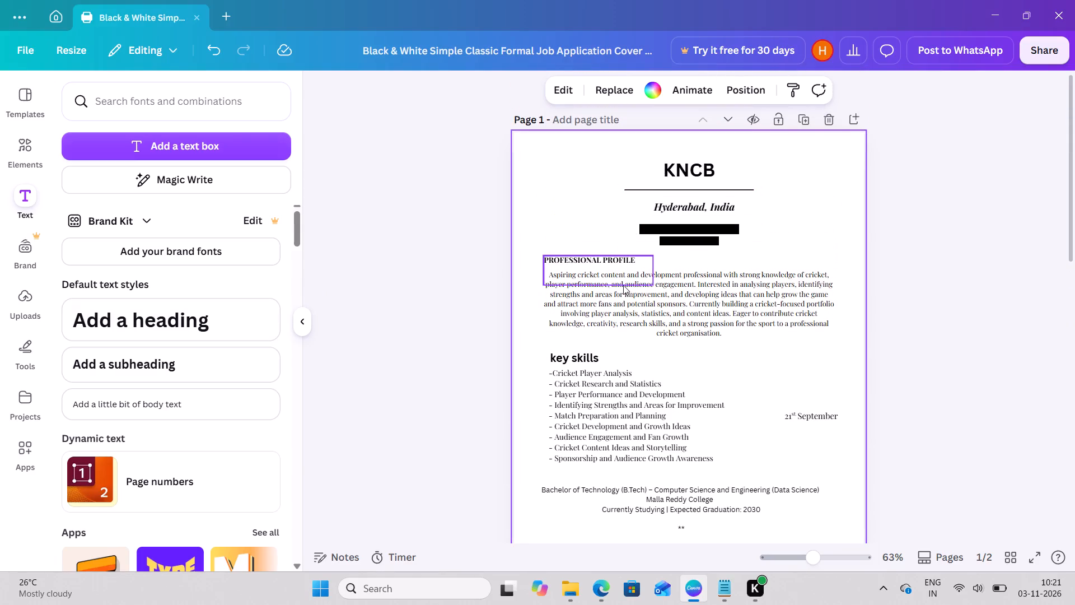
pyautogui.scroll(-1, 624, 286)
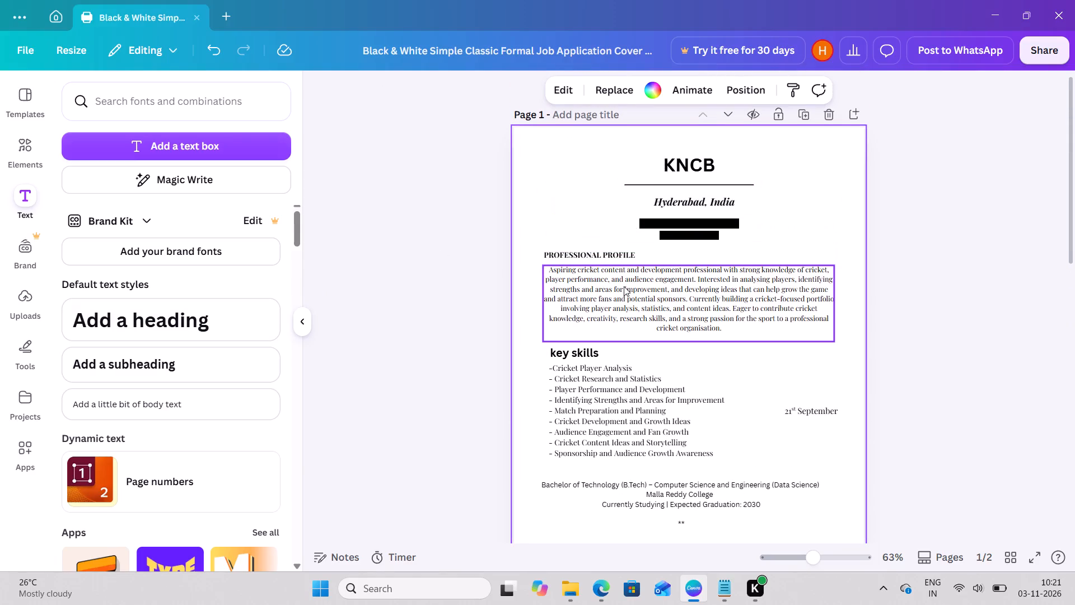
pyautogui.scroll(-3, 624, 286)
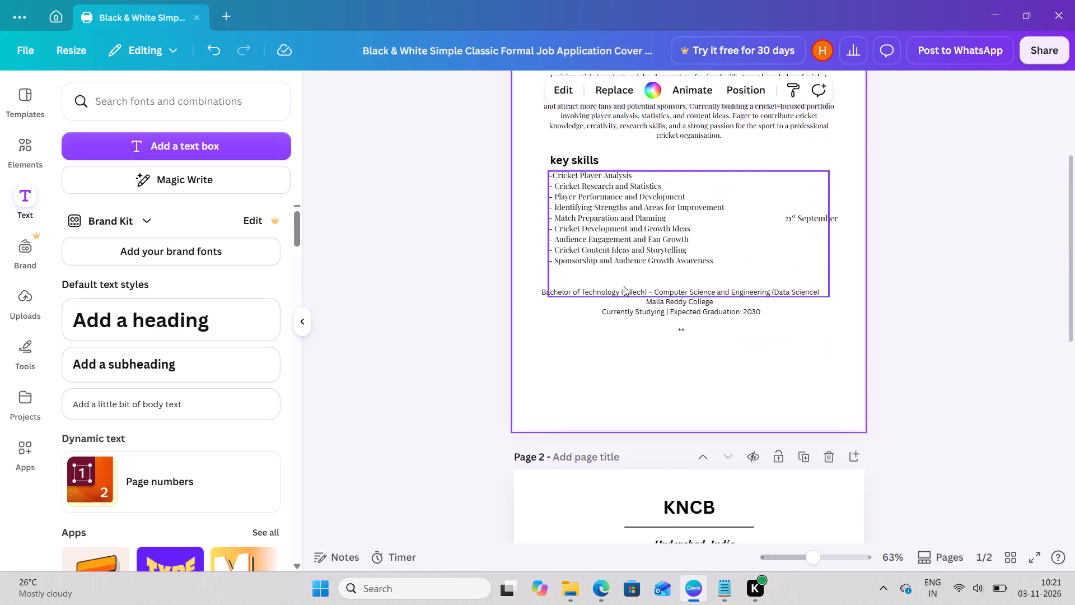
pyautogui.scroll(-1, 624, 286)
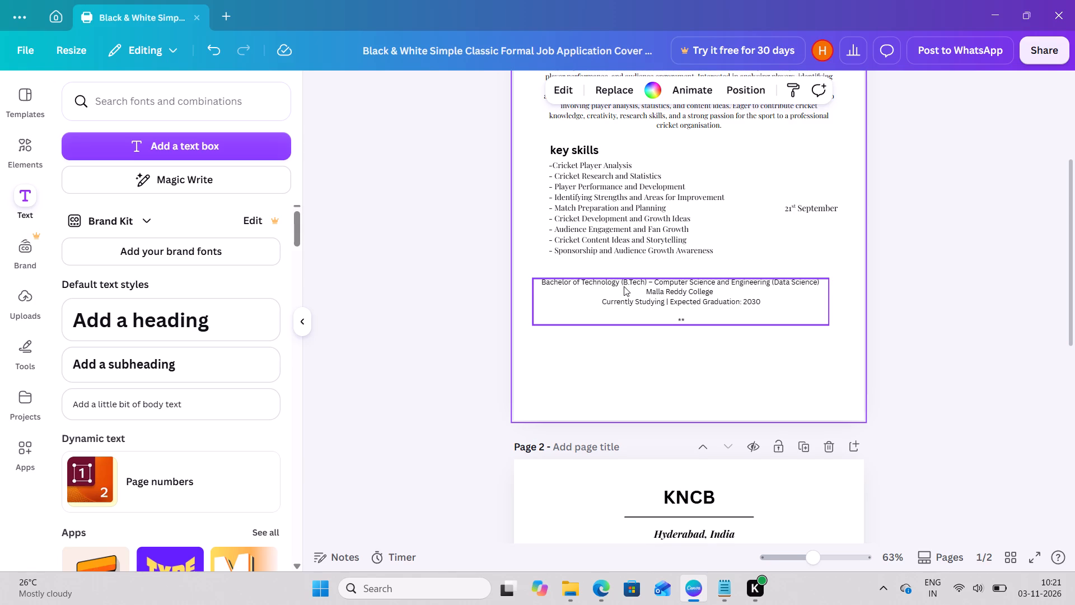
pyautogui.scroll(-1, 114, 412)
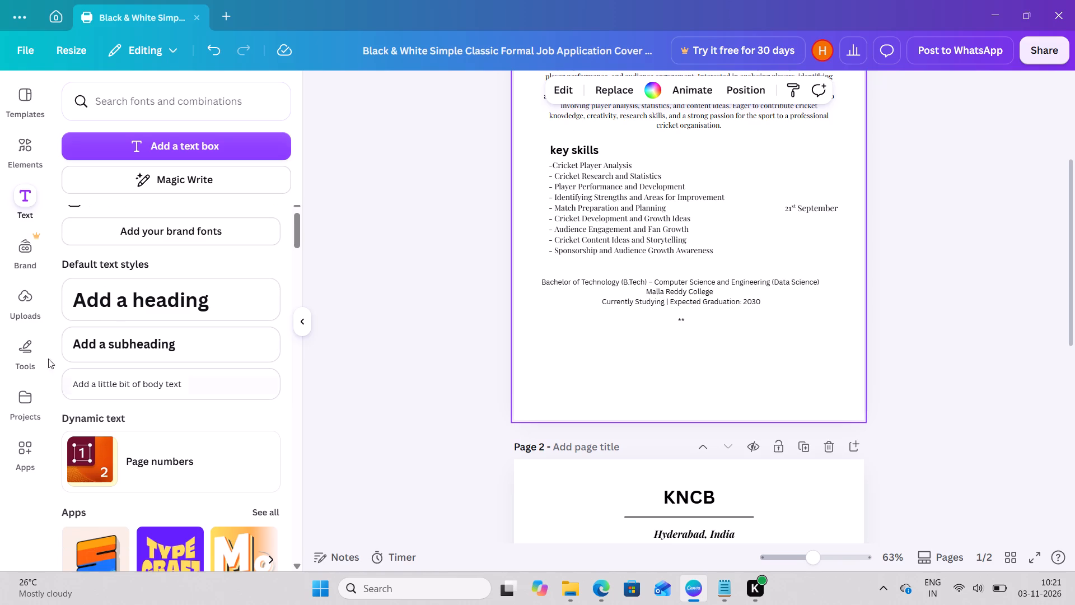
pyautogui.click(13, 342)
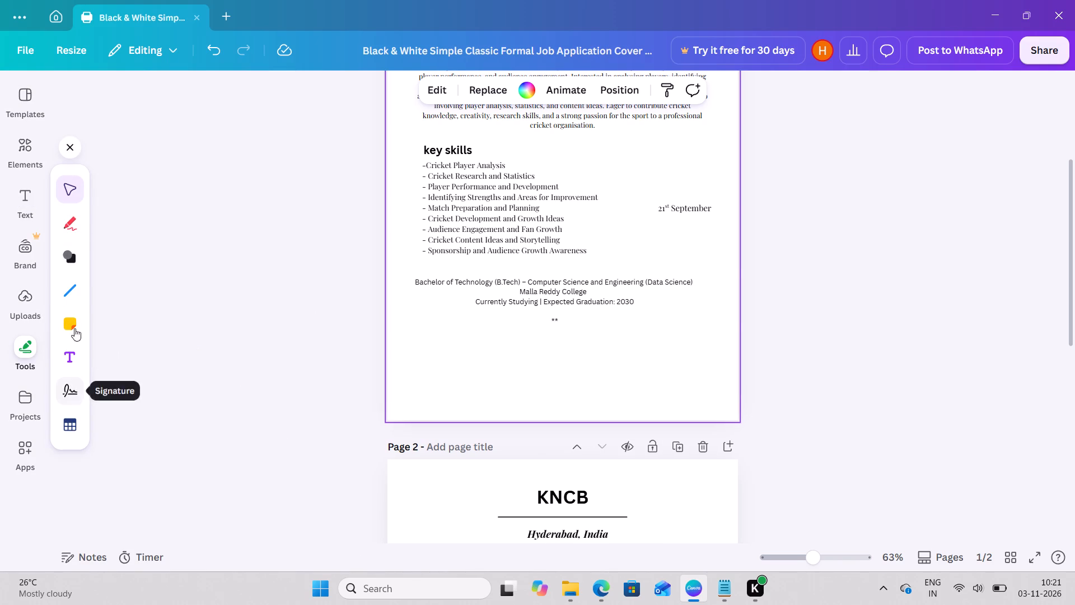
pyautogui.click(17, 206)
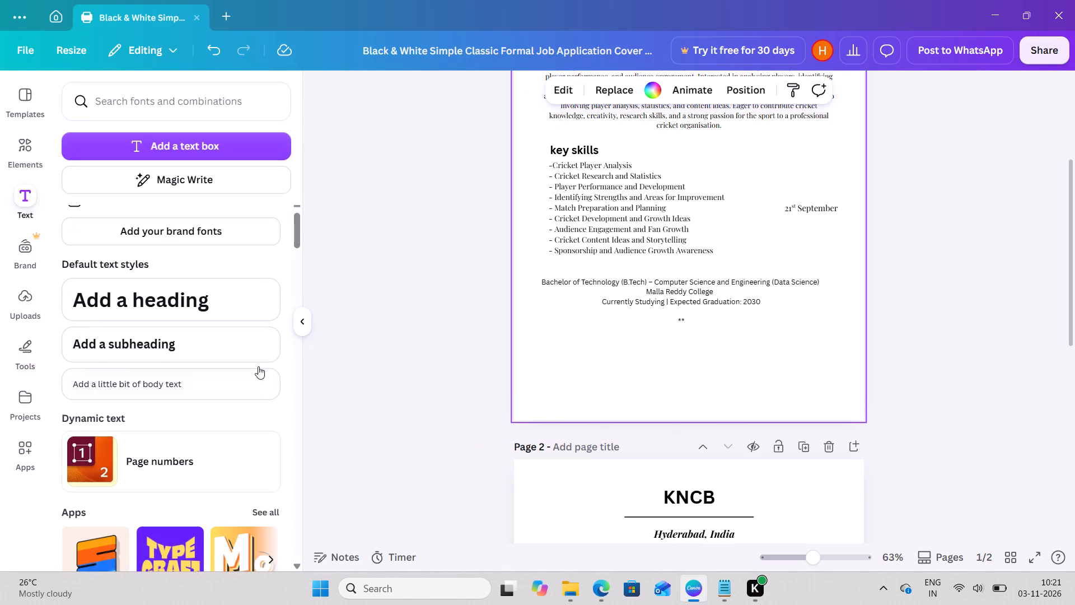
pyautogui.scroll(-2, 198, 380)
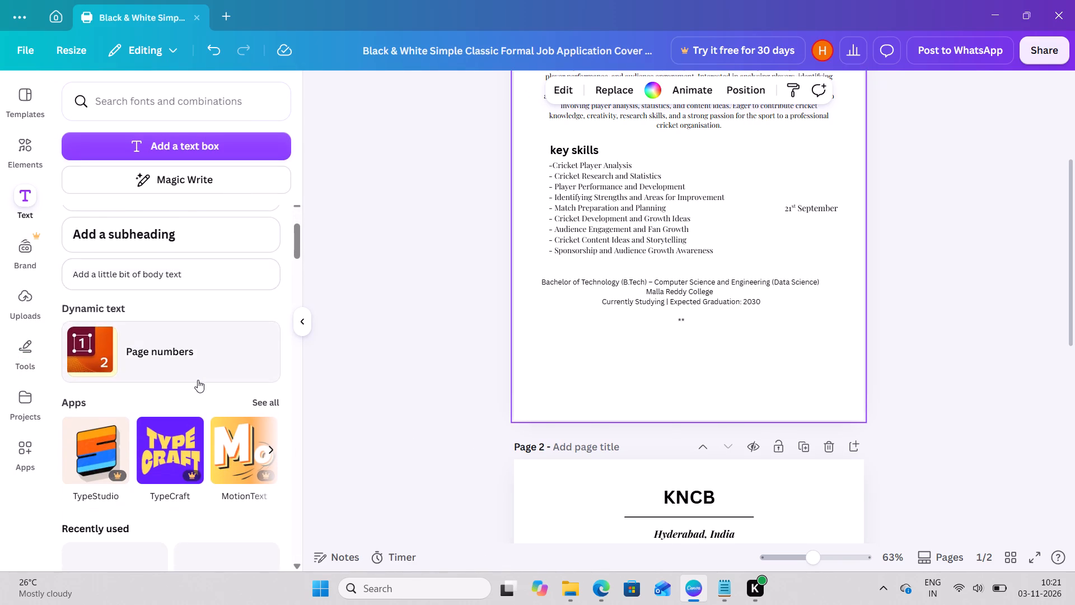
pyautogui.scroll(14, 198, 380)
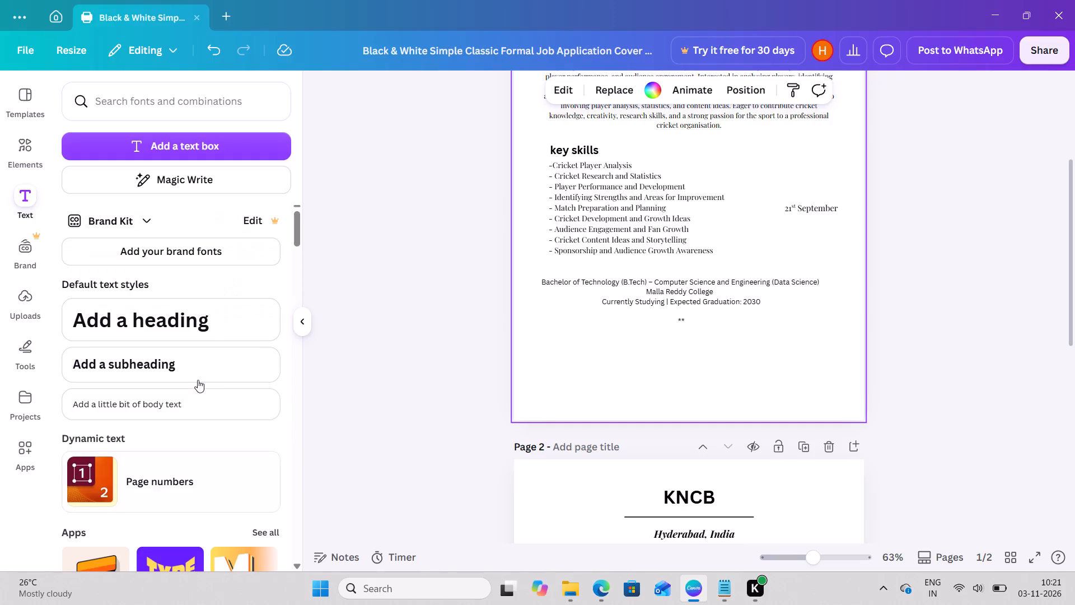
pyautogui.click(998, 7)
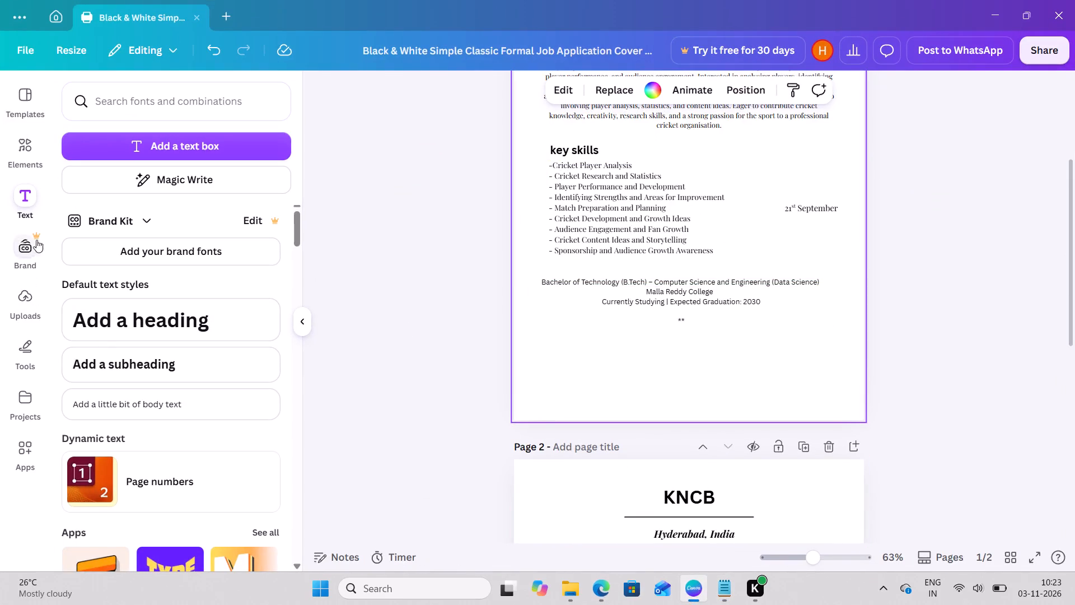
# Check the available Brand Kit choices among the text options and dismiss the list.
pyautogui.scroll(4, 190, 159)
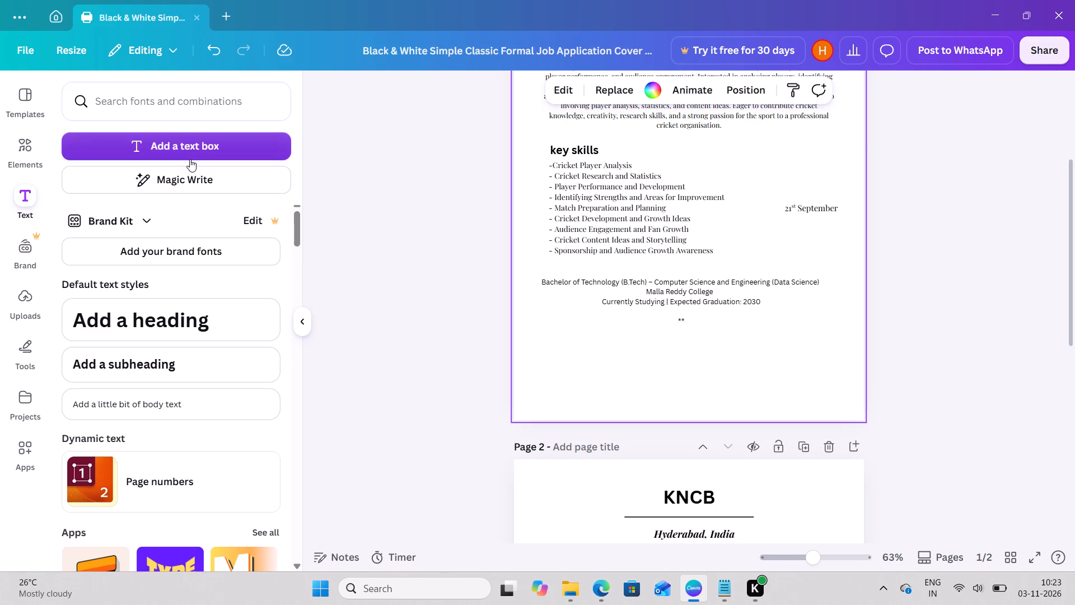
pyautogui.scroll(4, 190, 159)
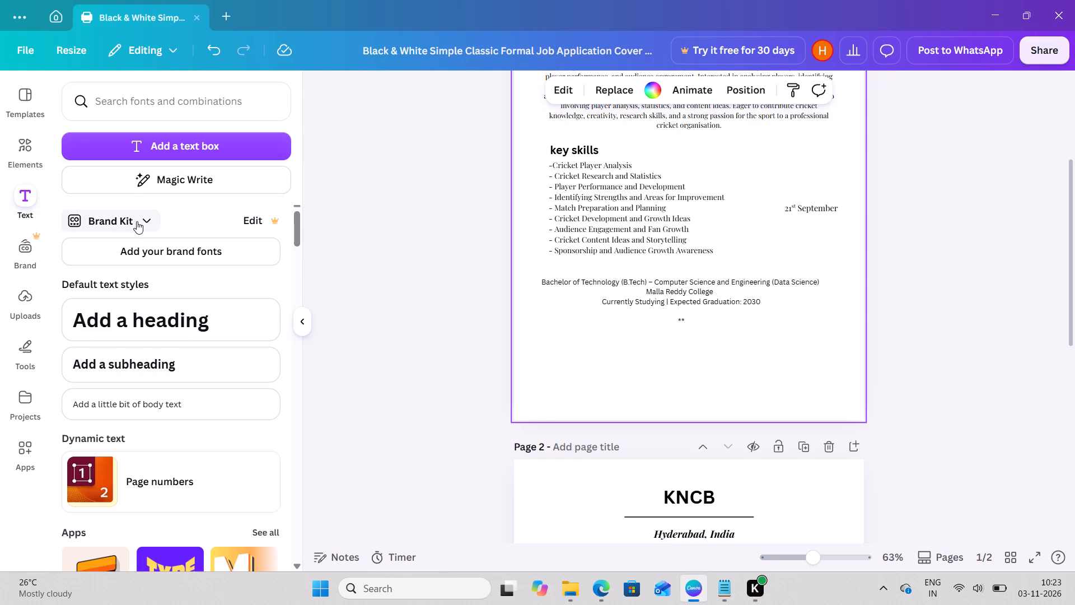
pyautogui.click(137, 221)
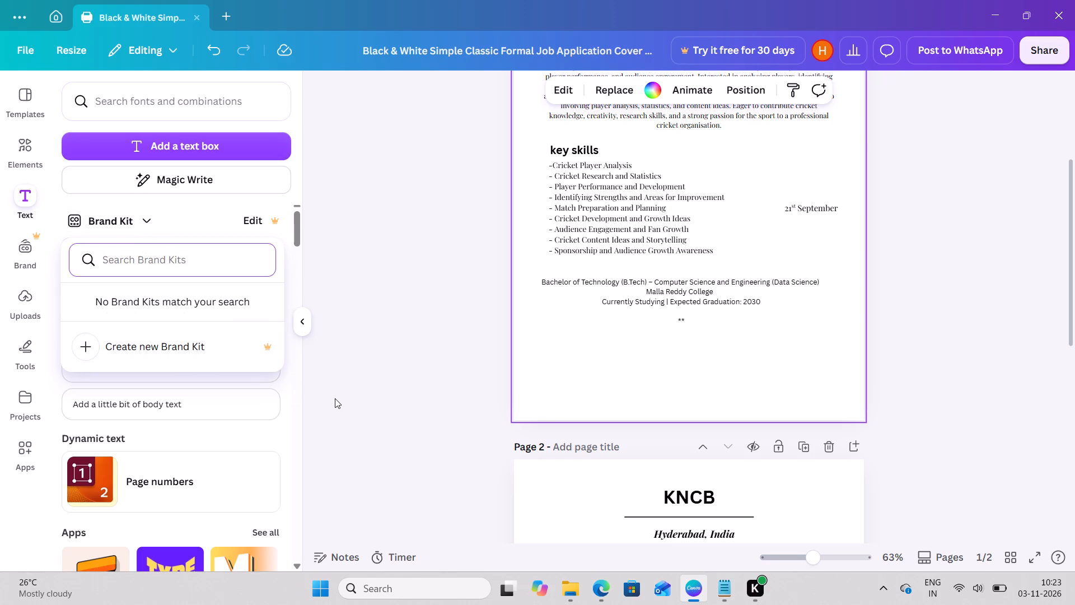
pyautogui.click(335, 398)
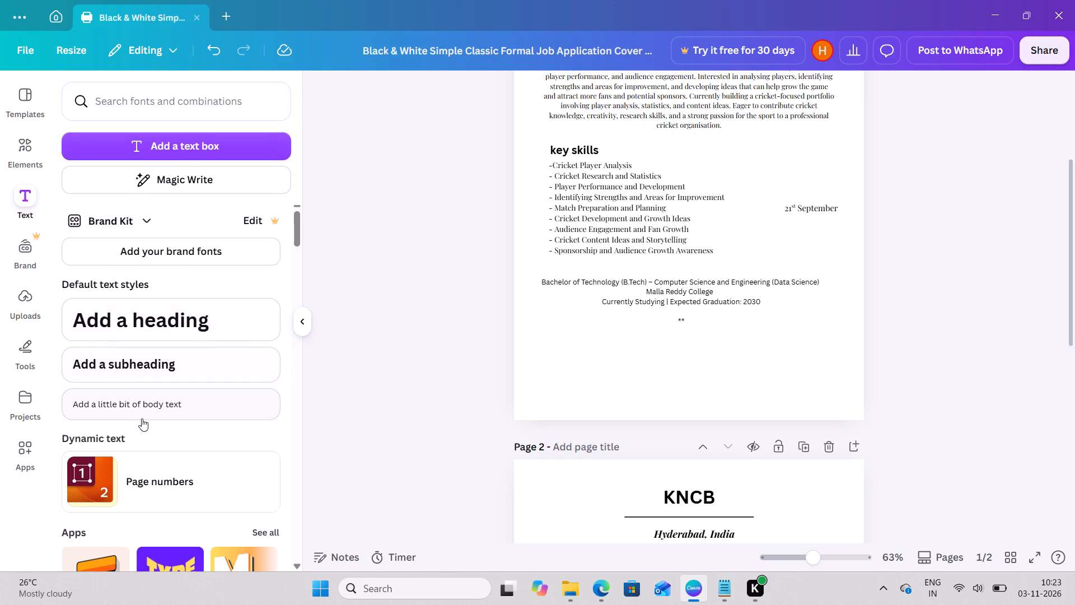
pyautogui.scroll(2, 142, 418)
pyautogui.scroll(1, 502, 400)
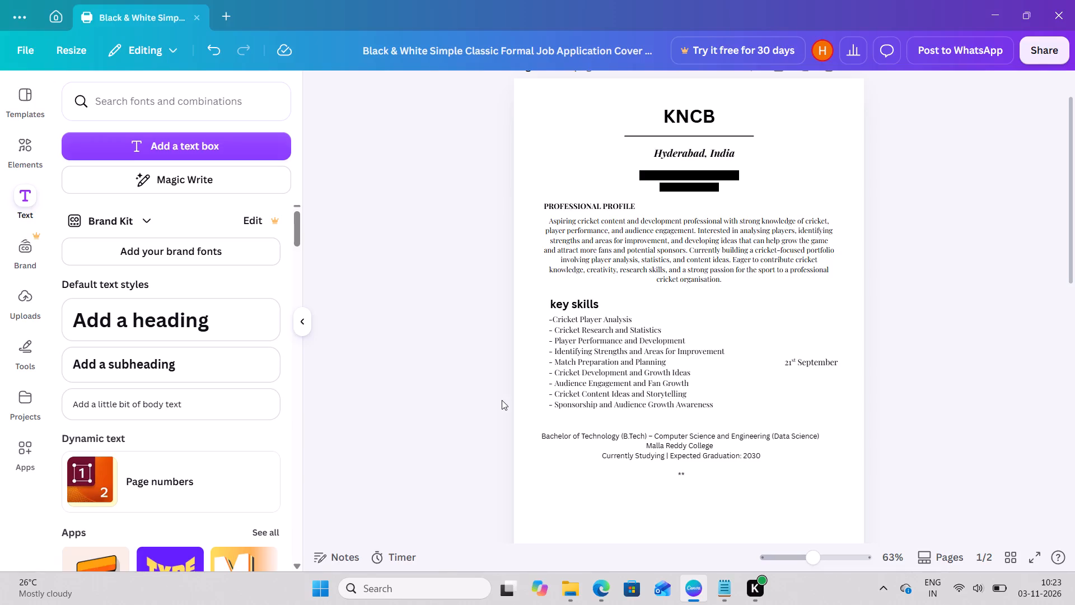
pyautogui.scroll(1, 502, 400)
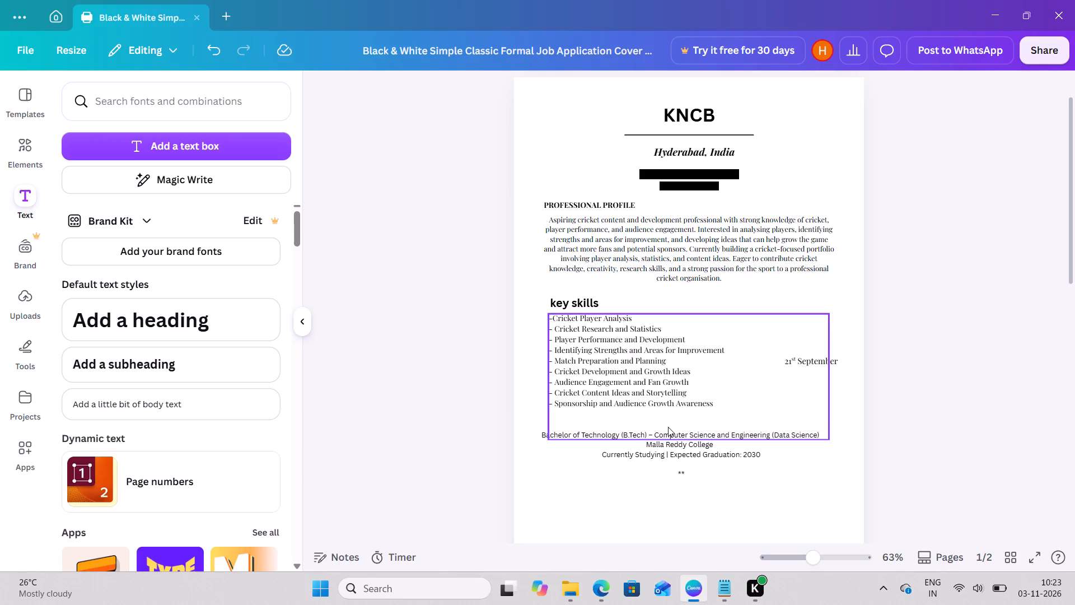
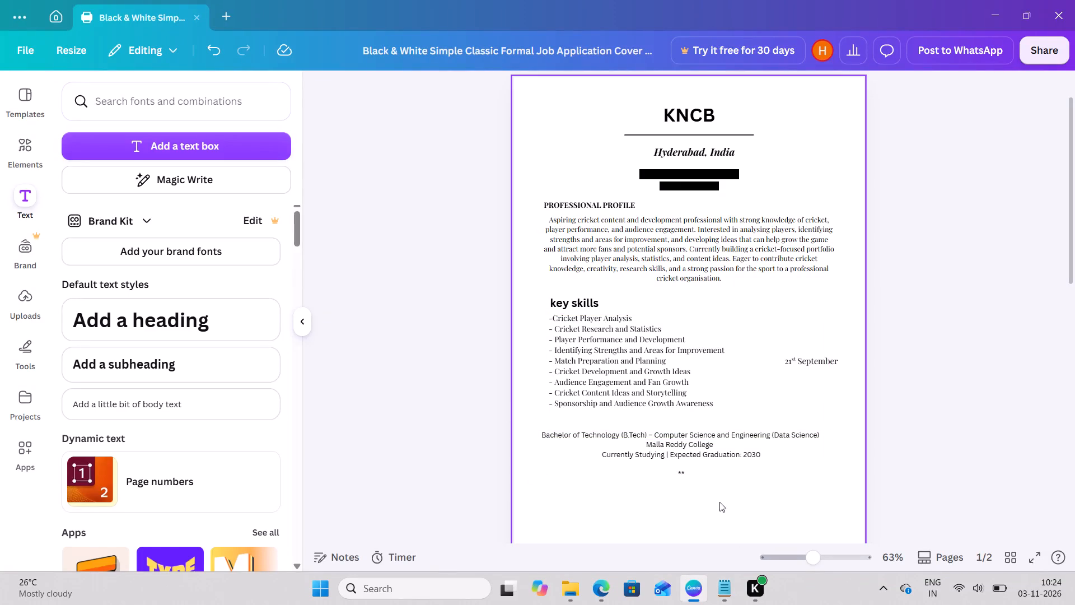
# Delete the two stray asterisks below the graduation line in the degree details text box.
pyautogui.click(688, 470)
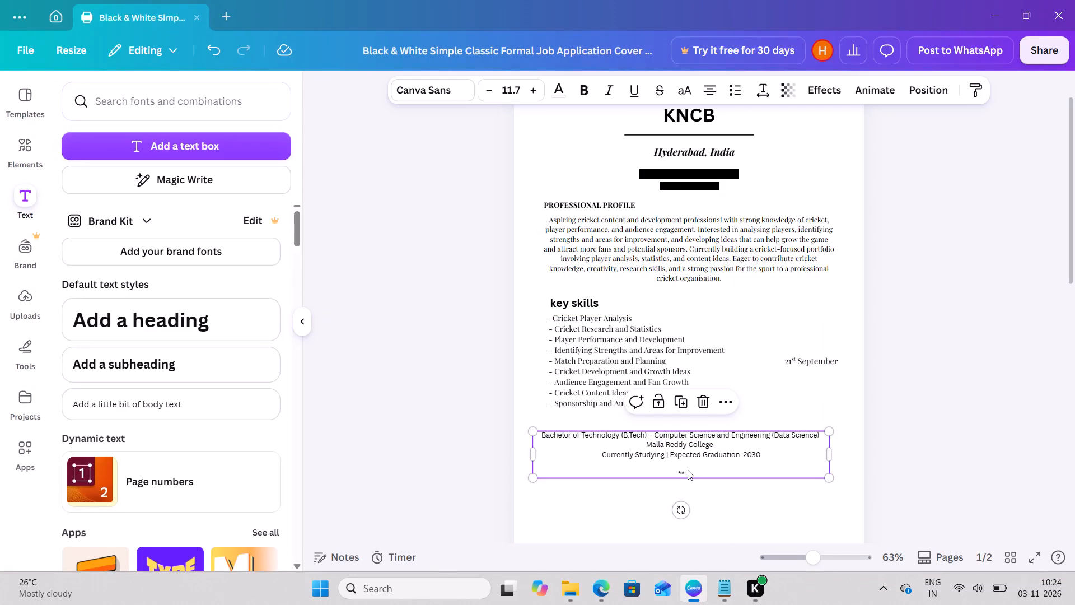
pyautogui.click(688, 470)
pyautogui.press('BackSpace')
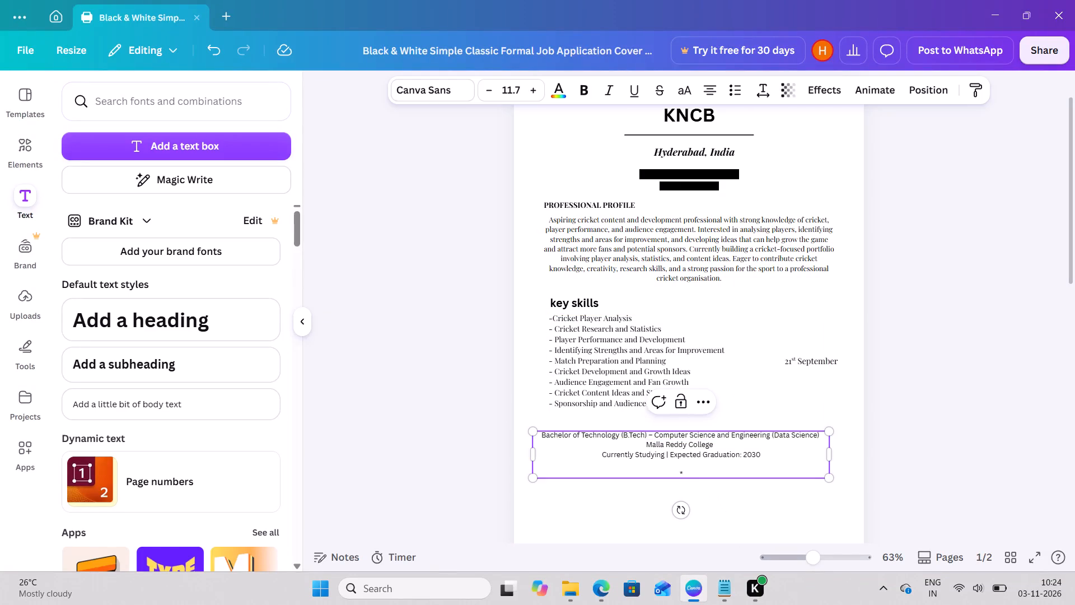
pyautogui.press('BackSpace')
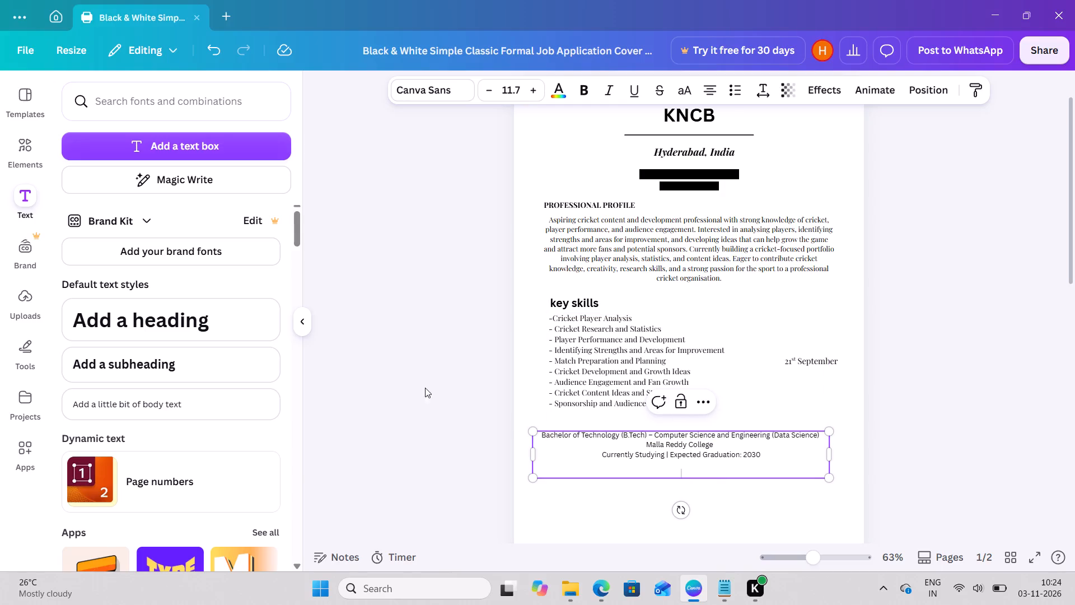
# Add a subheading text box below the degree details and shrink it to about font size 21.4.
pyautogui.click(147, 367)
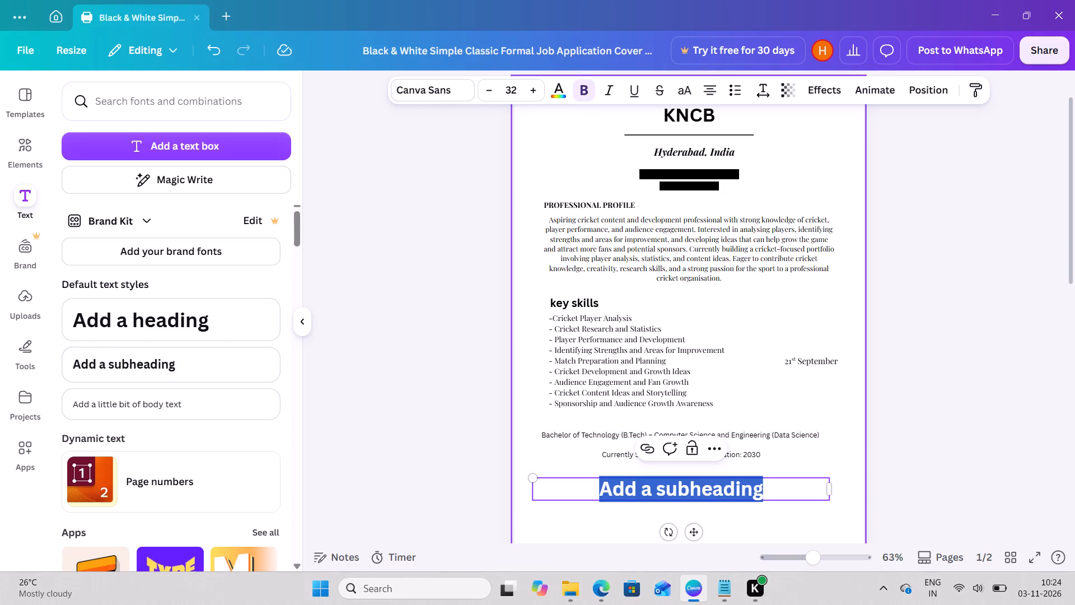
pyautogui.moveTo(833, 508); pyautogui.dragTo(788, 480)
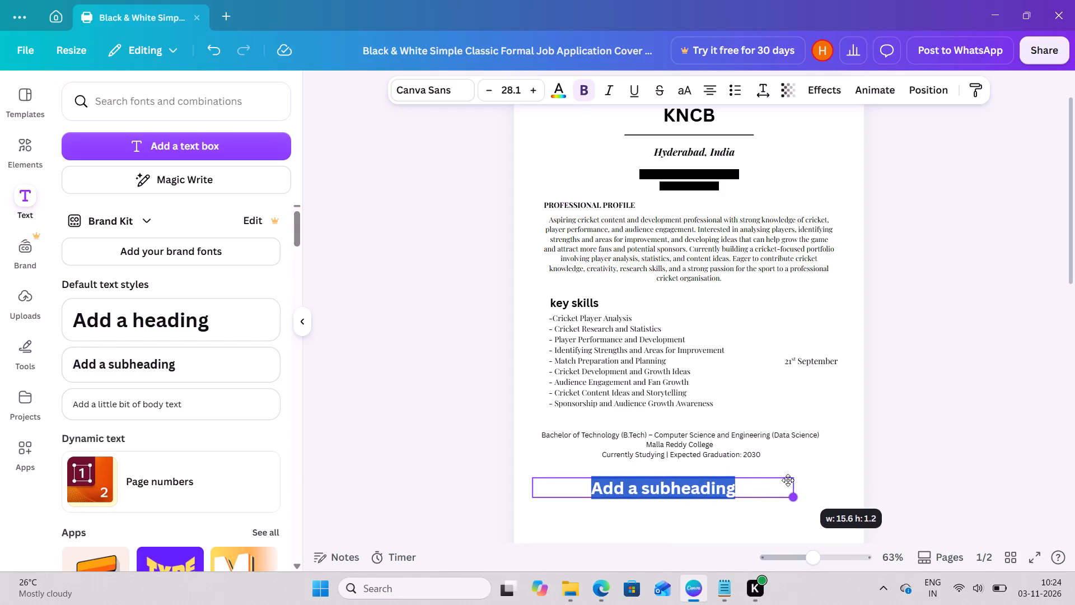
pyautogui.moveTo(788, 480); pyautogui.dragTo(737, 473)
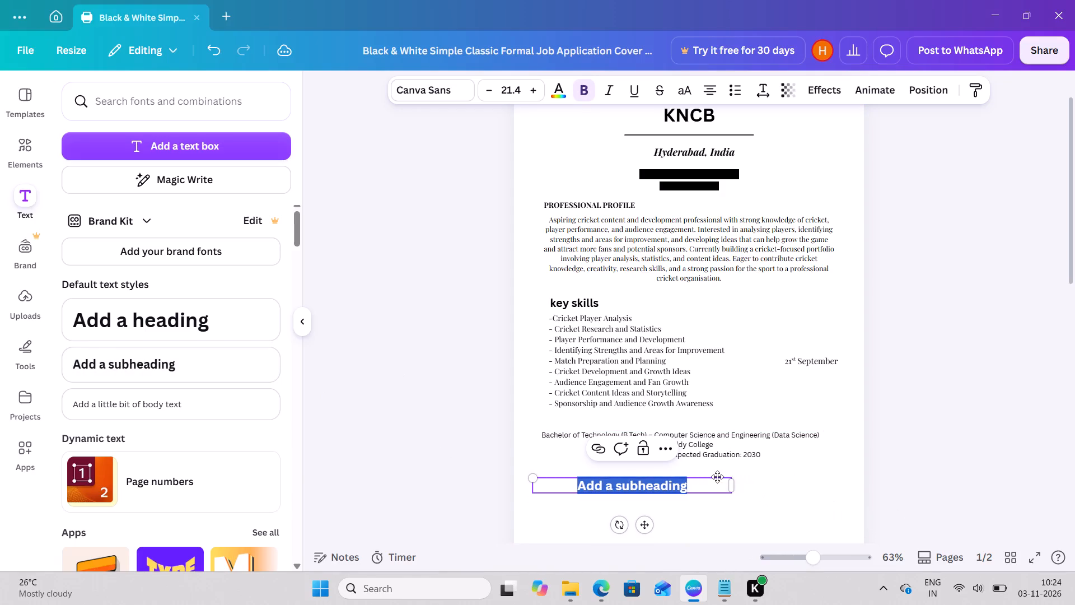
# Replace the new subheading's placeholder text with "Education:".
pyautogui.click(691, 482)
pyautogui.press('BackSpace')
pyautogui.press('BackSpace')
pyautogui.press('BackSpace')
pyautogui.press('BackSpace')
pyautogui.press('BackSpace')
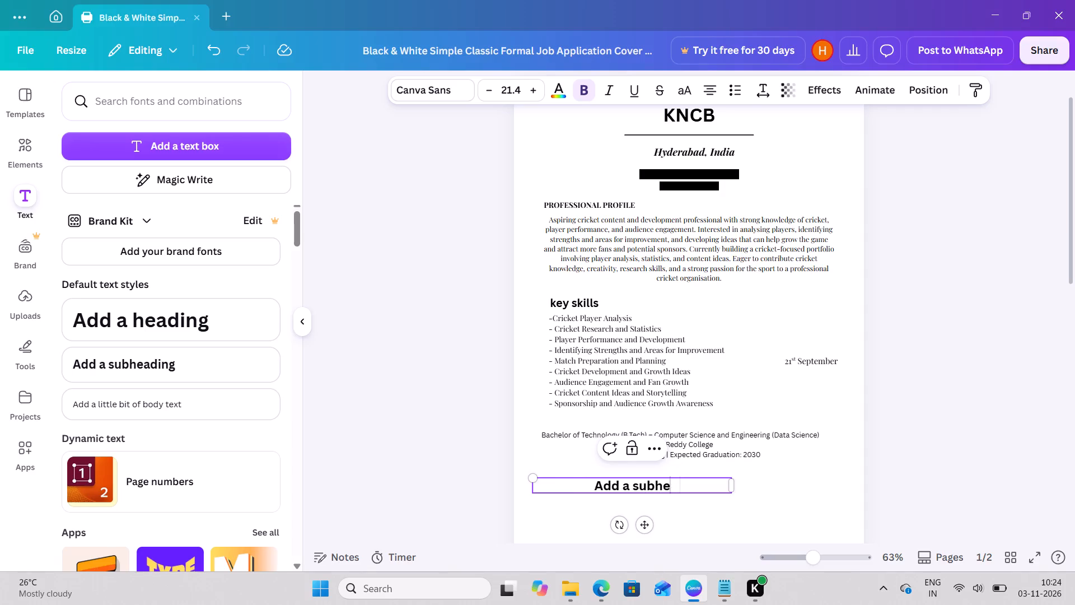
pyautogui.press('BackSpace')
pyautogui.press('BackSpace')
pyautogui.press('BackSpace')
pyautogui.press('BackSpace')
pyautogui.press('BackSpace')
pyautogui.press('BackSpace')
pyautogui.press('BackSpace')
pyautogui.press('BackSpace')
pyautogui.press('BackSpace')
pyautogui.press('BackSpace')
pyautogui.press('BackSpace')
pyautogui.press('BackSpace')
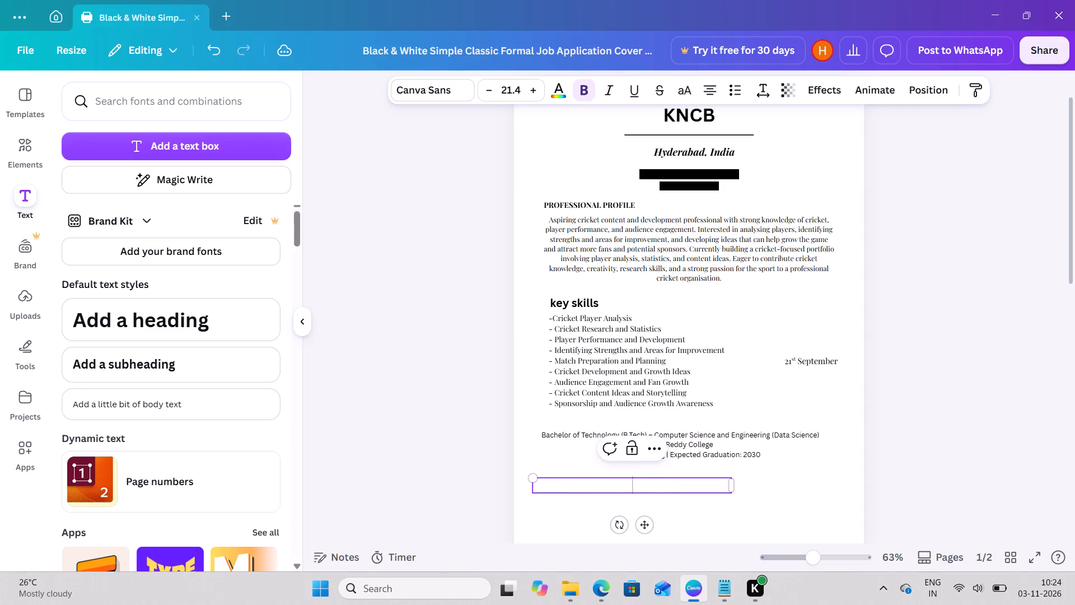
pyautogui.press('e')
pyautogui.write('ducation')
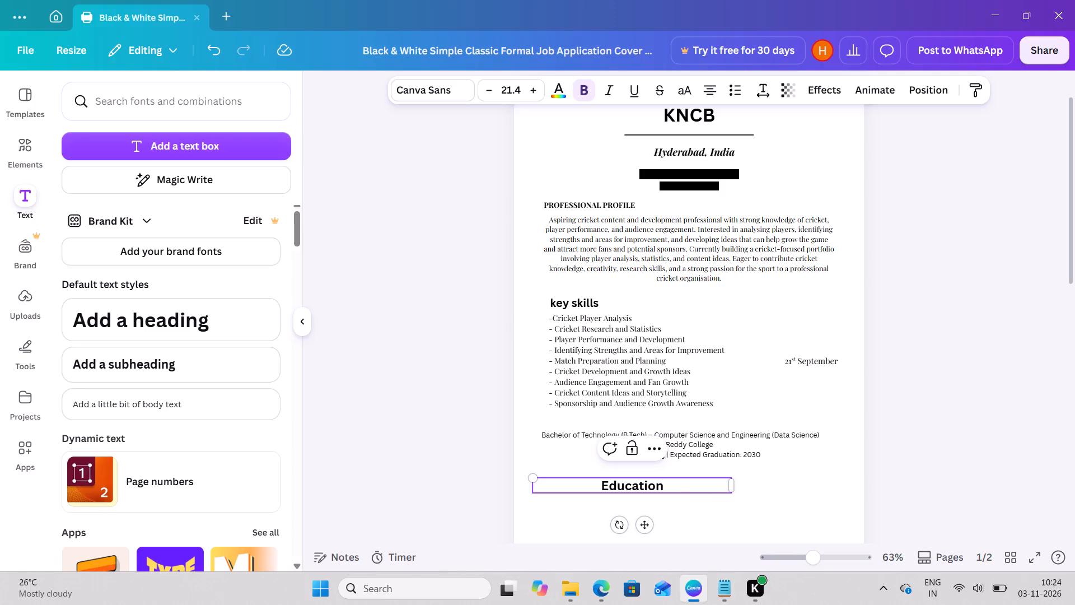
pyautogui.hotkey('shift', ':')
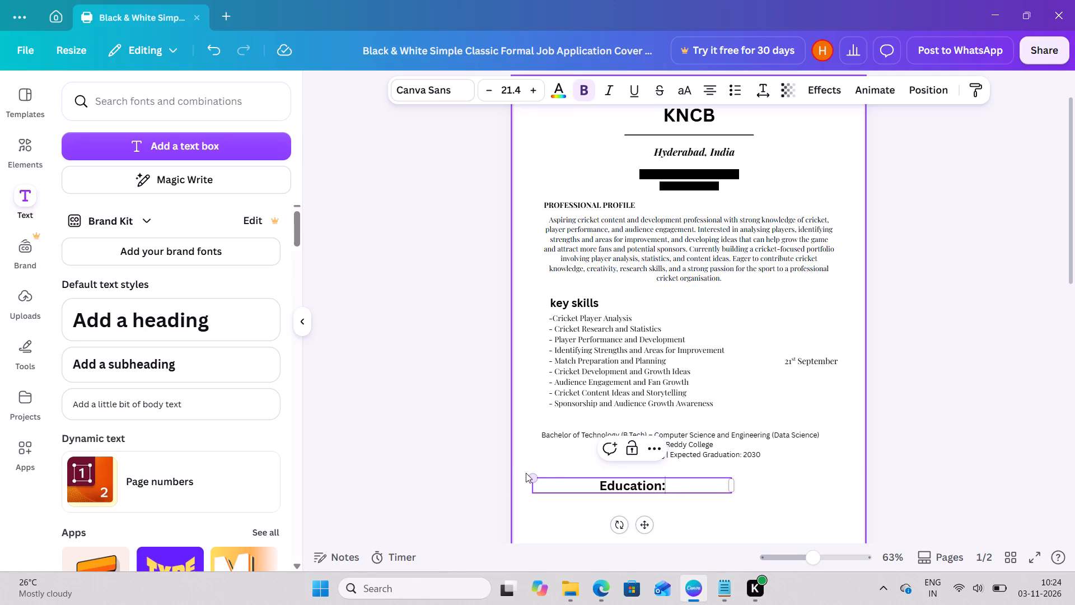
# Shrink the Education heading to about font size 17 and place it between the key skills list and the degree details.
pyautogui.moveTo(530, 473); pyautogui.dragTo(554, 482)
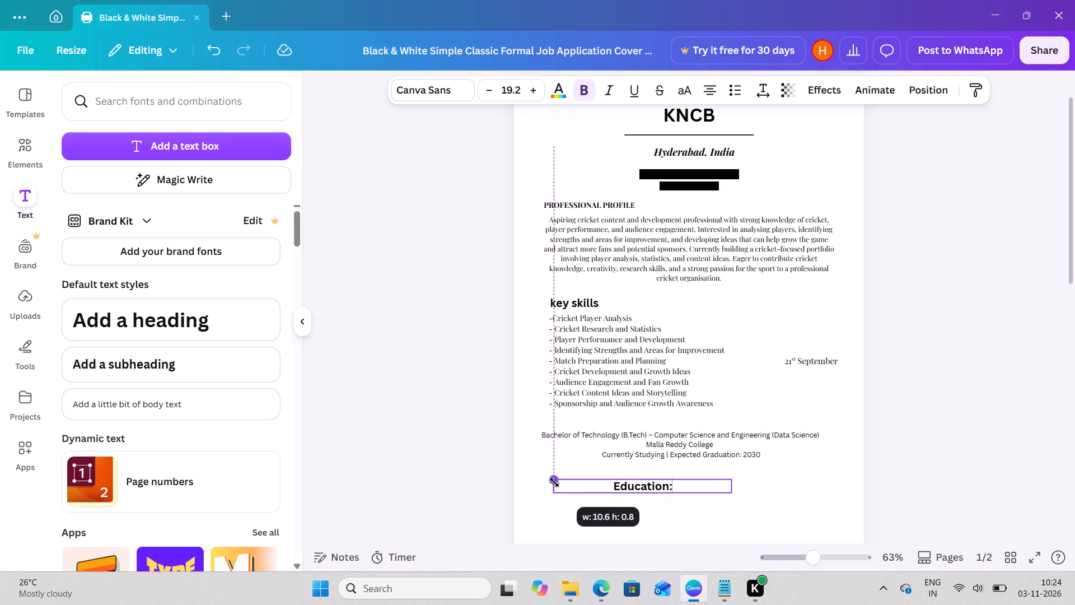
pyautogui.moveTo(554, 482); pyautogui.dragTo(568, 489)
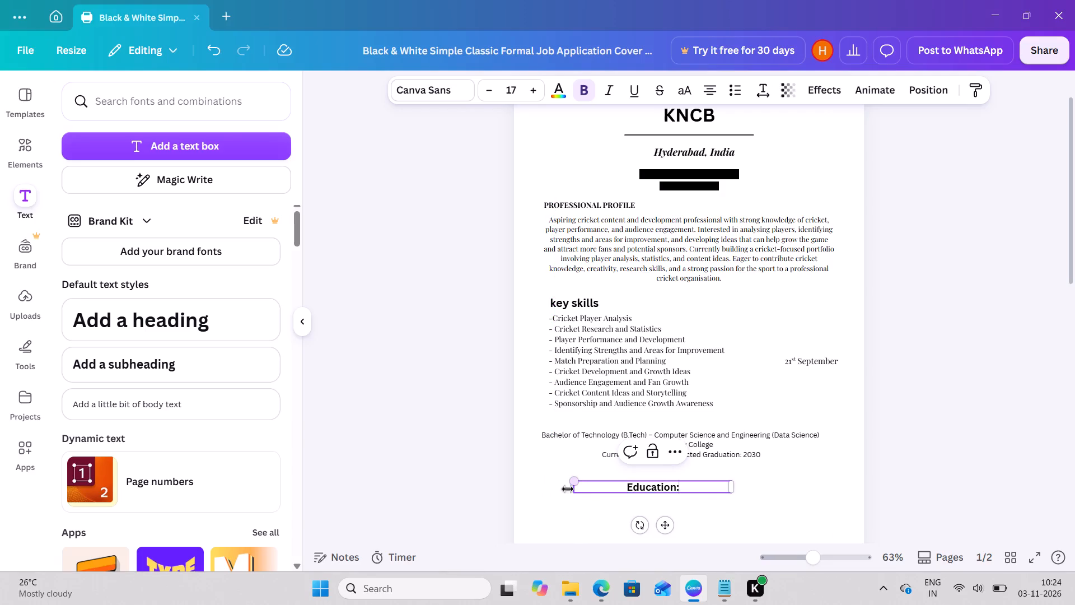
pyautogui.moveTo(692, 486); pyautogui.dragTo(655, 480)
pyautogui.moveTo(709, 495); pyautogui.dragTo(647, 438)
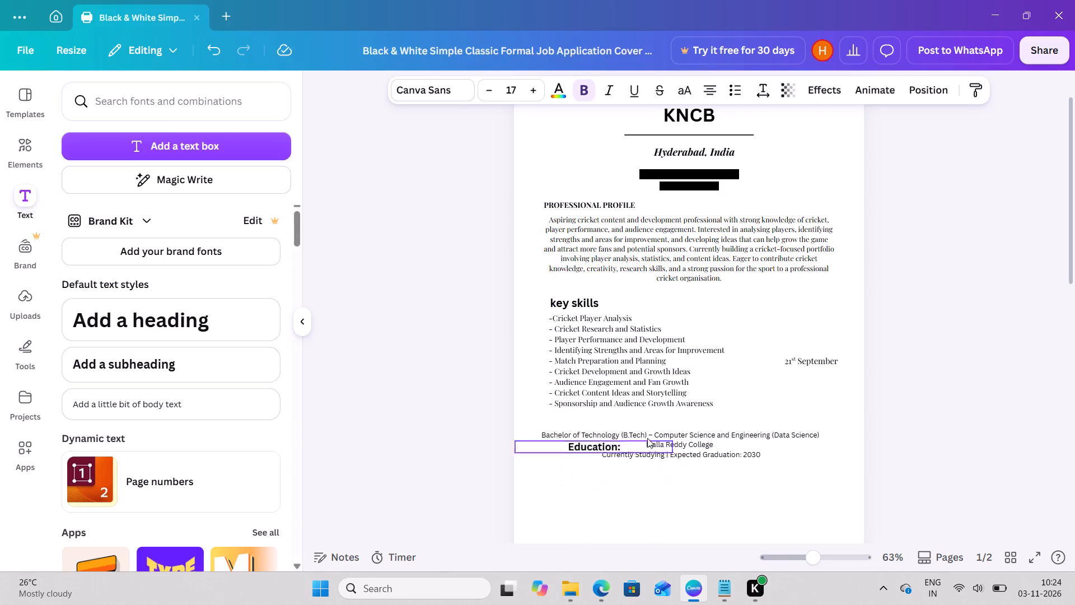
pyautogui.moveTo(647, 438); pyautogui.dragTo(625, 431)
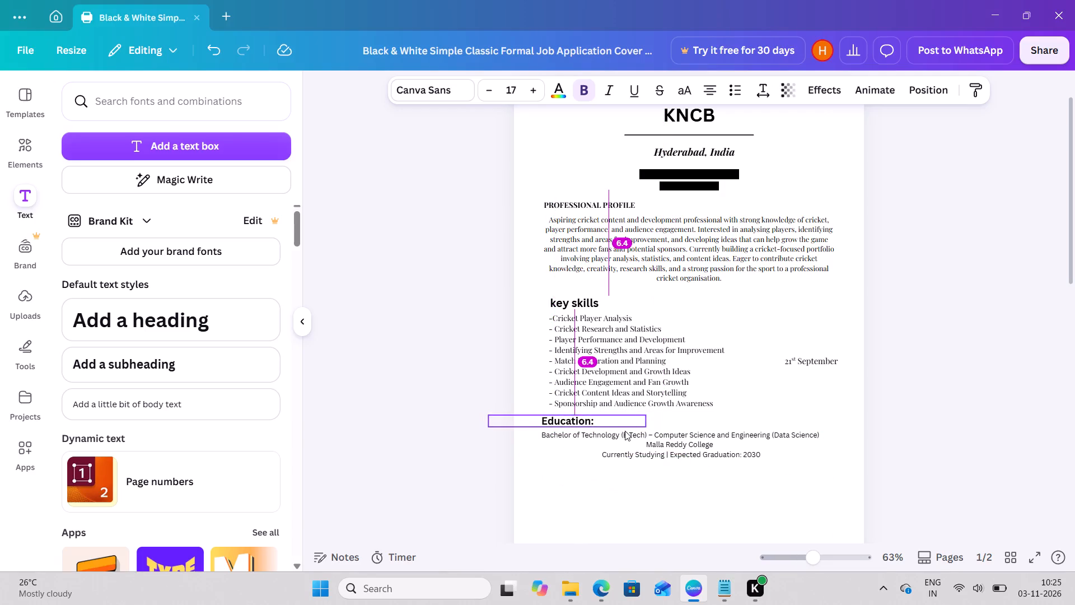
pyautogui.moveTo(625, 431); pyautogui.dragTo(623, 434)
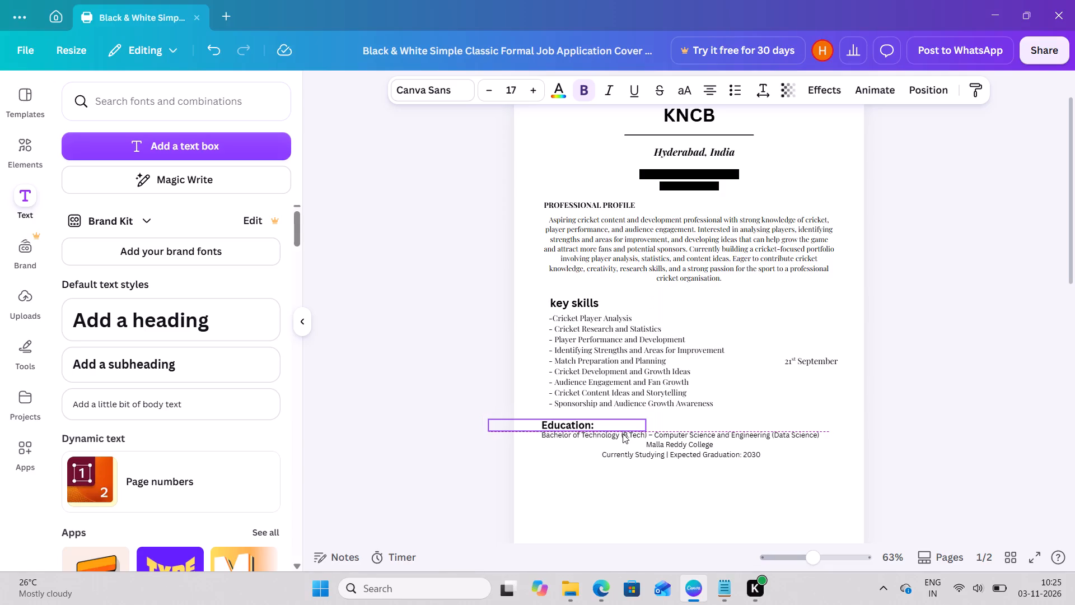
pyautogui.moveTo(623, 434); pyautogui.dragTo(623, 430)
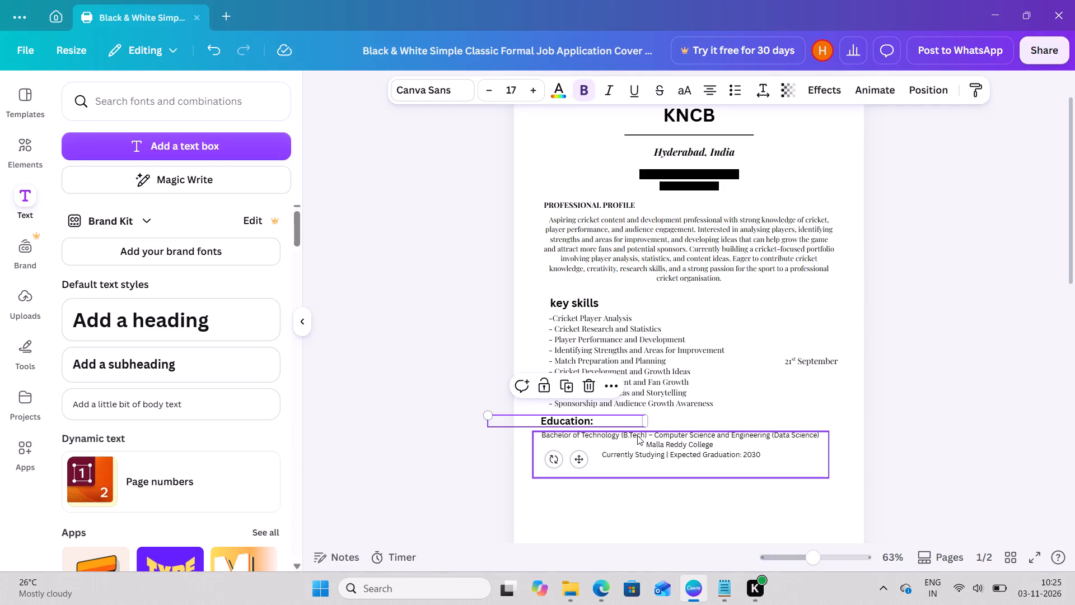
# Align the Education heading with the key skills text and place the degree details just beneath it with a small gap.
pyautogui.click(645, 436)
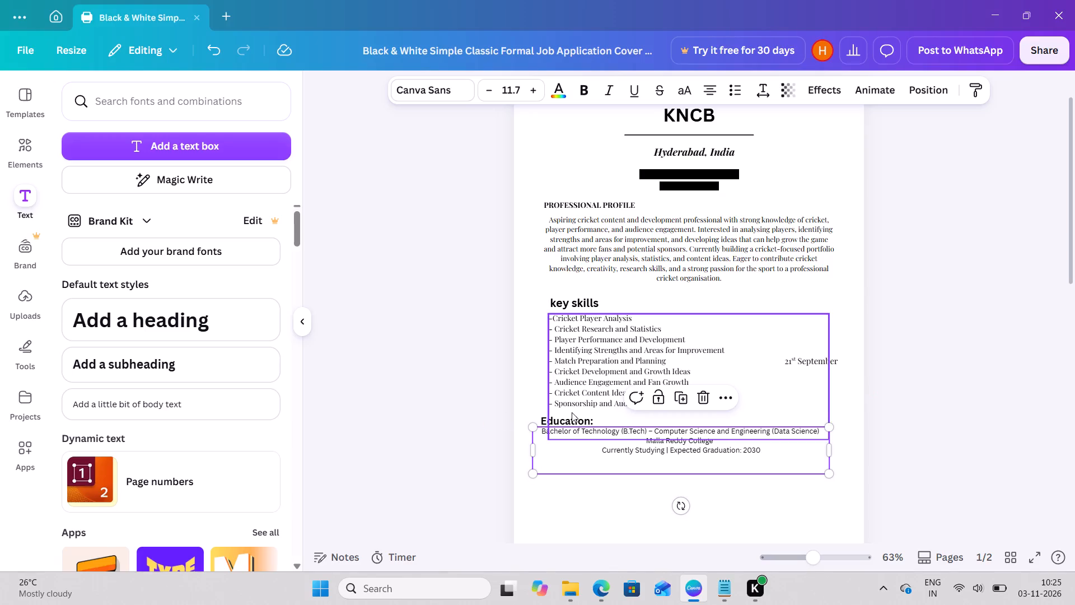
pyautogui.moveTo(585, 424); pyautogui.dragTo(591, 424)
pyautogui.click(611, 429)
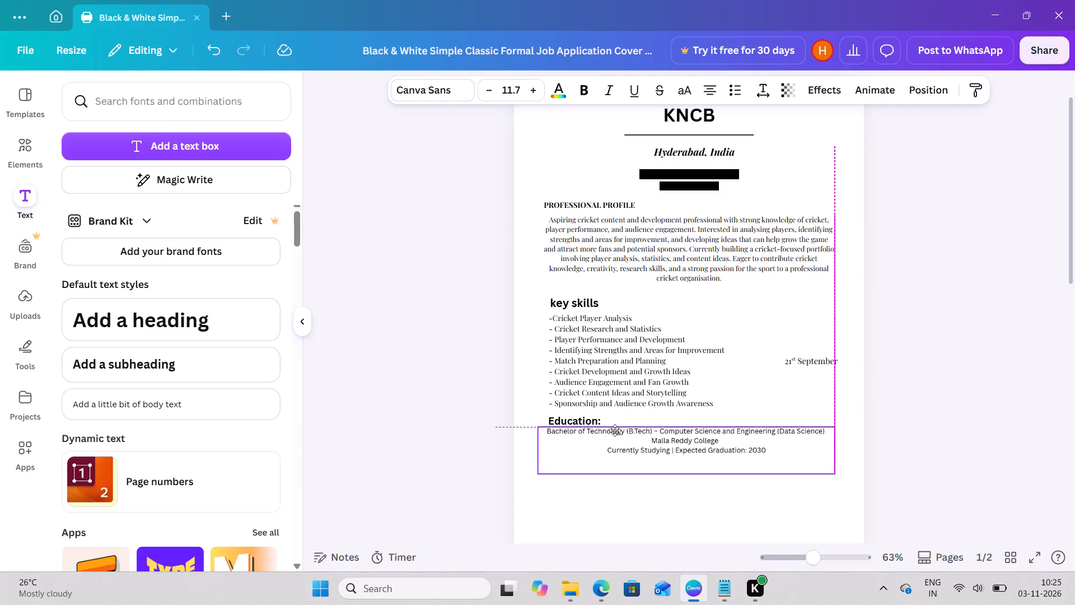
pyautogui.click(480, 403)
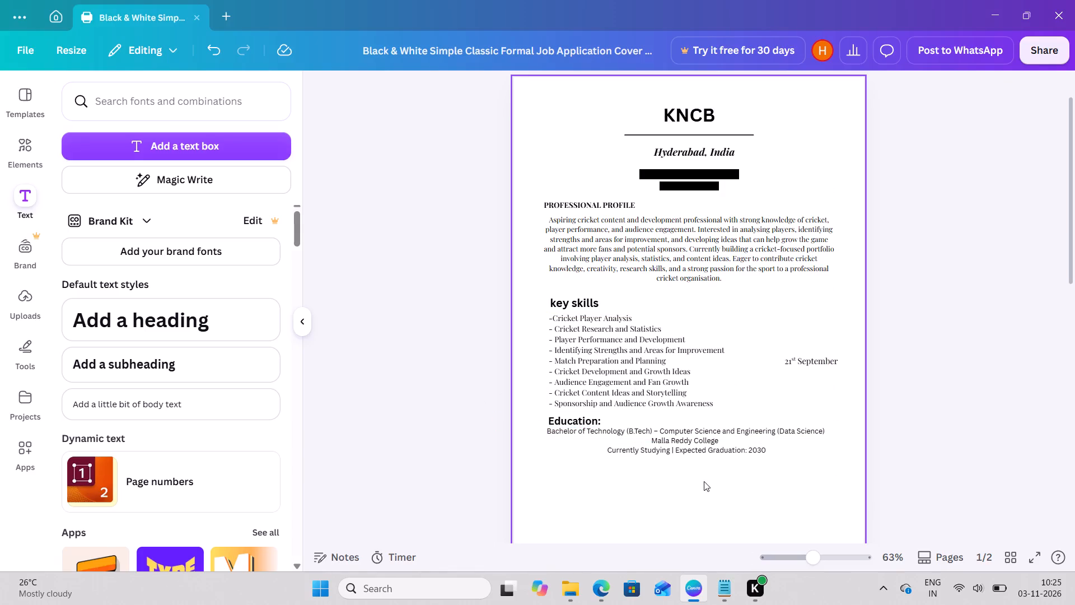
pyautogui.moveTo(685, 441); pyautogui.dragTo(700, 454)
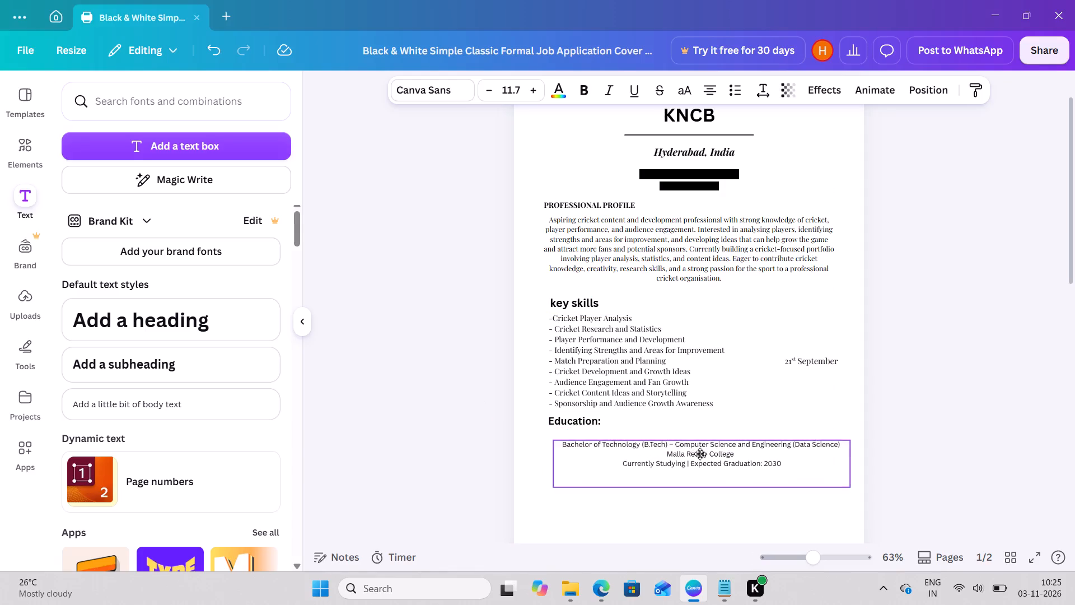
pyautogui.moveTo(700, 454); pyautogui.dragTo(690, 442)
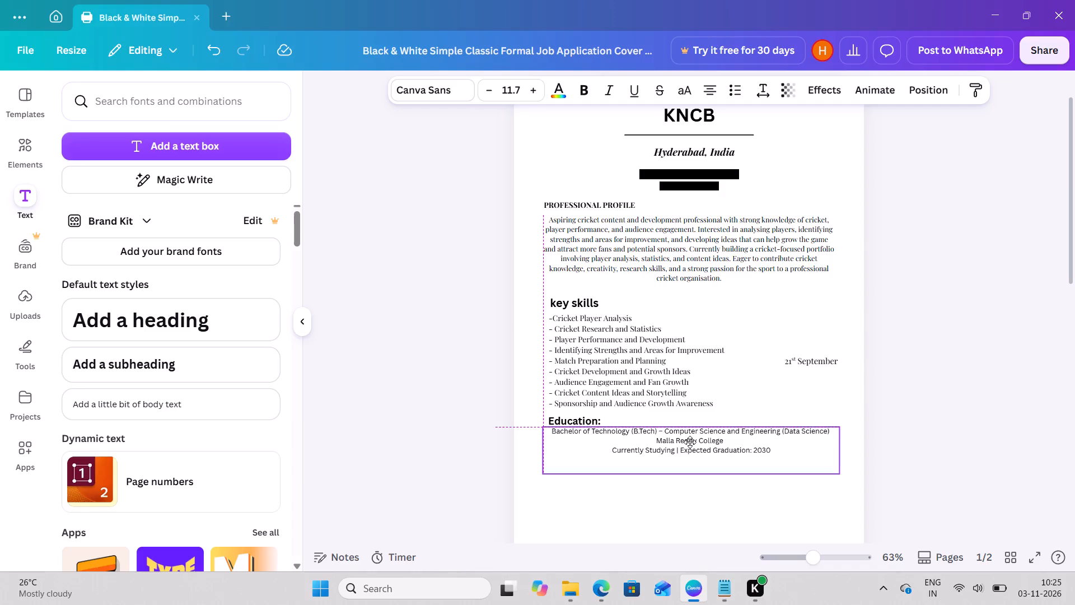
pyautogui.moveTo(690, 442); pyautogui.dragTo(690, 444)
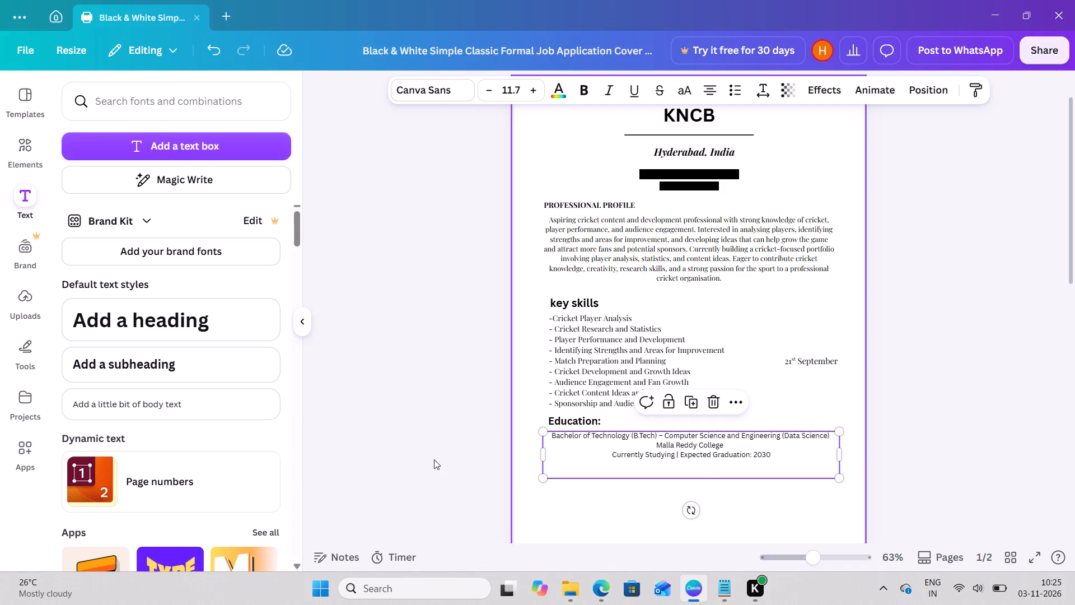
pyautogui.click(434, 459)
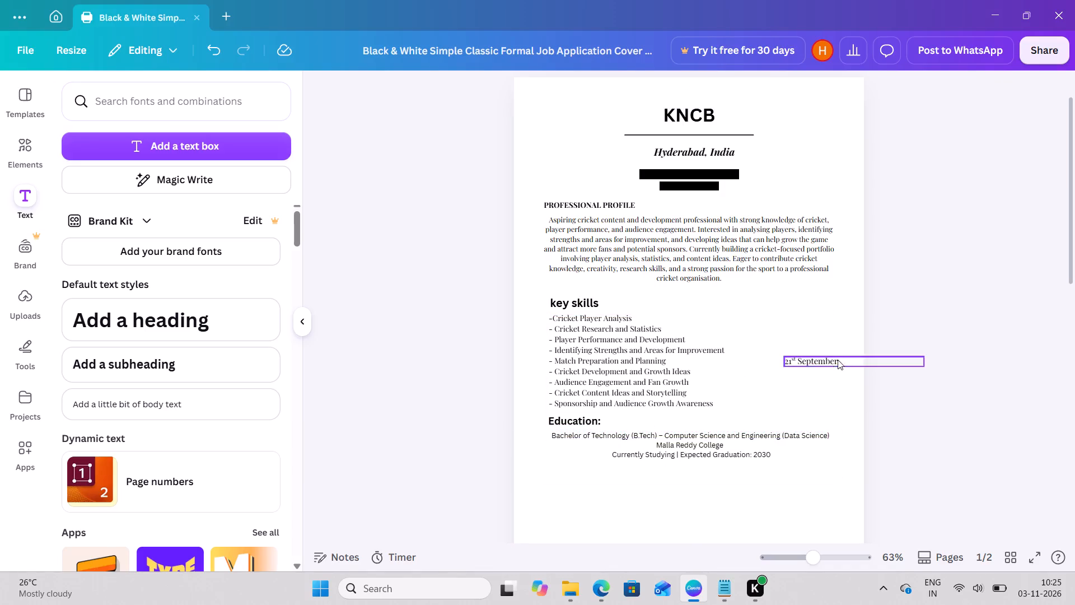
# Move the "21st September" date from beside the key skills list to below the education section, near the page's right edge.
pyautogui.moveTo(807, 360); pyautogui.dragTo(763, 503)
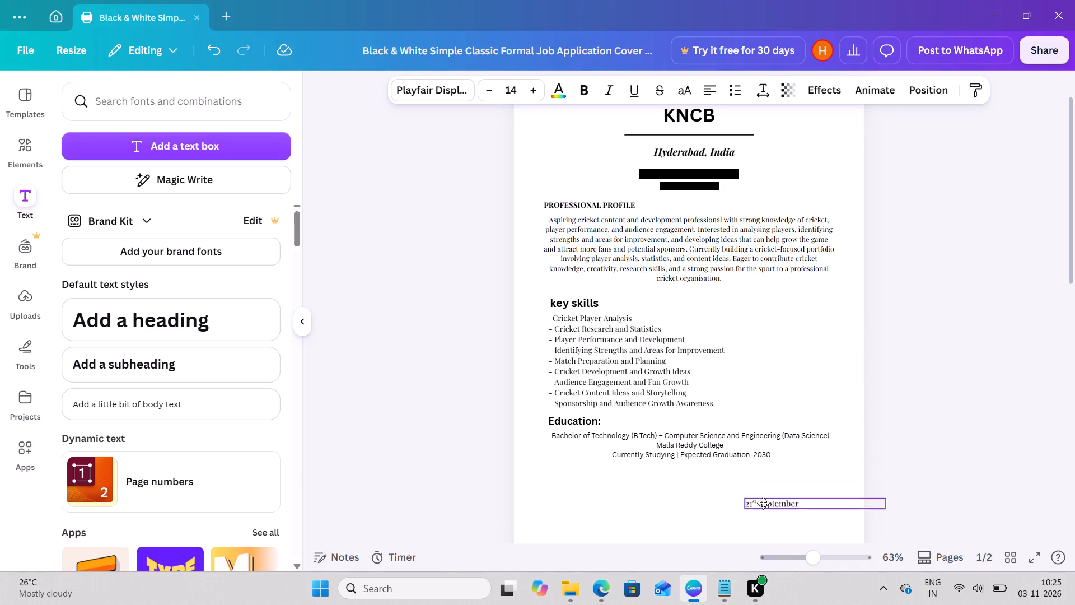
pyautogui.moveTo(763, 503); pyautogui.dragTo(766, 504)
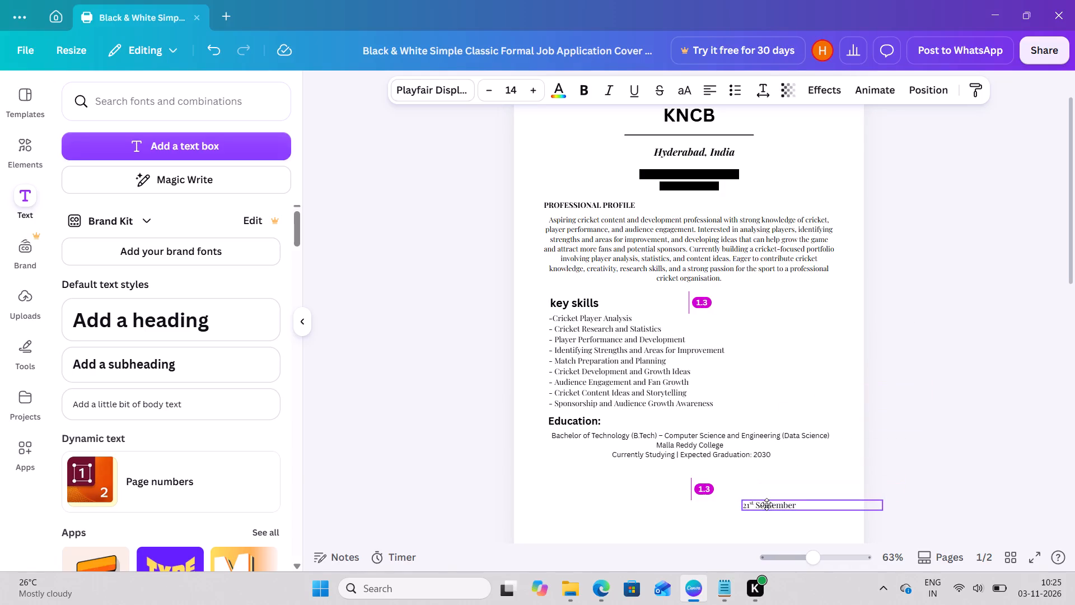
pyautogui.moveTo(766, 504); pyautogui.dragTo(852, 494)
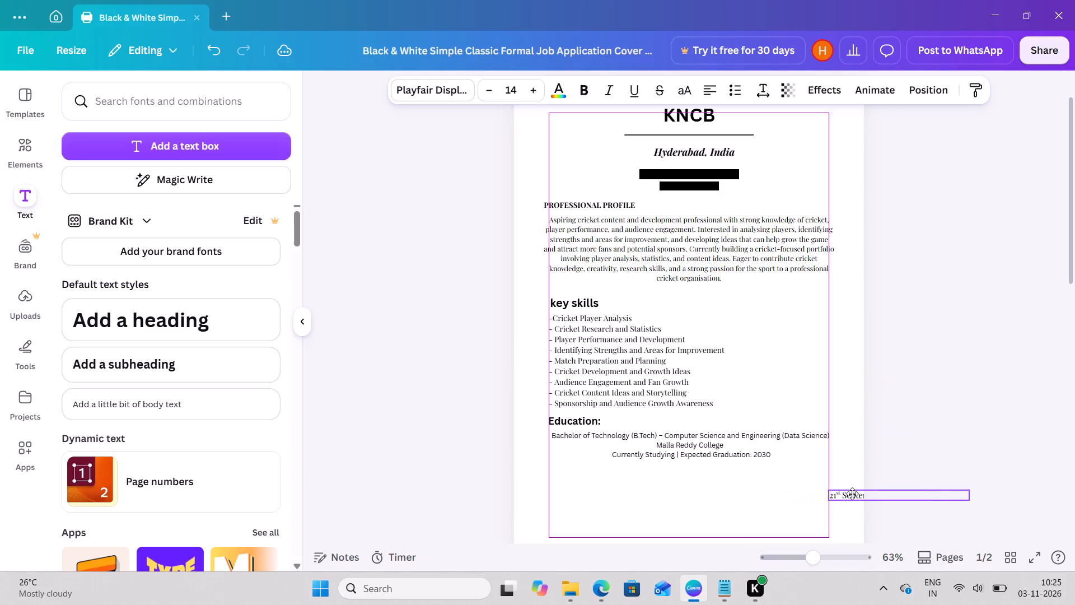
pyautogui.moveTo(852, 494); pyautogui.dragTo(782, 520)
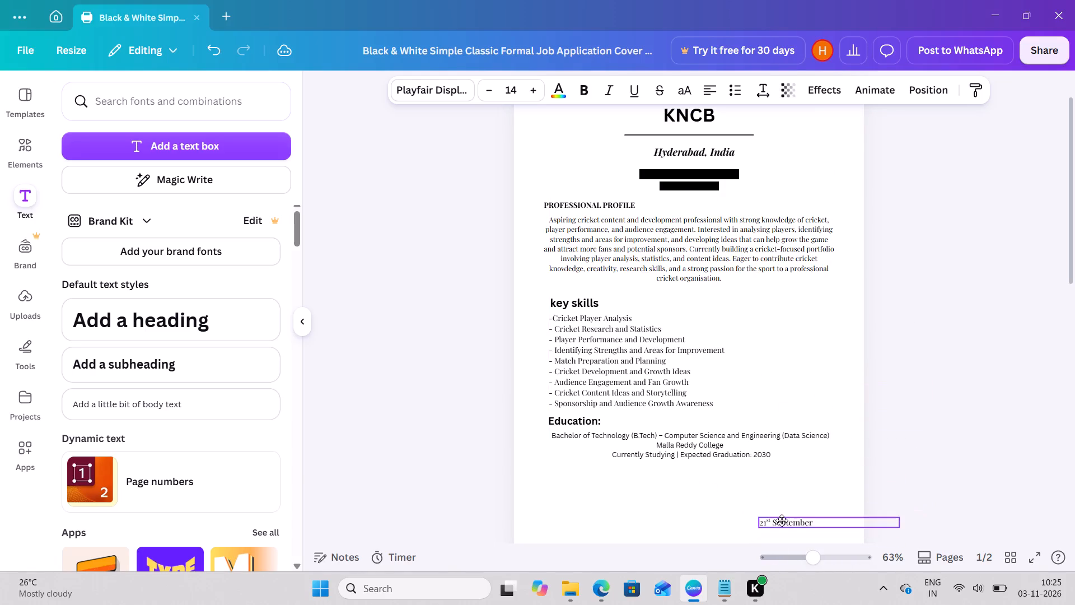
pyautogui.moveTo(782, 520); pyautogui.dragTo(818, 534)
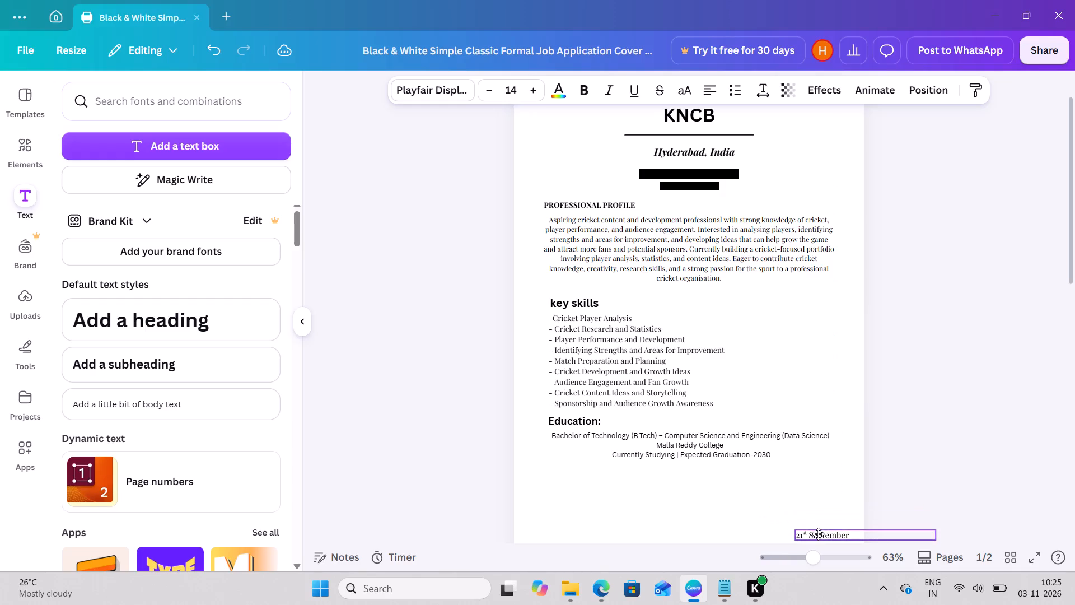
pyautogui.moveTo(818, 534); pyautogui.dragTo(816, 531)
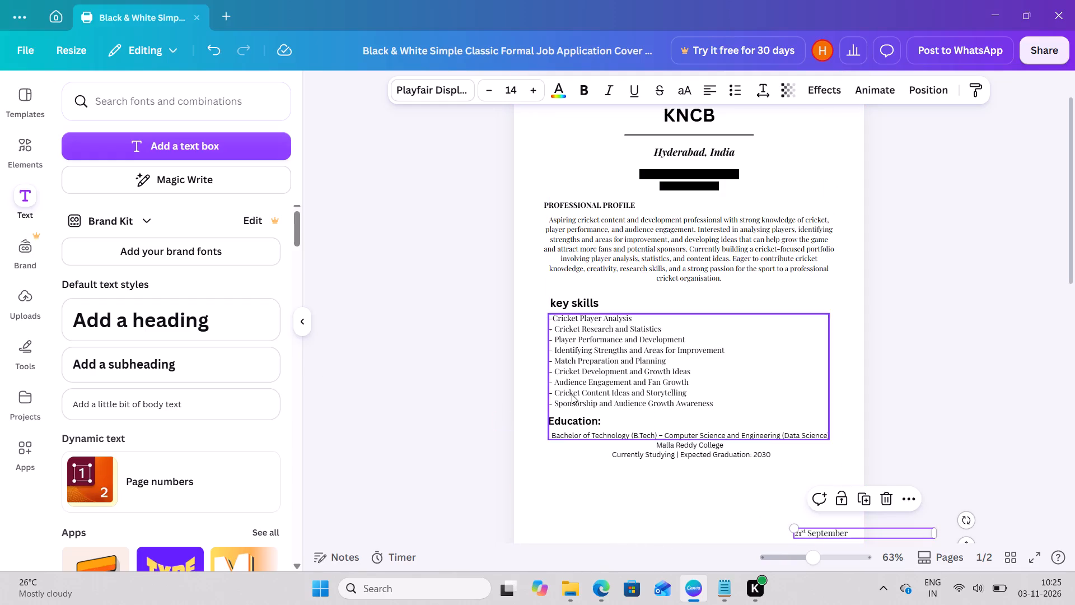
# In CV.txt in Notepad, copy the text from "CRICKET PORTFOLIO DEVELOPMENT" through the word "Currently" just below it.
pyautogui.hotkey('alt', 'Tab')
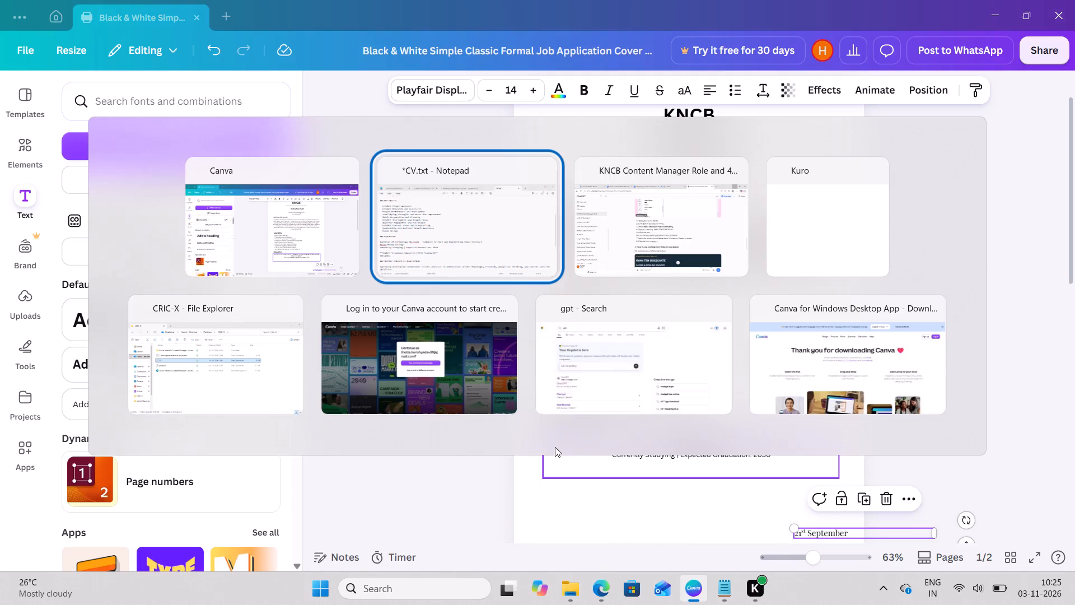
pyautogui.click(555, 447)
pyautogui.hotkey('alt', 'Tab')
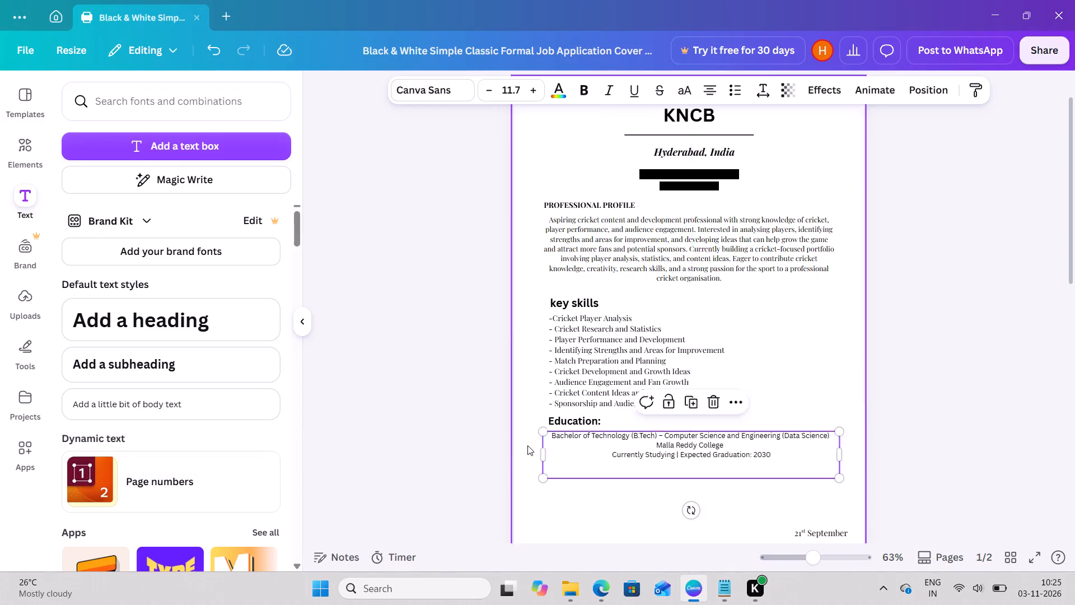
pyautogui.scroll(-1, 250, 336)
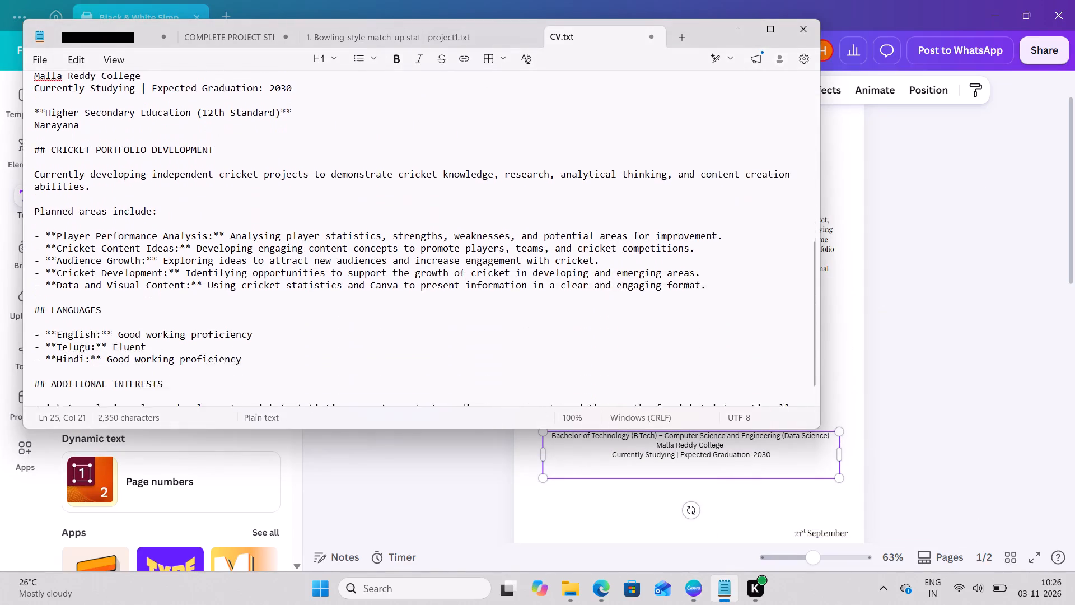
pyautogui.scroll(-1, 250, 336)
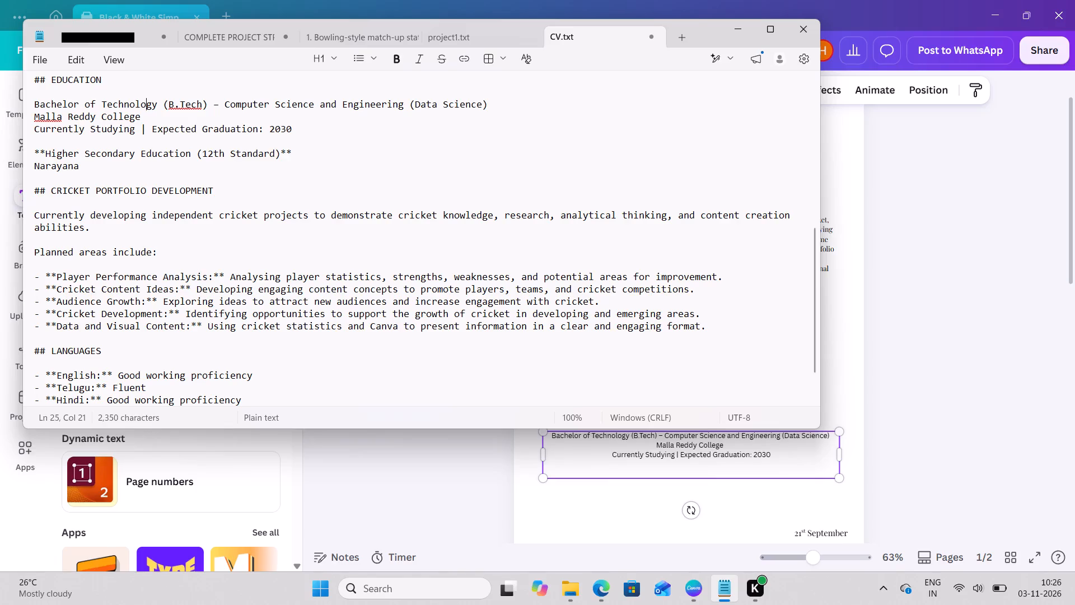
pyautogui.click(53, 192)
pyautogui.moveTo(53, 192); pyautogui.dragTo(232, 199)
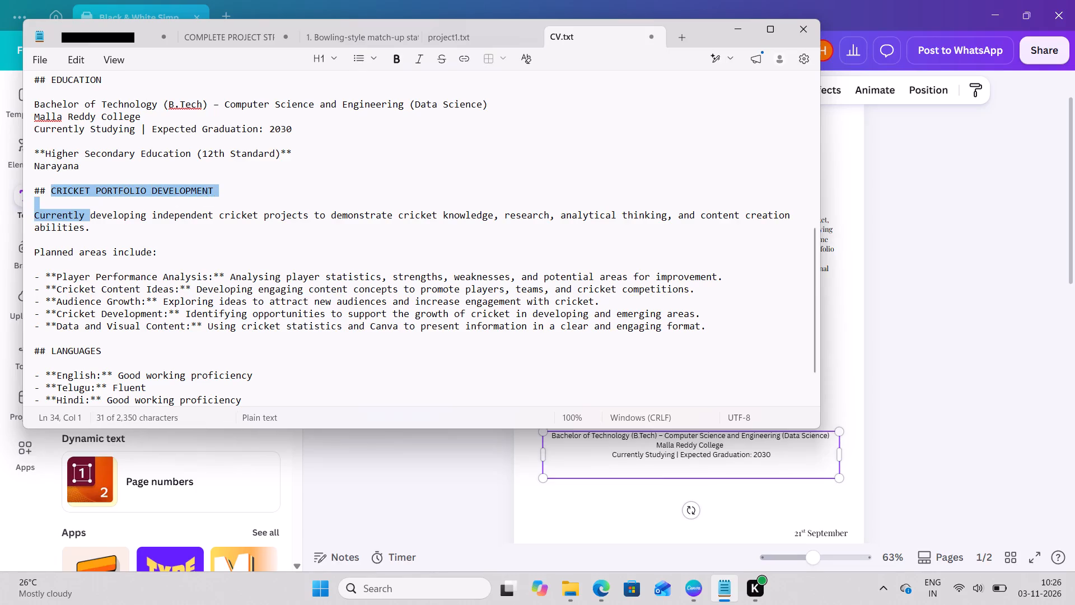
pyautogui.hotkey('ctrl', 'c')
pyautogui.click(232, 199)
# Back in Canva, add a default heading text box and place it below the education details on page 1.
pyautogui.hotkey('alt', 'Tab')
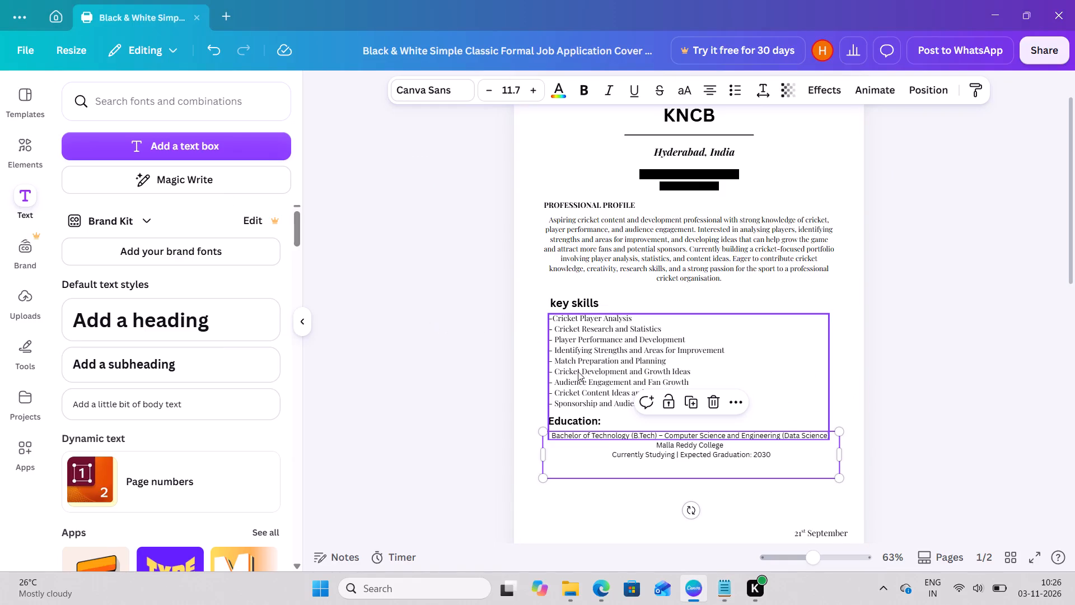
pyautogui.scroll(-1, 612, 461)
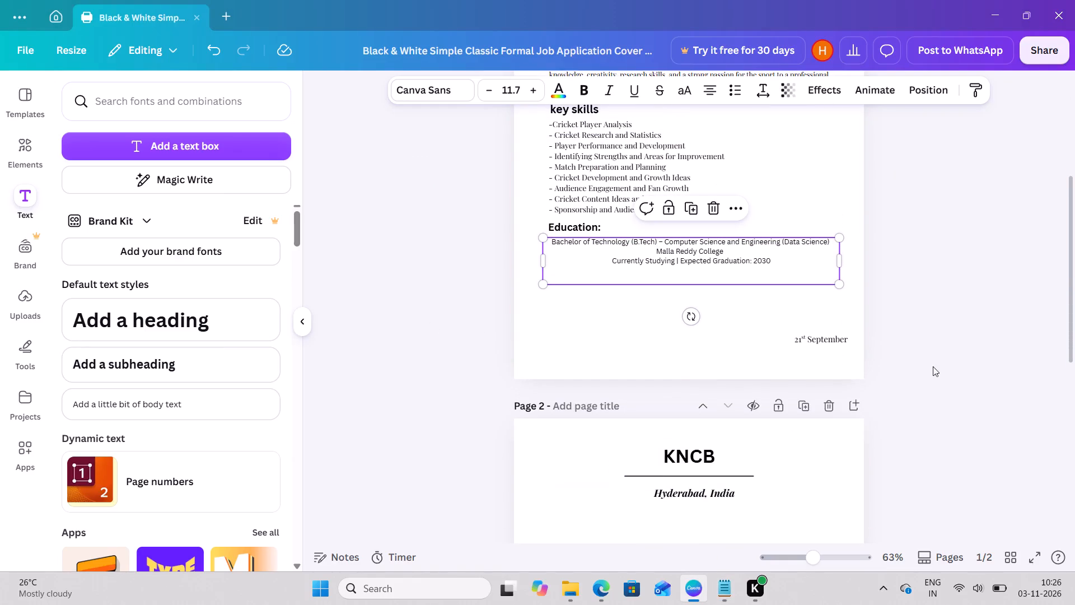
pyautogui.click(828, 338)
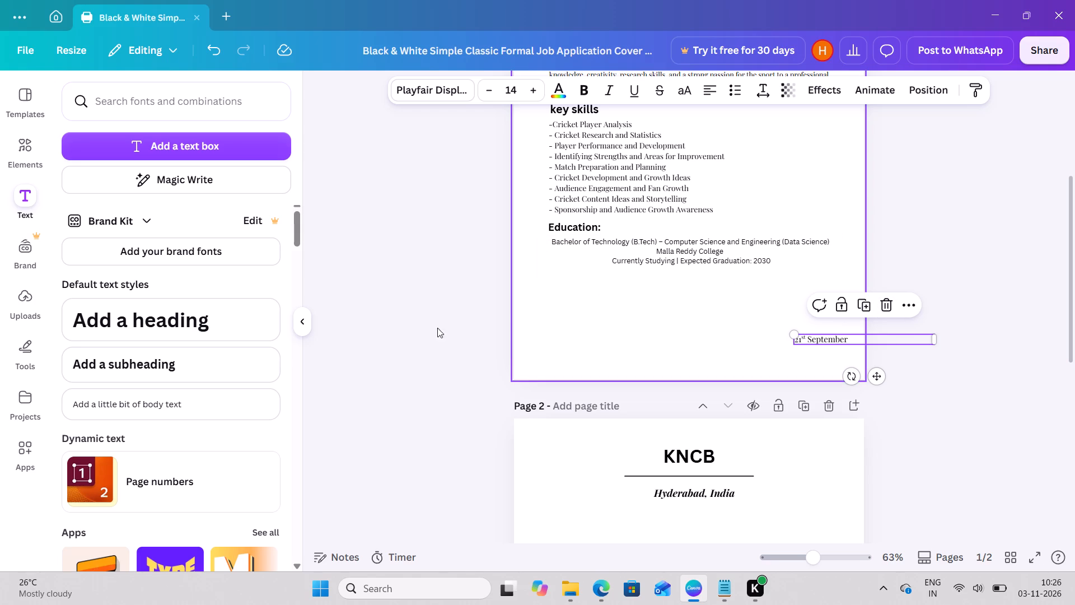
pyautogui.click(224, 312)
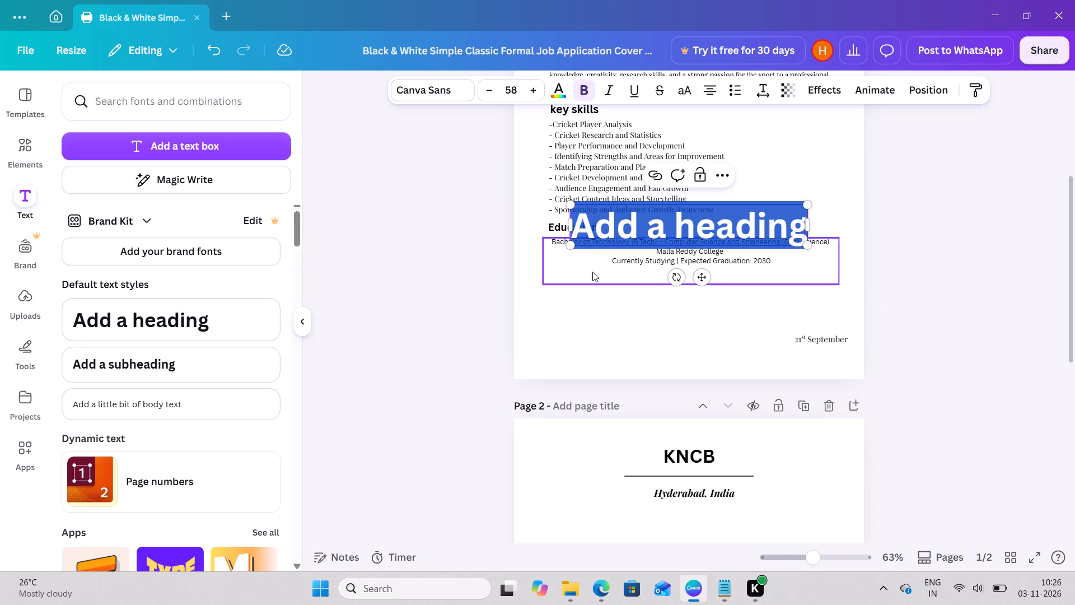
pyautogui.moveTo(670, 235); pyautogui.dragTo(667, 299)
pyautogui.click(675, 231)
pyautogui.moveTo(675, 231); pyautogui.dragTo(684, 262)
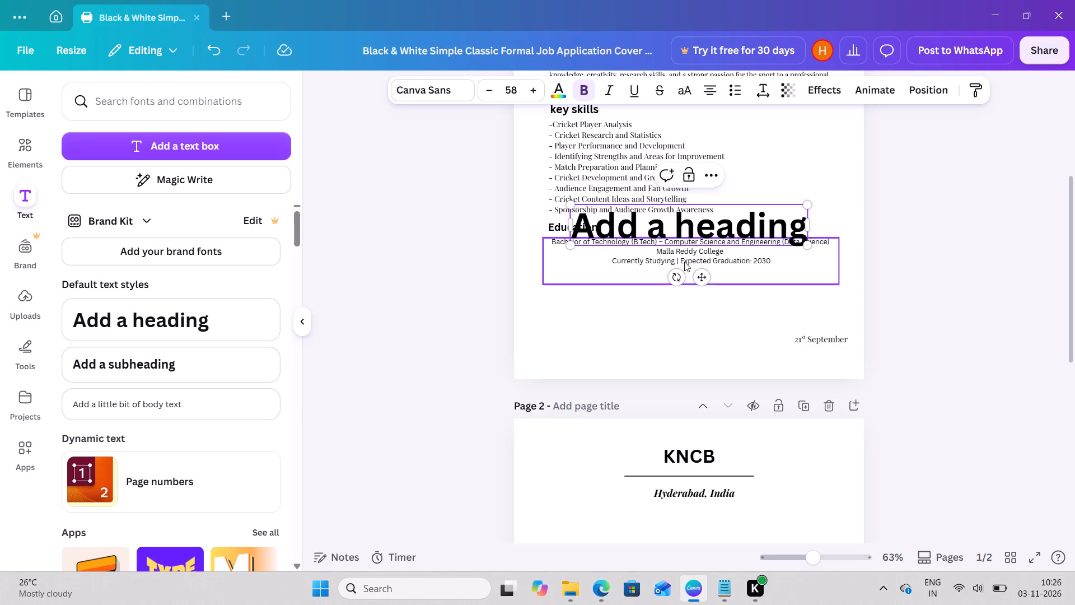
pyautogui.moveTo(684, 262); pyautogui.dragTo(685, 271)
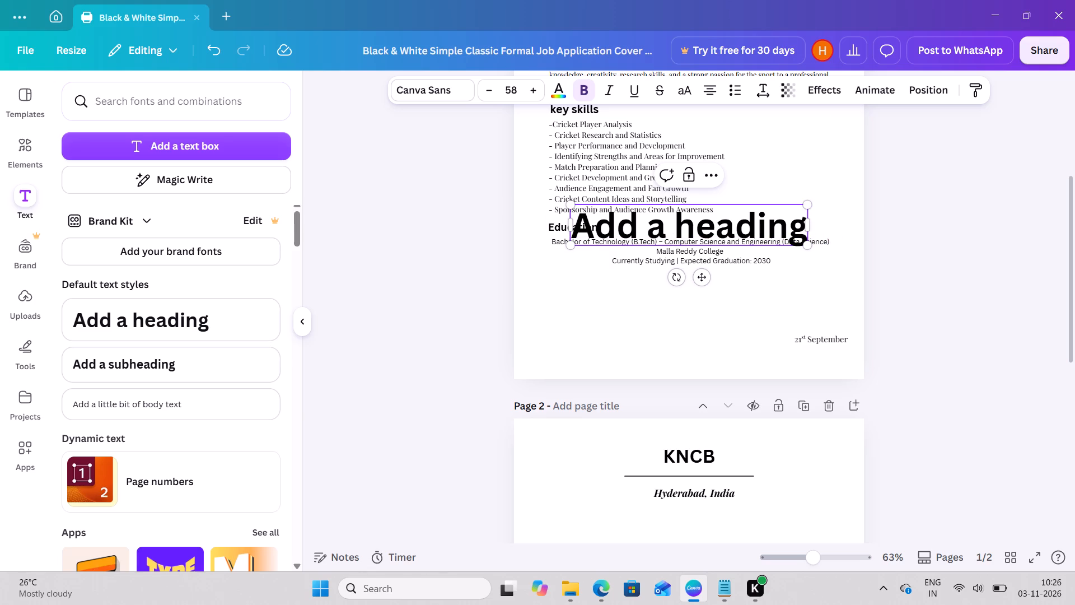
pyautogui.moveTo(775, 203); pyautogui.dragTo(775, 215)
pyautogui.moveTo(775, 215); pyautogui.dragTo(758, 277)
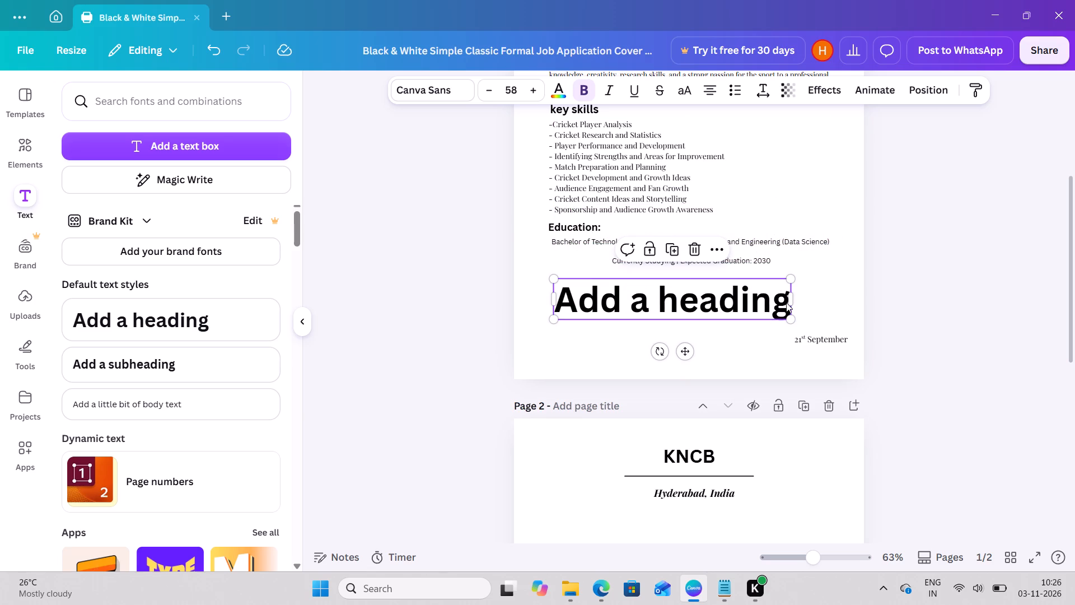
# Replace the new heading's placeholder text with the copied cricket portfolio development text.
pyautogui.click(786, 302)
pyautogui.press('BackSpace')
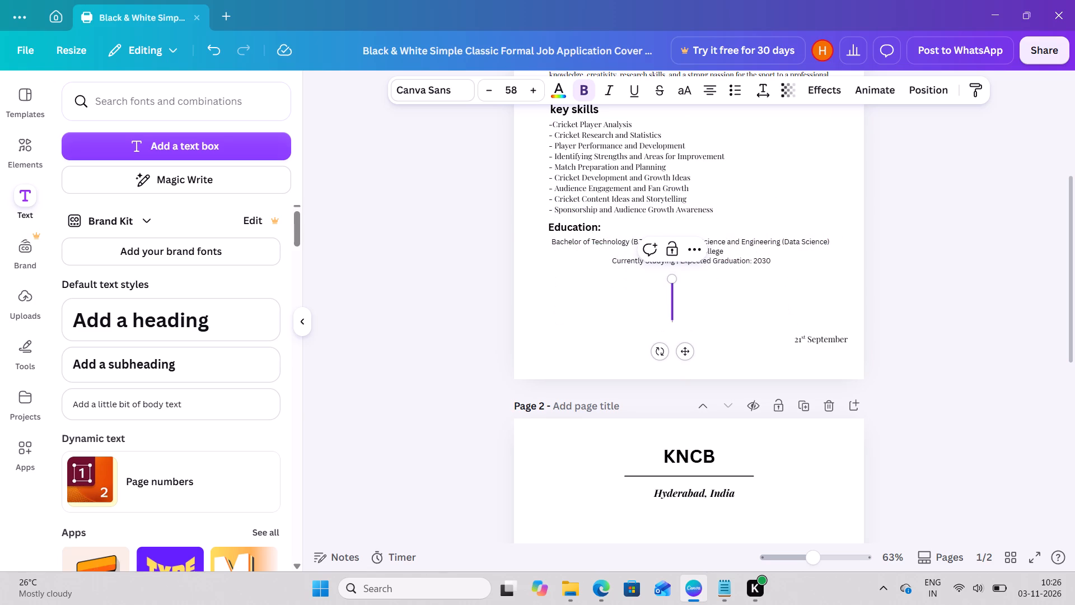
pyautogui.hotkey('ctrl', 'v')
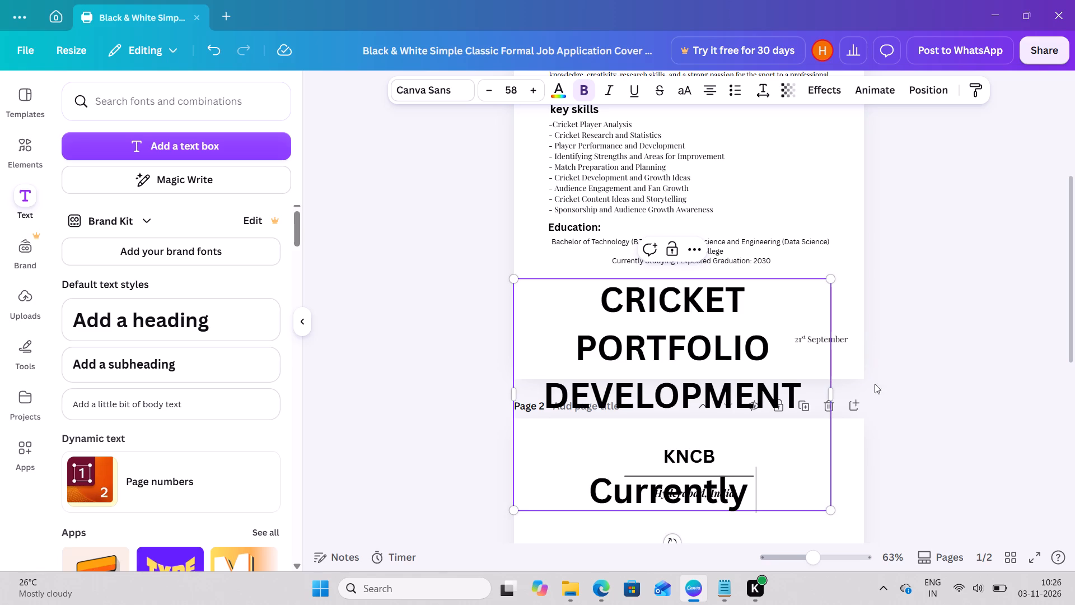
# Shrink the portfolio heading to about size 20.6, widen its box to fit the title on one line, and position it below the education details.
pyautogui.moveTo(829, 510); pyautogui.dragTo(686, 277)
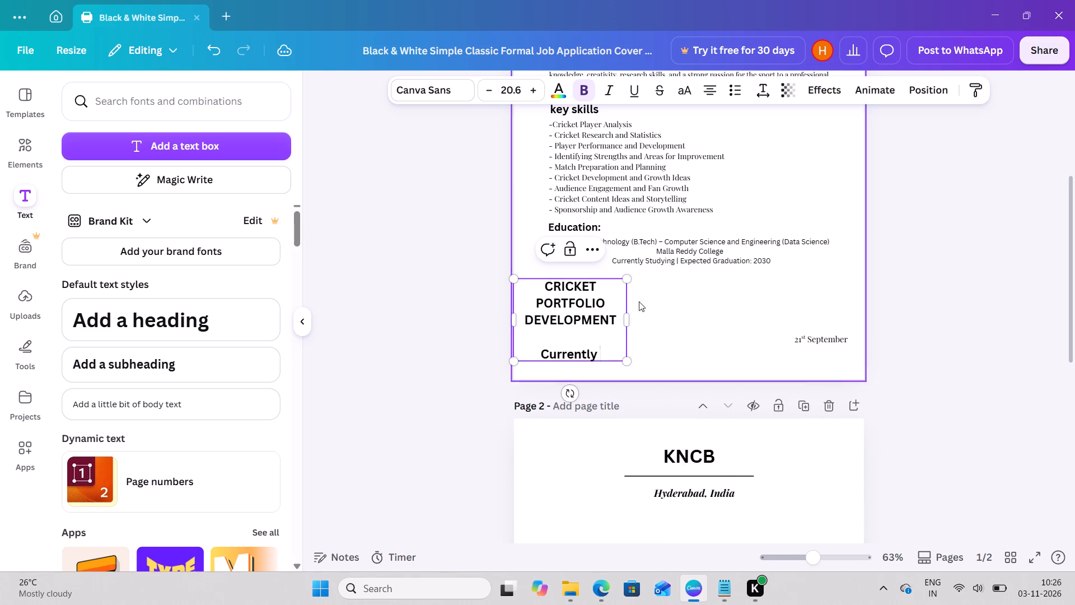
pyautogui.click(625, 314)
pyautogui.moveTo(627, 327); pyautogui.dragTo(677, 314)
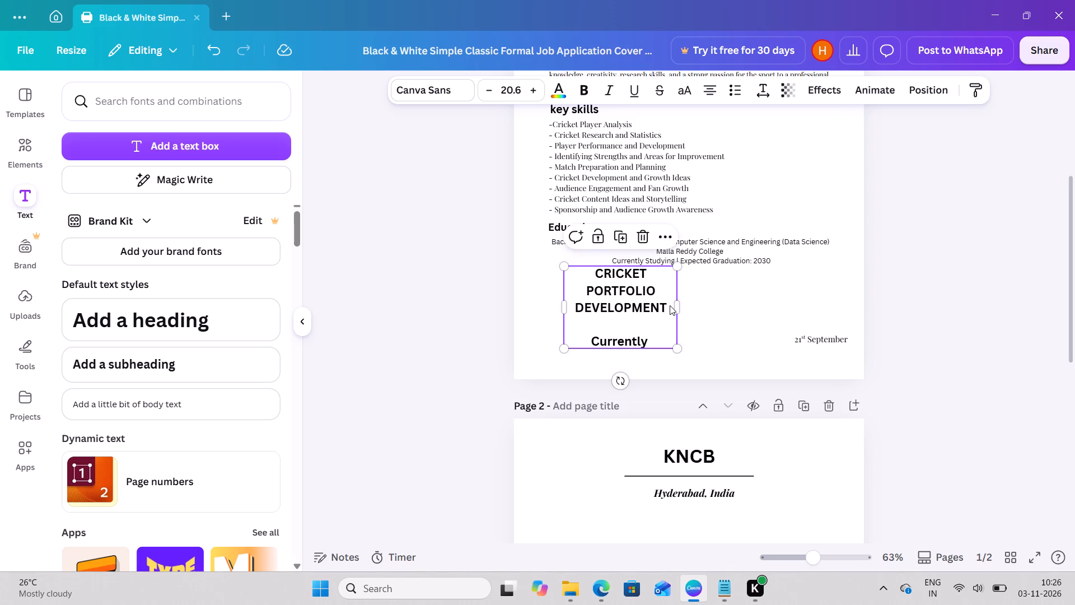
pyautogui.moveTo(679, 302); pyautogui.dragTo(913, 275)
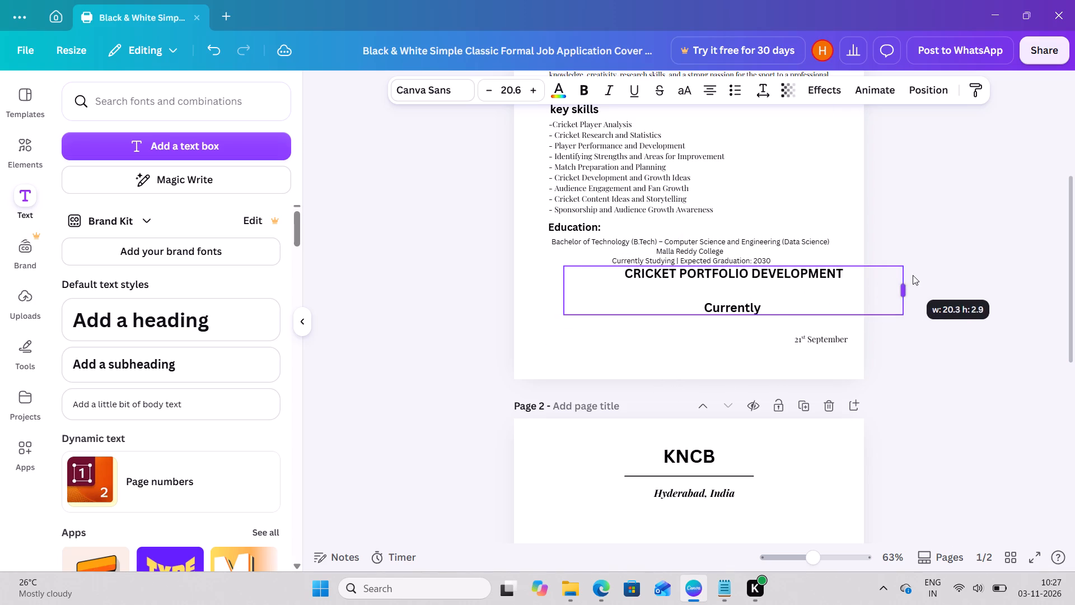
pyautogui.moveTo(913, 275); pyautogui.dragTo(1068, 261)
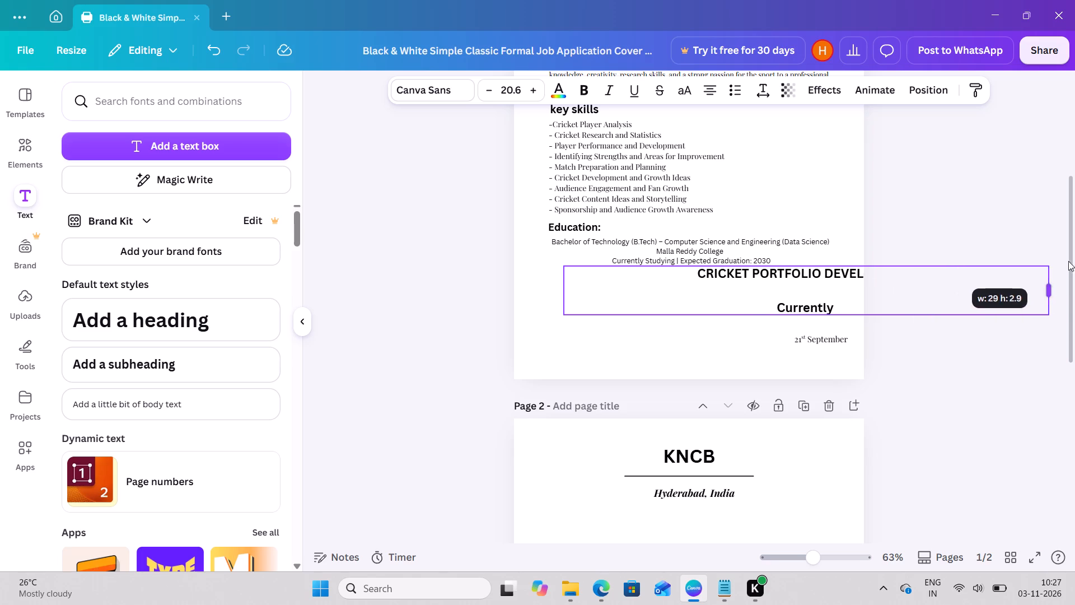
pyautogui.moveTo(1068, 261); pyautogui.dragTo(871, 255)
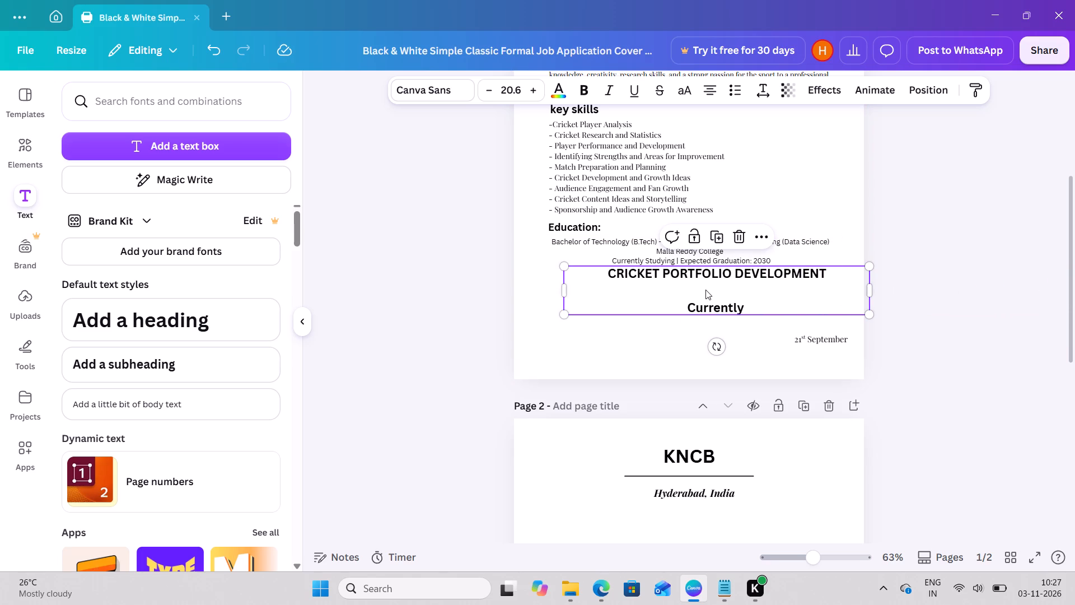
pyautogui.moveTo(705, 290); pyautogui.dragTo(653, 300)
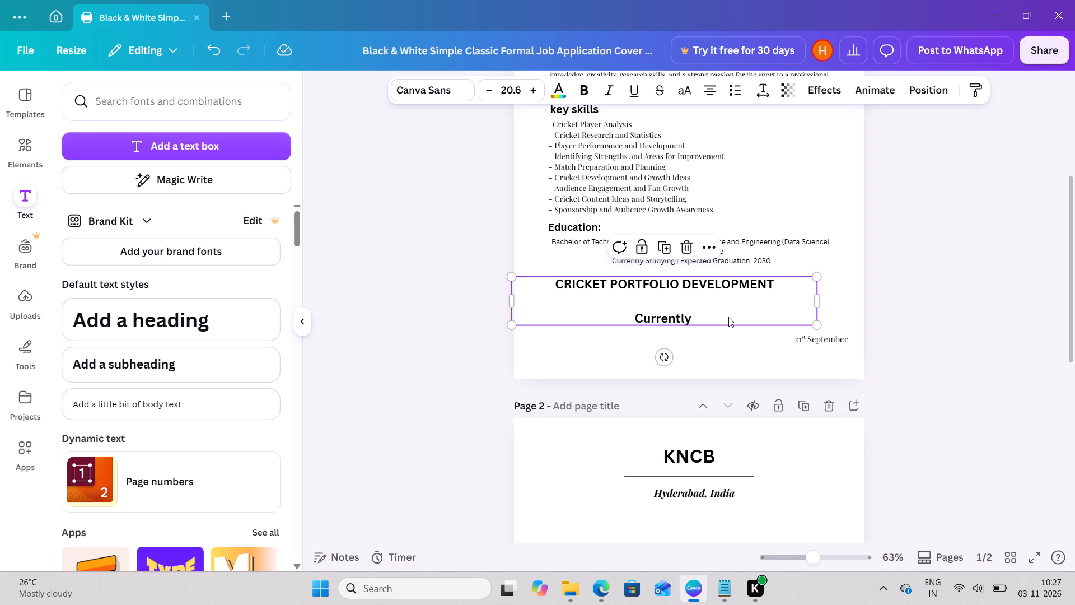
# Shrink the portfolio heading proportionally to font size 13.
pyautogui.click(630, 318)
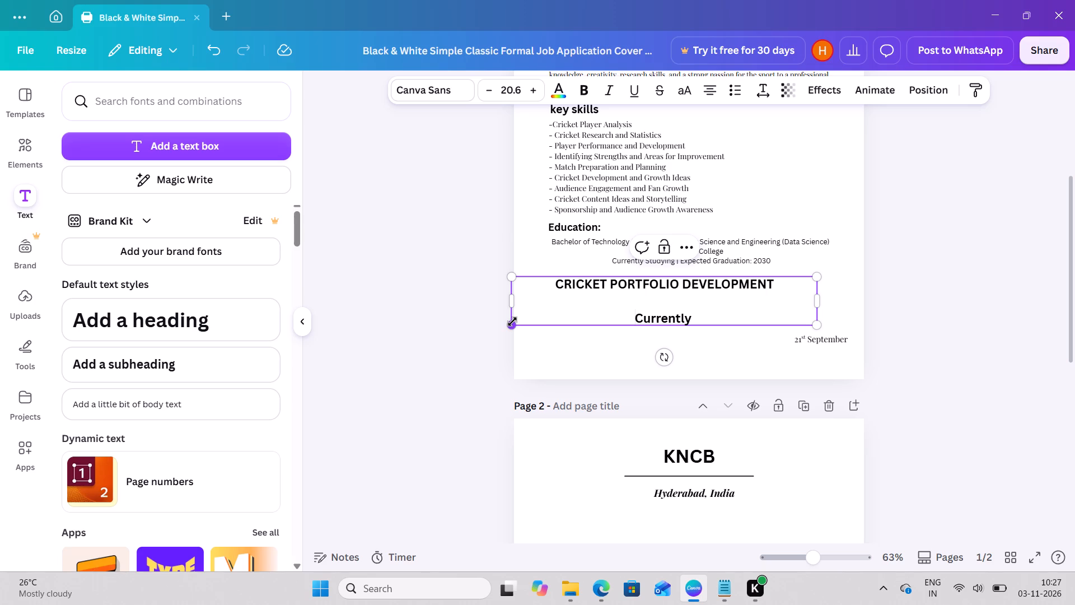
pyautogui.moveTo(512, 322); pyautogui.dragTo(555, 301)
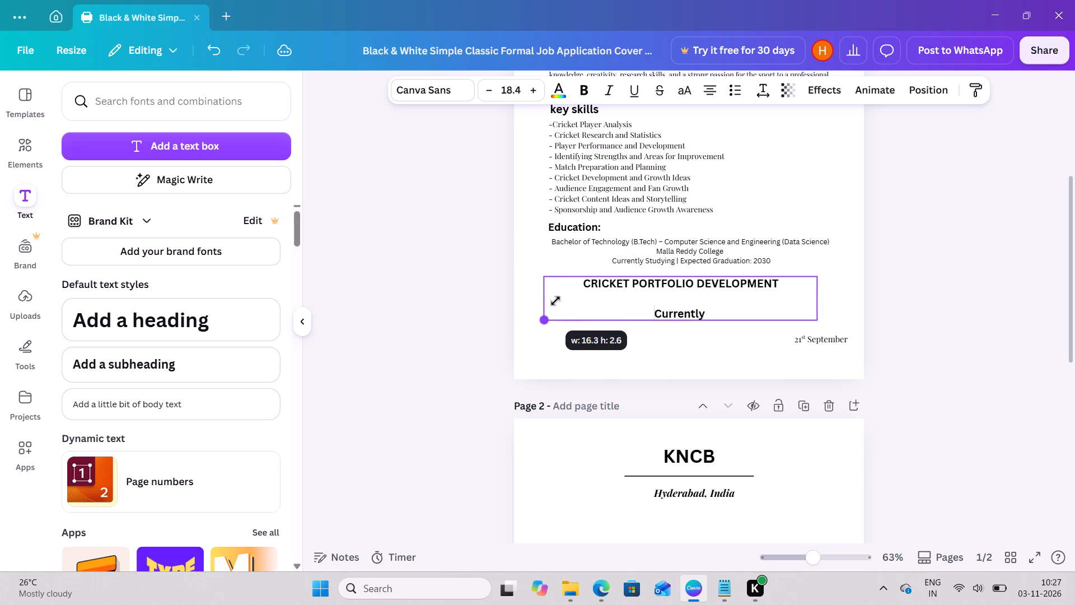
pyautogui.moveTo(555, 301); pyautogui.dragTo(621, 280)
pyautogui.moveTo(668, 296); pyautogui.dragTo(610, 299)
pyautogui.click(658, 300)
pyautogui.moveTo(658, 300); pyautogui.dragTo(632, 302)
pyautogui.click(621, 302)
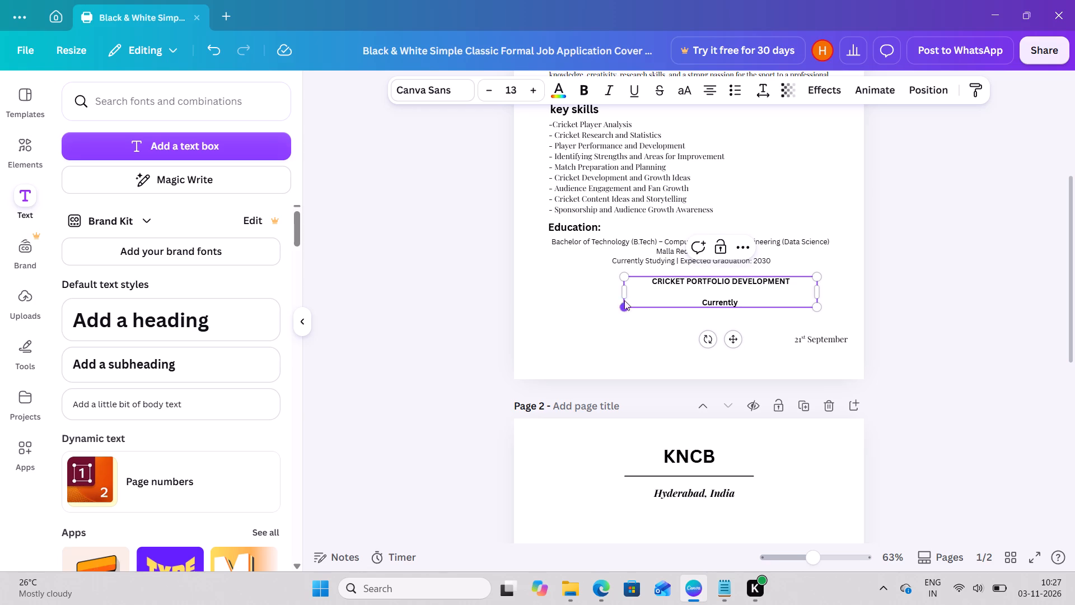
# Adjust the portfolio heading's box width and position so the title sits on one line, roughly centred below the education details.
pyautogui.moveTo(624, 289); pyautogui.dragTo(525, 310)
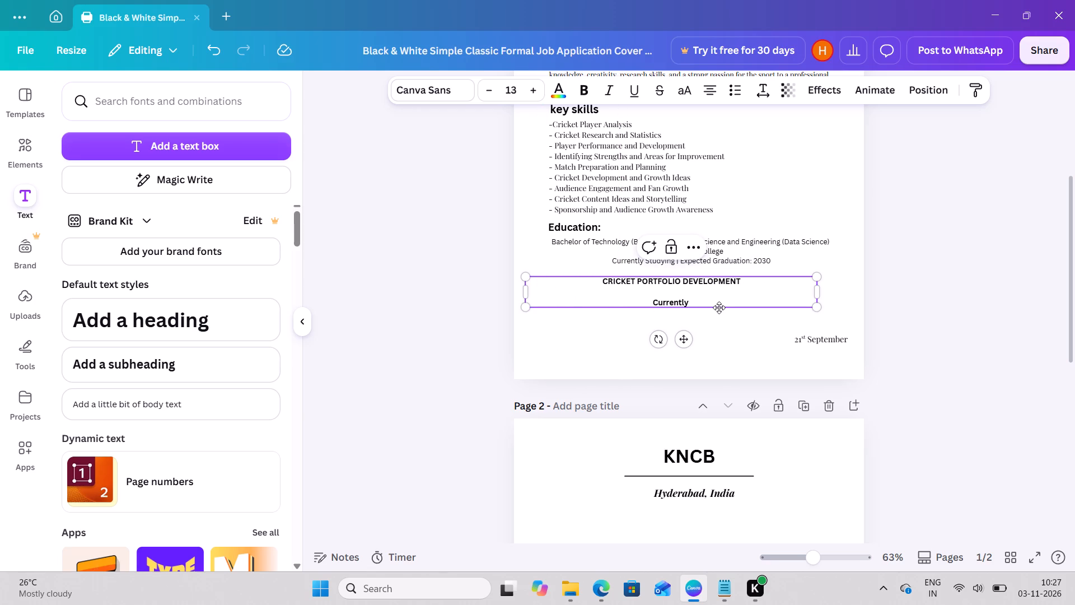
pyautogui.moveTo(719, 308); pyautogui.dragTo(687, 310)
pyautogui.scroll(-1, 698, 297)
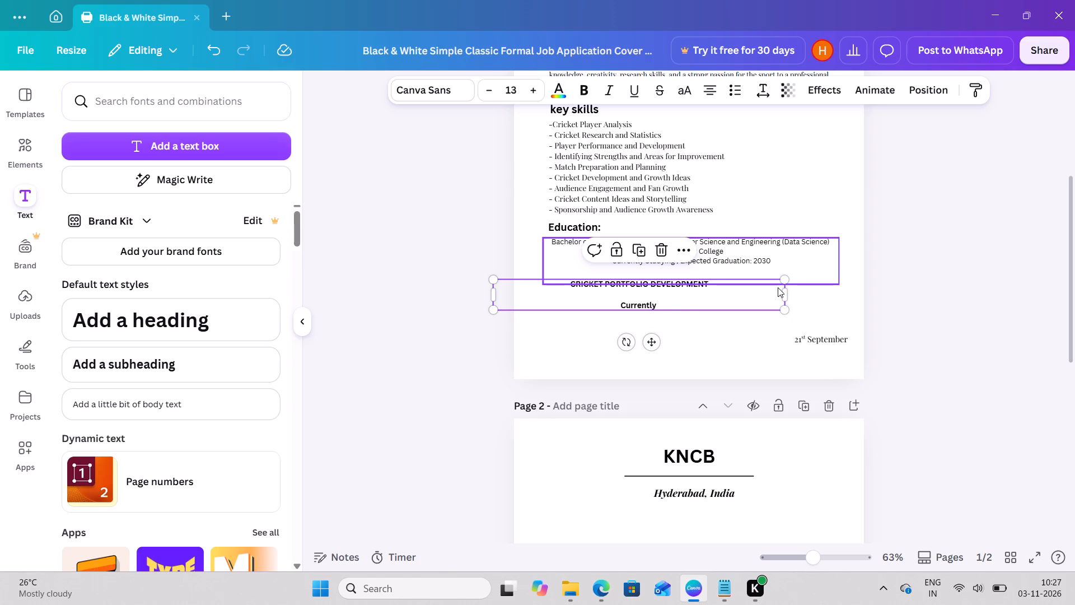
pyautogui.moveTo(649, 291); pyautogui.dragTo(601, 291)
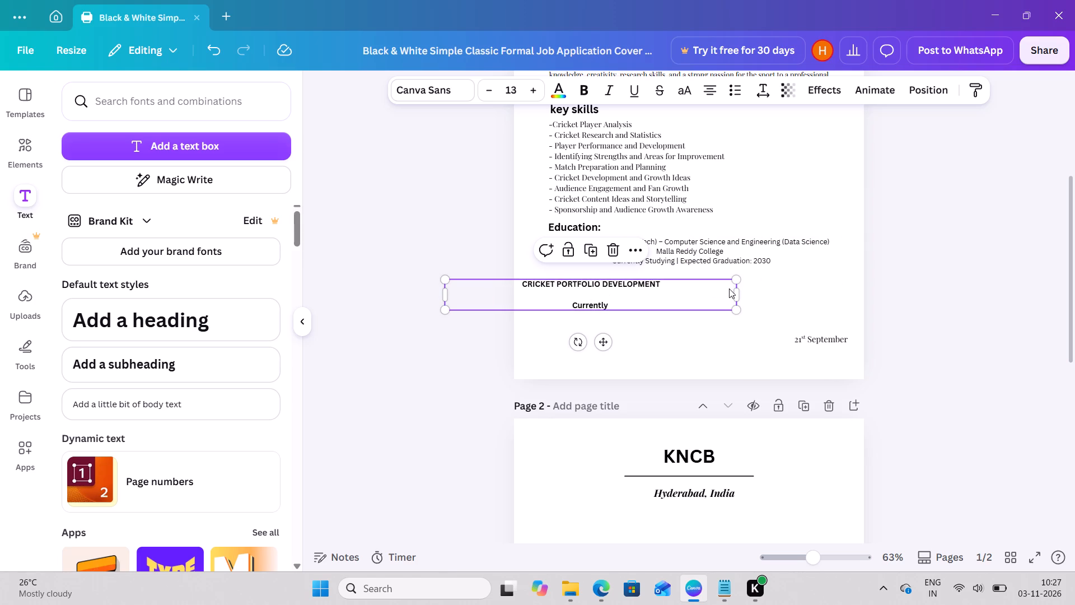
pyautogui.moveTo(739, 292); pyautogui.dragTo(995, 248)
pyautogui.moveTo(685, 292); pyautogui.dragTo(560, 296)
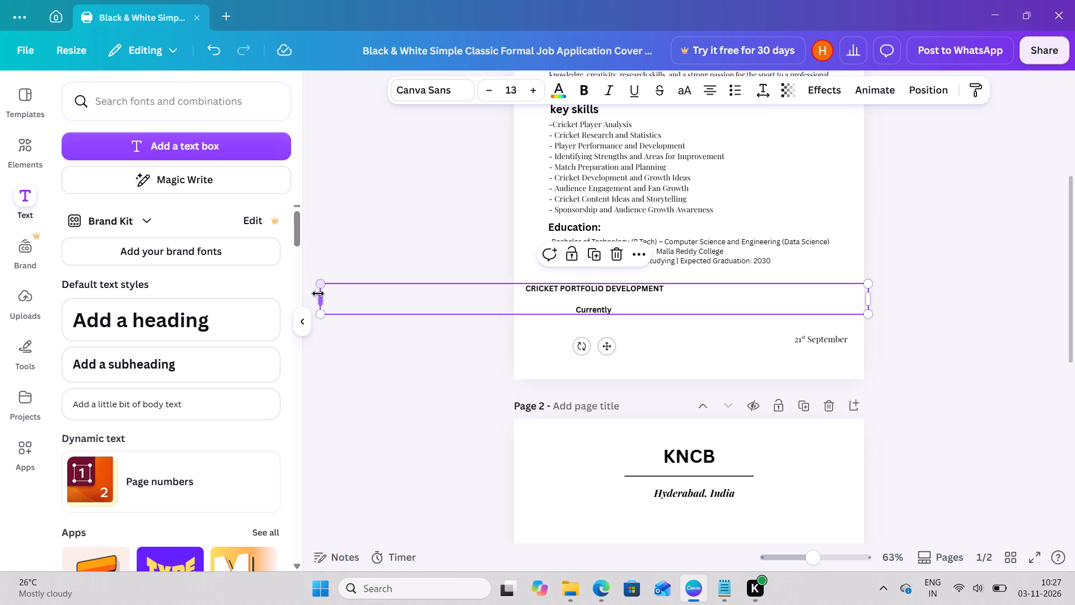
pyautogui.moveTo(318, 294); pyautogui.dragTo(584, 286)
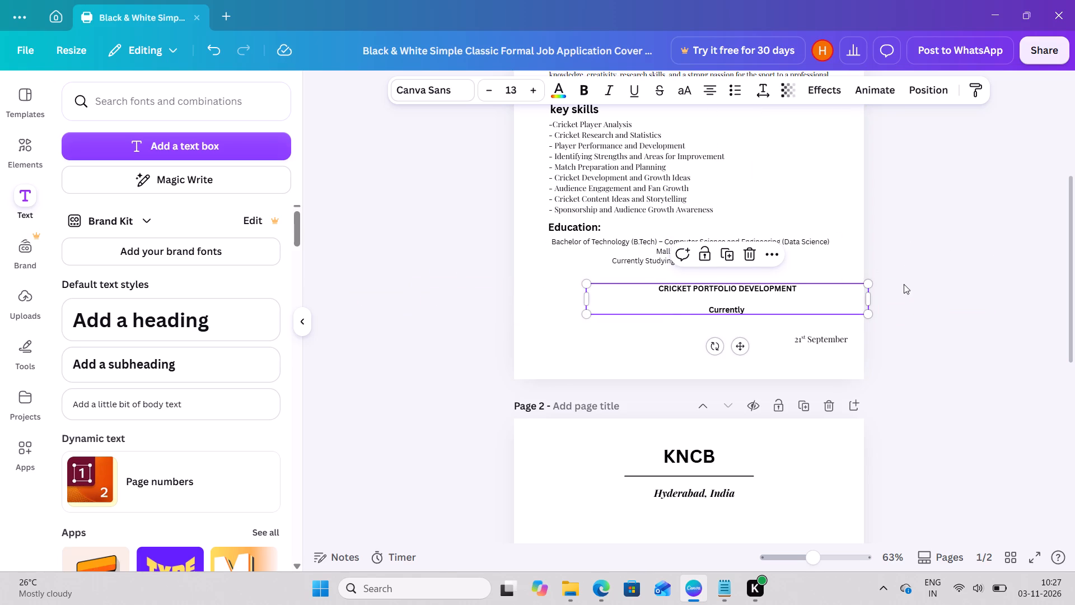
pyautogui.moveTo(871, 290); pyautogui.dragTo(806, 291)
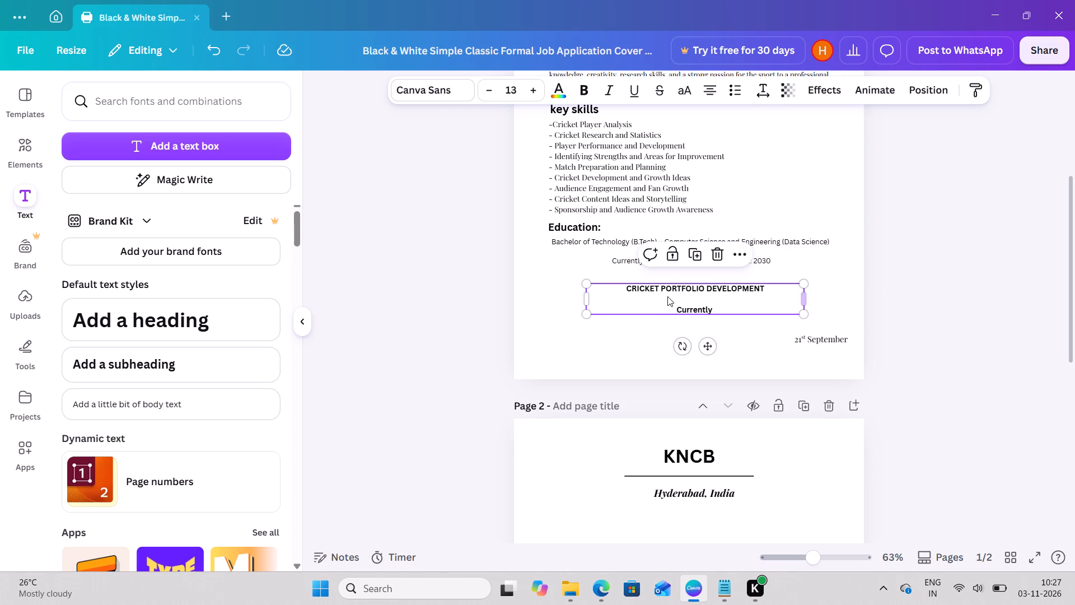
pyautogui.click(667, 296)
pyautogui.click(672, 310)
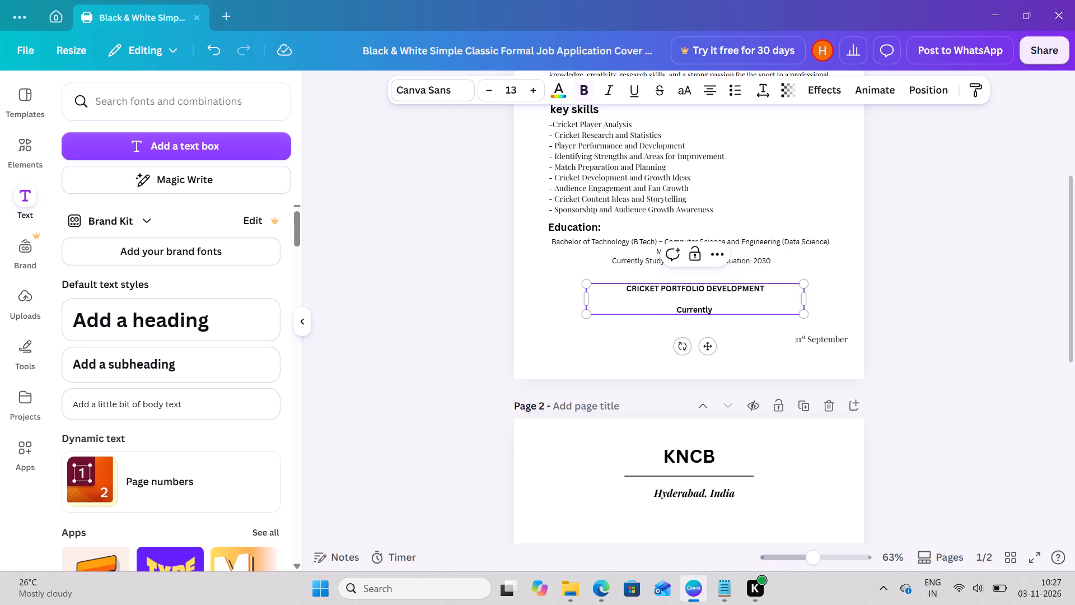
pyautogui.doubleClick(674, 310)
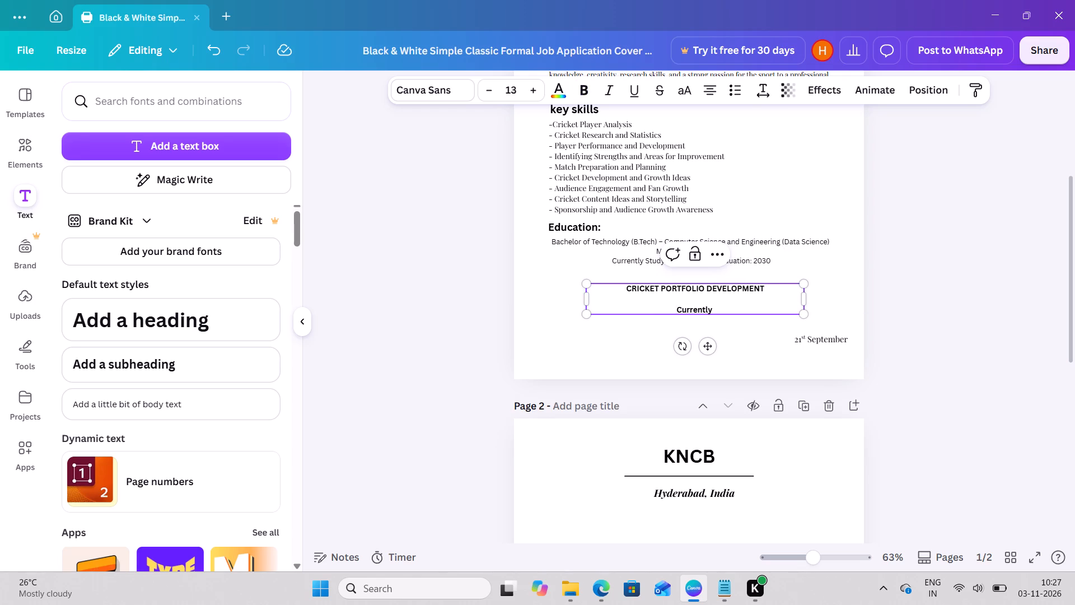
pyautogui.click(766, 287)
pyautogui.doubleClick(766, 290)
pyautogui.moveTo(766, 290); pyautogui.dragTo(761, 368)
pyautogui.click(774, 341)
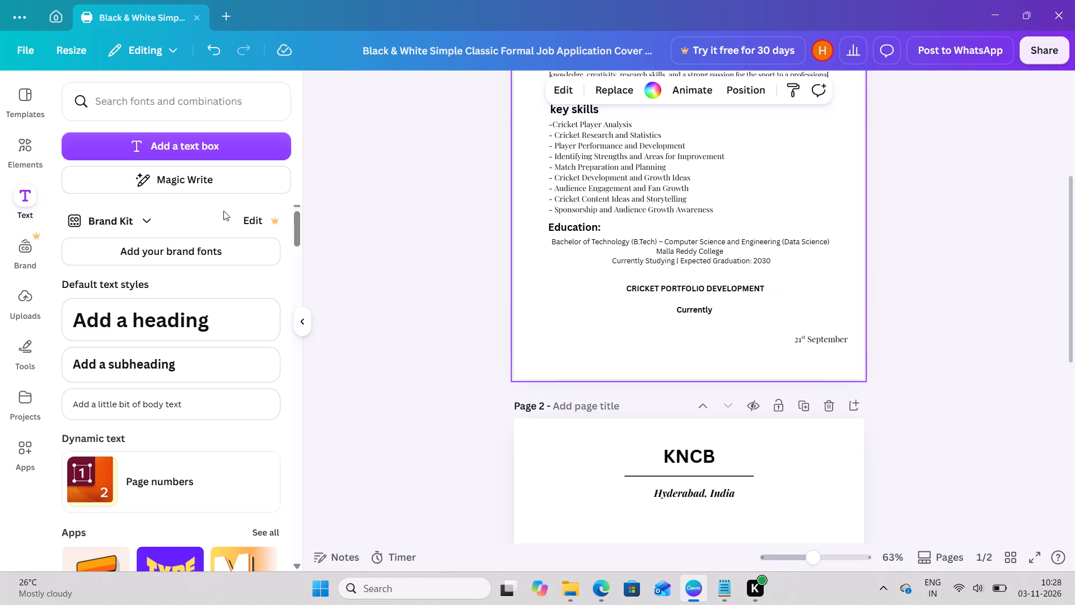
# Move the portfolio heading so its title starts in line with the Education heading and key skills text.
pyautogui.moveTo(684, 305); pyautogui.dragTo(606, 301)
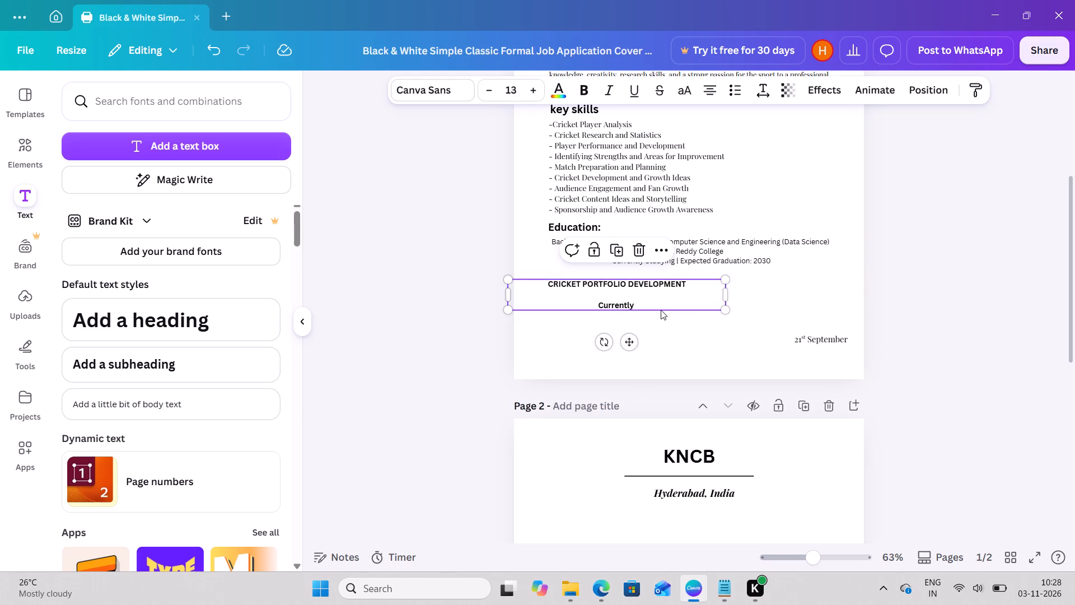
# Widen the cricket portfolio heading's text box to a width of about 15.6, keeping its starting edge in place.
pyautogui.click(604, 337)
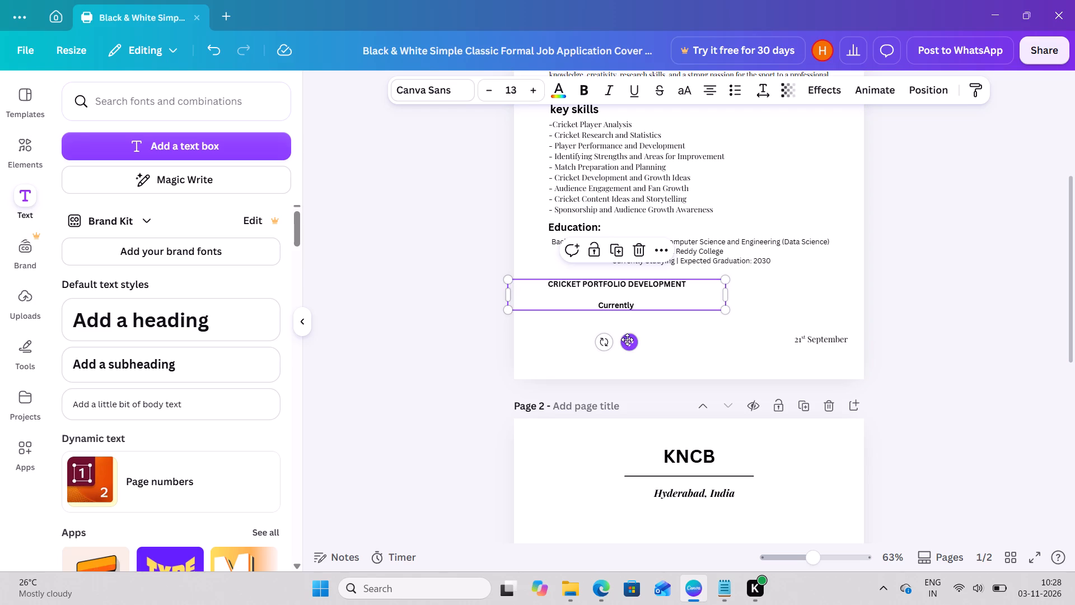
pyautogui.click(627, 339)
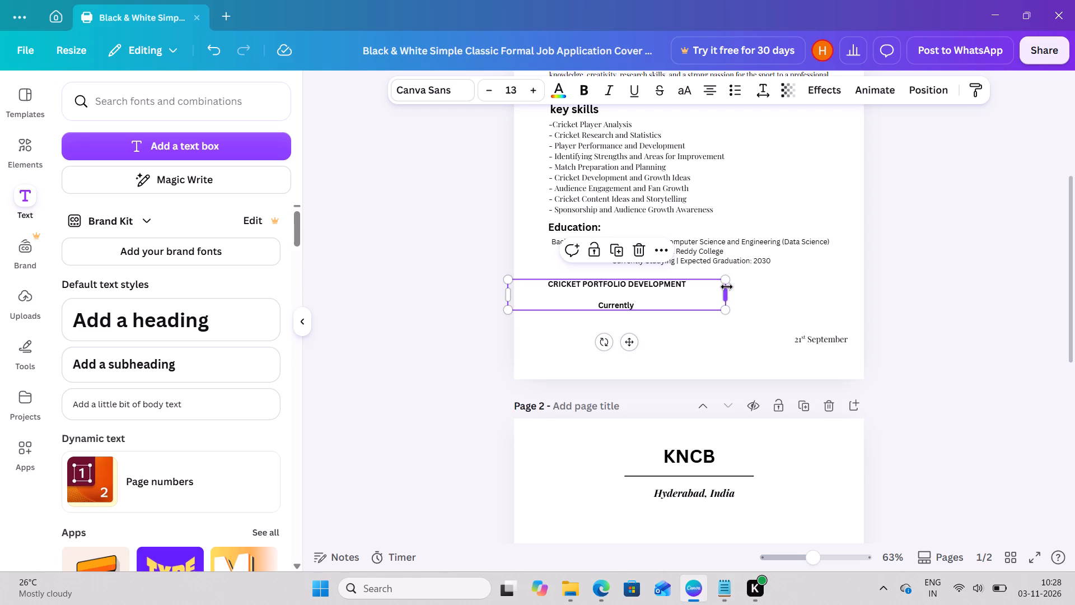
pyautogui.click(727, 287)
pyautogui.moveTo(727, 287); pyautogui.dragTo(771, 279)
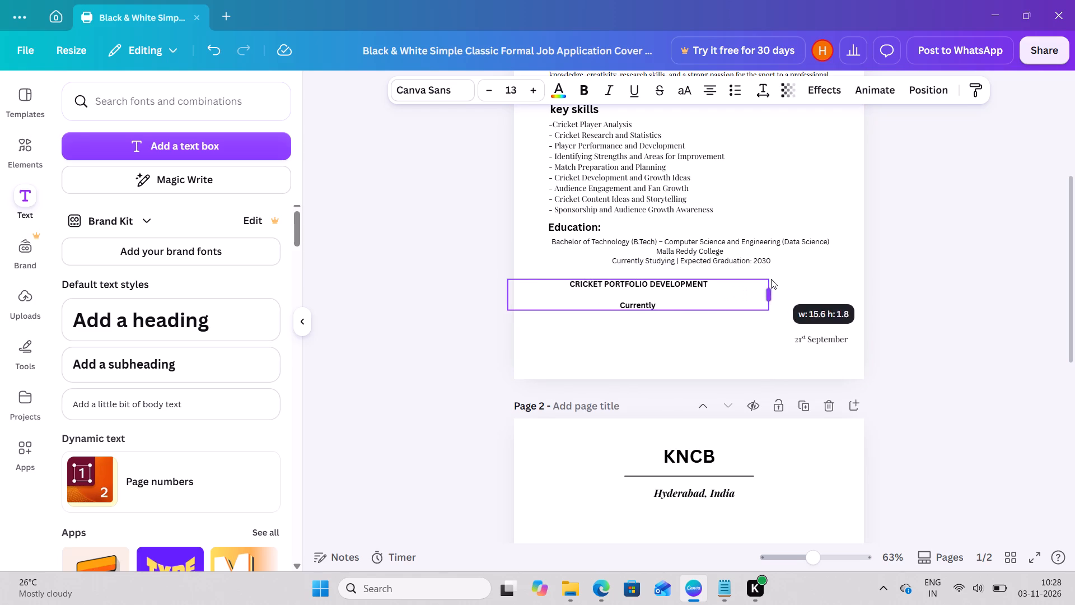
pyautogui.moveTo(771, 279); pyautogui.dragTo(771, 278)
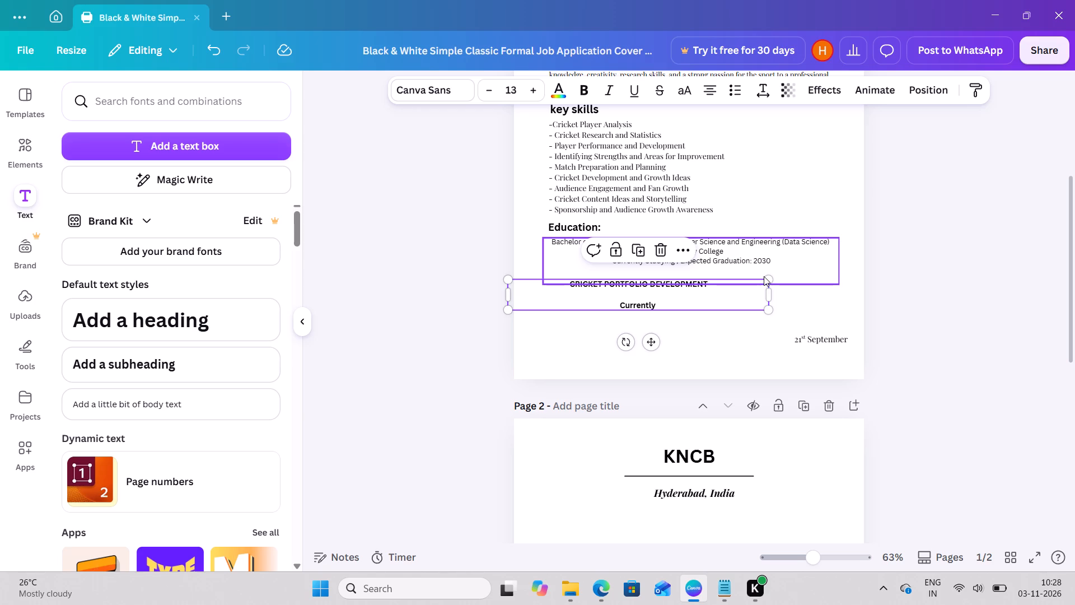
pyautogui.click(764, 276)
pyautogui.click(744, 300)
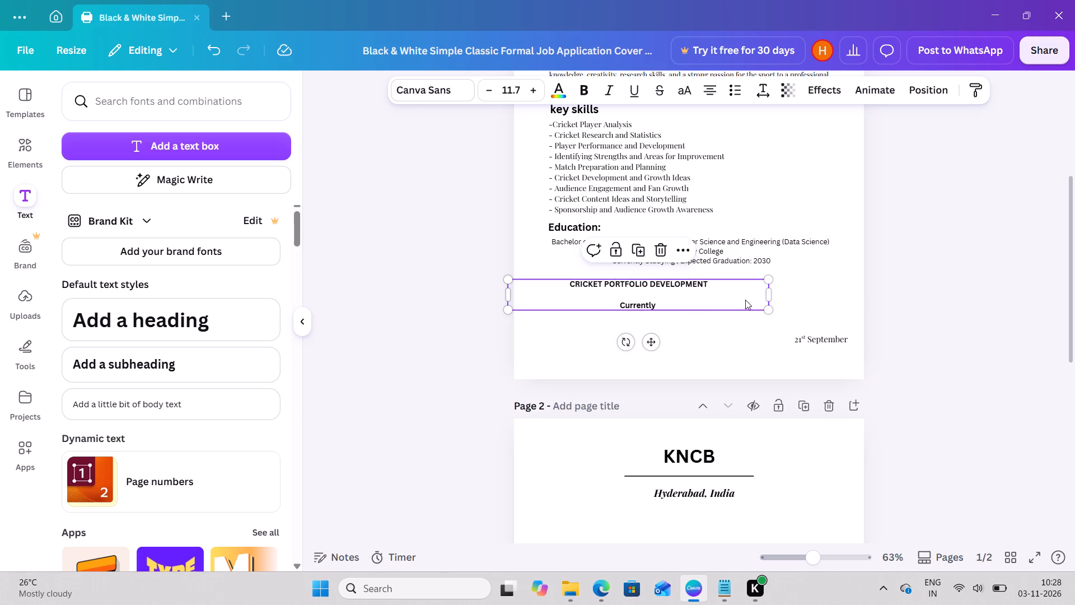
# Scale the cricket portfolio heading down proportionally to about font size 8.3.
pyautogui.moveTo(773, 275); pyautogui.dragTo(897, 281)
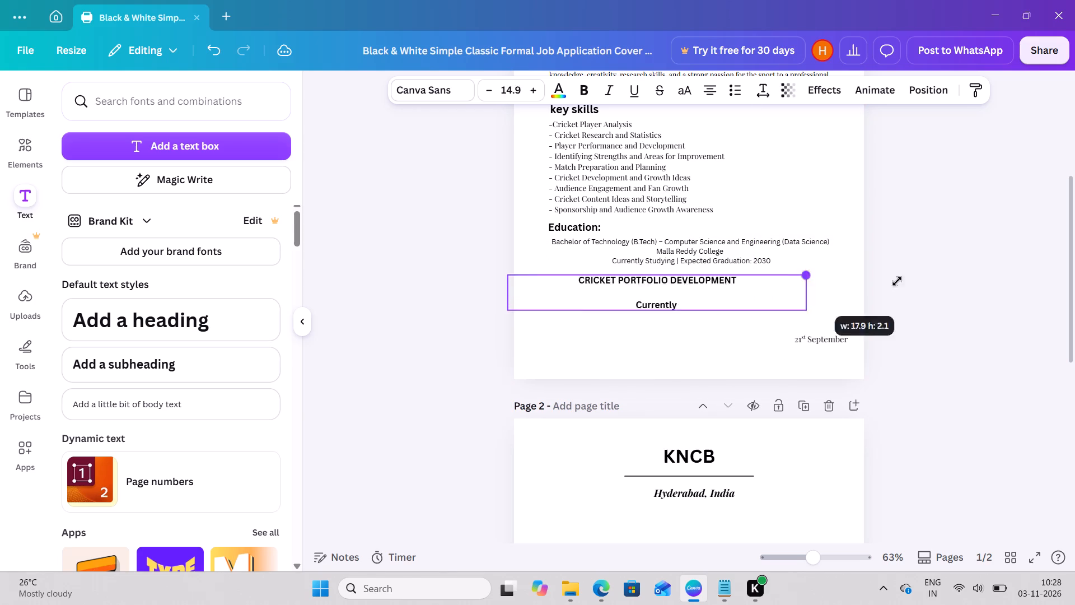
pyautogui.moveTo(897, 281); pyautogui.dragTo(686, 351)
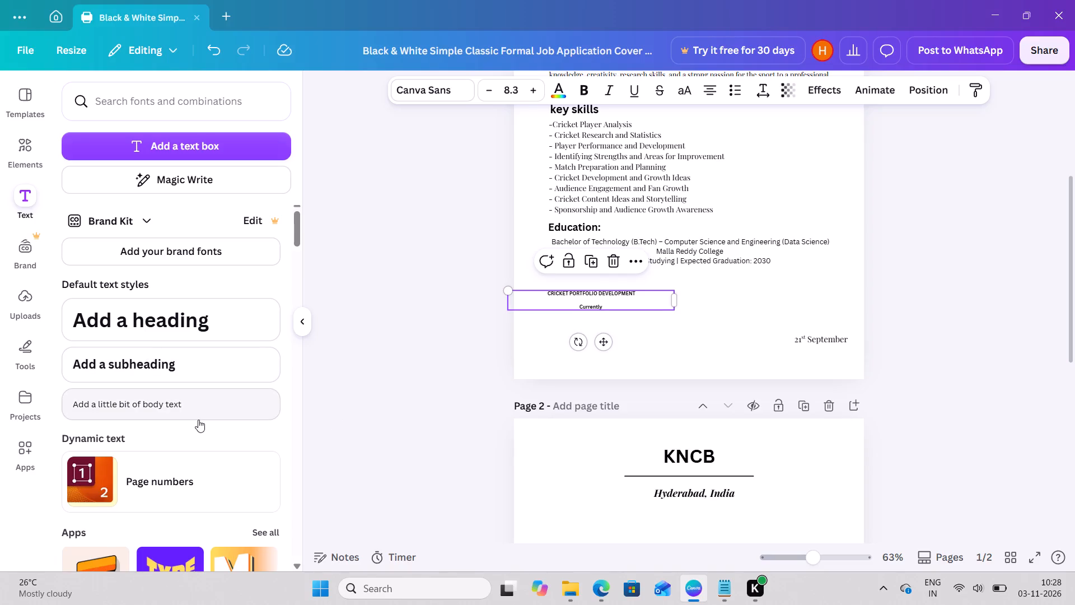
# Deselect the portfolio heading and review the layout of page 1 from the KNCB title to the portfolio section.
pyautogui.scroll(1, 691, 247)
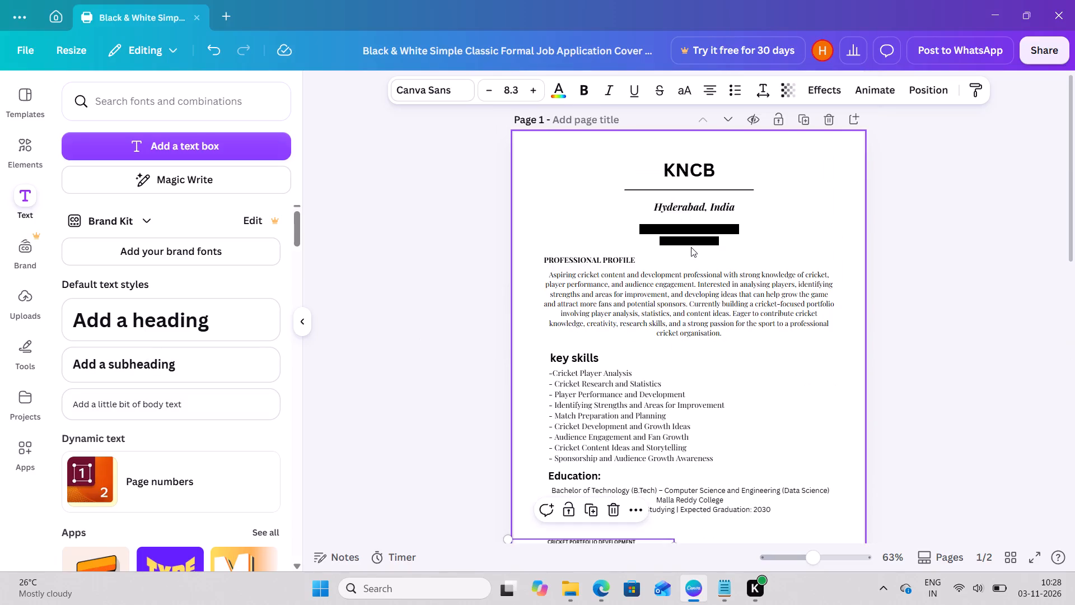
pyautogui.scroll(3, 691, 247)
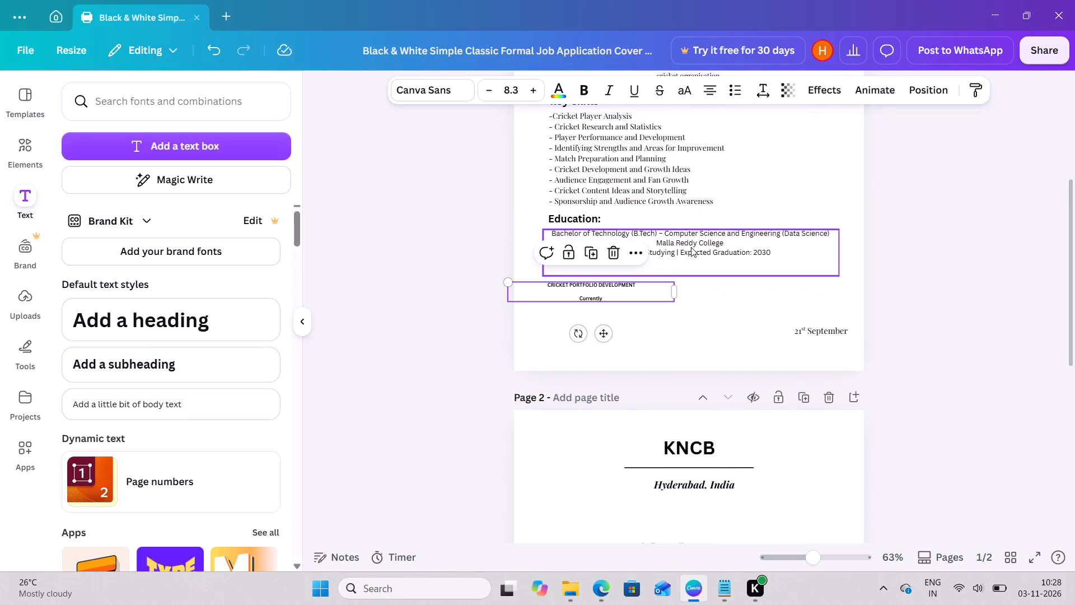
pyautogui.scroll(1, 691, 247)
pyautogui.click(560, 329)
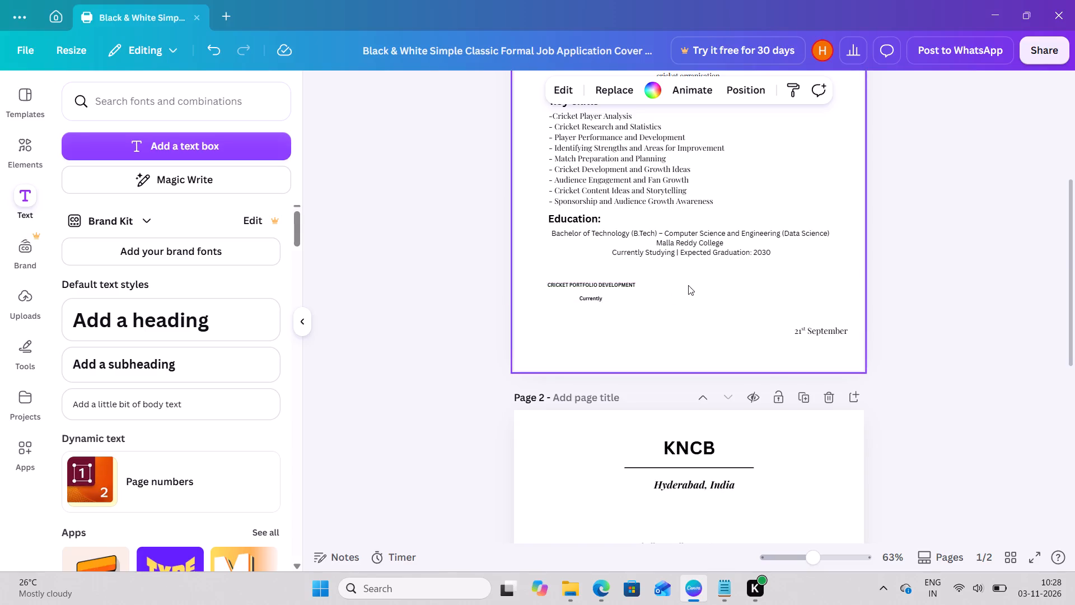
pyautogui.scroll(5, 688, 285)
pyautogui.scroll(-2, 688, 285)
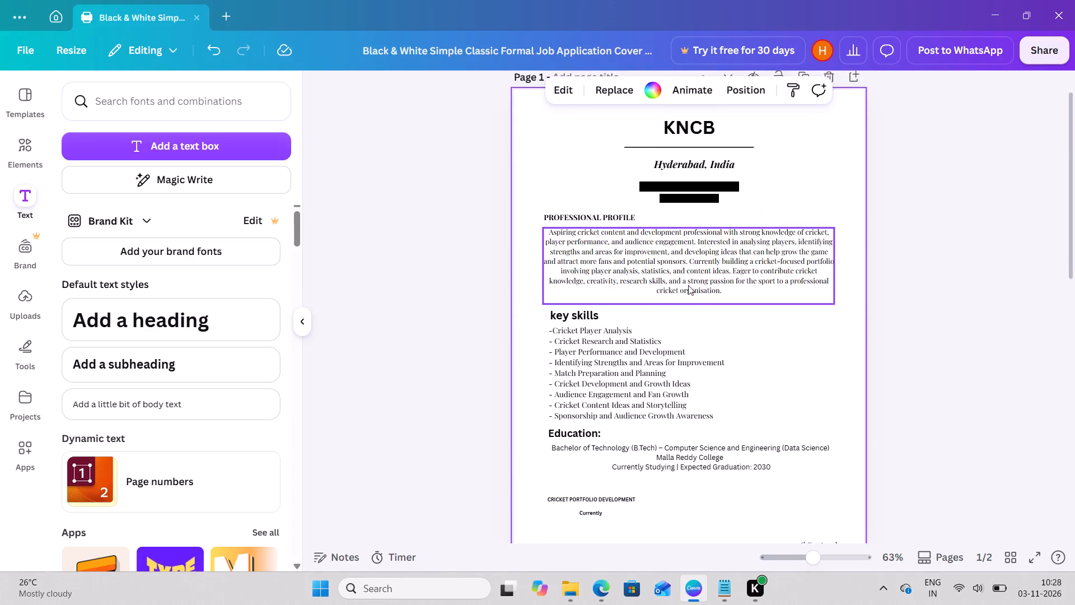
pyautogui.scroll(-1, 688, 285)
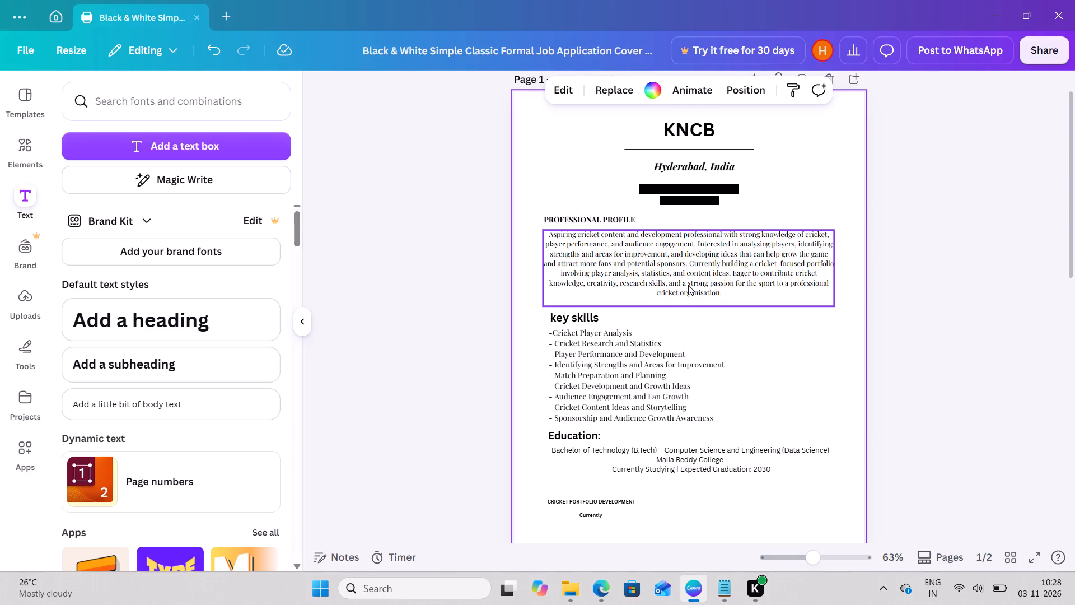
# Switch to CV.txt in Notepad, maximize its window and read through the skills, education, portfolio, languages and interests sections.
pyautogui.click(716, 590)
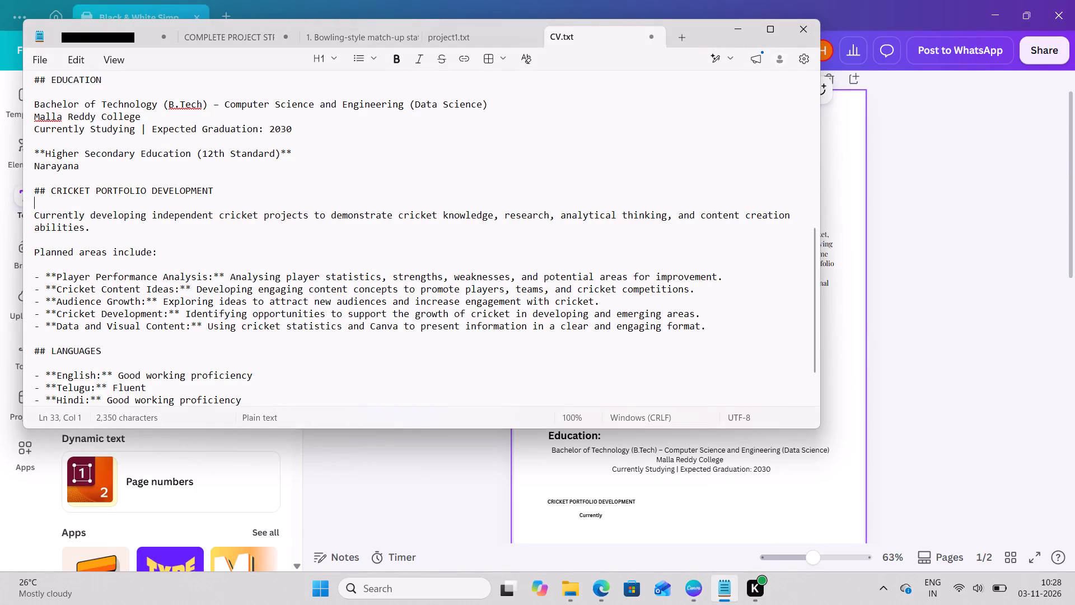
pyautogui.click(764, 31)
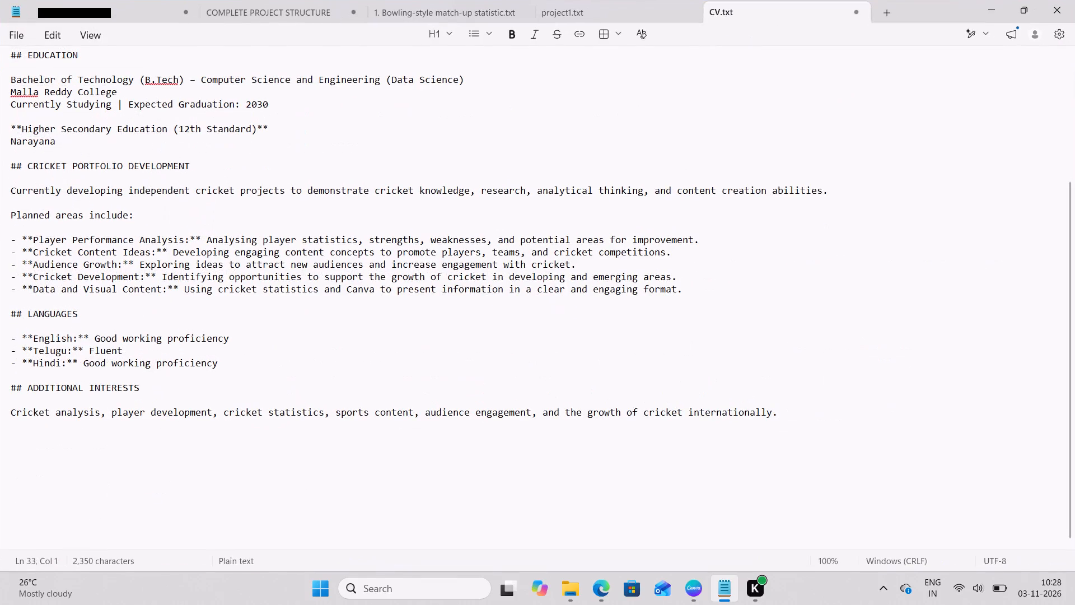
pyautogui.scroll(11, 50, 208)
pyautogui.scroll(11, 50, 208)
pyautogui.scroll(-9, 50, 208)
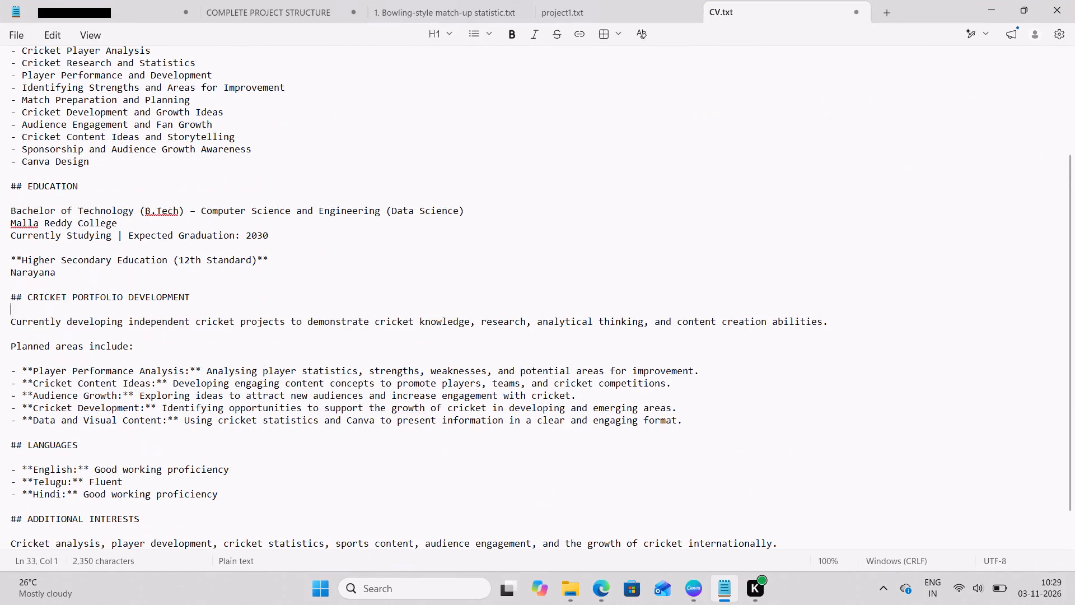
pyautogui.scroll(-9, 50, 208)
pyautogui.scroll(-6, 183, 285)
pyautogui.scroll(-4, 51, 391)
pyautogui.scroll(5, 51, 391)
pyautogui.scroll(-1, 51, 391)
pyautogui.scroll(4, 51, 391)
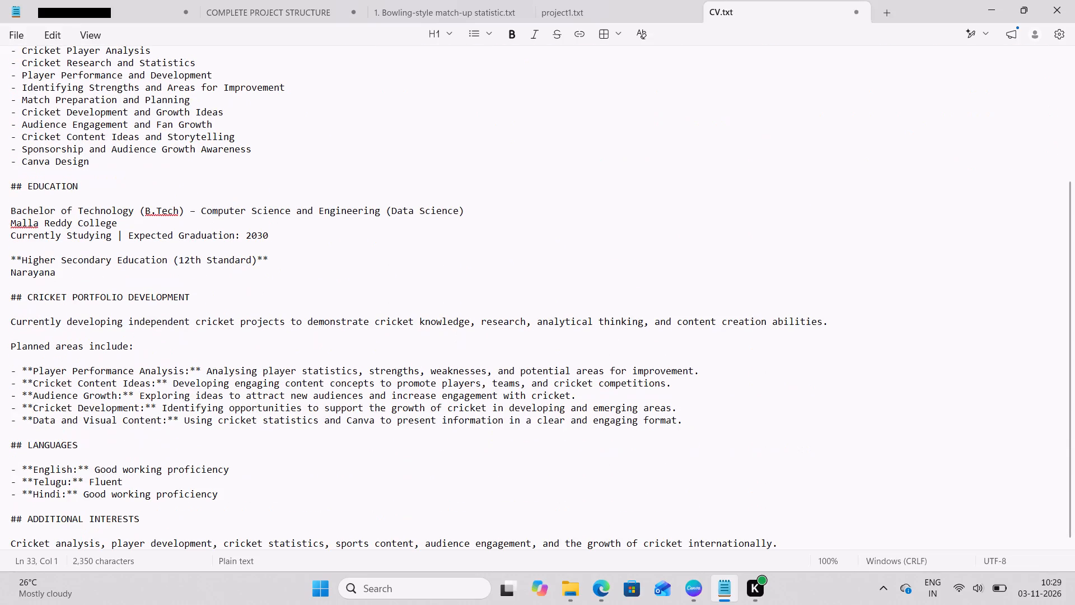
pyautogui.scroll(2, 51, 391)
# Copy the entire text of CV.txt and minimize Notepad to return to the Canva page.
pyautogui.hotkey('ctrl', 'a')
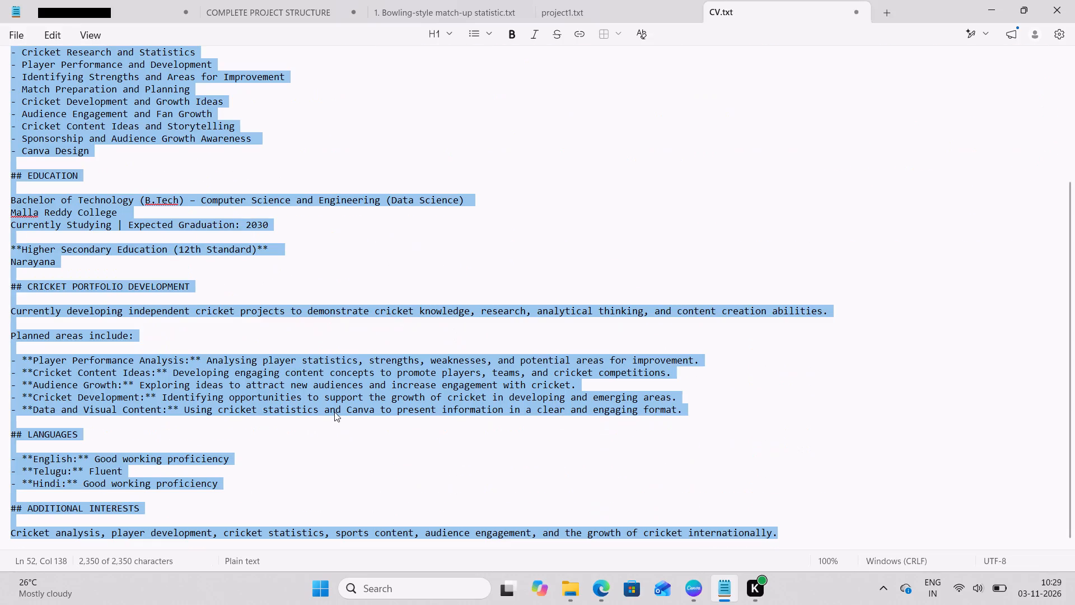
pyautogui.hotkey('ctrl', 'c')
pyautogui.hotkey('ctrl', 'c')
pyautogui.hotkey('ctrl', 'c')
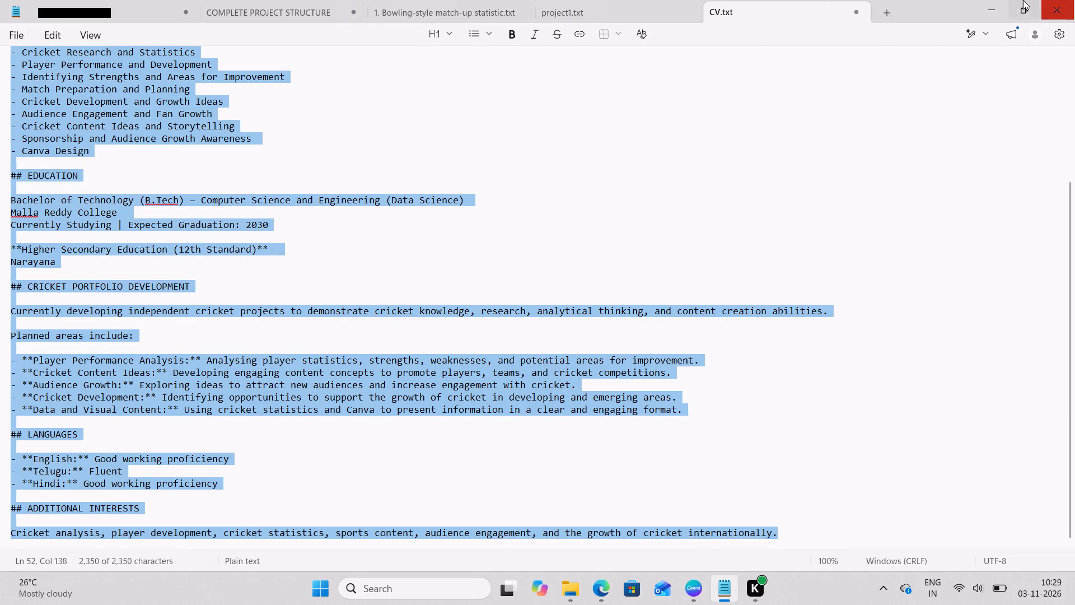
pyautogui.click(992, 3)
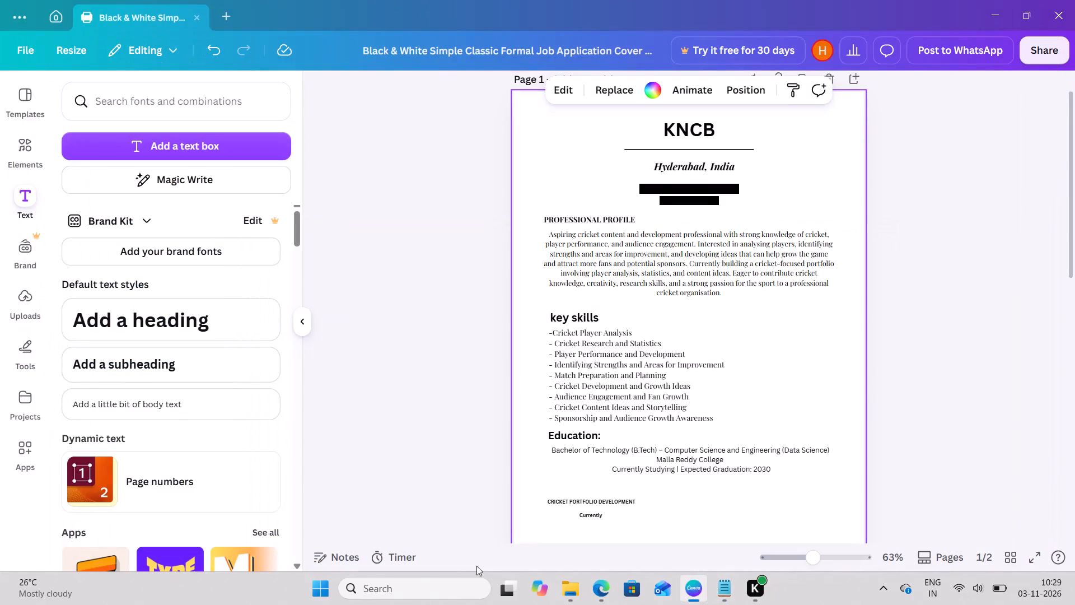
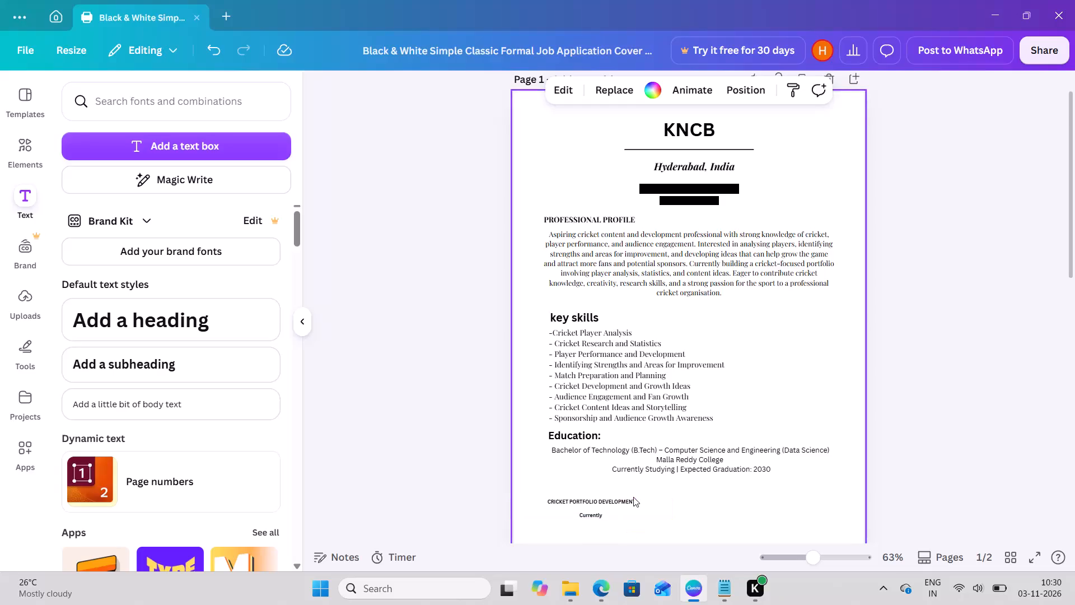
# Widen the cricket portfolio heading box, scale it up to font size 10 and move it directly below the education details.
pyautogui.moveTo(633, 497); pyautogui.dragTo(601, 511)
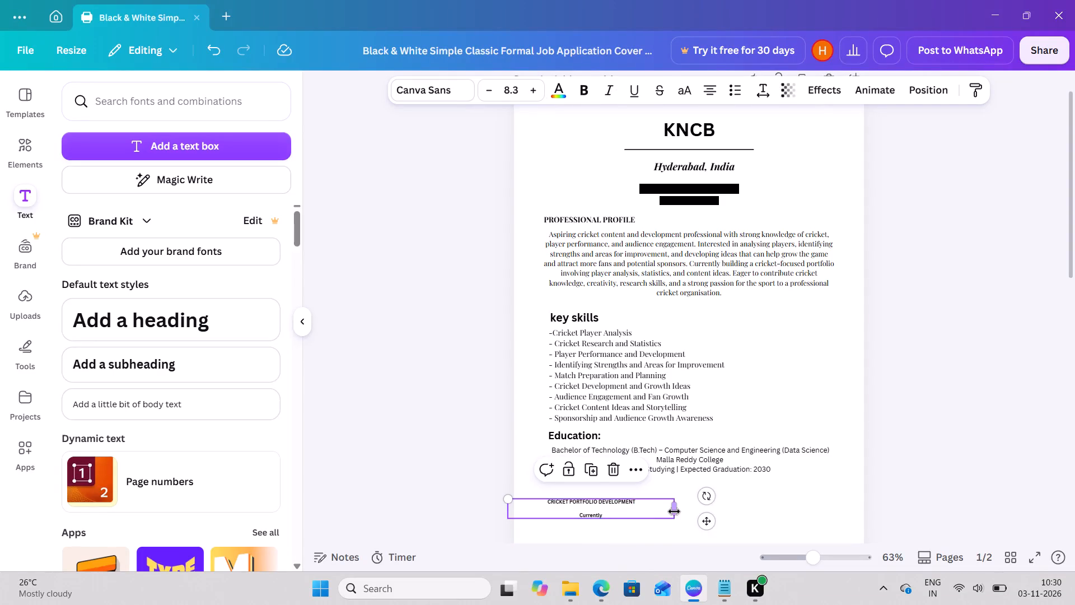
pyautogui.moveTo(674, 511); pyautogui.dragTo(737, 492)
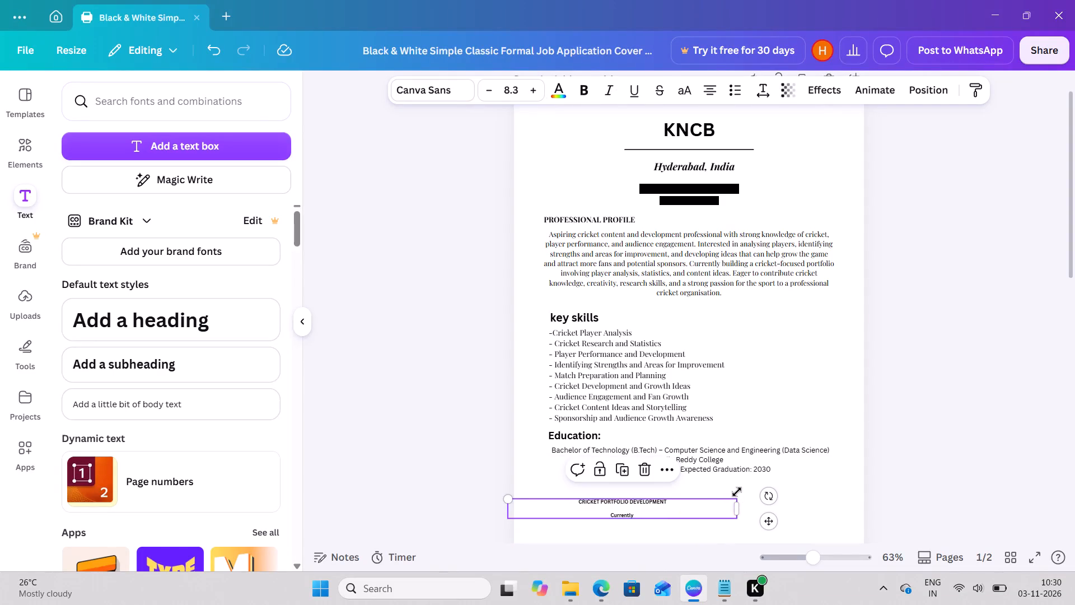
pyautogui.click(504, 491)
pyautogui.moveTo(506, 492); pyautogui.dragTo(489, 135)
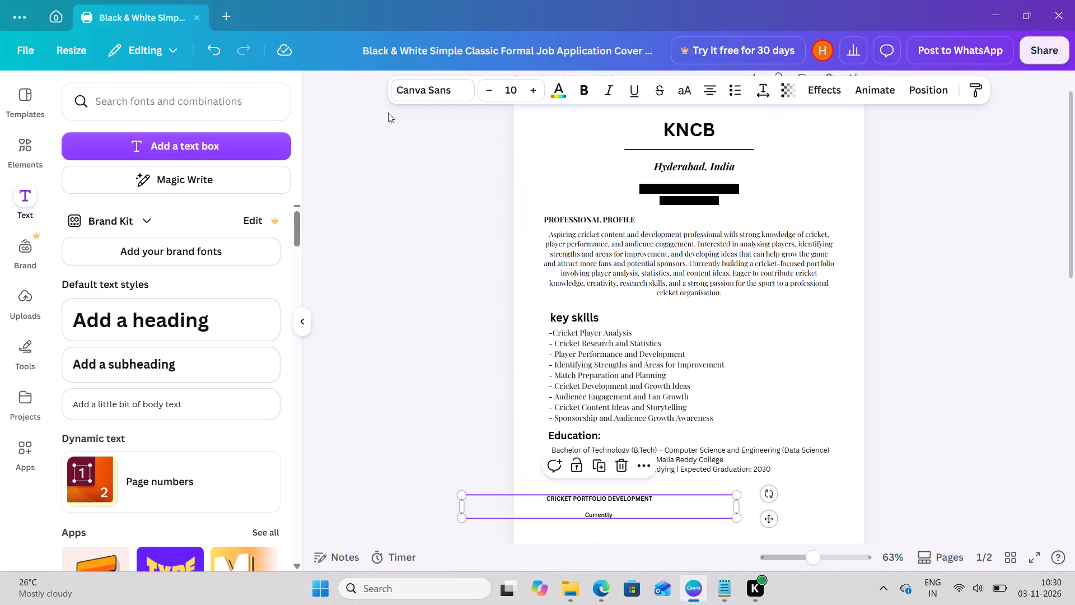
pyautogui.moveTo(658, 511); pyautogui.dragTo(705, 501)
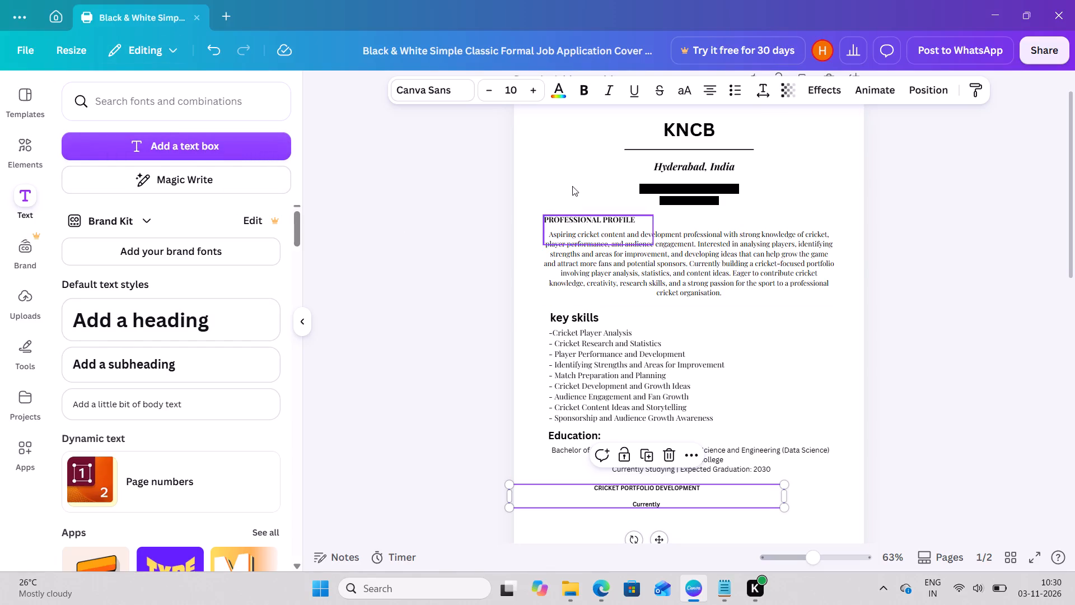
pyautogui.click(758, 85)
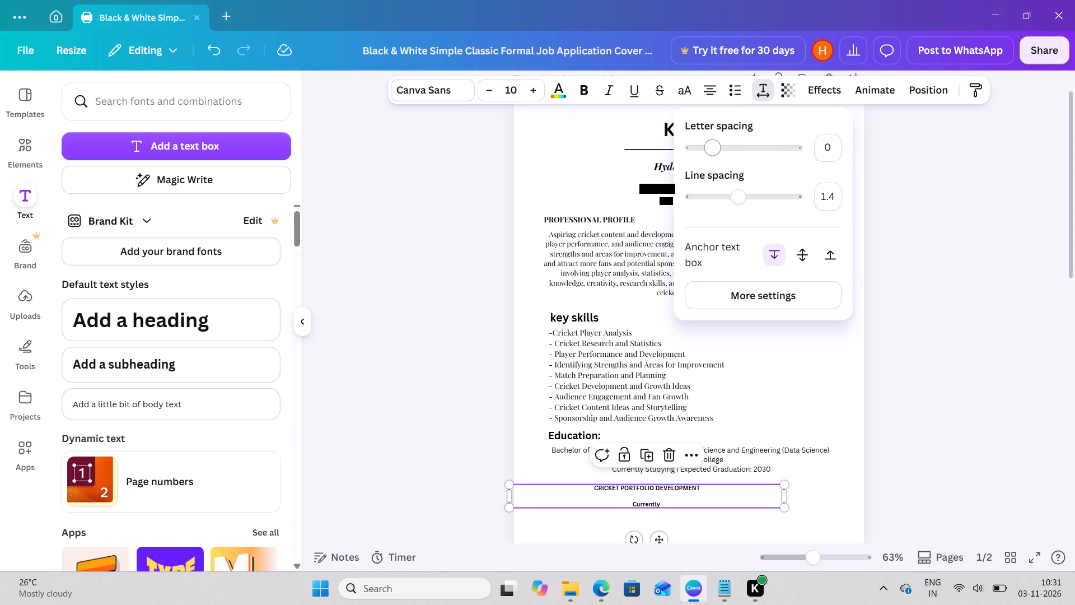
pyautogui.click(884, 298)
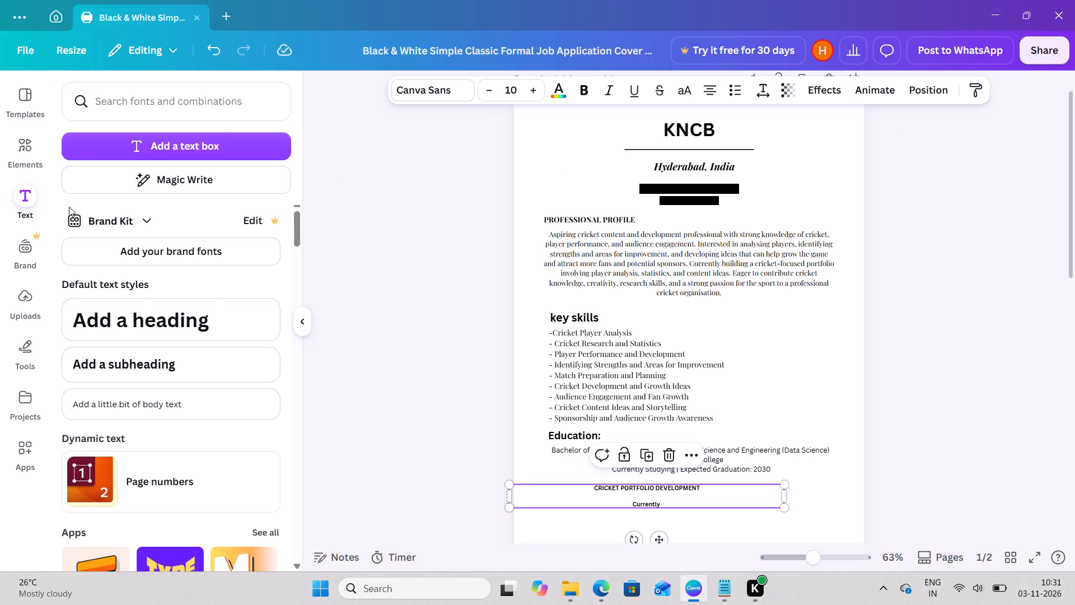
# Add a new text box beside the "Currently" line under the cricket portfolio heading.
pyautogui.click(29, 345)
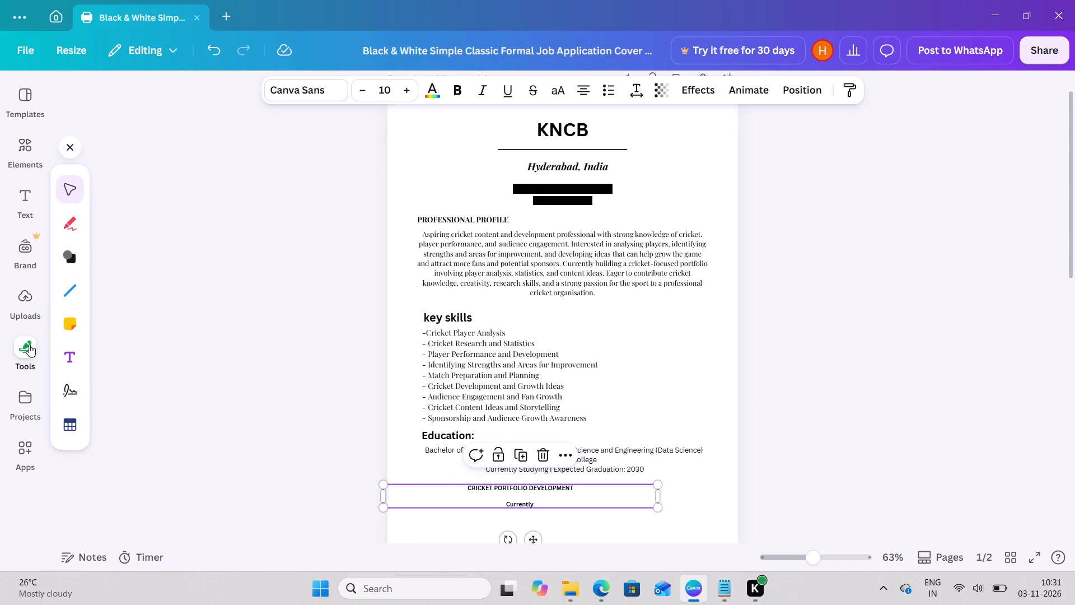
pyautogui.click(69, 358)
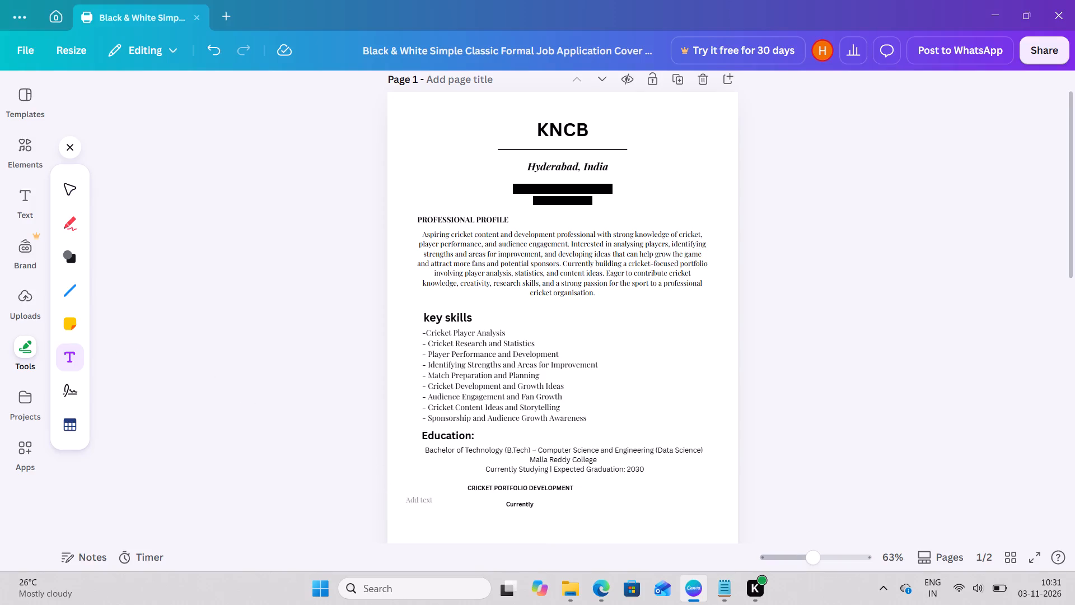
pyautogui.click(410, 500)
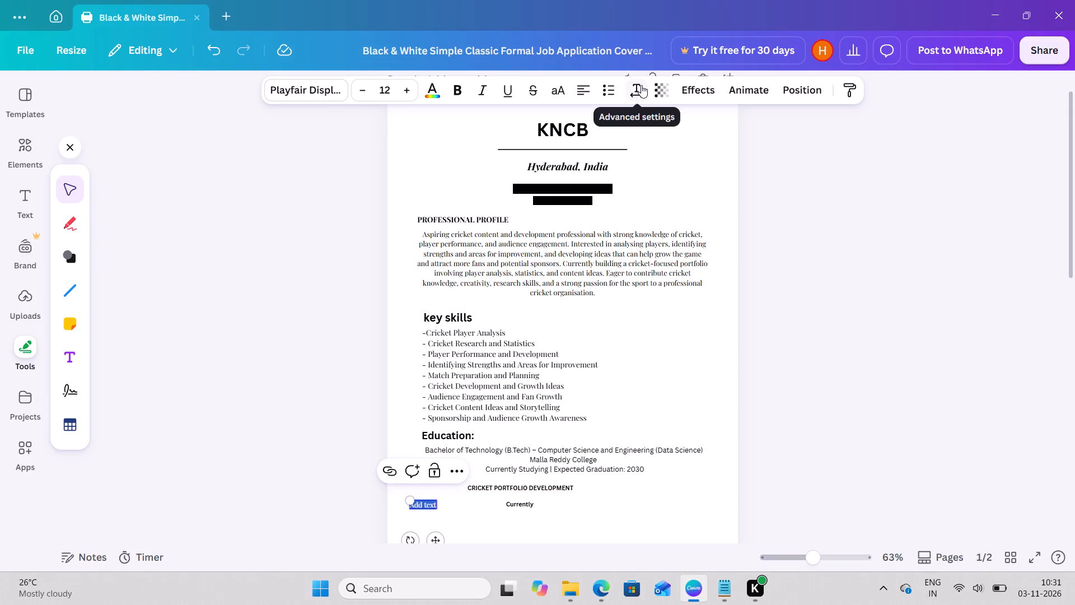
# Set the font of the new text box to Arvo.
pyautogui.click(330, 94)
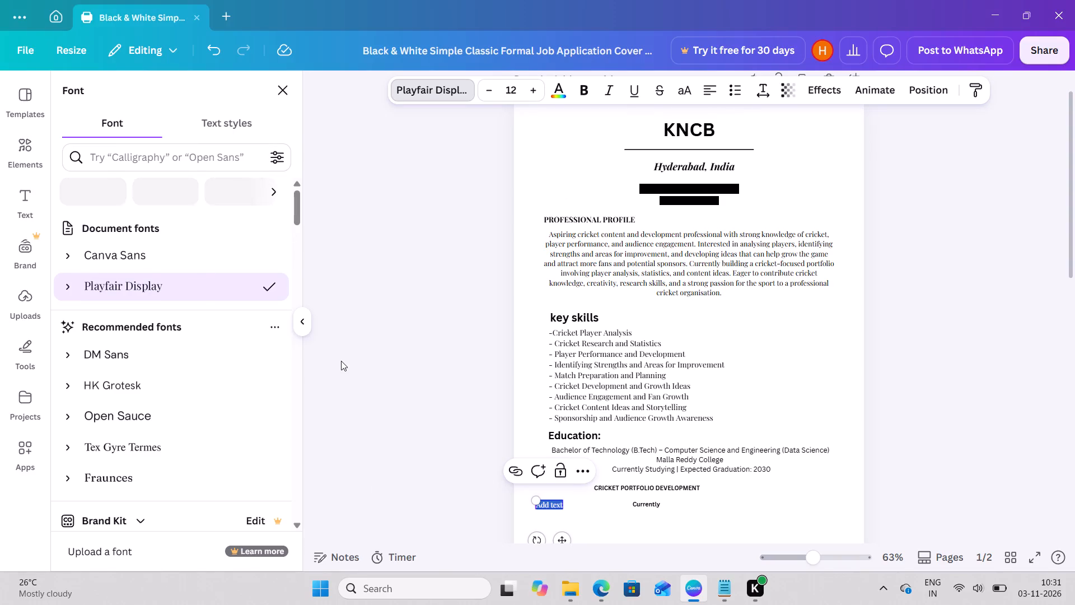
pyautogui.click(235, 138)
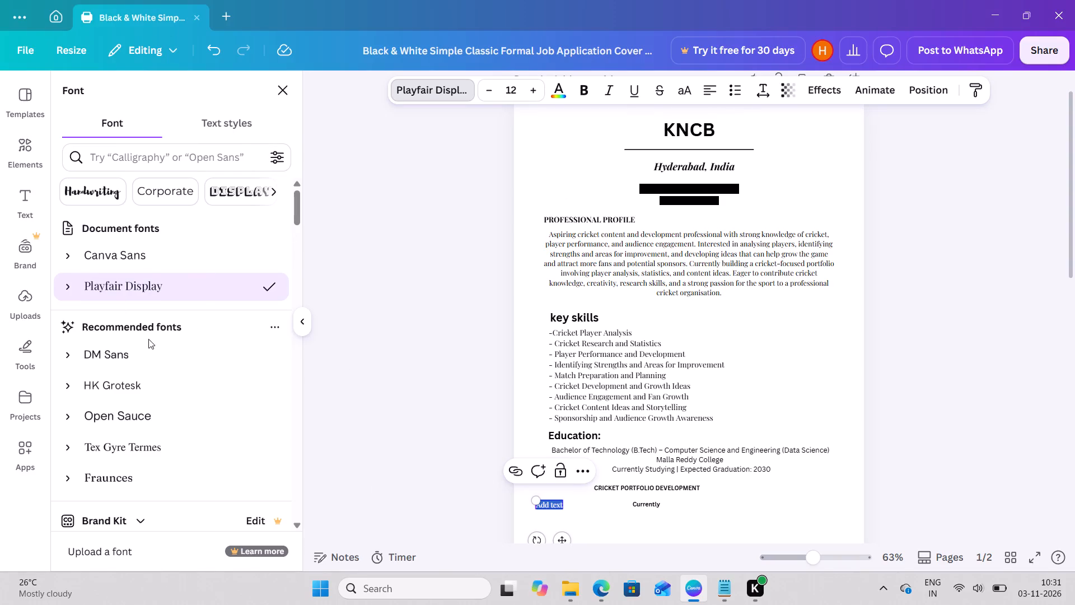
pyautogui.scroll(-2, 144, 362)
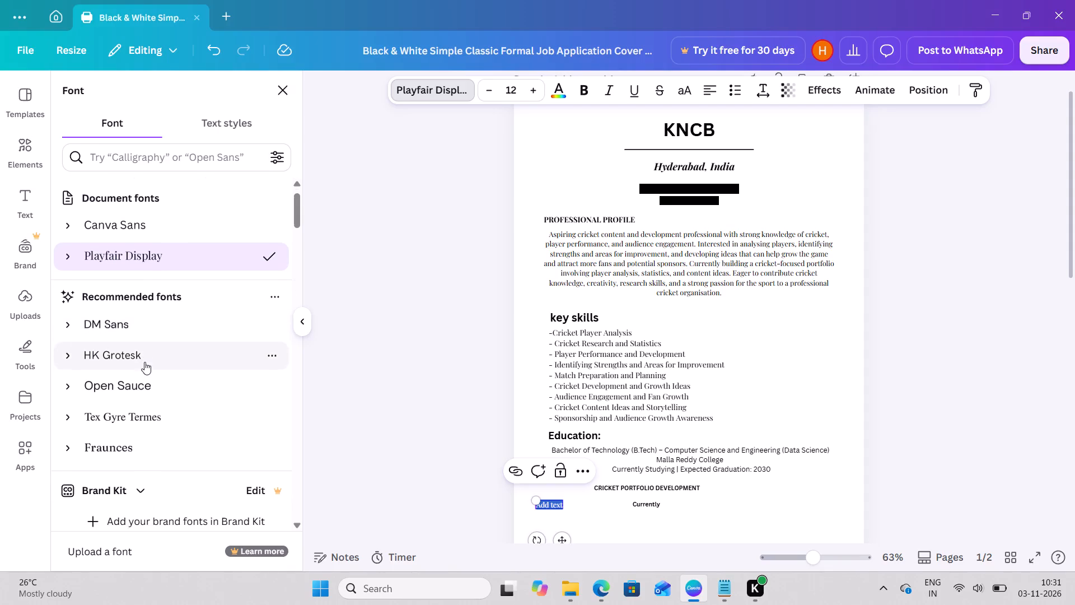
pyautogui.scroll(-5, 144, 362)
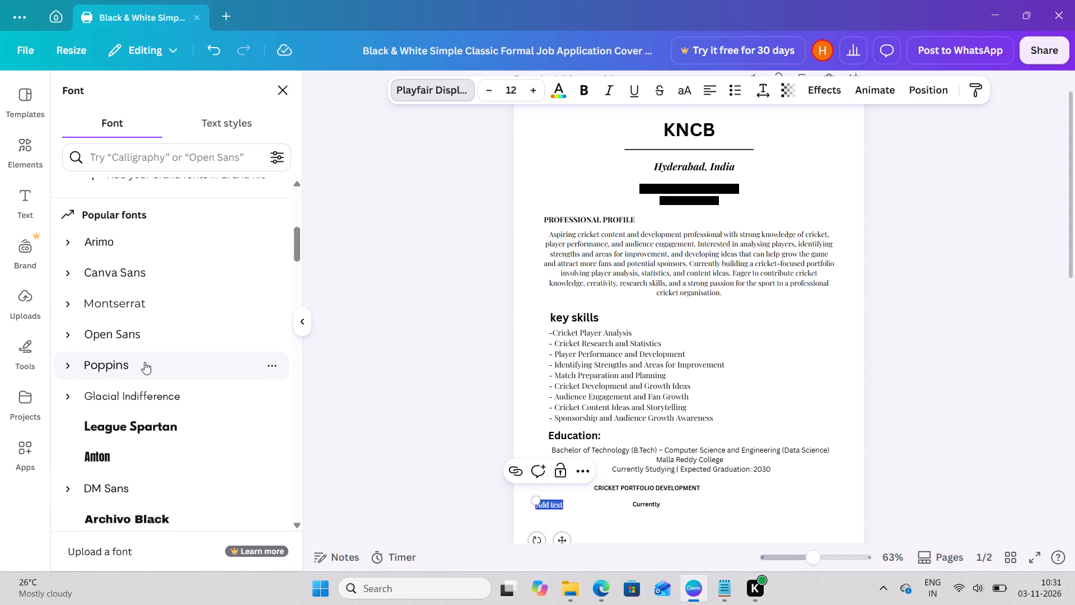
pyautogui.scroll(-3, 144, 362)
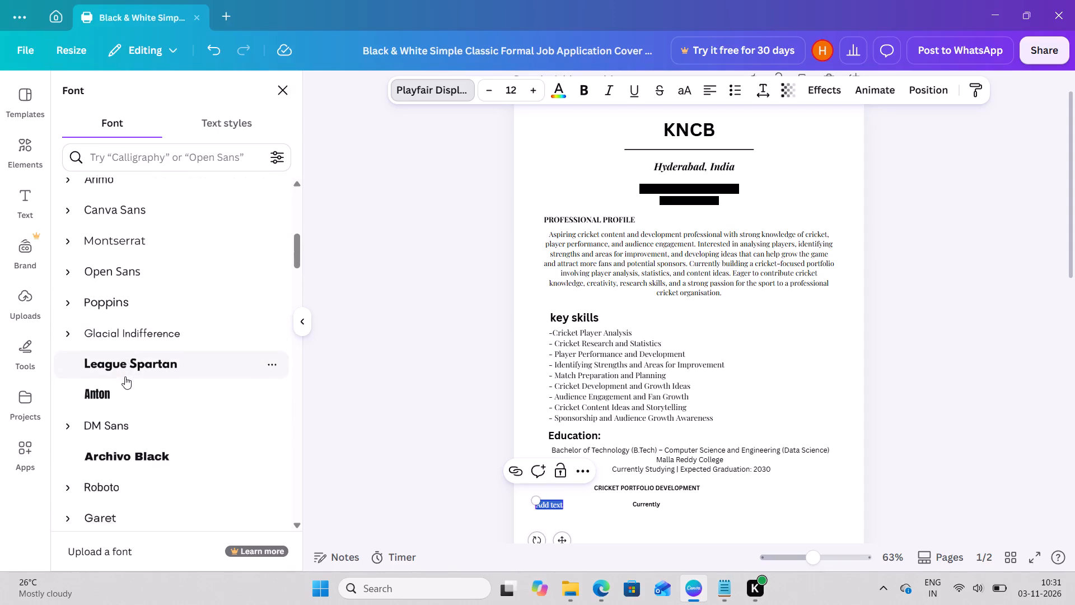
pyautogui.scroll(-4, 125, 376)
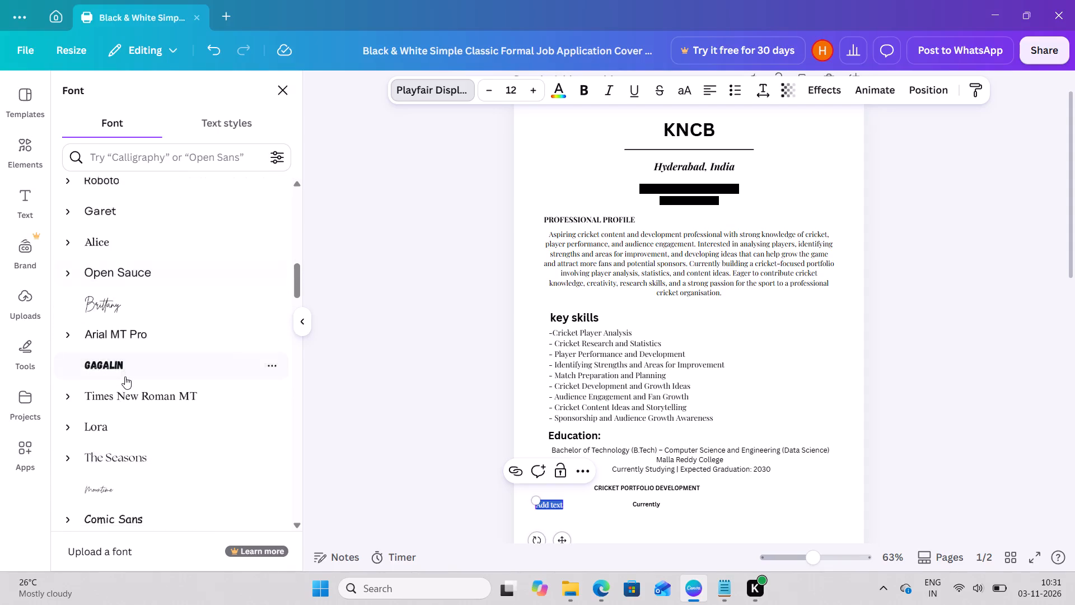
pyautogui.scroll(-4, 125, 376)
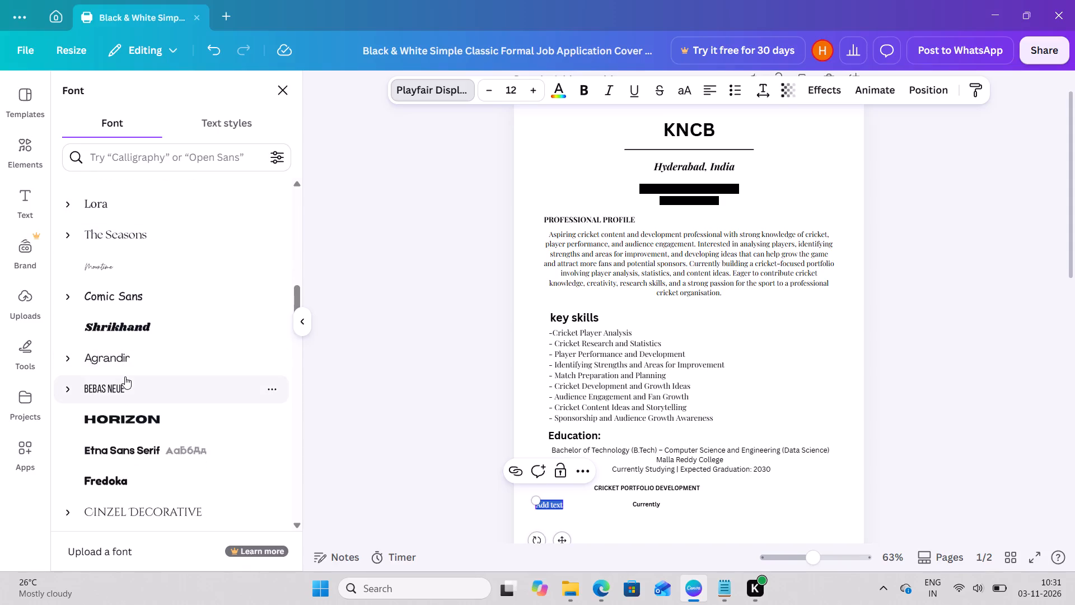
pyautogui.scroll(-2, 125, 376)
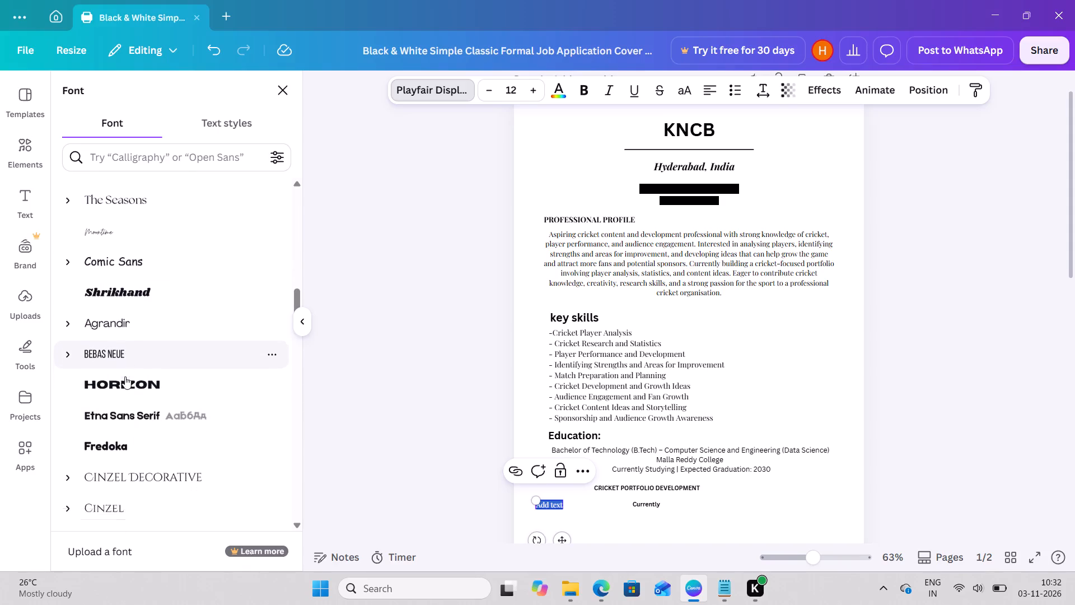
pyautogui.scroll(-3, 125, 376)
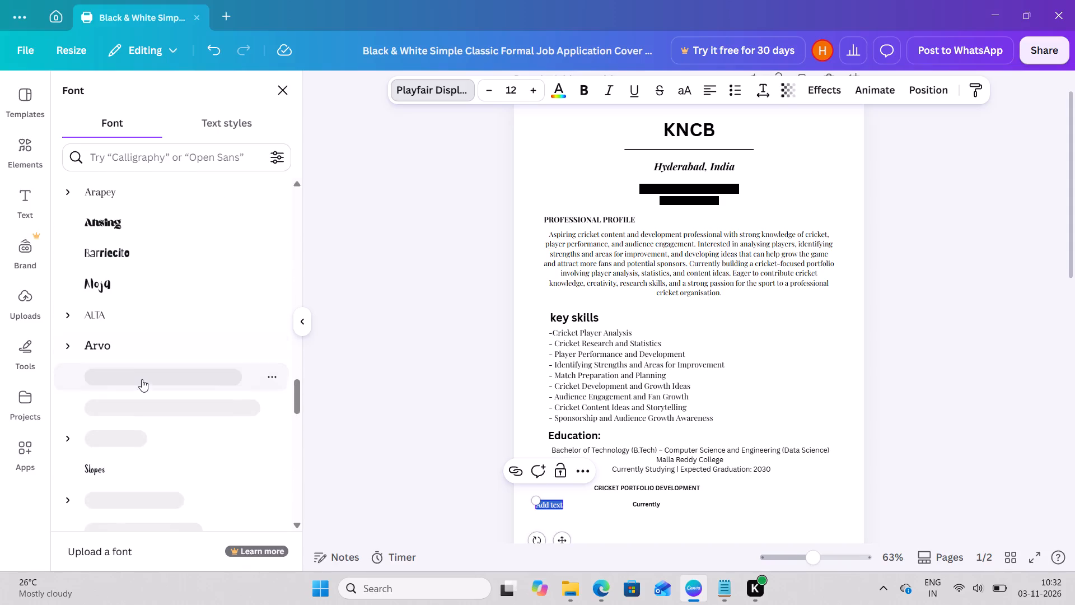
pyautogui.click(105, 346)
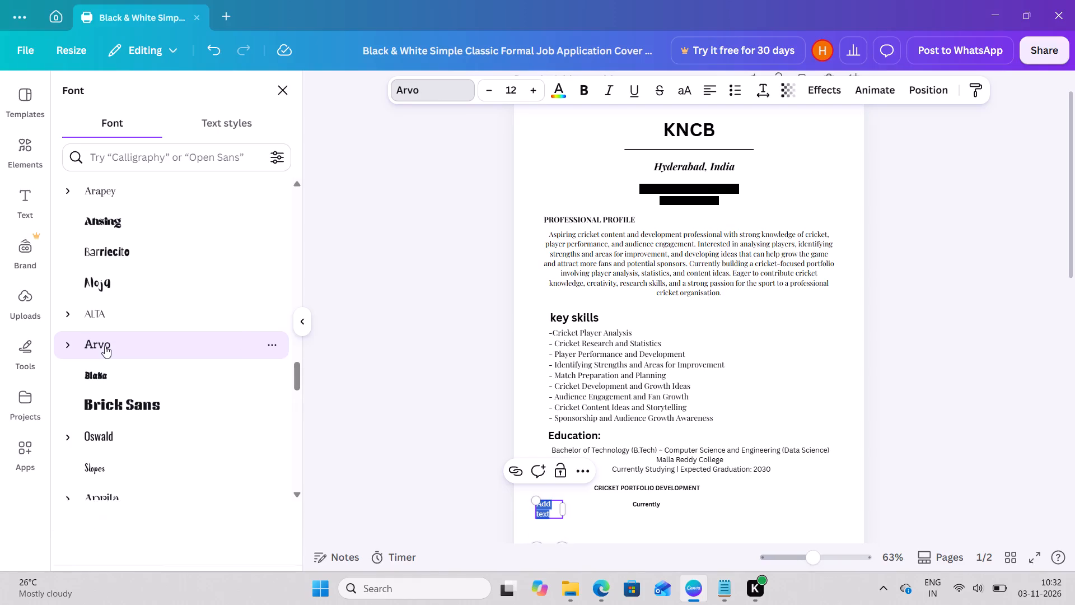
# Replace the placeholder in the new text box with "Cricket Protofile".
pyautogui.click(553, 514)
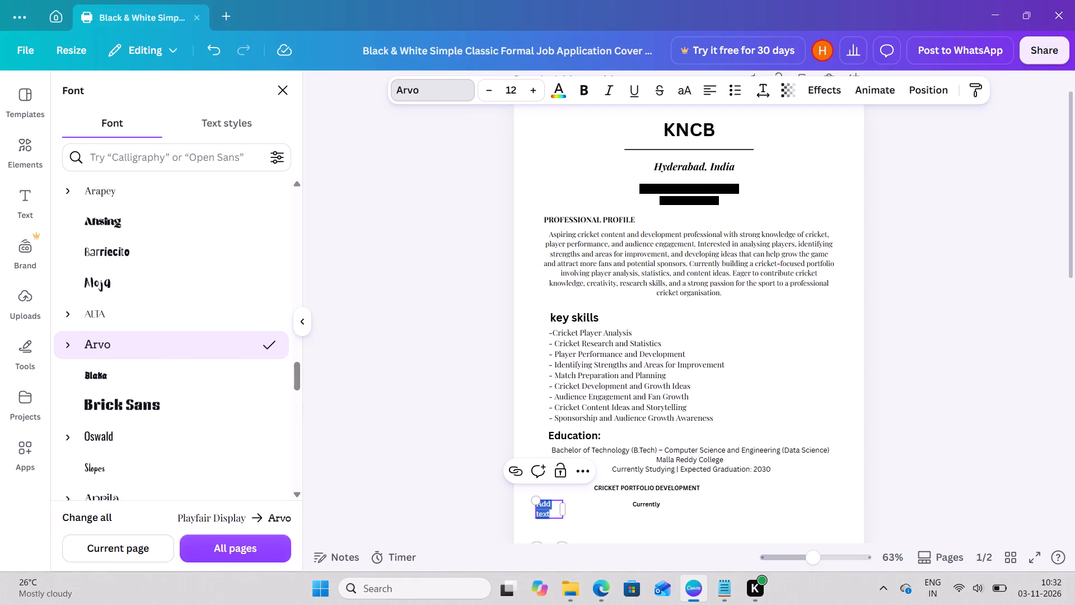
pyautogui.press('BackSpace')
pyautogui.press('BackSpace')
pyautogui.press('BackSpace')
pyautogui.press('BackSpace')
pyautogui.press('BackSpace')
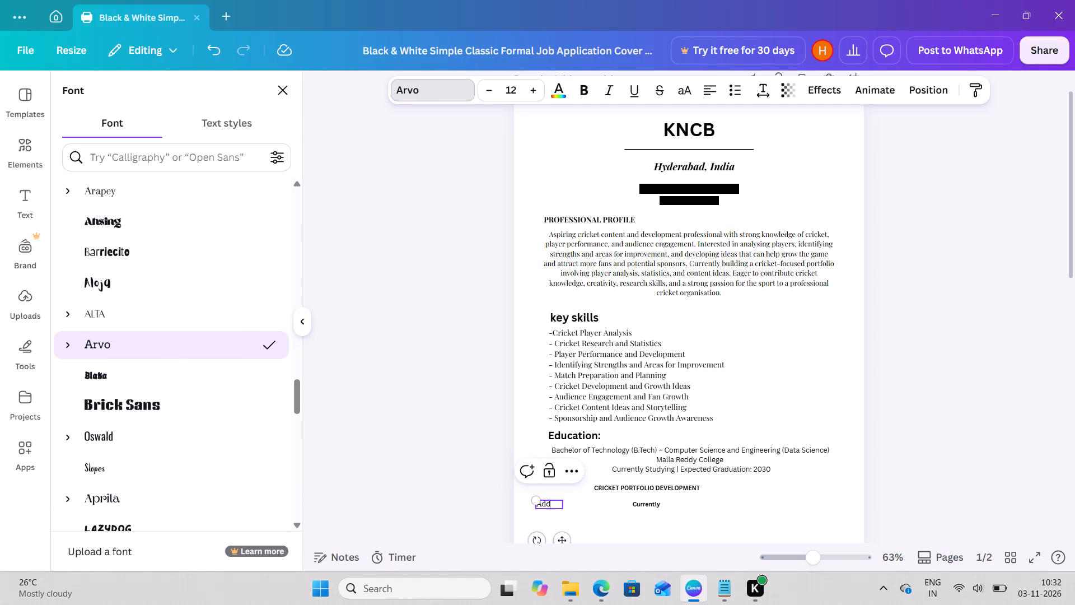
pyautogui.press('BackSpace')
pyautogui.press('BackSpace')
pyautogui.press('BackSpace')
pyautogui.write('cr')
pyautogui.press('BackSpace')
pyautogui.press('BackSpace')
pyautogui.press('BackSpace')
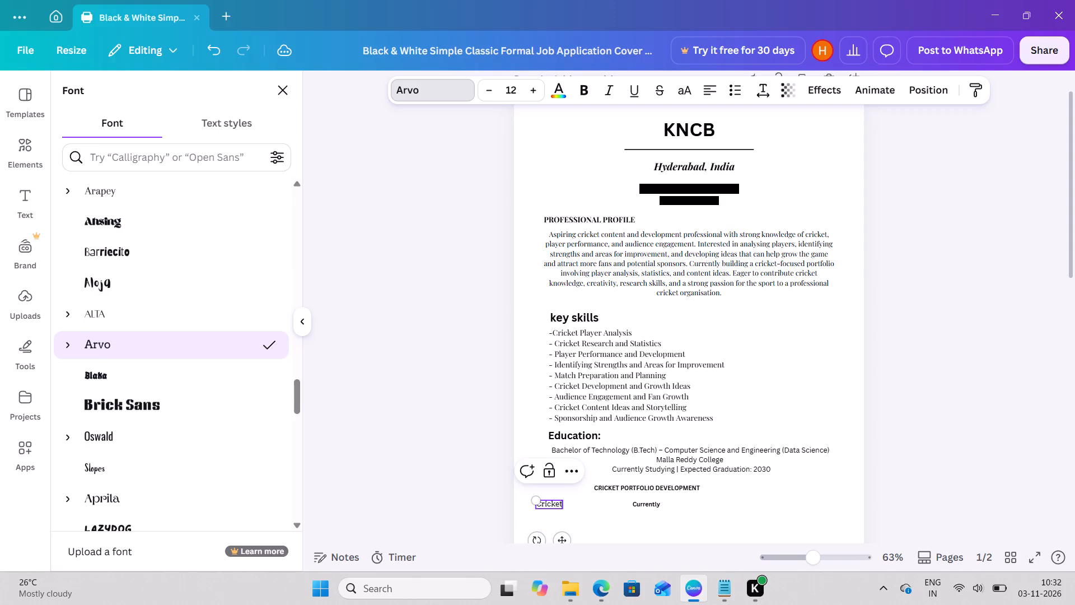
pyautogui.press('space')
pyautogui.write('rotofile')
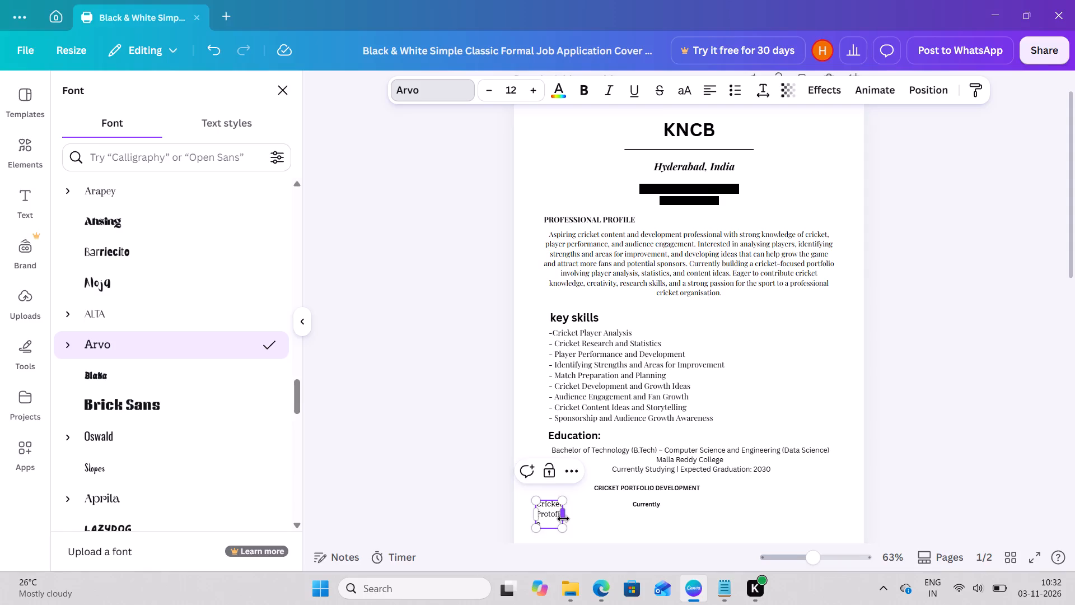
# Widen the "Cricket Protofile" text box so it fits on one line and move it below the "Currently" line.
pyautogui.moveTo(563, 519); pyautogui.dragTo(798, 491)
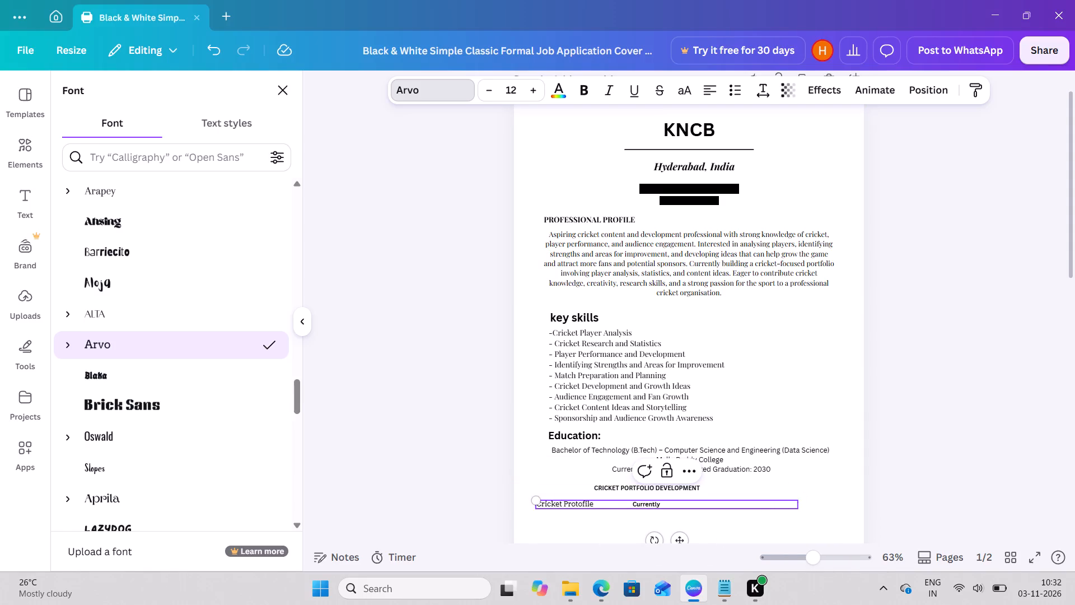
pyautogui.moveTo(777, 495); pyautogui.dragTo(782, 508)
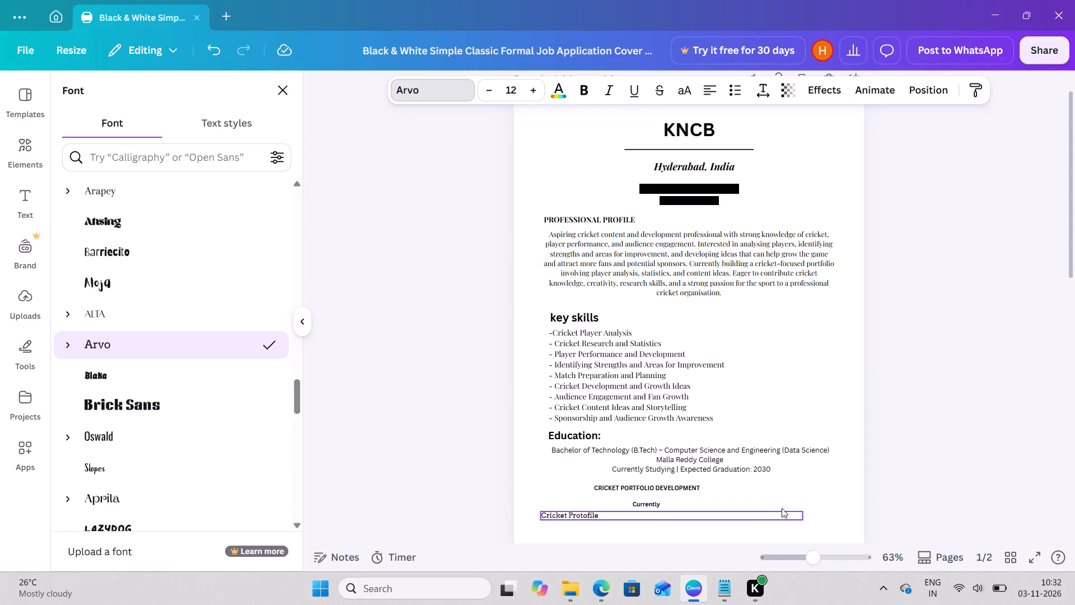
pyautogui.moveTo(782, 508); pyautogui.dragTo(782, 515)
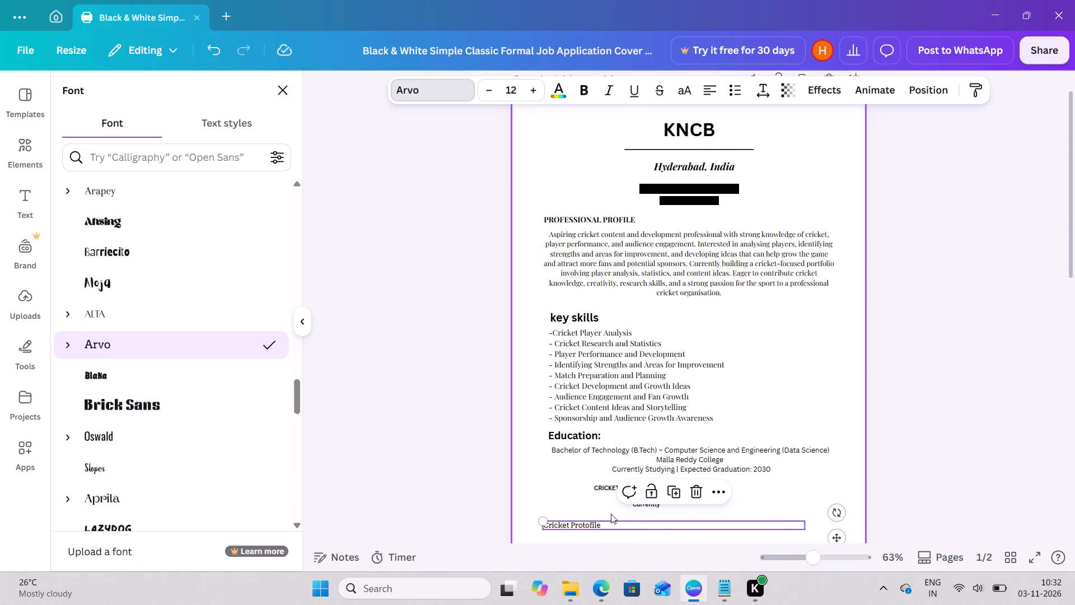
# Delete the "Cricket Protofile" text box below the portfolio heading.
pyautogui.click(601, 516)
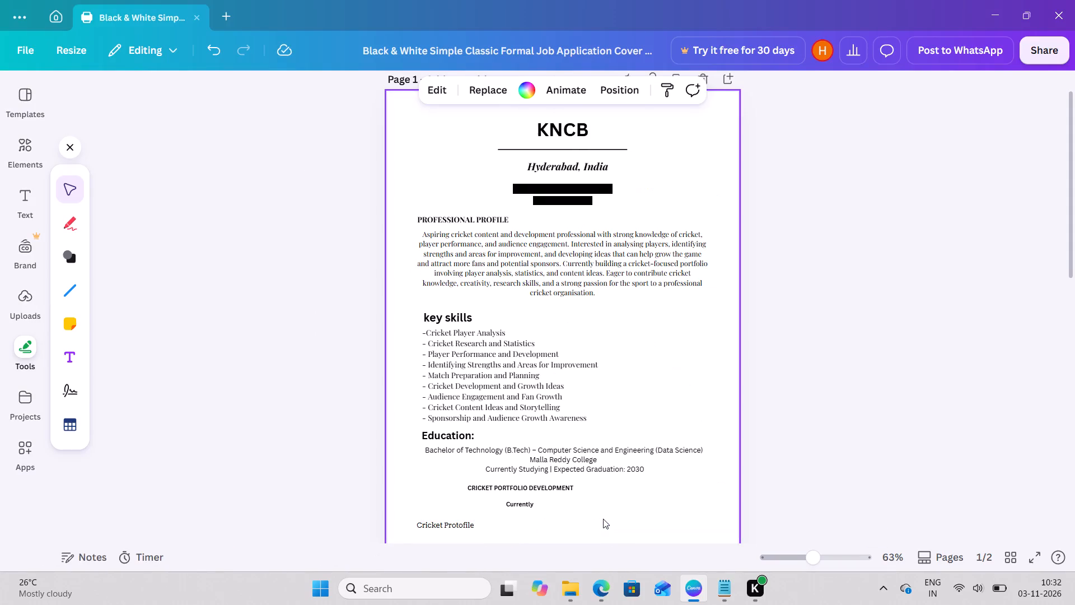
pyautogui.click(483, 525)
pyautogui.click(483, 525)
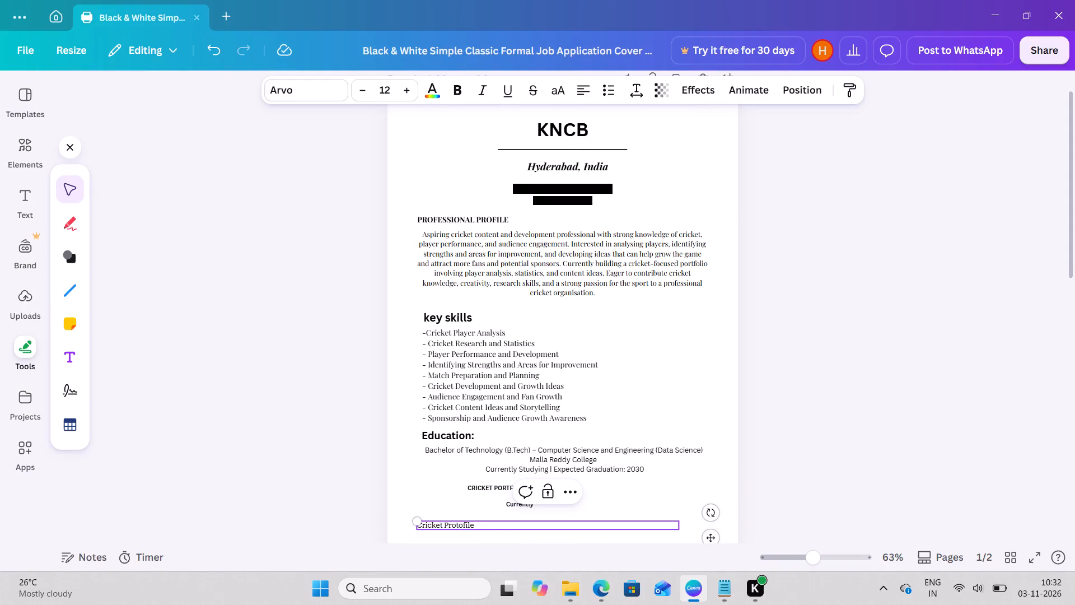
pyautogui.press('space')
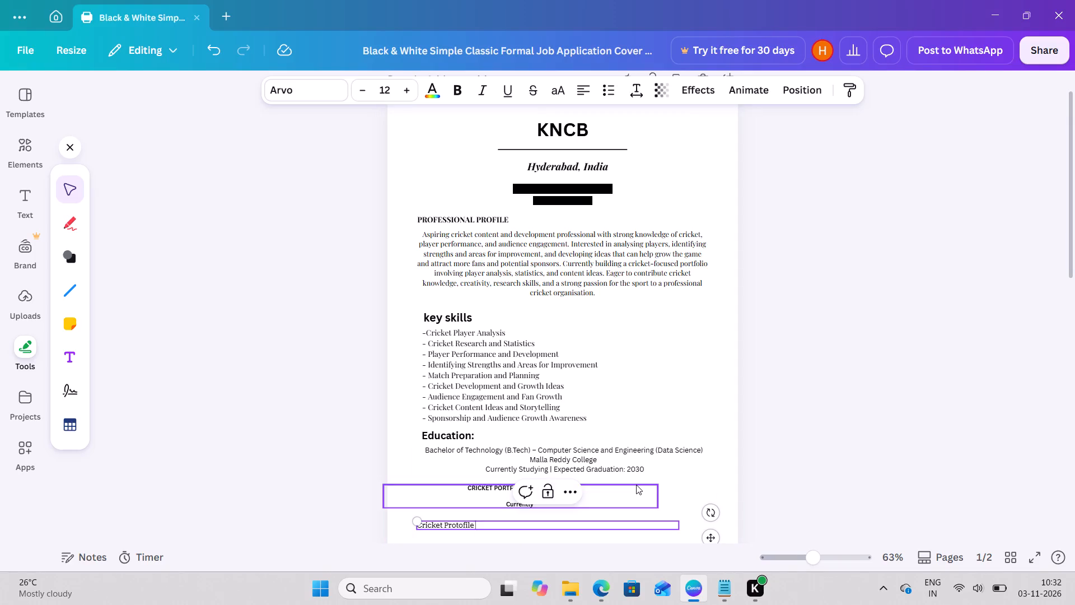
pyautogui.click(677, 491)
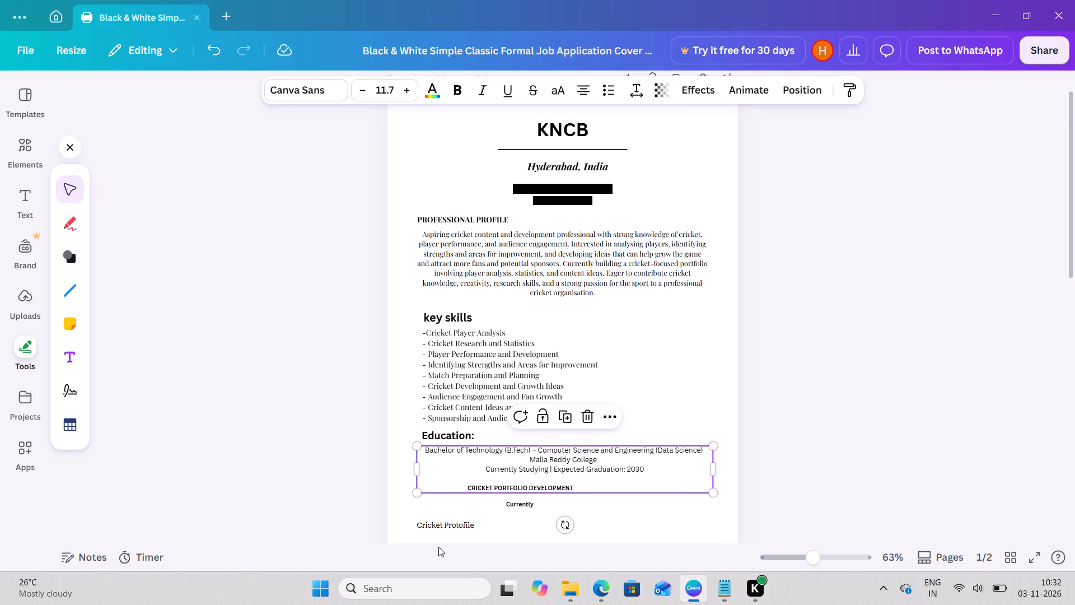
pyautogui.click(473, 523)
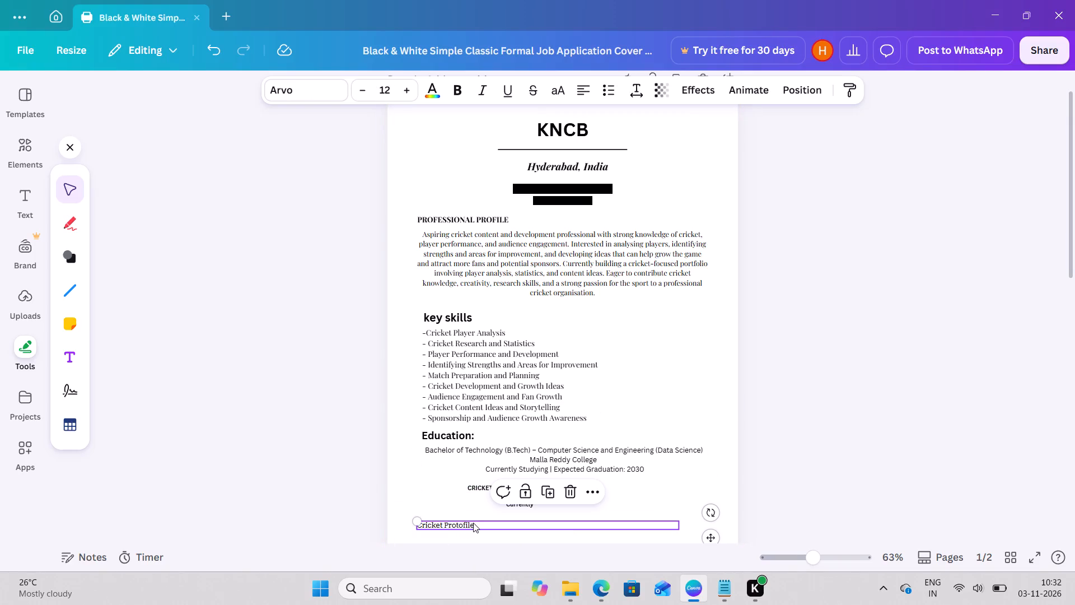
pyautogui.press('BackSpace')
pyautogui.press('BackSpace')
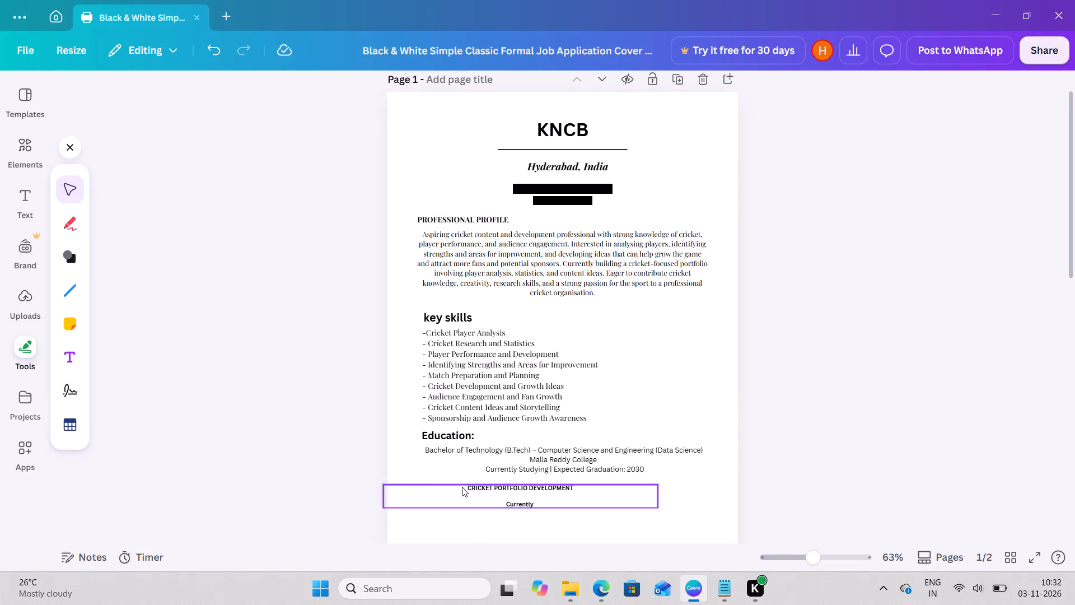
# Add a new text box near the bottom of page 1, level with the date, and set its font to Arvo.
pyautogui.scroll(1, 461, 487)
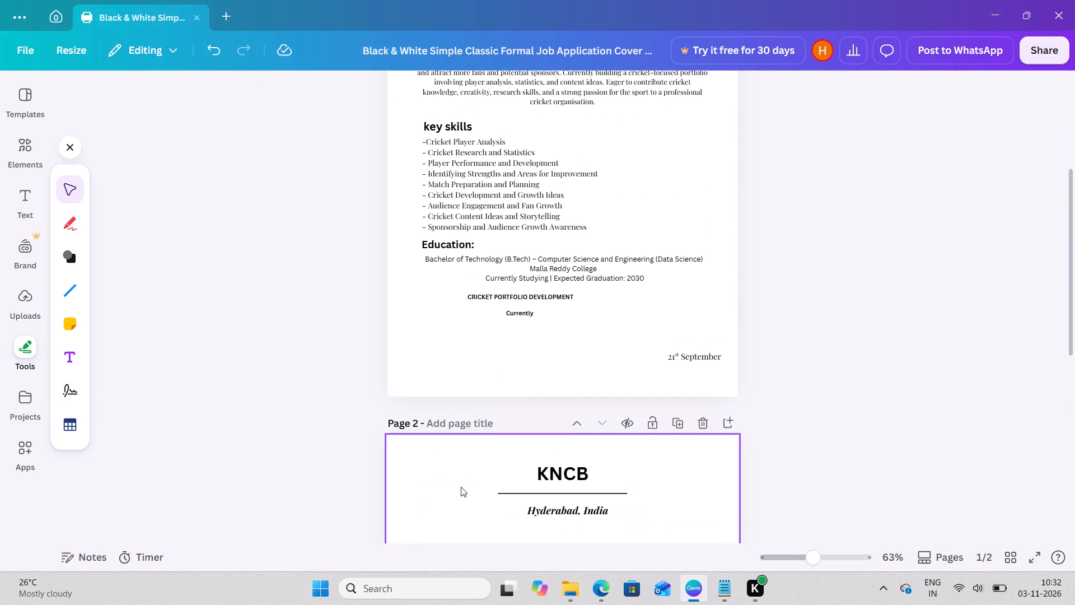
pyautogui.scroll(1, 461, 487)
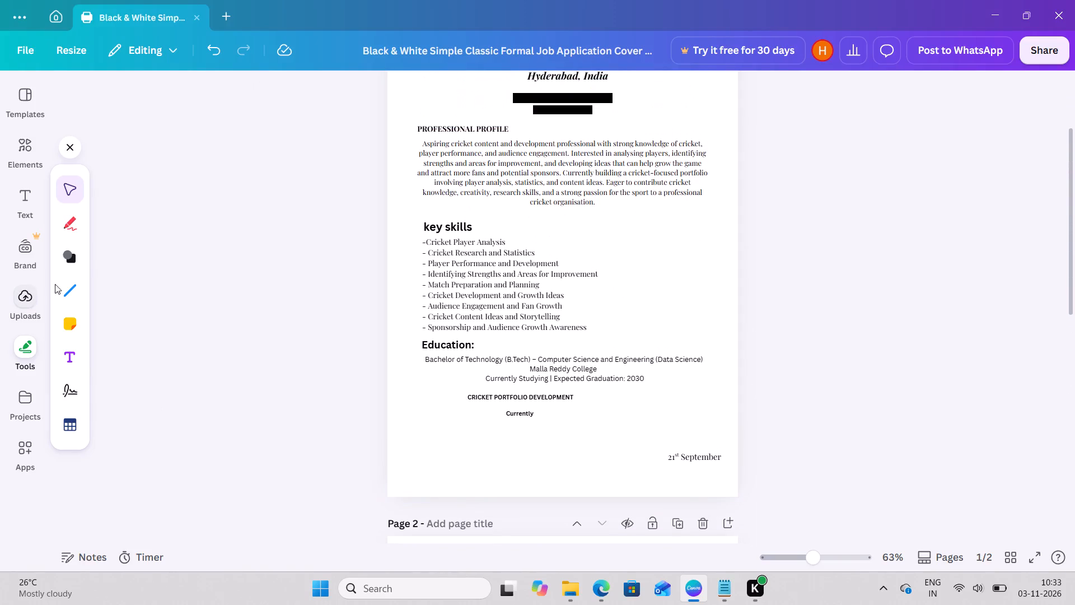
pyautogui.click(73, 354)
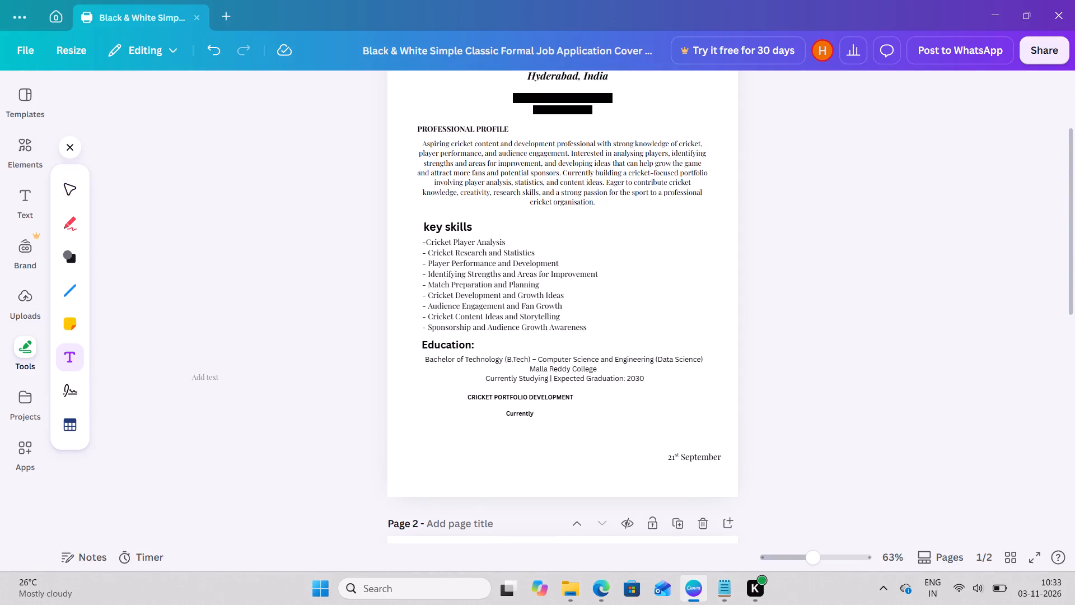
pyautogui.click(401, 449)
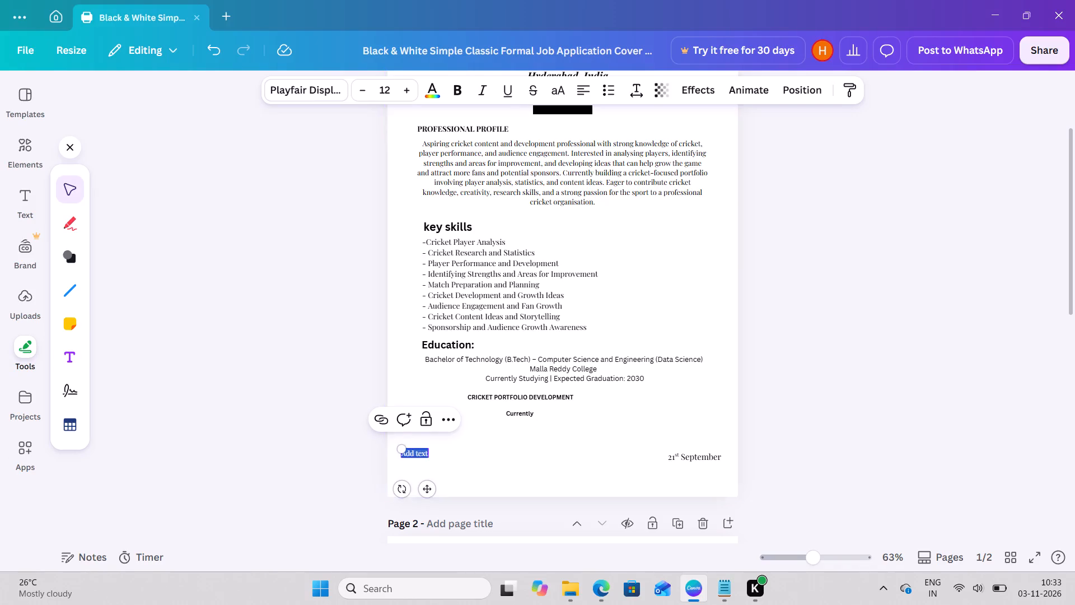
pyautogui.click(314, 91)
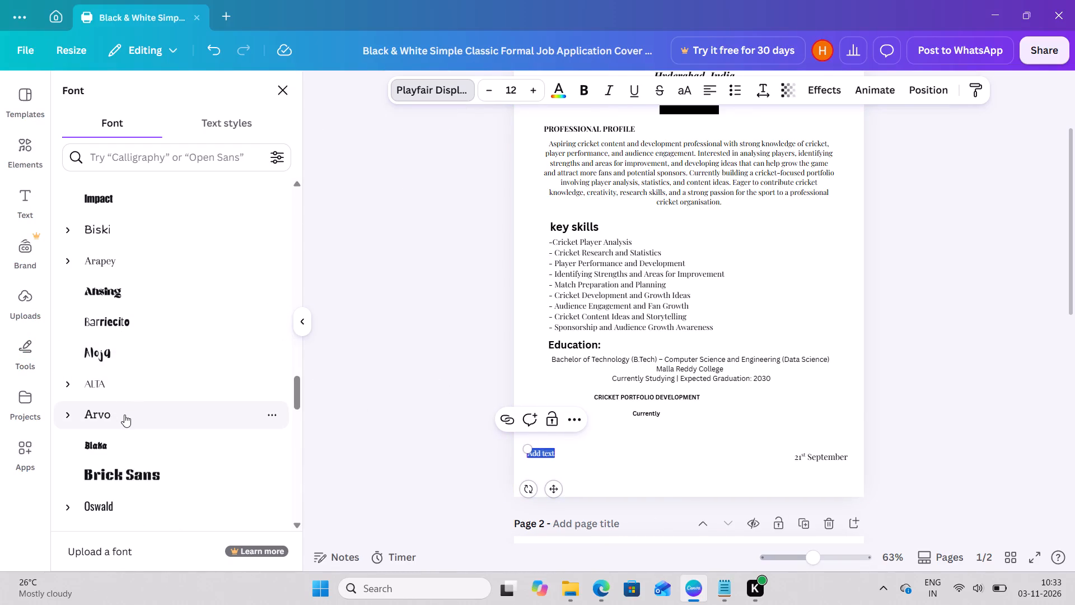
pyautogui.click(124, 415)
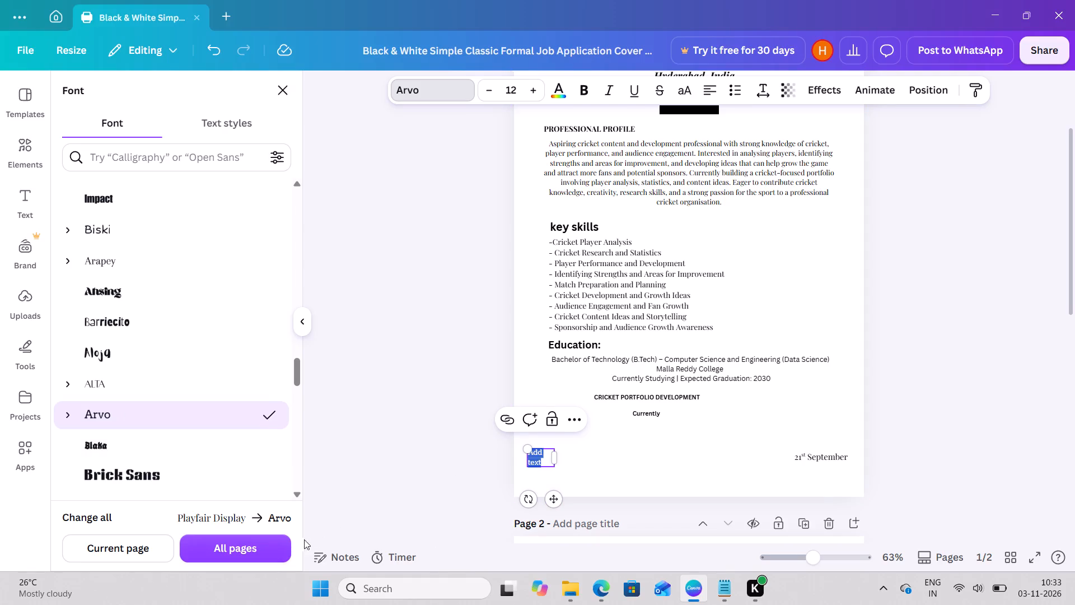
# Copy the heading "CRICKET PORTFOLIO DEVELOPMENT" from CV.txt in Notepad and paste it into the new text box in Canva.
pyautogui.click(730, 590)
pyautogui.click(584, 208)
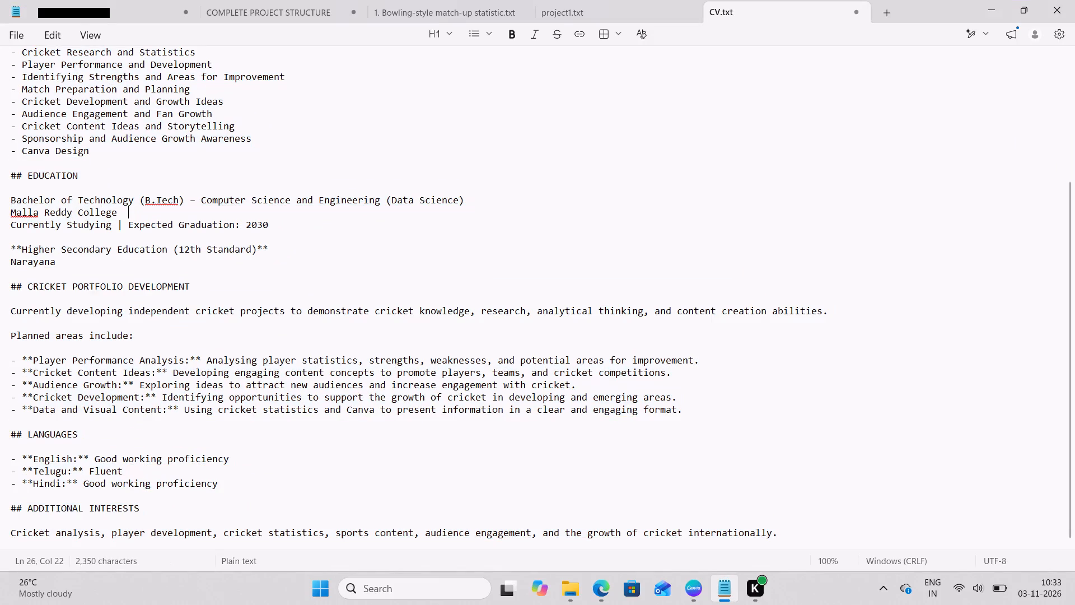
pyautogui.click(27, 286)
pyautogui.moveTo(27, 286); pyautogui.dragTo(188, 284)
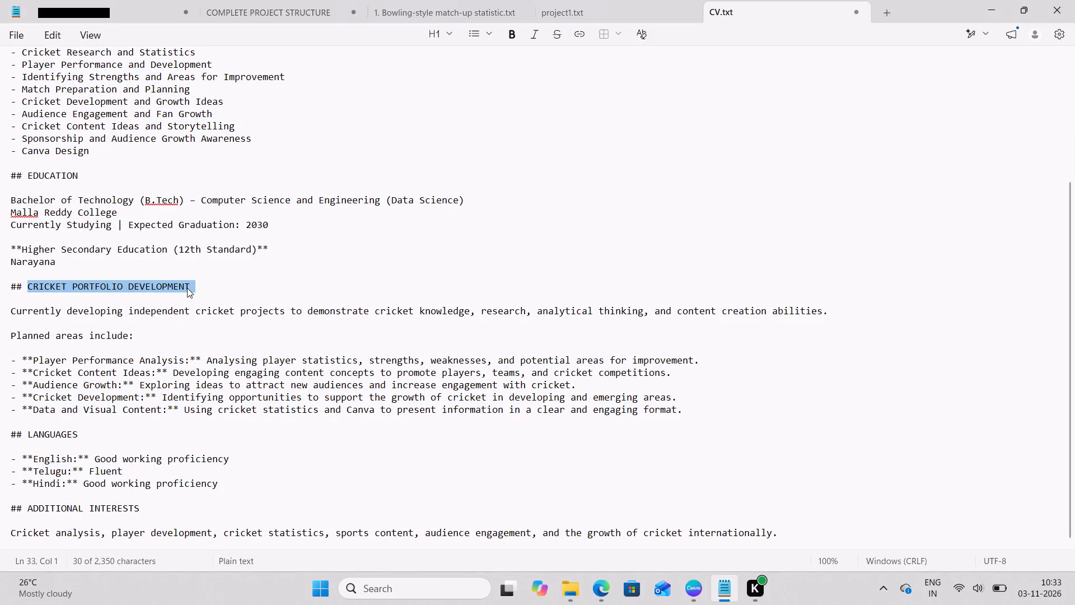
pyautogui.hotkey('ctrl', 'c')
pyautogui.hotkey('alt', 'Tab')
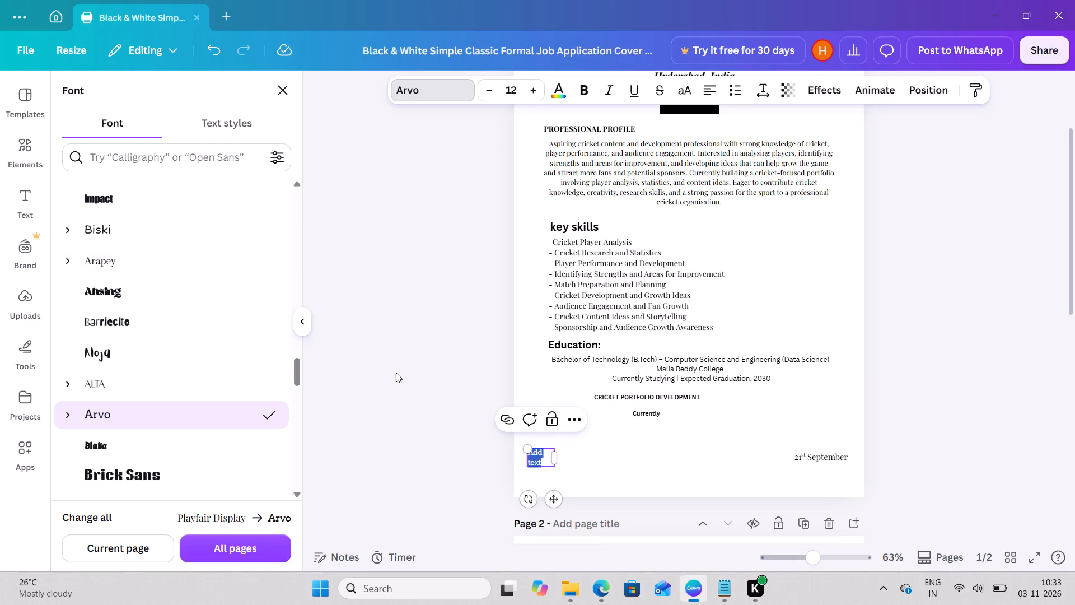
pyautogui.click(541, 453)
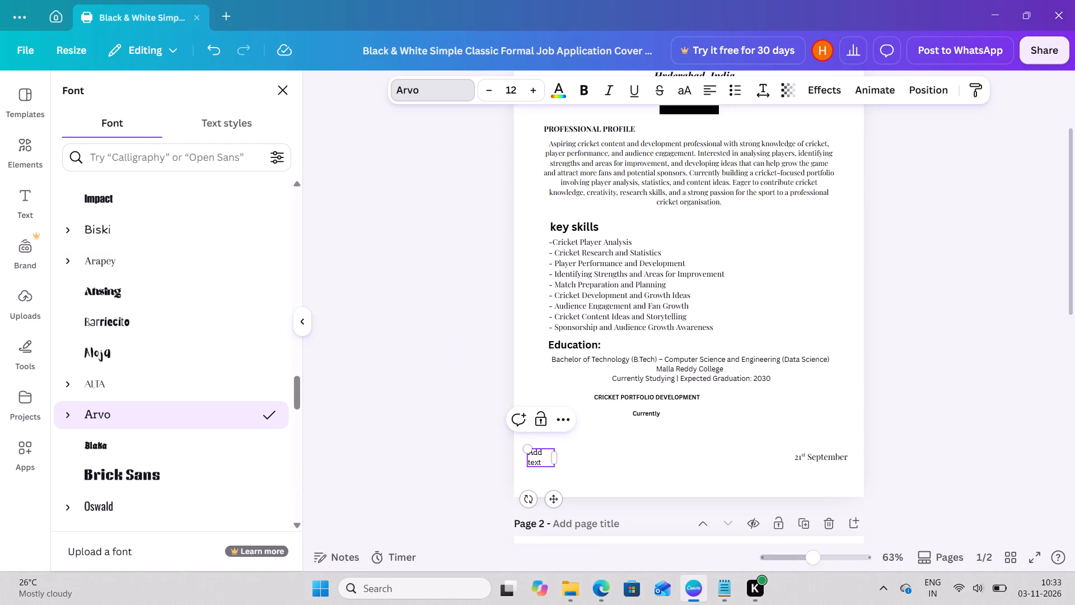
pyautogui.hotkey('ctrl', 'v')
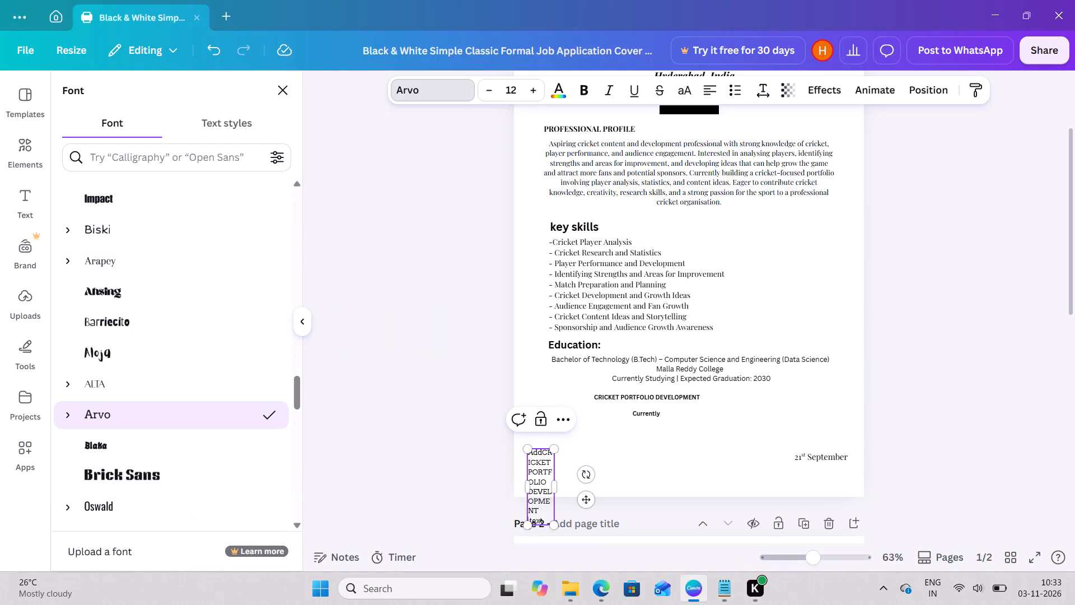
pyautogui.press('BackSpace')
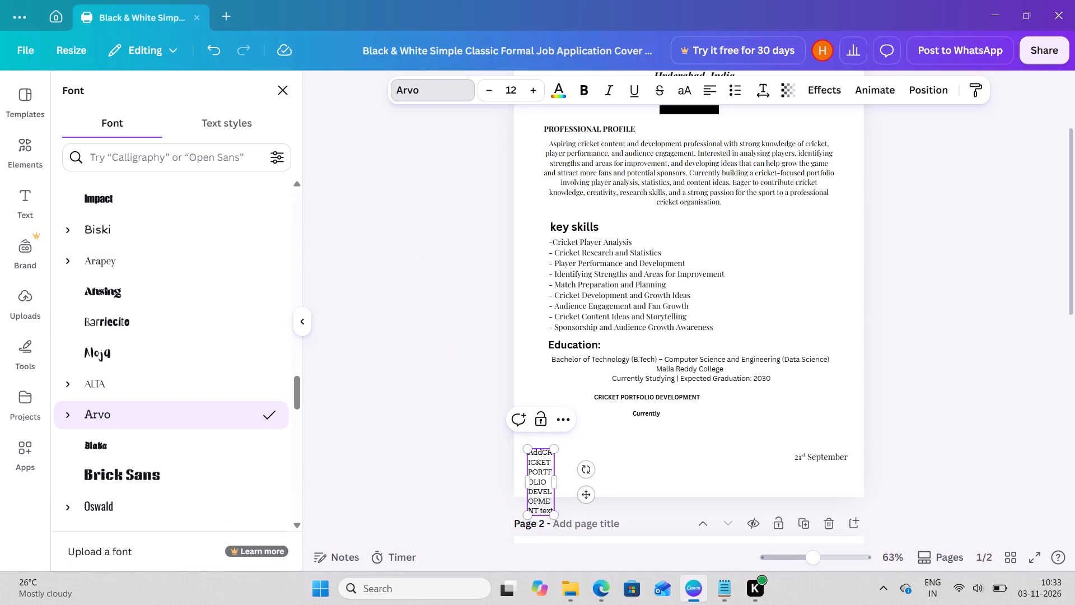
pyautogui.press('BackSpace')
pyautogui.press('t')
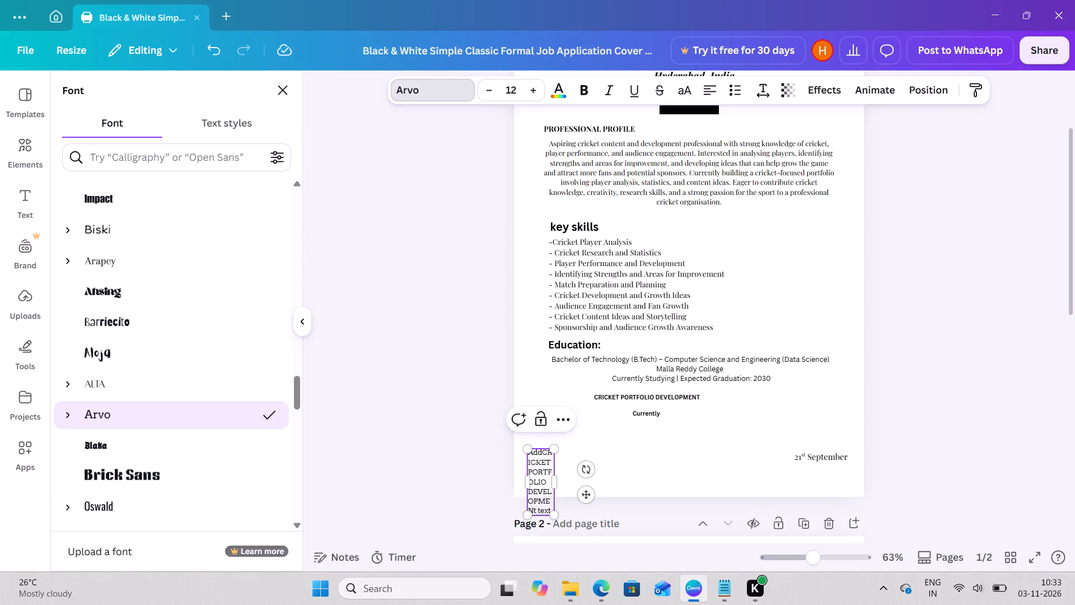
pyautogui.press('BackSpace')
# Widen the new text box so the pasted heading fits on one line.
pyautogui.moveTo(554, 483); pyautogui.dragTo(736, 457)
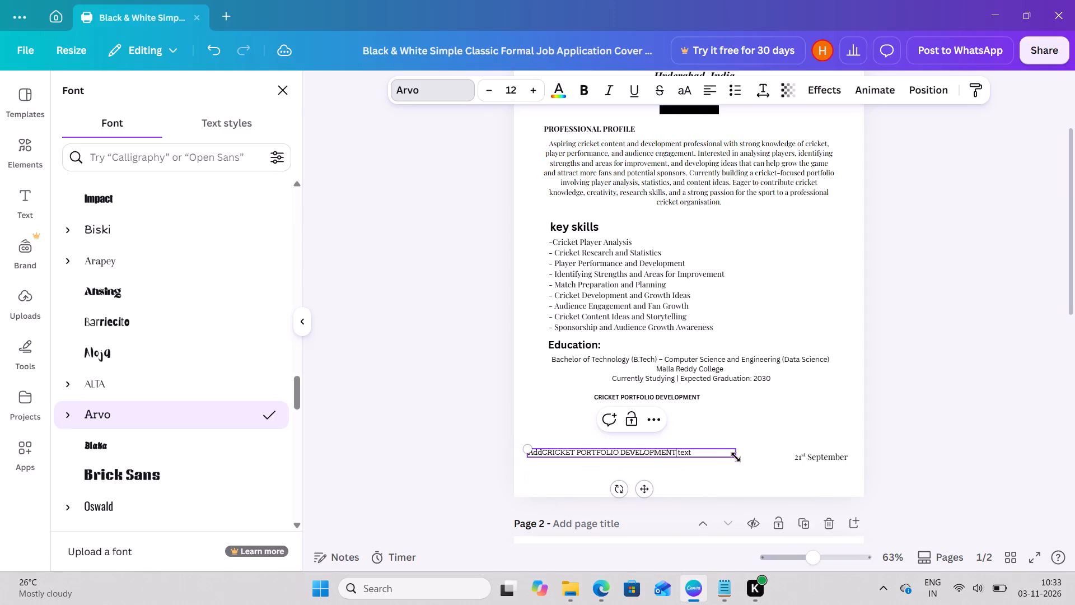
pyautogui.click(705, 480)
pyautogui.click(704, 482)
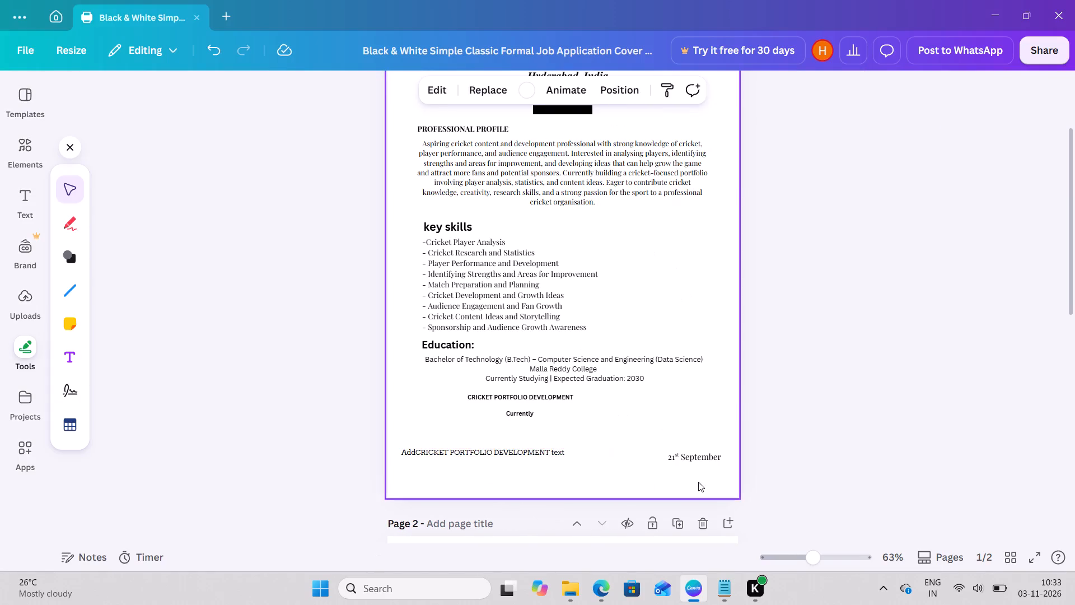
# Remove the leftover placeholder words "Add" and "text" around the pasted "CRICKET PORTFOLIO DEVELOPMENT" heading.
pyautogui.click(576, 451)
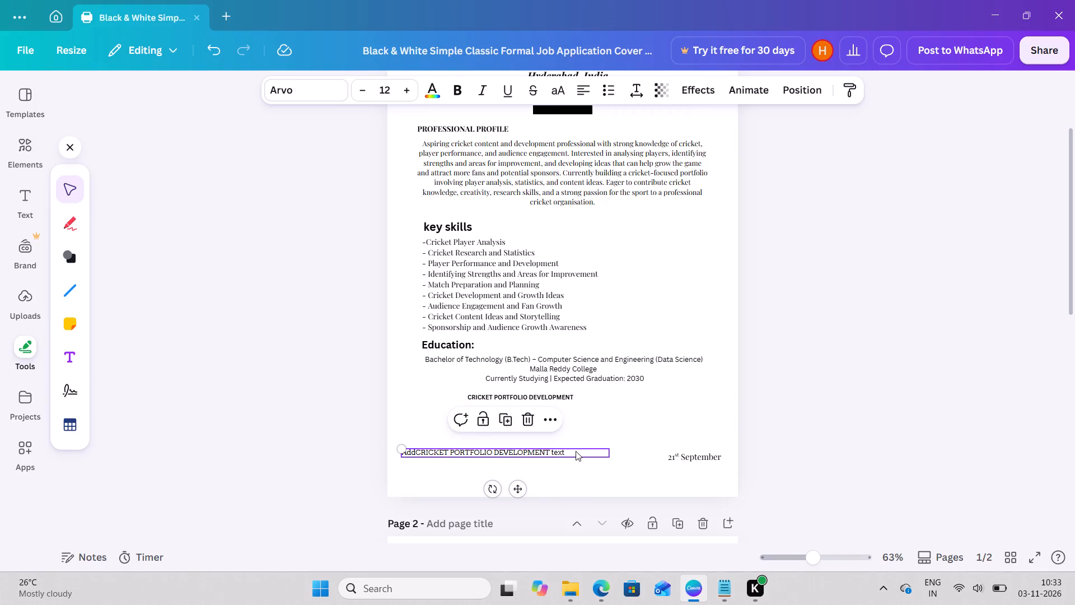
pyautogui.click(569, 451)
pyautogui.click(569, 451)
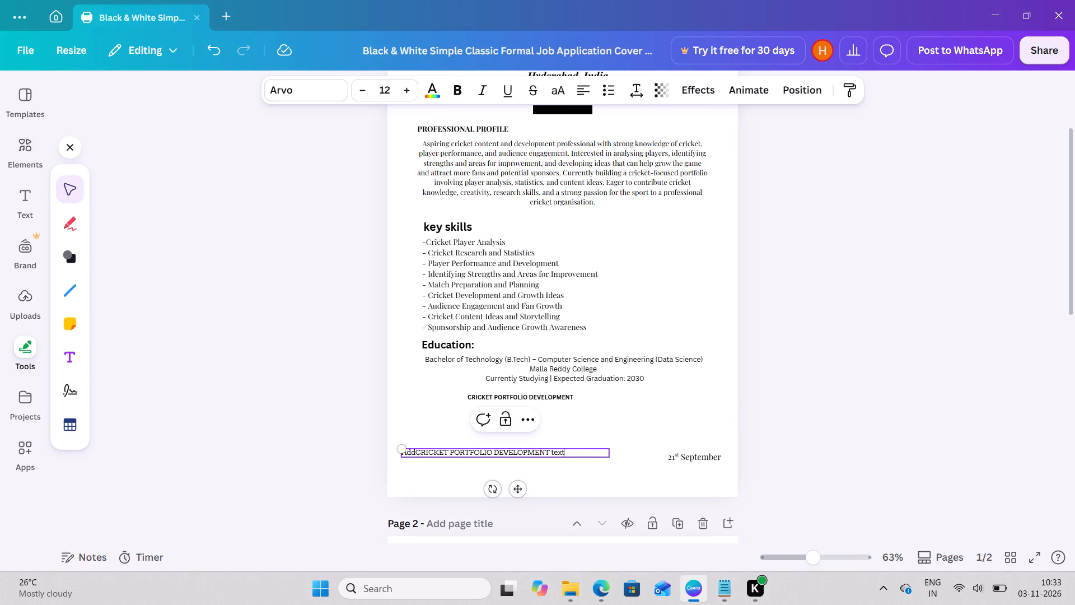
pyautogui.press('BackSpace')
pyautogui.press('BackSpace')
pyautogui.press('BackSpace')
pyautogui.press('BackSpace')
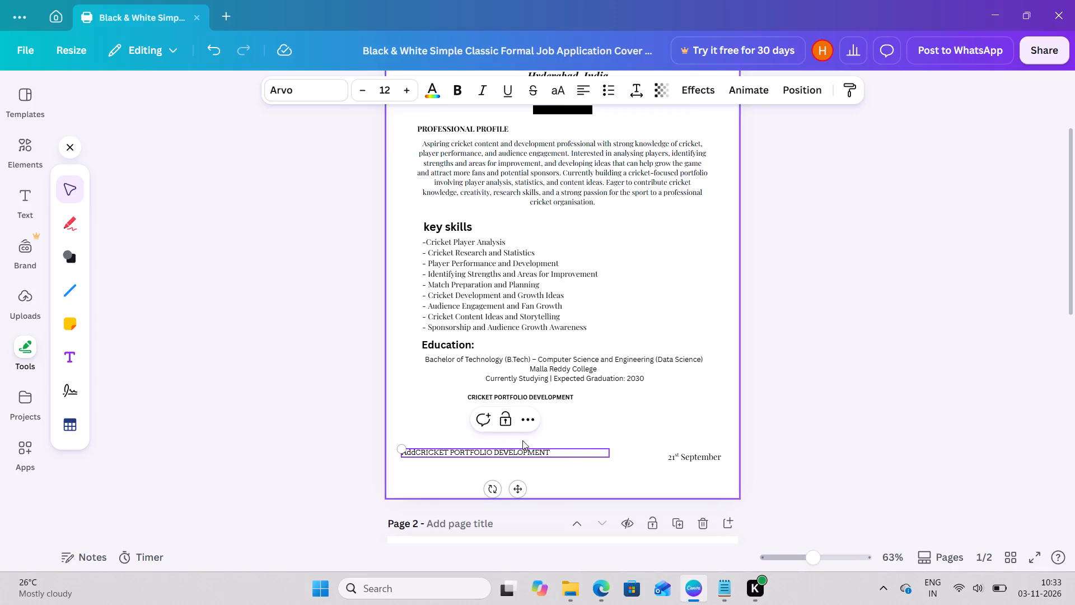
pyautogui.click(415, 451)
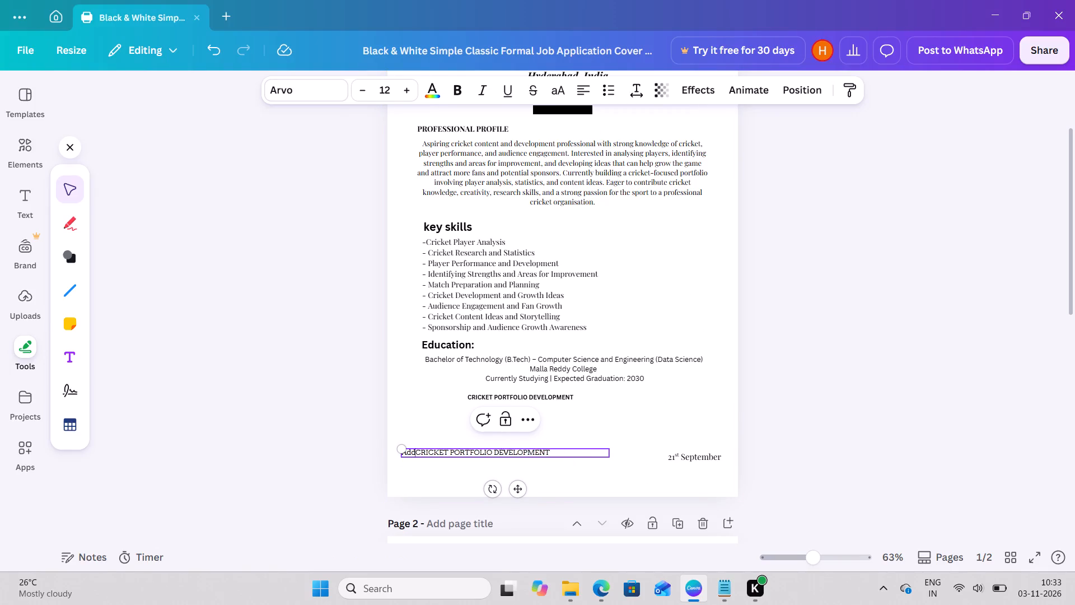
pyautogui.press('BackSpace')
pyautogui.press('BackSpace')
pyautogui.press('BackSpace')
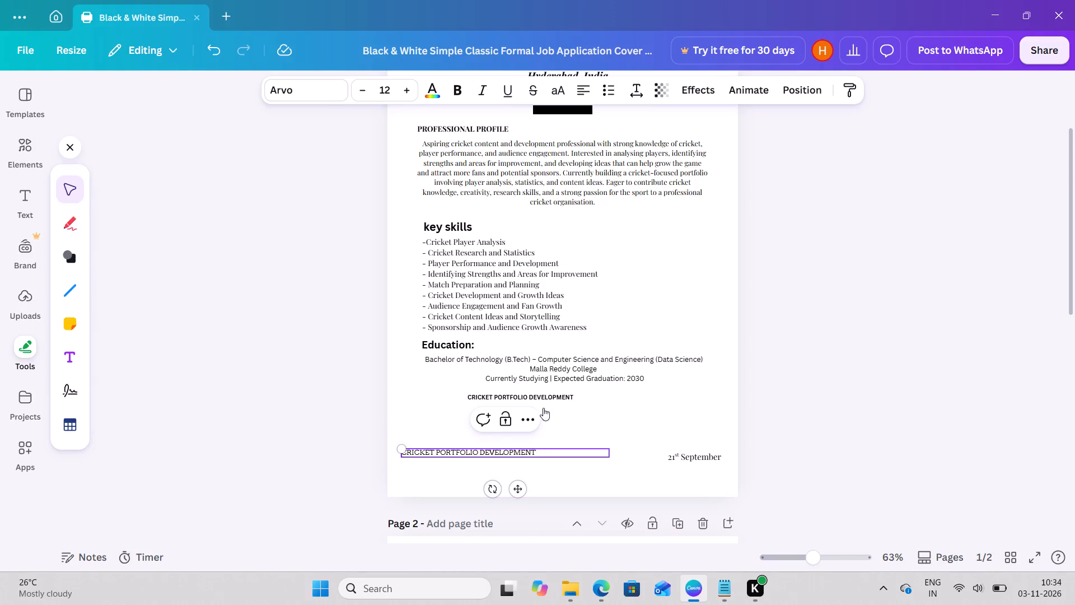
# Delete the old text box with the bold portfolio heading and "Currently" line below the education section.
pyautogui.click(559, 403)
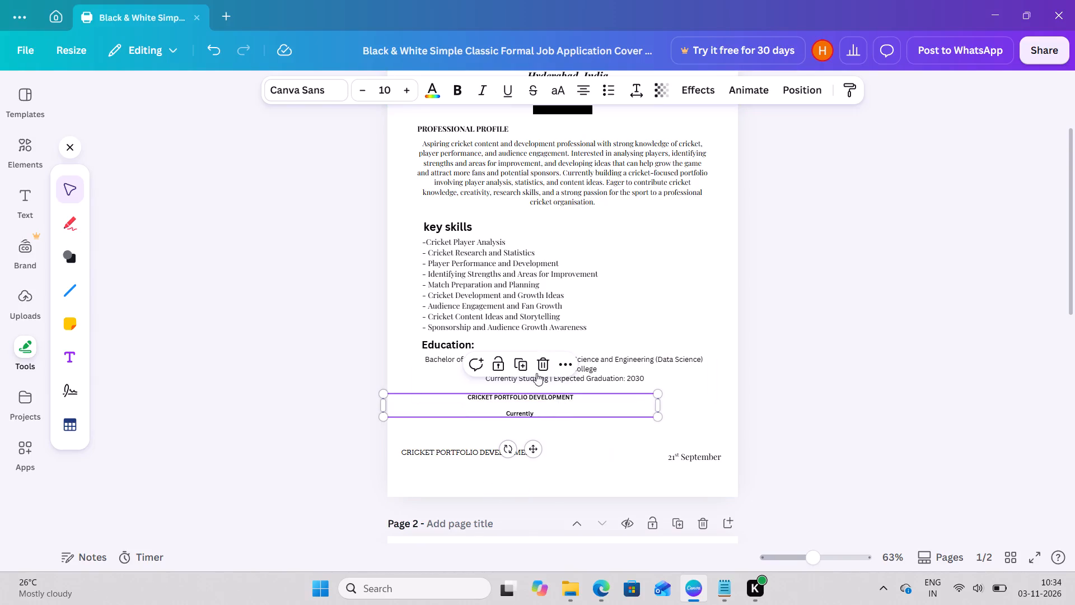
pyautogui.click(545, 361)
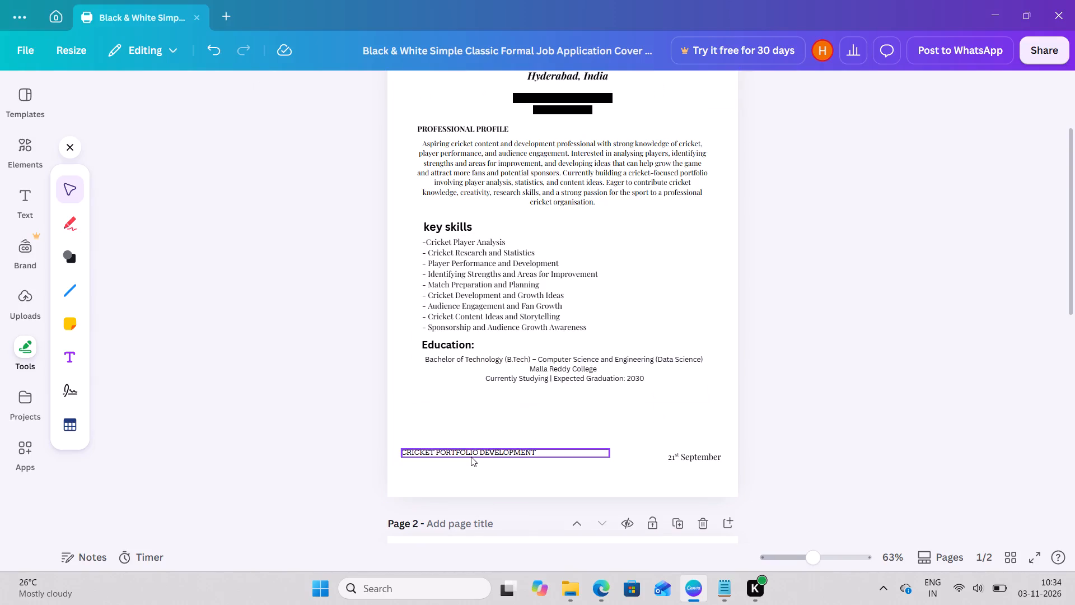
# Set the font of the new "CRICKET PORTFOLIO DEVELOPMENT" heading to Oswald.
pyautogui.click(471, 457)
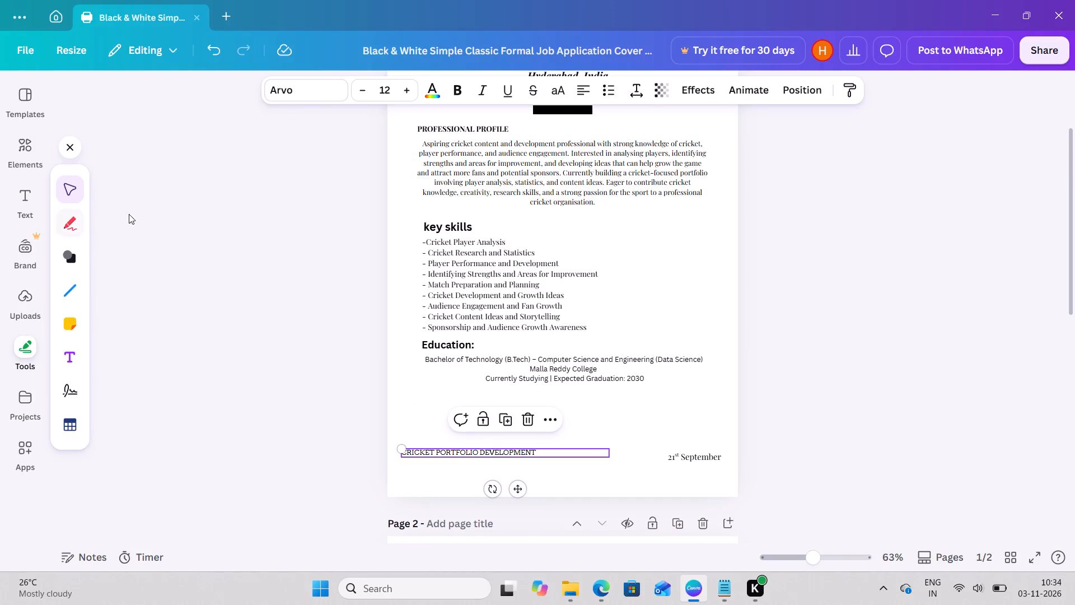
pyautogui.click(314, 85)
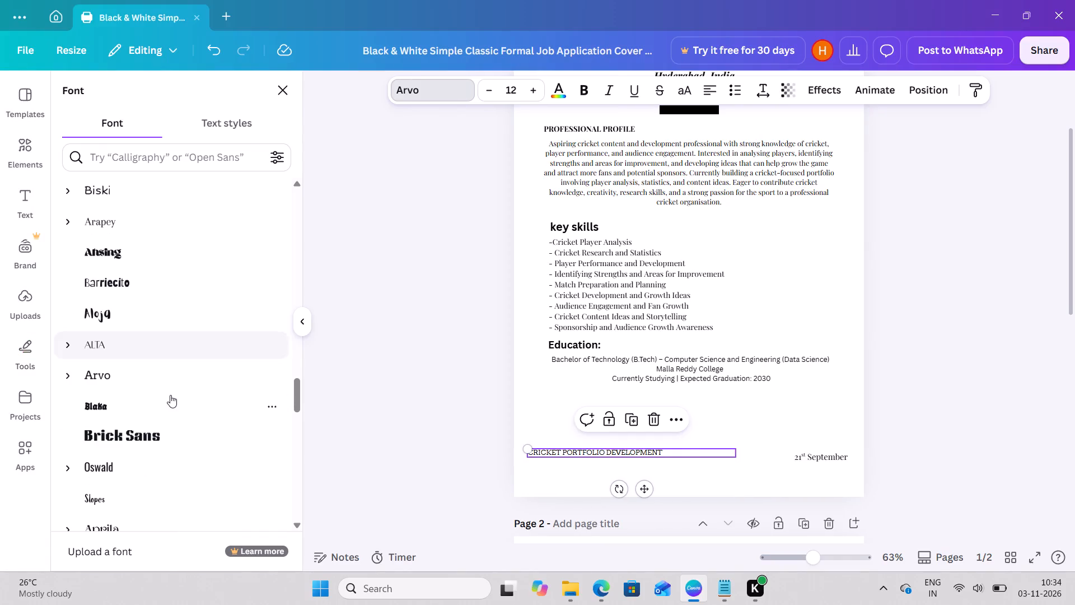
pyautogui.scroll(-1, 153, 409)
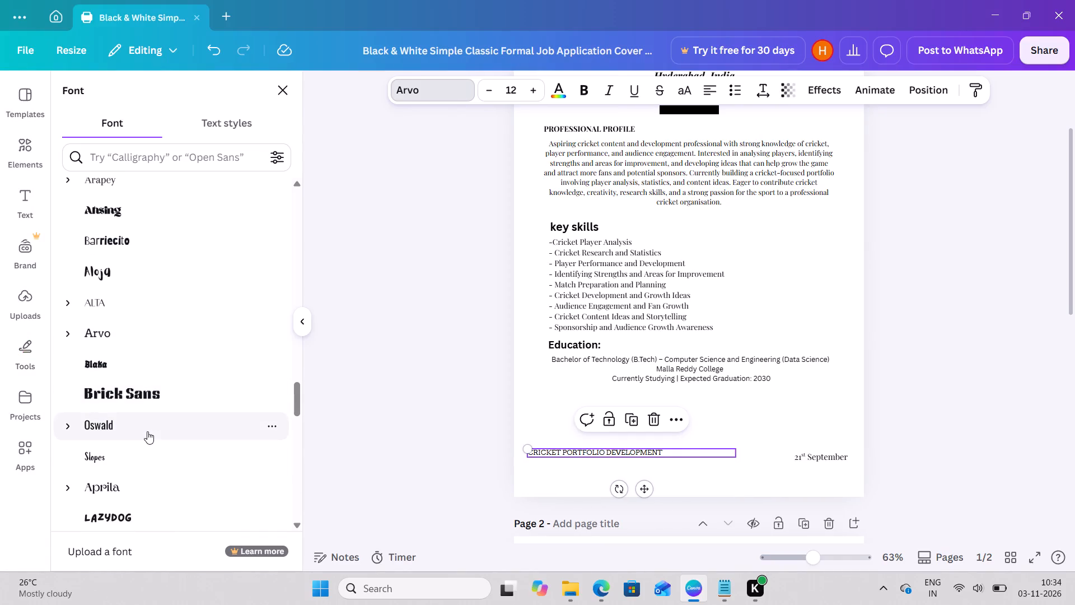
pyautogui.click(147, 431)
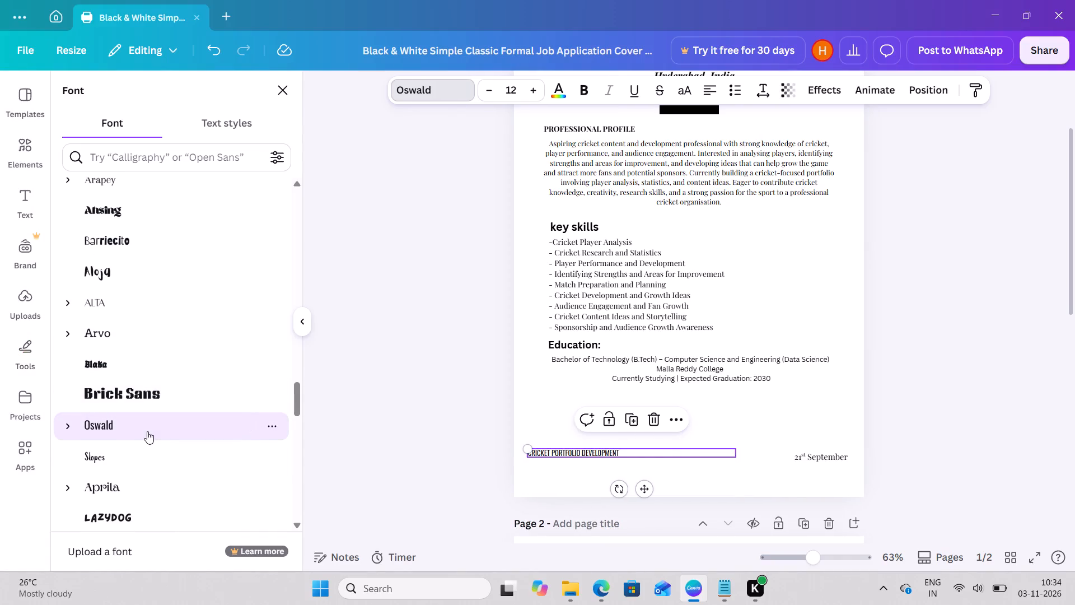
# Change the font of the "CRICKET PORTFOLIO DEVELOPMENT" heading to Magnolia Script.
pyautogui.scroll(-2, 138, 483)
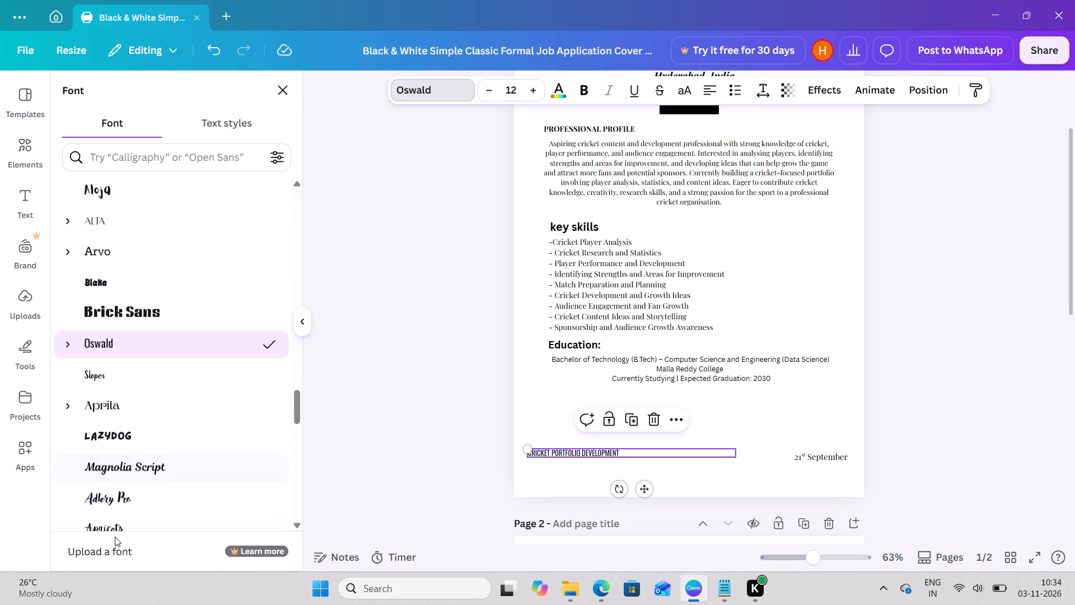
pyautogui.click(151, 474)
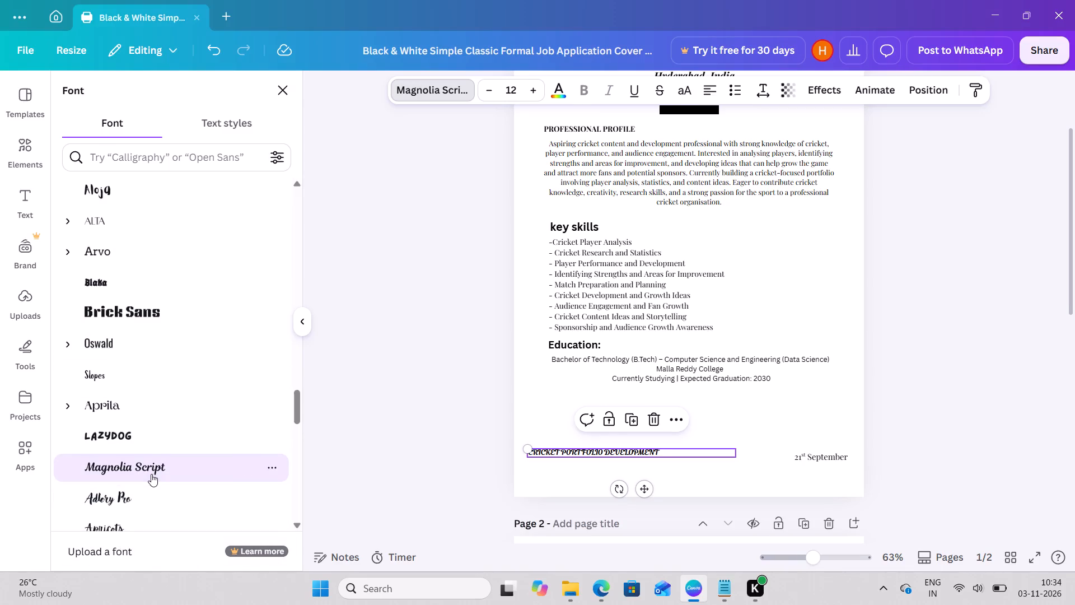
# Change the font of the "CRICKET PORTFOLIO DEVELOPMENT" heading to Etna Sans Serif.
pyautogui.scroll(-3, 151, 474)
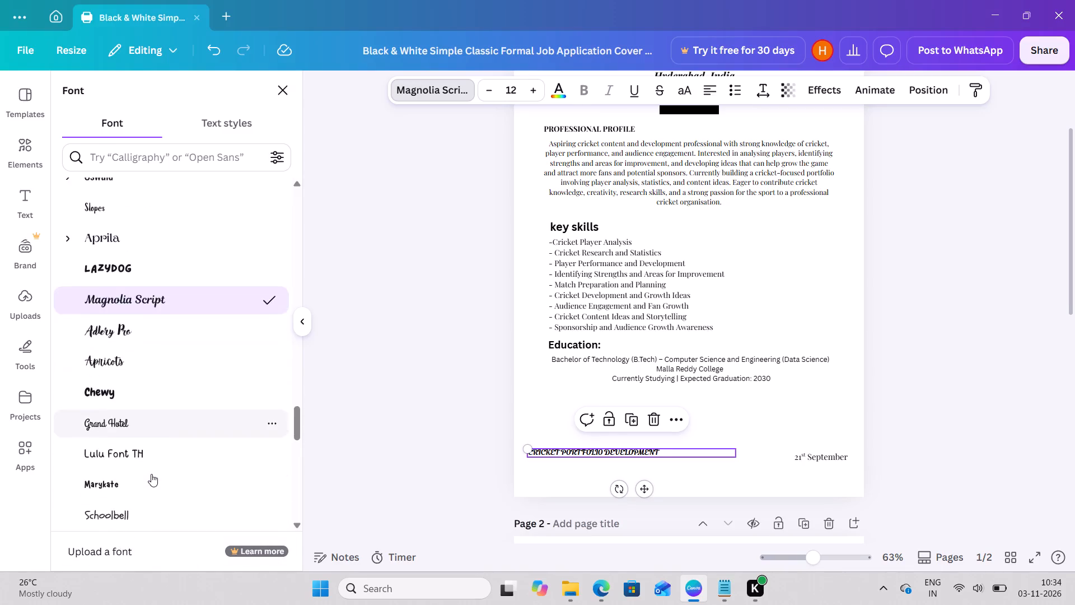
pyautogui.scroll(-5, 151, 474)
pyautogui.scroll(1, 151, 474)
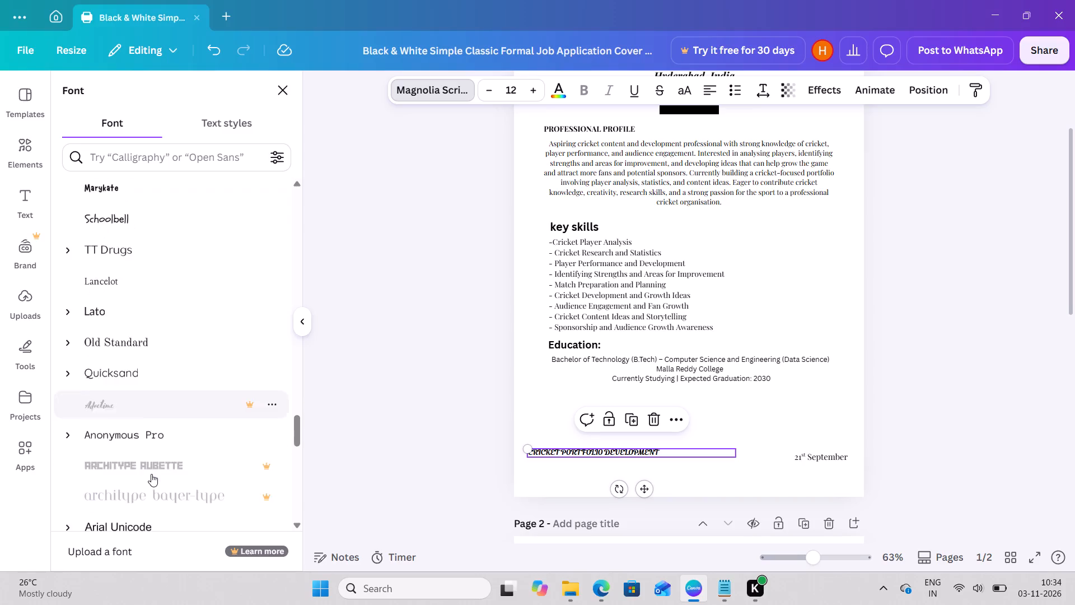
pyautogui.scroll(1, 151, 474)
pyautogui.hscroll(1, 151, 474)
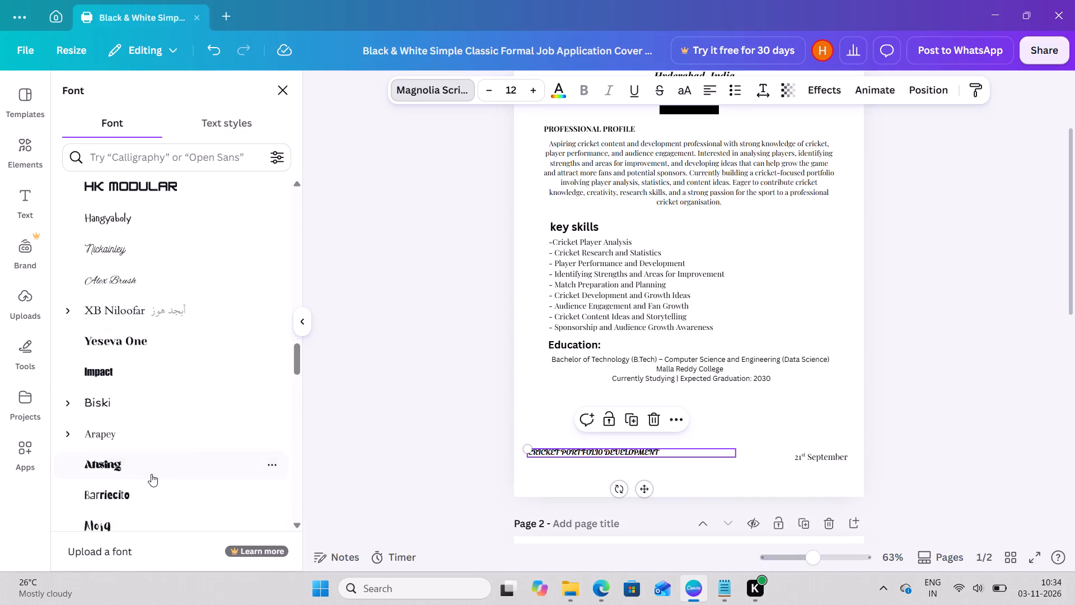
pyautogui.hscroll(1, 151, 474)
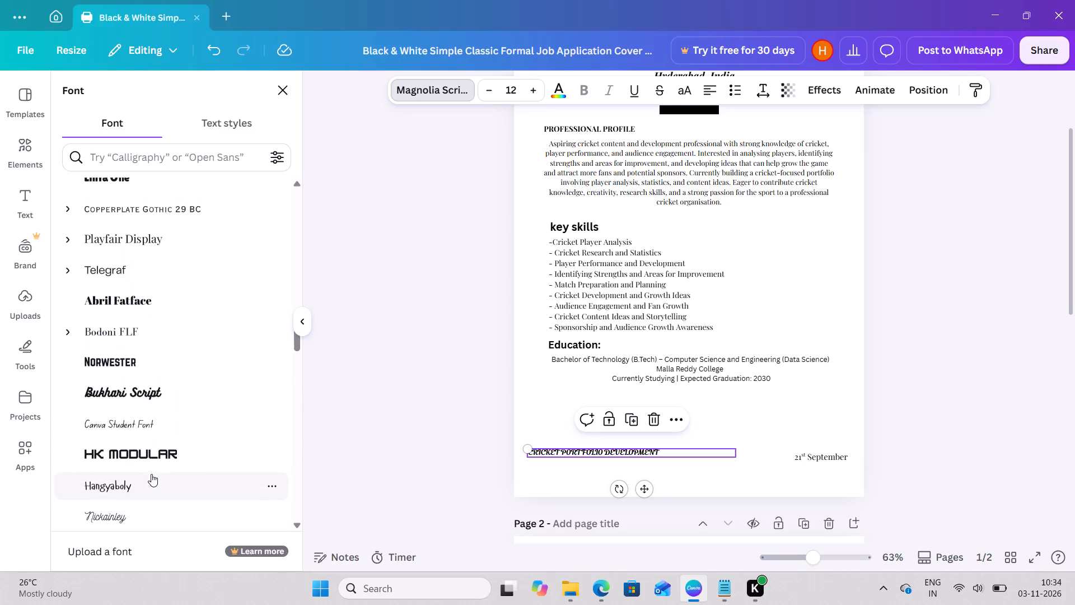
pyautogui.scroll(1, 132, 543)
pyautogui.scroll(3, 113, 407)
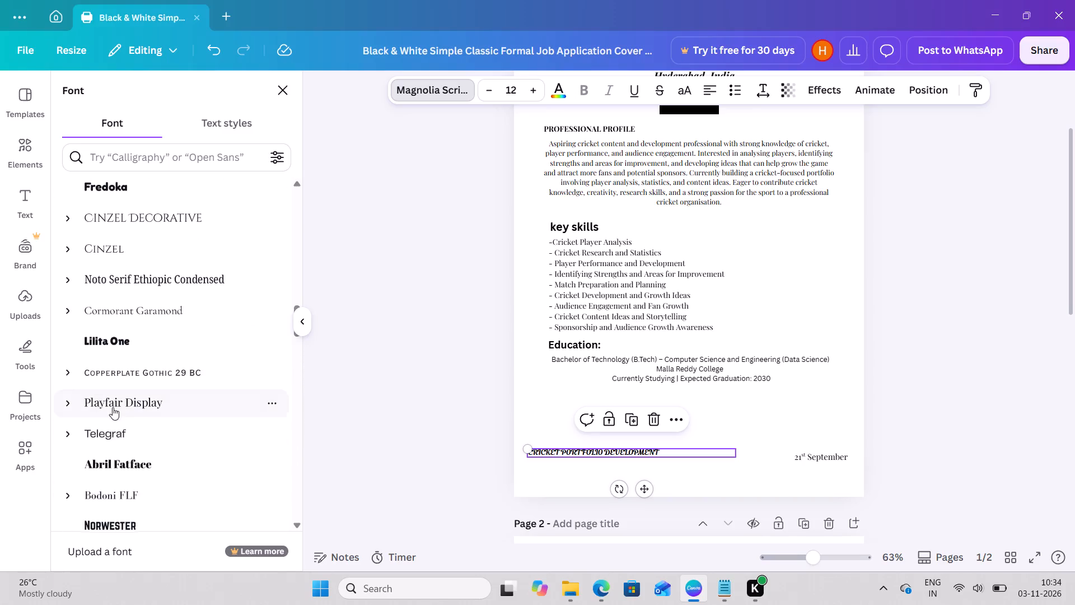
pyautogui.scroll(5, 113, 407)
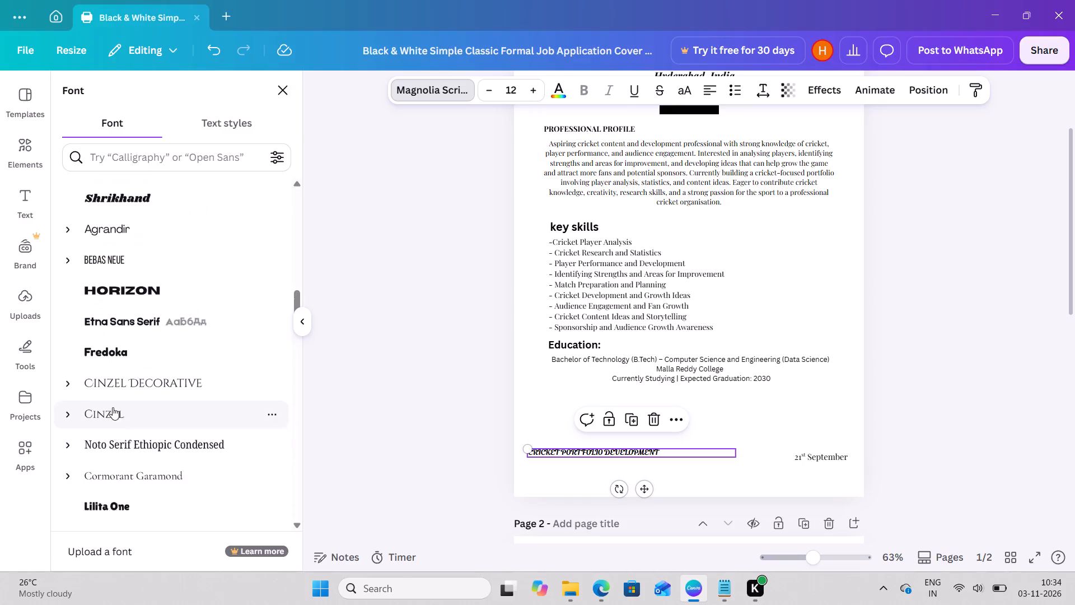
pyautogui.scroll(2, 113, 407)
pyautogui.click(113, 407)
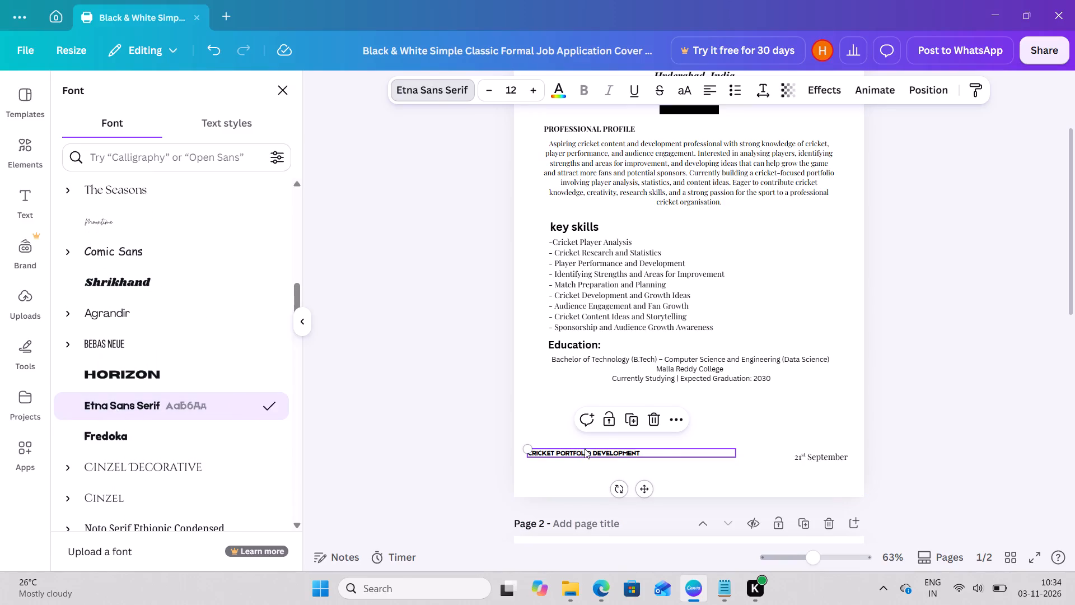
# Move the "CRICKET PORTFOLIO DEVELOPMENT" heading up to sit directly under the education details.
pyautogui.moveTo(585, 449); pyautogui.dragTo(602, 395)
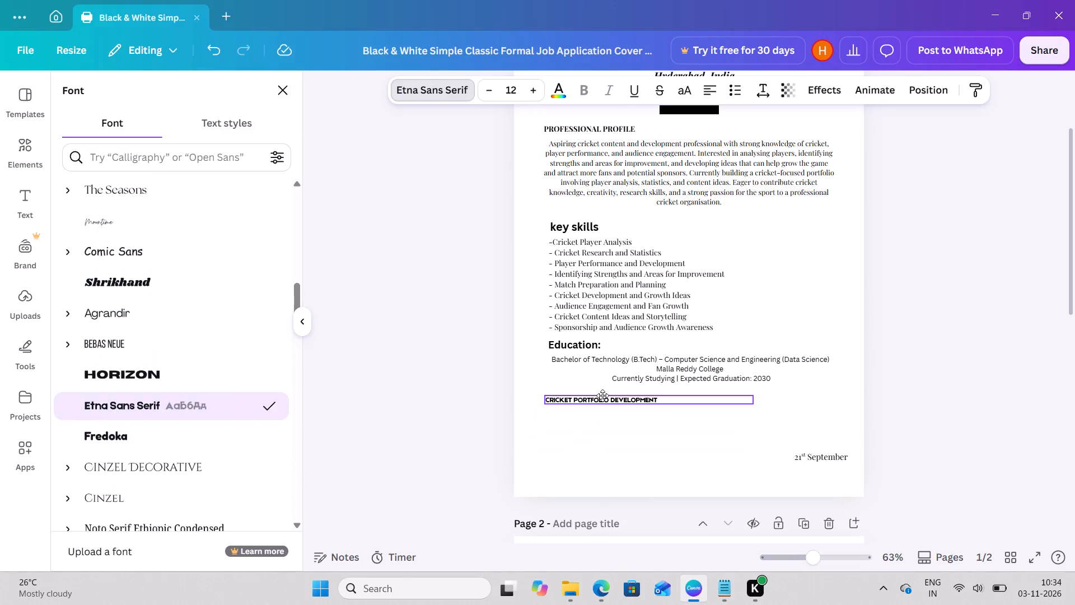
pyautogui.moveTo(602, 395); pyautogui.dragTo(601, 382)
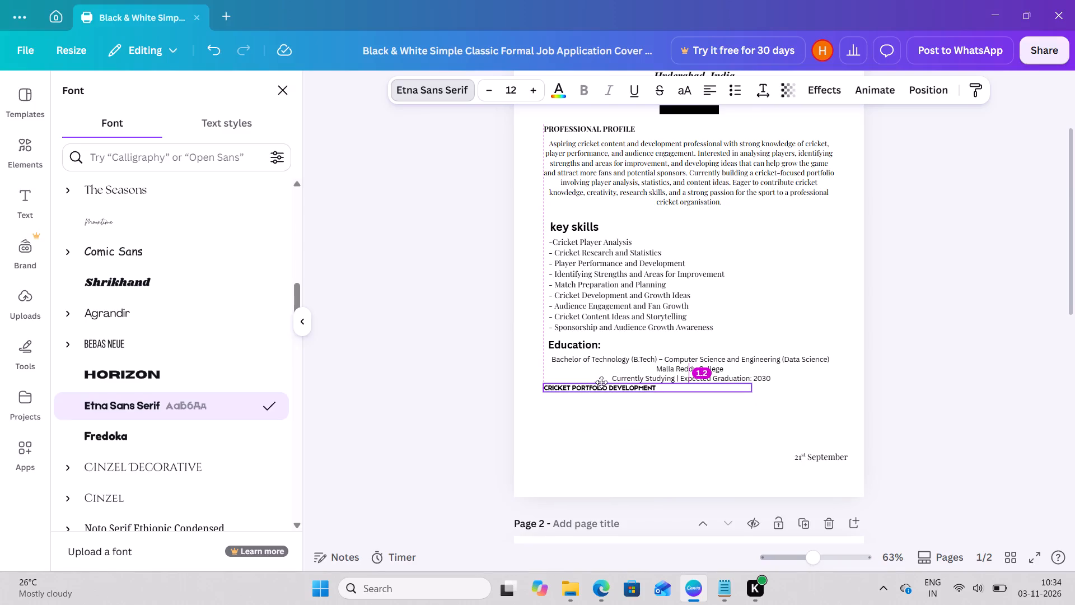
pyautogui.moveTo(601, 382); pyautogui.dragTo(602, 385)
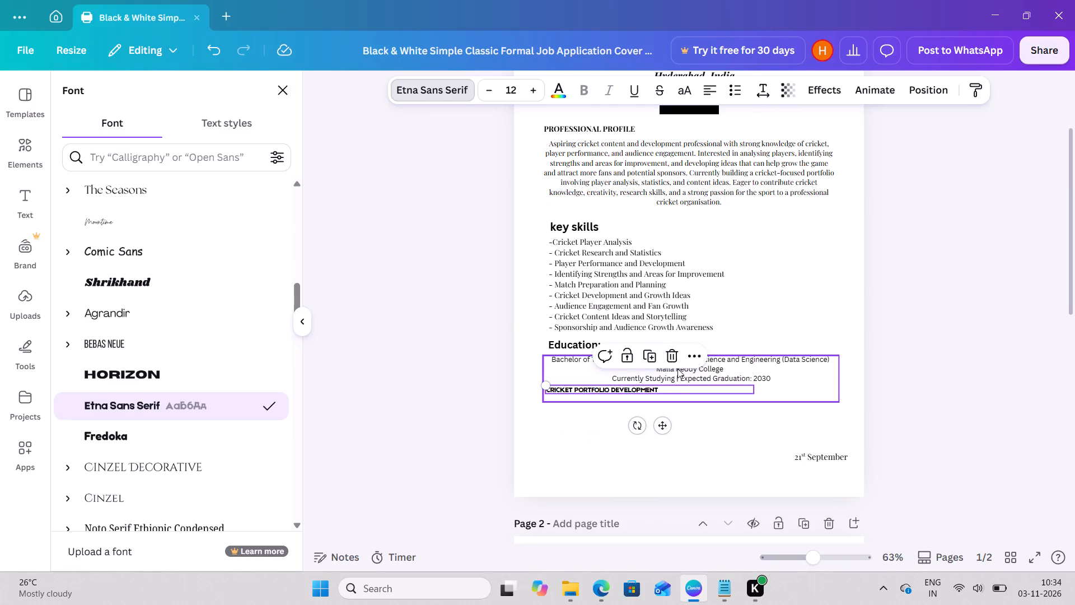
# Add a colon at the end of the "CRICKET PORTFOLIO DEVELOPMENT" heading.
pyautogui.click(665, 388)
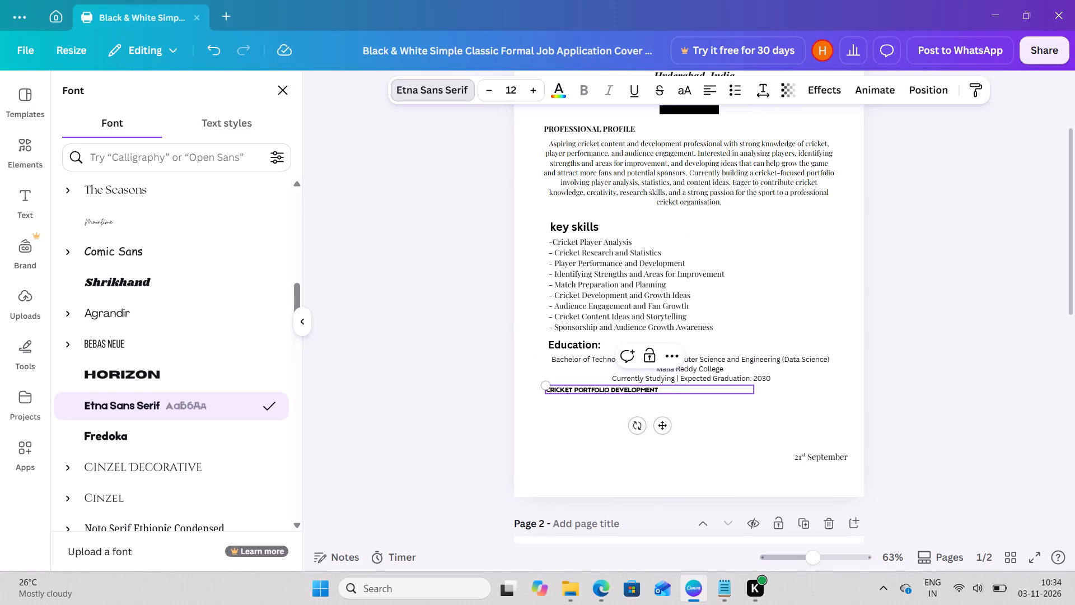
pyautogui.hotkey('shift', ':')
# Reposition the portfolio heading slightly lower, leaving a small gap below the "Expected Graduation: 2030" line, near the key skills list's starting edge.
pyautogui.moveTo(562, 388); pyautogui.dragTo(562, 397)
pyautogui.moveTo(562, 397); pyautogui.dragTo(563, 406)
pyautogui.moveTo(563, 406); pyautogui.dragTo(563, 406)
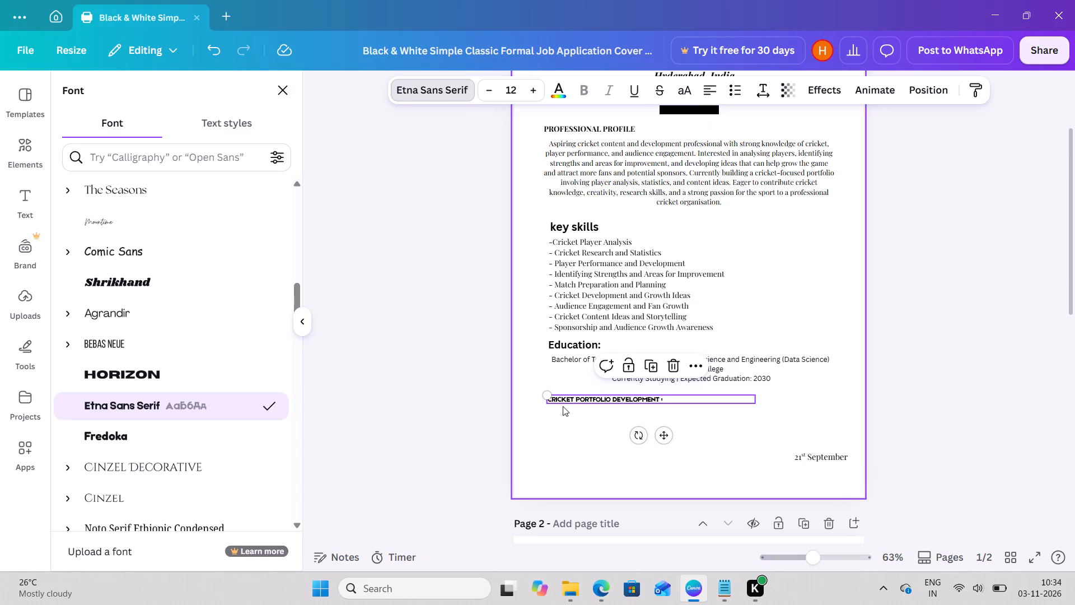
pyautogui.click(572, 408)
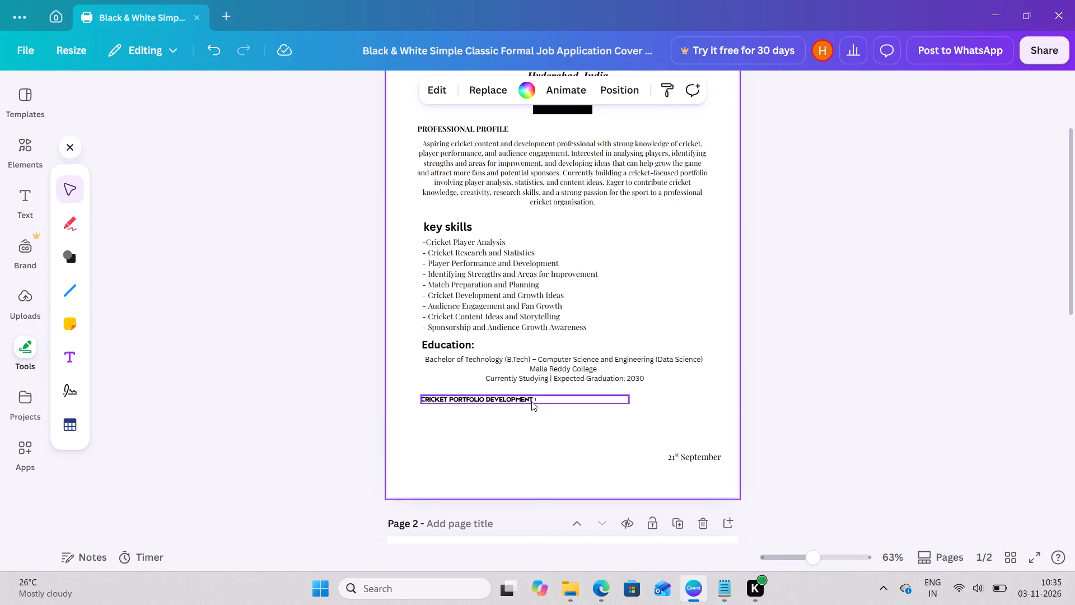
pyautogui.moveTo(531, 401); pyautogui.dragTo(531, 389)
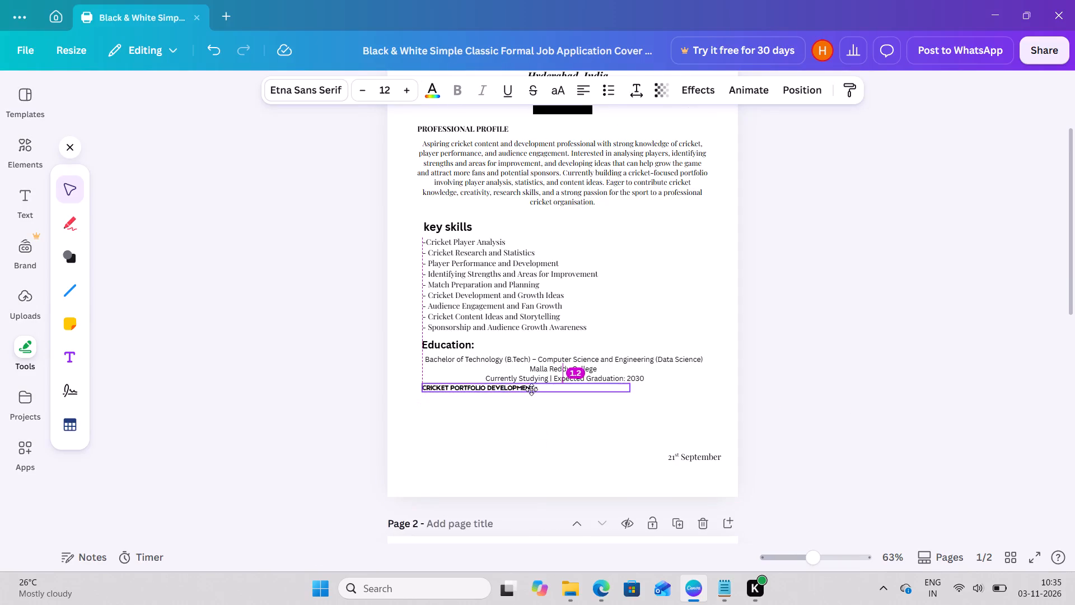
pyautogui.moveTo(531, 389); pyautogui.dragTo(530, 394)
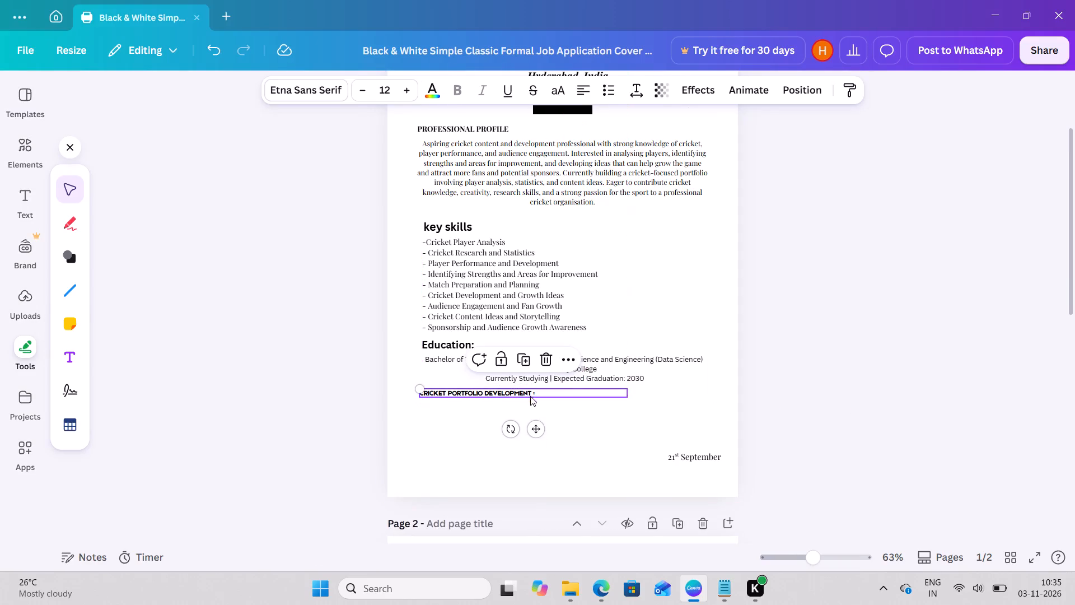
pyautogui.click(586, 410)
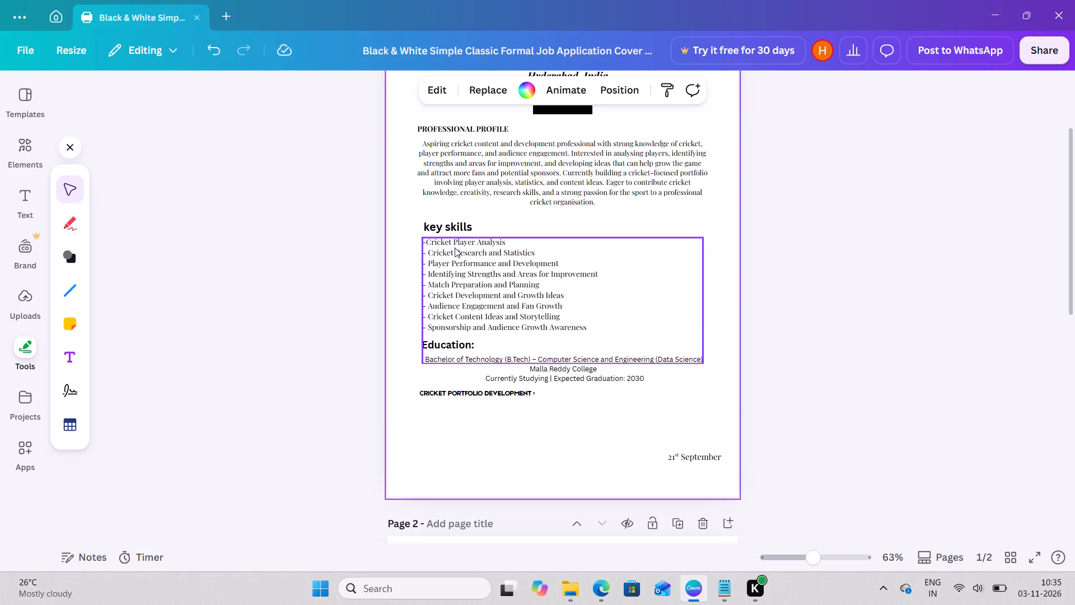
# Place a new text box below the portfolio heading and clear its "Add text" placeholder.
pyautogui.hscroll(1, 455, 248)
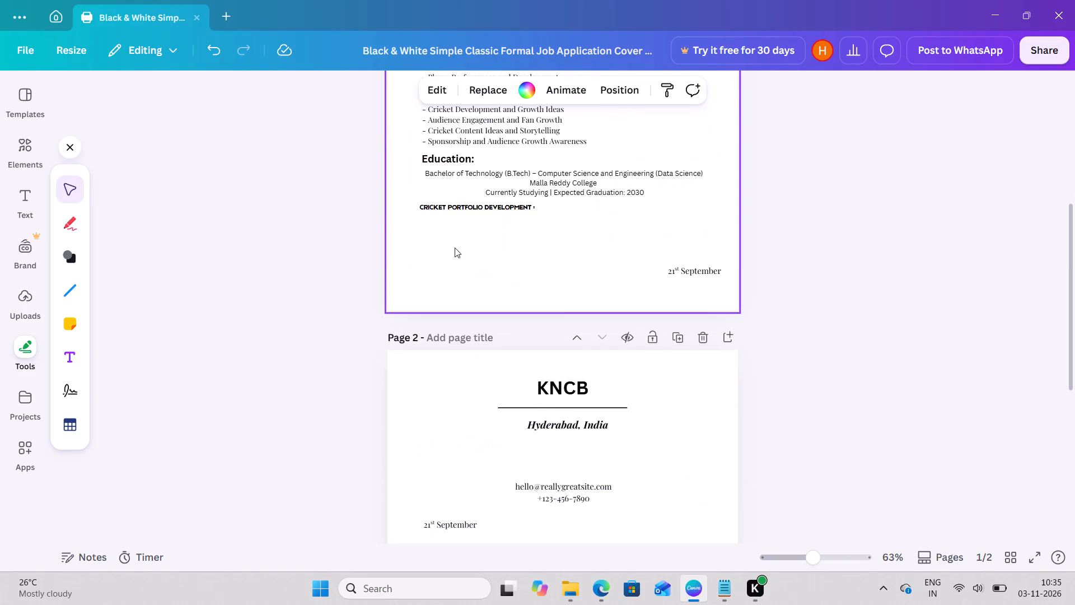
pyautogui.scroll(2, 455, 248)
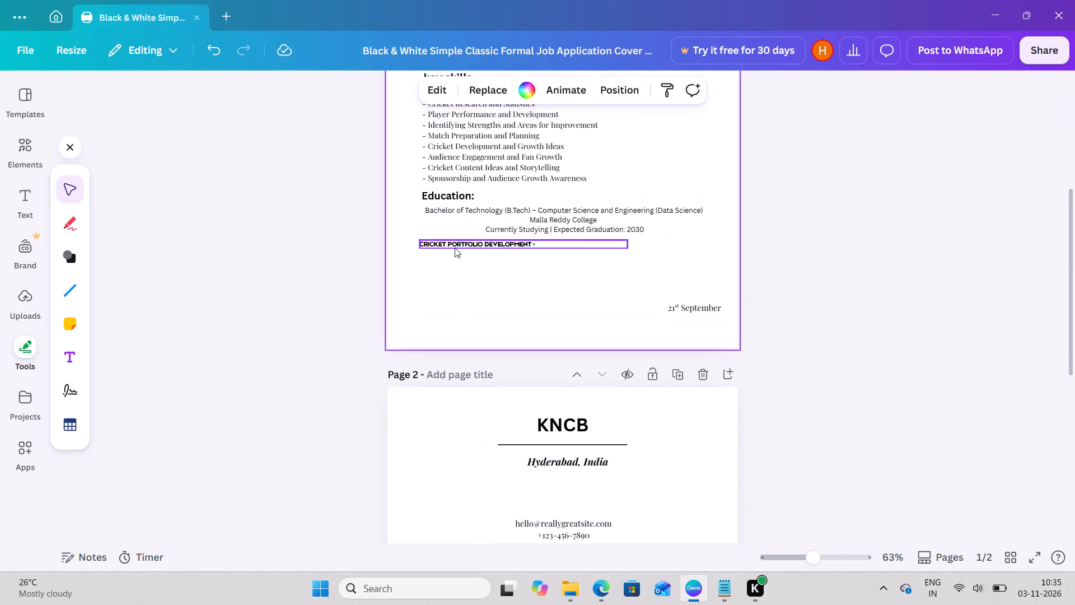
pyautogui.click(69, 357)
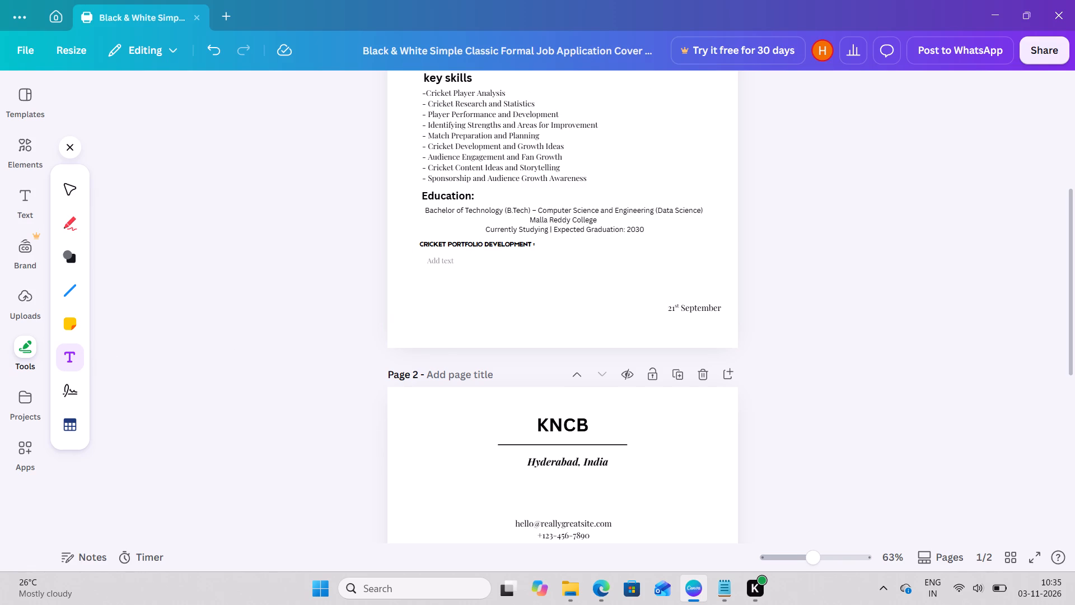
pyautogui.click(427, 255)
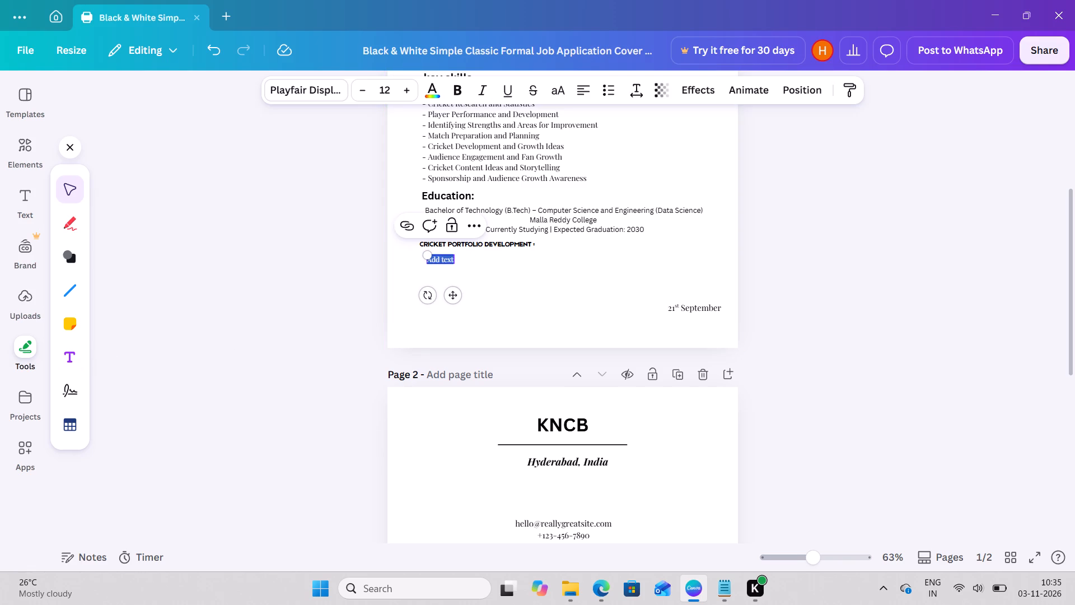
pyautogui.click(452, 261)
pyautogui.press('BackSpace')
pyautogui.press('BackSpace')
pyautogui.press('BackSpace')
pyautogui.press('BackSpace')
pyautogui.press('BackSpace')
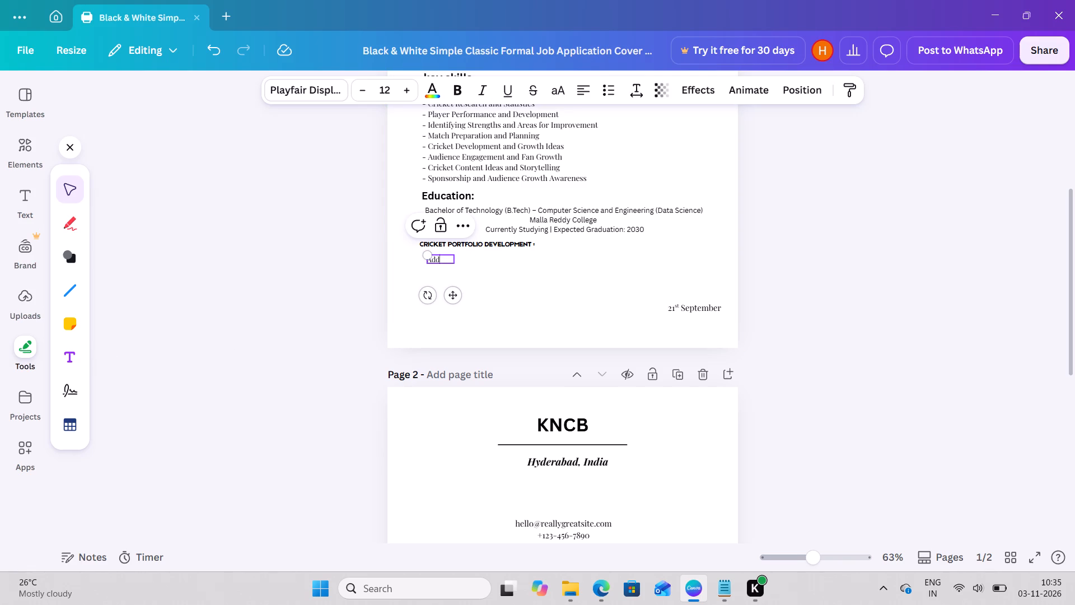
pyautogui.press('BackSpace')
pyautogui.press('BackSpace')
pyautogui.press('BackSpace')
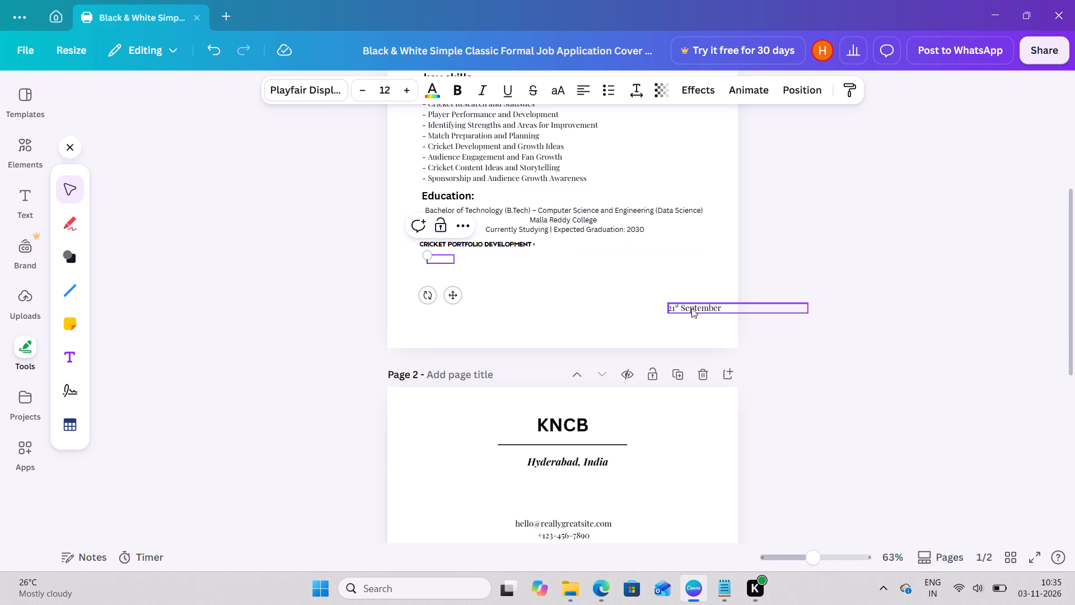
# Delete the "21st September" date text near the bottom of the first page.
pyautogui.click(691, 308)
pyautogui.click(758, 273)
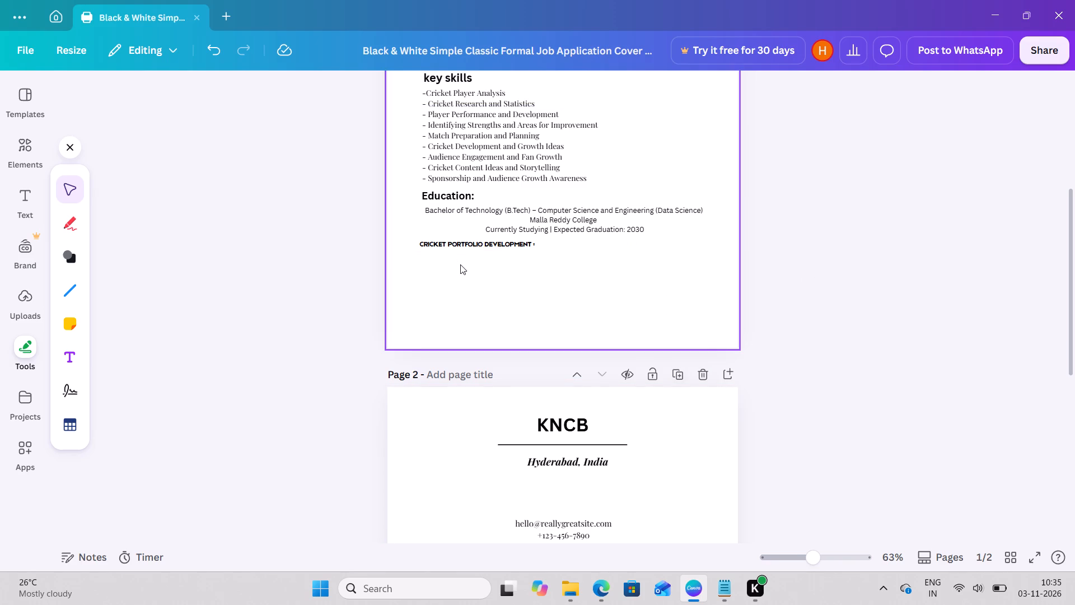
pyautogui.click(446, 254)
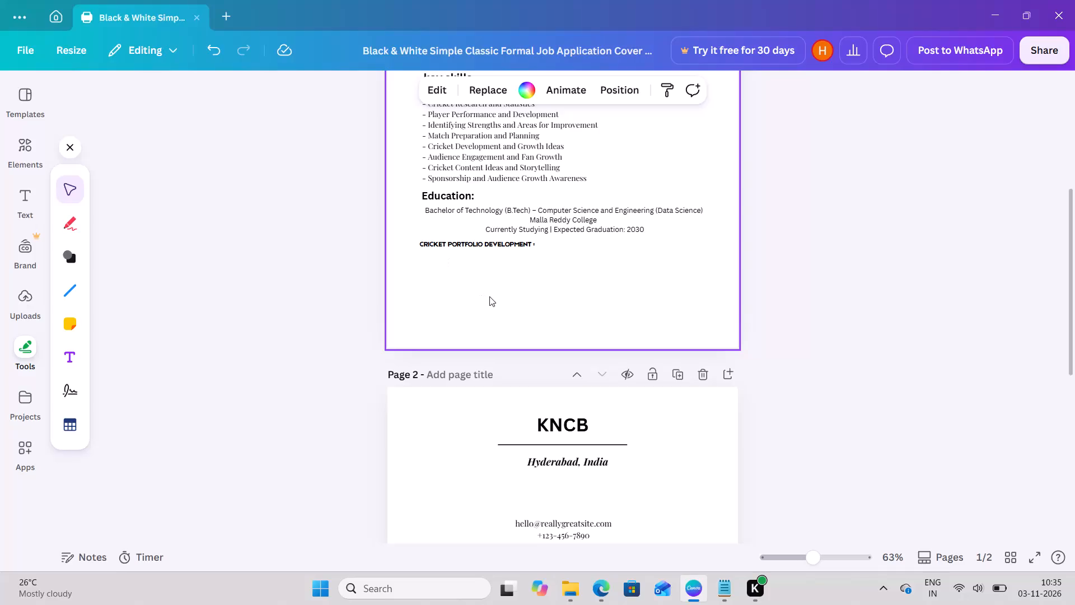
# Copy the "Currently developing independent cricket projects…" sentence from CV.txt in Notepad and return to the Canva design.
pyautogui.hotkey('alt', 'Tab')
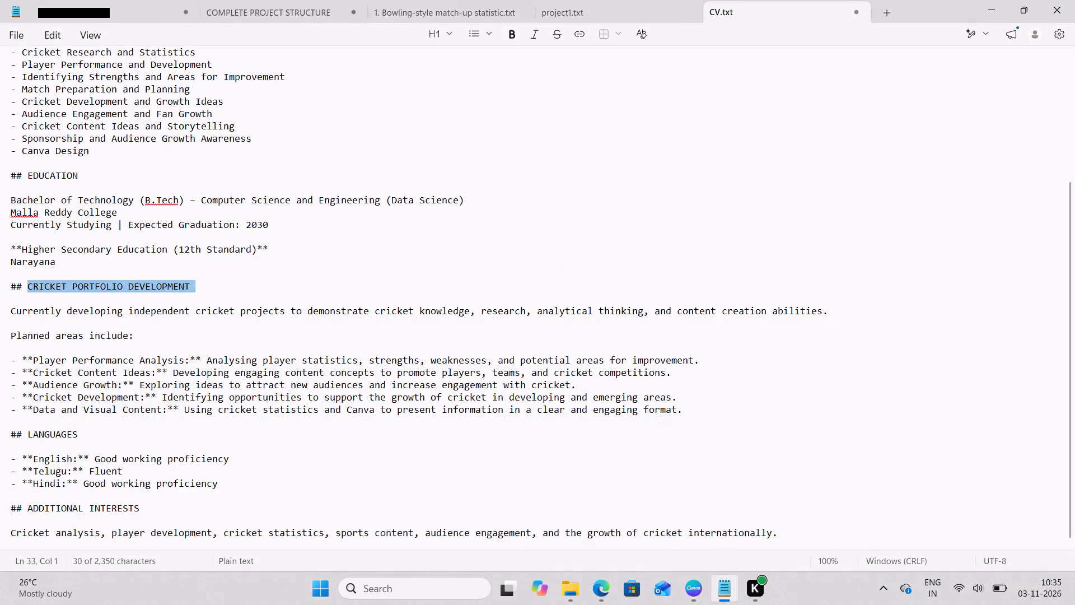
pyautogui.click(15, 311)
pyautogui.moveTo(15, 311); pyautogui.dragTo(576, 347)
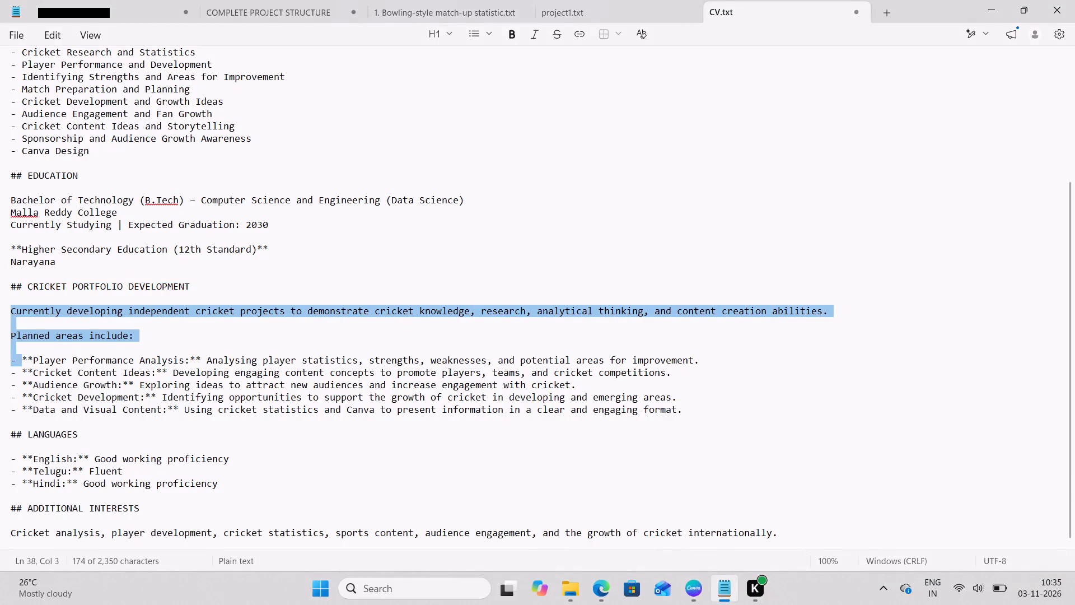
pyautogui.moveTo(576, 347); pyautogui.dragTo(582, 310)
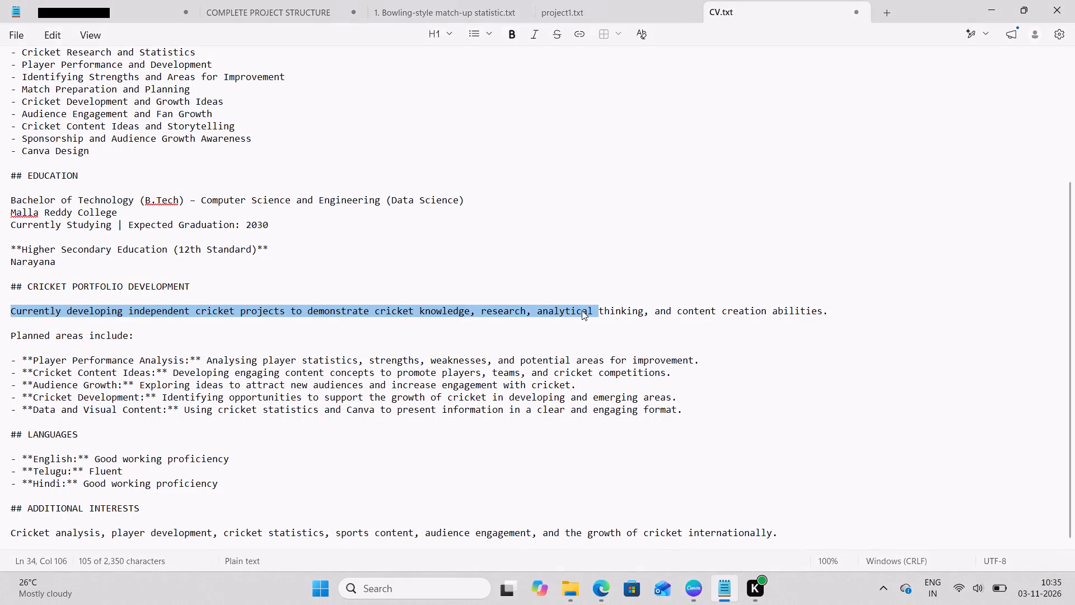
pyautogui.moveTo(582, 310); pyautogui.dragTo(803, 327)
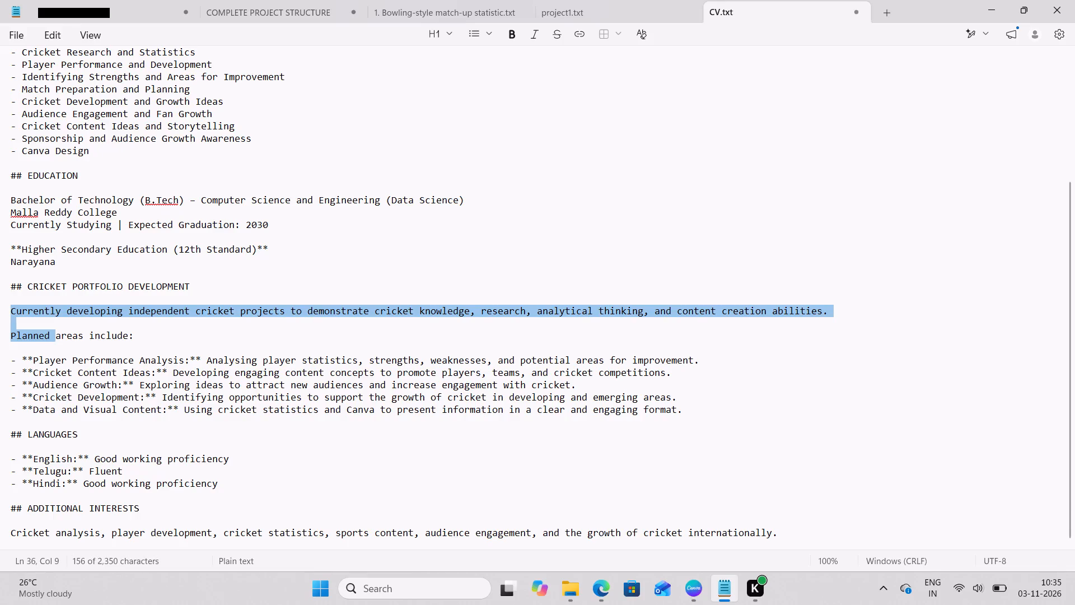
pyautogui.click(828, 322)
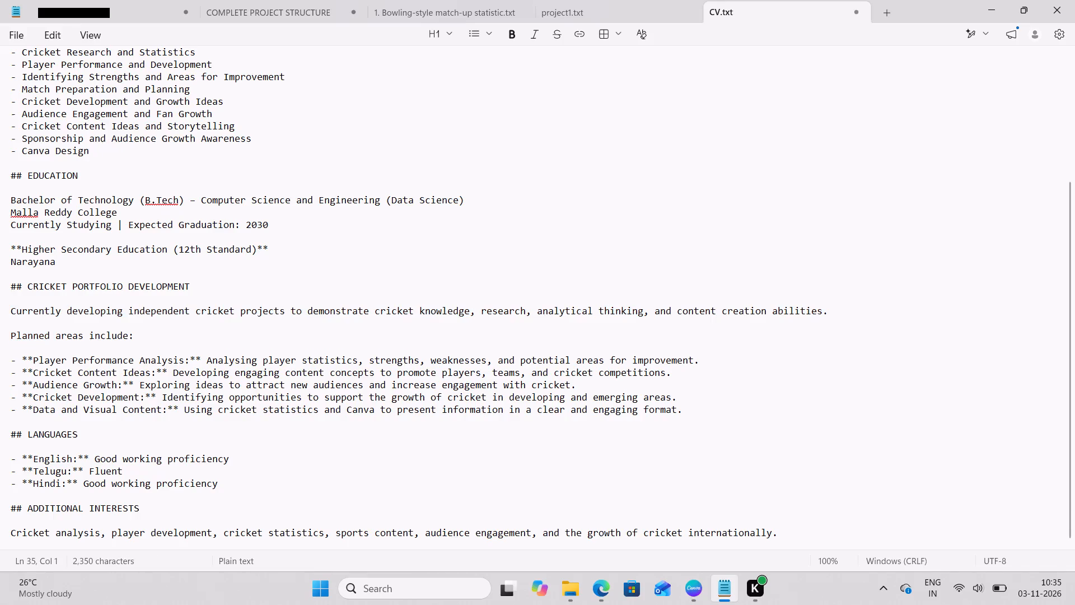
pyautogui.click(821, 312)
pyautogui.moveTo(821, 312); pyautogui.dragTo(82, 347)
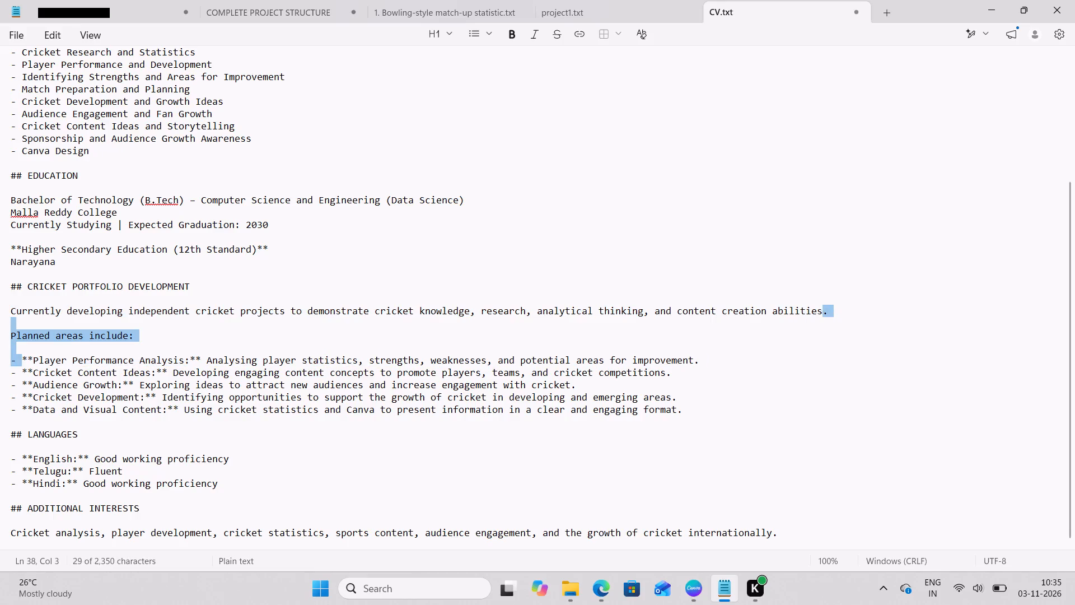
pyautogui.moveTo(82, 347); pyautogui.dragTo(71, 314)
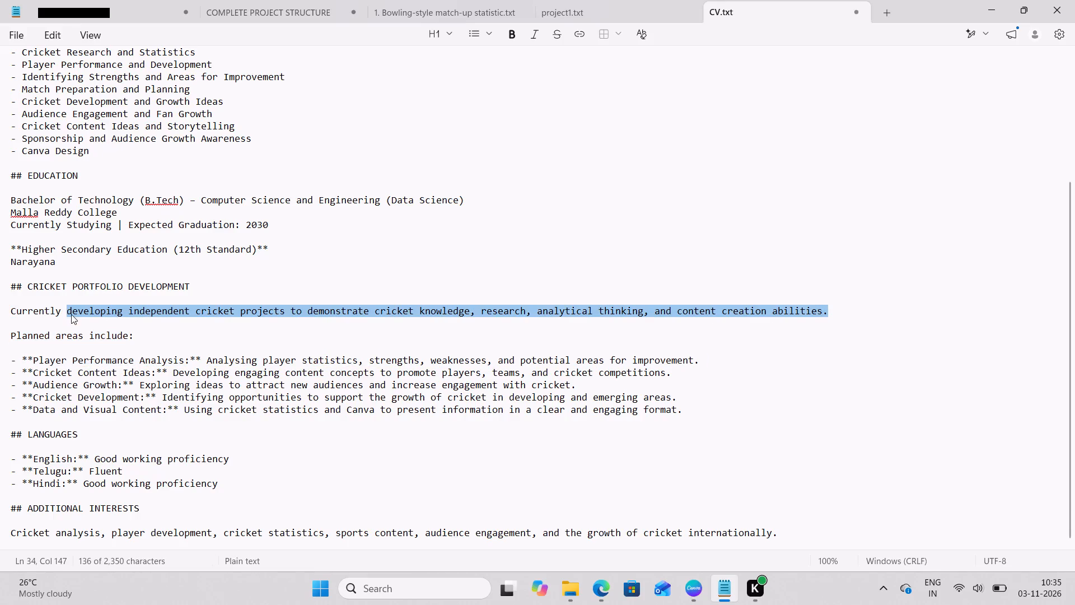
pyautogui.moveTo(71, 314); pyautogui.dragTo(79, 315)
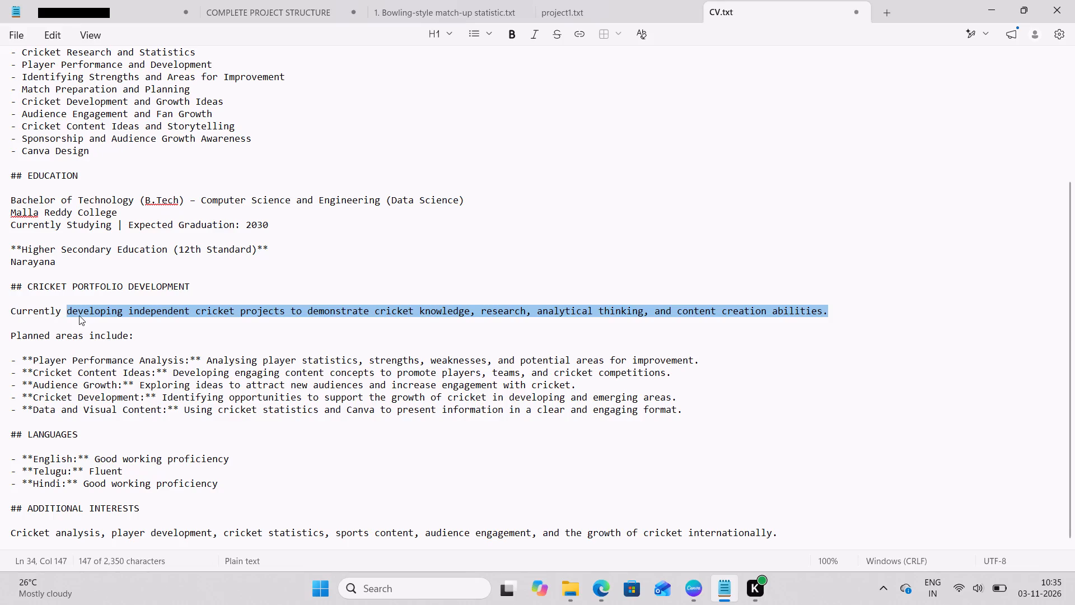
pyautogui.hotkey('ctrl', 'c')
pyautogui.hotkey('alt', 'Tab')
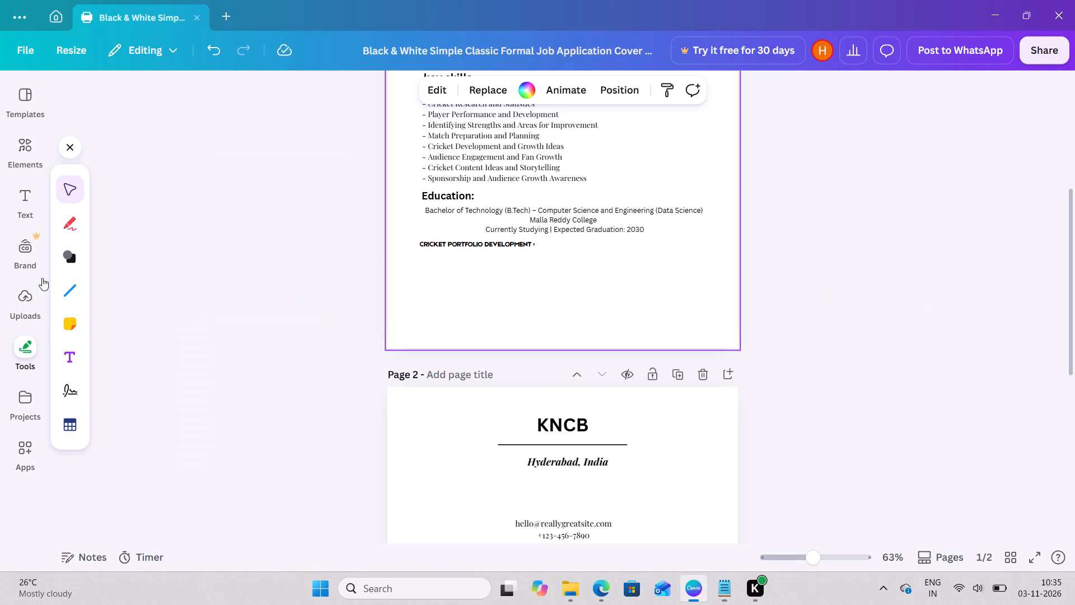
# Add a text box below the portfolio heading and replace its placeholder with the copied "developing independent cricket projects…" sentence.
pyautogui.click(64, 345)
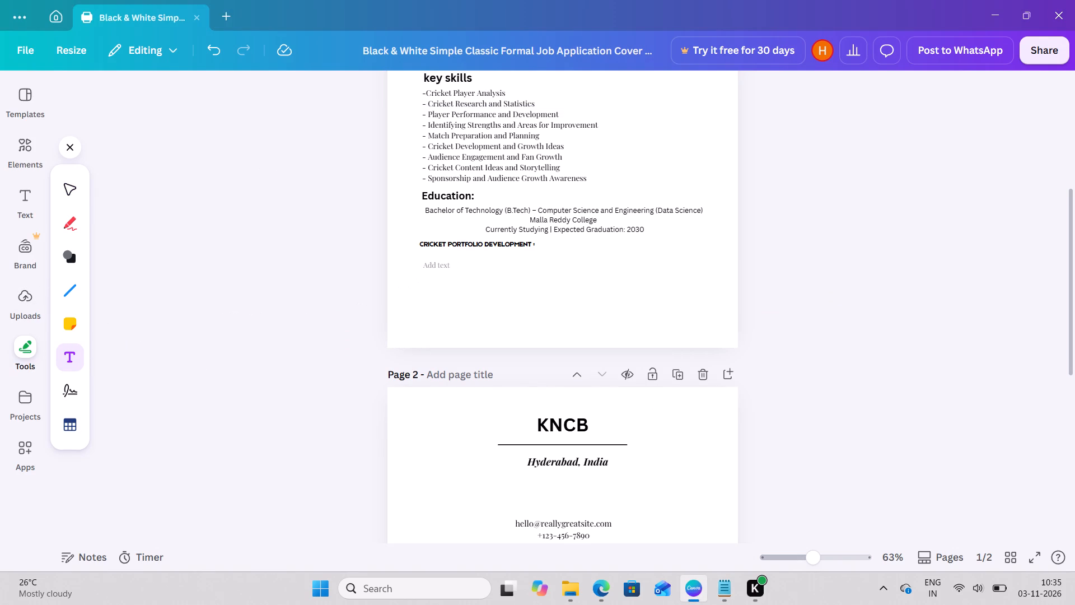
pyautogui.click(422, 260)
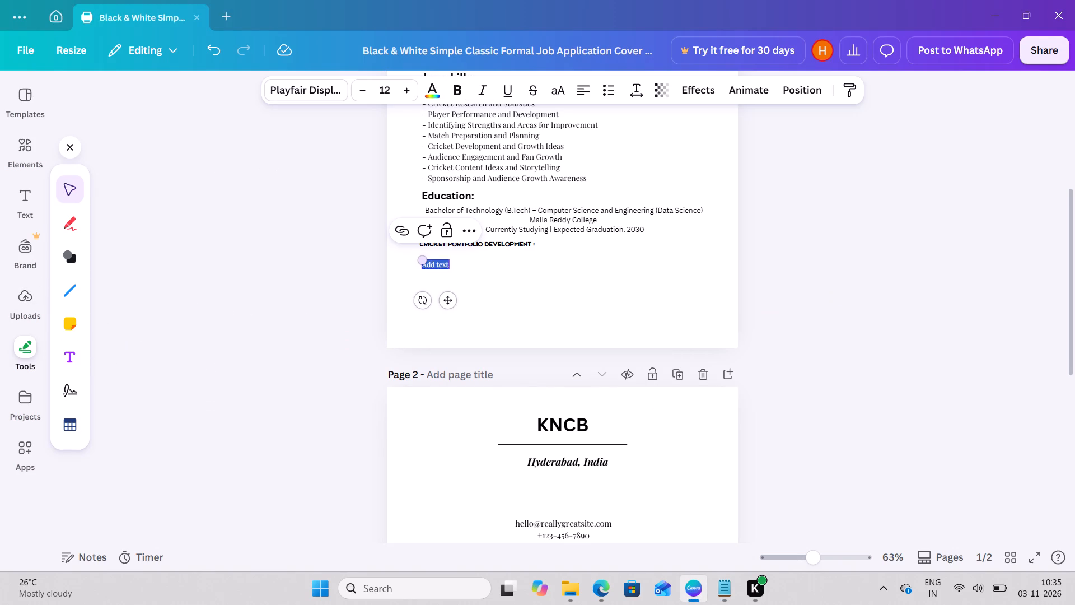
pyautogui.click(437, 264)
pyautogui.press('Right')
pyautogui.press('Right')
pyautogui.press('Right')
pyautogui.press('Right')
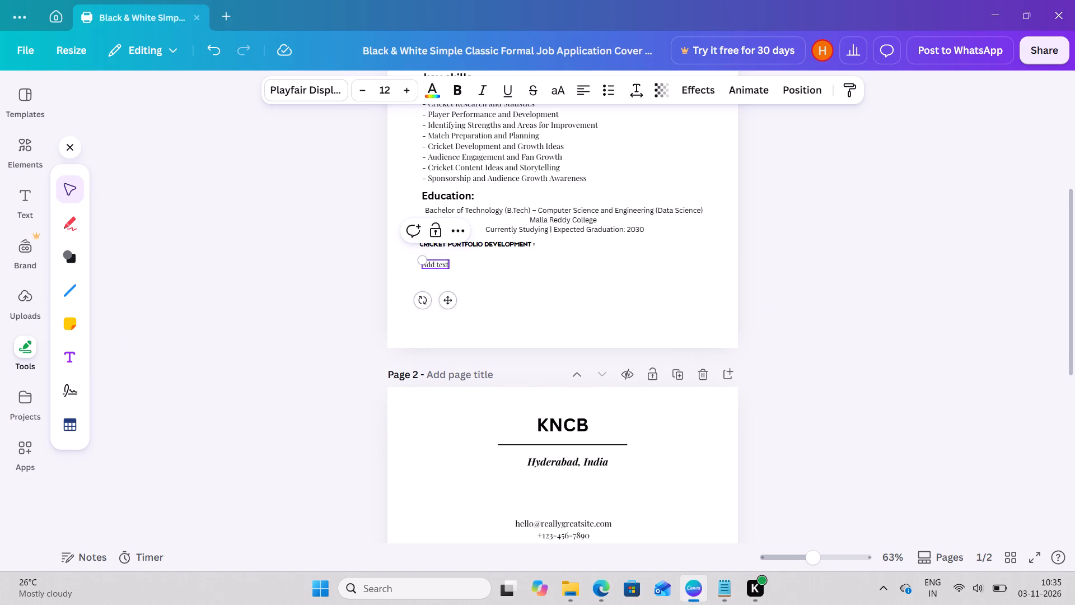
pyautogui.press('Right')
pyautogui.press('BackSpace')
pyautogui.press('BackSpace')
pyautogui.press('BackSpace')
pyautogui.press('BackSpace')
pyautogui.press('BackSpace')
pyautogui.press('BackSpace')
pyautogui.press('BackSpace')
pyautogui.press('BackSpace')
pyautogui.hotkey('ctrl', 'v')
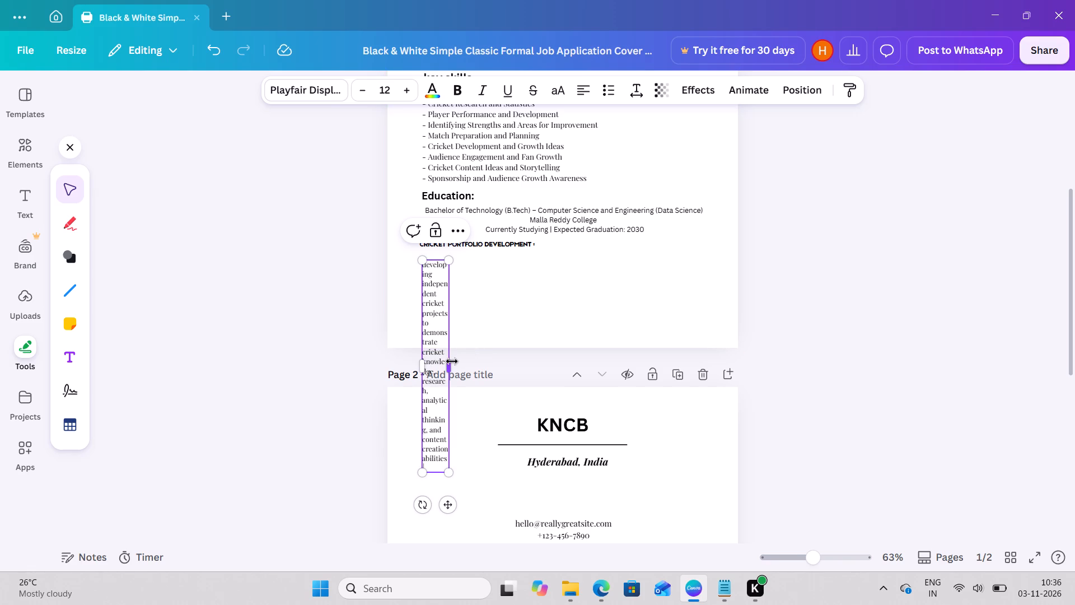
# Widen the pasted sentence's text box on both sides so the text wraps onto two lines across the page.
pyautogui.moveTo(452, 361); pyautogui.dragTo(686, 305)
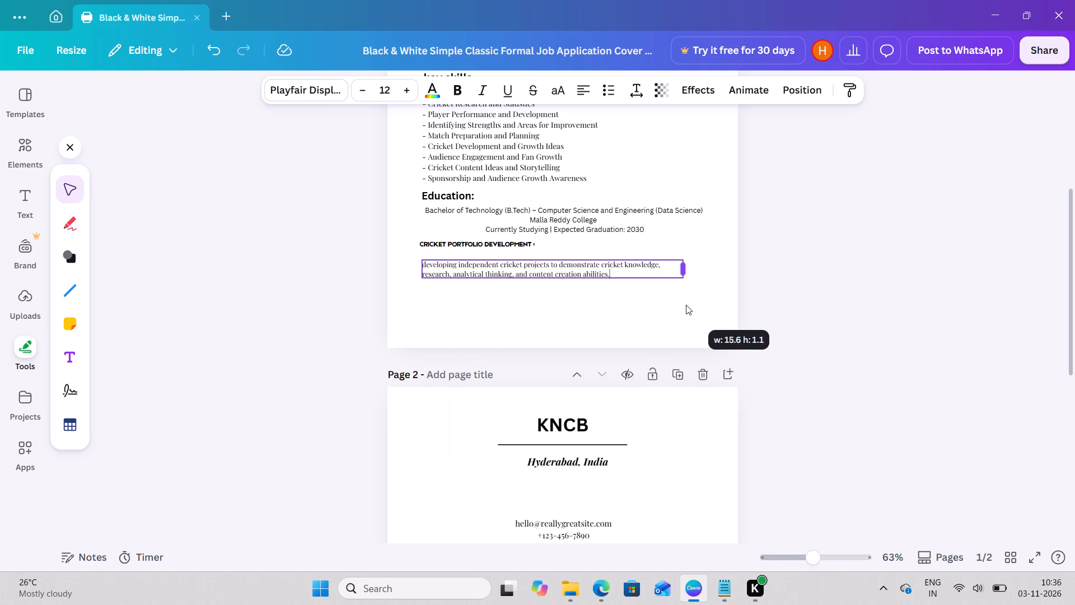
pyautogui.moveTo(686, 305); pyautogui.dragTo(716, 305)
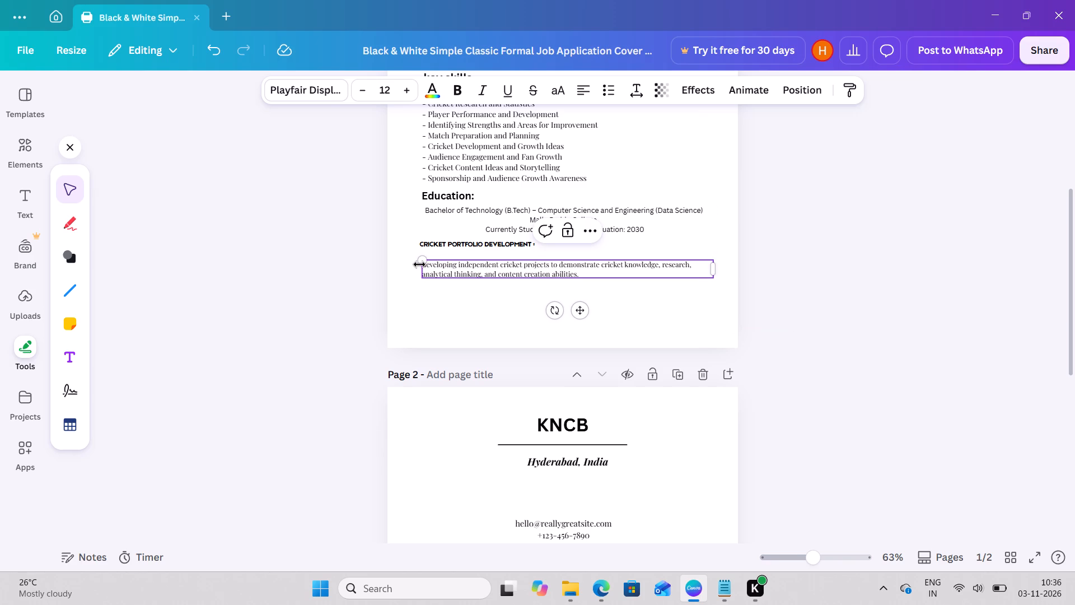
pyautogui.moveTo(419, 264); pyautogui.dragTo(385, 263)
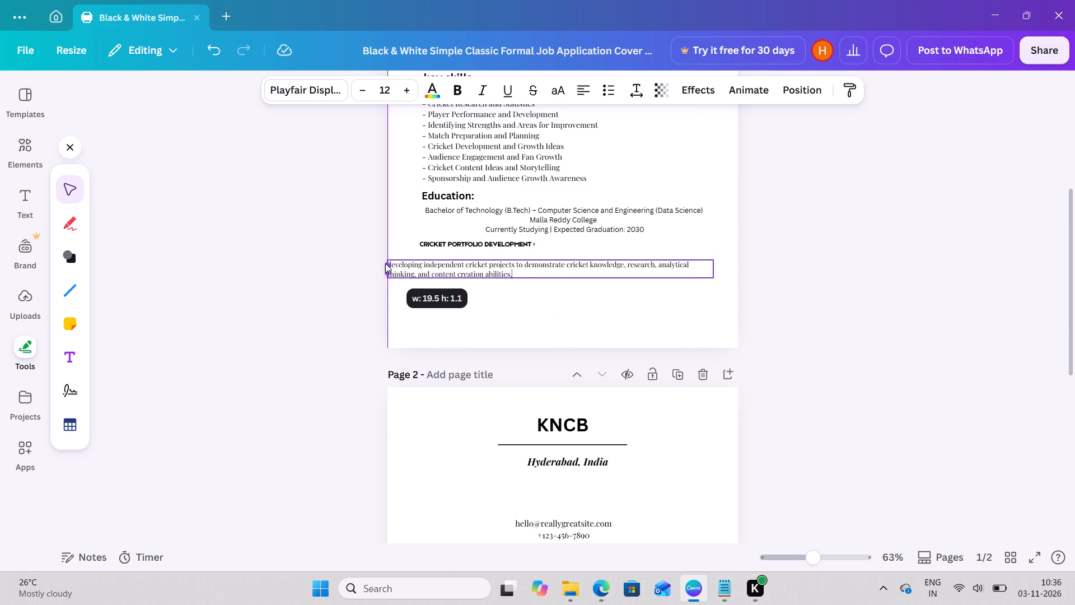
pyautogui.moveTo(385, 263); pyautogui.dragTo(413, 258)
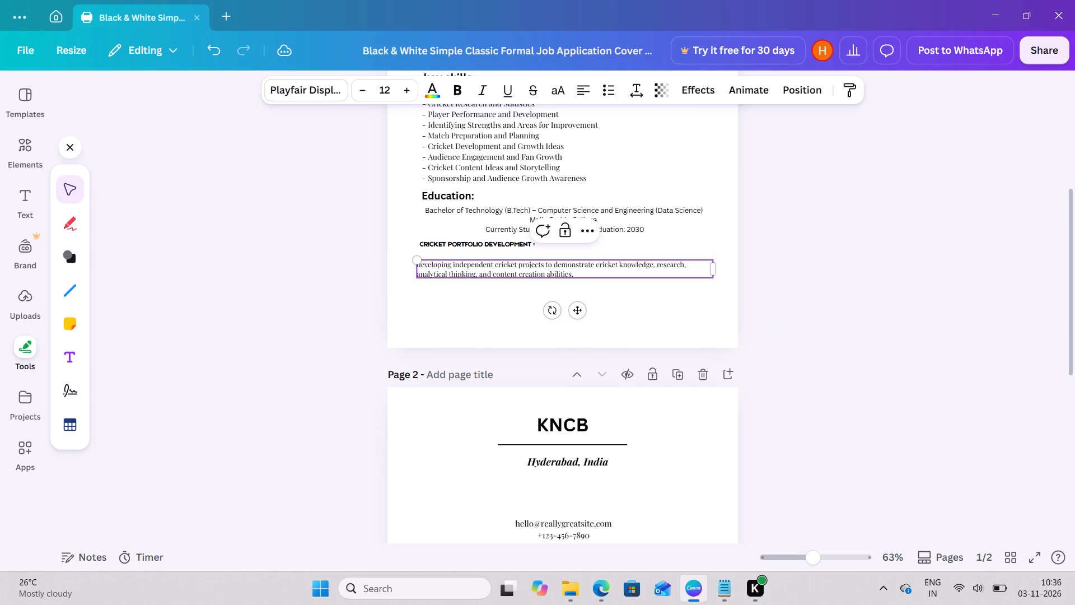
# Move the "developing independent cricket projects…" paragraph up close beneath the portfolio heading, aligned with the heading's starting edge.
pyautogui.moveTo(489, 264); pyautogui.dragTo(510, 253)
pyautogui.click(514, 294)
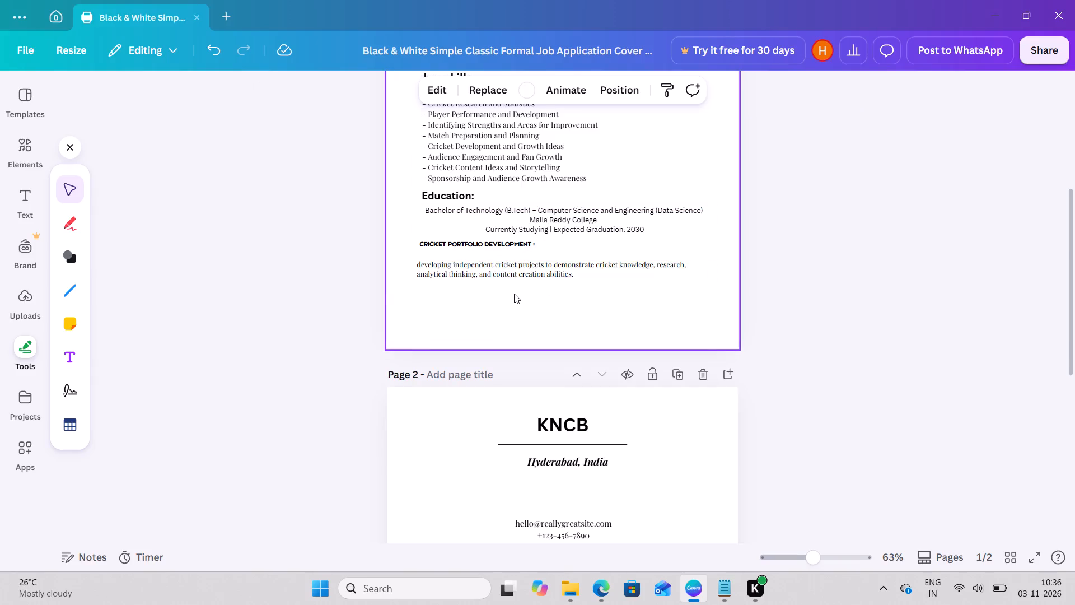
pyautogui.moveTo(525, 267); pyautogui.dragTo(530, 264)
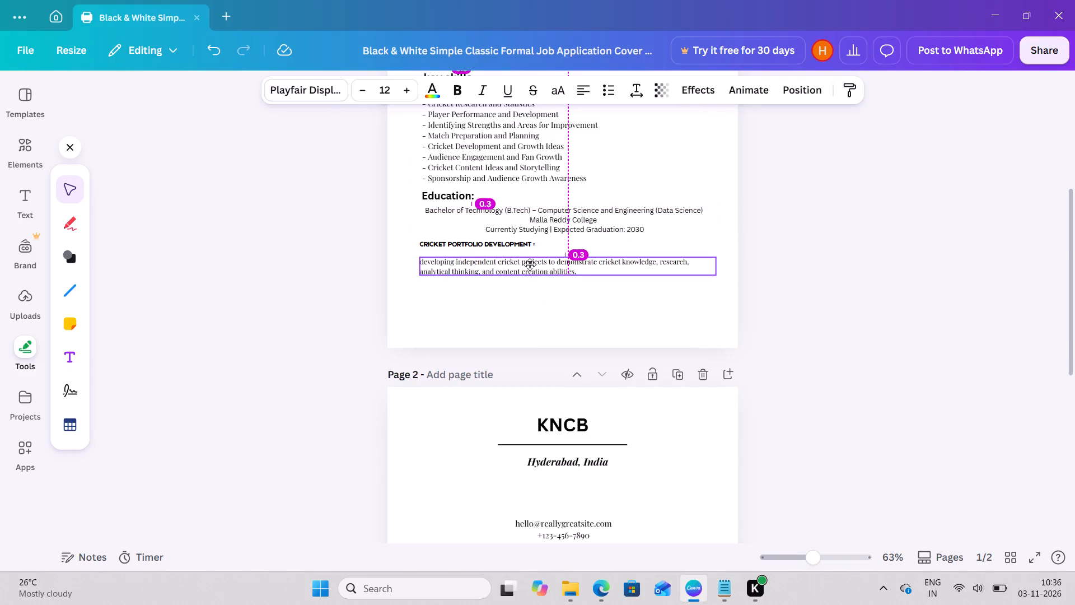
pyautogui.moveTo(530, 264); pyautogui.dragTo(527, 259)
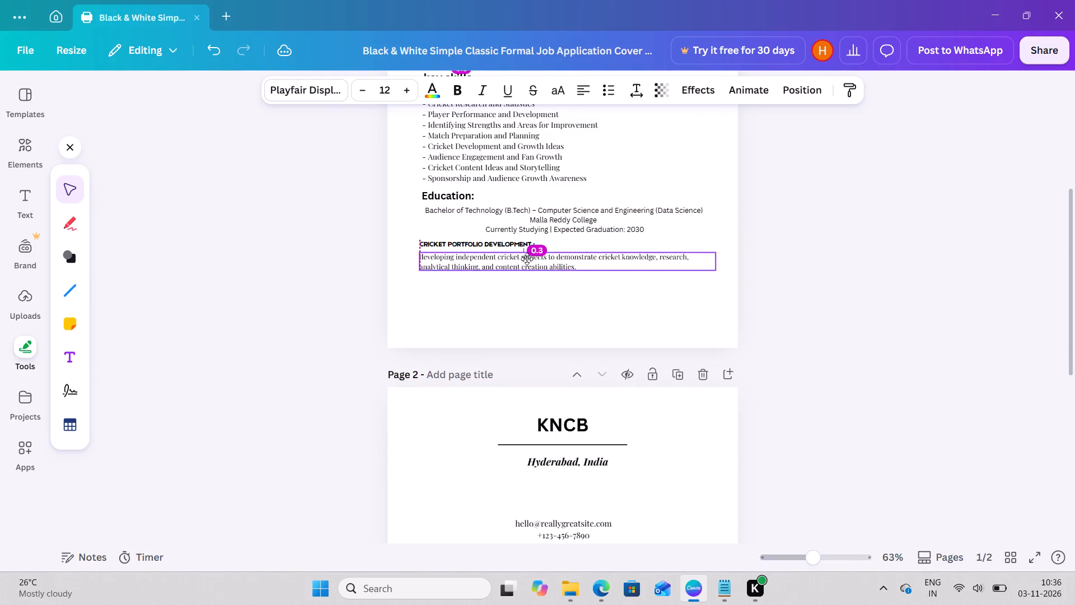
pyautogui.moveTo(527, 259); pyautogui.dragTo(527, 258)
pyautogui.click(500, 301)
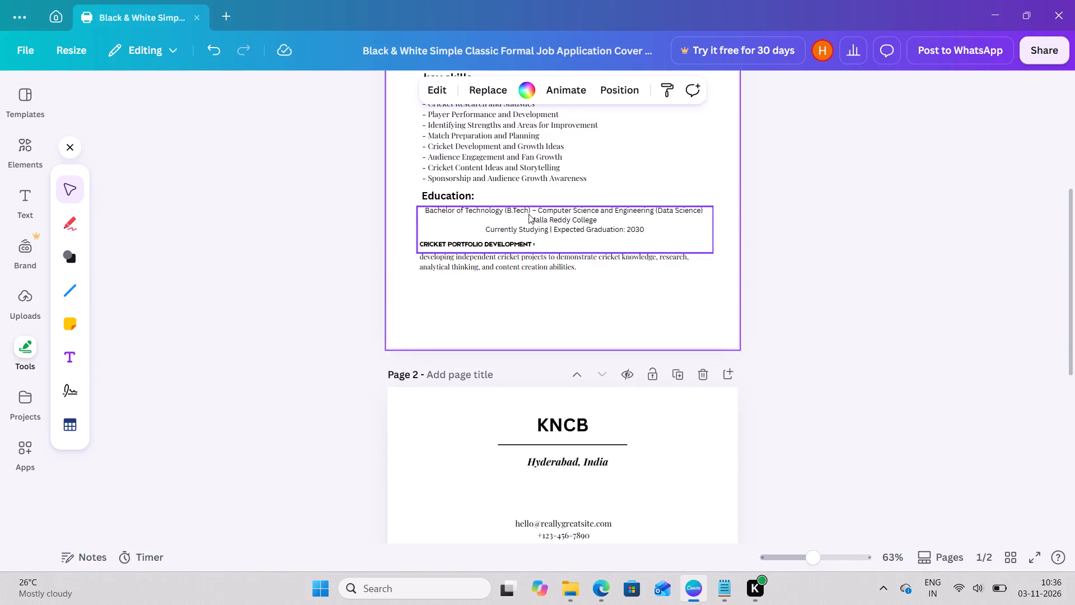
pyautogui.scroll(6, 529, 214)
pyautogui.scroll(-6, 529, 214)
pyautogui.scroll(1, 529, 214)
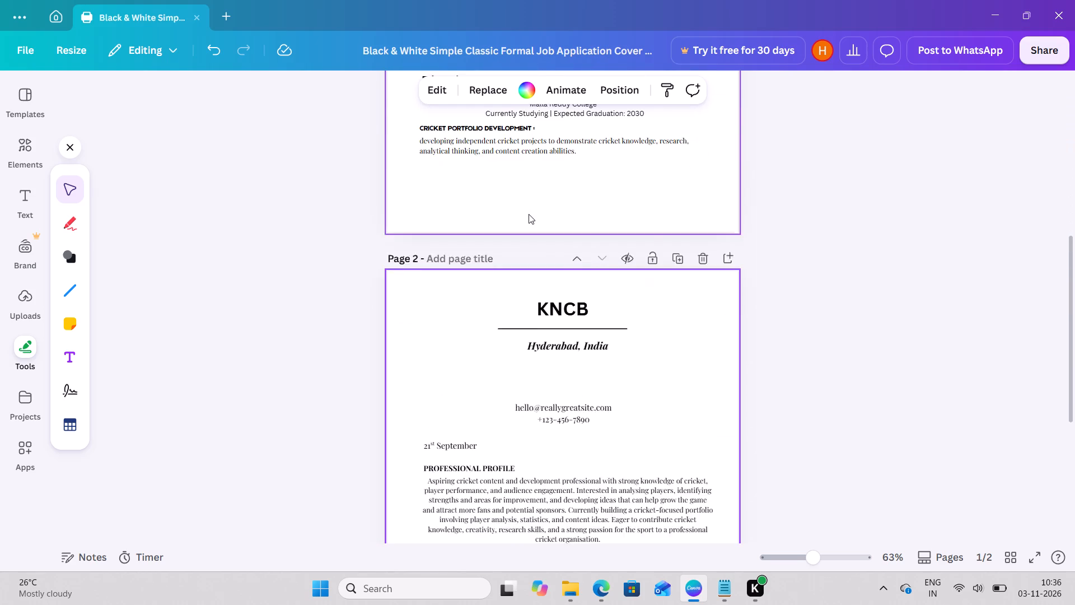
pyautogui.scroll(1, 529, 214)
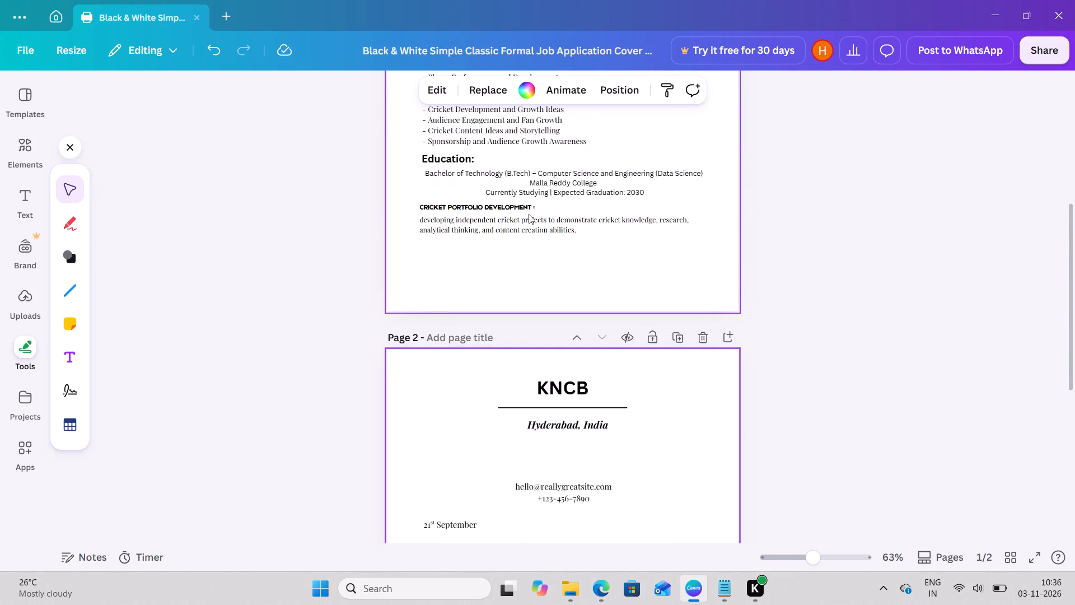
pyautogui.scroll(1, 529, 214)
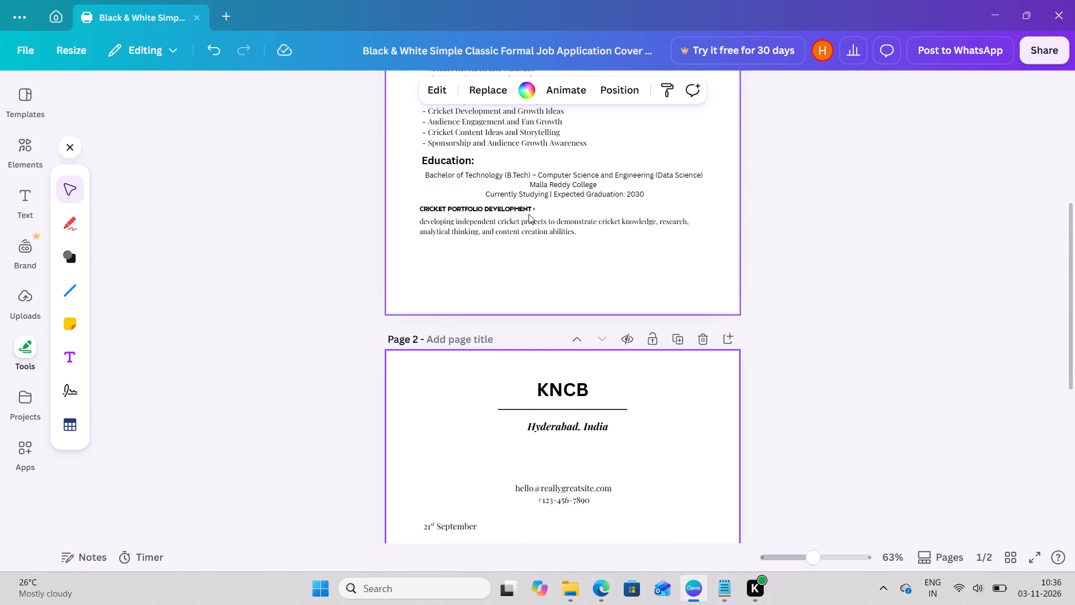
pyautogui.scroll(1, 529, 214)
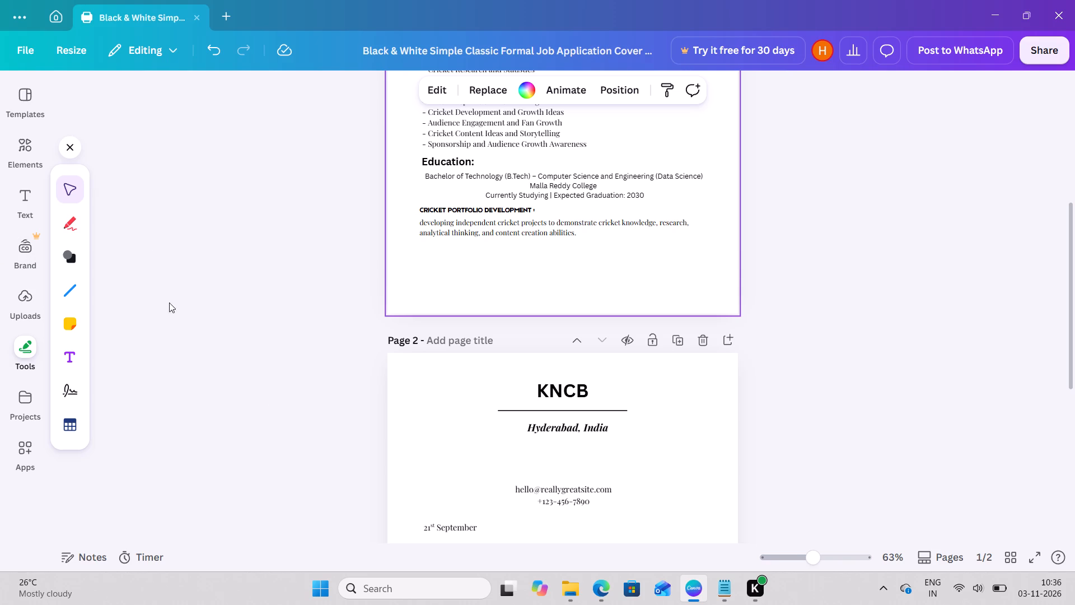
# Copy the "Planned areas include:" line from CV.txt in Notepad and return to the Canva design.
pyautogui.hotkey('alt', 'Tab')
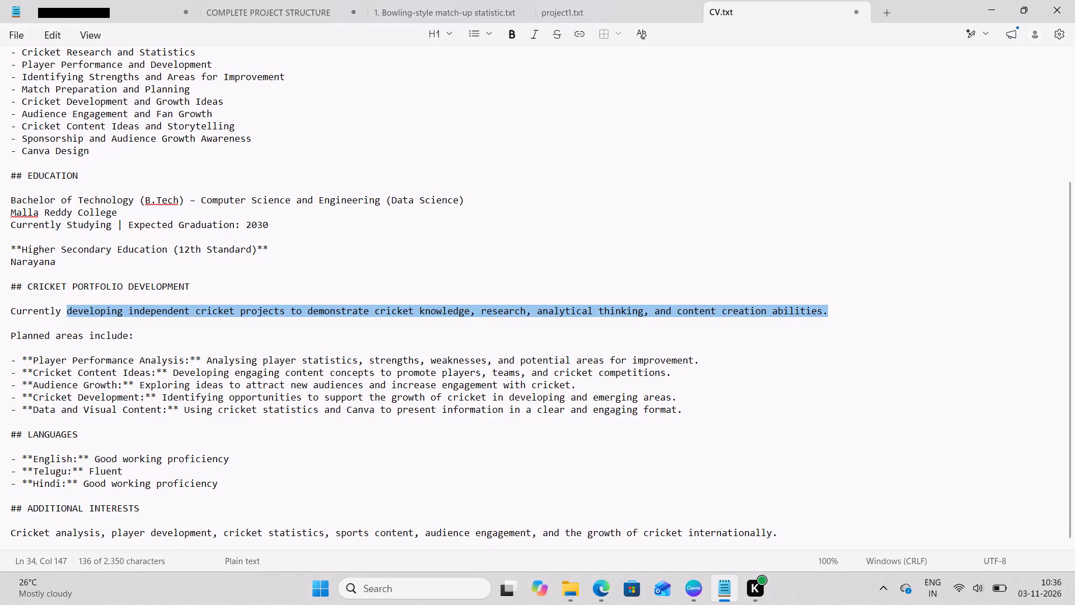
pyautogui.click(12, 334)
pyautogui.moveTo(12, 334); pyautogui.dragTo(160, 331)
pyautogui.hotkey('ctrl', 'c')
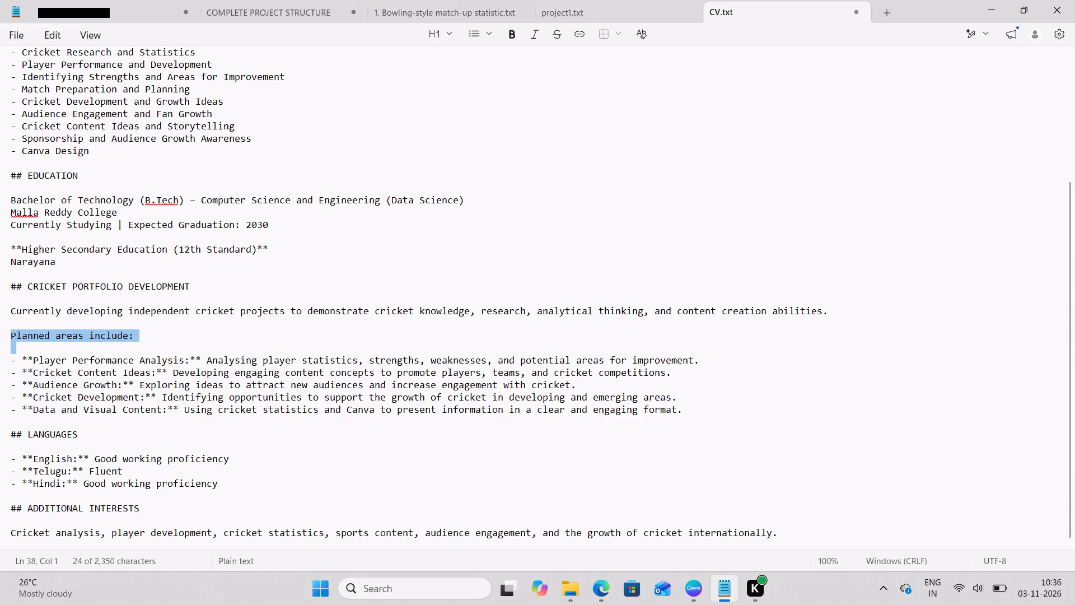
pyautogui.hotkey('alt', 'Tab')
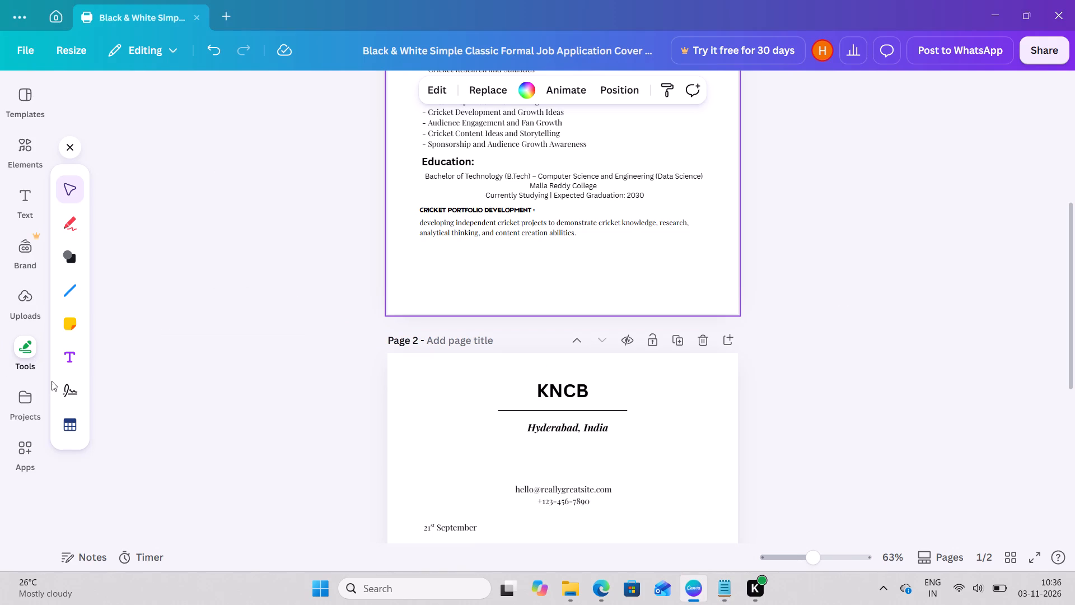
# Place a new text box directly below the "developing independent cricket projects…" paragraph and clear its "Add text" placeholder.
pyautogui.click(70, 353)
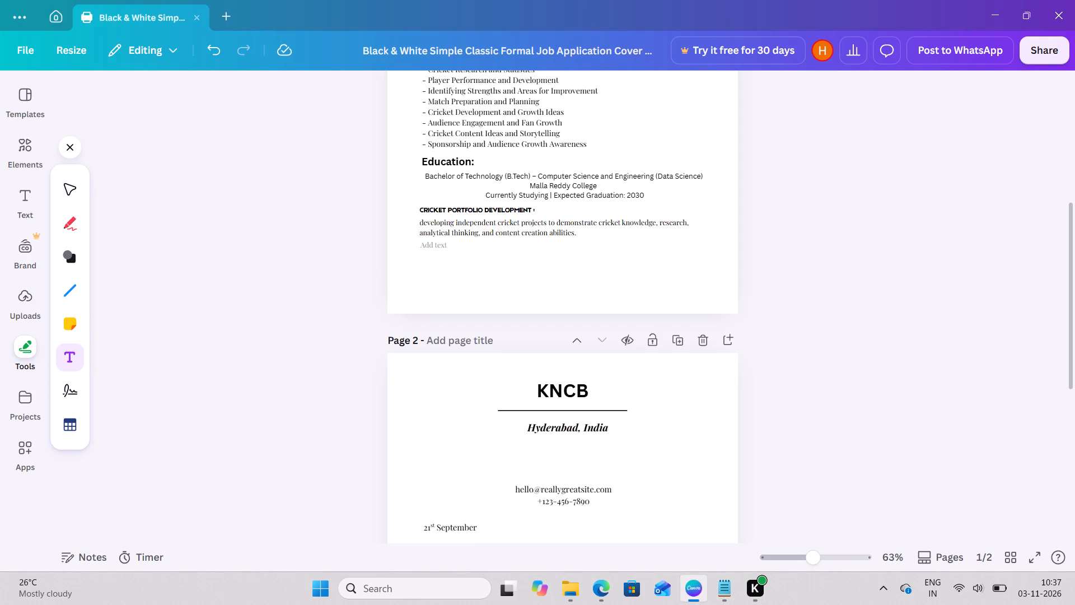
pyautogui.click(420, 240)
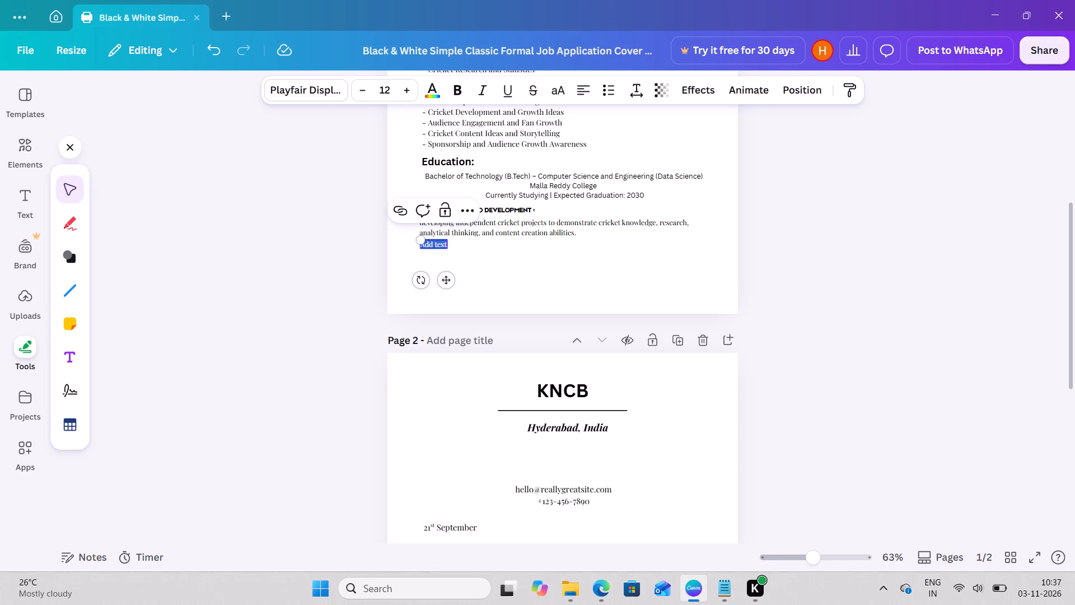
pyautogui.click(444, 245)
pyautogui.press('BackSpace')
pyautogui.press('BackSpace')
pyautogui.press('BackSpace')
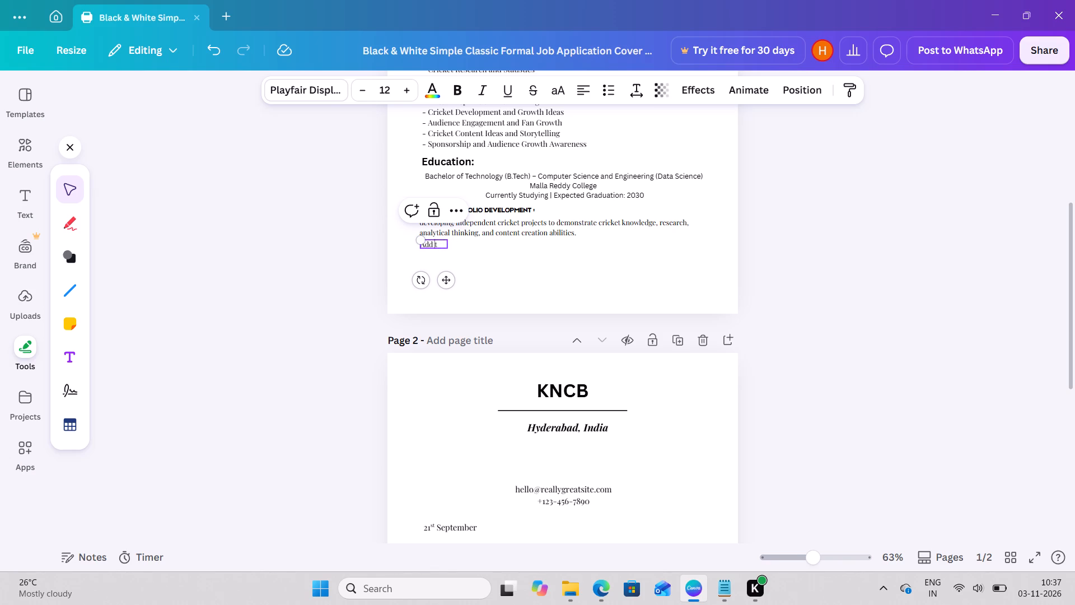
pyautogui.press('BackSpace')
pyautogui.press('BackSpace')
pyautogui.press('BackSpace')
pyautogui.press('BackSpace')
pyautogui.press('Right')
pyautogui.press('BackSpace')
# Fill the empty text box with "Planned areas include:", copying the line again from CV.txt in Notepad.
pyautogui.hotkey('ctrl', 'c')
pyautogui.hotkey('ctrl', 'c')
pyautogui.hotkey('ctrl', 'c')
pyautogui.hotkey('ctrl', 'v')
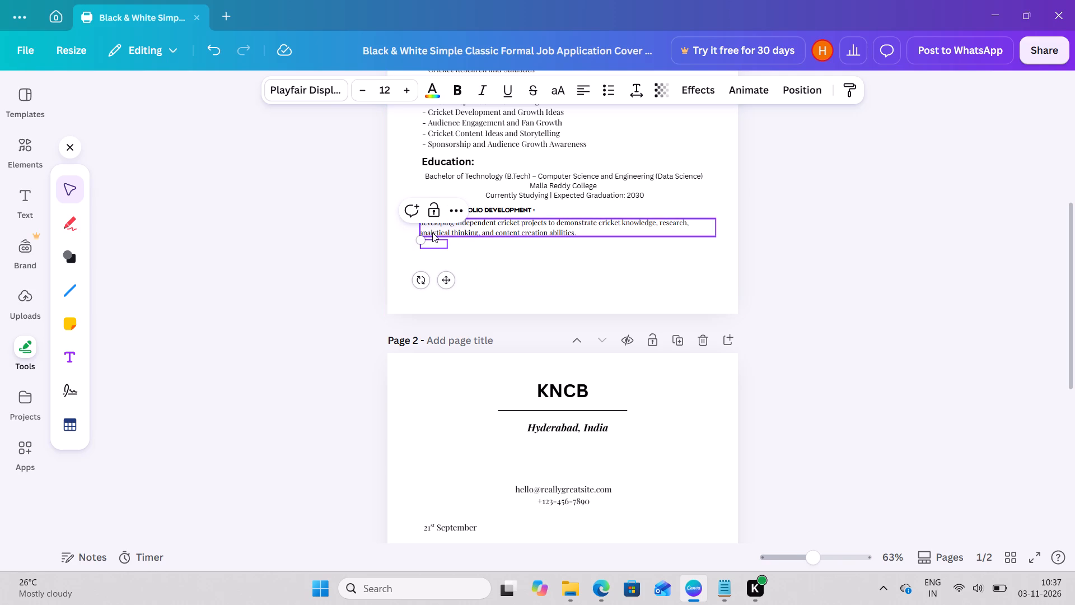
pyautogui.click(435, 243)
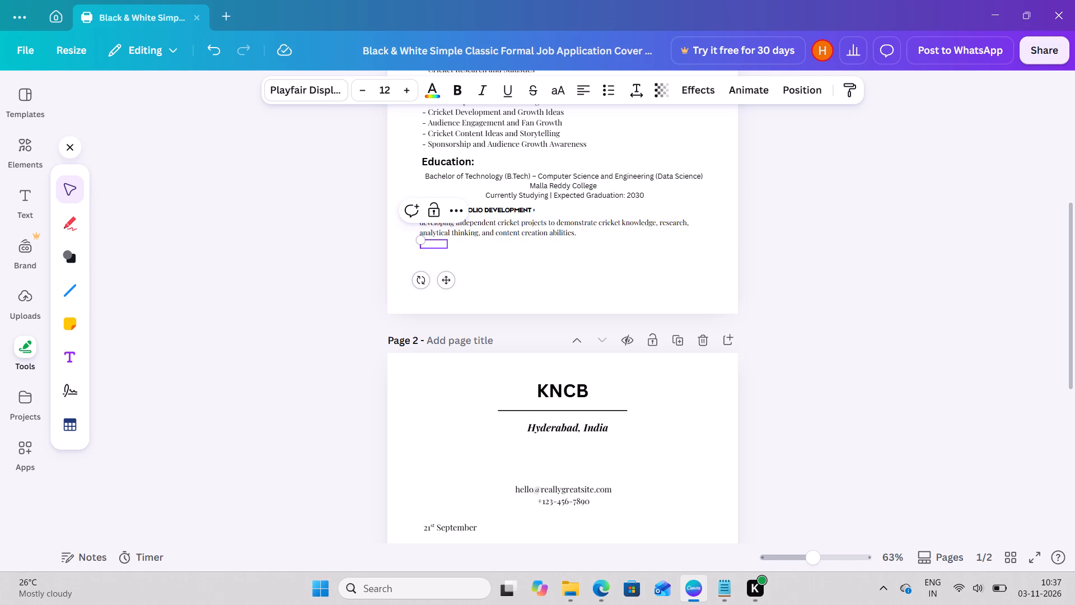
pyautogui.hotkey('ctrl', 'v')
pyautogui.hotkey('alt', 'Tab')
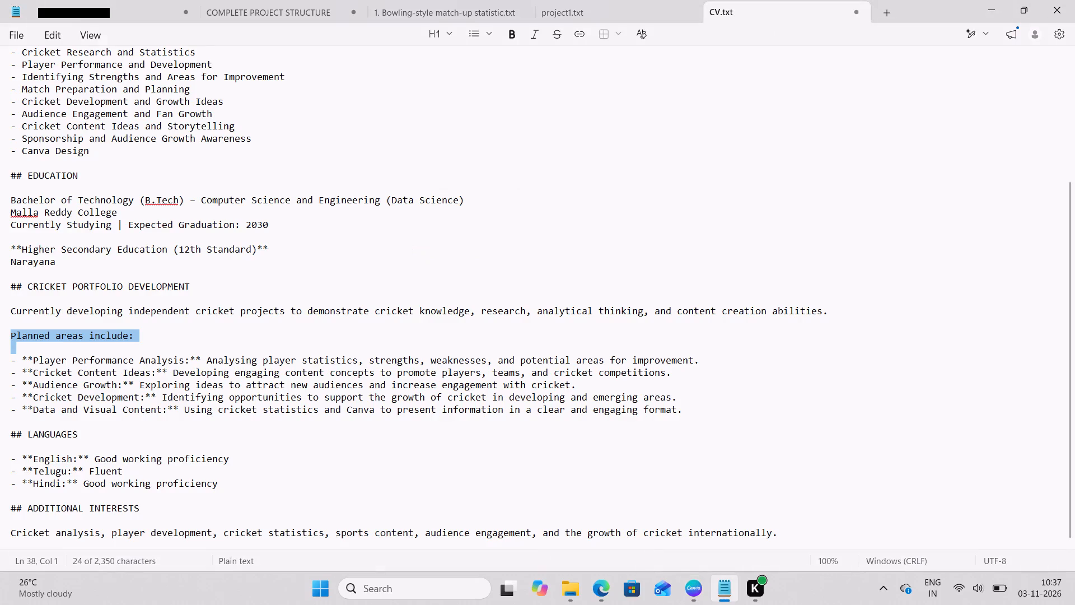
pyautogui.hotkey('ctrl', 'c')
pyautogui.hotkey('alt', 'Tab')
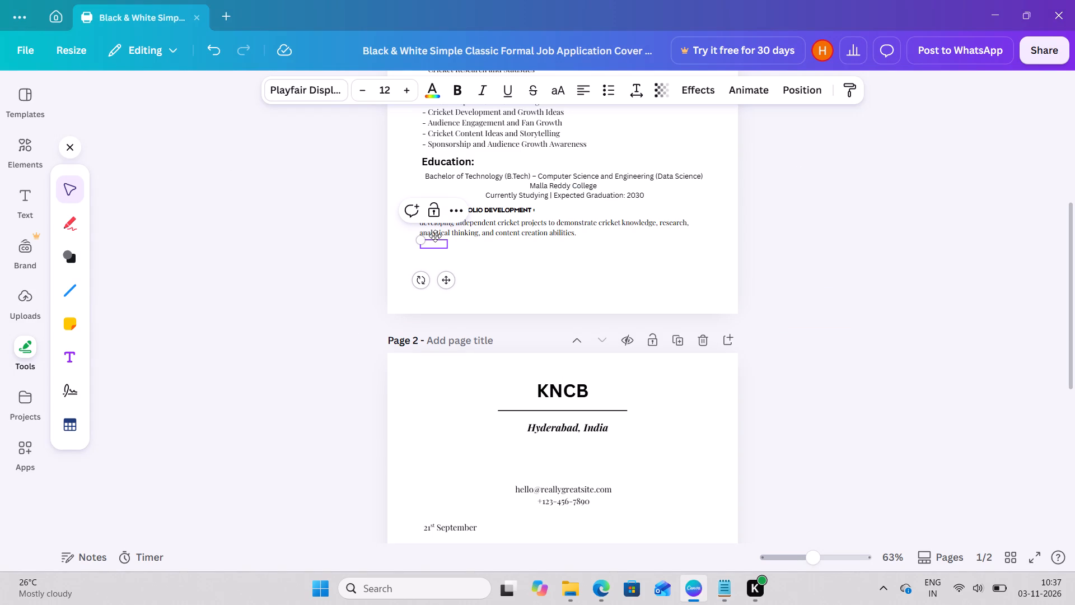
pyautogui.hotkey('ctrl', 'v')
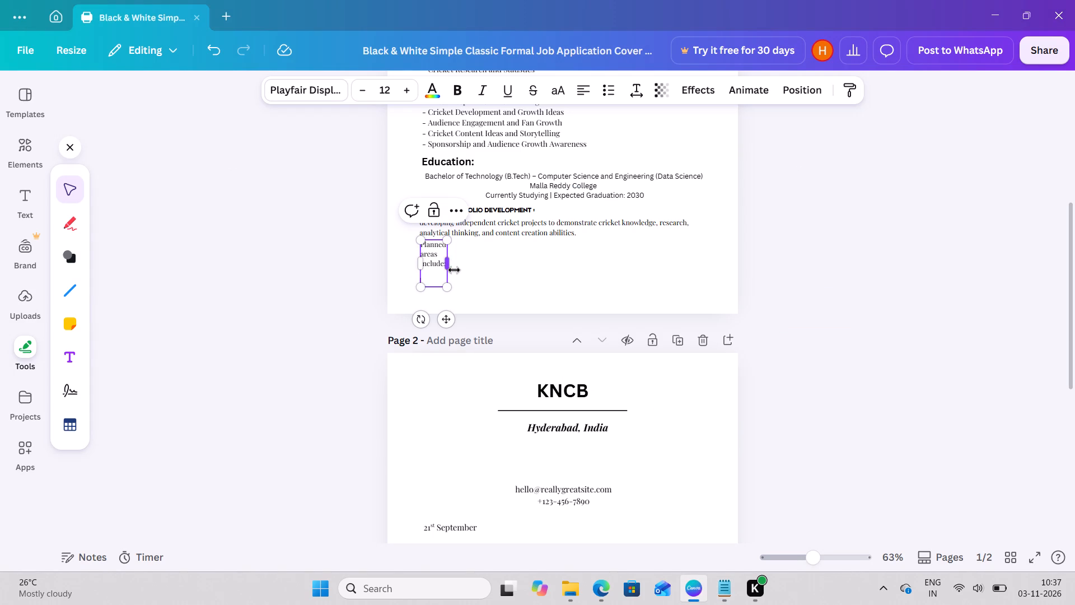
# Widen the new text box so that "Planned areas include:" fits on one line.
pyautogui.moveTo(454, 270); pyautogui.dragTo(557, 257)
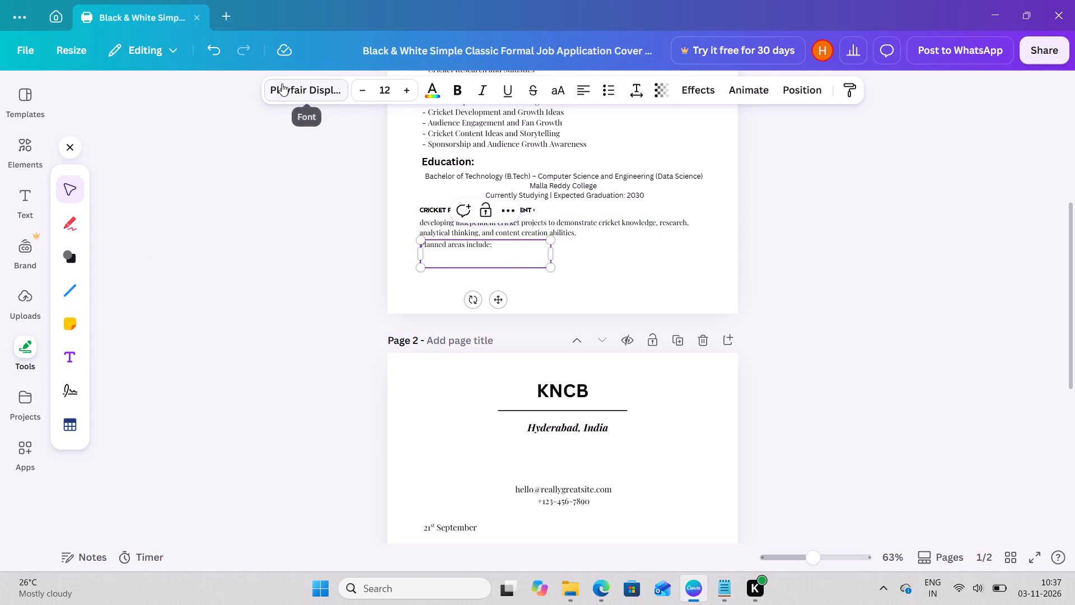
# Try Lora for the "Planned areas include:" text box and switch its font to The Seasons.
pyautogui.click(282, 83)
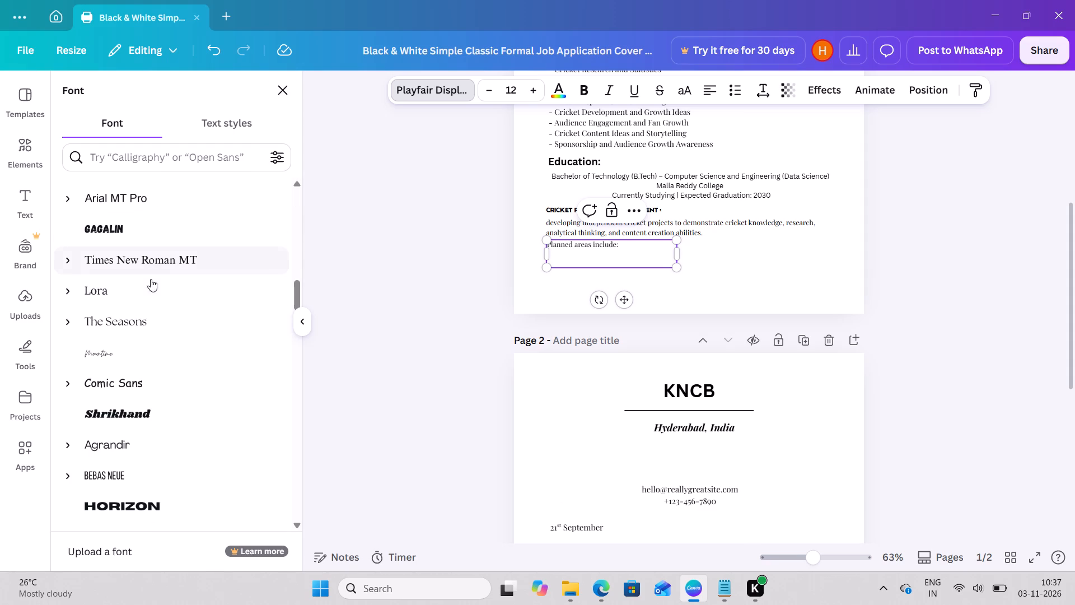
pyautogui.click(149, 292)
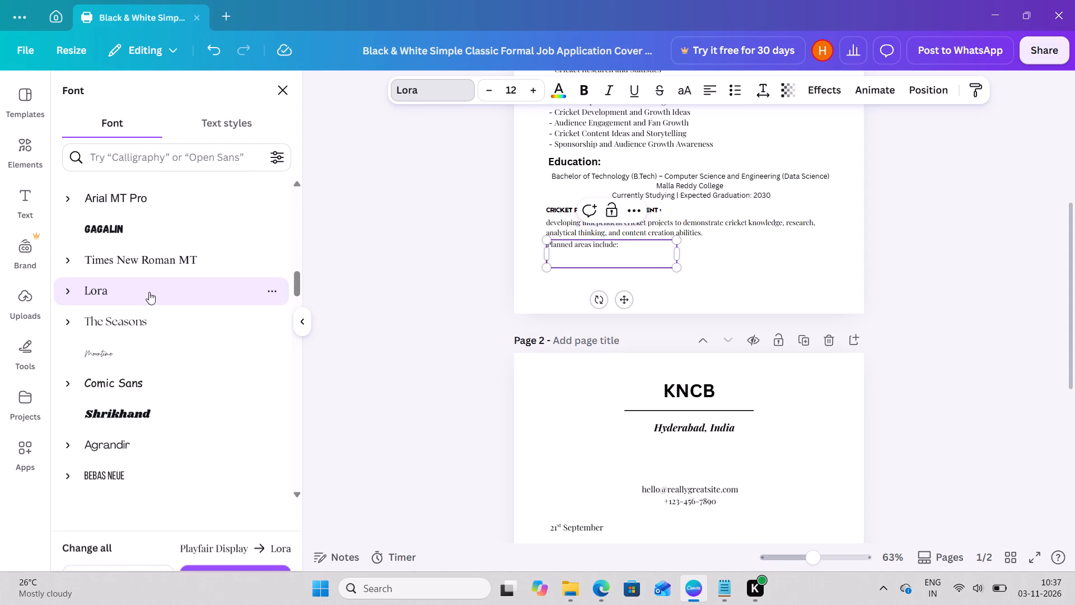
pyautogui.click(149, 325)
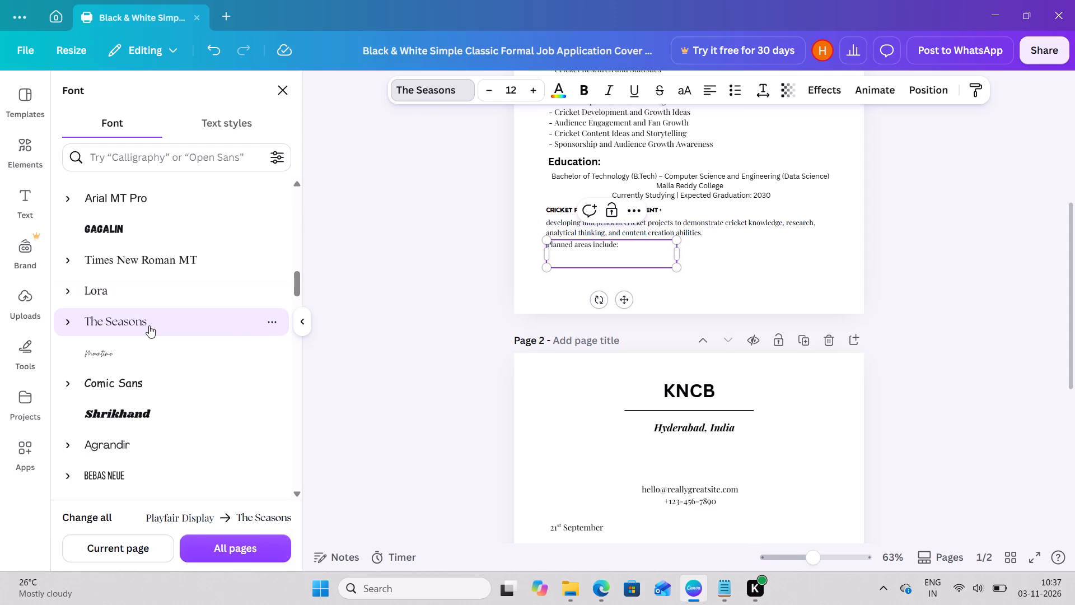
# Try The Seasons and Moontime for the "Planned areas include:" text and set its font to Agrandir.
pyautogui.click(592, 248)
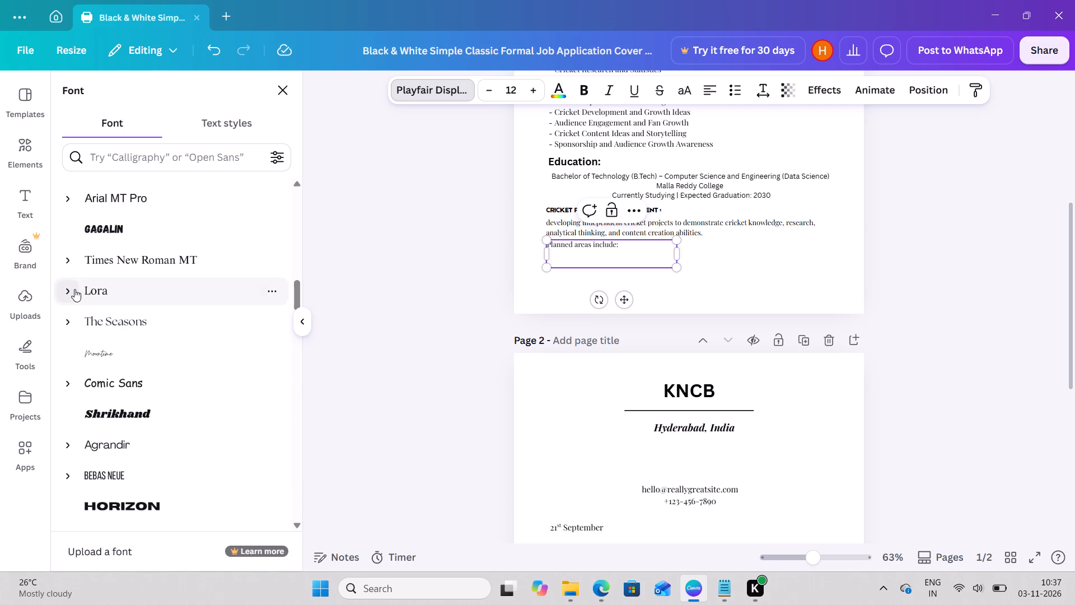
pyautogui.click(127, 322)
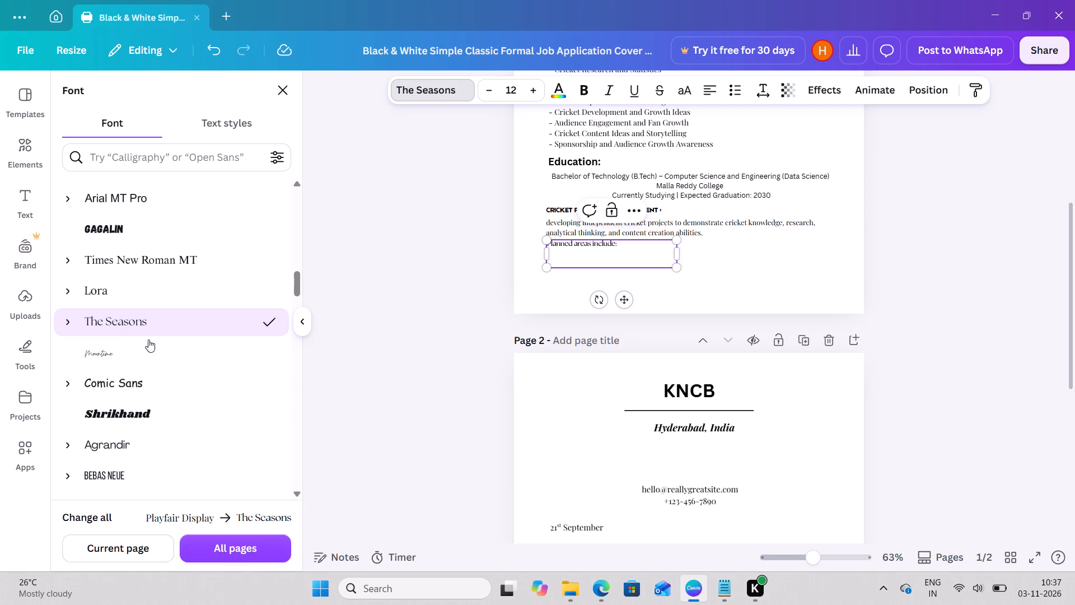
pyautogui.click(146, 347)
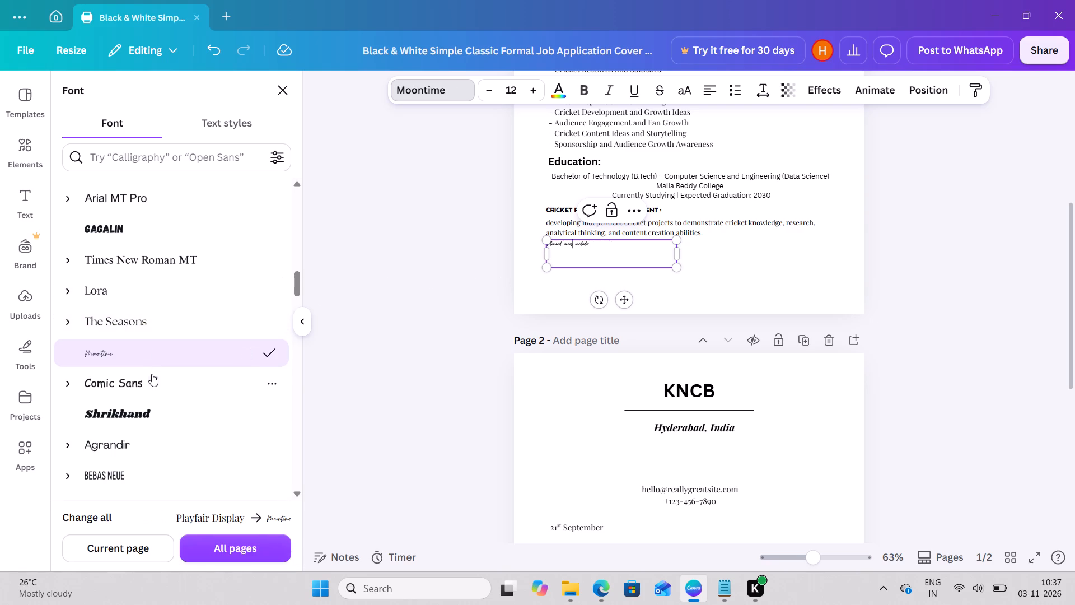
pyautogui.click(142, 455)
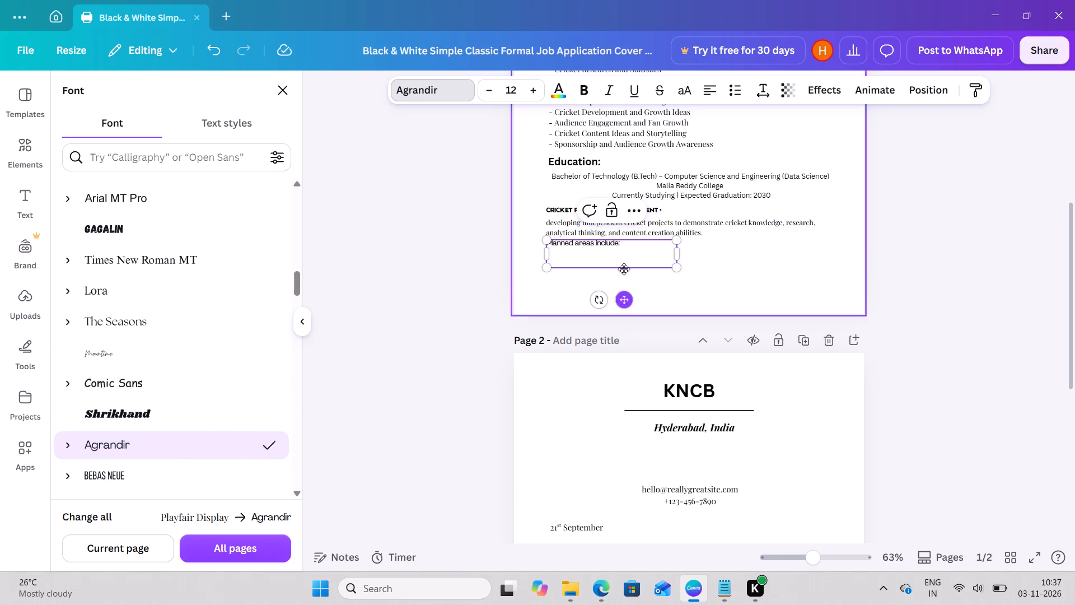
pyautogui.click(705, 278)
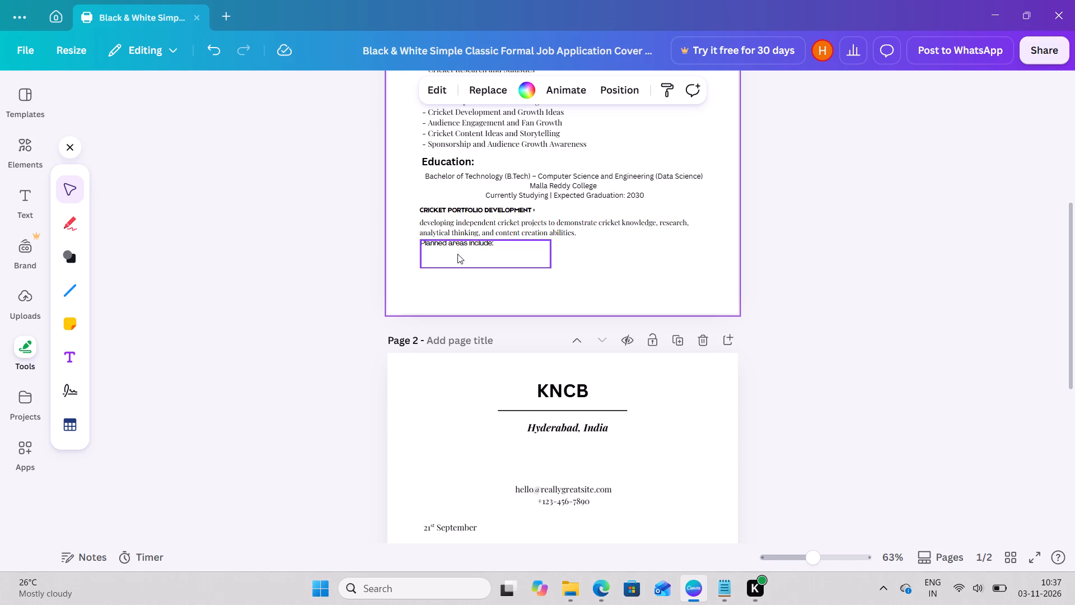
# Move the "Planned areas include:" text box slightly down, away from the paragraph above it.
pyautogui.click(457, 256)
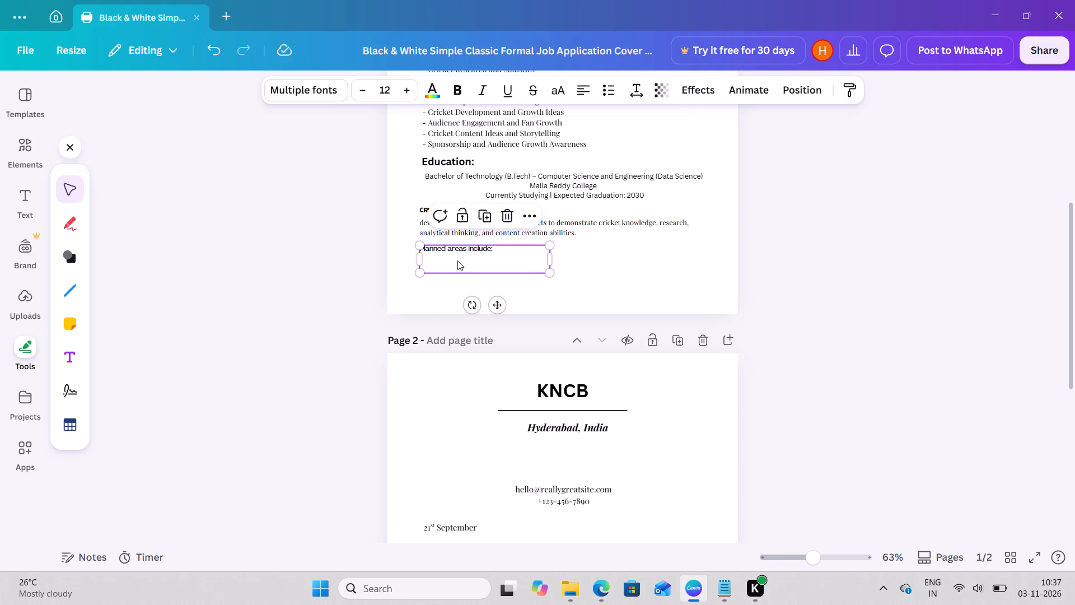
# Set the font of the degree, college and graduation text under Education to The Seasons.
pyautogui.click(600, 192)
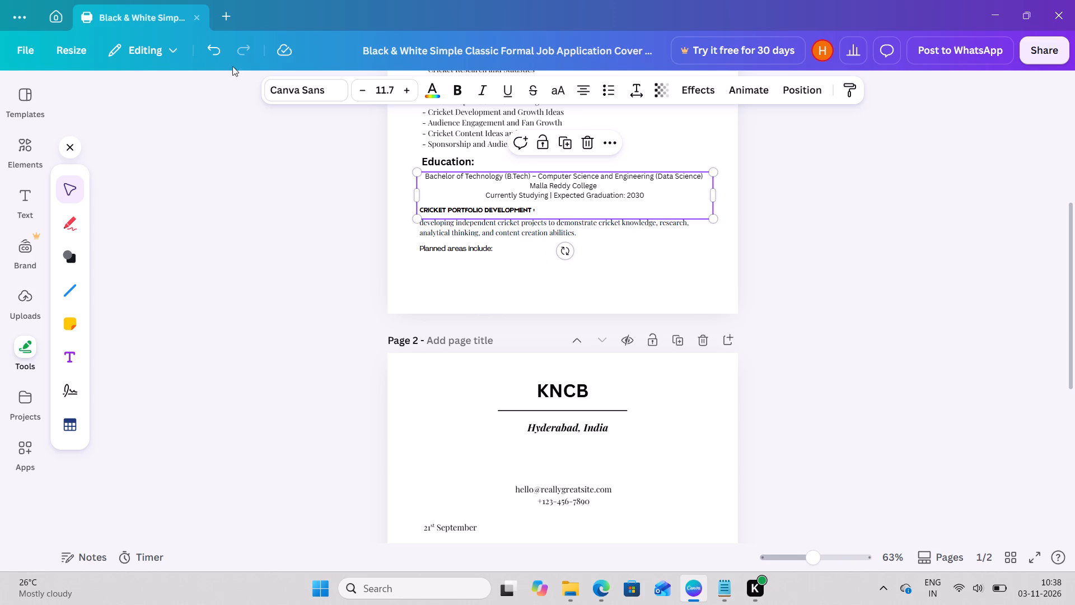
pyautogui.click(301, 86)
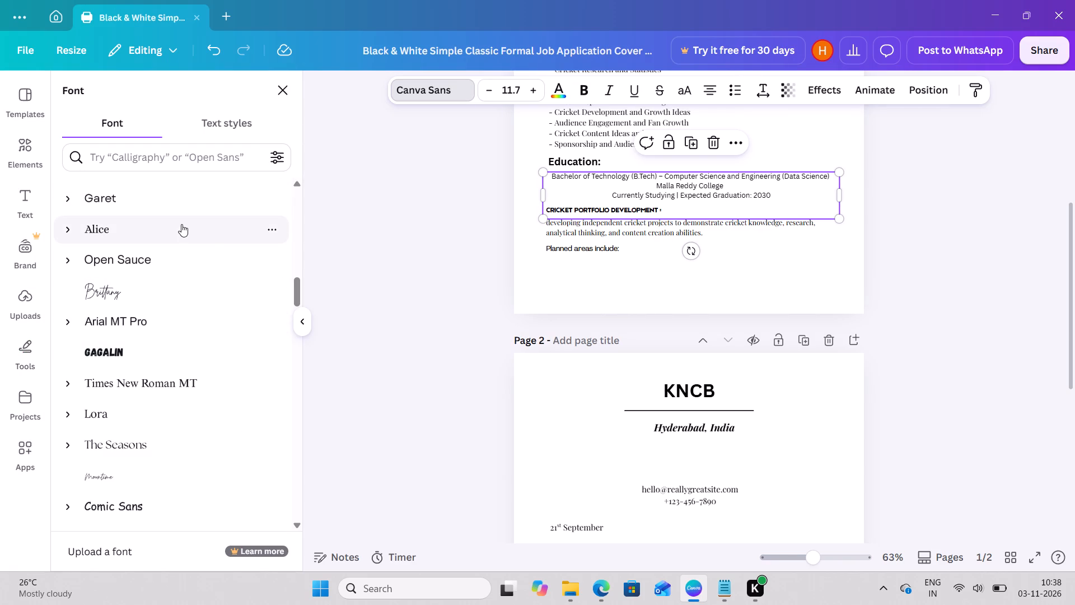
pyautogui.click(198, 446)
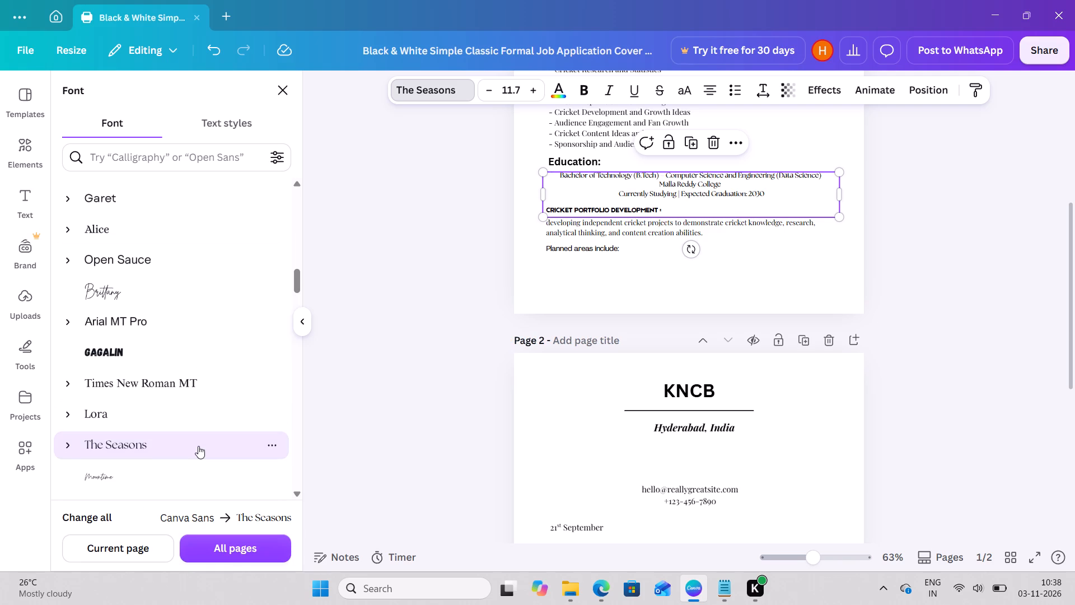
pyautogui.scroll(-1, 198, 446)
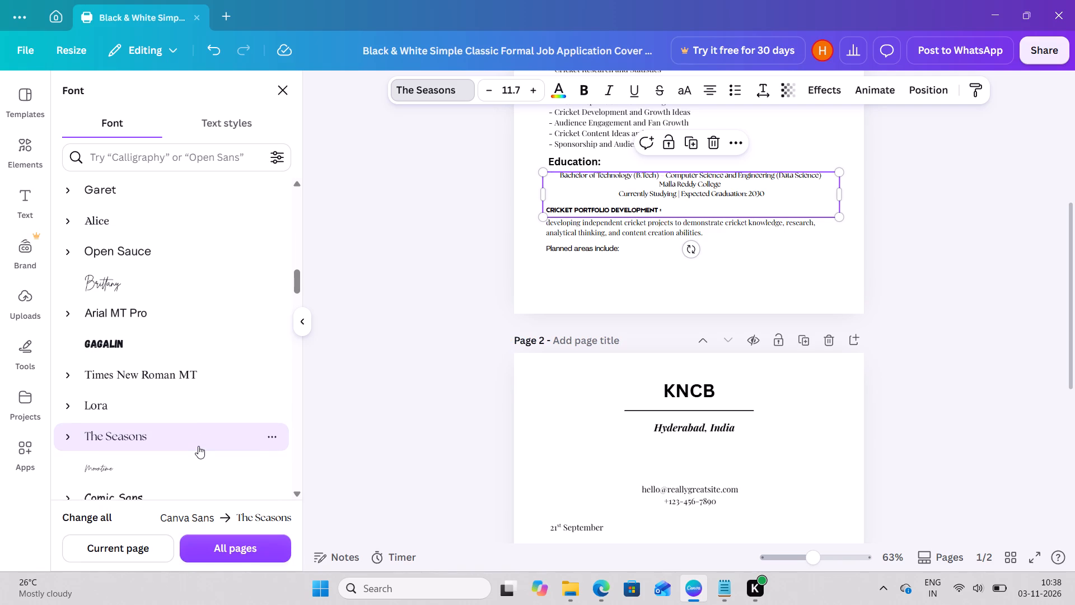
pyautogui.scroll(-1, 198, 446)
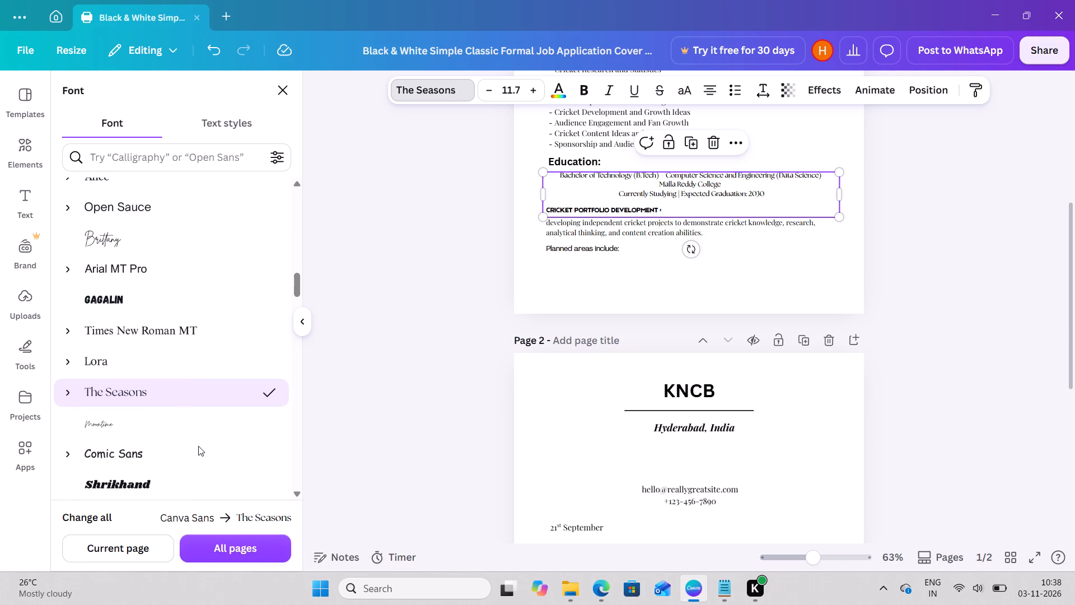
pyautogui.scroll(-1, 198, 446)
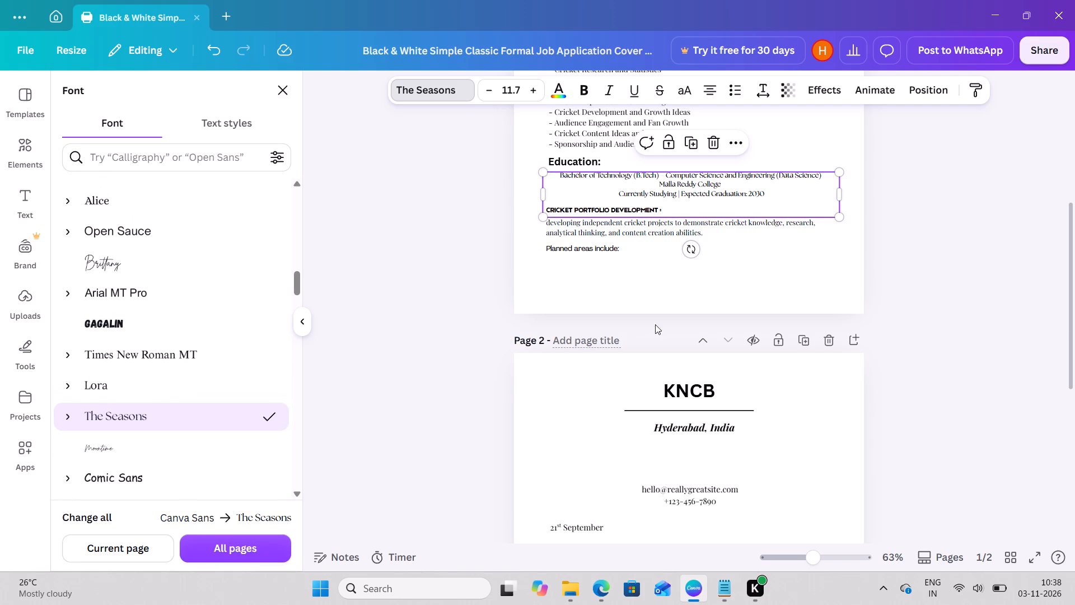
pyautogui.click(608, 289)
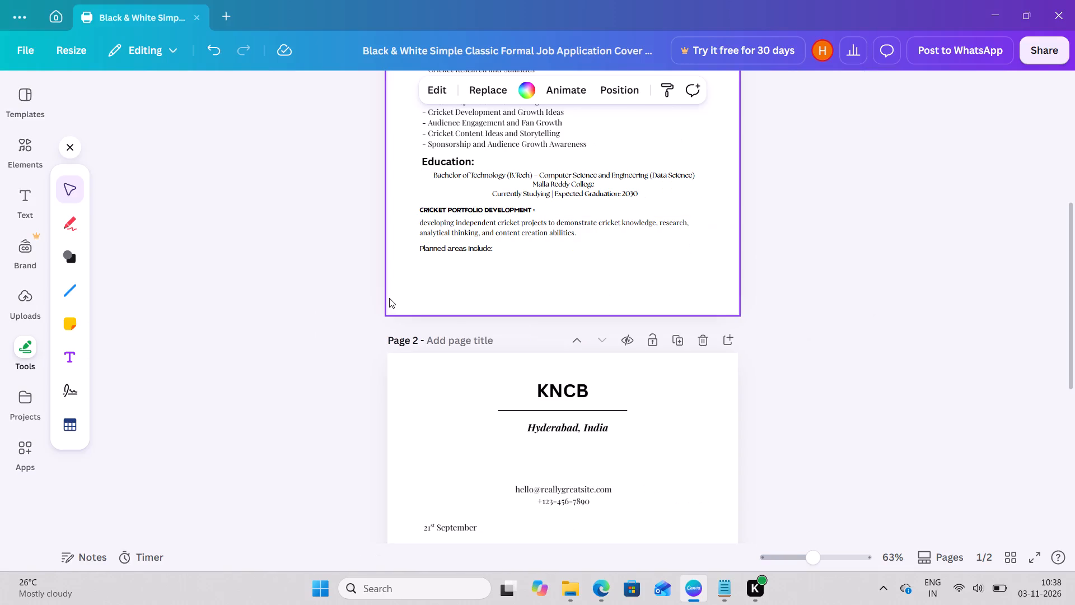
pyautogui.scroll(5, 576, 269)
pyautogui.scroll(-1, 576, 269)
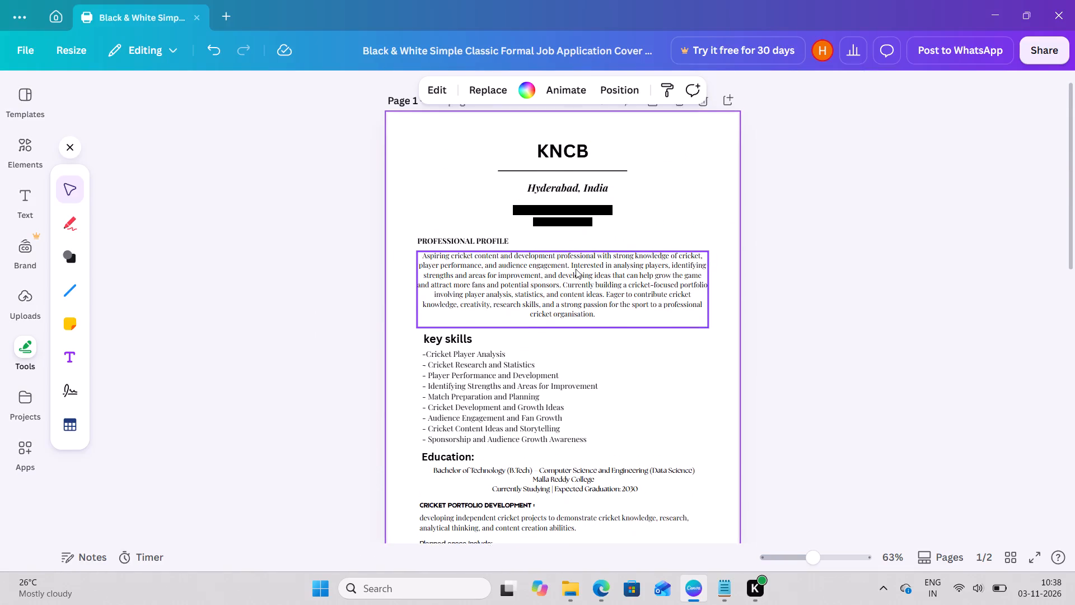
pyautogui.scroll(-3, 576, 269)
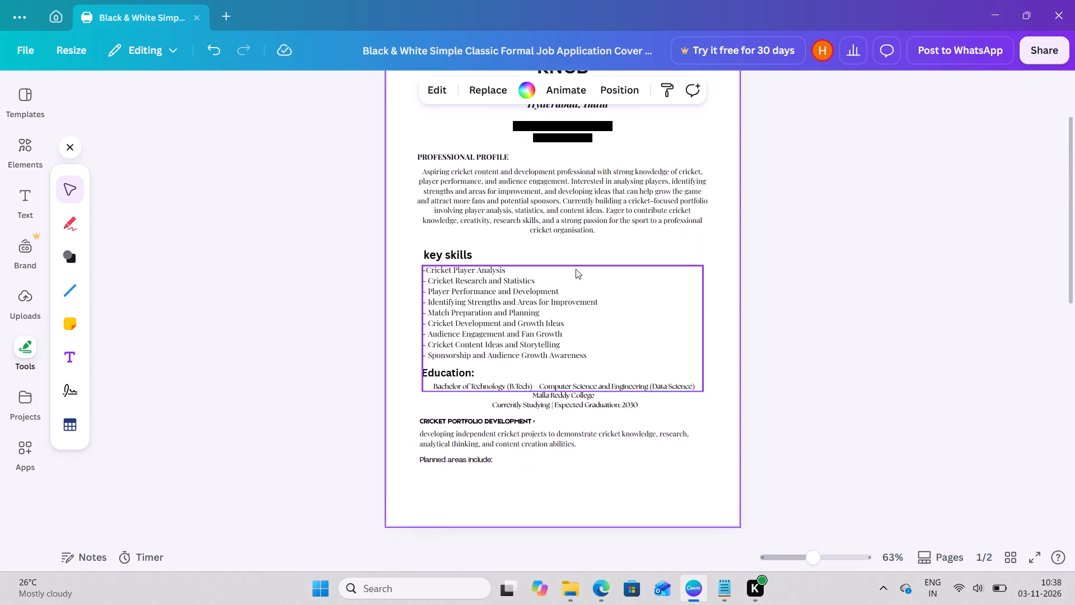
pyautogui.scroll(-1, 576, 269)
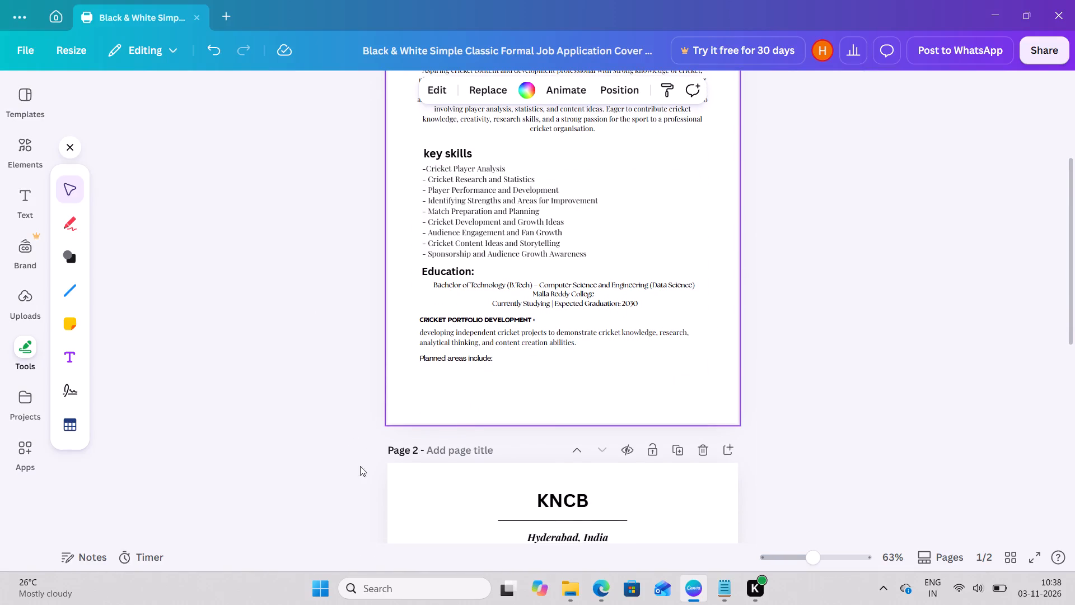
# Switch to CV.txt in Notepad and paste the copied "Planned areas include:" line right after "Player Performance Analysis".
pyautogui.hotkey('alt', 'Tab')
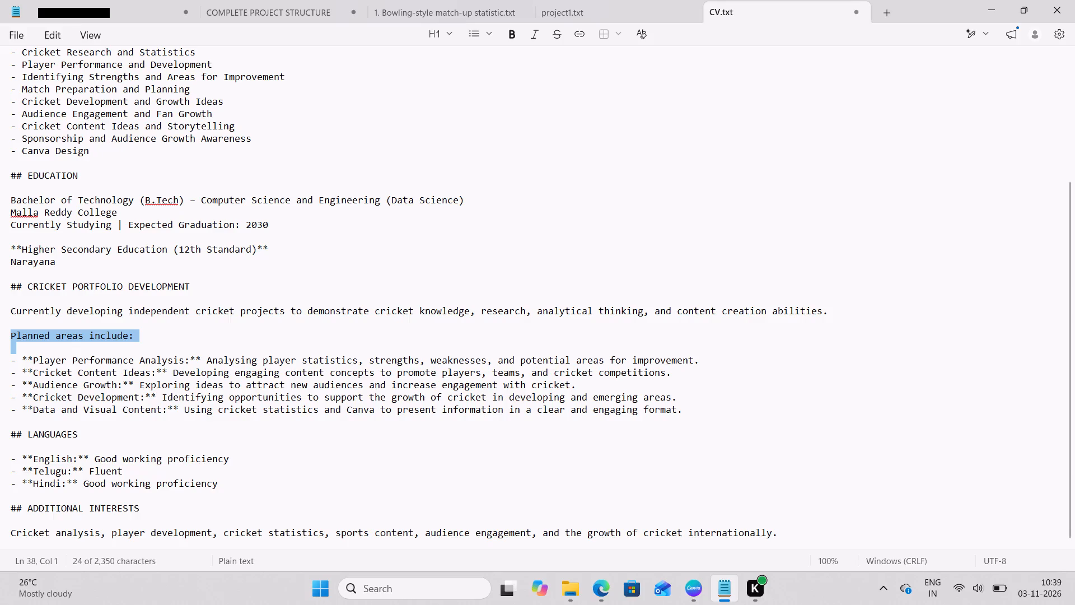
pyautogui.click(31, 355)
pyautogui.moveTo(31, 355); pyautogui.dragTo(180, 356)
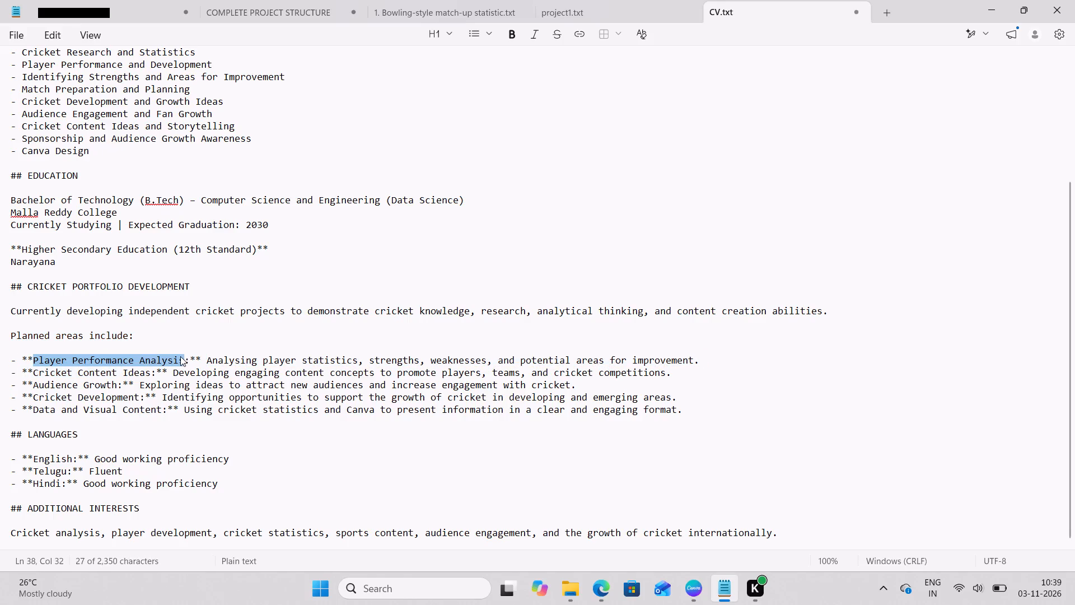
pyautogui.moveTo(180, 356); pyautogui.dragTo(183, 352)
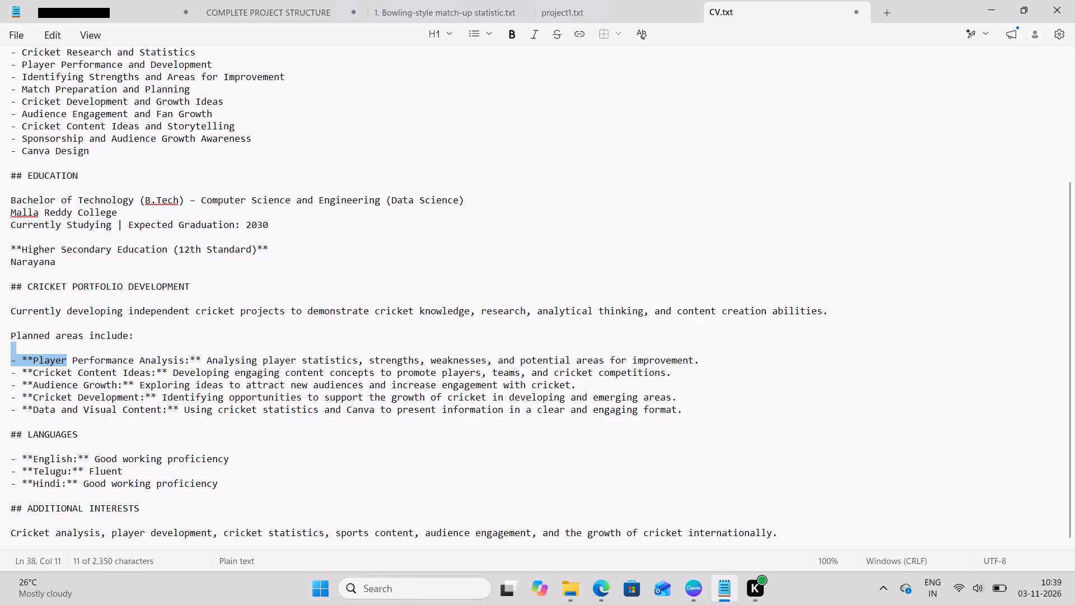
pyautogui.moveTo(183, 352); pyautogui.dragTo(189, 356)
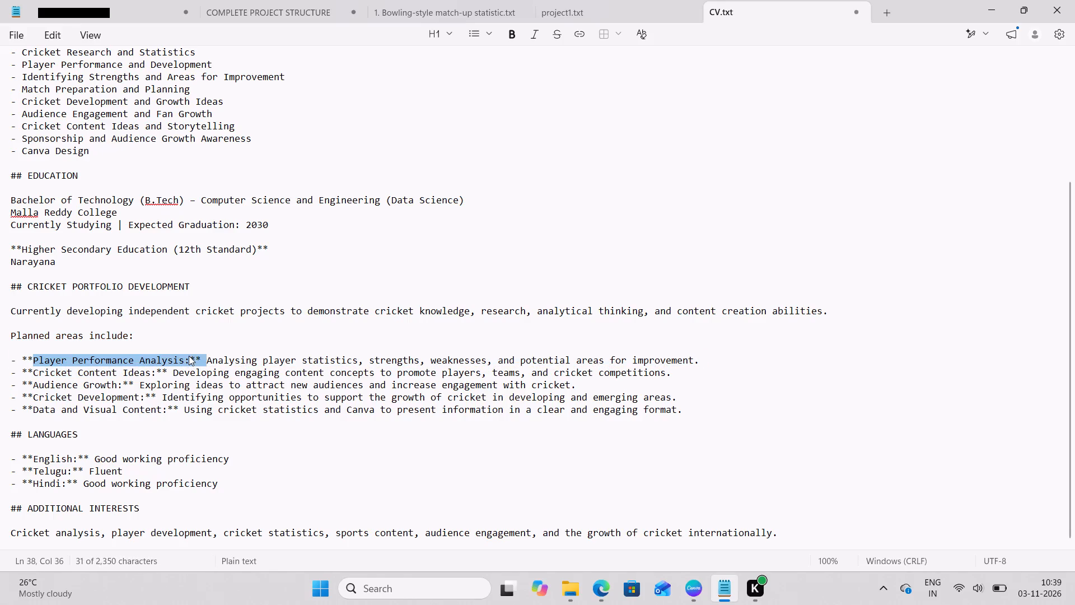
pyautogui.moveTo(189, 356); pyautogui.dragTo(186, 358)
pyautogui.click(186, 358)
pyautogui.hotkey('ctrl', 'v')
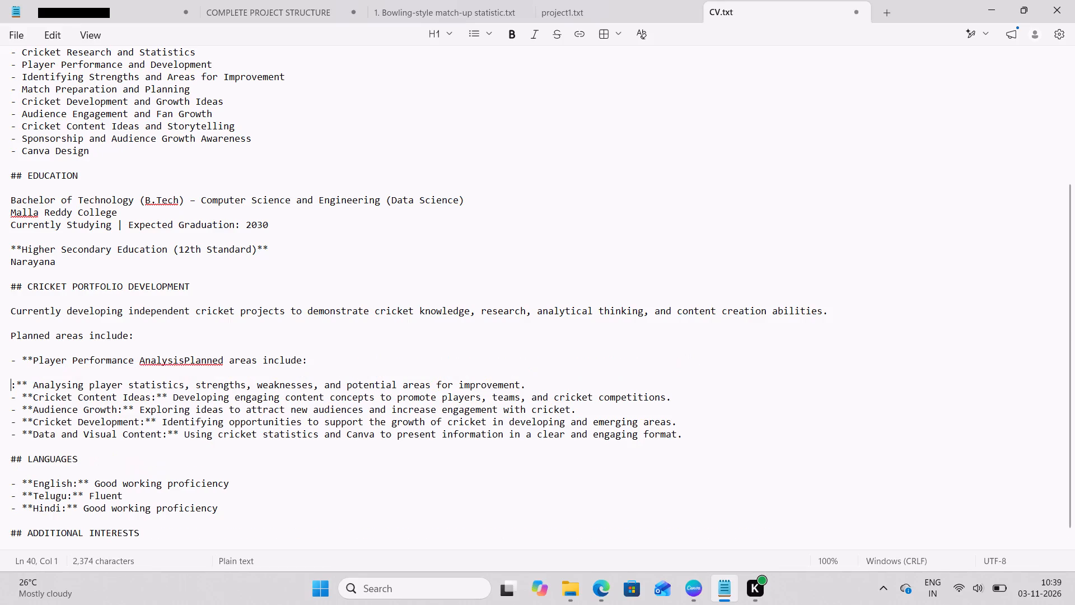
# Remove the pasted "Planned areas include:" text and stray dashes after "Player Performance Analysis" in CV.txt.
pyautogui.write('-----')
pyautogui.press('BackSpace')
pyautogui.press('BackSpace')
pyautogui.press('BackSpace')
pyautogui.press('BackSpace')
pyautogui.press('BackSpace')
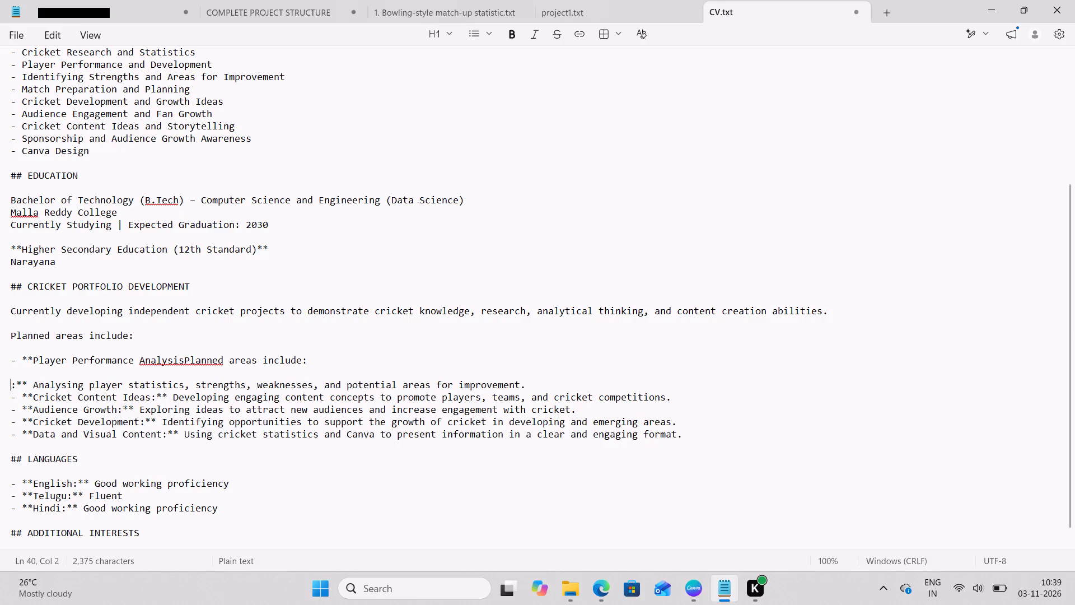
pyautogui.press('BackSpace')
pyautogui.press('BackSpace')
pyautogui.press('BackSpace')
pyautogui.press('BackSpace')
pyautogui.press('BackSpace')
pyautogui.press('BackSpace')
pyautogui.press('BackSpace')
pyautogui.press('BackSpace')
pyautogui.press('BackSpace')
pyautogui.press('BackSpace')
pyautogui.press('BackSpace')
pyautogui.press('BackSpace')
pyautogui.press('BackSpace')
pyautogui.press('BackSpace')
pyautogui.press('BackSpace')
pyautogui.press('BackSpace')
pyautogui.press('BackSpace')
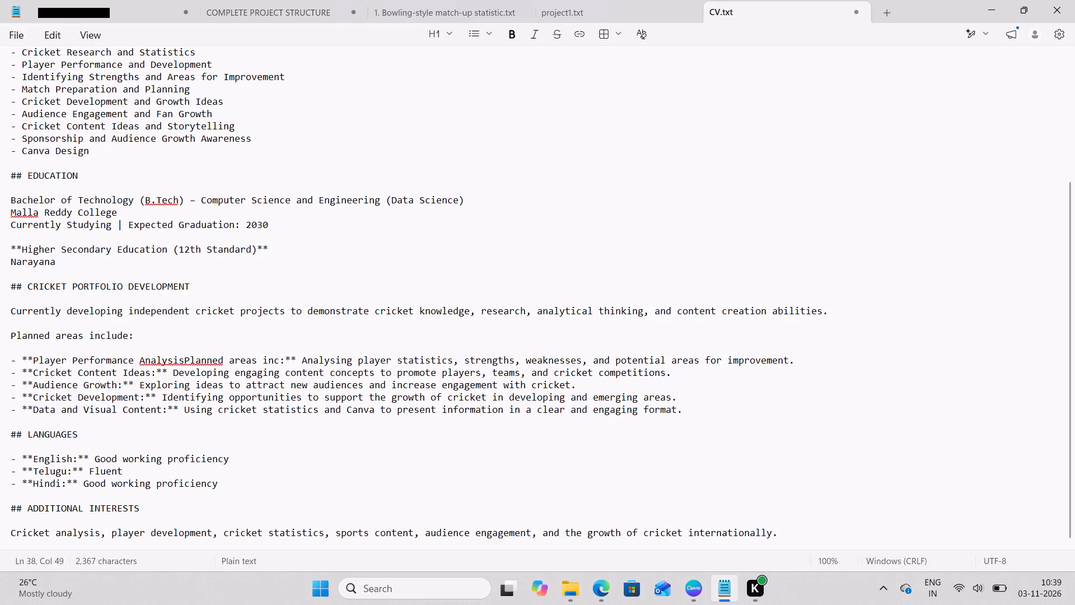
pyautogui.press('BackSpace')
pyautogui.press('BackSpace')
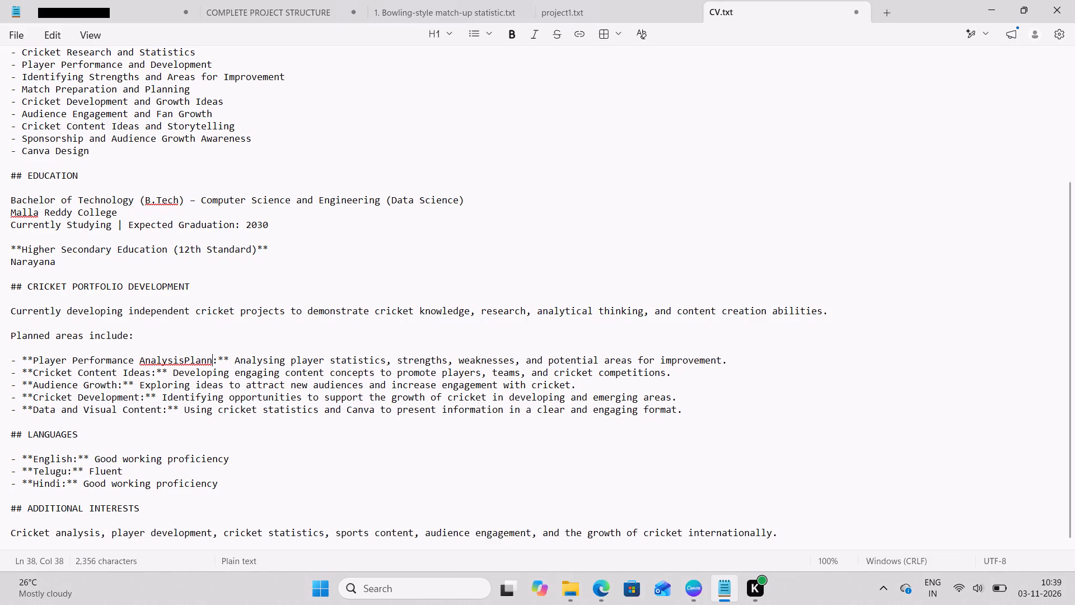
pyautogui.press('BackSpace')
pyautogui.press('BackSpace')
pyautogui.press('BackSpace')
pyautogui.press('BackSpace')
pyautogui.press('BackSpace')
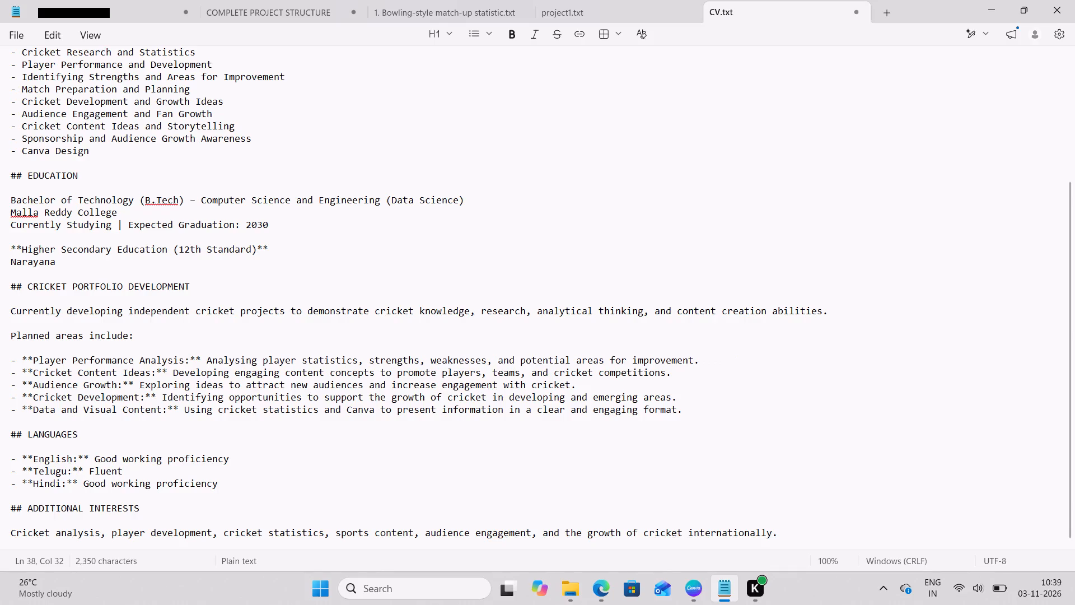
# Replace the "Player Performance Analysis:**" label in CV.txt with the copied "Planned areas include:" line.
pyautogui.click(187, 365)
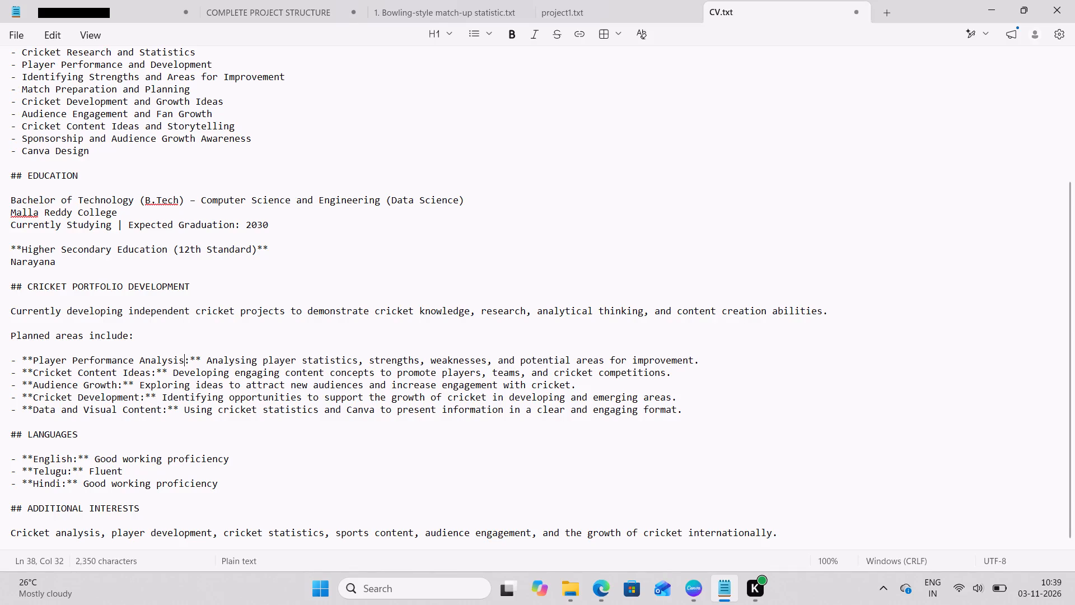
pyautogui.click(187, 365)
pyautogui.press('Right')
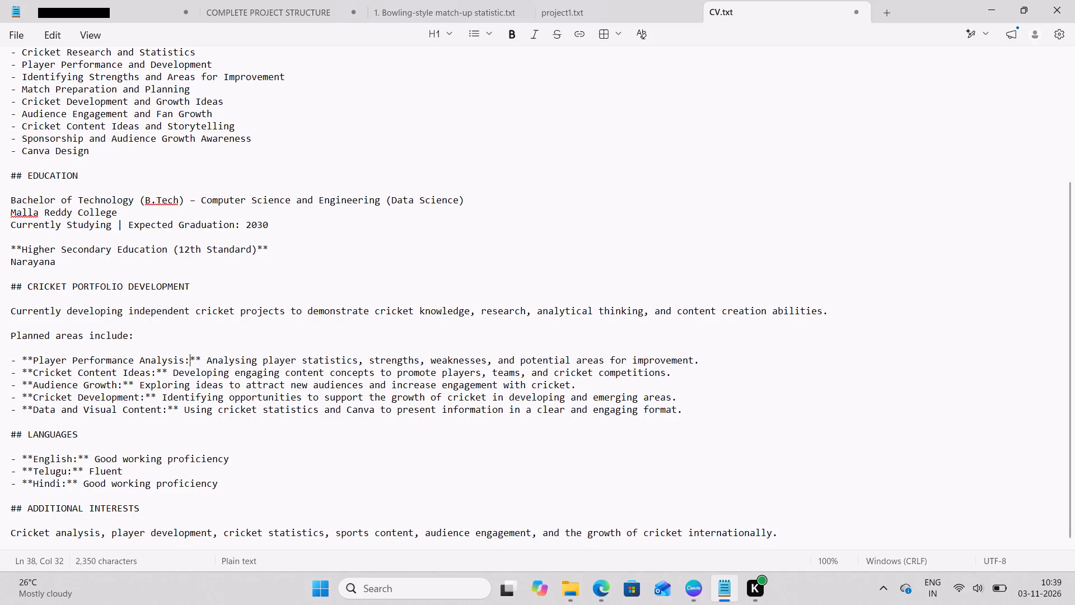
pyautogui.click(187, 365)
pyautogui.moveTo(187, 365); pyautogui.dragTo(97, 357)
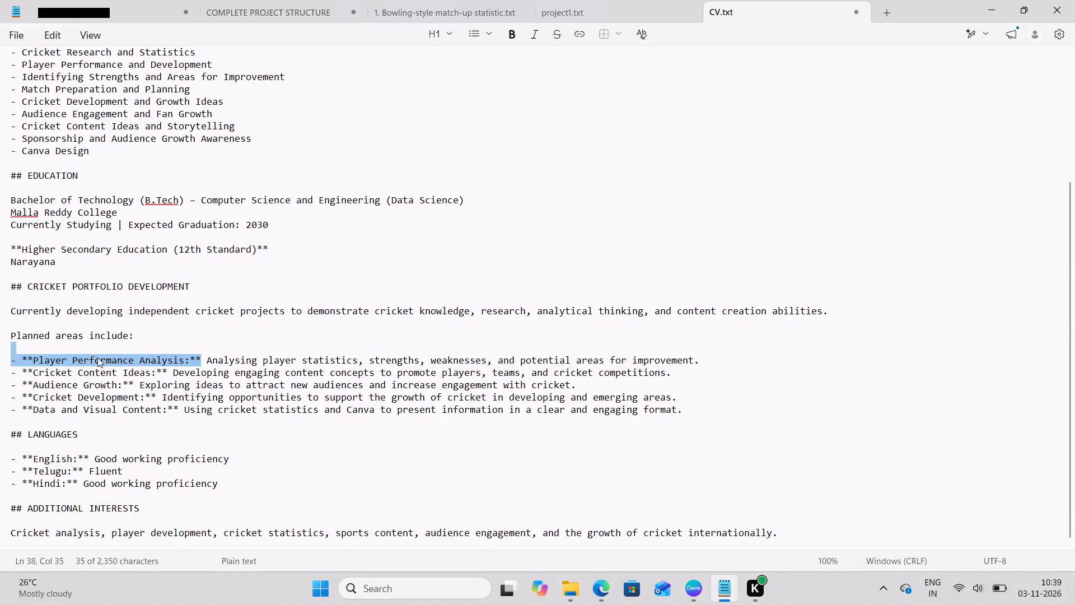
pyautogui.moveTo(97, 357); pyautogui.dragTo(45, 365)
pyautogui.hotkey('ctrl', 'v')
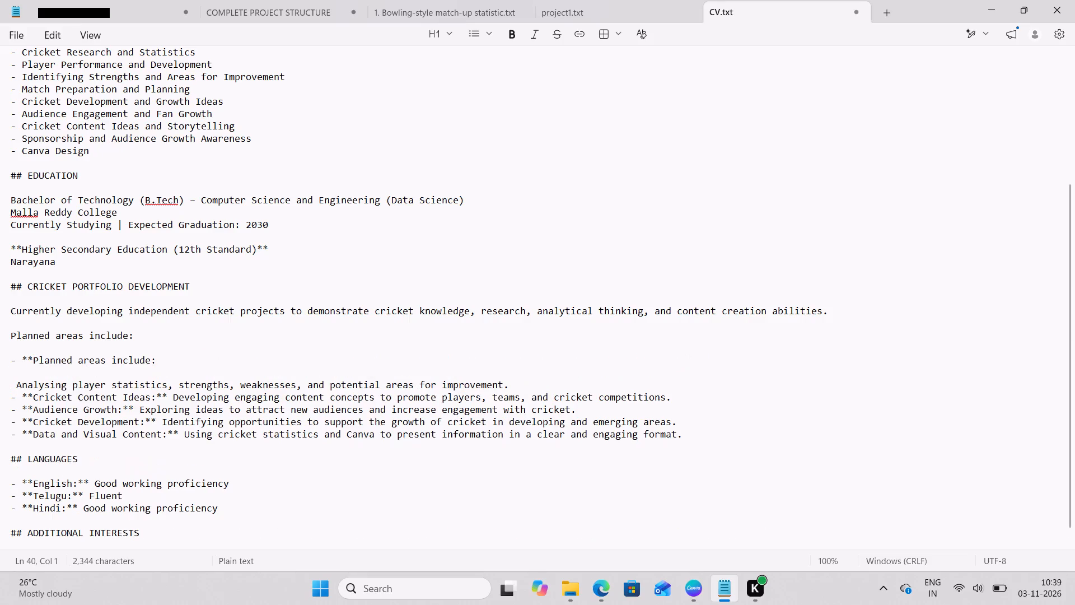
# Delete the pasted "Planned areas include:" text and one asterisk before "Analysing player statistics…" in the first bullet of CV.txt.
pyautogui.press('BackSpace')
pyautogui.press('BackSpace')
pyautogui.press('BackSpace')
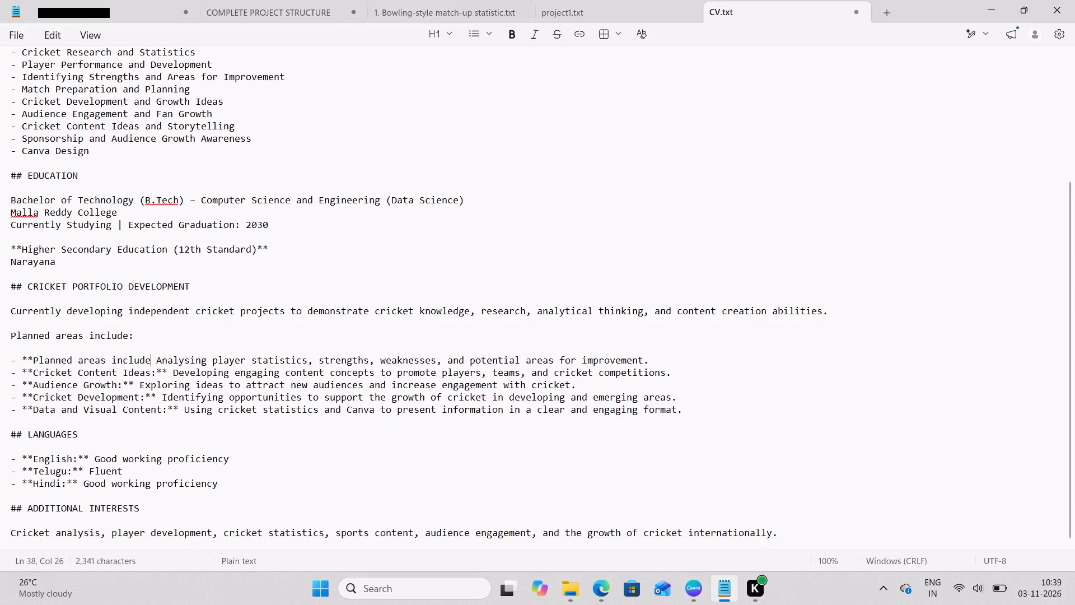
pyautogui.press('BackSpace')
pyautogui.press('BackSpace')
pyautogui.press('BackSpace')
pyautogui.press('BackSpace')
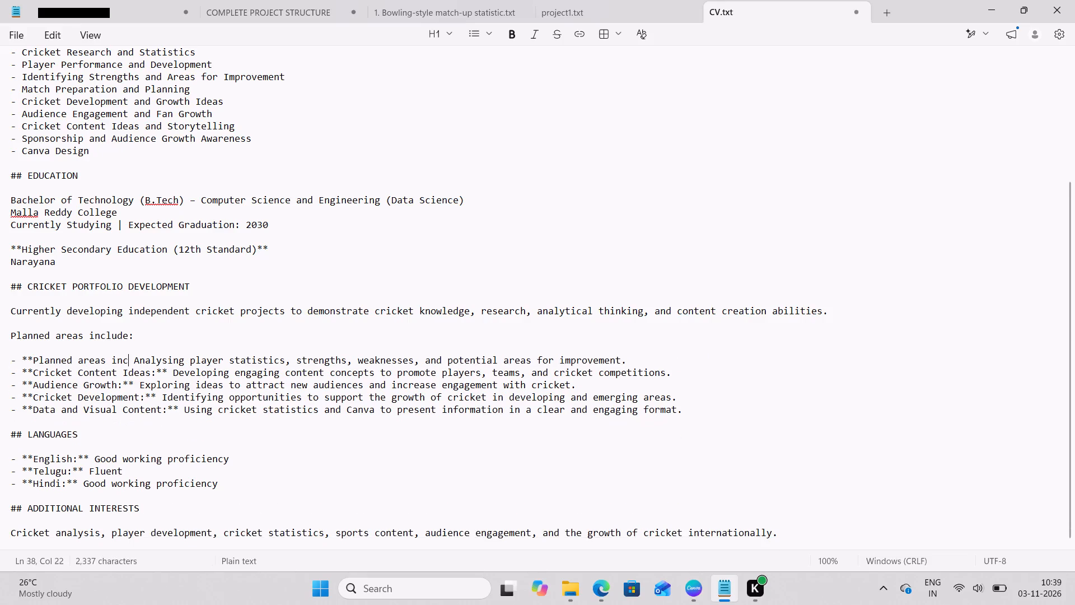
pyautogui.press('BackSpace')
pyautogui.press('BackSpace')
pyautogui.press('BackSpace')
pyautogui.press('BackSpace')
pyautogui.press('BackSpace')
pyautogui.press('BackSpace')
pyautogui.press('BackSpace')
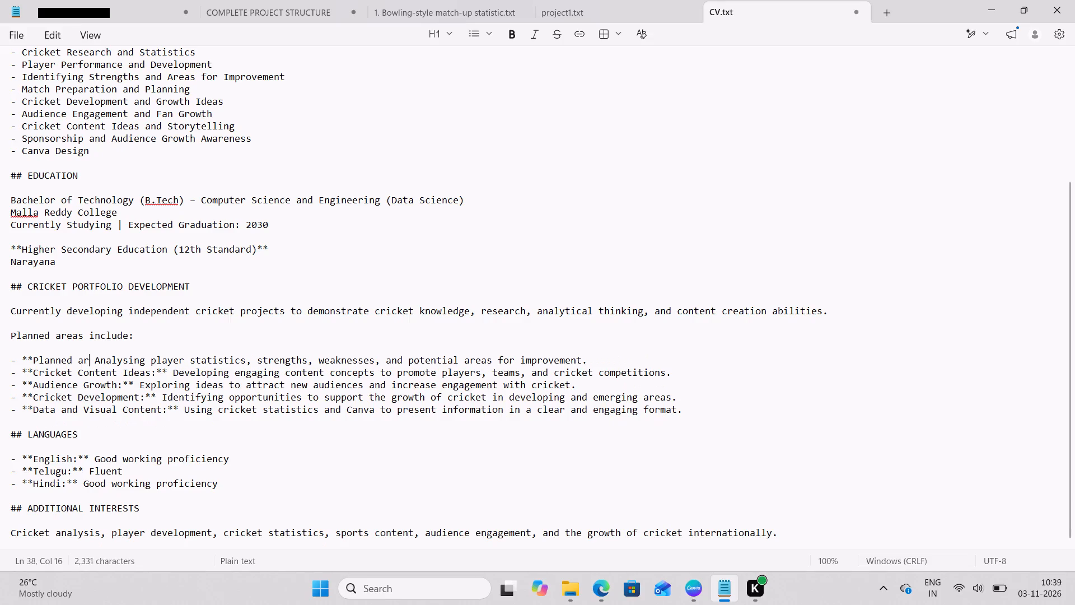
pyautogui.press('BackSpace')
pyautogui.press('BackSpace')
pyautogui.press('BackSpace')
pyautogui.press('BackSpace')
pyautogui.press('BackSpace')
pyautogui.press('BackSpace')
pyautogui.press('BackSpace')
pyautogui.press('BackSpace')
pyautogui.press('BackSpace')
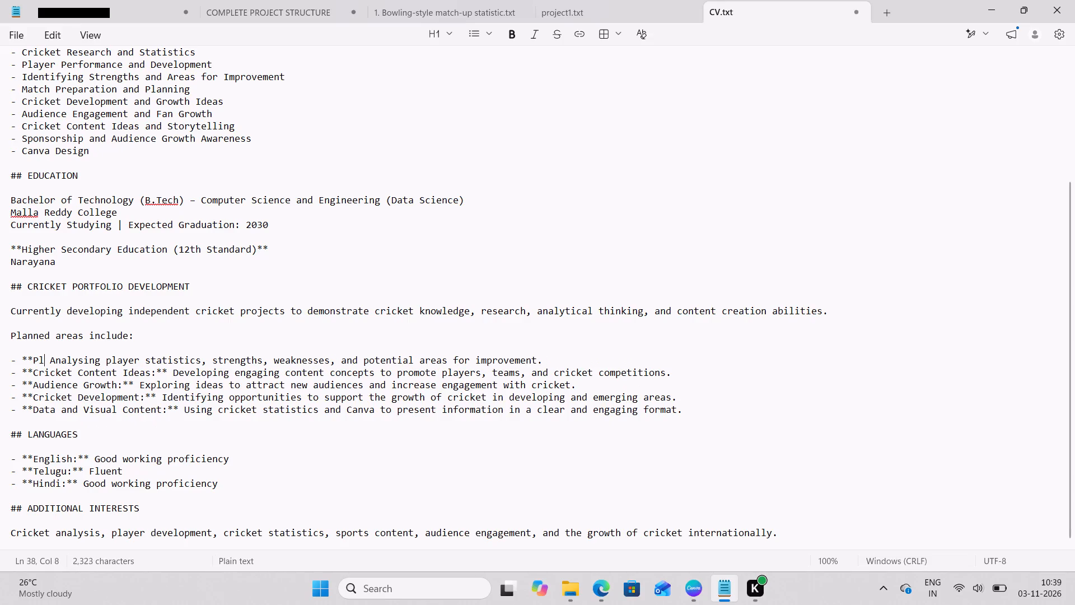
pyautogui.press('BackSpace')
pyautogui.press('BackSpace')
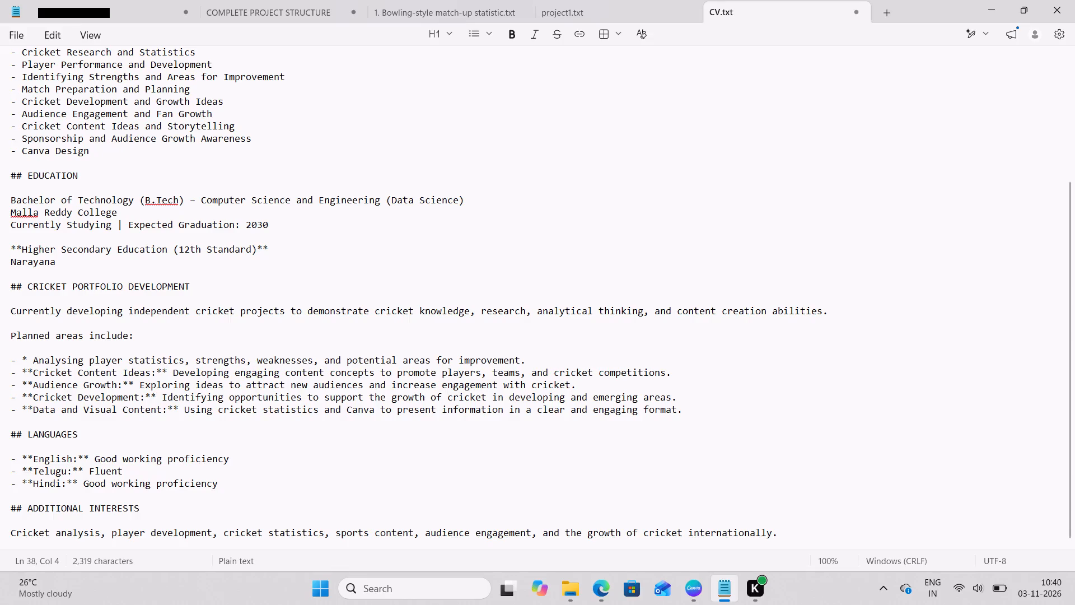
# Switch to Canva and add an empty text box below the "Planned areas include:" line on page 1.
pyautogui.hotkey('alt', 'Tab')
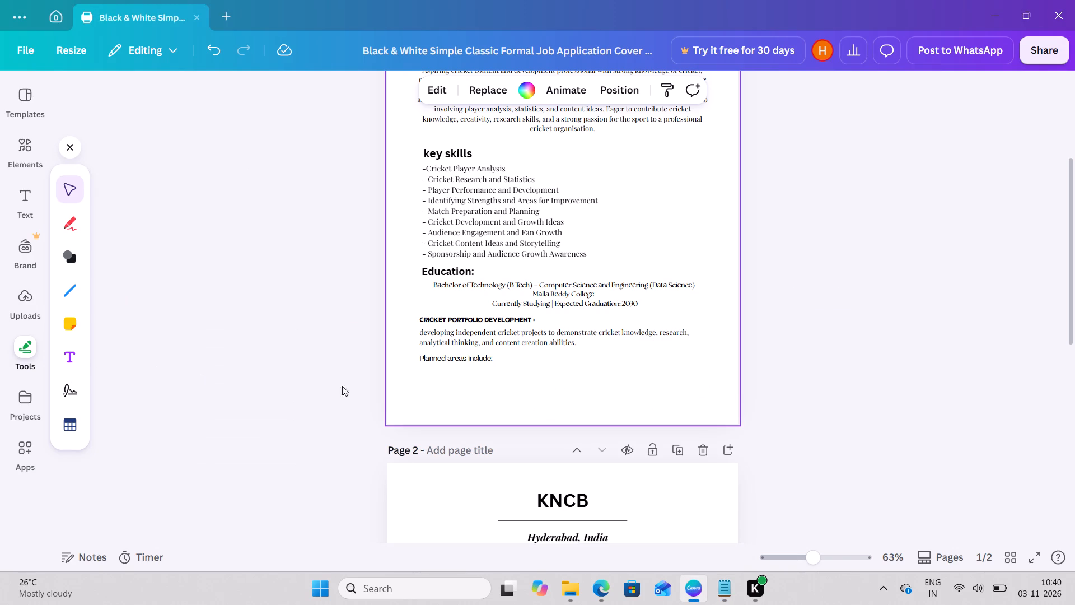
pyautogui.click(63, 366)
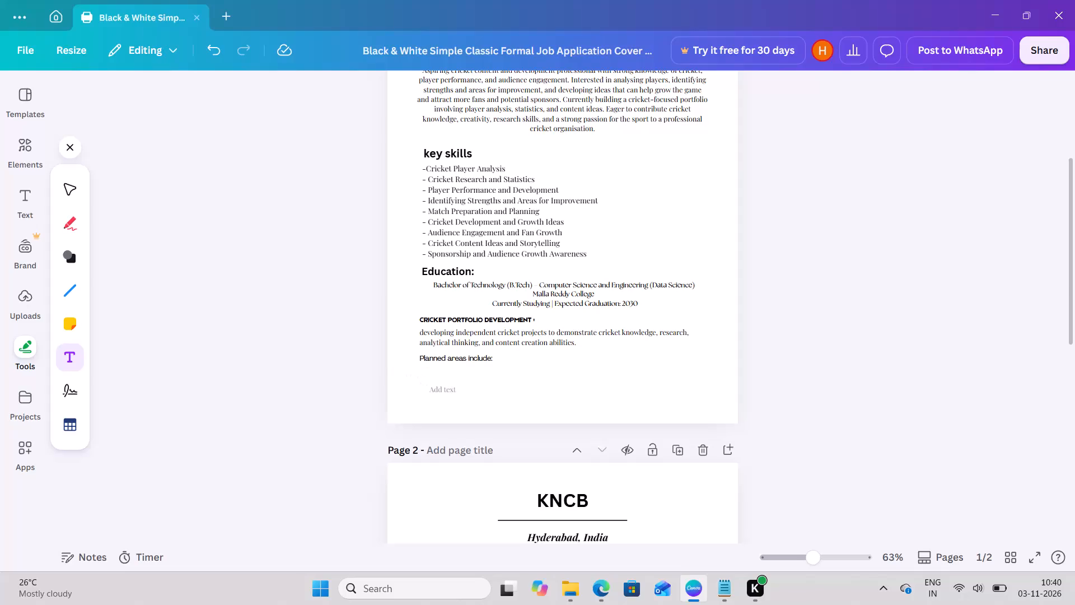
pyautogui.click(427, 379)
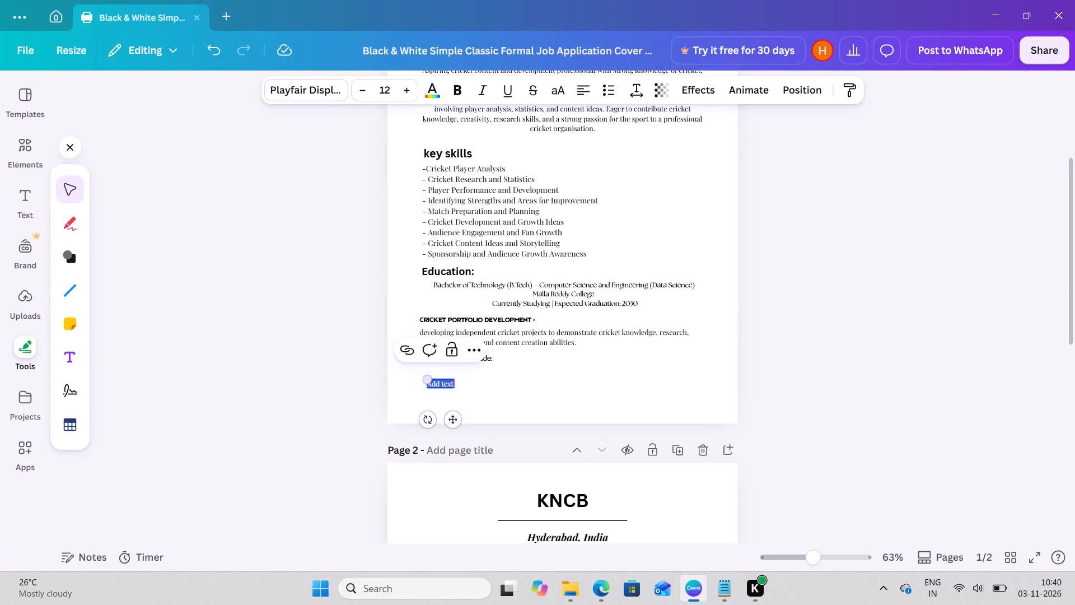
pyautogui.click(451, 386)
pyautogui.press('BackSpace')
pyautogui.press('BackSpace')
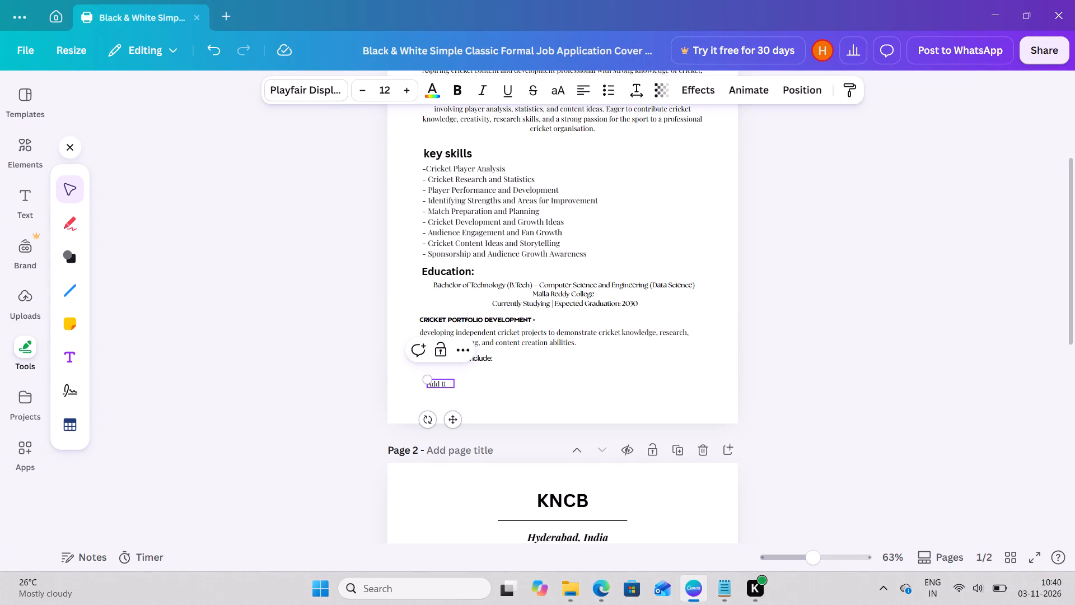
pyautogui.press('BackSpace')
pyautogui.press('BackSpace')
pyautogui.press('BackSpace')
pyautogui.press('BackSpace')
pyautogui.press('BackSpace')
pyautogui.press('Right')
pyautogui.press('BackSpace')
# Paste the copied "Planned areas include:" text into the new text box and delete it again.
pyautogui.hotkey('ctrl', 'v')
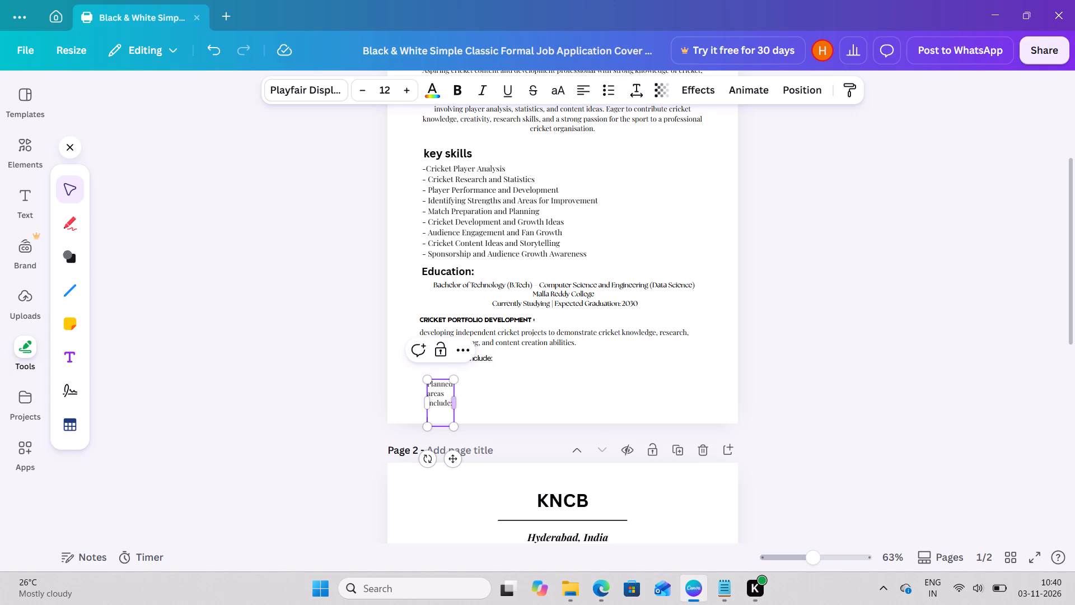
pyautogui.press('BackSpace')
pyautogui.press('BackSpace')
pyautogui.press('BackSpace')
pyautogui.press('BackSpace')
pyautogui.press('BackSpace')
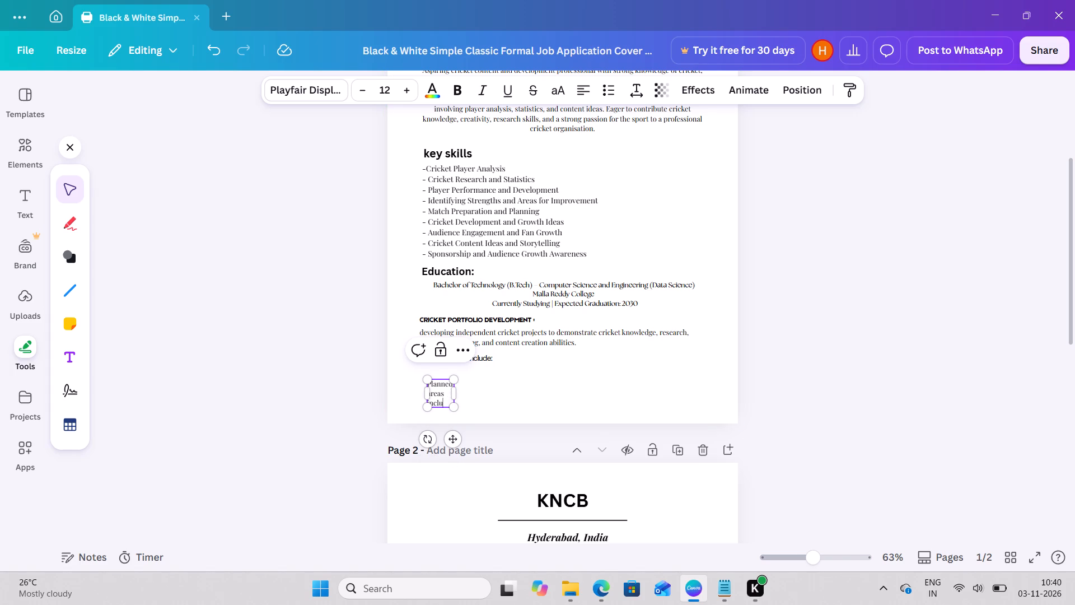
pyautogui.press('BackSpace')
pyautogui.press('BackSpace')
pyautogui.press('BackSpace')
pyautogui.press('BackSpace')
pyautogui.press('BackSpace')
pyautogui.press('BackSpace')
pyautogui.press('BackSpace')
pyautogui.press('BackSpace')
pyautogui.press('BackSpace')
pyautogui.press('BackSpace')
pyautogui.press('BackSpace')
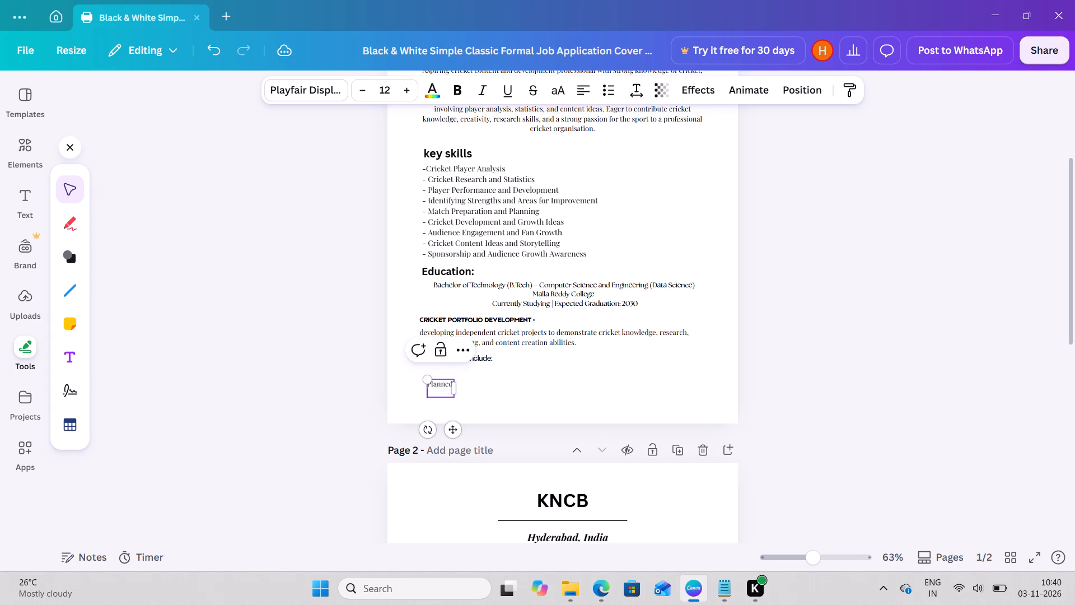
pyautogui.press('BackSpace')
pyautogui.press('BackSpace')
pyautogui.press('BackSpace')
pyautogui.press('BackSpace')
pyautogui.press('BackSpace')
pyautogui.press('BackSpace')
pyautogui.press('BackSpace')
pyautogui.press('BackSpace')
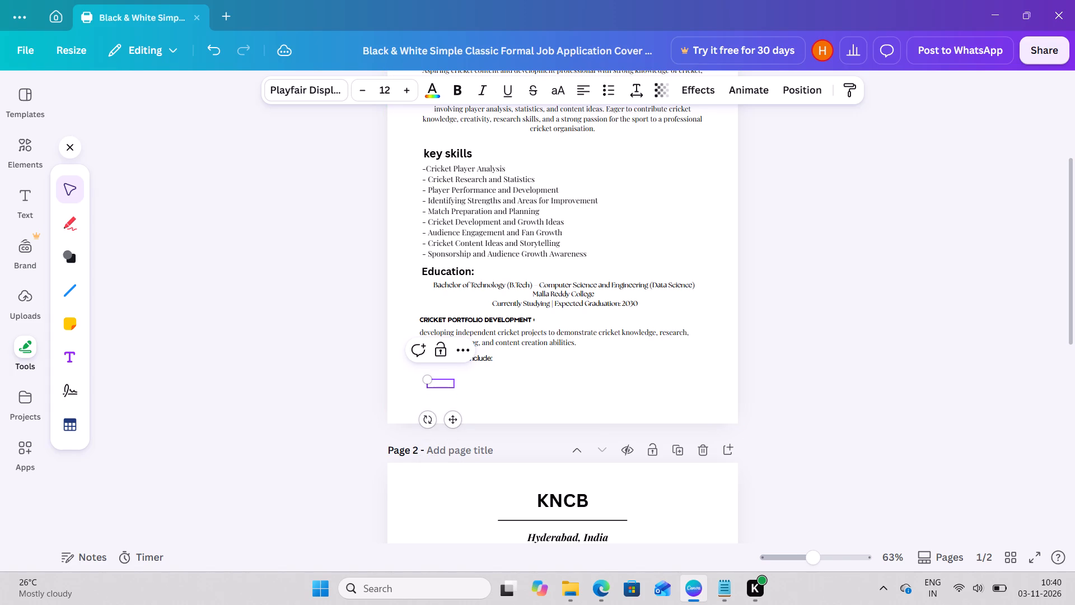
pyautogui.hotkey('alt', 'Tab')
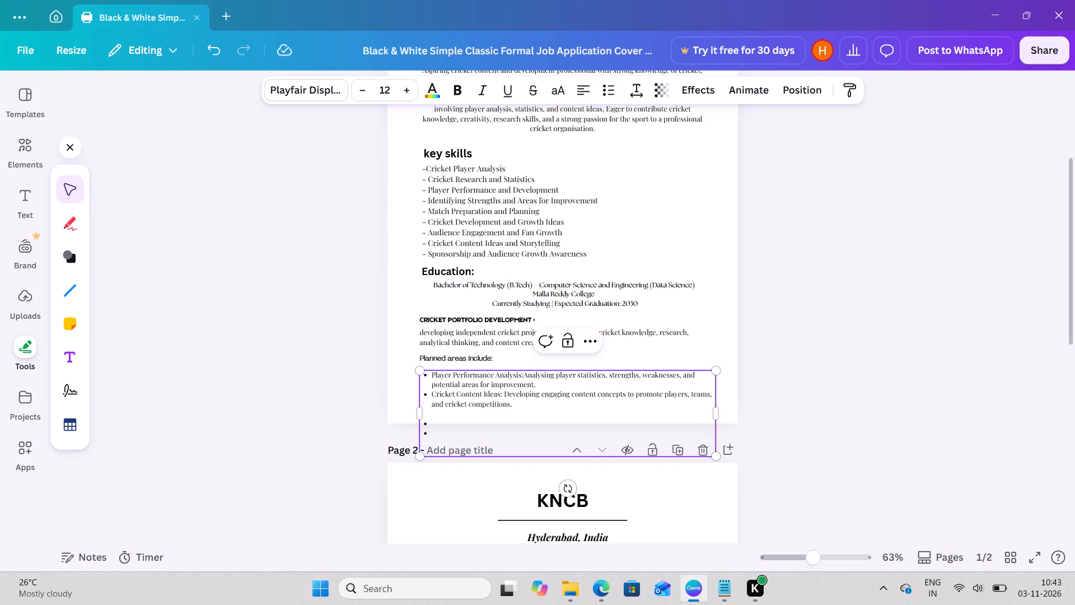
pyautogui.click(436, 422)
pyautogui.press('BackSpace')
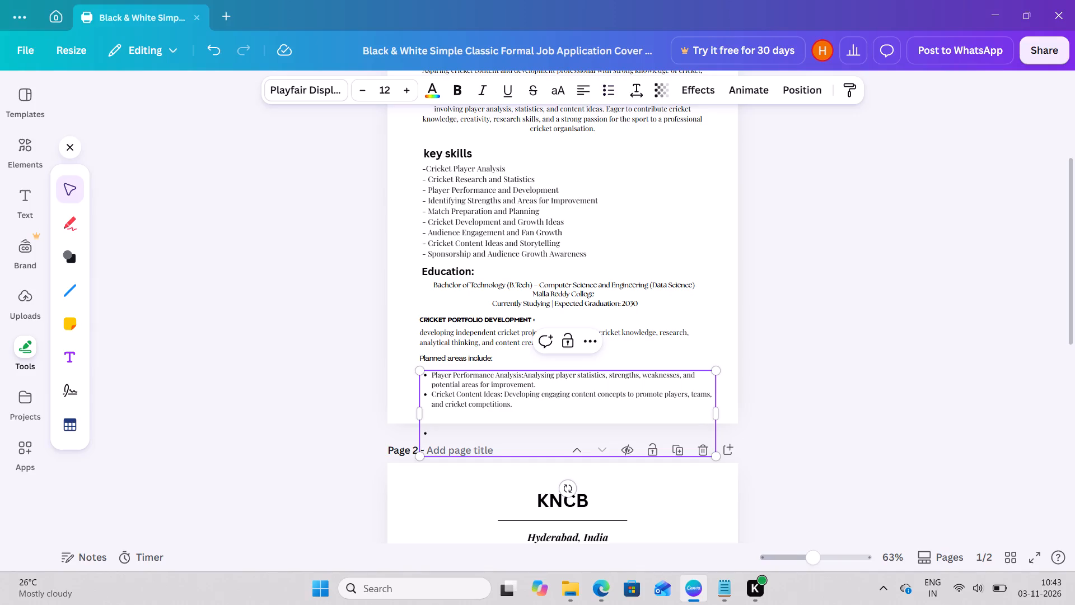
pyautogui.click(433, 432)
pyautogui.press('BackSpace')
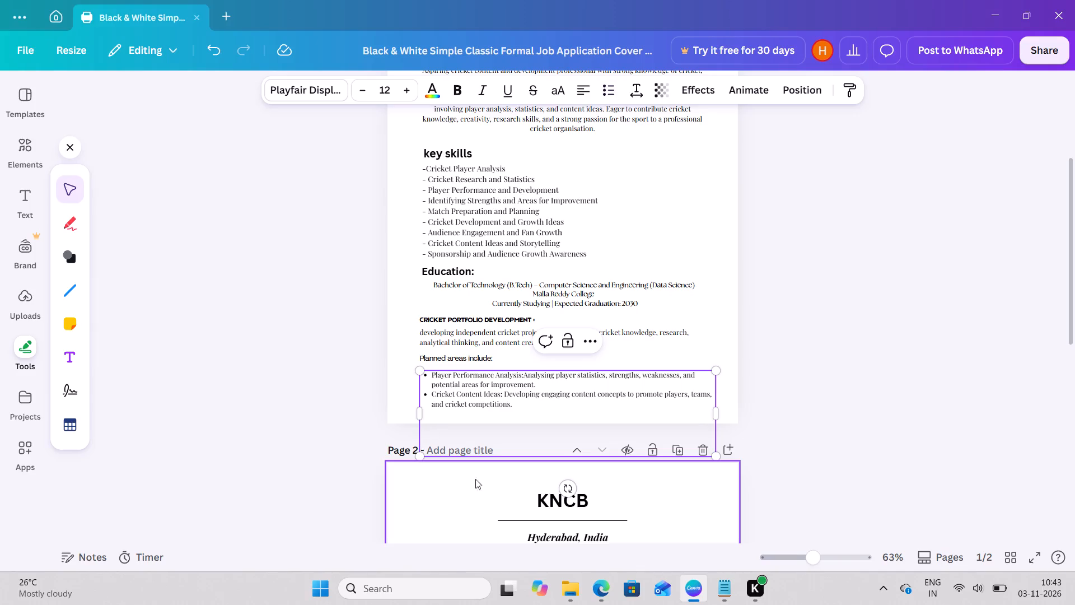
pyautogui.click(423, 510)
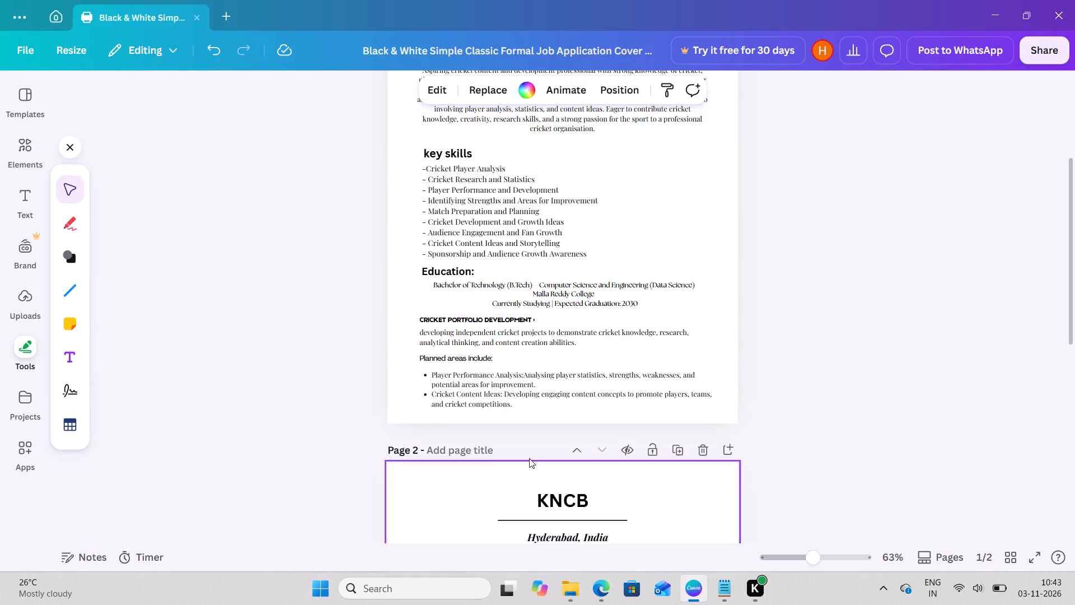
# Delete the KNCB heading from the top of page 2.
pyautogui.scroll(6, 592, 337)
pyautogui.scroll(-1, 592, 337)
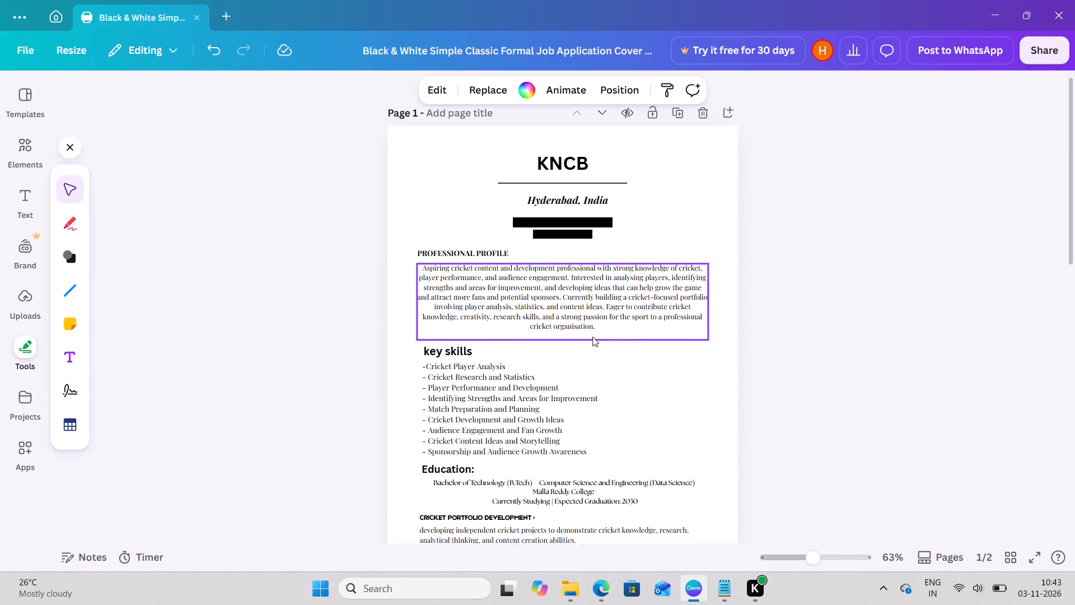
pyautogui.scroll(-2, 592, 337)
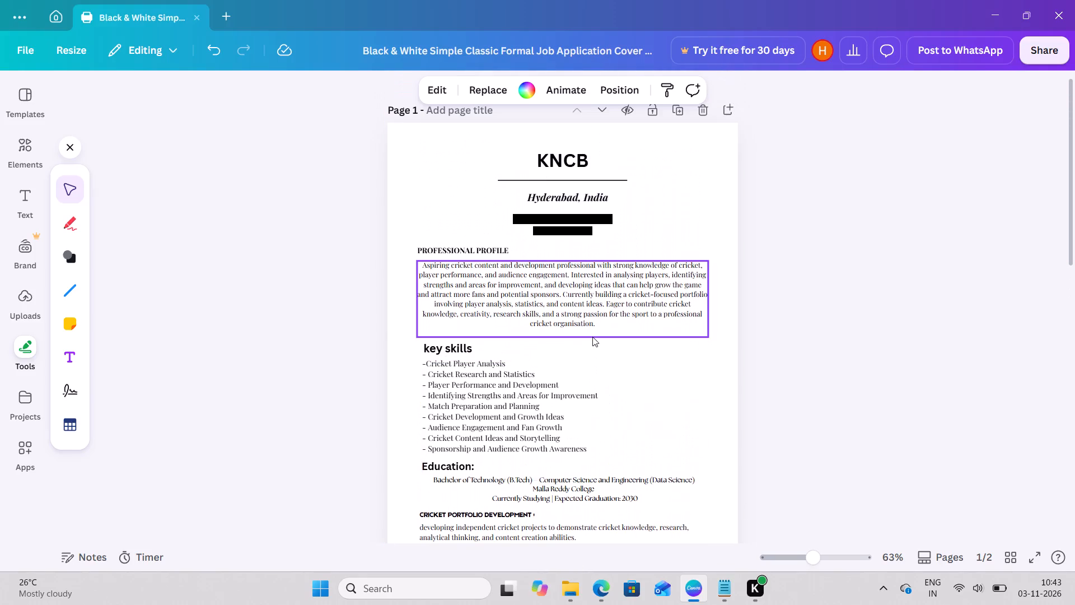
pyautogui.scroll(-2, 592, 337)
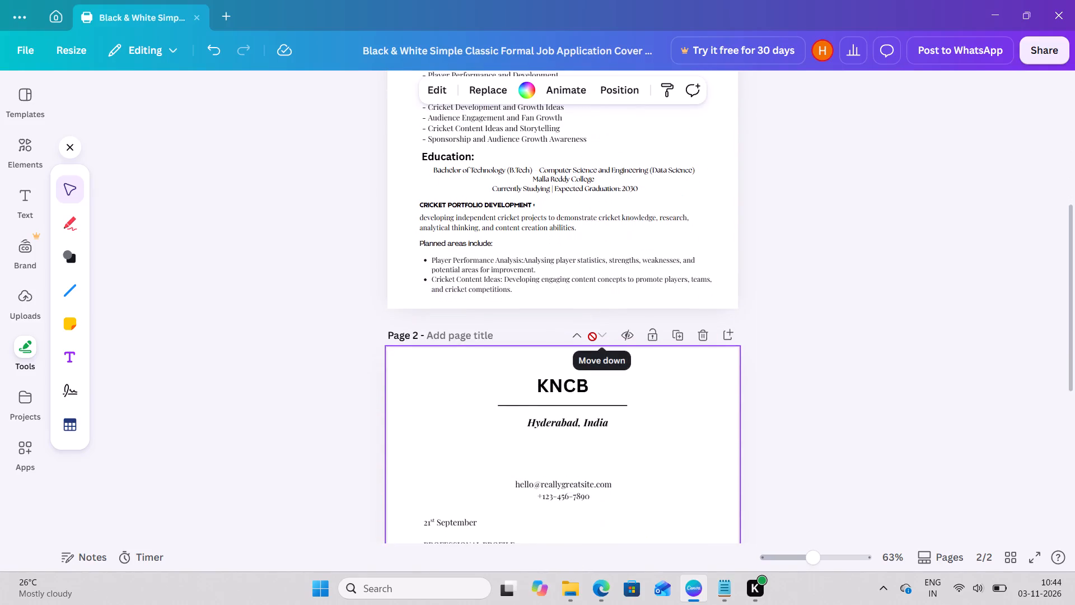
pyautogui.scroll(4, 592, 337)
pyautogui.scroll(-1, 592, 337)
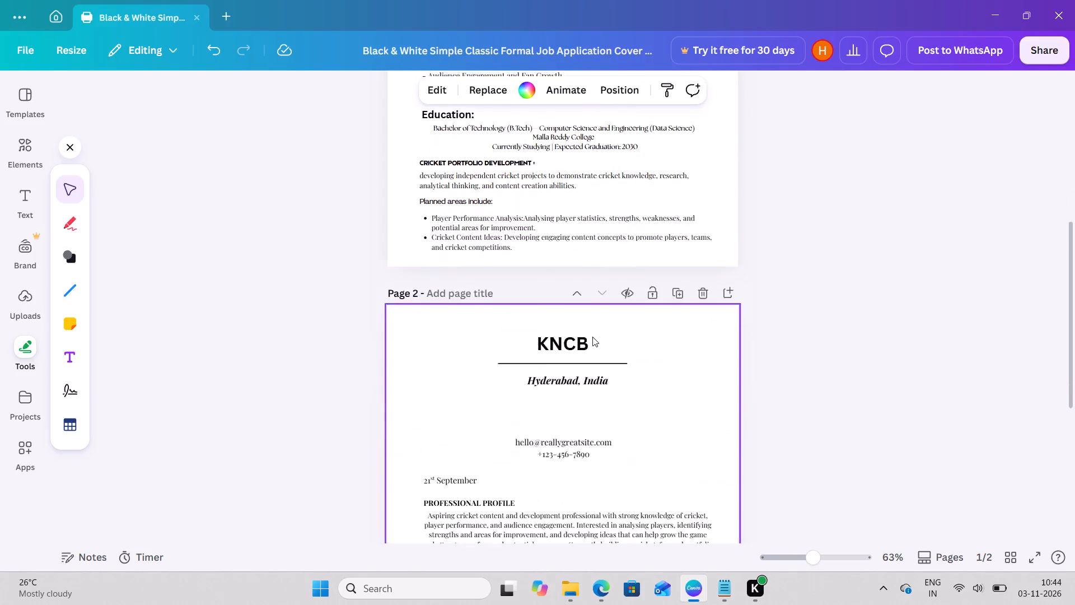
pyautogui.scroll(-2, 592, 337)
pyautogui.click(573, 287)
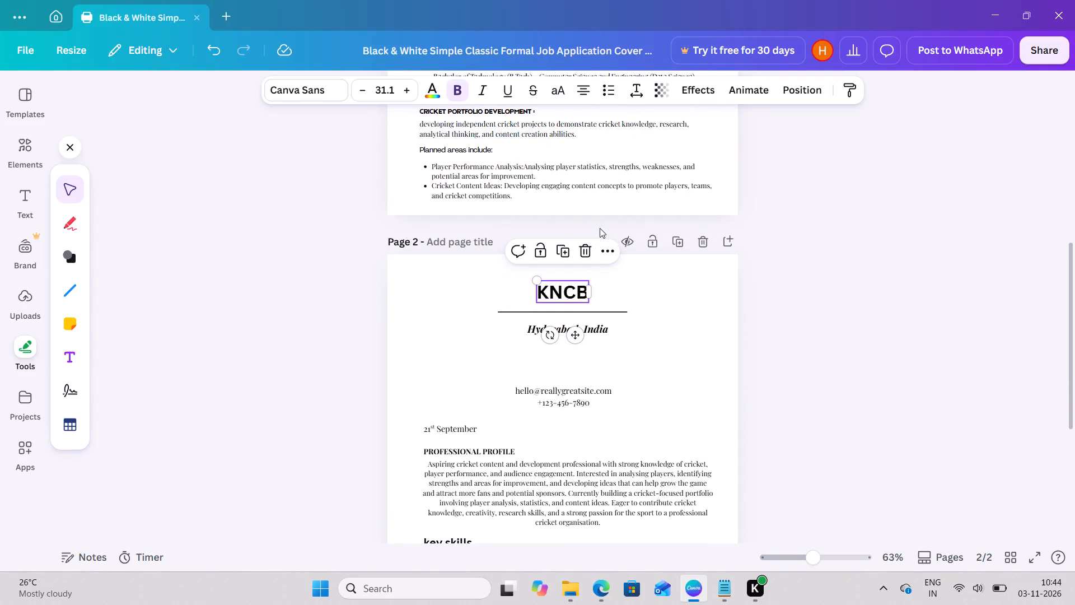
pyautogui.click(586, 253)
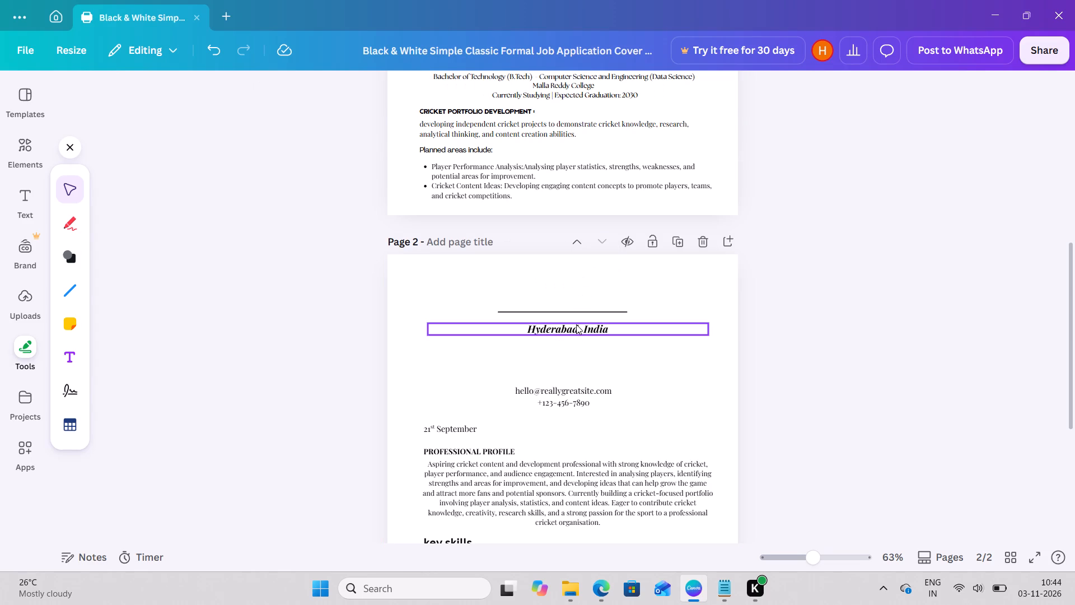
# Delete the rest of page 2's header: the location line, the divider line and the placeholder contact details.
pyautogui.click(576, 324)
pyautogui.moveTo(588, 291); pyautogui.dragTo(594, 301)
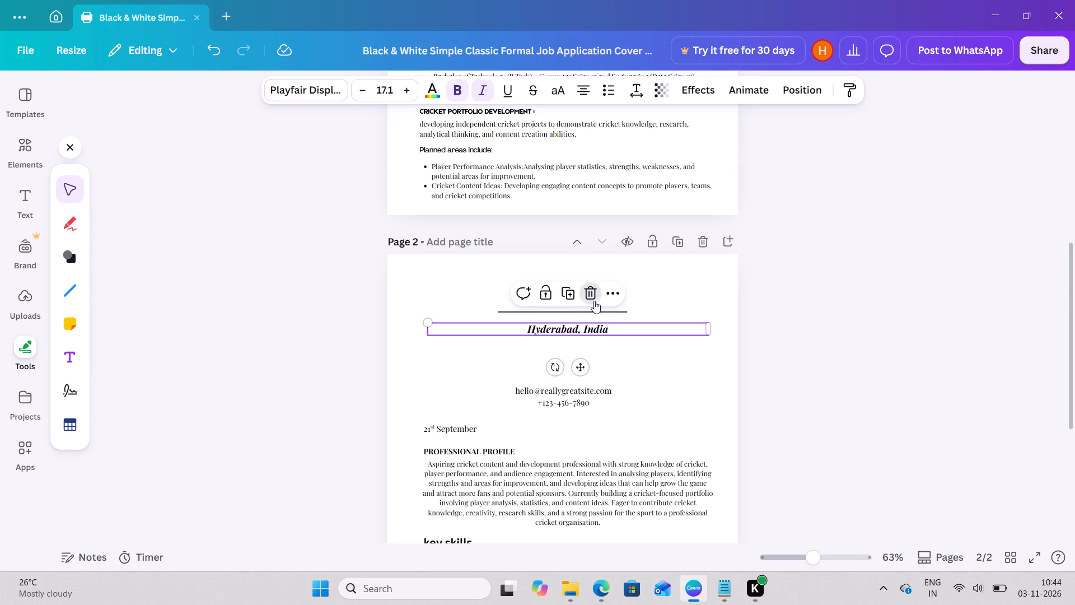
pyautogui.moveTo(594, 301); pyautogui.dragTo(594, 300)
pyautogui.click(594, 300)
pyautogui.click(598, 309)
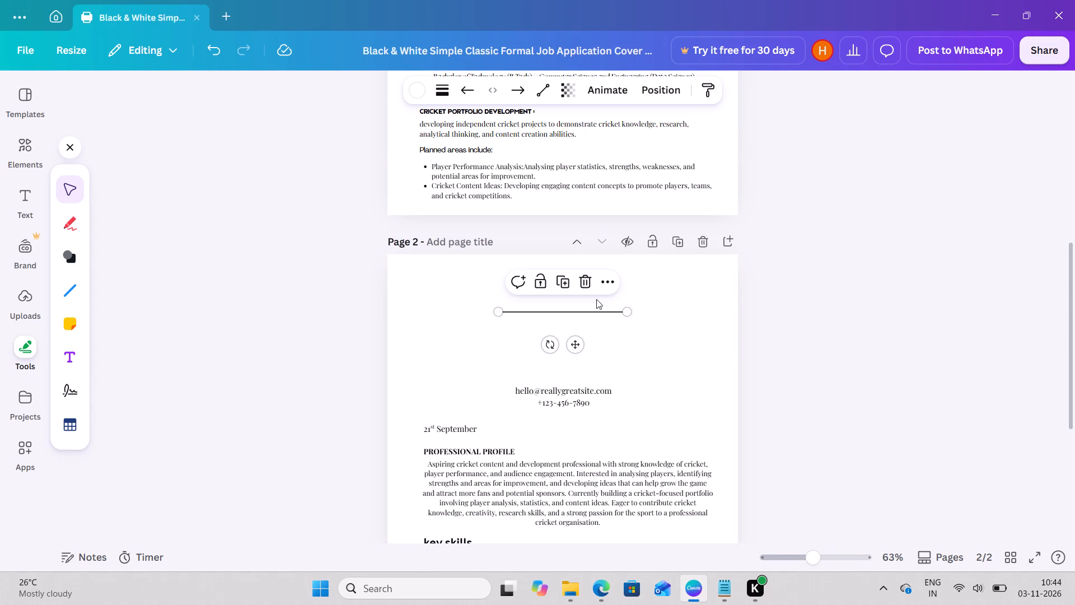
pyautogui.click(583, 284)
pyautogui.click(567, 393)
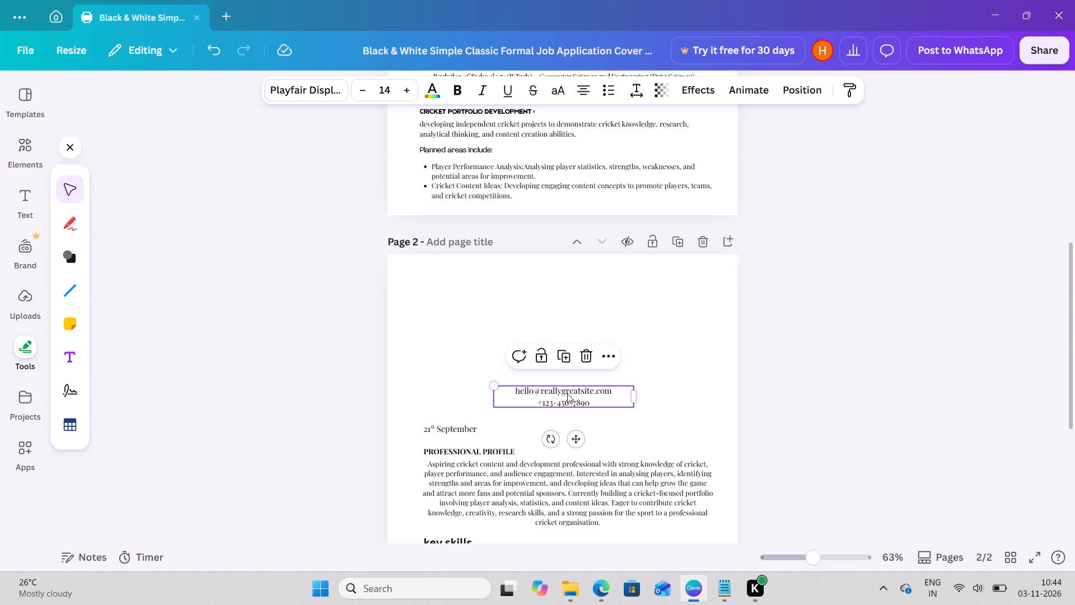
pyautogui.click(589, 353)
# Delete the "21st September" date, the professional profile paragraph and the PROFESSIONAL PROFILE heading from page 2.
pyautogui.scroll(-3, 589, 353)
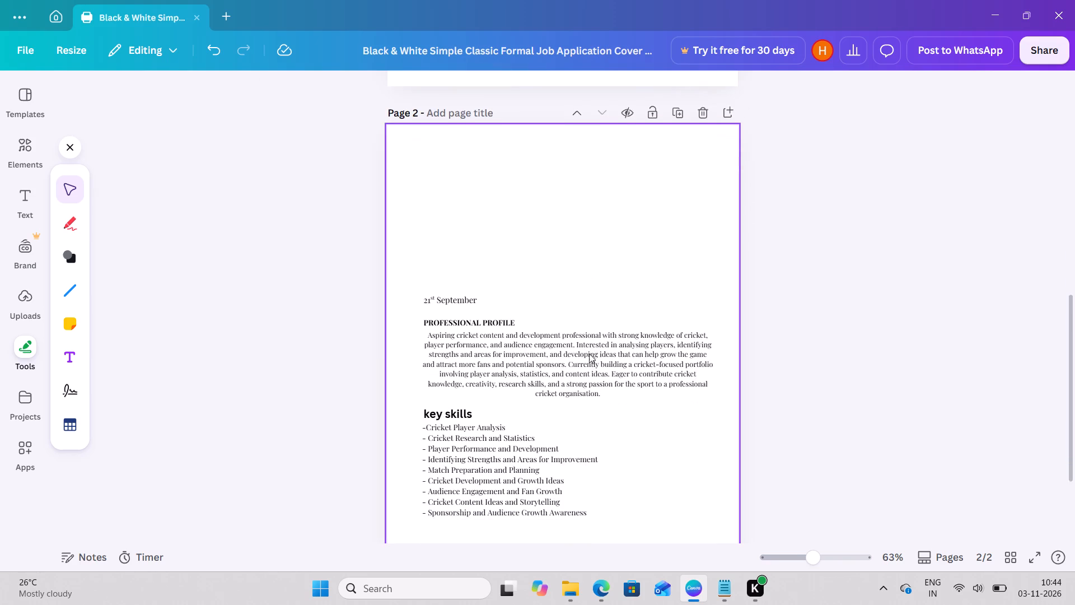
pyautogui.click(462, 285)
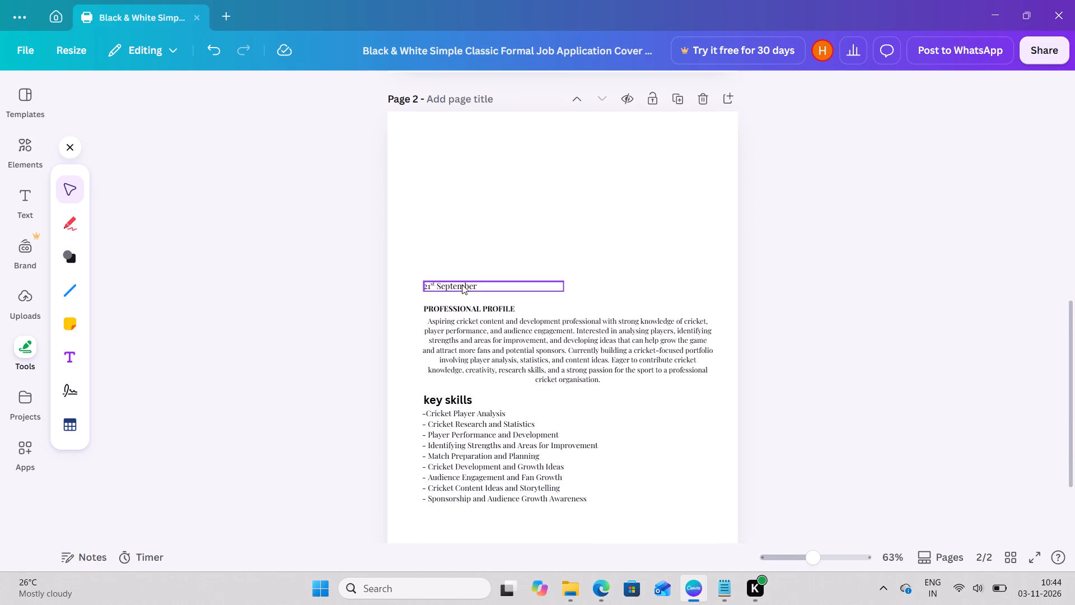
pyautogui.click(516, 241)
pyautogui.click(525, 324)
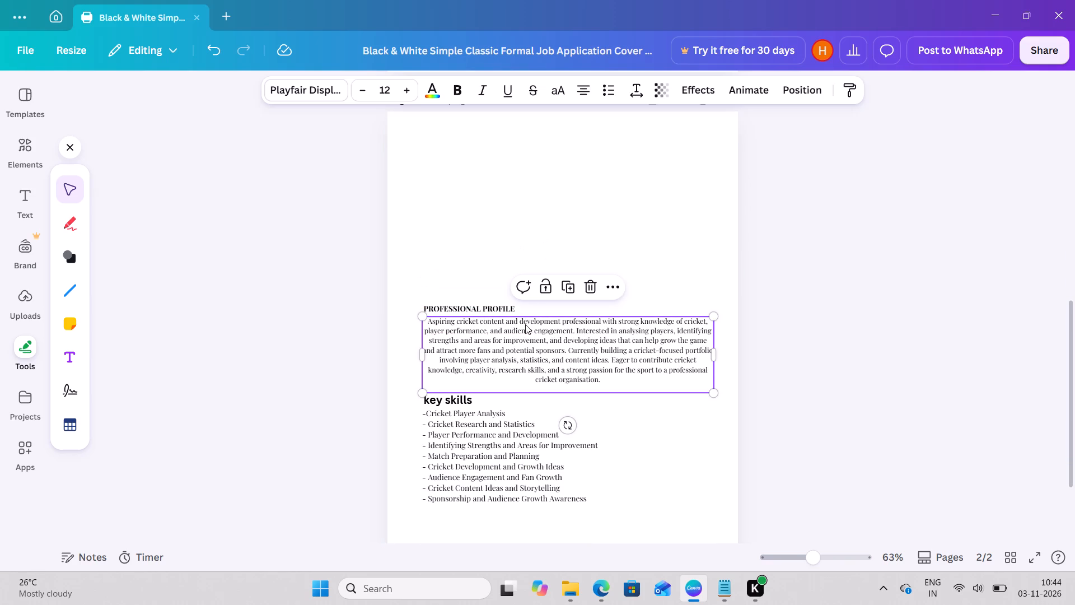
pyautogui.moveTo(588, 283); pyautogui.dragTo(488, 299)
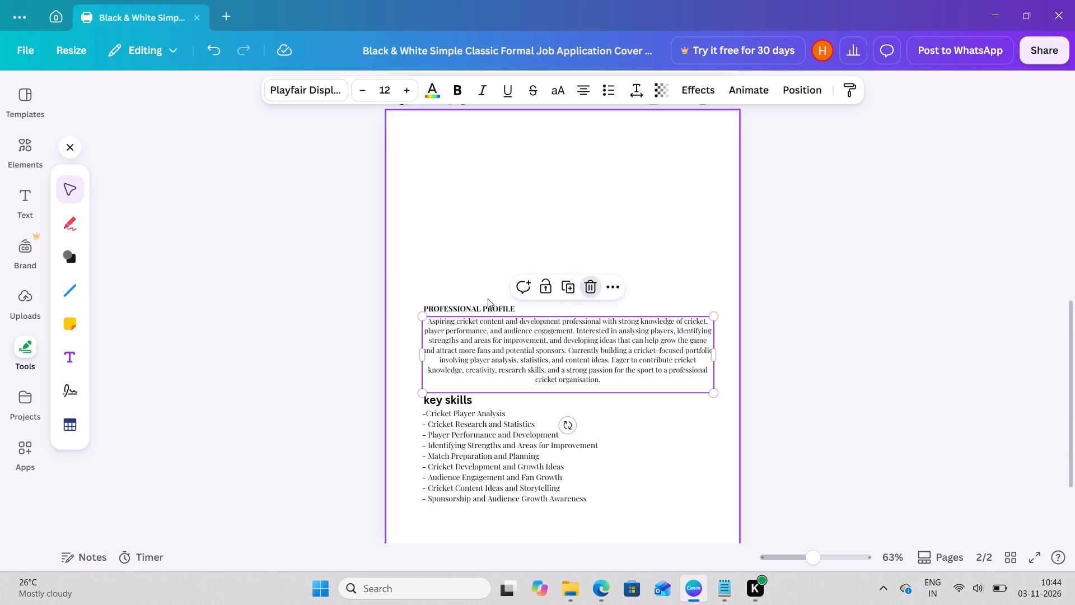
pyautogui.moveTo(488, 299); pyautogui.dragTo(593, 290)
pyautogui.click(455, 306)
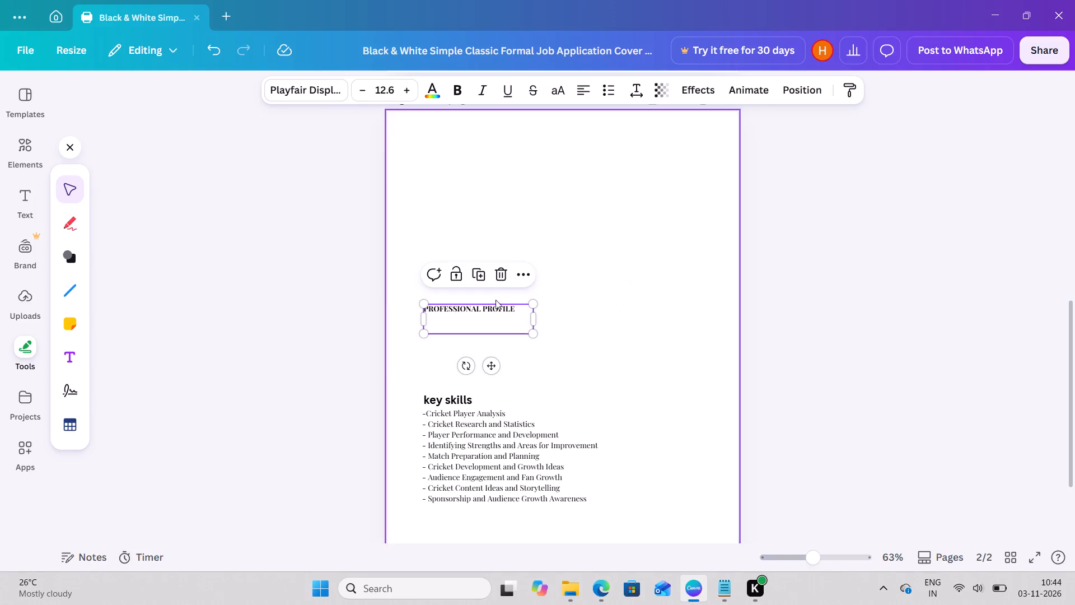
pyautogui.click(499, 271)
# Add a new text box near the upper-left corner of the cleared area on page 2.
pyautogui.scroll(2, 499, 271)
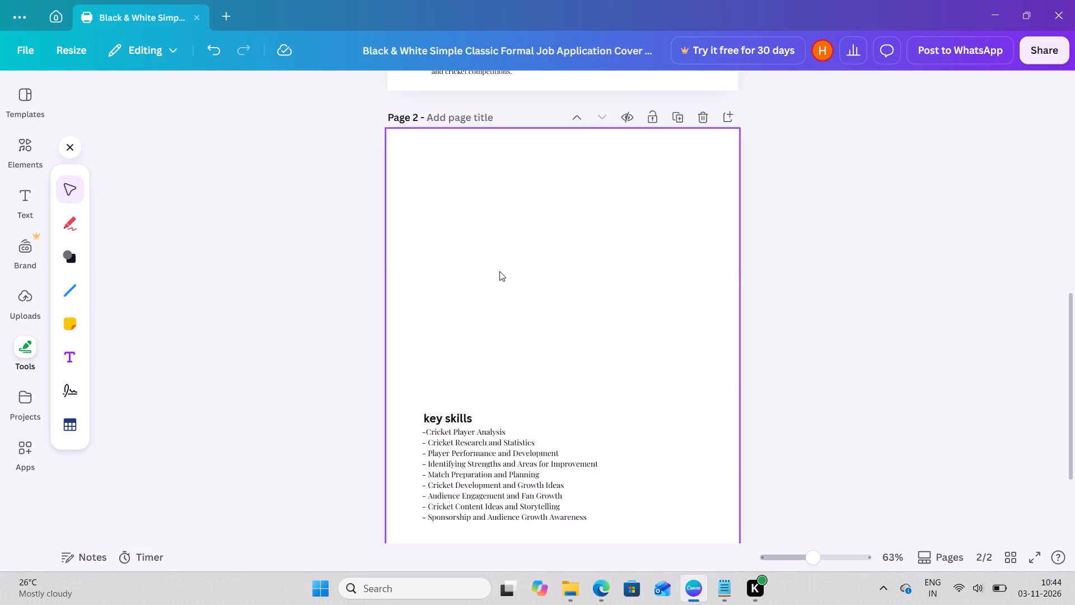
pyautogui.scroll(6, 499, 271)
pyautogui.scroll(-5, 499, 271)
pyautogui.scroll(1, 499, 271)
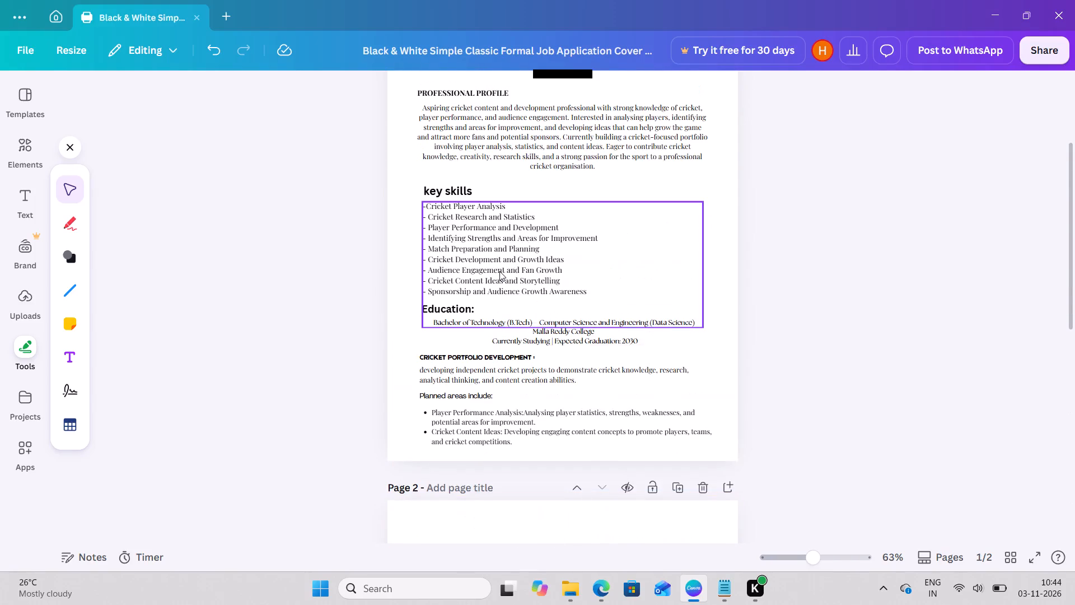
pyautogui.scroll(1, 499, 271)
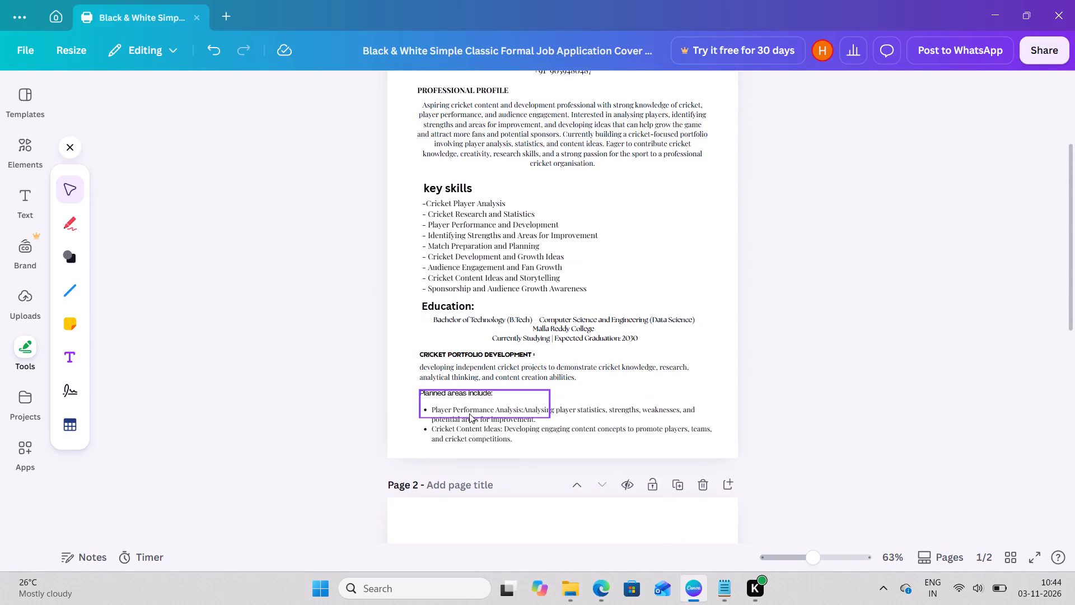
pyautogui.click(59, 359)
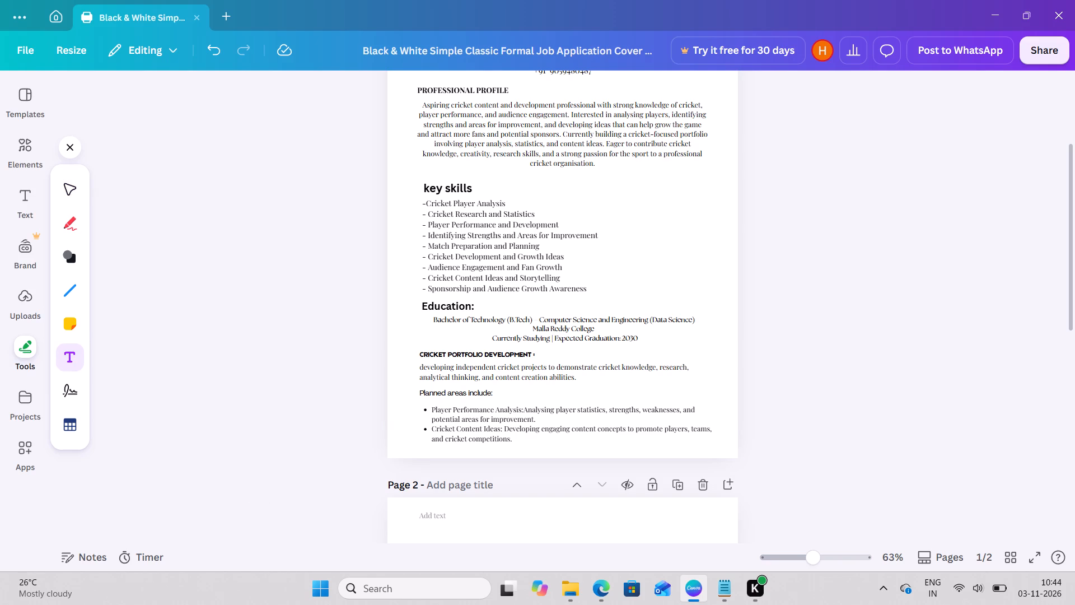
pyautogui.click(419, 510)
pyautogui.scroll(-2, 419, 510)
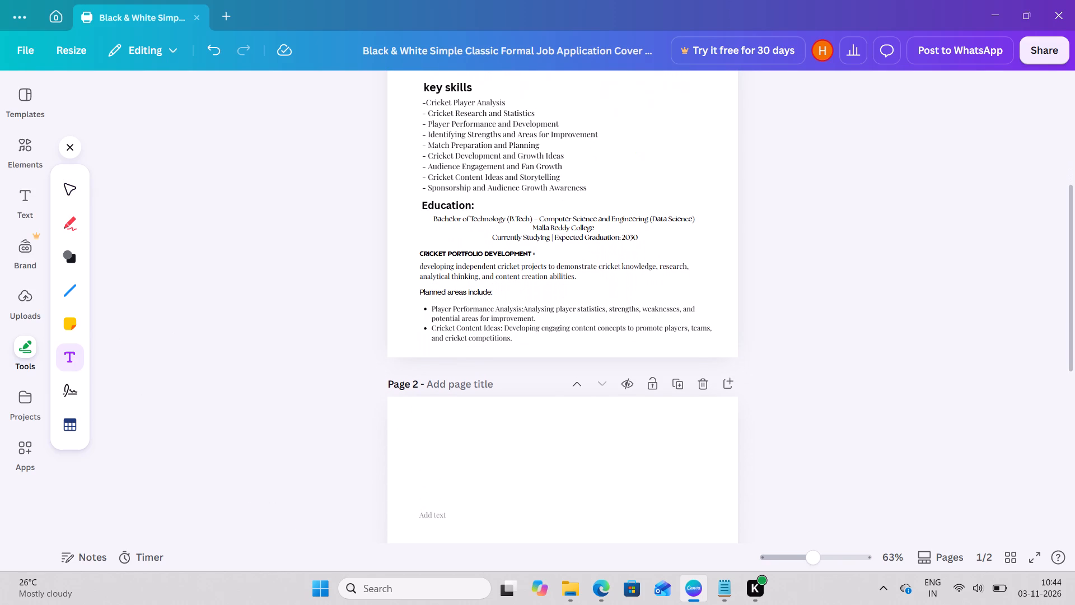
pyautogui.click(412, 413)
pyautogui.tripleClick(431, 421)
pyautogui.tripleClick(431, 421)
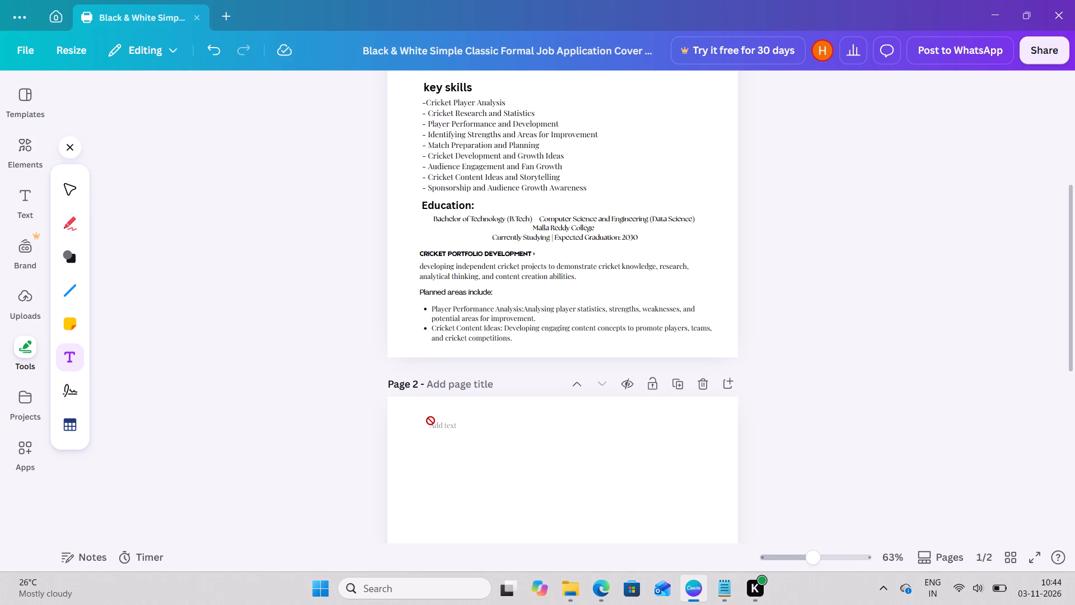
pyautogui.click(431, 421)
pyautogui.scroll(-4, 431, 421)
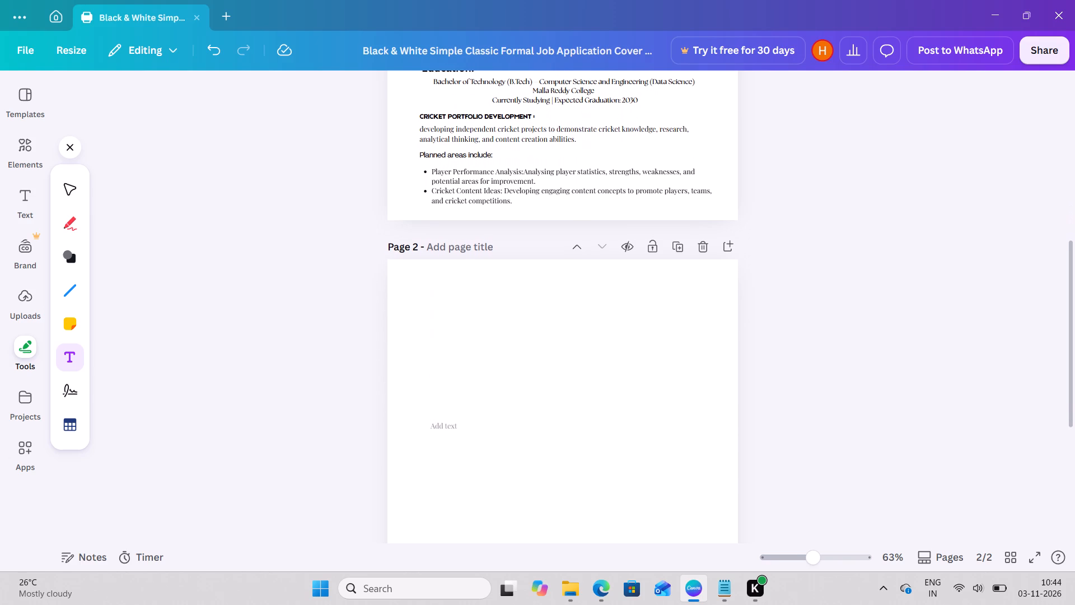
pyautogui.click(434, 290)
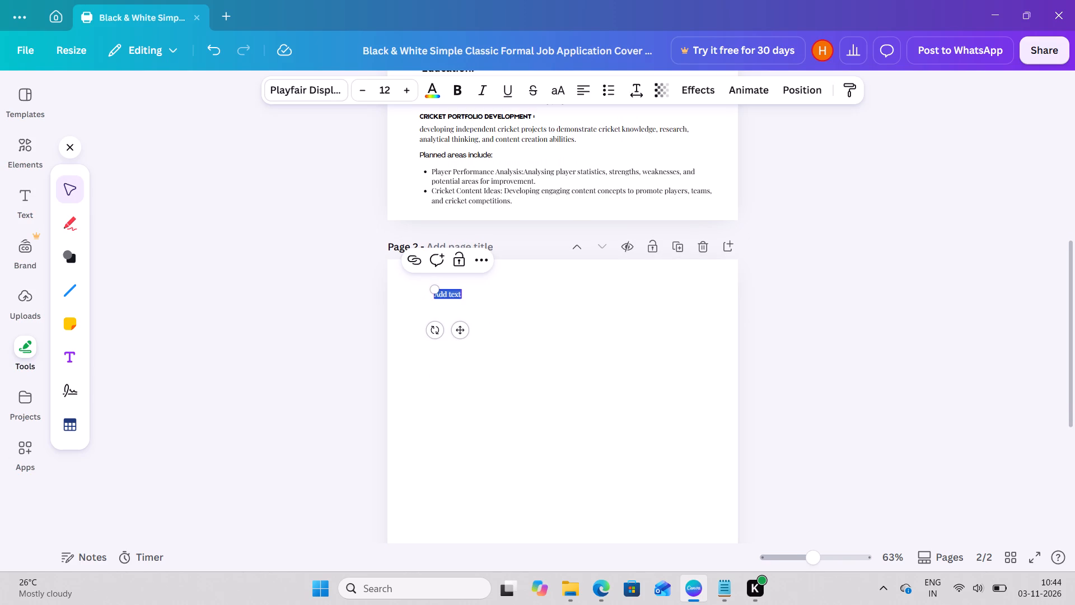
# Enlarge the new text box on page 2 to about font size 30.1 and move it up to the left margin.
pyautogui.moveTo(438, 296); pyautogui.dragTo(423, 269)
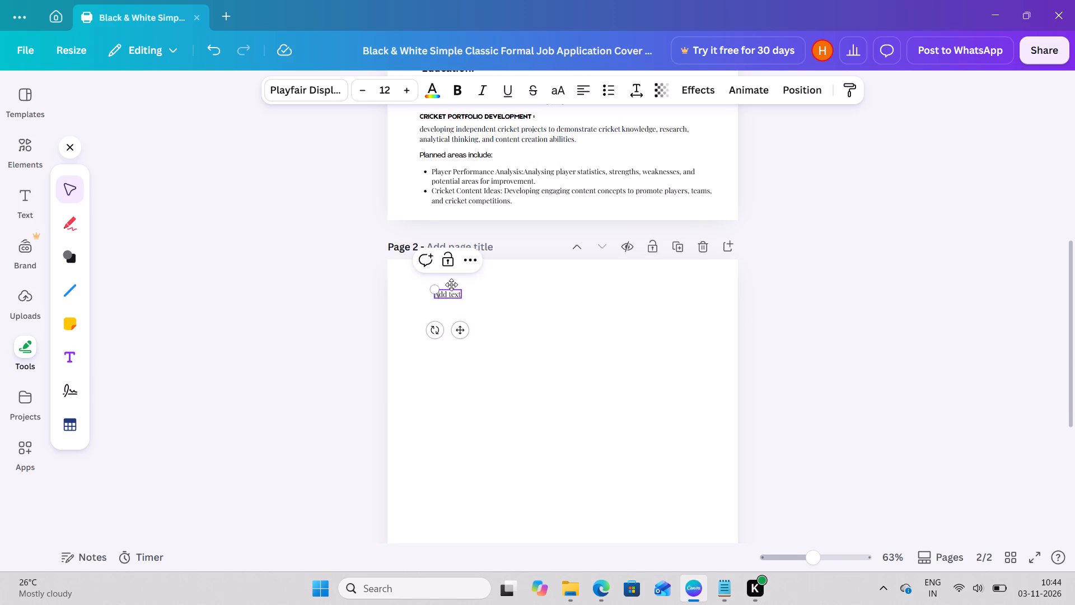
pyautogui.moveTo(457, 291); pyautogui.dragTo(453, 280)
pyautogui.moveTo(468, 299); pyautogui.dragTo(487, 309)
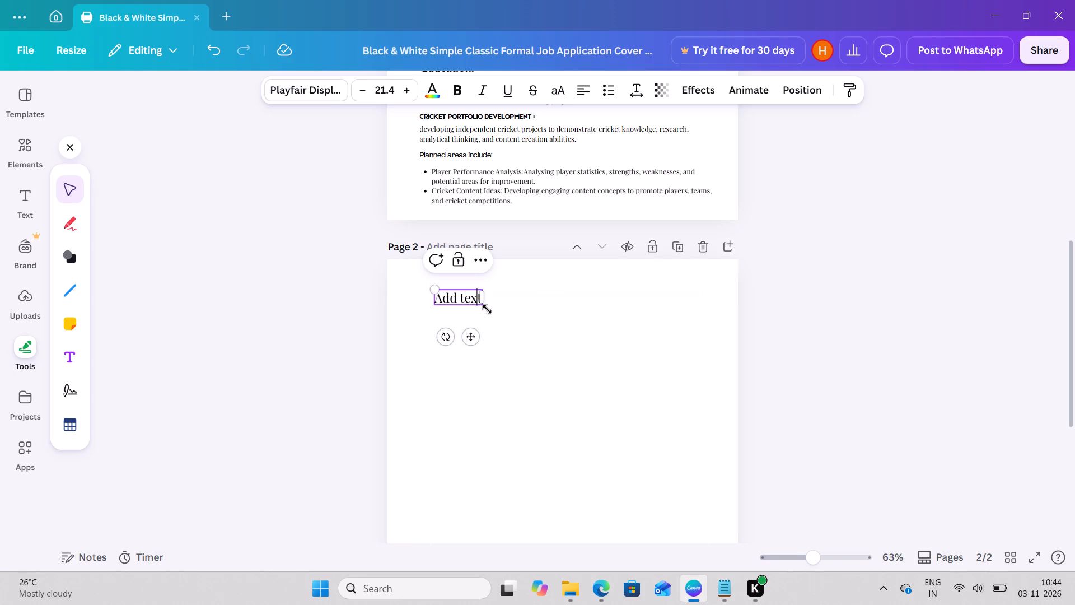
pyautogui.click(487, 309)
pyautogui.click(487, 309)
pyautogui.moveTo(480, 305); pyautogui.dragTo(488, 310)
pyautogui.moveTo(488, 310); pyautogui.dragTo(499, 315)
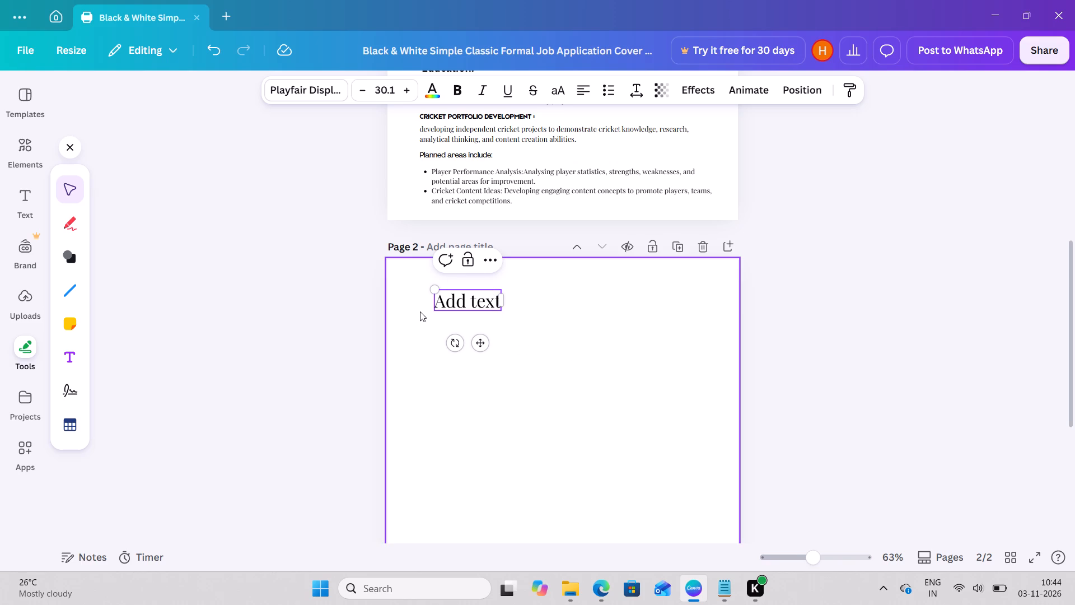
pyautogui.moveTo(462, 301); pyautogui.dragTo(450, 285)
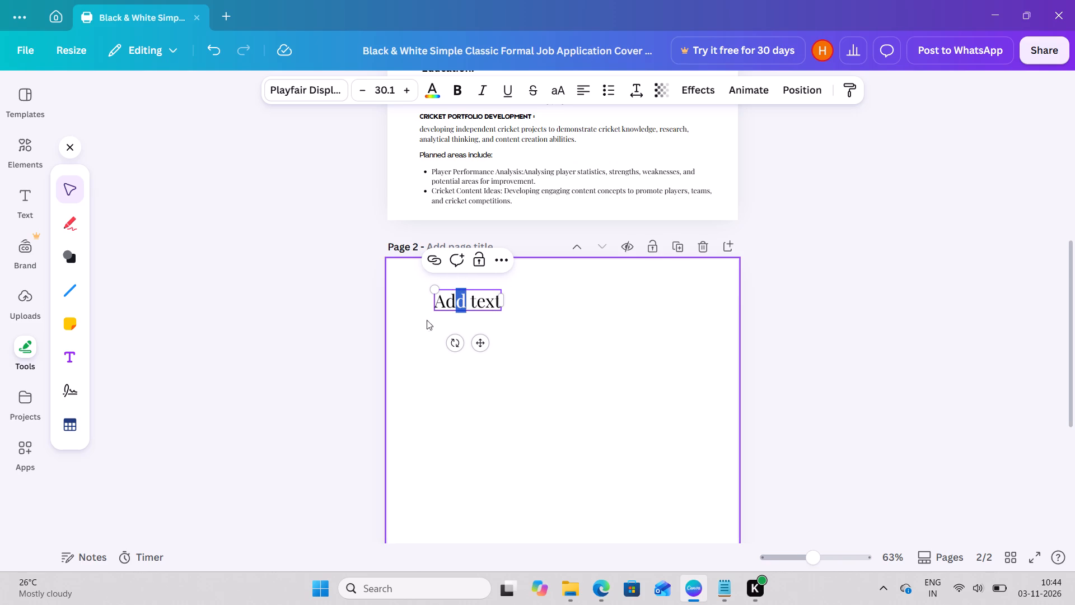
pyautogui.tripleClick(413, 324)
pyautogui.moveTo(460, 304); pyautogui.dragTo(446, 290)
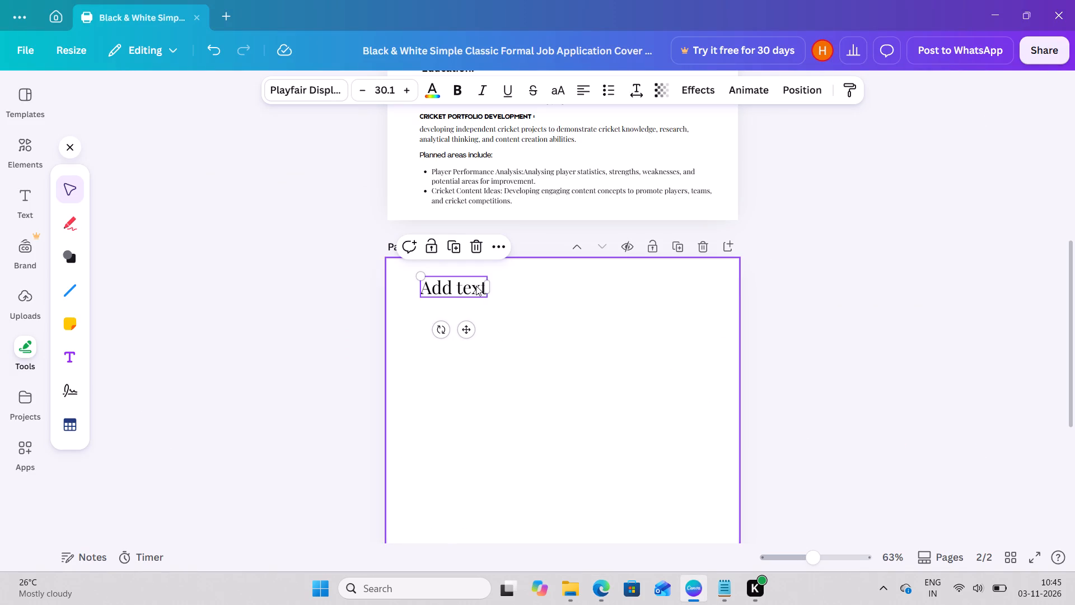
pyautogui.click(476, 286)
pyautogui.press('BackSpace')
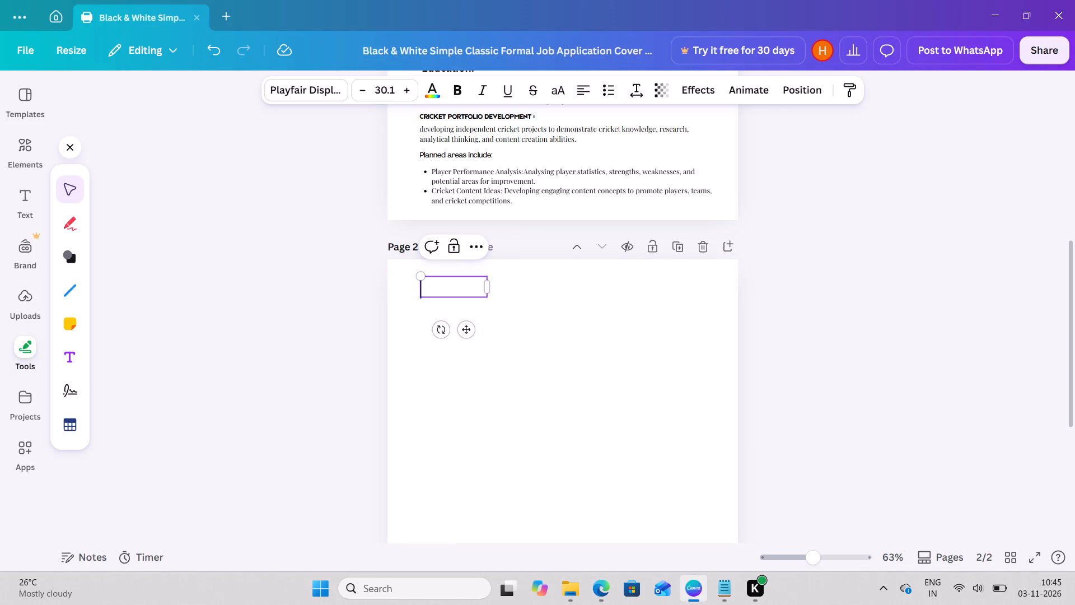
pyautogui.hotkey('ctrl', 'v')
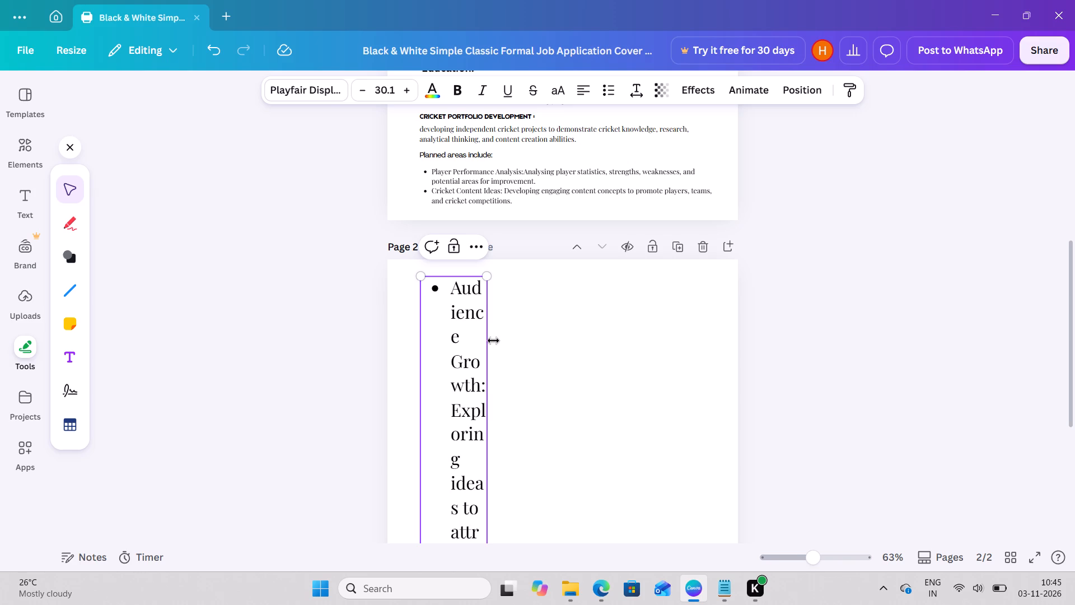
pyautogui.moveTo(493, 341); pyautogui.dragTo(1074, 110)
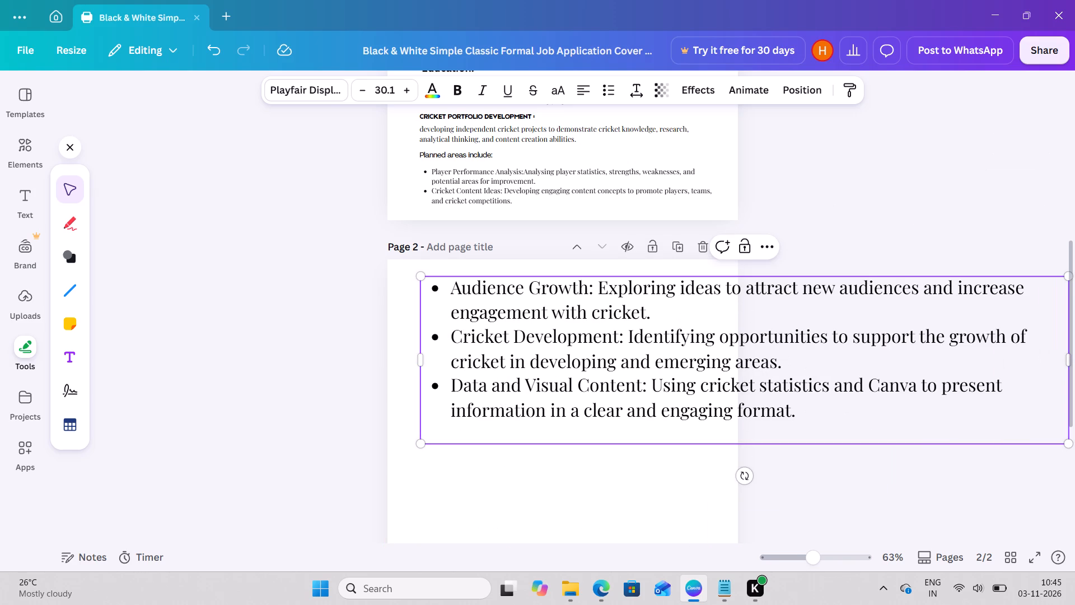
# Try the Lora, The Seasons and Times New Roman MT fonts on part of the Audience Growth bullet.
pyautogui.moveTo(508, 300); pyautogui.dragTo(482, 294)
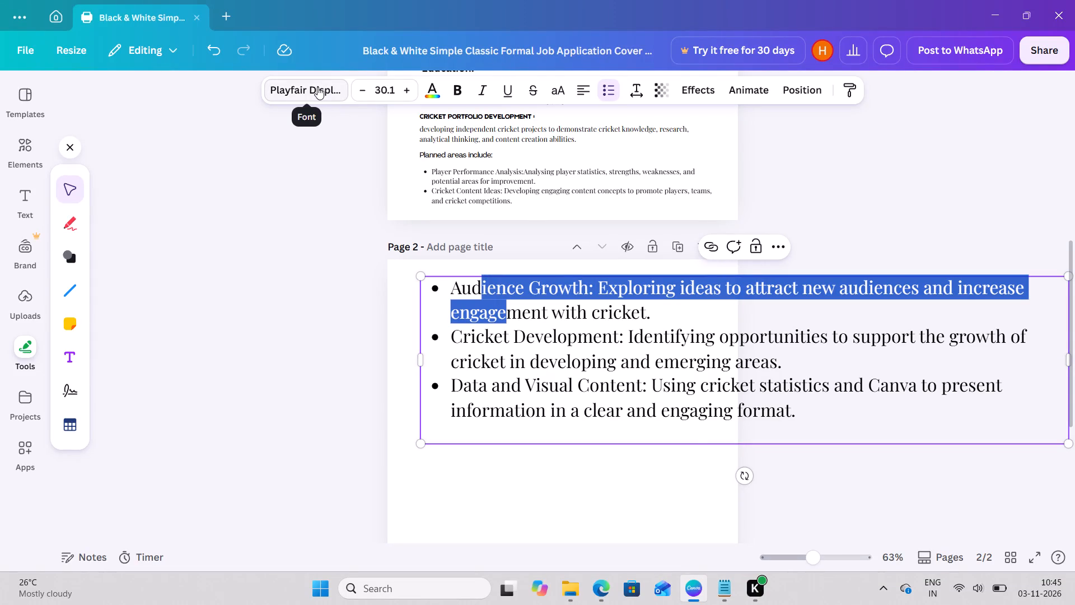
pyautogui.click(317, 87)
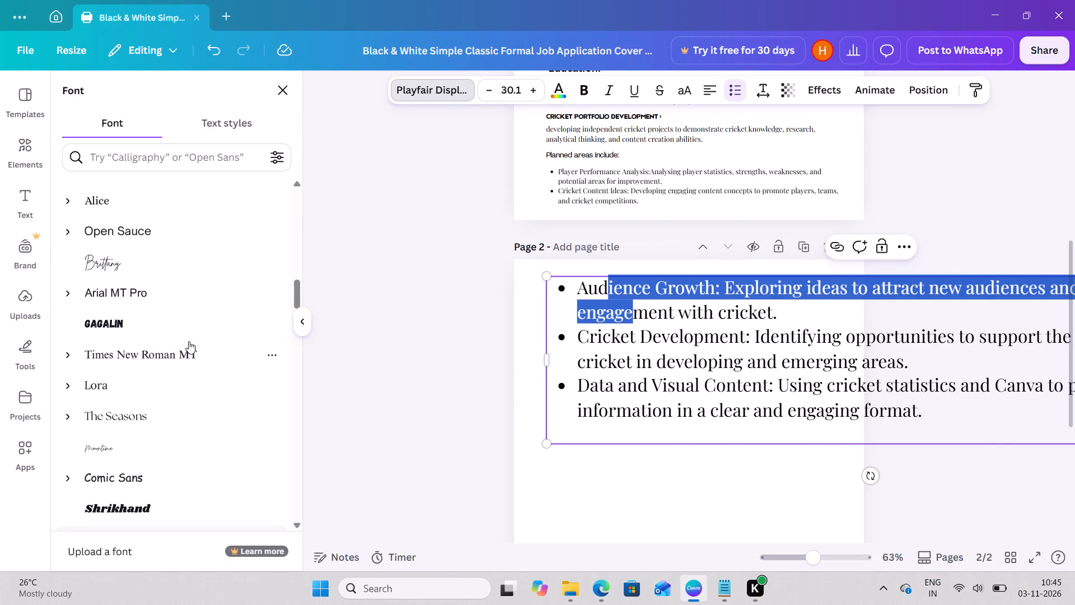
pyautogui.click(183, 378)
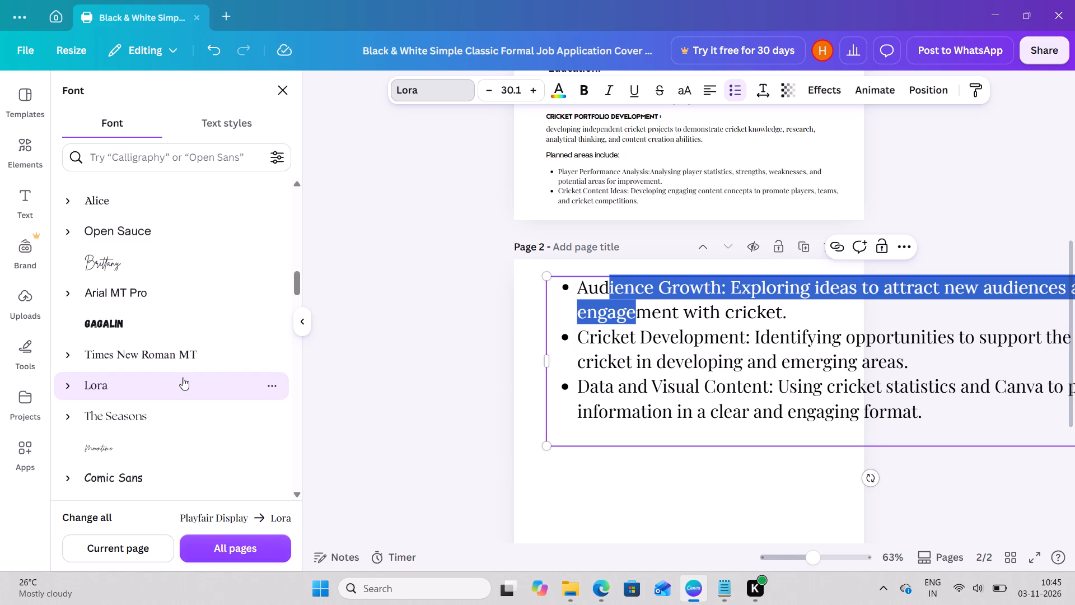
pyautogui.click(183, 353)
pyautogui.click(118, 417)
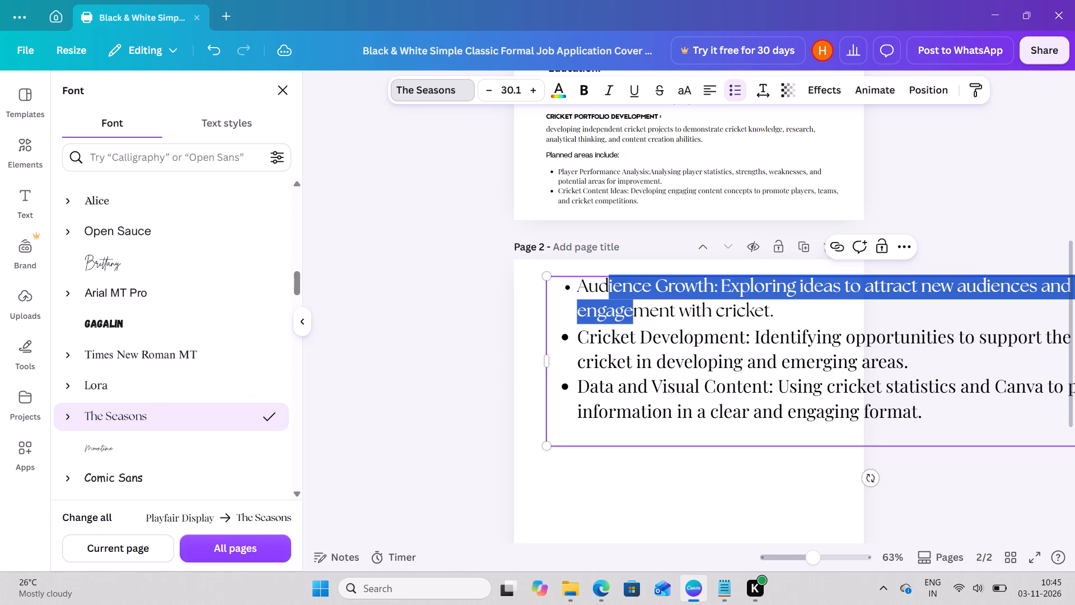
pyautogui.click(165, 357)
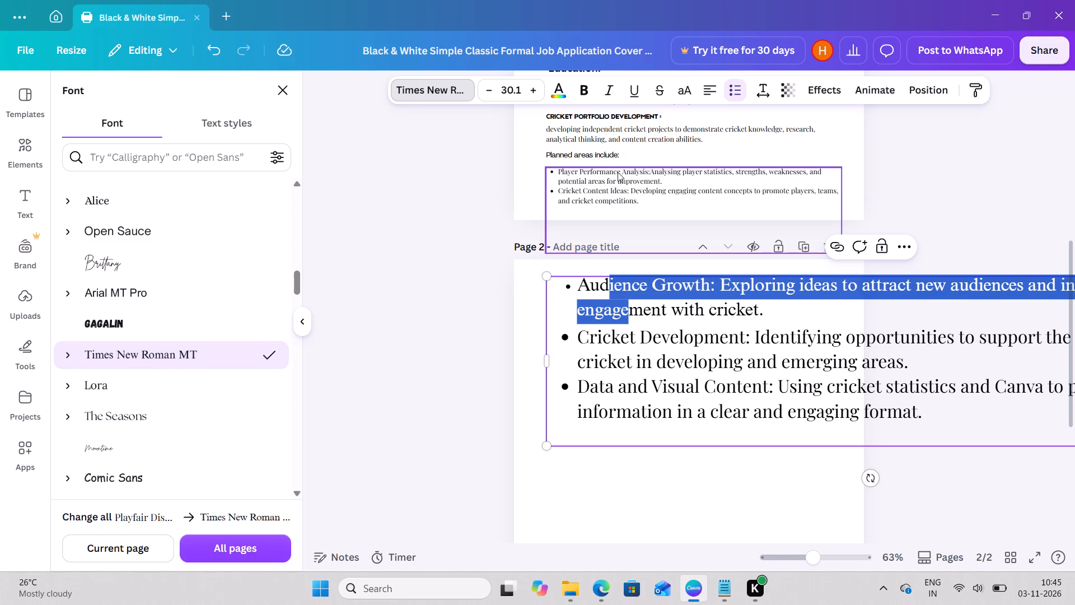
# Check the font of page 1's bullet list, and apply the Section header text style to the whole bullet box on page 2.
pyautogui.click(618, 172)
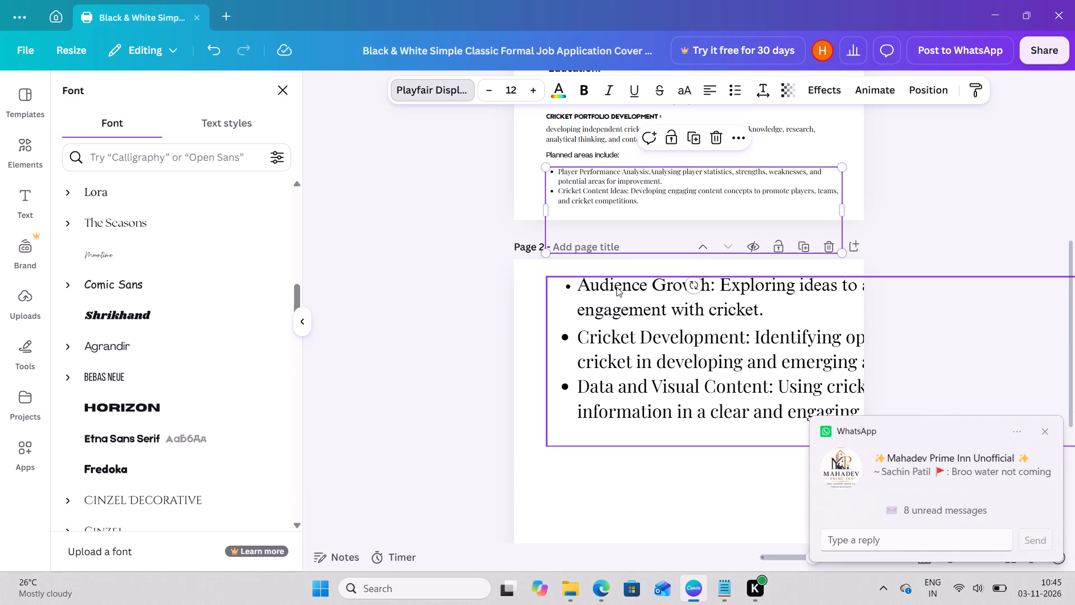
pyautogui.click(609, 308)
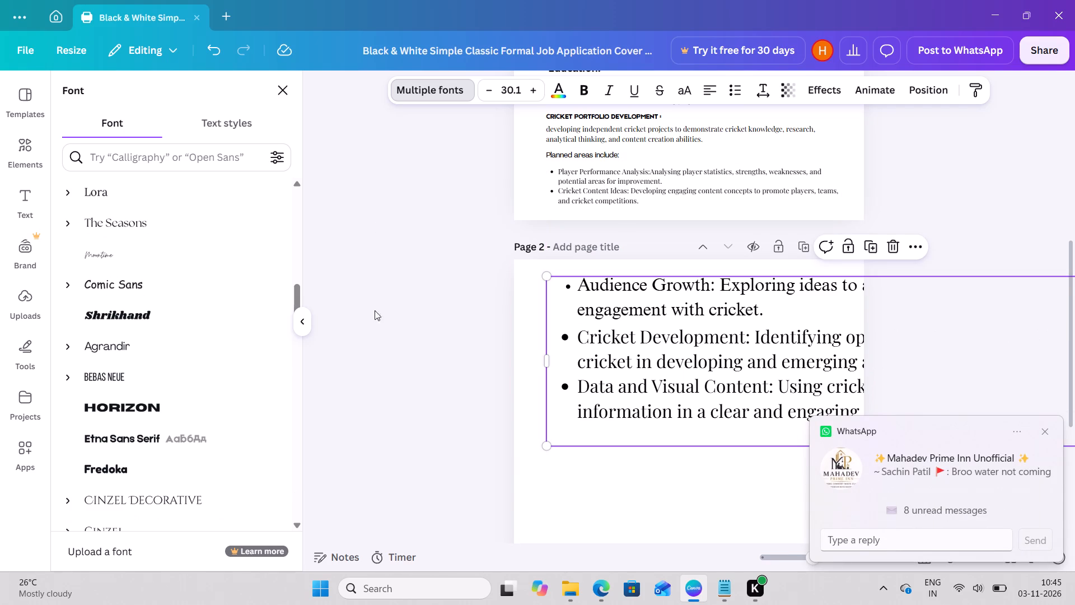
pyautogui.scroll(-4, 223, 339)
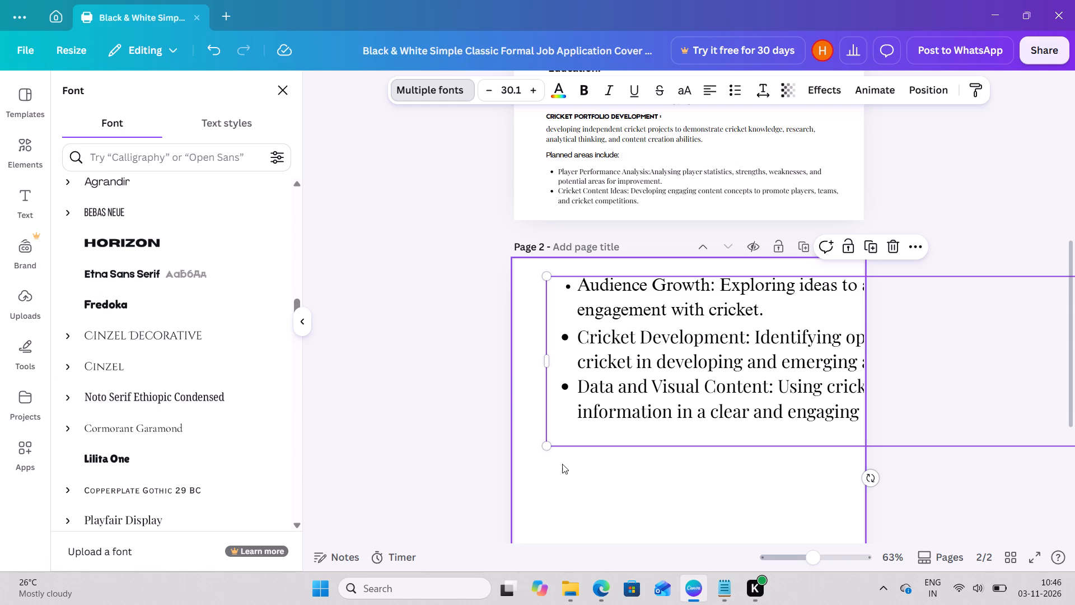
pyautogui.click(226, 128)
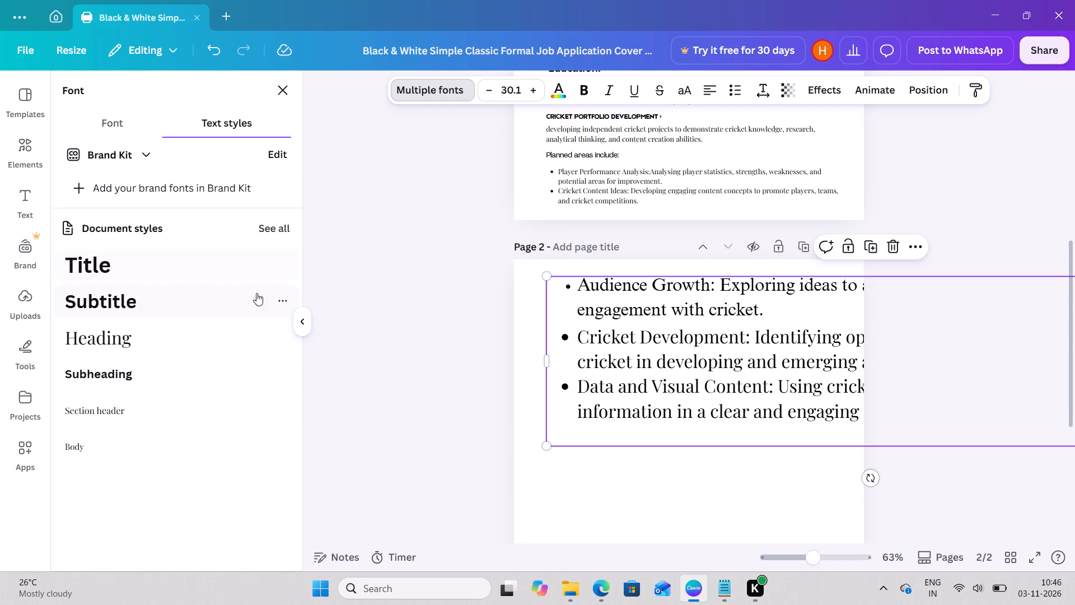
pyautogui.click(116, 425)
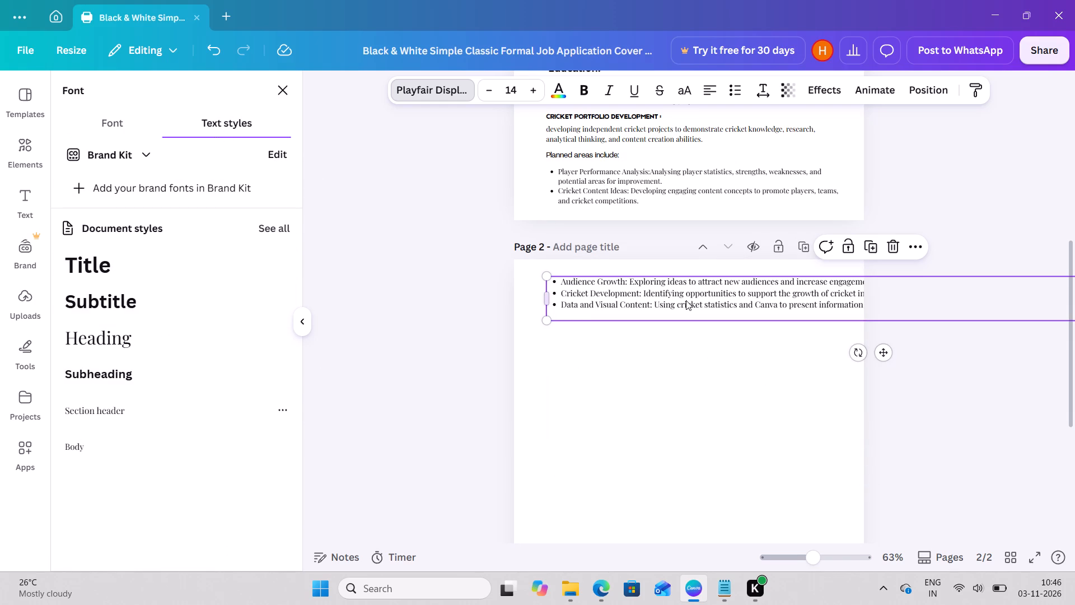
# Move the bullet box leftward until its right end lies on page 2, narrow it and scale its text to about size 12.6.
pyautogui.moveTo(686, 300); pyautogui.dragTo(655, 296)
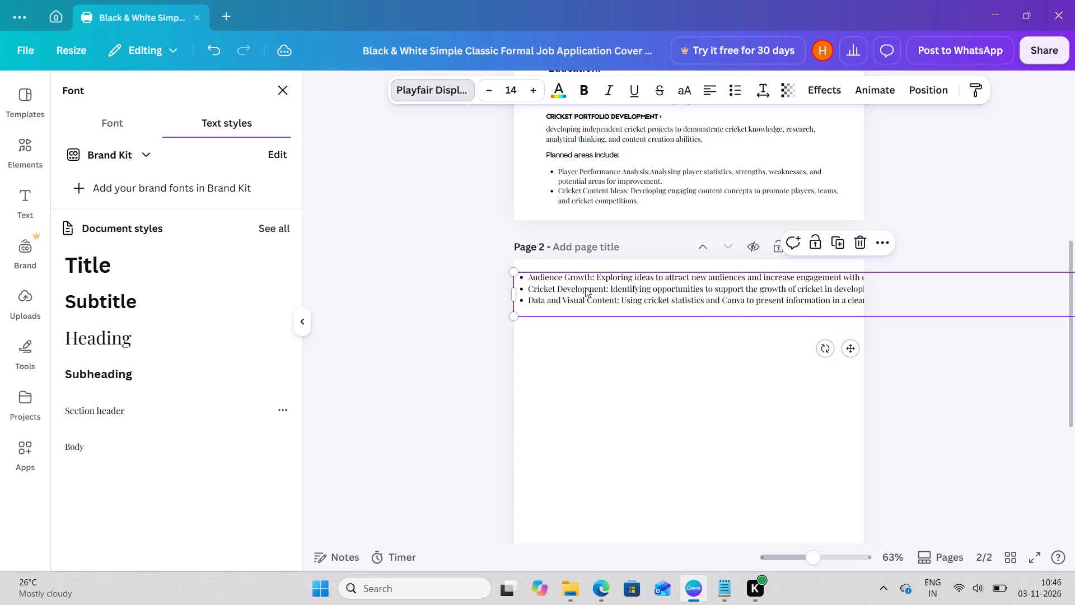
pyautogui.moveTo(513, 301); pyautogui.dragTo(531, 302)
pyautogui.moveTo(531, 302); pyautogui.dragTo(596, 292)
pyautogui.moveTo(677, 282); pyautogui.dragTo(610, 287)
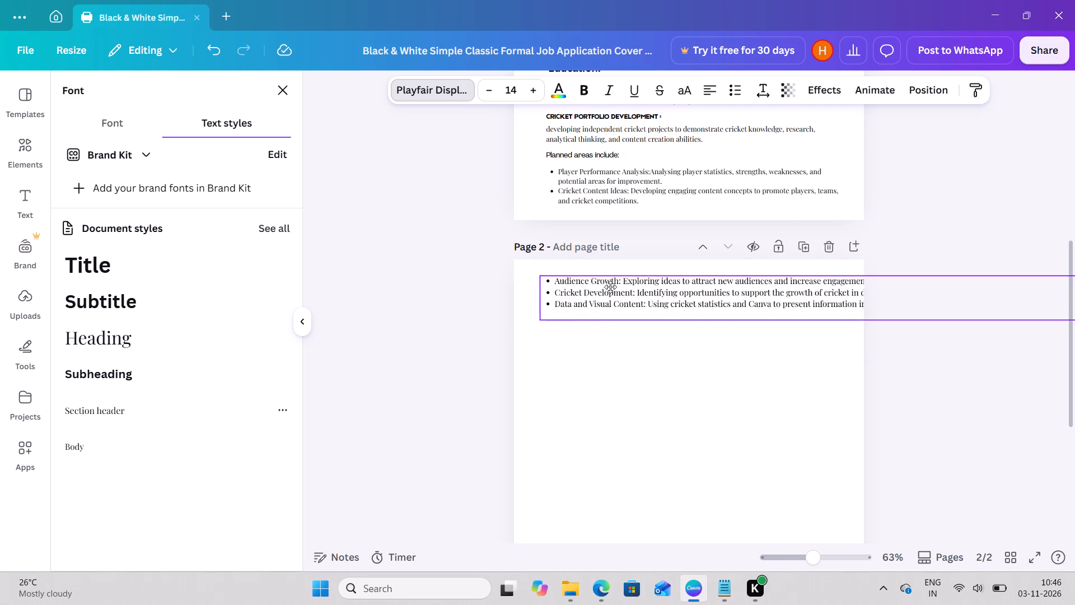
pyautogui.moveTo(610, 287); pyautogui.dragTo(578, 291)
pyautogui.moveTo(642, 285); pyautogui.dragTo(461, 333)
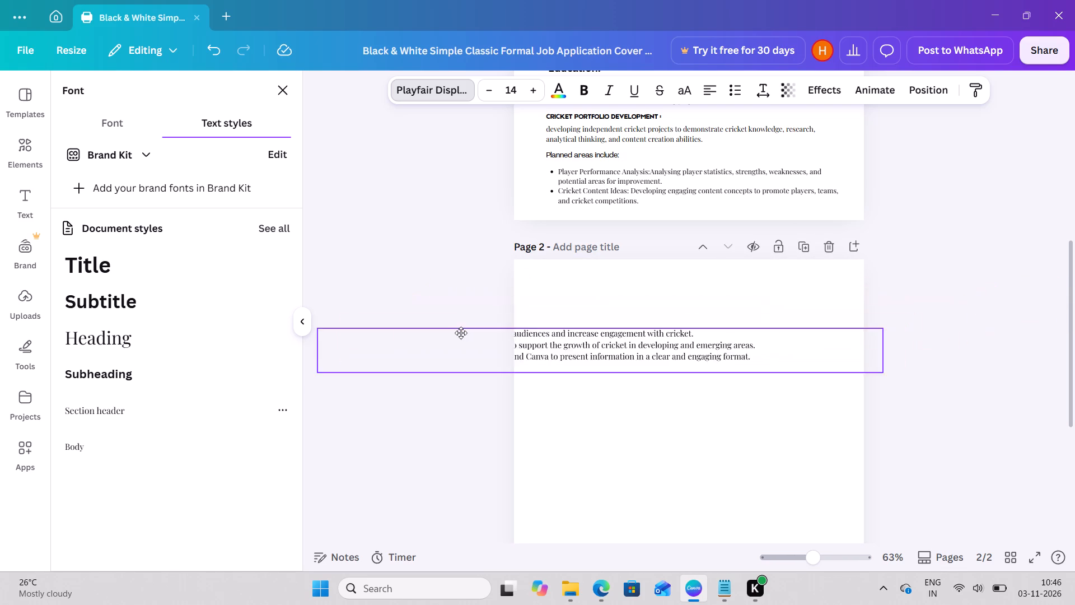
pyautogui.moveTo(461, 333); pyautogui.dragTo(447, 339)
pyautogui.moveTo(870, 356); pyautogui.dragTo(781, 332)
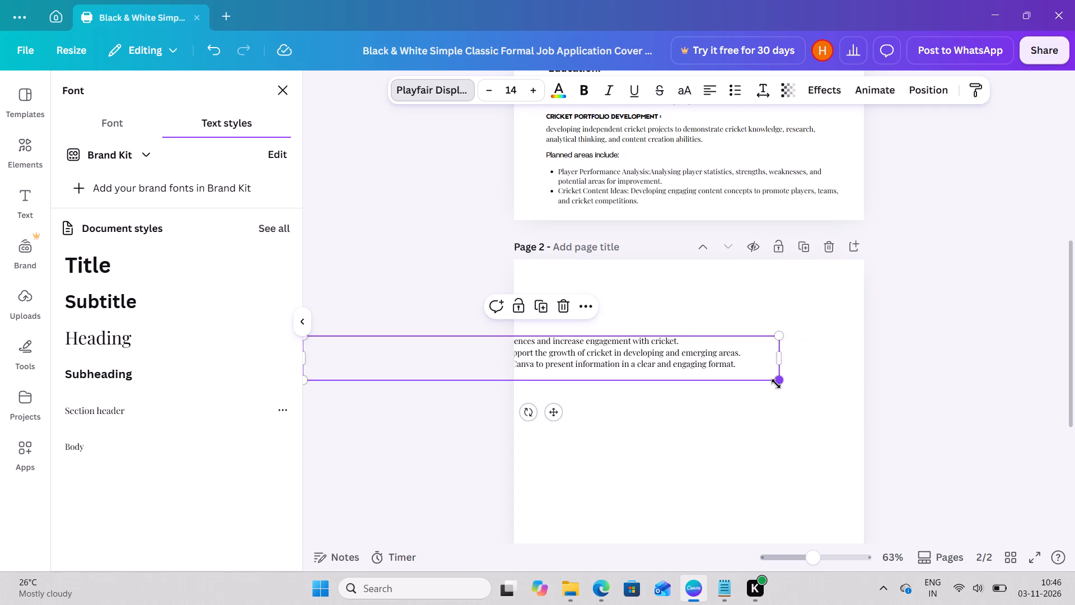
pyautogui.moveTo(776, 384); pyautogui.dragTo(732, 337)
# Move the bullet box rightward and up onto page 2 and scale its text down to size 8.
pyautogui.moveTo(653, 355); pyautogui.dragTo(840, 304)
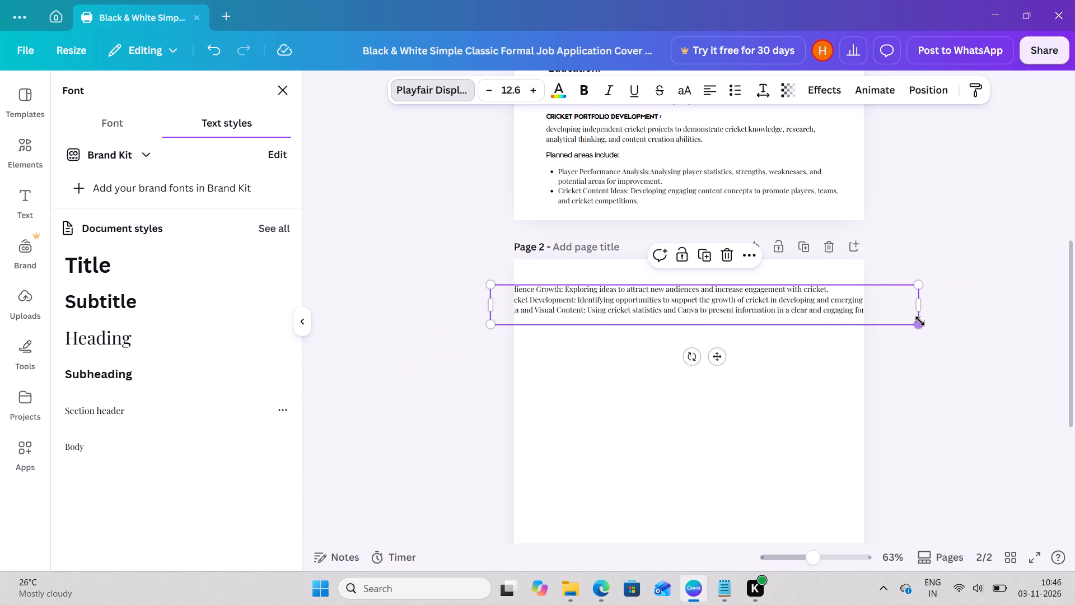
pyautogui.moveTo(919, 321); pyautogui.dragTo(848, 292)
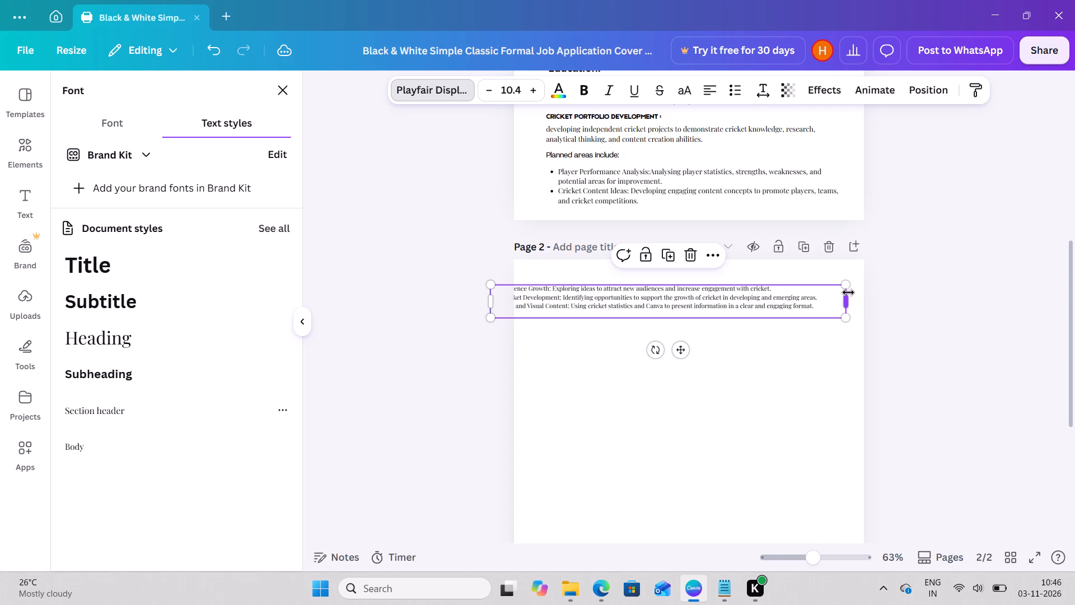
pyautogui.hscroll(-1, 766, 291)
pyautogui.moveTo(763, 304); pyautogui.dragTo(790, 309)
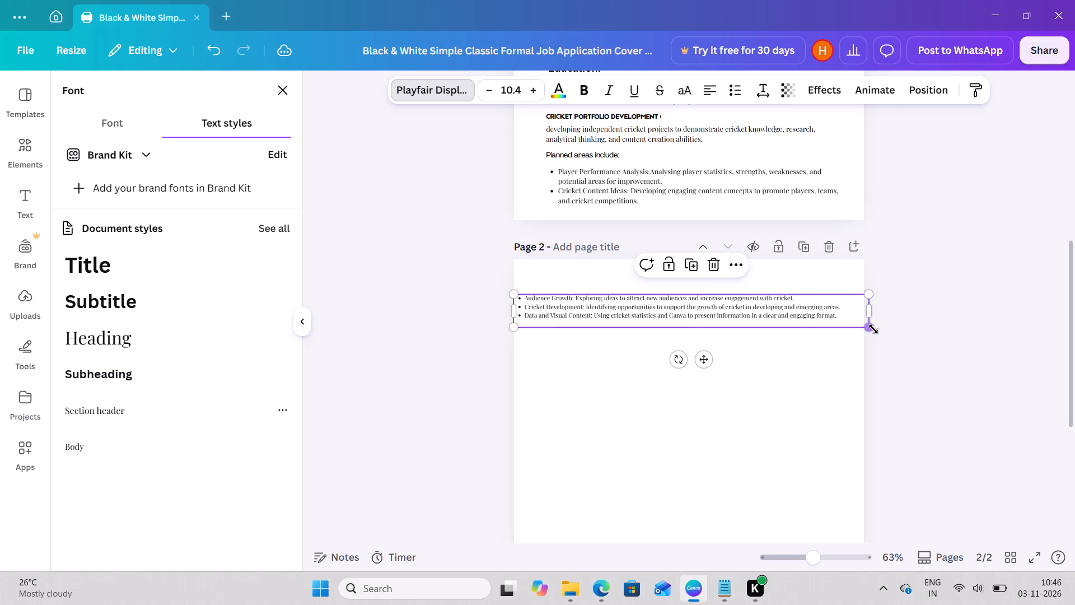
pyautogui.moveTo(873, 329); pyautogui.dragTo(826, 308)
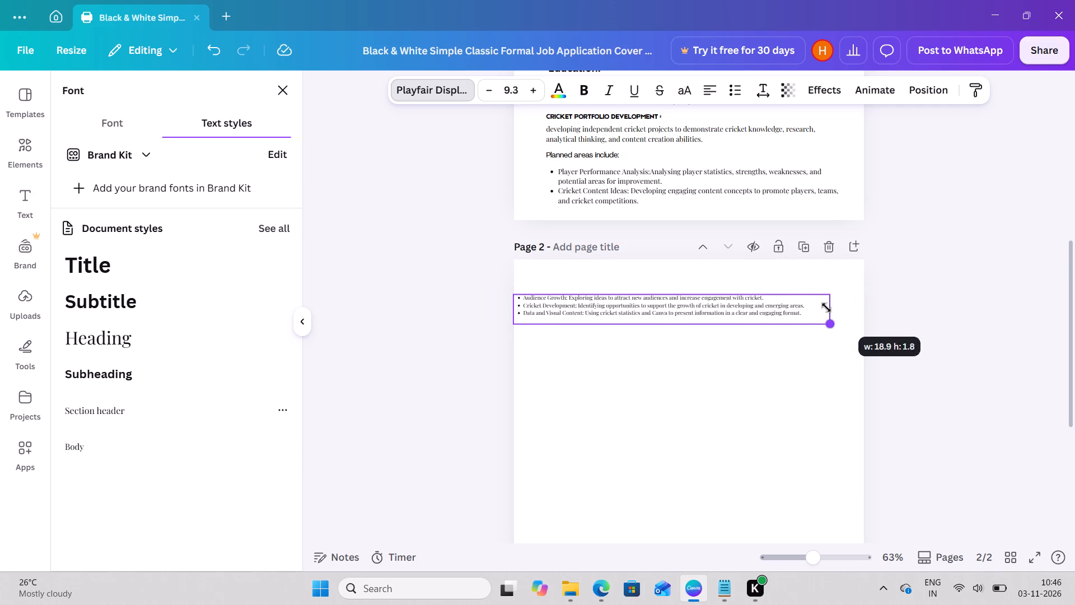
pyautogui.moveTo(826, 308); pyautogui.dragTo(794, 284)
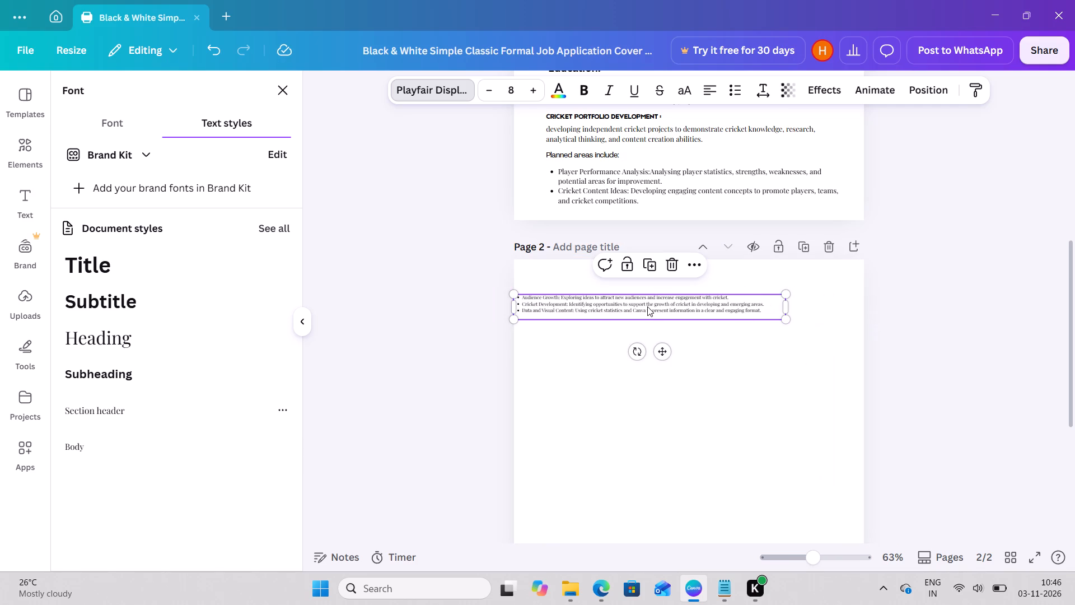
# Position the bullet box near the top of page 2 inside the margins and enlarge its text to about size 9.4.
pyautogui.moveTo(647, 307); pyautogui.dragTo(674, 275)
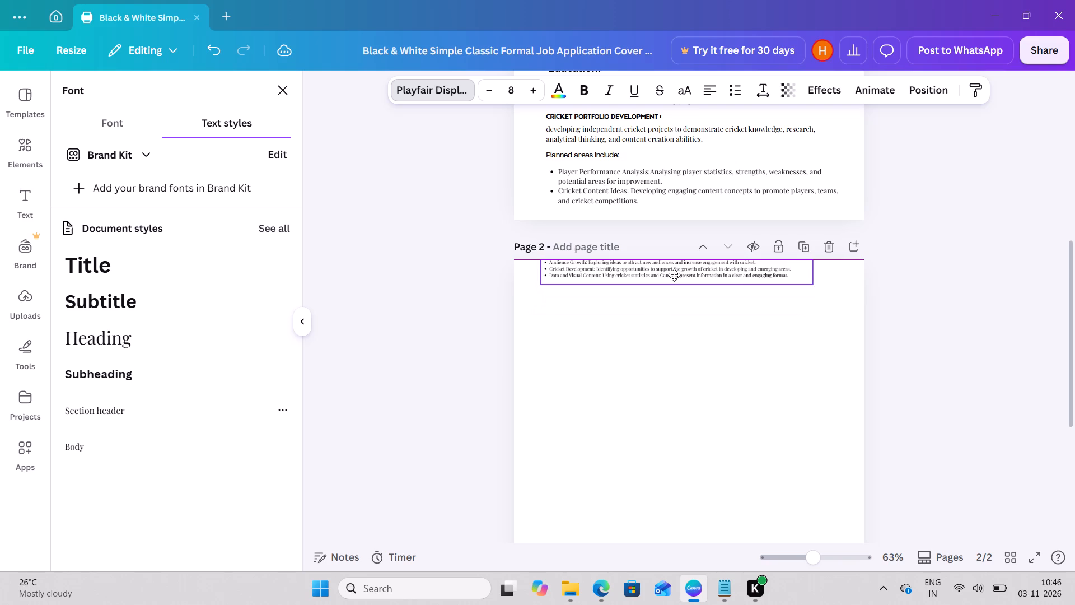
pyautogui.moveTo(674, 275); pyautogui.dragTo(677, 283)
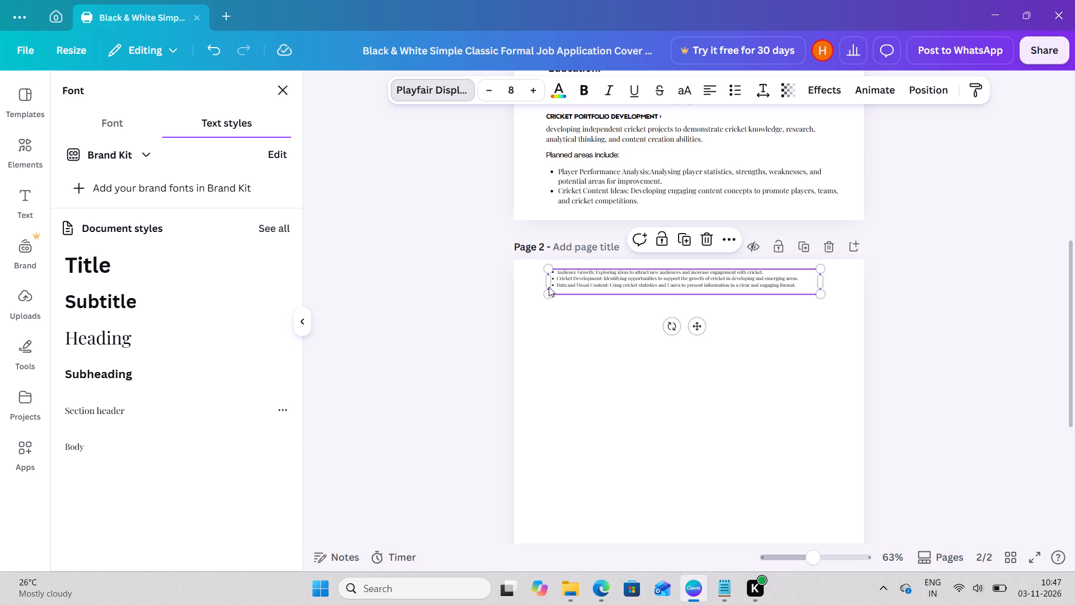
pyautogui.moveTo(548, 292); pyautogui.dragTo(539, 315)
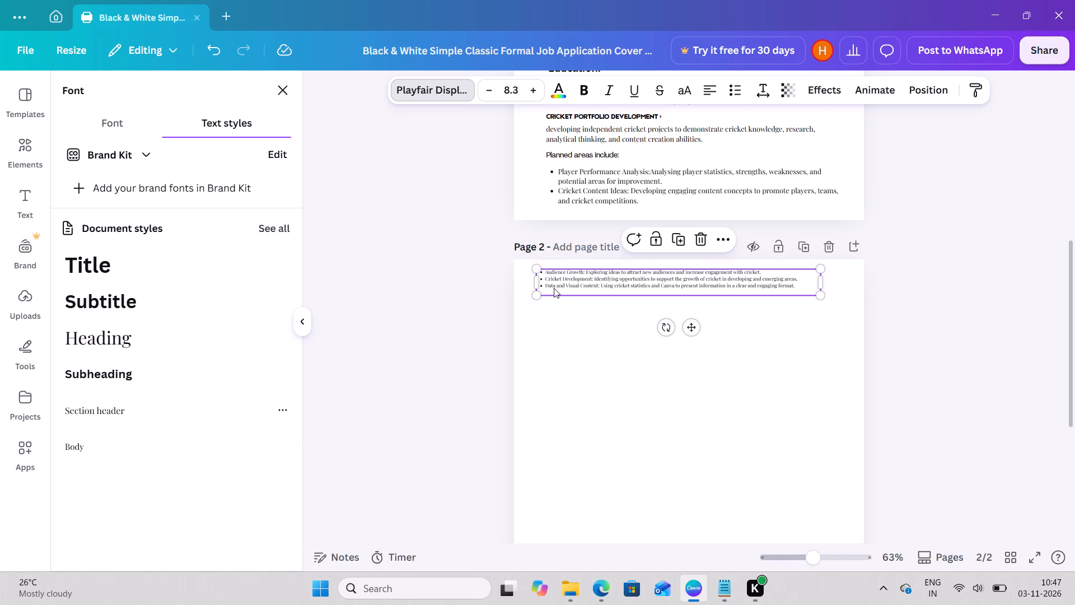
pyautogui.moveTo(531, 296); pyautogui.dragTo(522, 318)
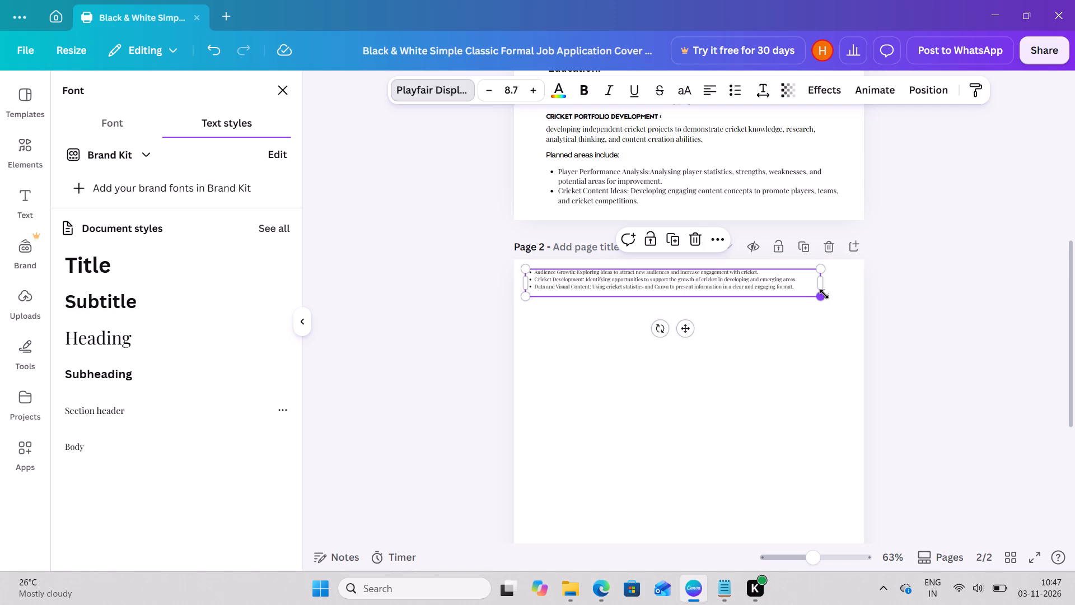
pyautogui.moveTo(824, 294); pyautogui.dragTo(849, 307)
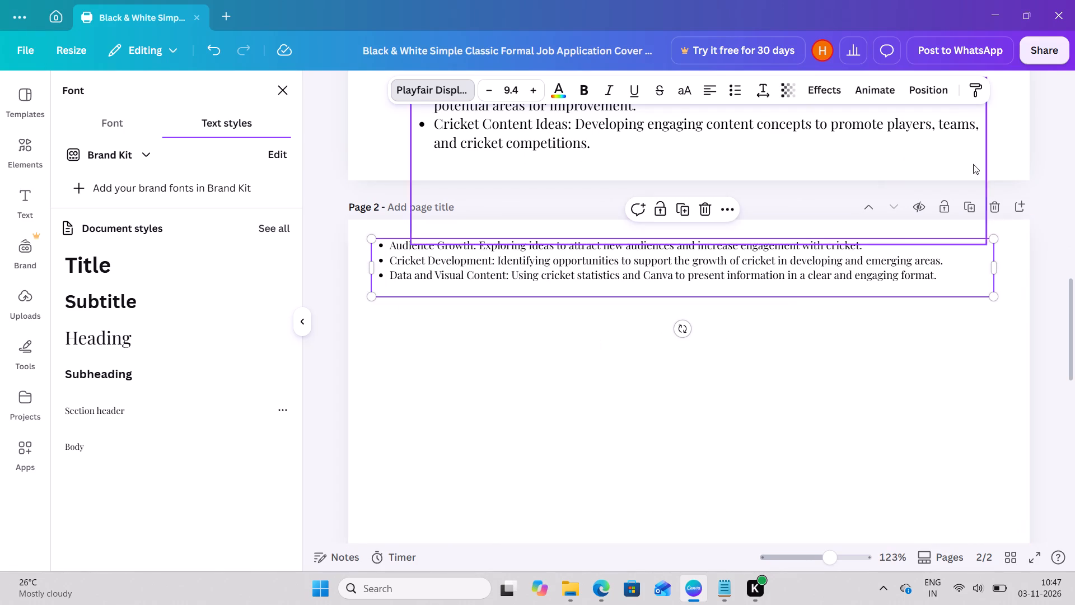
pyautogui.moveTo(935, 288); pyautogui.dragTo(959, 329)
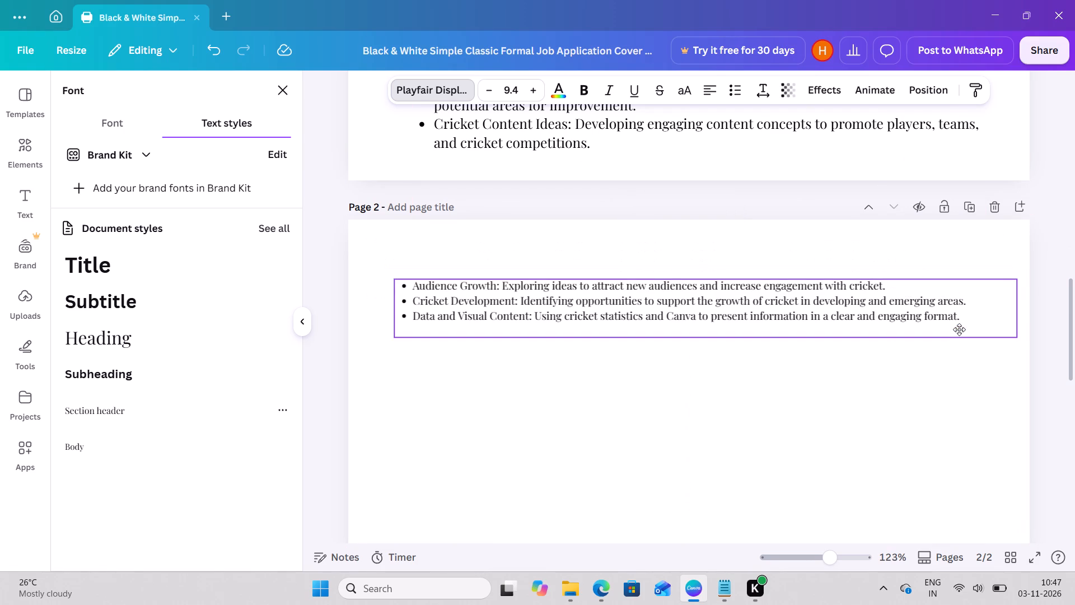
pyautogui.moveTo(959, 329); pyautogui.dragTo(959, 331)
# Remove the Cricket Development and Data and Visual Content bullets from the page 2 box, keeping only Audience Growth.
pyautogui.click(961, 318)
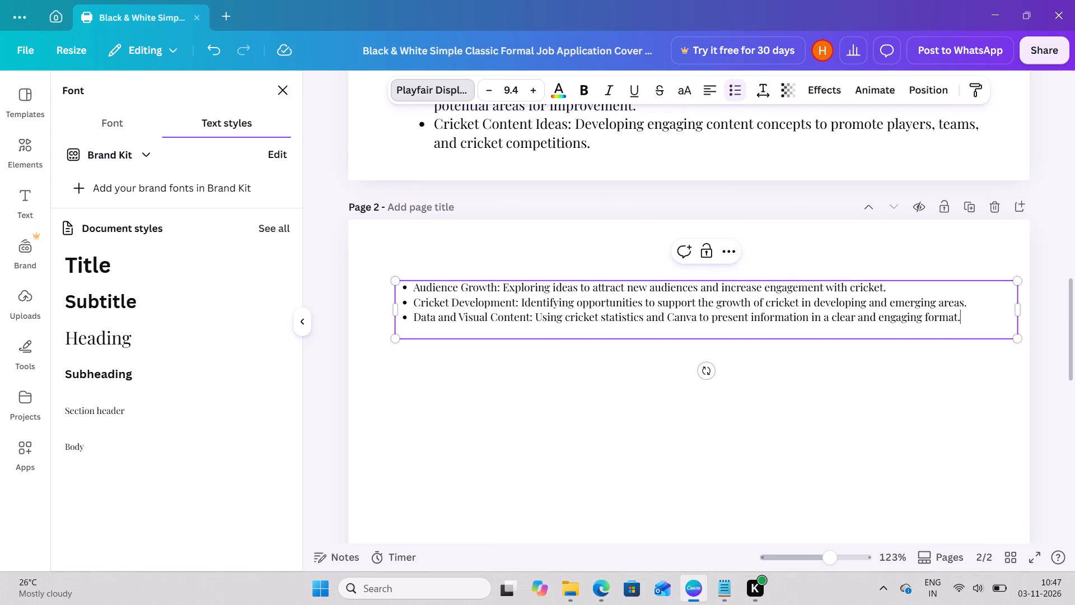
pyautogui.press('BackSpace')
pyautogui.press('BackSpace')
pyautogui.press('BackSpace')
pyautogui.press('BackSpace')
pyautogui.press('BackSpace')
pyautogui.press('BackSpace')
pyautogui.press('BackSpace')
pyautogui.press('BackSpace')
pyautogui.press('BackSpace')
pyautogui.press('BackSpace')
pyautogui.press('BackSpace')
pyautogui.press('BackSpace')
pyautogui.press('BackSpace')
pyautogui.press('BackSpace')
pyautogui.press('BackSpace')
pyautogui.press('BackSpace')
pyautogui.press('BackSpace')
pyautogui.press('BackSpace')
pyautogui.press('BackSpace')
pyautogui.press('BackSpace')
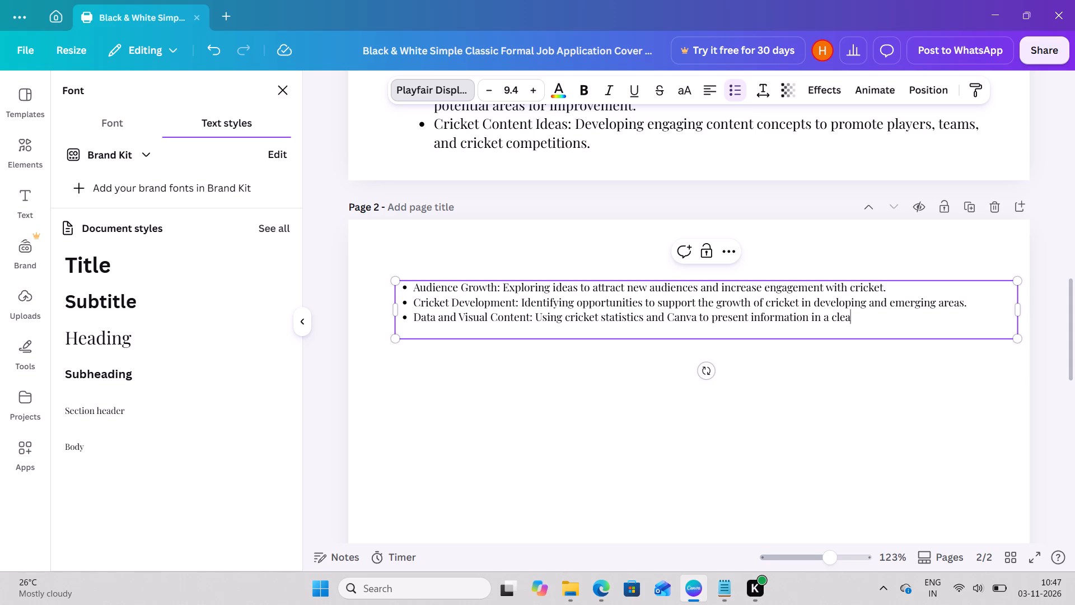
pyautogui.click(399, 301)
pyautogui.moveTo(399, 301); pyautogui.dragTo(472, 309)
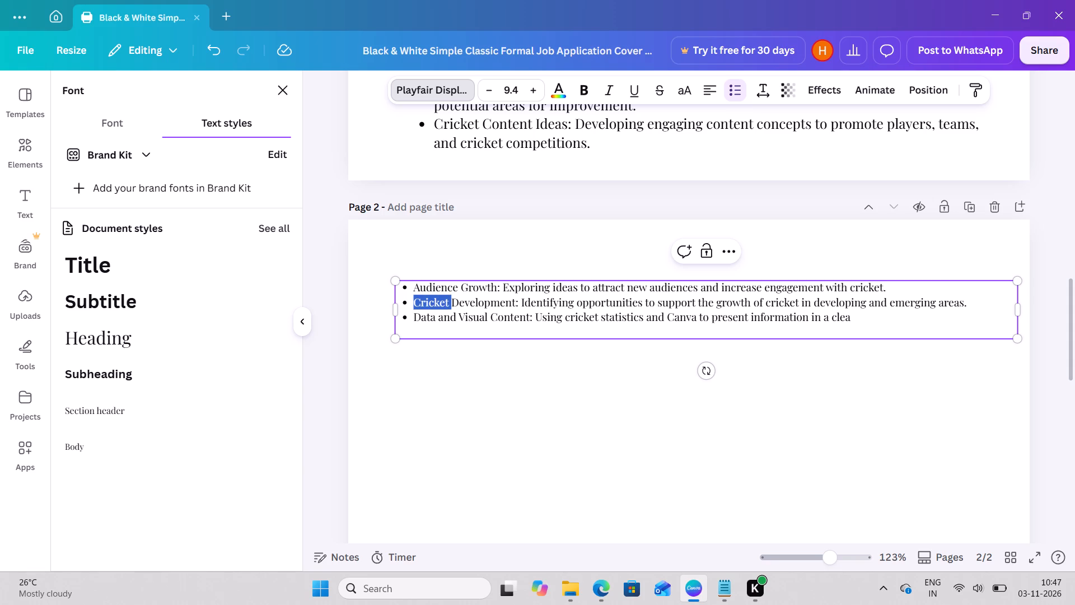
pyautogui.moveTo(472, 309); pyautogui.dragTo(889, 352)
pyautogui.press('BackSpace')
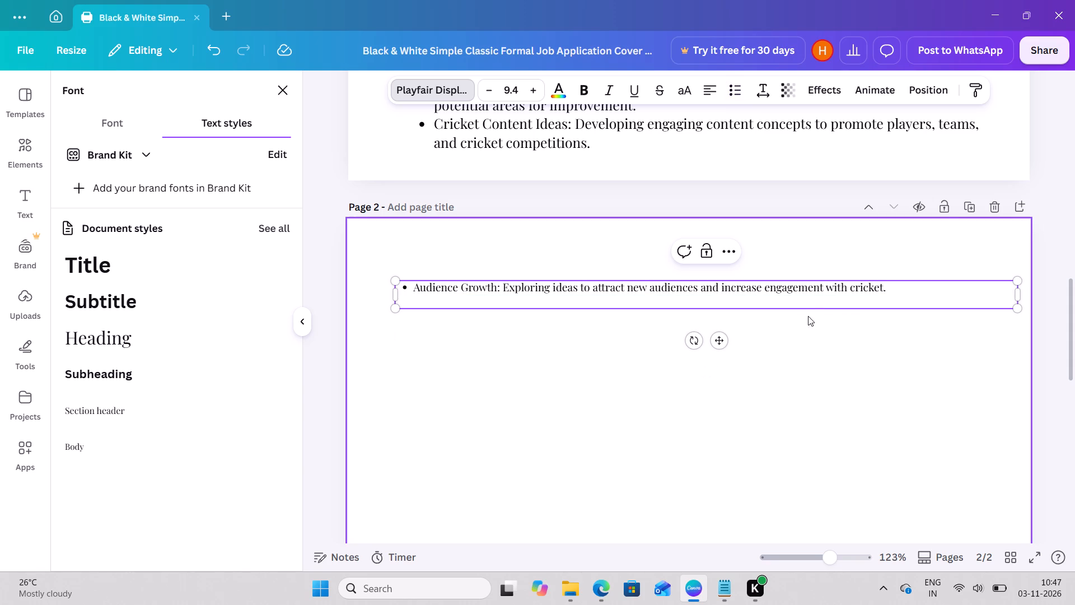
# Delete the Audience Growth bullet box from page 2.
pyautogui.click(717, 311)
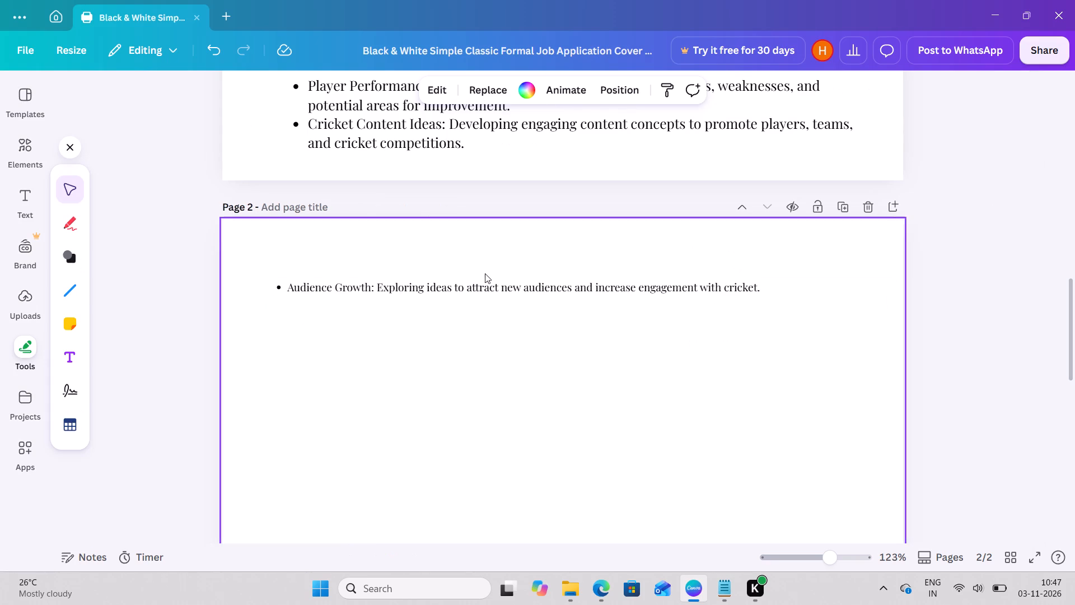
pyautogui.click(496, 288)
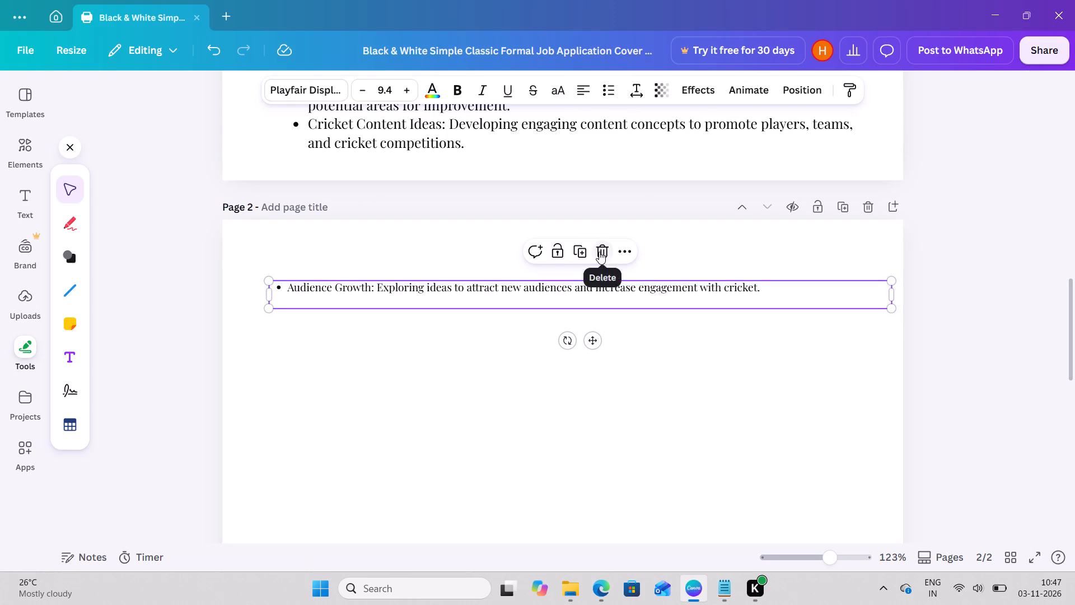
pyautogui.click(599, 252)
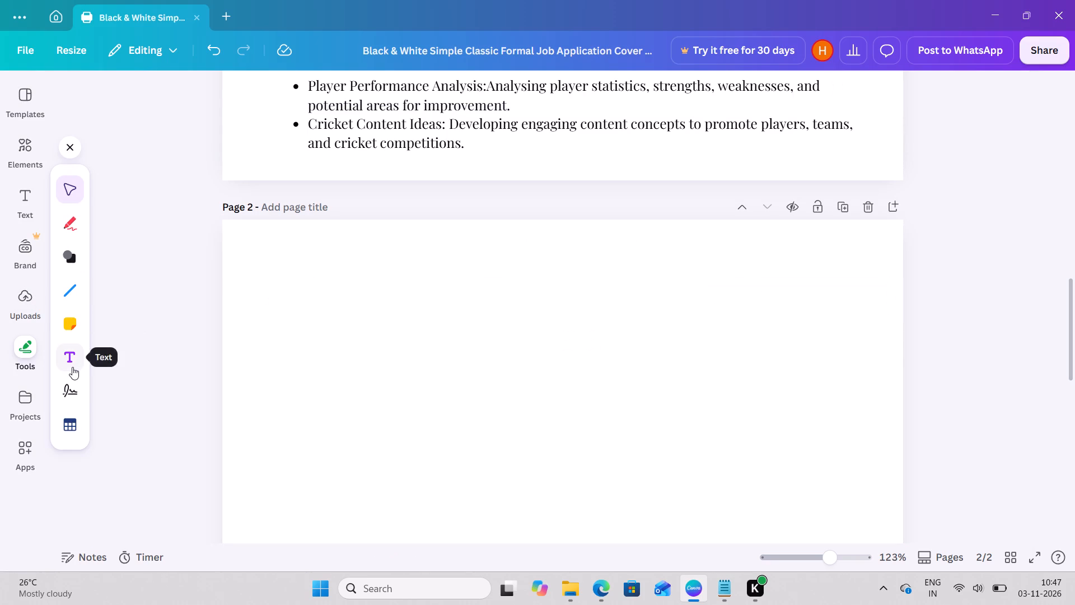
# Add a new text box near the top of page 2, in line with page 1's bullet list.
pyautogui.click(72, 367)
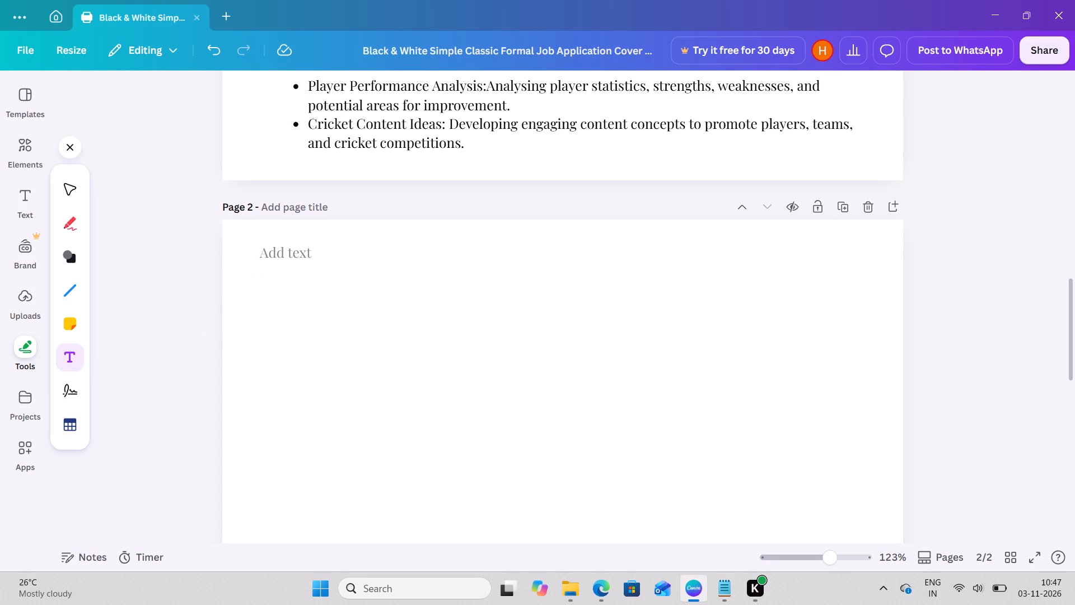
pyautogui.click(294, 229)
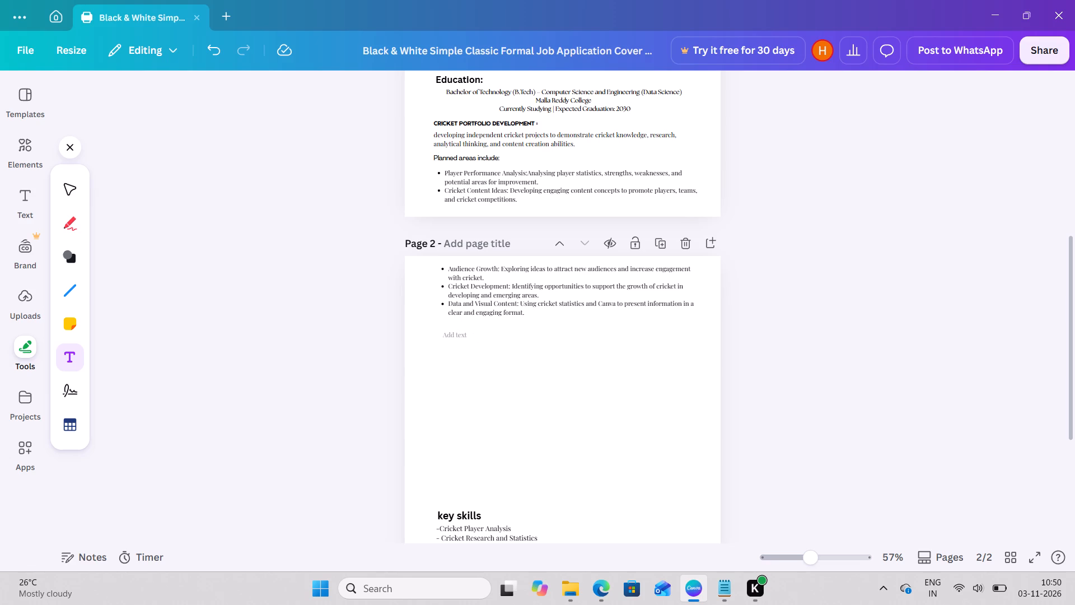
pyautogui.click(441, 336)
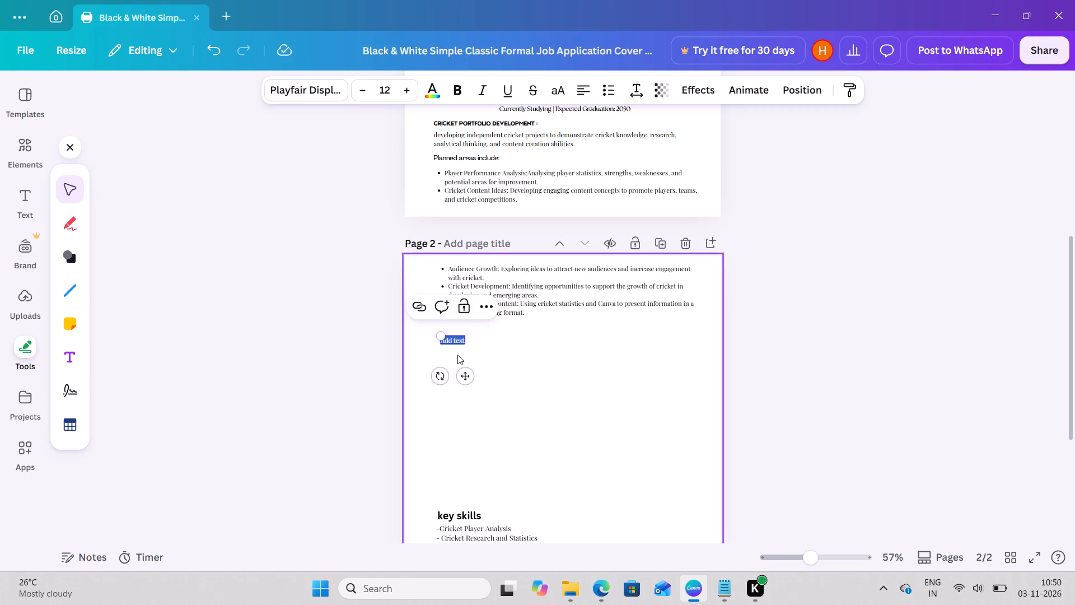
pyautogui.click(462, 338)
pyautogui.press('BackSpace')
pyautogui.press('BackSpace')
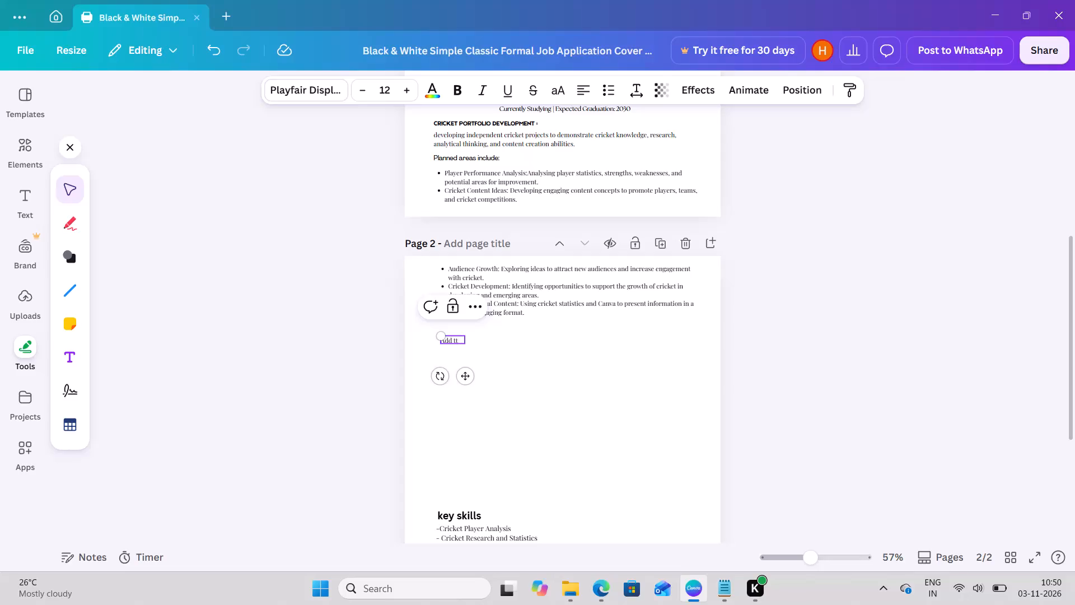
pyautogui.press('BackSpace')
pyautogui.press('BackSpace')
pyautogui.press('BackSpace')
pyautogui.press('BackSpace')
pyautogui.press('BackSpace')
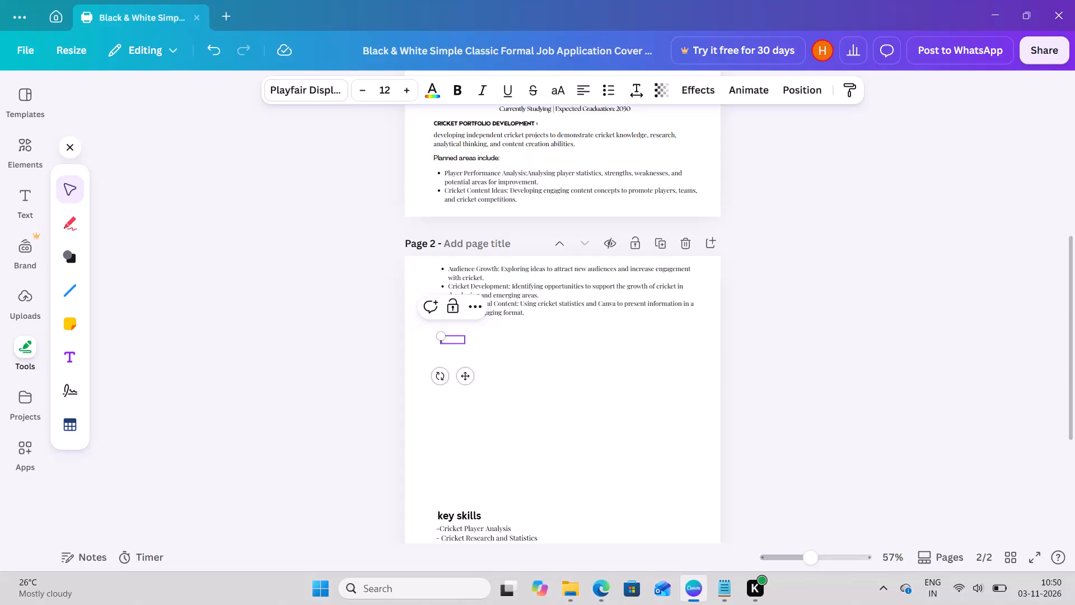
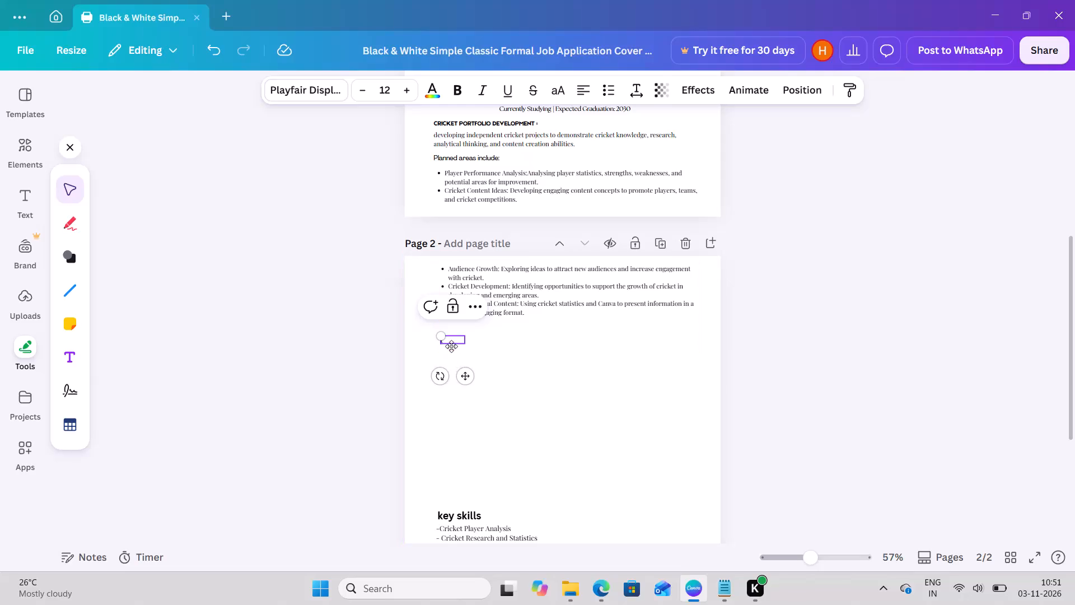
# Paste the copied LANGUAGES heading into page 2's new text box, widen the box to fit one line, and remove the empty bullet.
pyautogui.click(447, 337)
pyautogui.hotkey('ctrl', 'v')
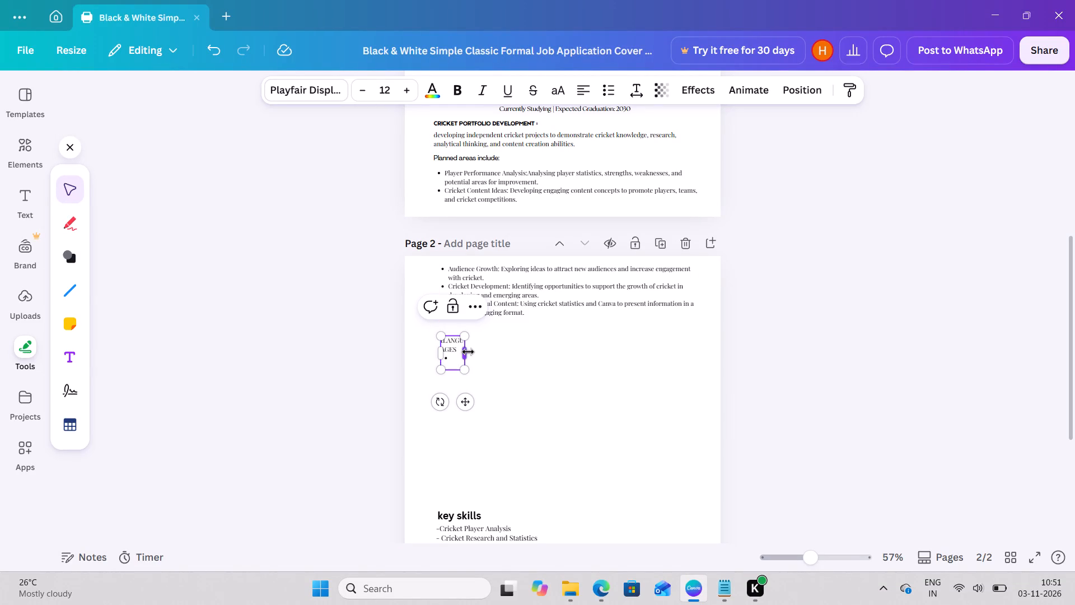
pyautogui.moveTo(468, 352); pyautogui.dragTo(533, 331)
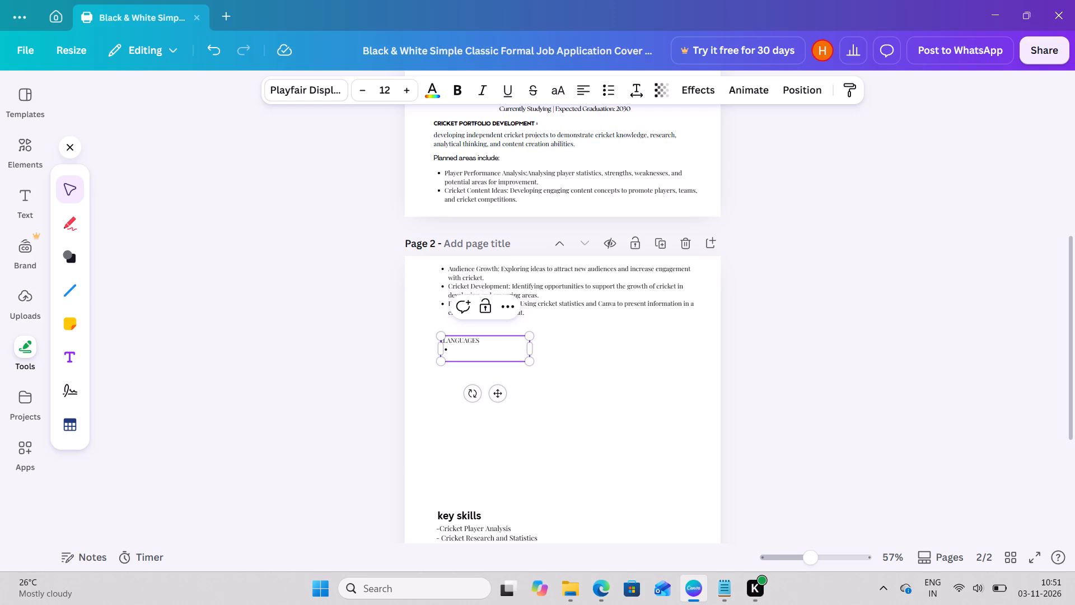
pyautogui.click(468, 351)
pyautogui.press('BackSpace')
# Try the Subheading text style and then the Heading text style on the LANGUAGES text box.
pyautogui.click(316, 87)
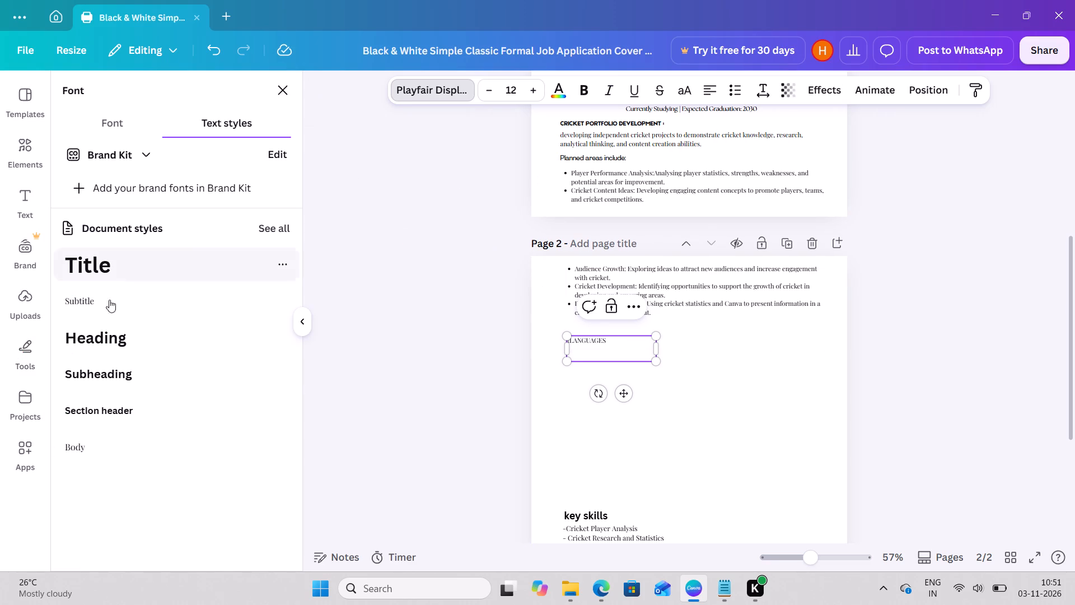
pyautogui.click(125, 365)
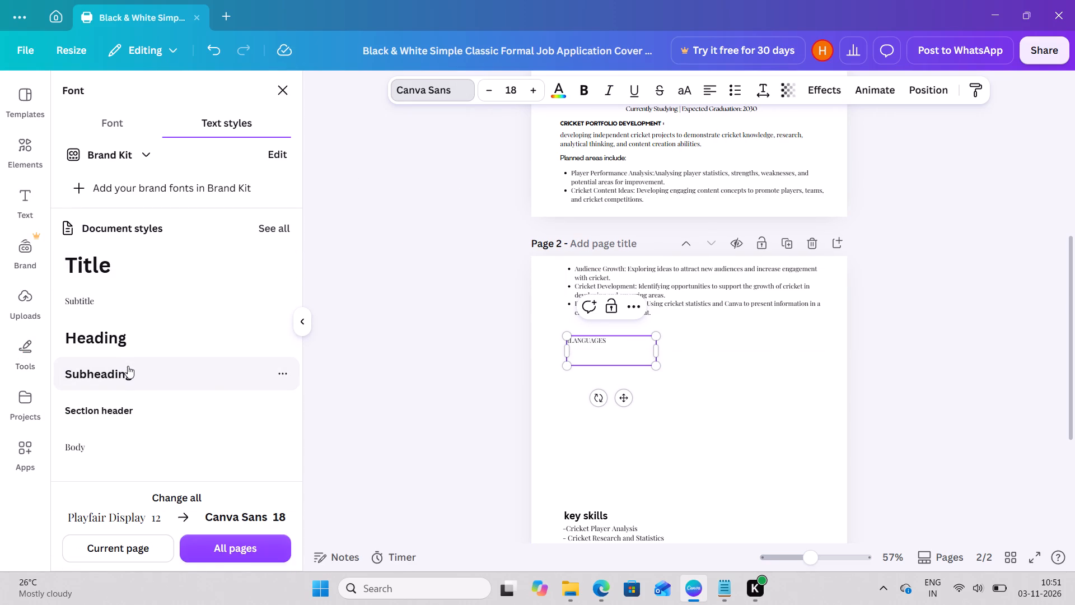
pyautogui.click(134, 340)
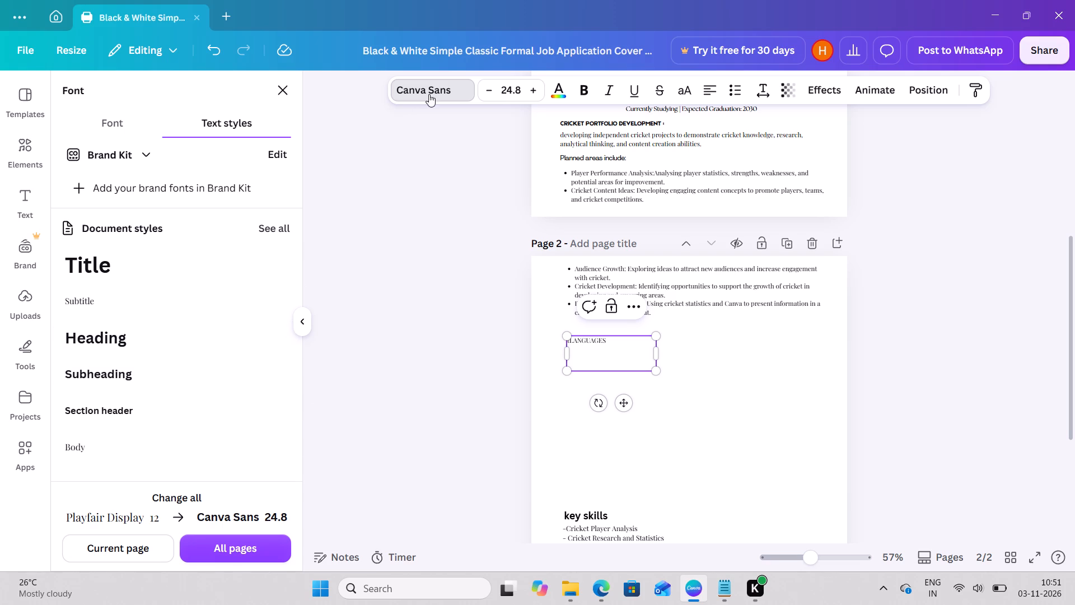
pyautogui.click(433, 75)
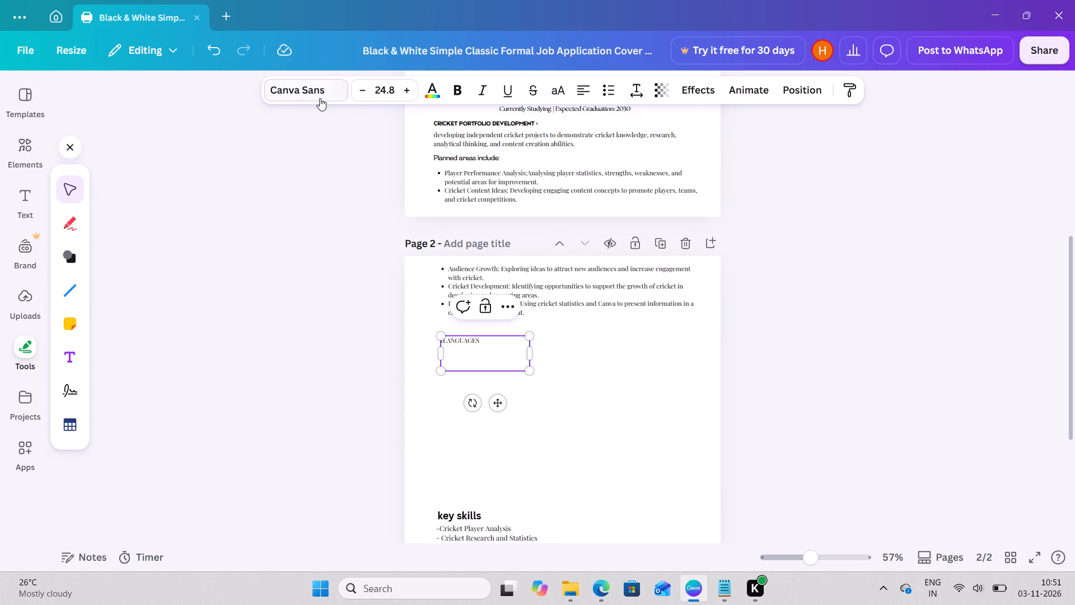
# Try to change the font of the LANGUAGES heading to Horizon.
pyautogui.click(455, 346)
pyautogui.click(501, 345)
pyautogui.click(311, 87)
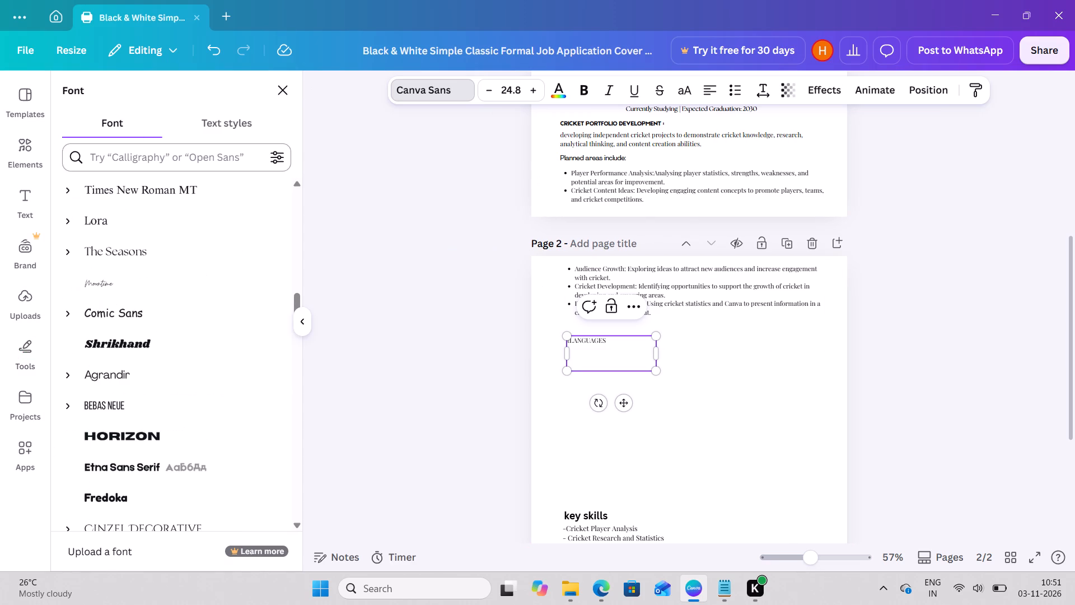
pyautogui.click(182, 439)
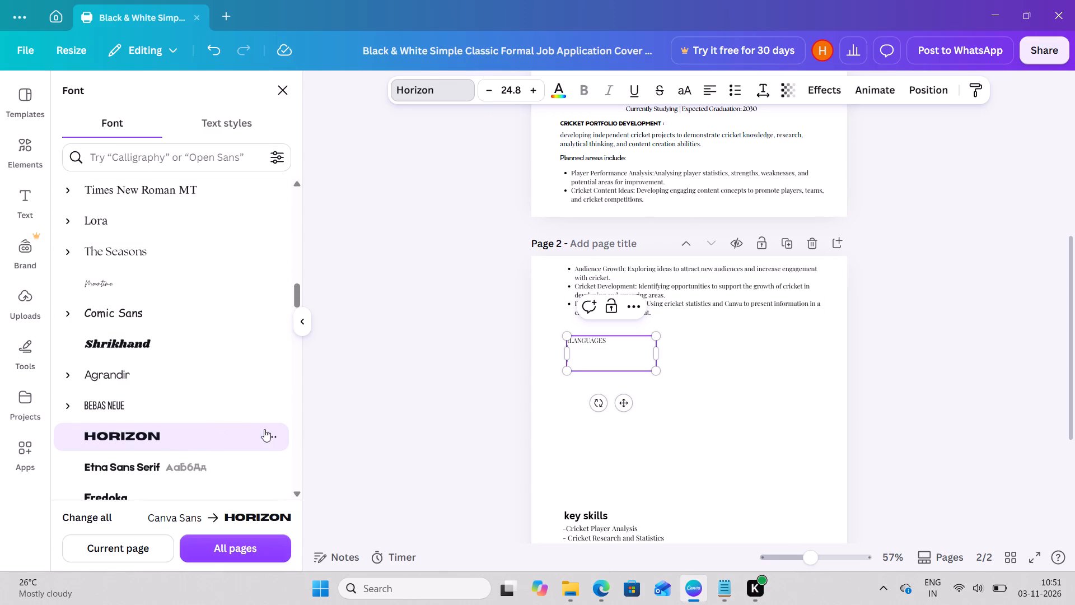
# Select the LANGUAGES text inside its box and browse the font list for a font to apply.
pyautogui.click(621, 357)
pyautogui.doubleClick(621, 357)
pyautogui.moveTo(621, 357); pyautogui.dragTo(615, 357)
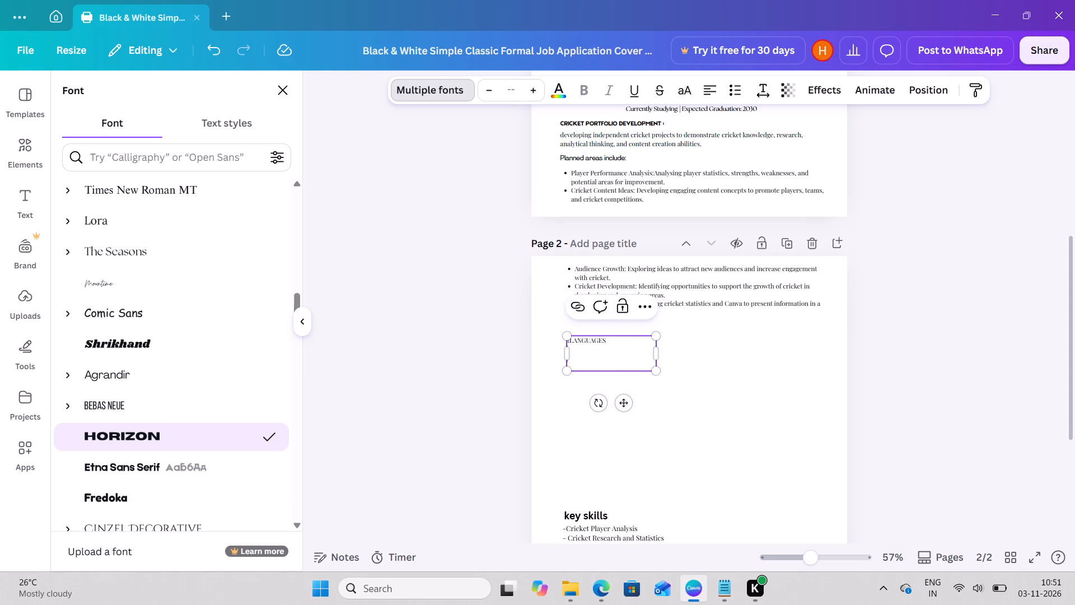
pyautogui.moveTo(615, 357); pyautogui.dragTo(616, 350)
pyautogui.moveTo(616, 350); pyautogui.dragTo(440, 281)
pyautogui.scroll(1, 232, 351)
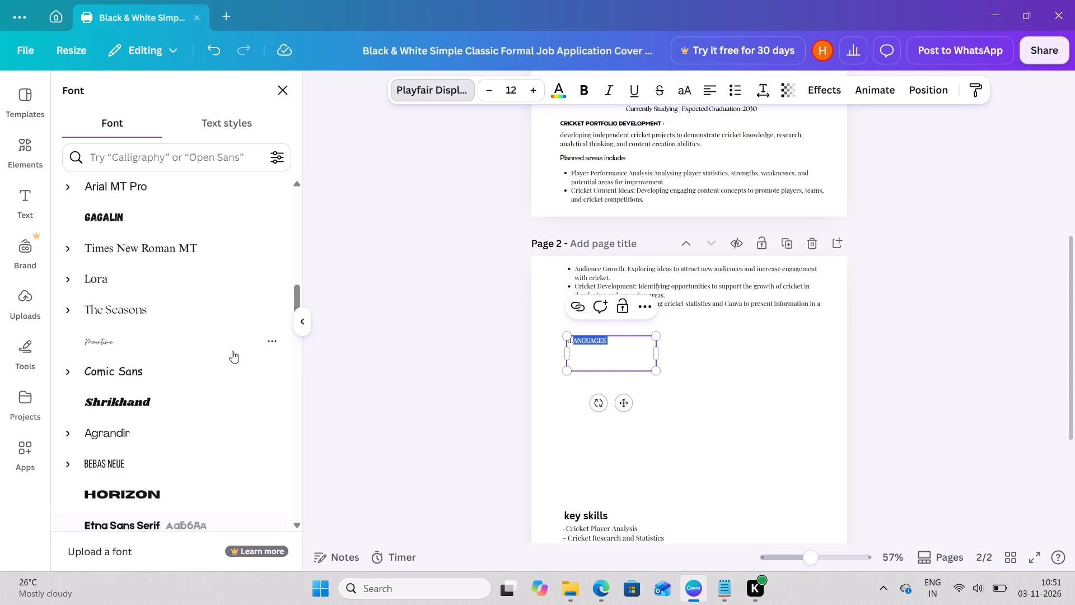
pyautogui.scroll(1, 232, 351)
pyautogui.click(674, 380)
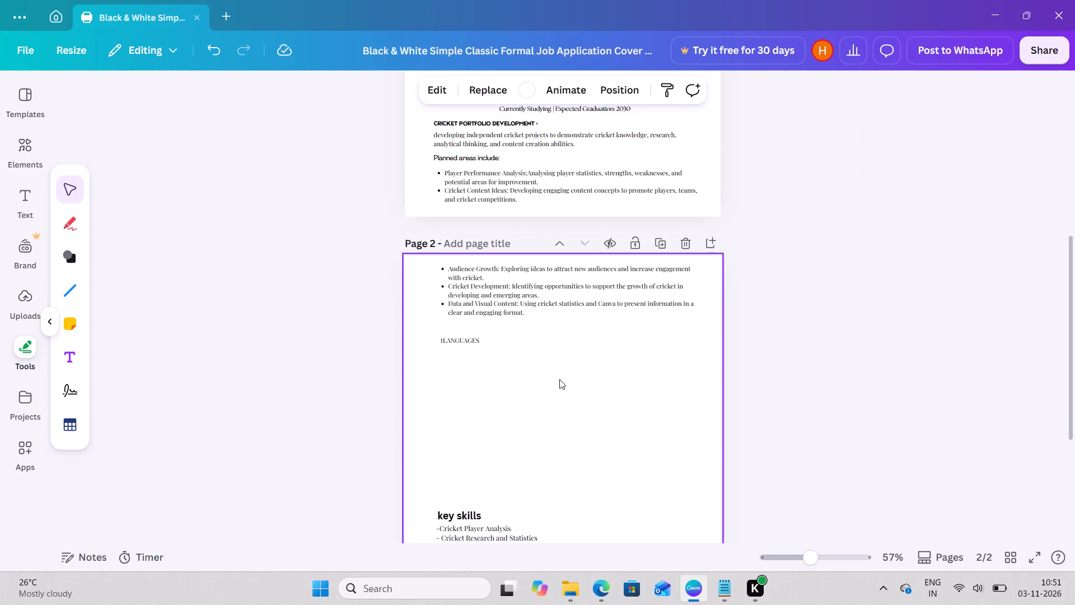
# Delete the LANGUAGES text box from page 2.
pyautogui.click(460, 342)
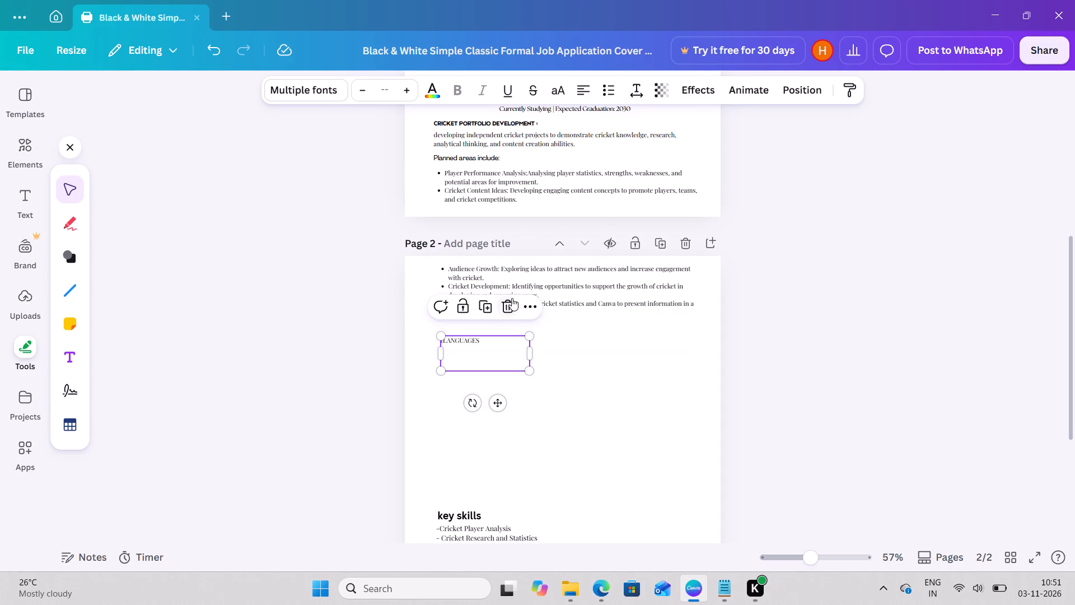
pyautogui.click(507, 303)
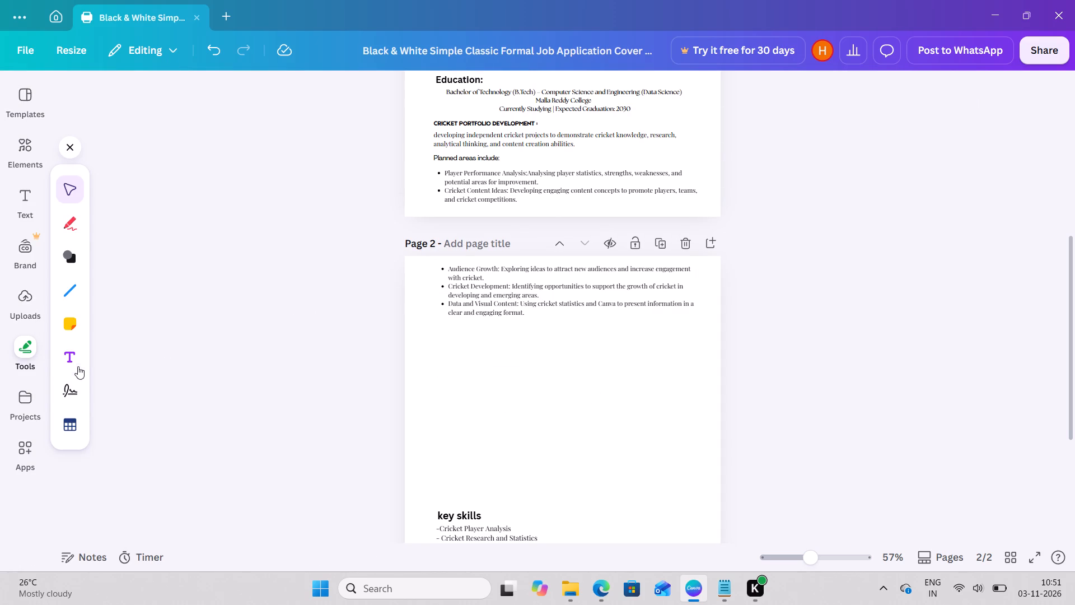
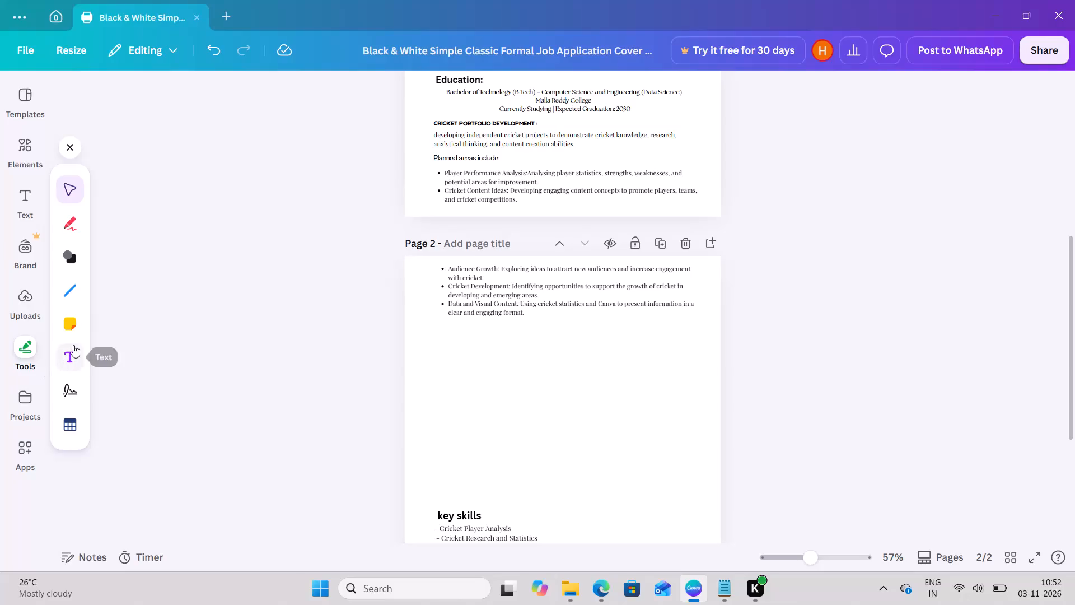
# Add a text box on page 2 just beneath the Data and Visual Content bullet.
pyautogui.click(73, 345)
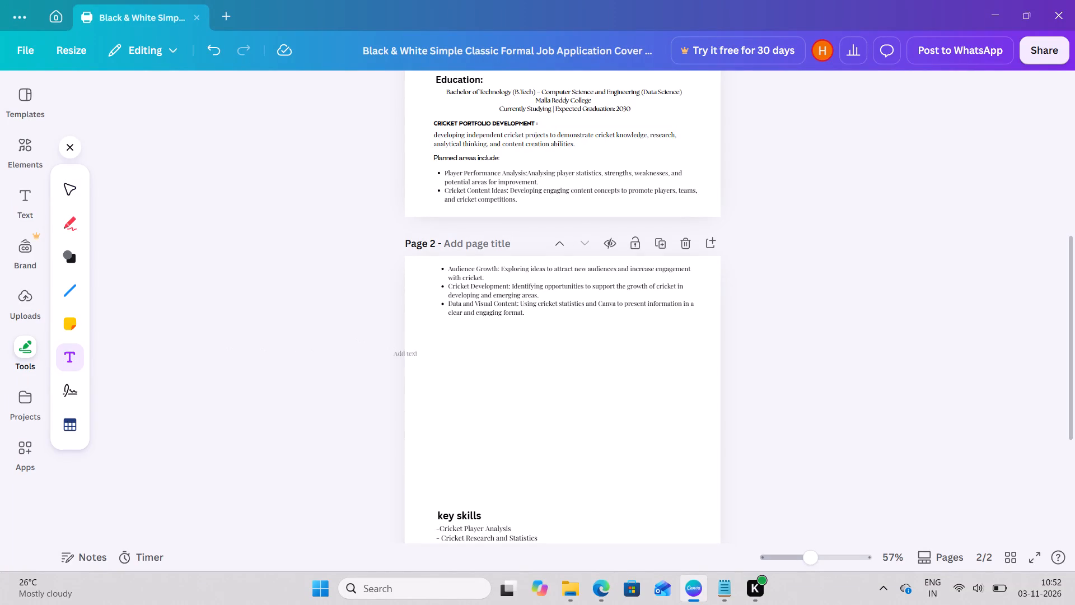
pyautogui.click(439, 326)
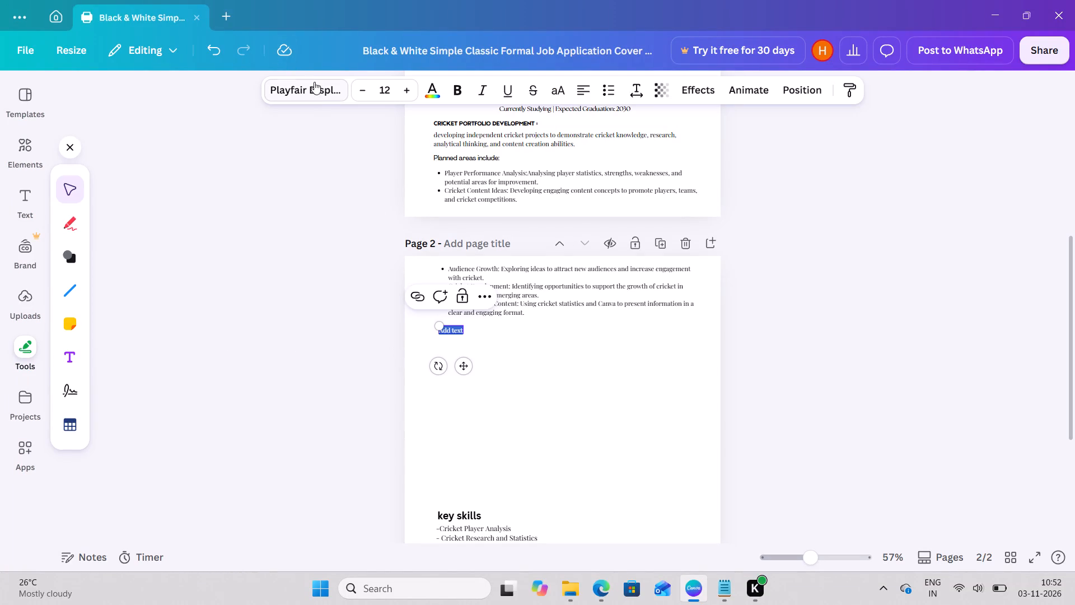
# Set the new text box's font to Abril Fatface.
pyautogui.click(315, 93)
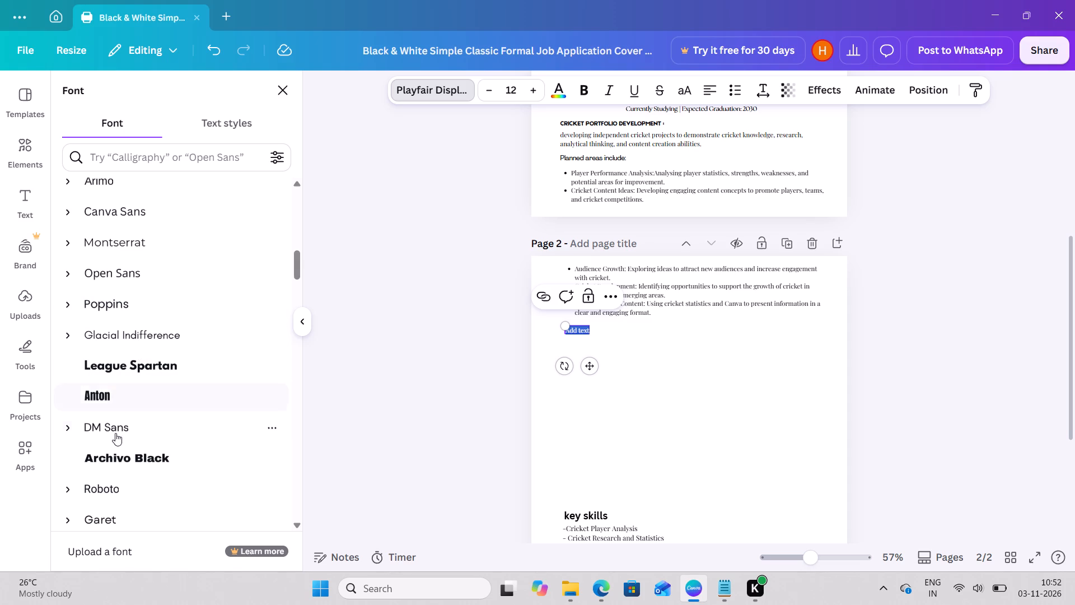
pyautogui.scroll(-4, 114, 483)
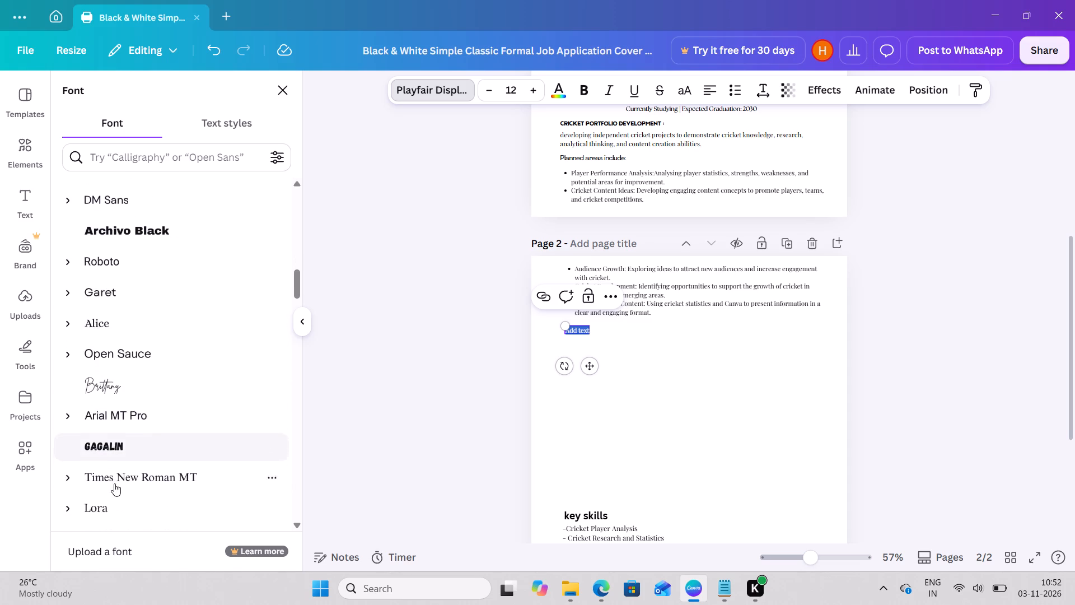
pyautogui.scroll(-2, 114, 483)
pyautogui.hscroll(-1, 114, 483)
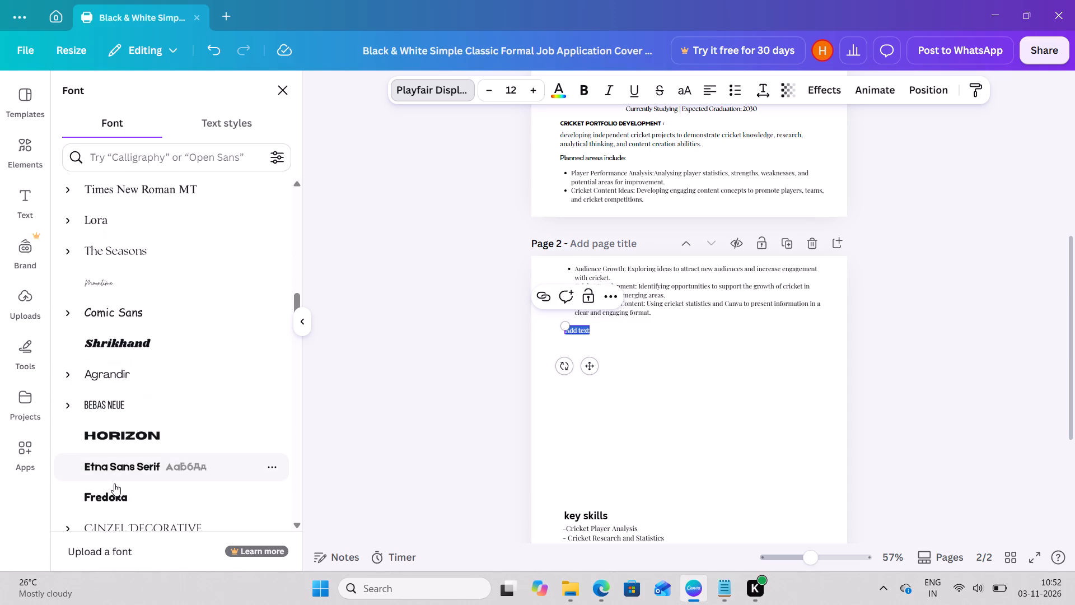
pyautogui.hscroll(-1, 114, 483)
pyautogui.scroll(-2, 114, 483)
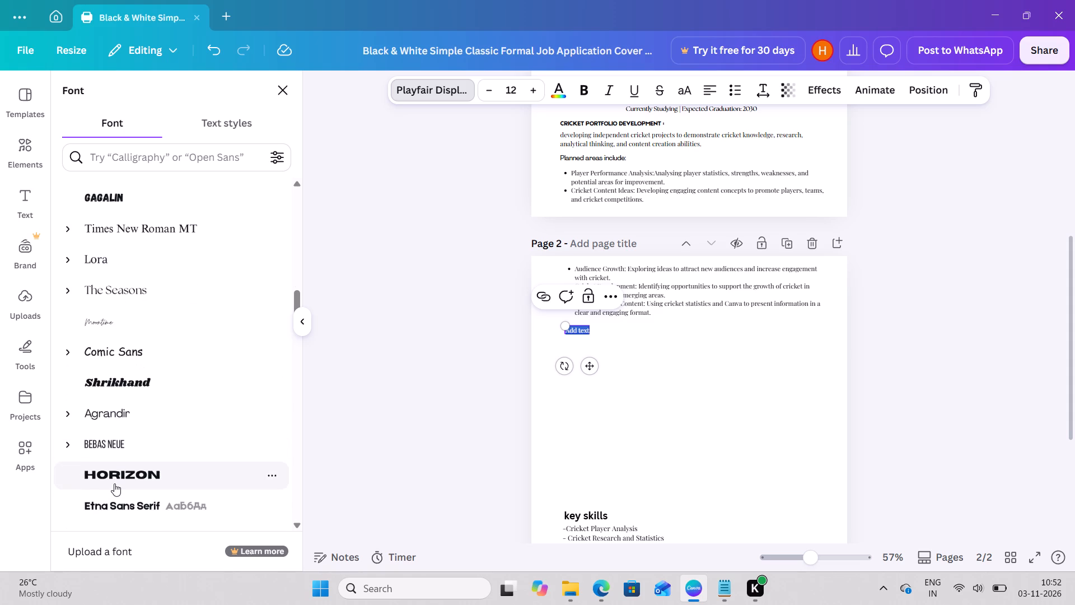
pyautogui.scroll(-2, 114, 483)
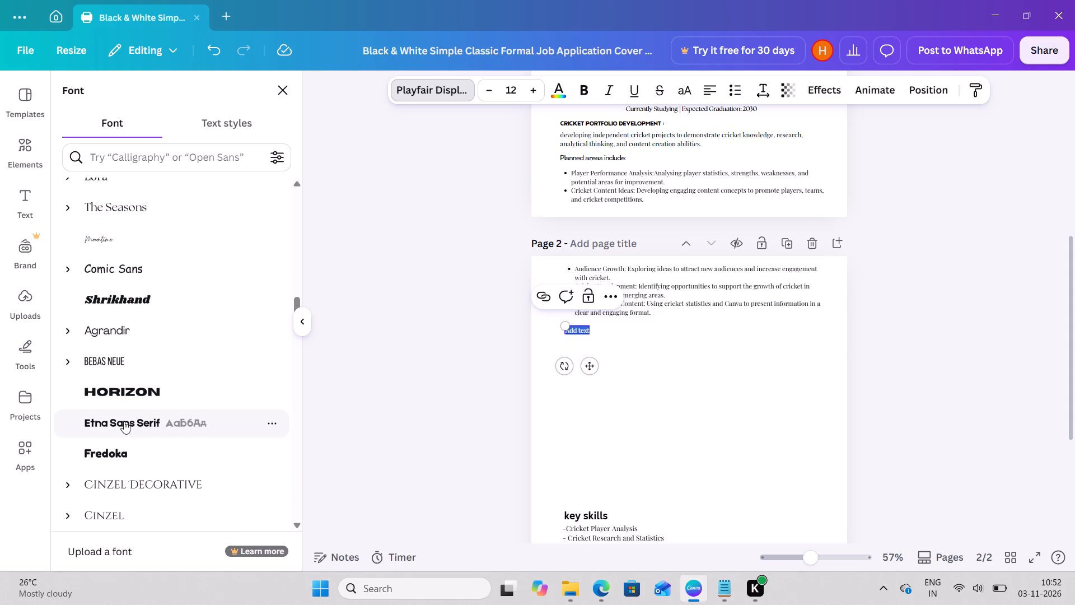
pyautogui.scroll(-1, 128, 448)
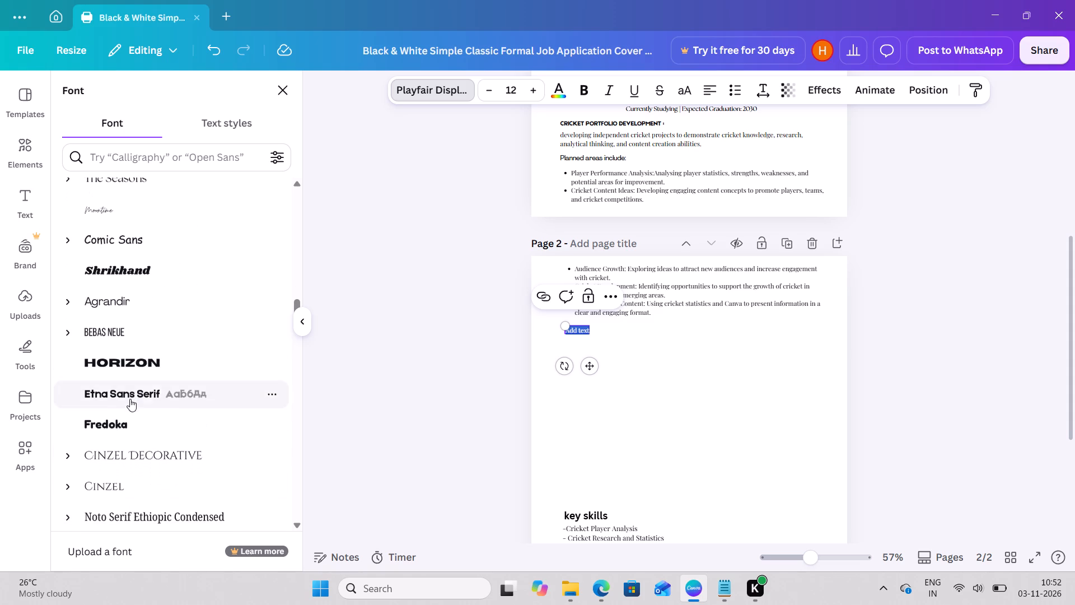
pyautogui.hscroll(-1, 130, 399)
pyautogui.scroll(-3, 130, 399)
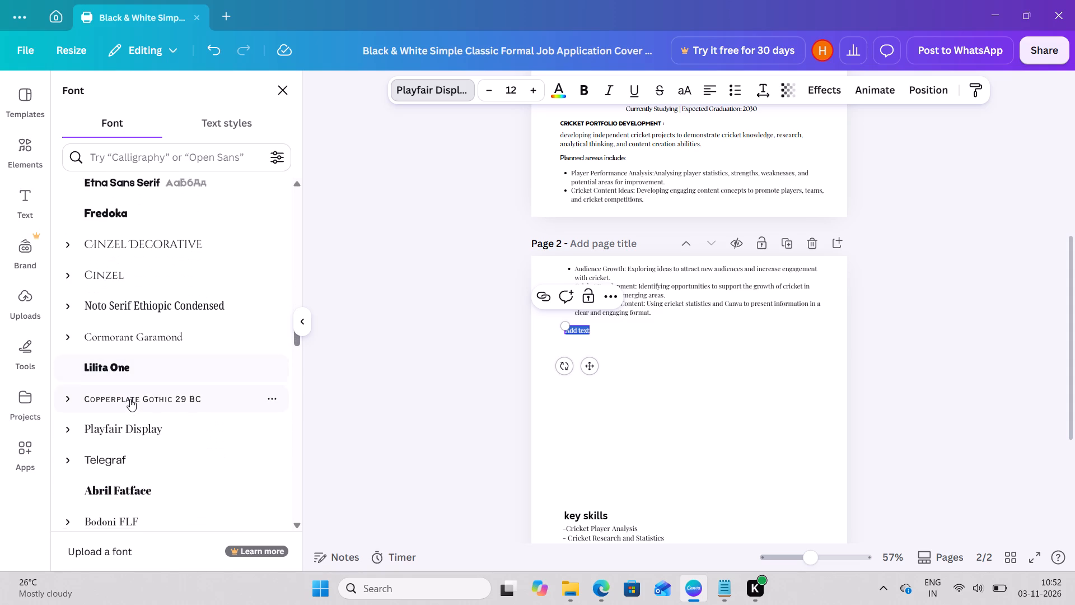
pyautogui.scroll(-1, 130, 399)
pyautogui.click(120, 448)
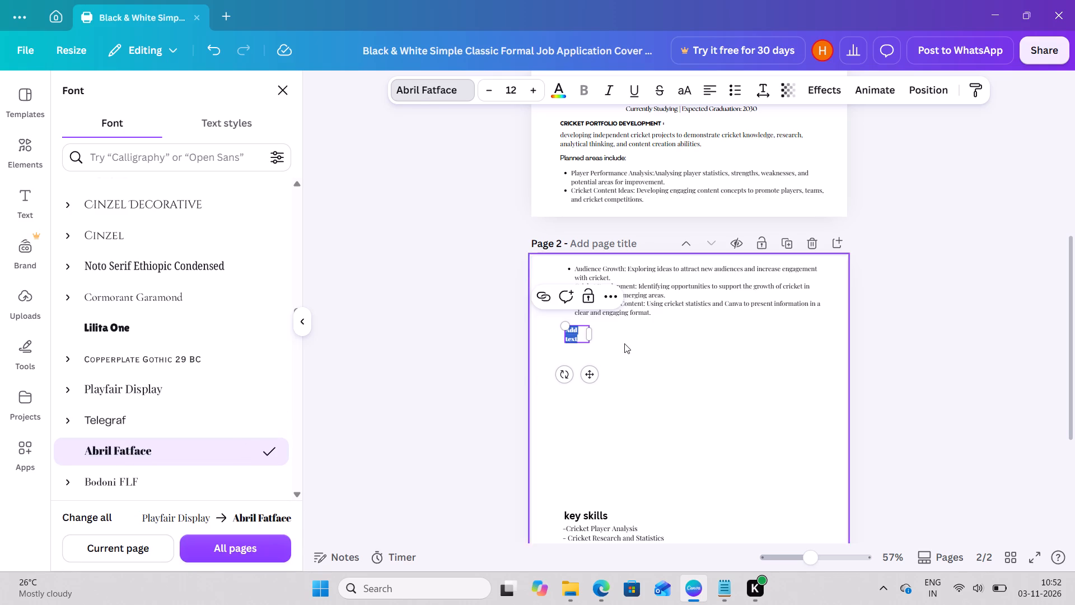
# Replace the placeholder text with the copied LANGUAGES heading and widen the box so the heading fits on one line.
pyautogui.click(583, 334)
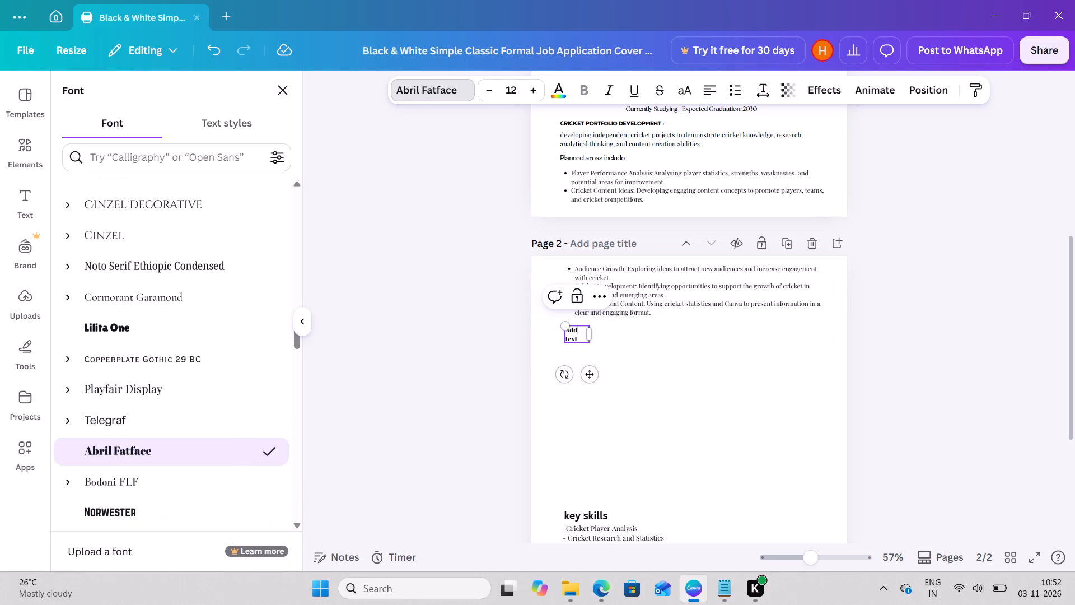
pyautogui.press('BackSpace')
pyautogui.press('BackSpace')
pyautogui.press('BackSpace')
pyautogui.press('BackSpace')
pyautogui.press('BackSpace')
pyautogui.press('BackSpace')
pyautogui.press('BackSpace')
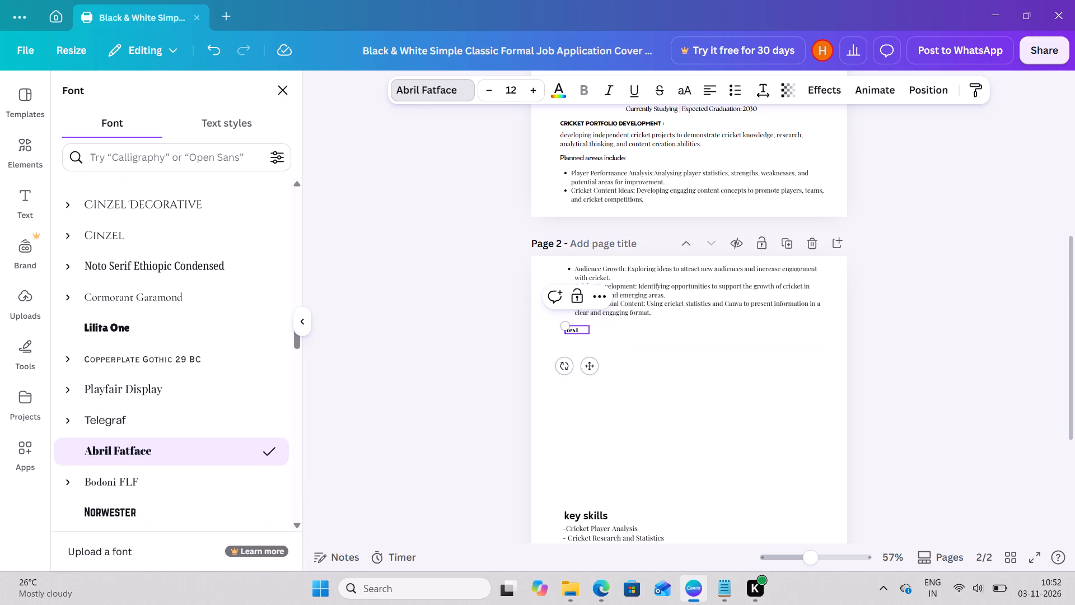
pyautogui.click(581, 327)
pyautogui.press('BackSpace')
pyautogui.press('BackSpace')
pyautogui.press('BackSpace')
pyautogui.press('BackSpace')
pyautogui.hotkey('ctrl', 'v')
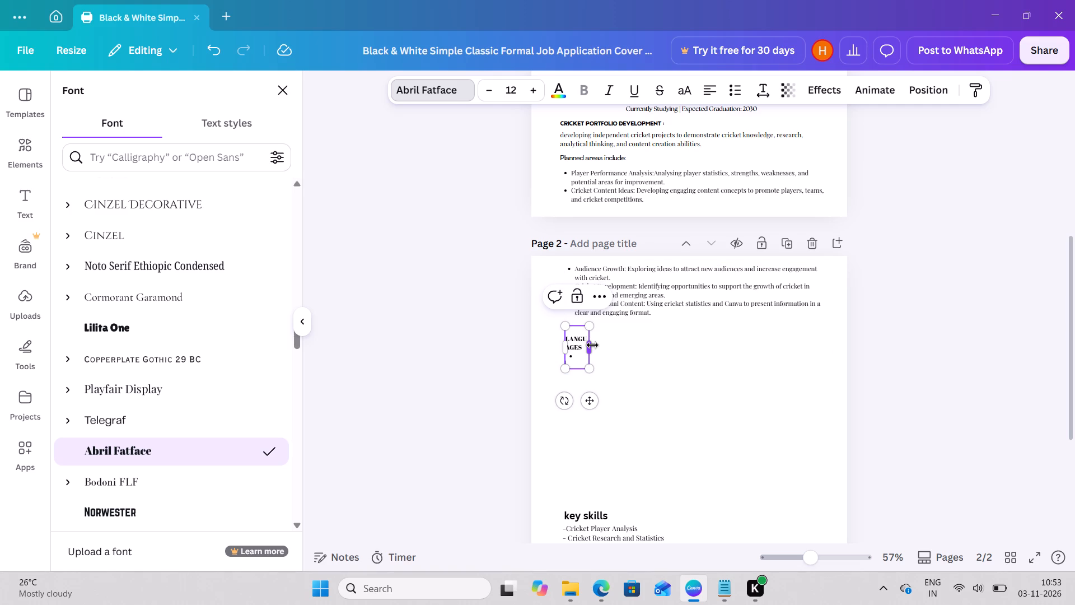
pyautogui.moveTo(592, 345); pyautogui.dragTo(633, 342)
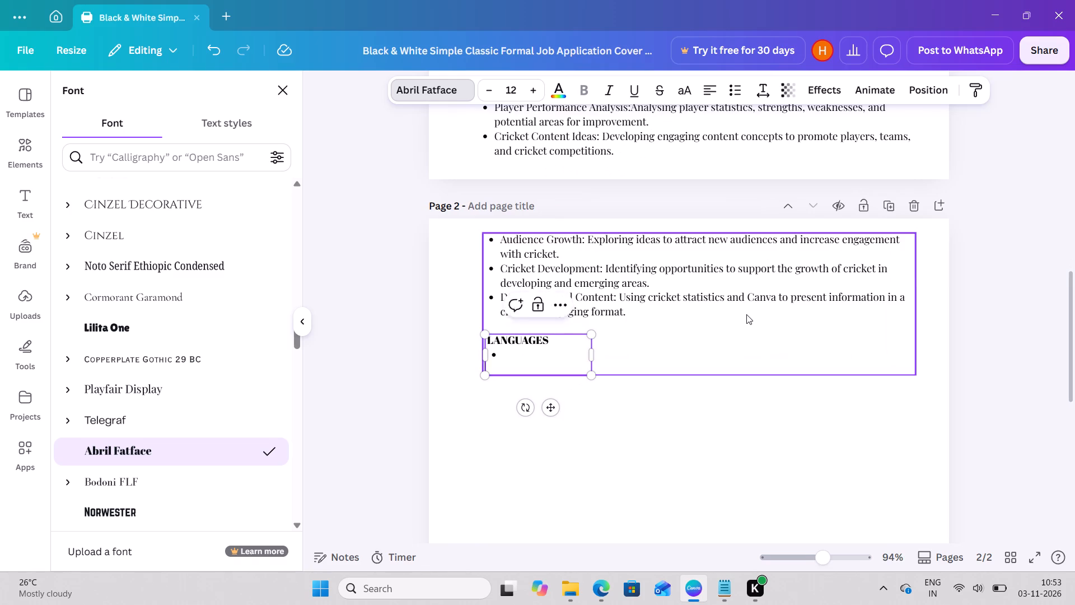
# Remove the empty bullet under the LANGUAGES heading and add a space and colon after the word.
pyautogui.click(374, 378)
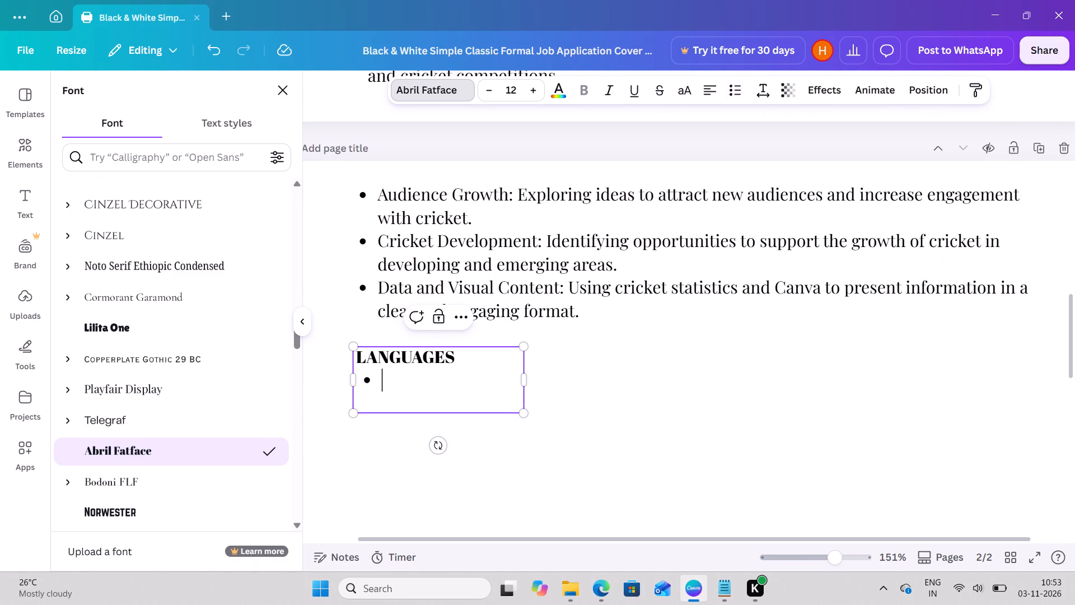
pyautogui.press('BackSpace')
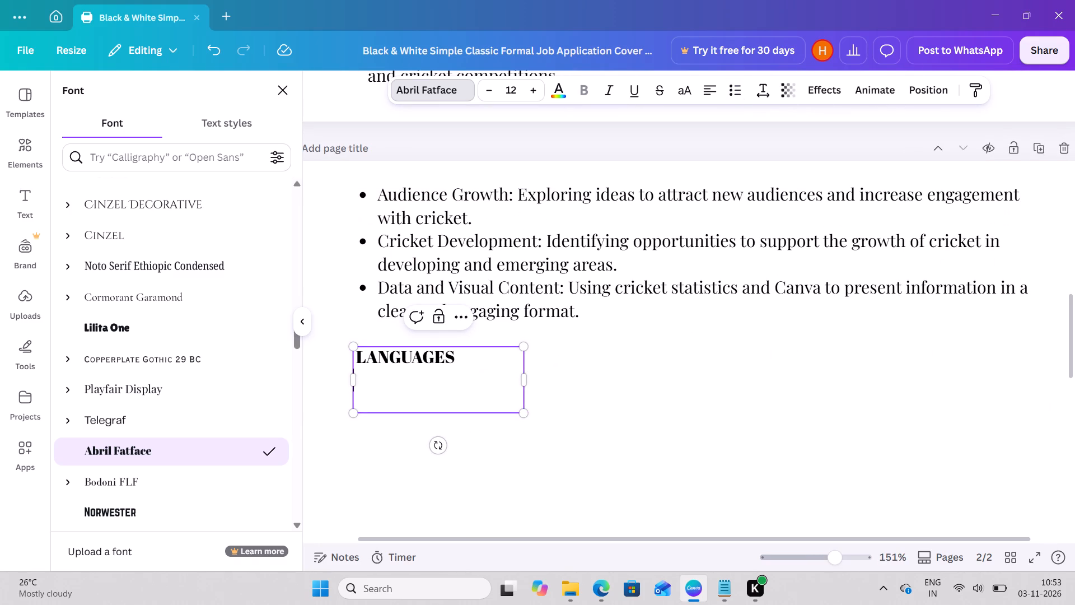
pyautogui.click(466, 357)
pyautogui.press('space')
pyautogui.hotkey('ctrl', ';')
pyautogui.hotkey('shift', ':')
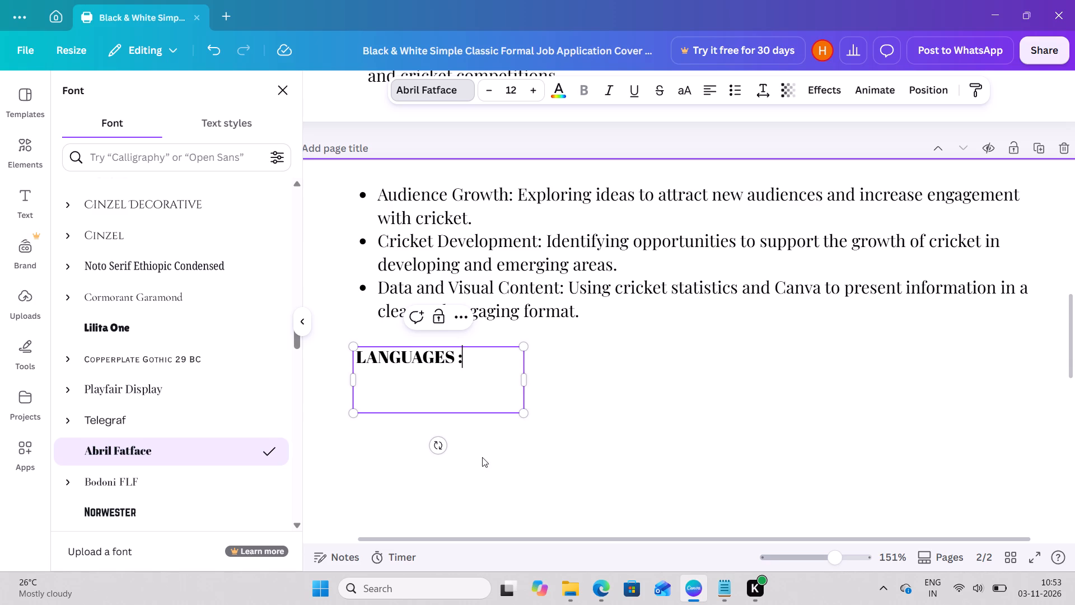
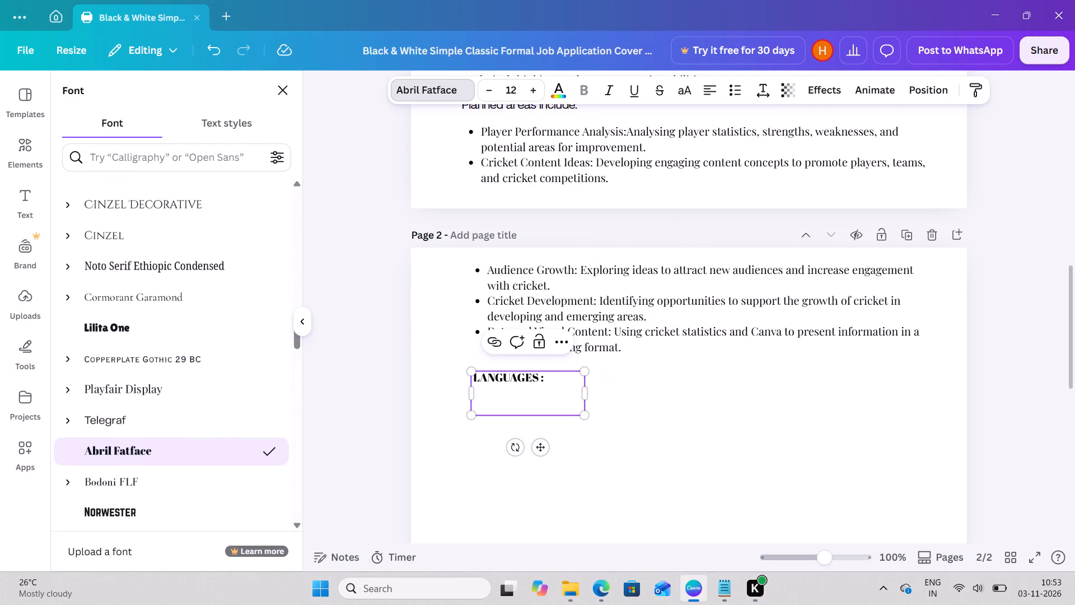
pyautogui.click(621, 464)
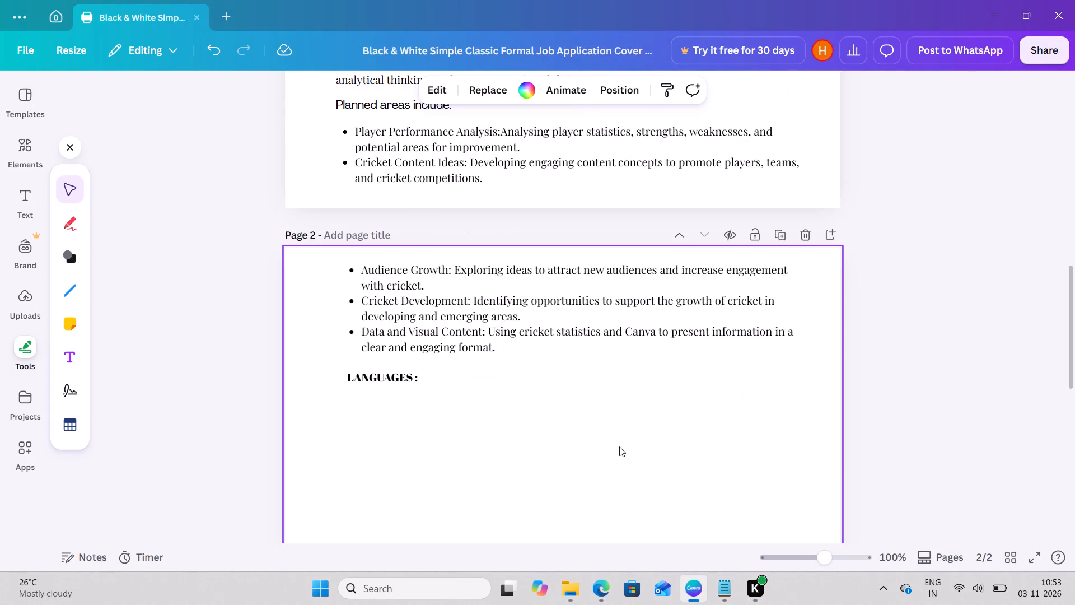
pyautogui.click(73, 369)
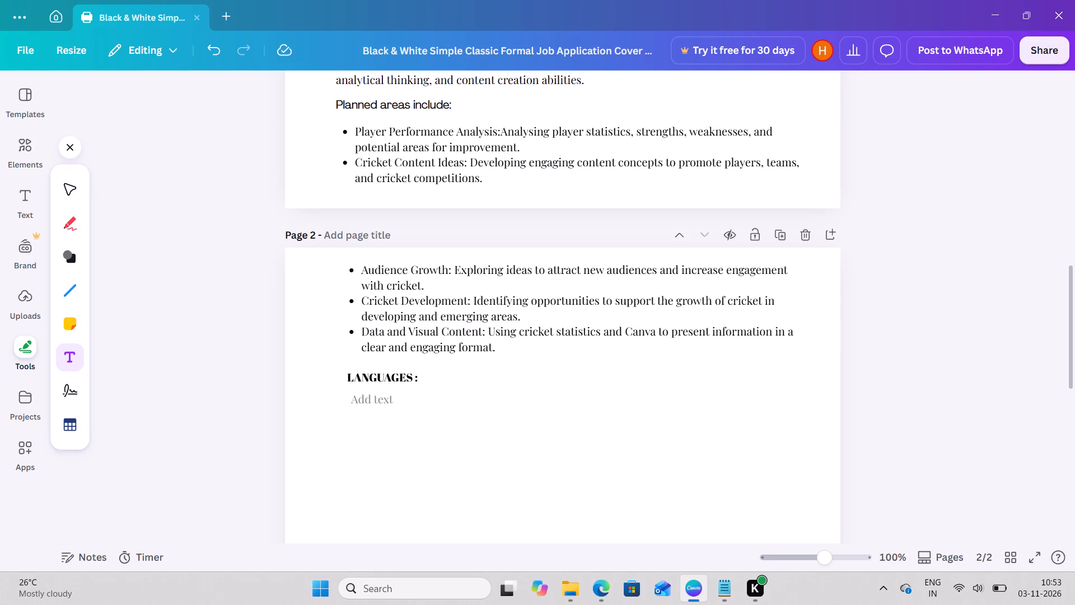
pyautogui.click(351, 392)
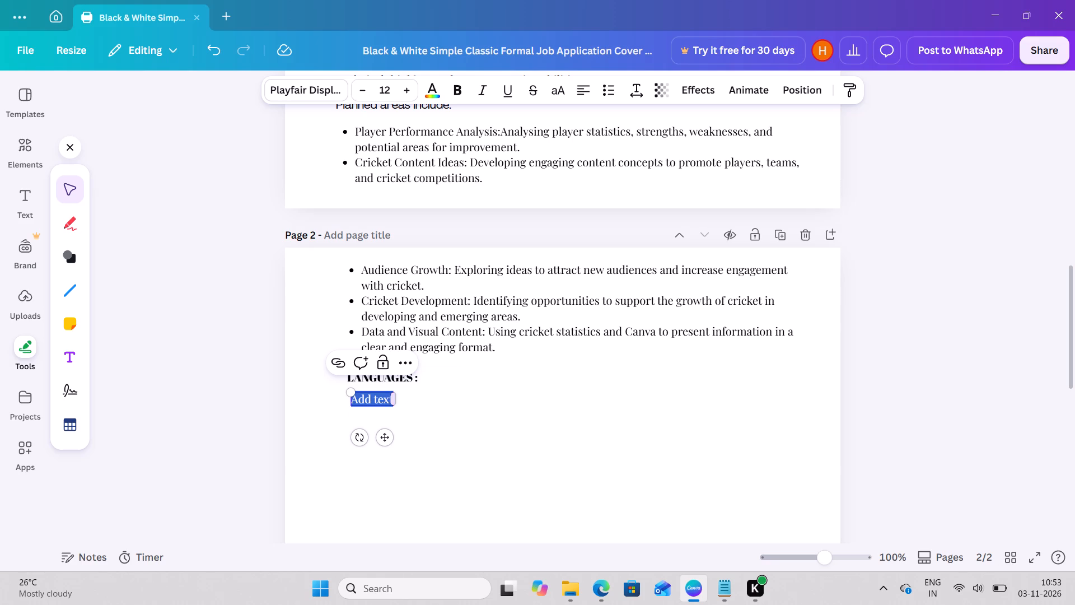
pyautogui.click(390, 402)
pyautogui.click(390, 402)
pyautogui.press('BackSpace')
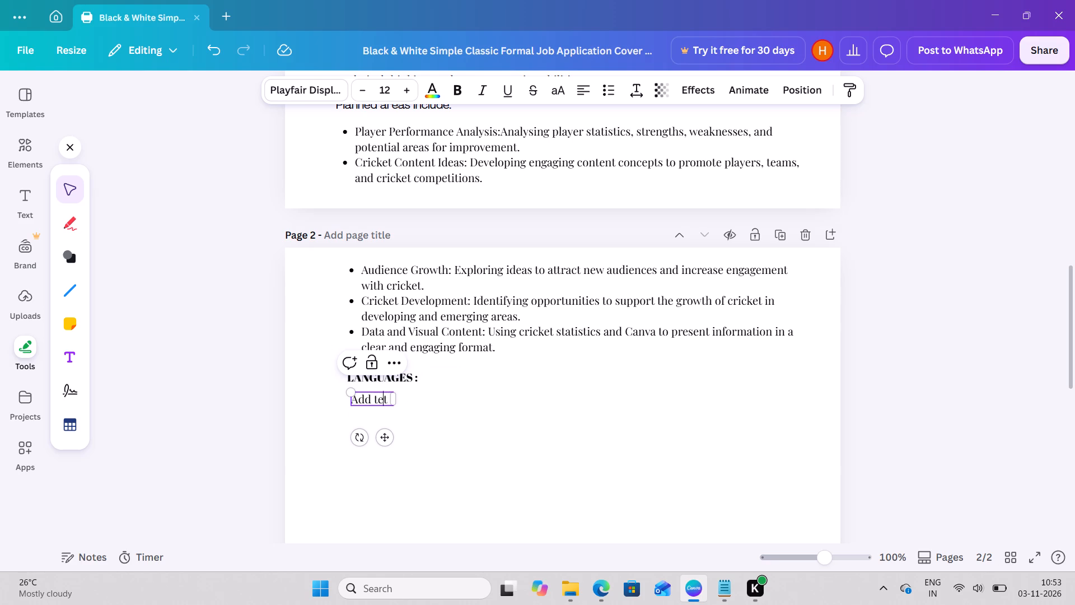
pyautogui.press('BackSpace')
pyautogui.press('BackSpace')
pyautogui.press('BackSpace')
pyautogui.press('BackSpace')
pyautogui.press('BackSpace')
pyautogui.press('BackSpace')
pyautogui.press('BackSpace')
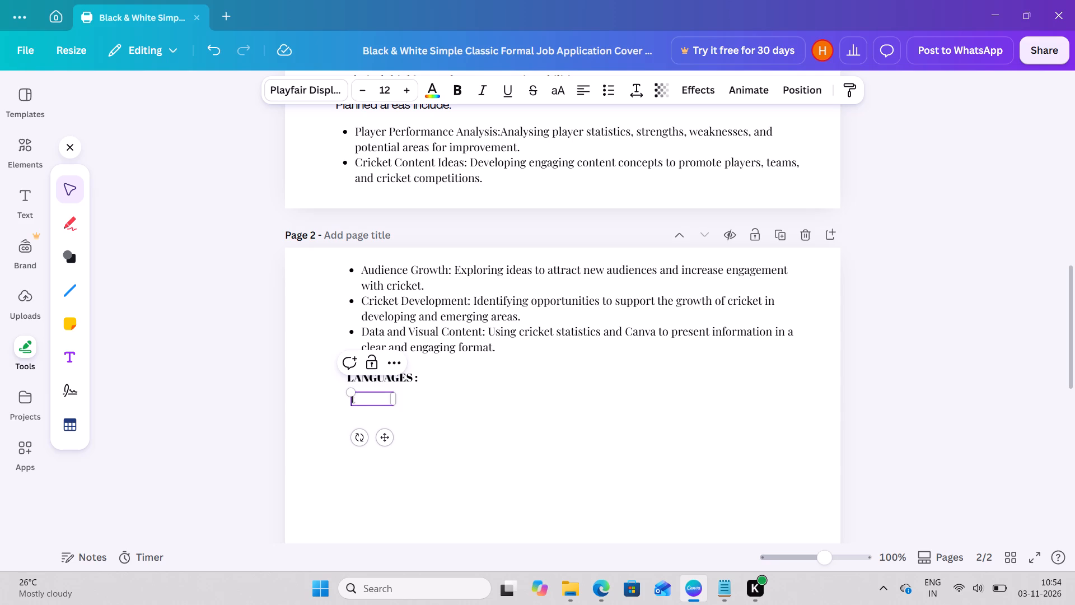
pyautogui.click(365, 402)
pyautogui.press('BackSpace')
pyautogui.hotkey('ctrl', 'v')
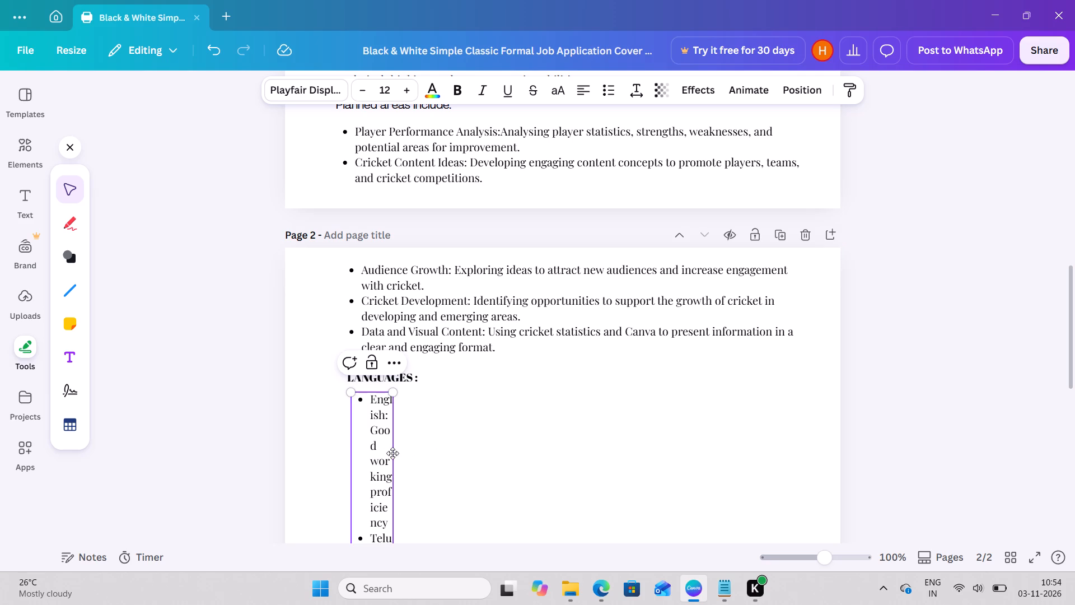
# Widen the language bullets text box so each language and its proficiency level fits on one line.
pyautogui.moveTo(393, 450); pyautogui.dragTo(557, 408)
pyautogui.click(606, 491)
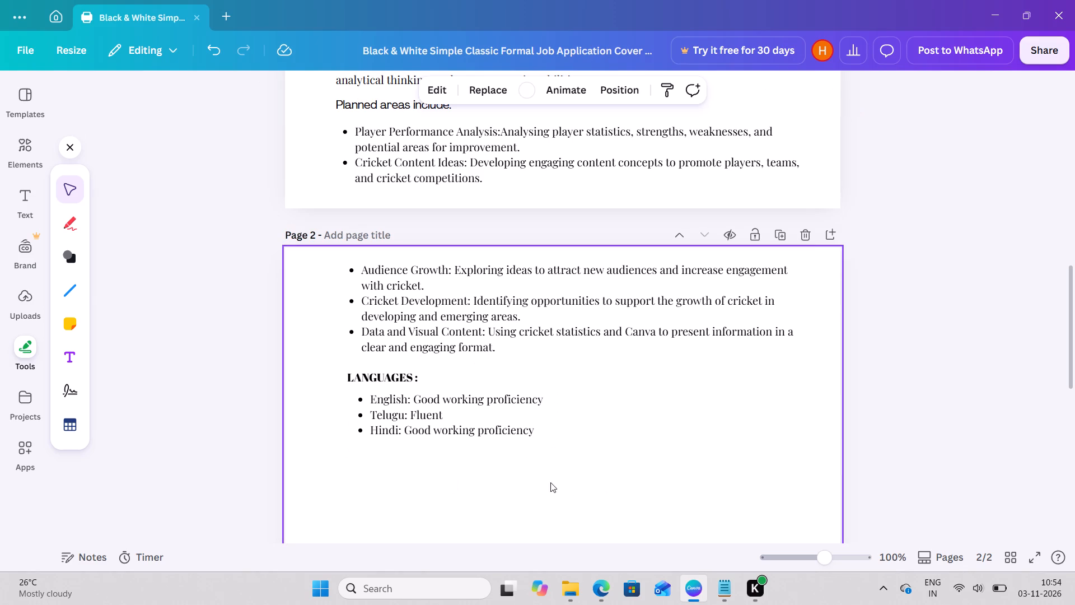
pyautogui.click(473, 429)
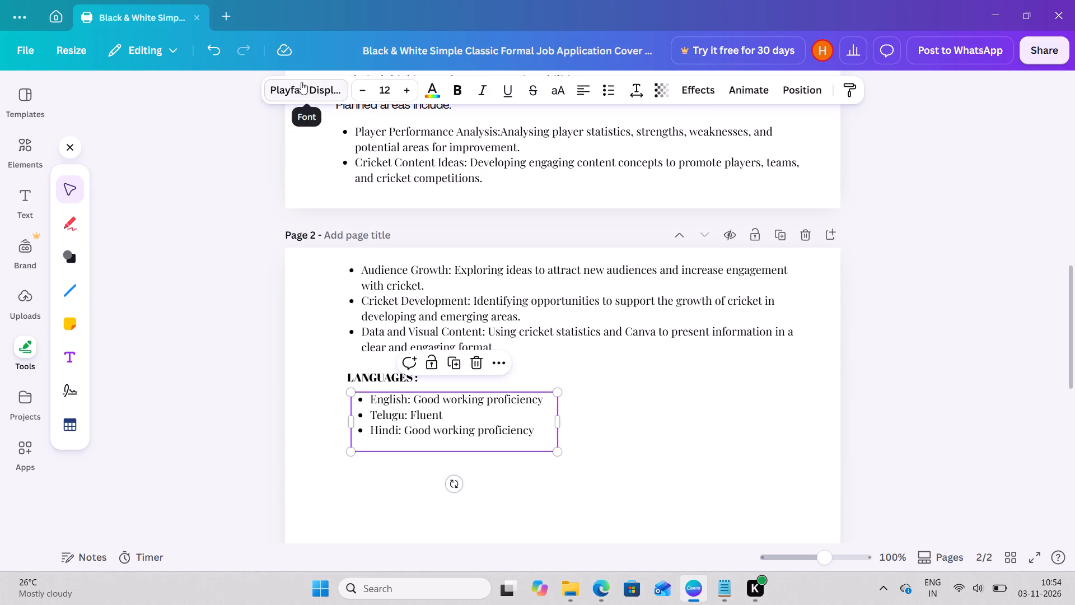
pyautogui.click(675, 489)
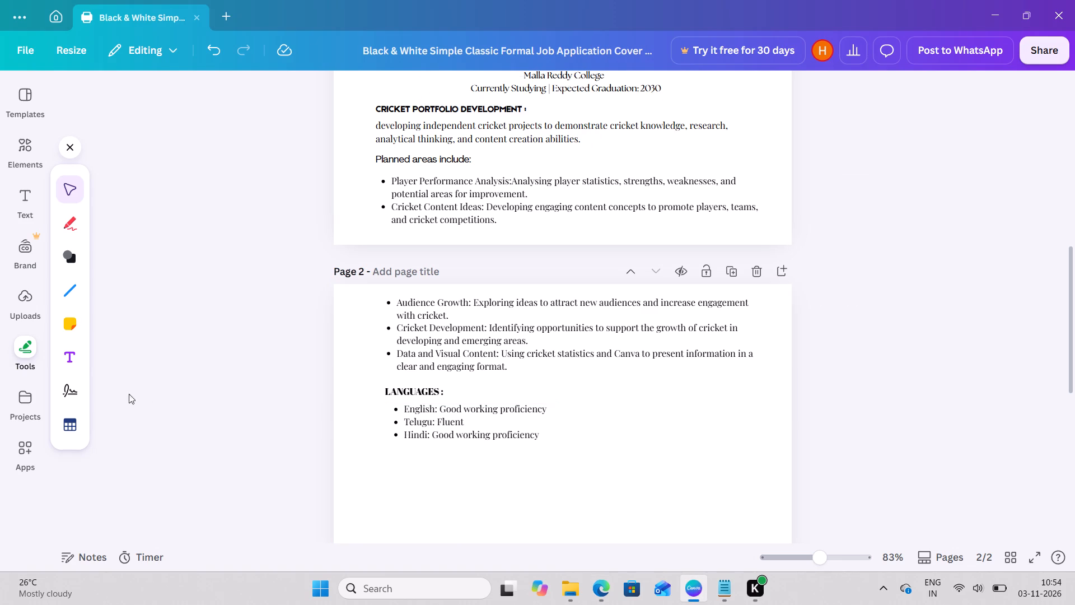
pyautogui.moveTo(69, 359); pyautogui.dragTo(217, 418)
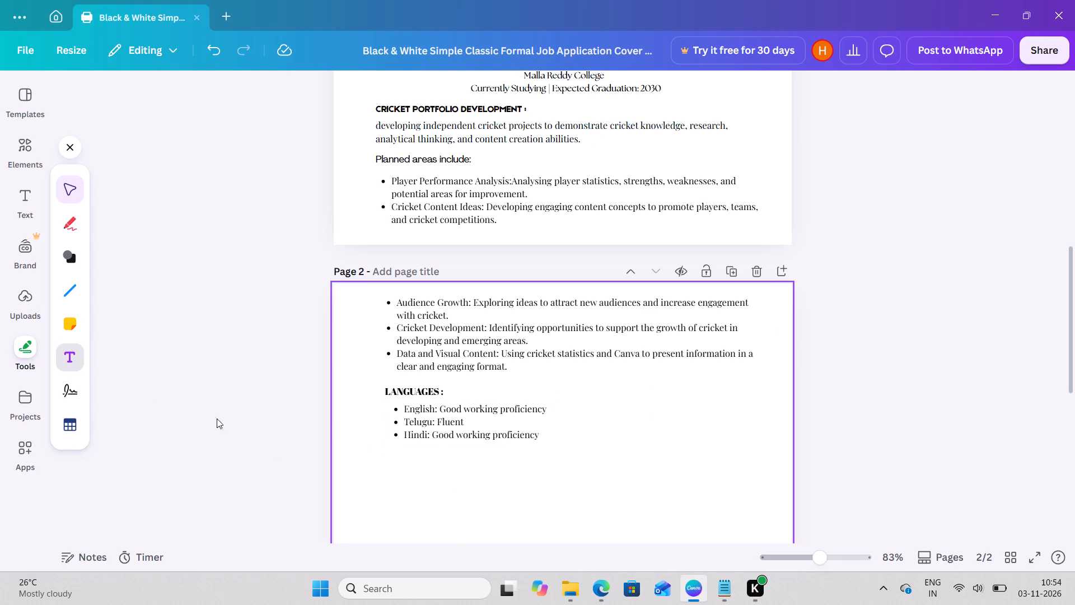
pyautogui.moveTo(217, 418); pyautogui.dragTo(67, 339)
pyautogui.click(73, 353)
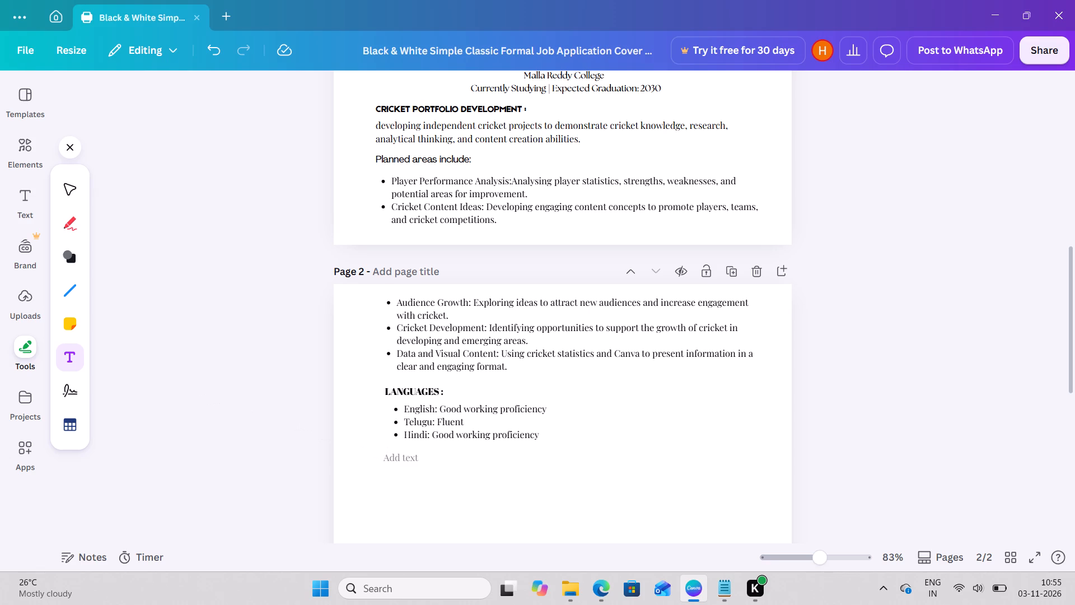
pyautogui.click(386, 453)
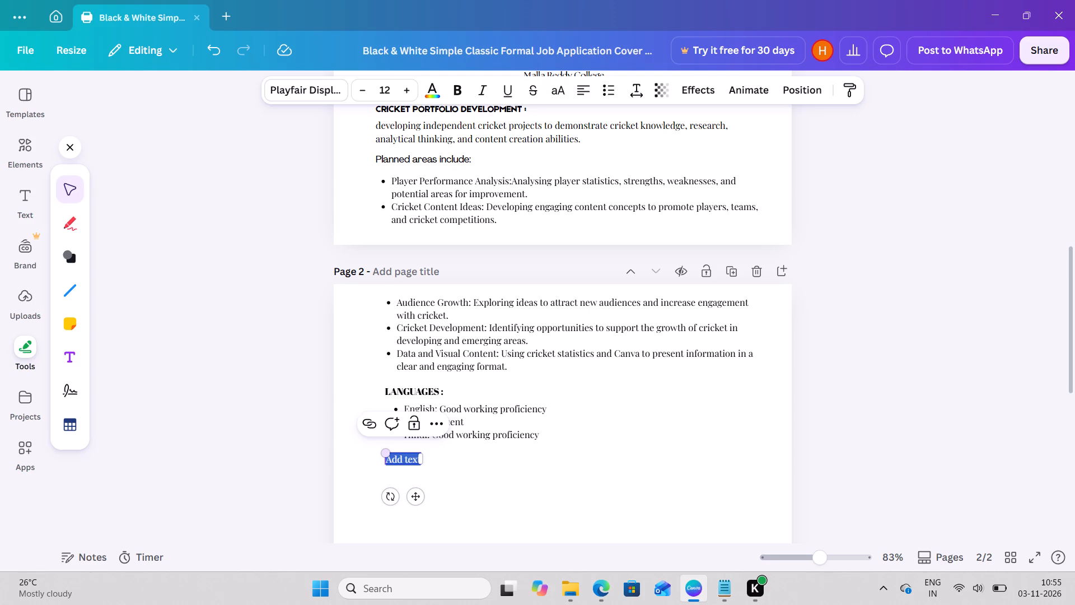
pyautogui.click(417, 460)
pyautogui.press('BackSpace')
pyautogui.press('BackSpace')
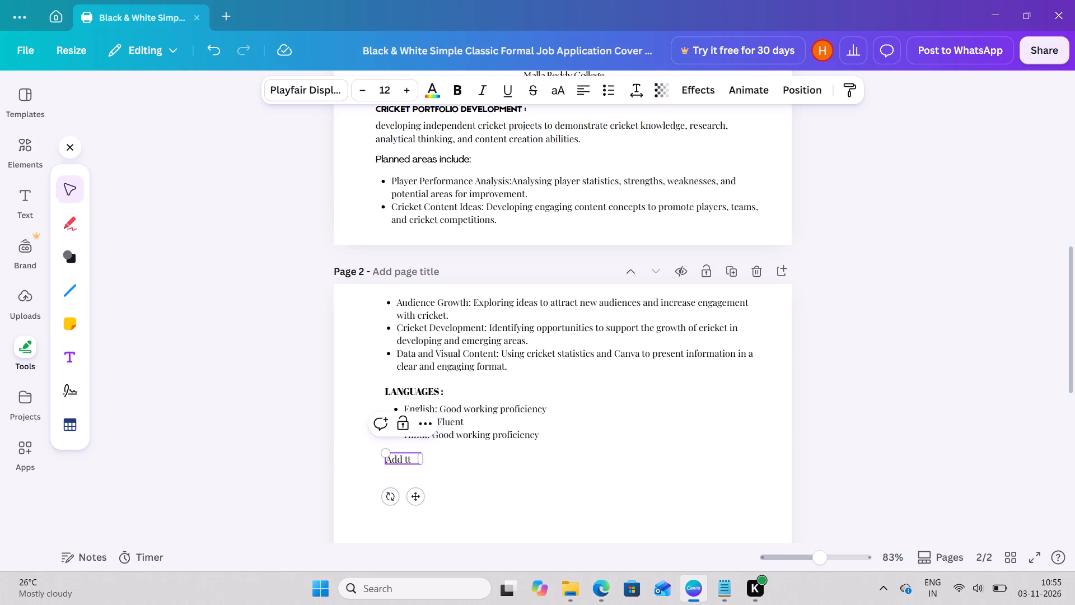
pyautogui.press('BackSpace')
pyautogui.press('BackSpace')
pyautogui.press('BackSpace')
pyautogui.press('BackSpace')
pyautogui.press('BackSpace')
pyautogui.press('Right')
pyautogui.press('BackSpace')
pyautogui.hotkey('ctrl', 'v')
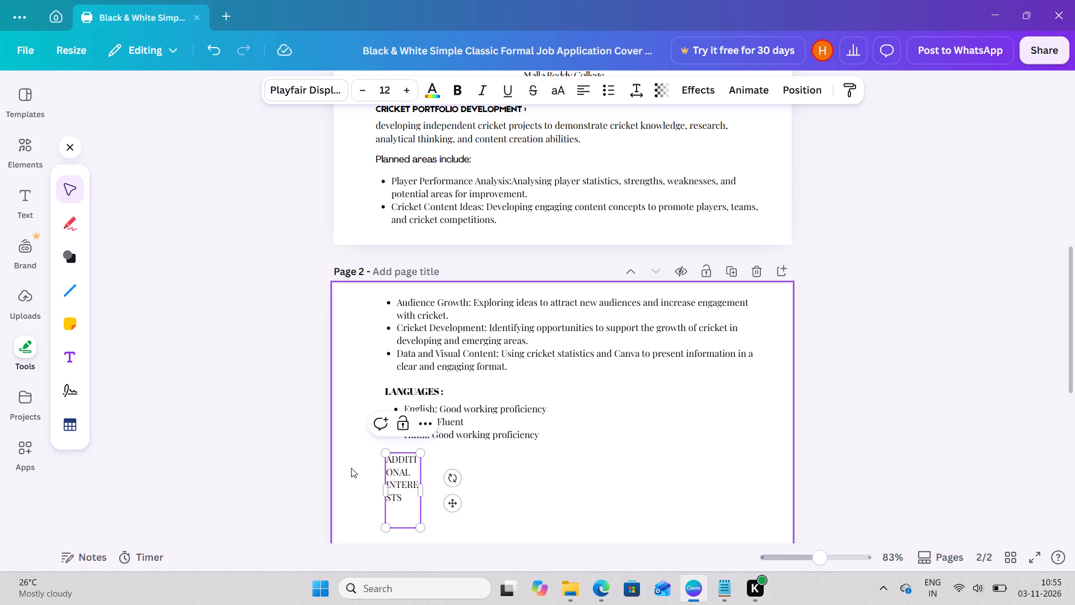
# Set the ADDITIONAL INTERESTS heading to Yeseva One and change all Playfair Display text on the current page to that font.
pyautogui.click(300, 99)
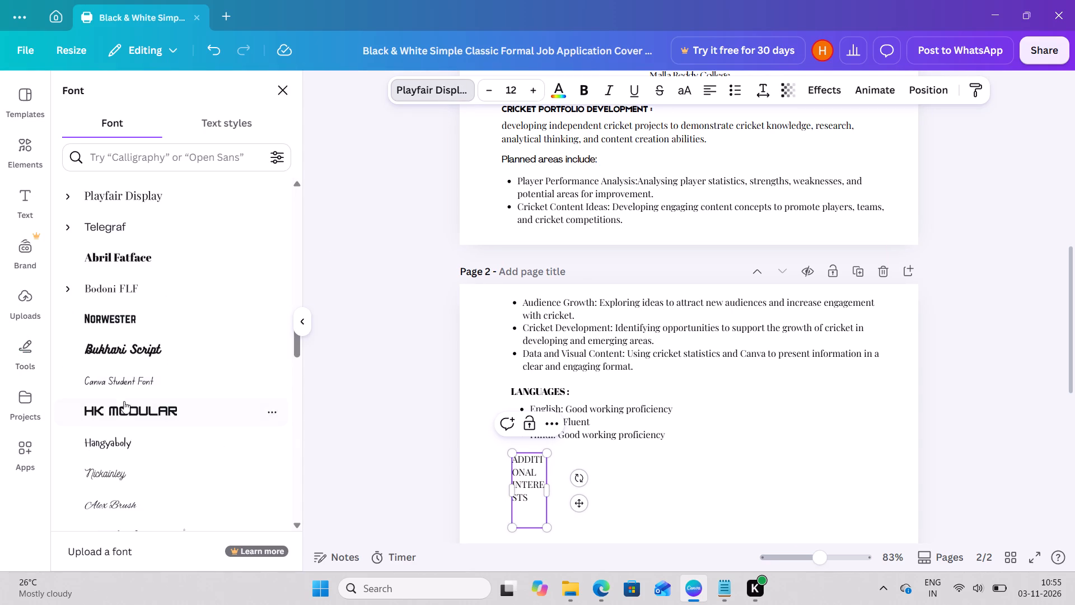
pyautogui.scroll(-1, 157, 406)
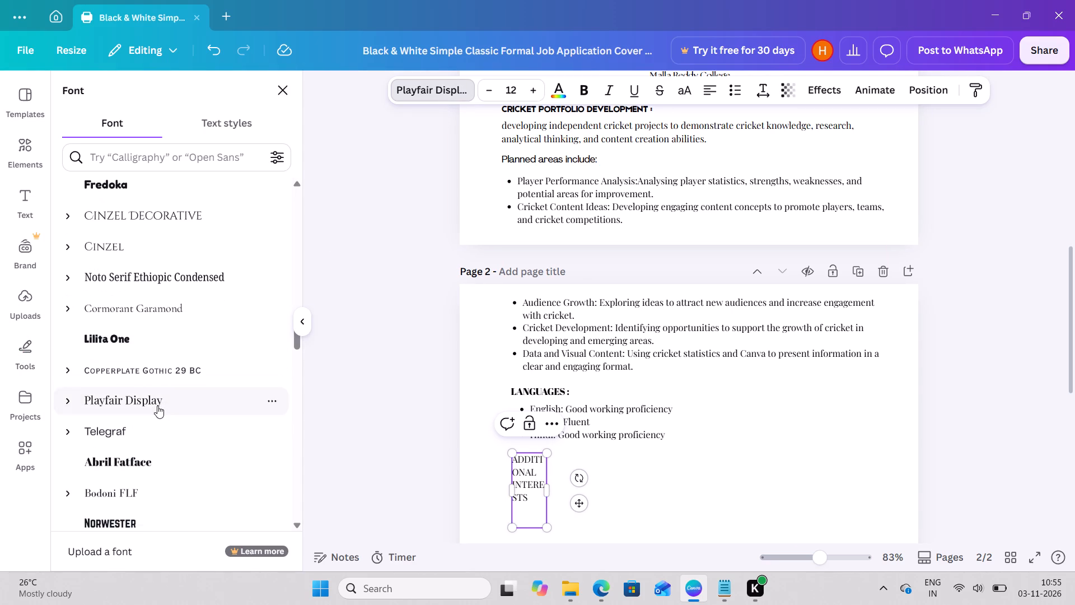
pyautogui.scroll(-4, 157, 406)
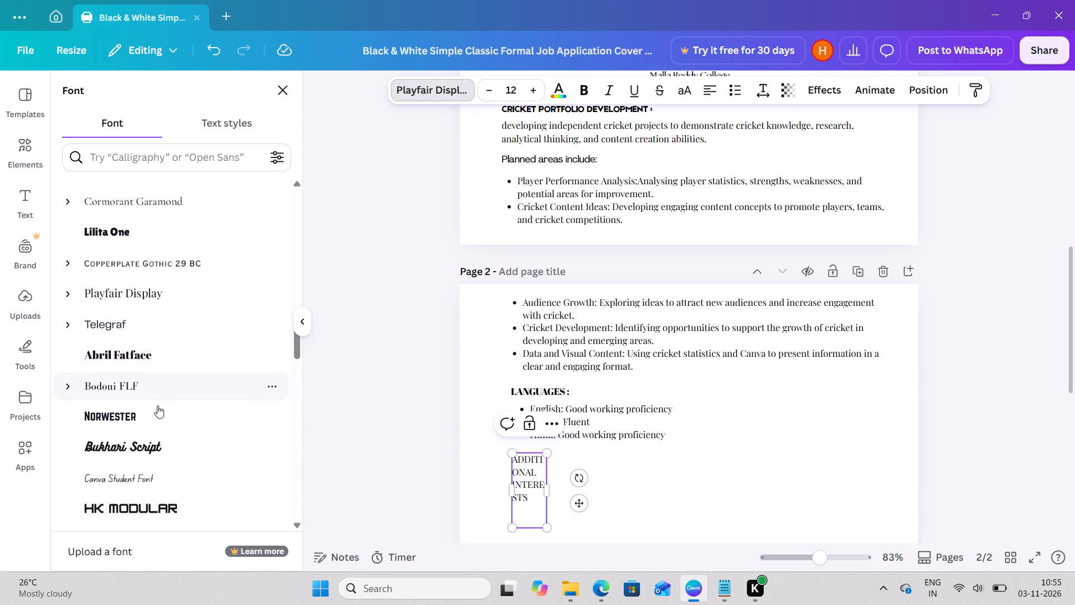
pyautogui.scroll(-3, 157, 406)
pyautogui.hscroll(-1, 157, 406)
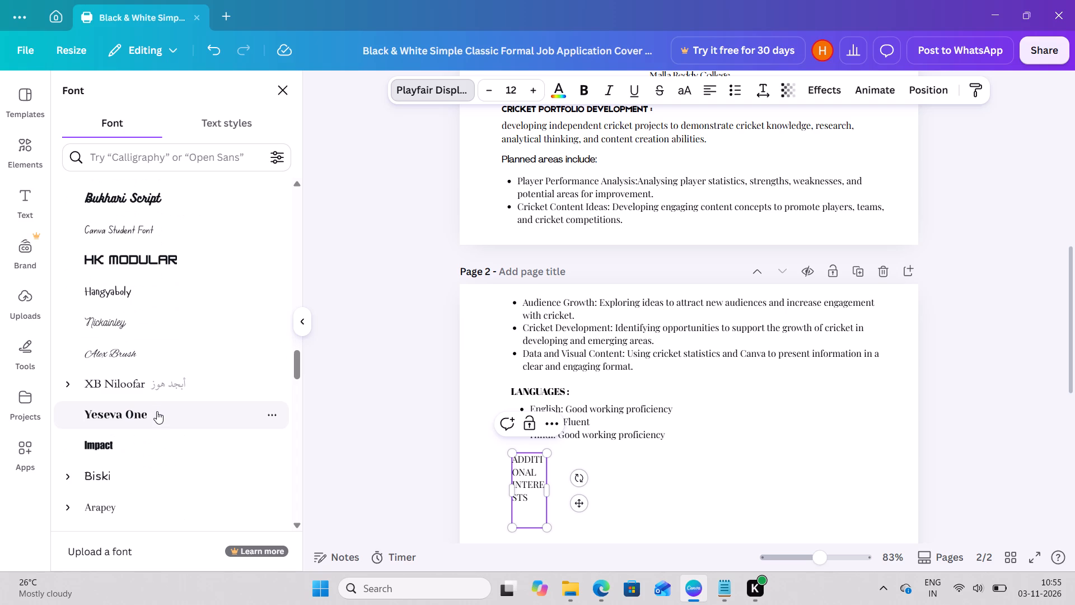
pyautogui.click(155, 416)
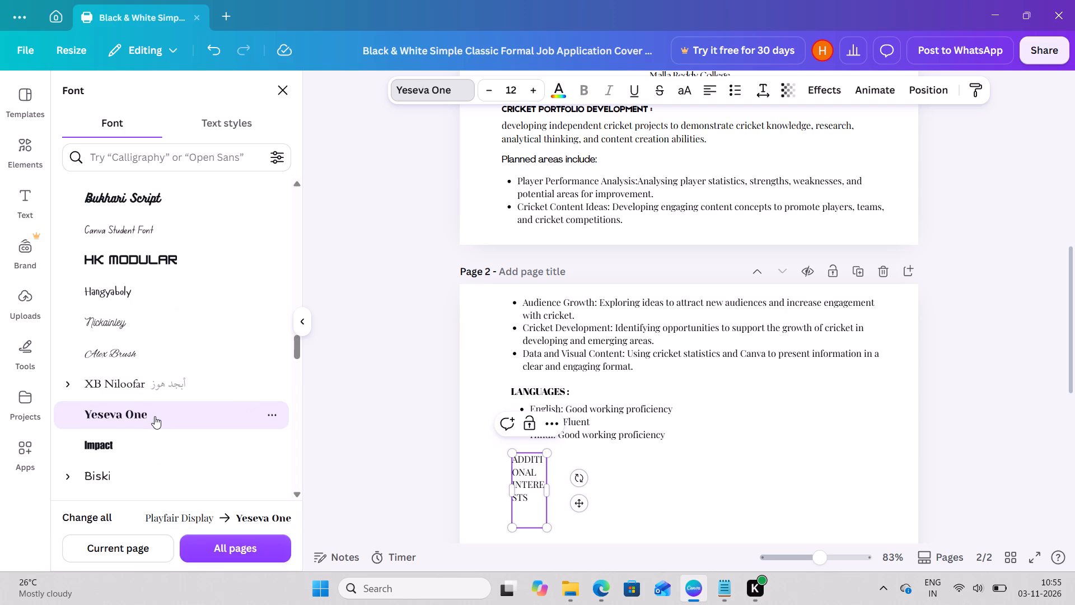
pyautogui.click(154, 537)
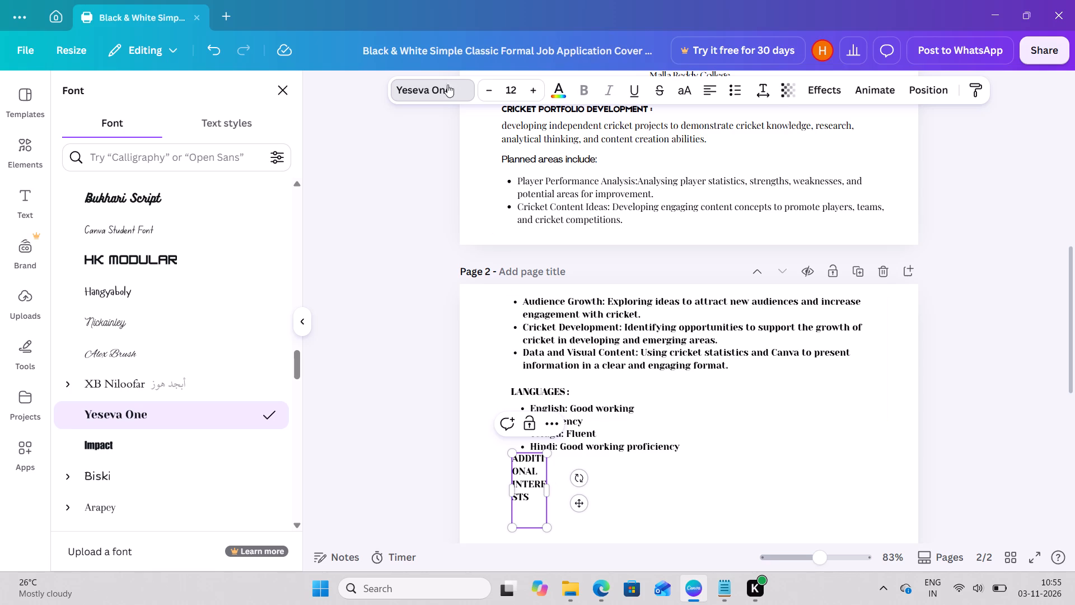
# Reduce the font size in the ADDITIONAL INTERESTS text box to 1.
pyautogui.tripleClick(491, 82)
pyautogui.tripleClick(491, 82)
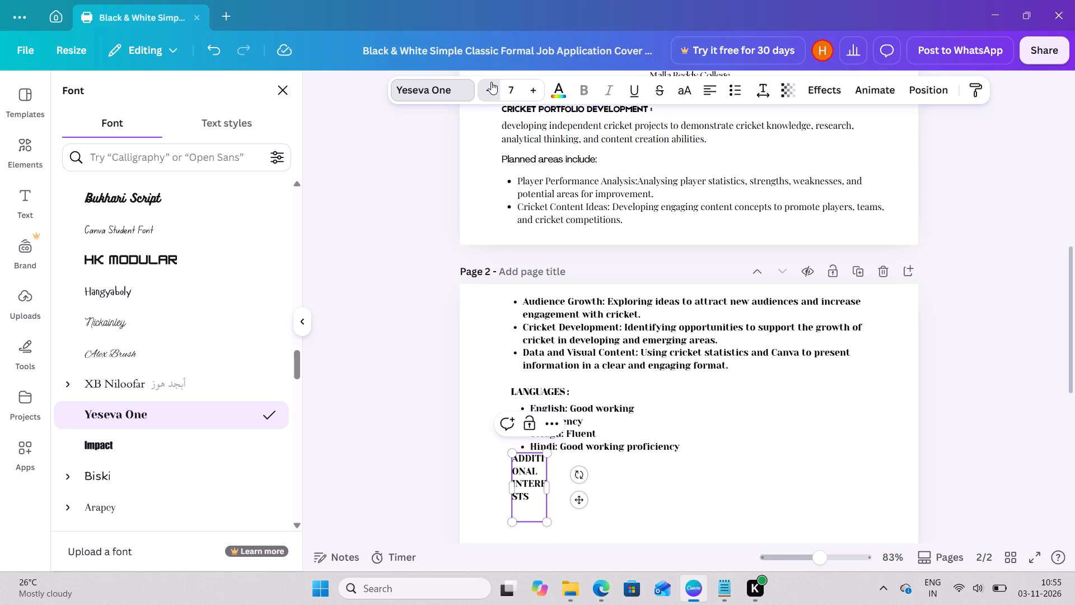
pyautogui.tripleClick(491, 82)
pyautogui.tripleClick(491, 82)
pyautogui.click(491, 82)
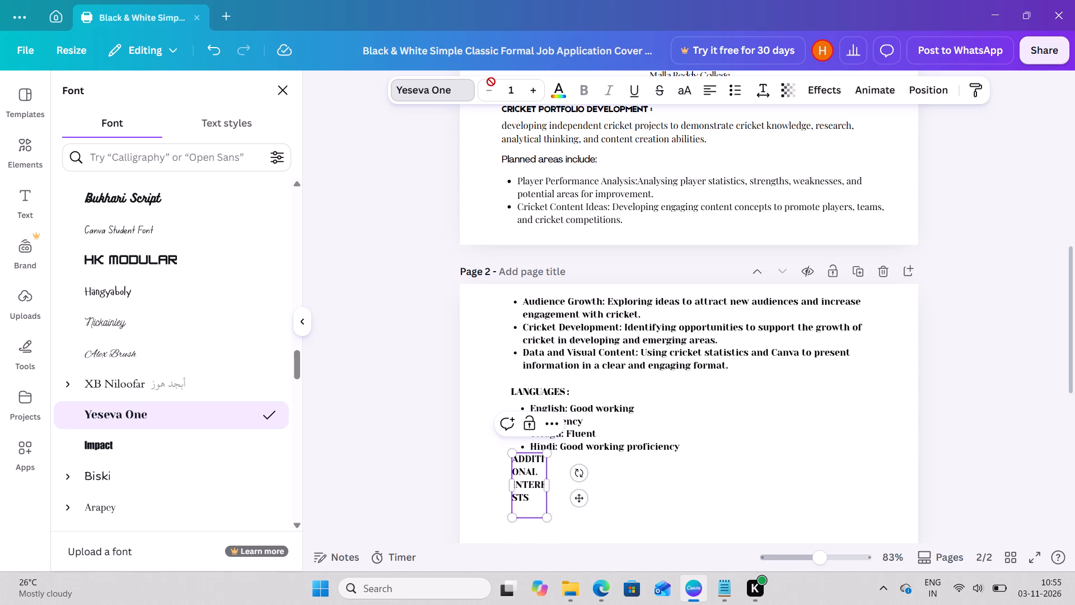
pyautogui.click(415, 87)
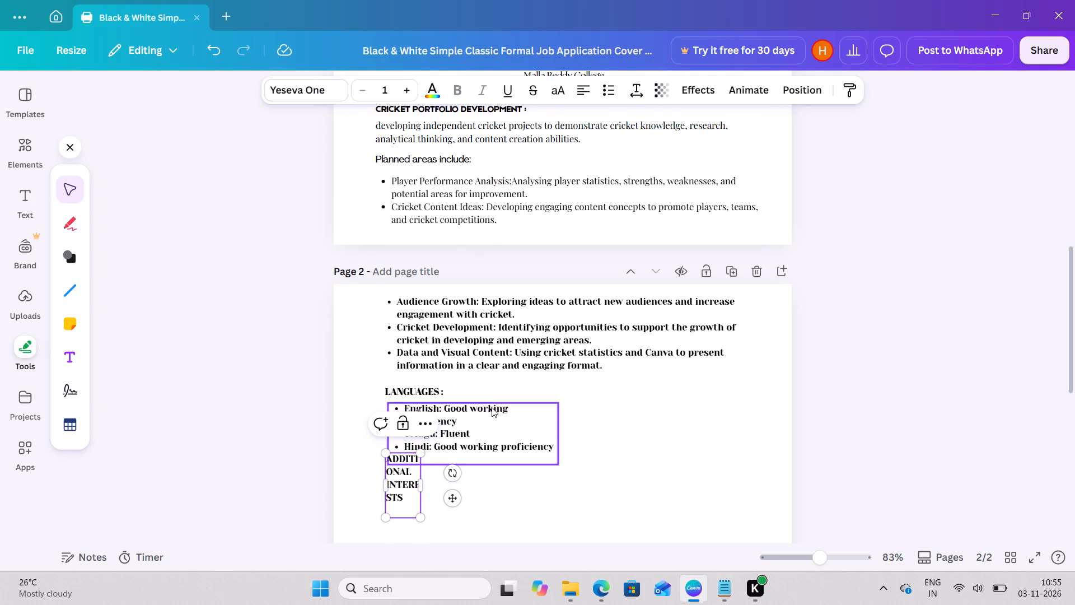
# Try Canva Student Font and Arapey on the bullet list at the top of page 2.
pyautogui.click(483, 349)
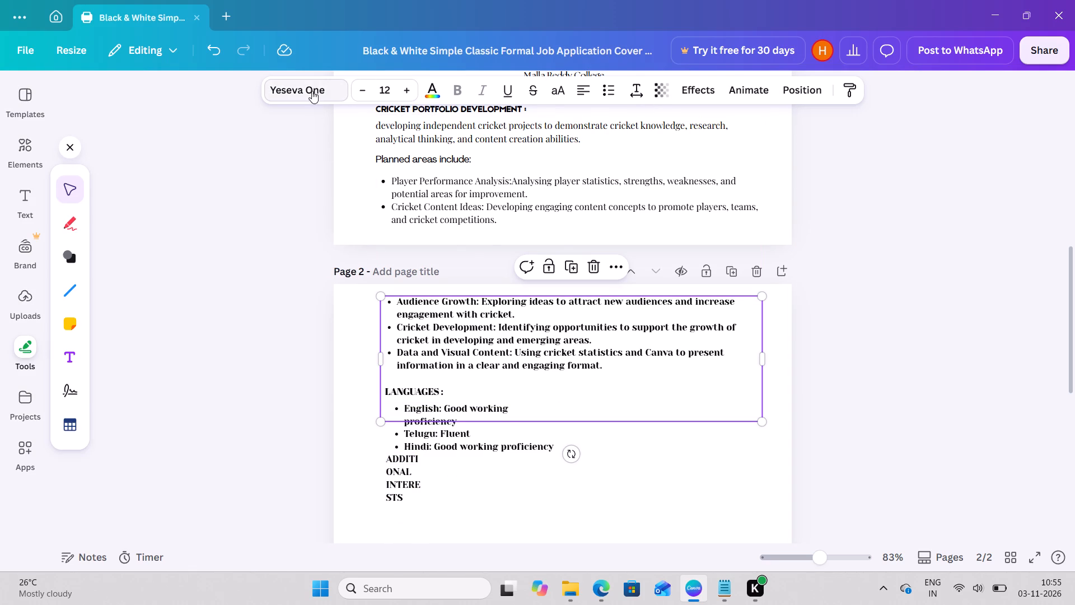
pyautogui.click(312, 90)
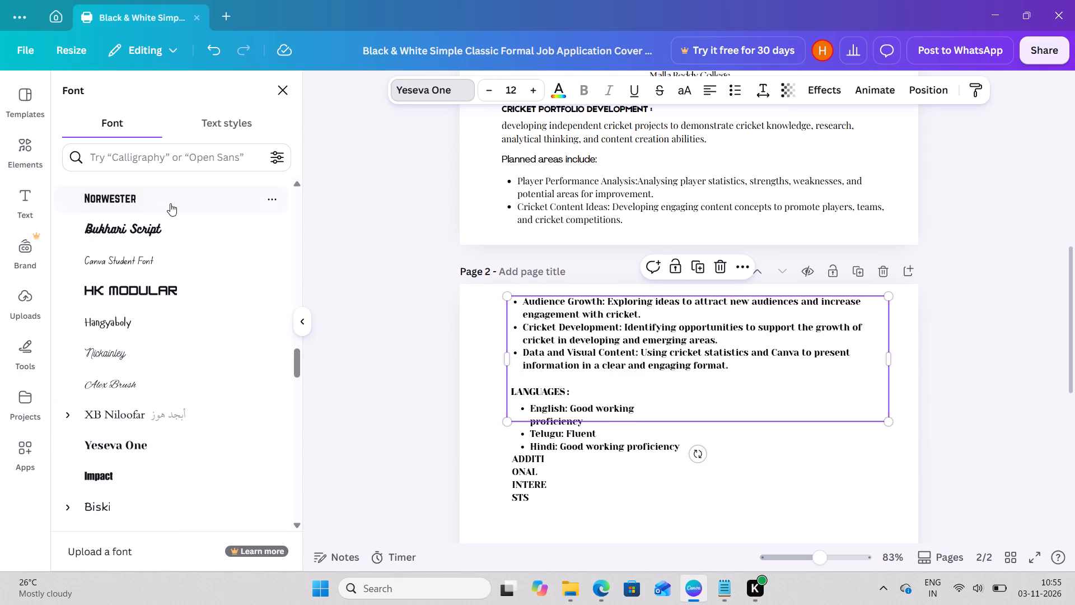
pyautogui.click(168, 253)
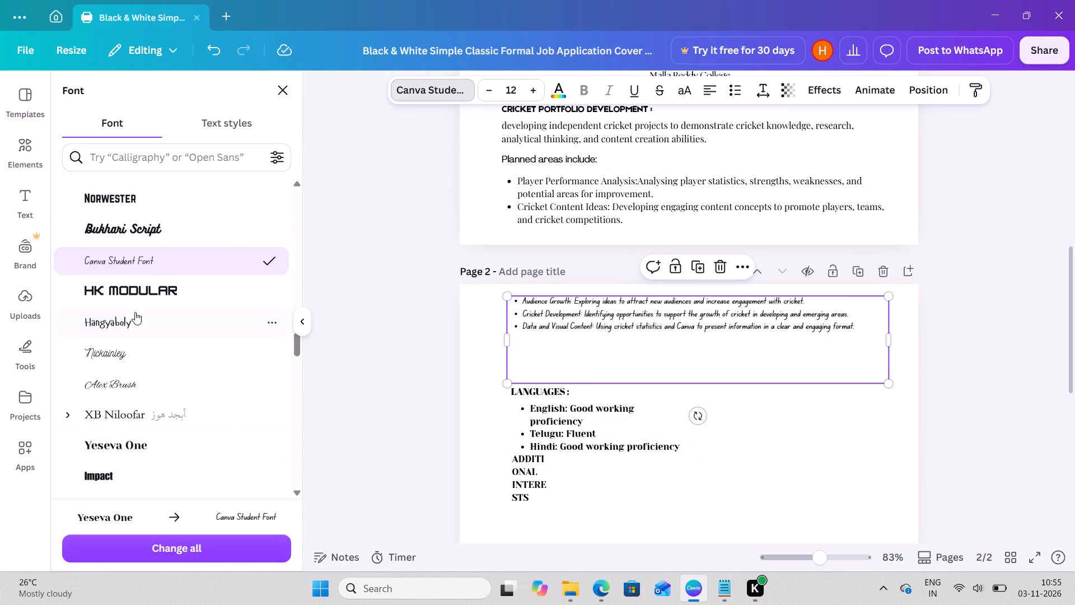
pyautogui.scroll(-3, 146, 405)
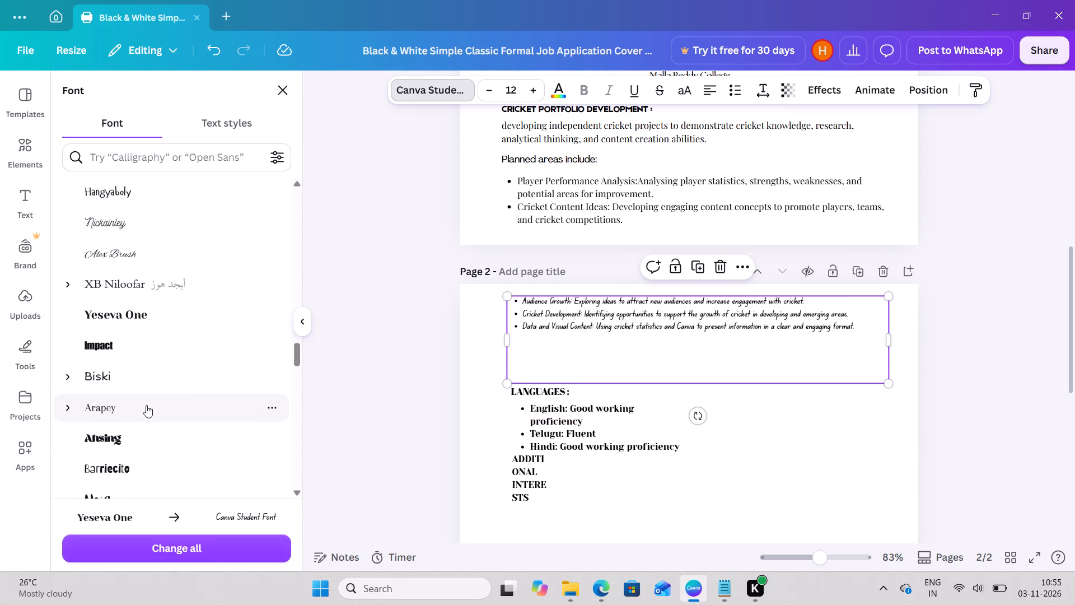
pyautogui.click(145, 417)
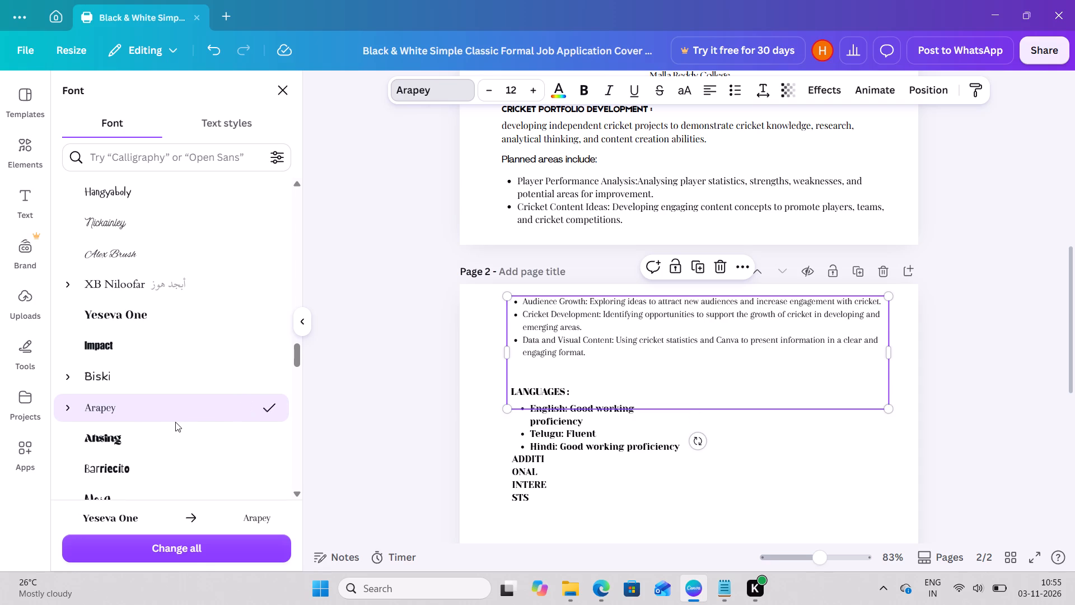
# Set page 2's top bullet list and the bullets under LANGUAGES to Playfair Display, matching the bullets on page 1.
pyautogui.click(539, 211)
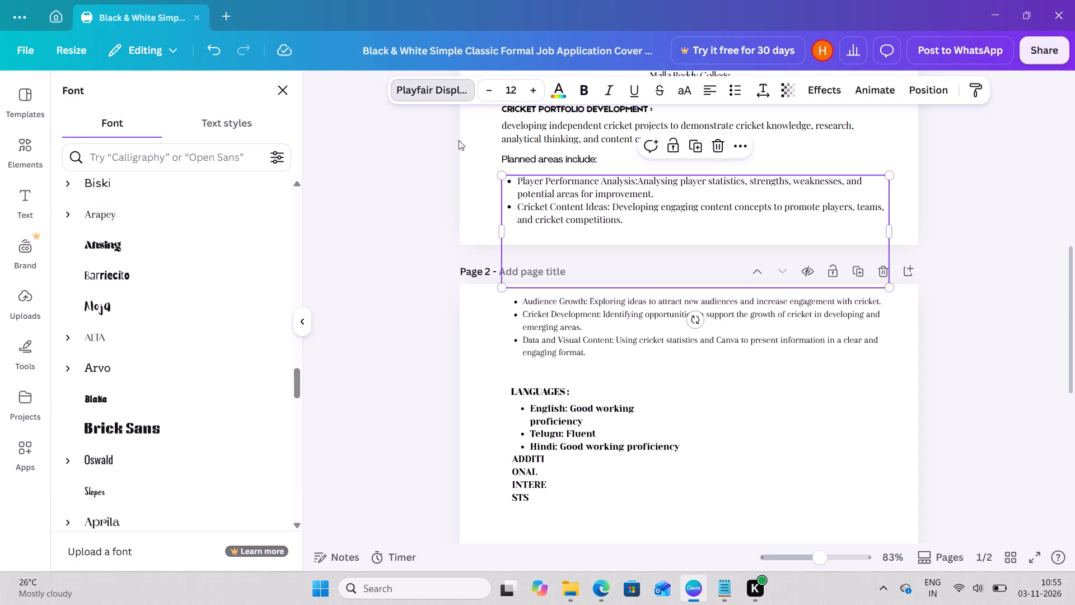
pyautogui.click(580, 308)
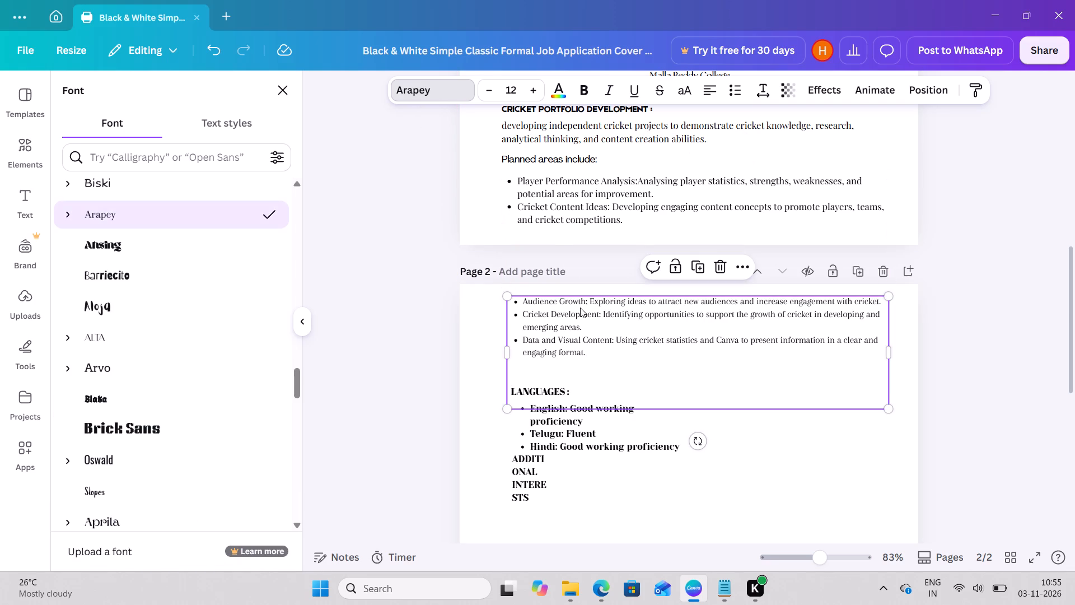
pyautogui.click(165, 160)
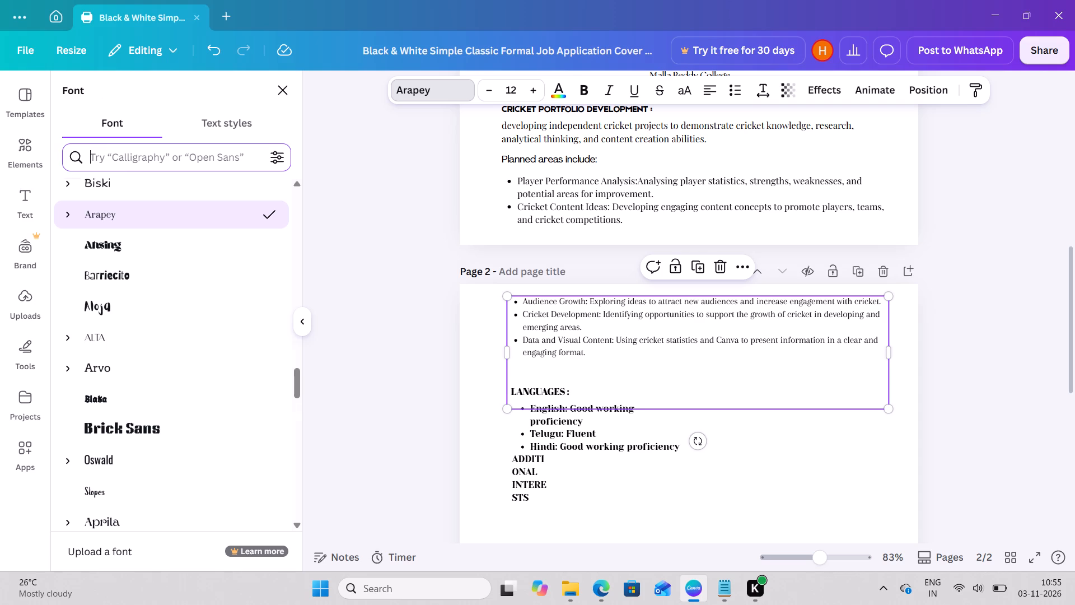
pyautogui.write('pla')
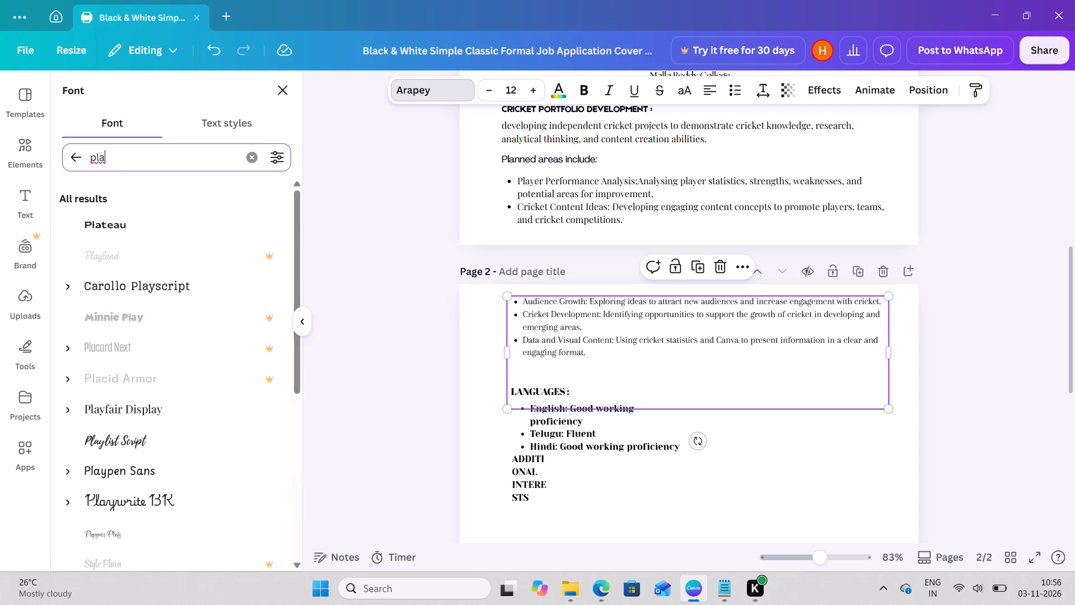
pyautogui.click(152, 420)
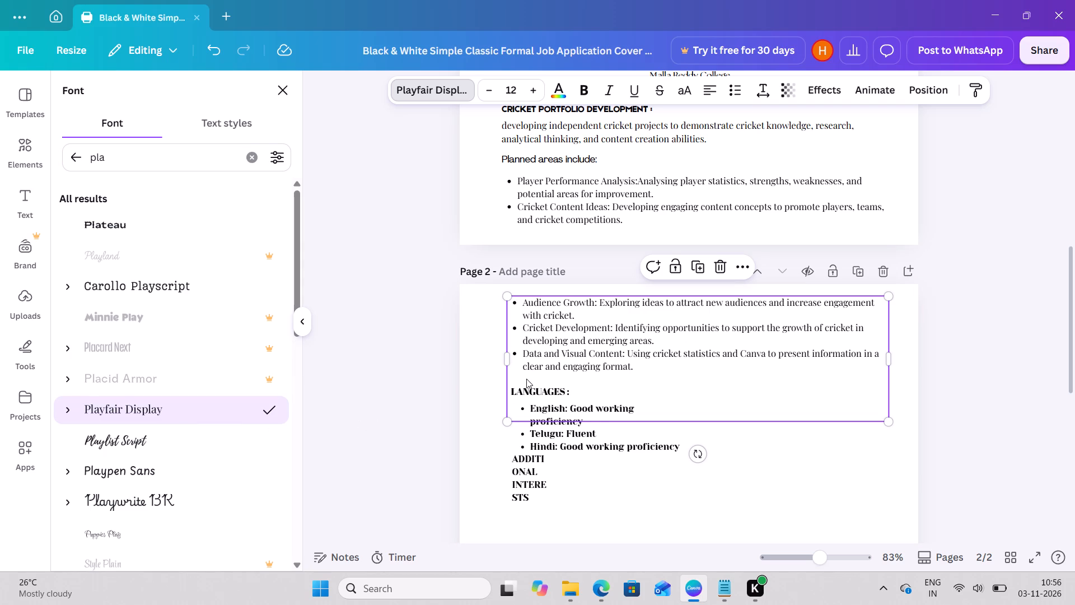
pyautogui.click(553, 407)
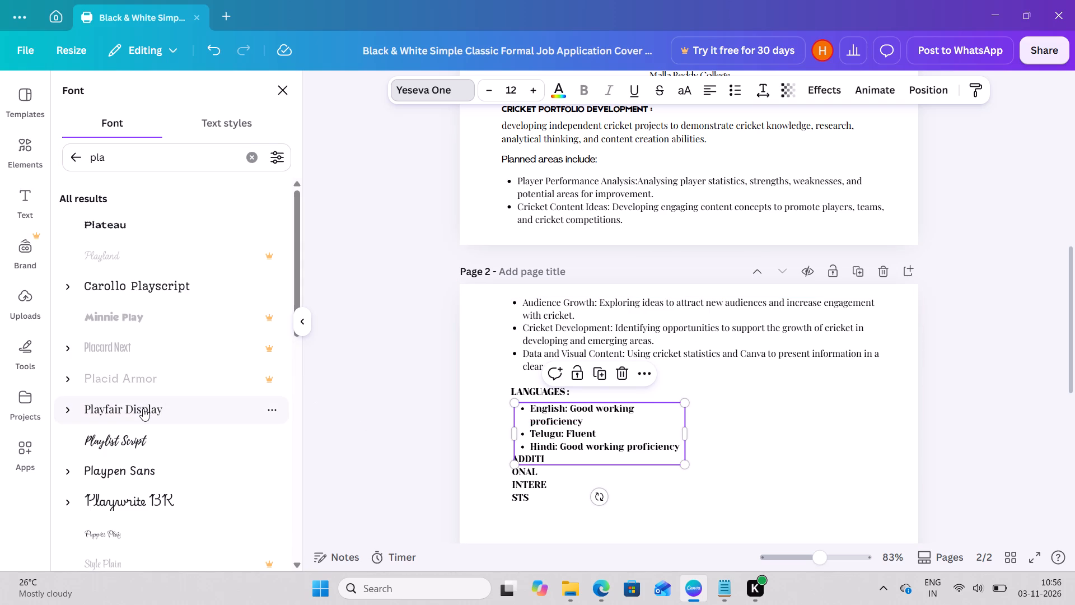
pyautogui.click(143, 408)
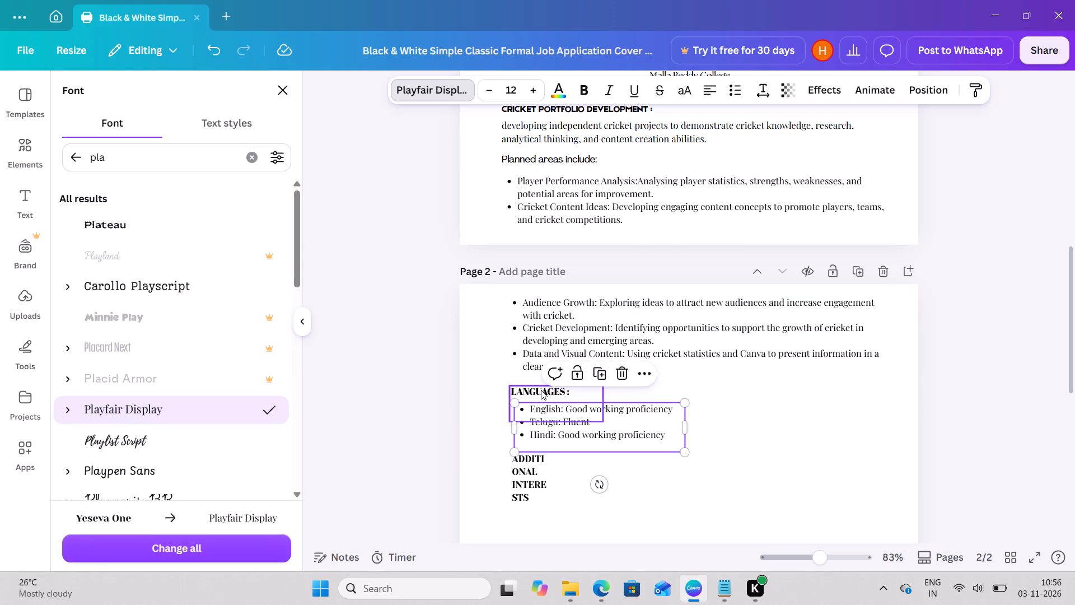
# Widen the ADDITIONAL INTERESTS text box so the heading fits on one line.
pyautogui.click(522, 483)
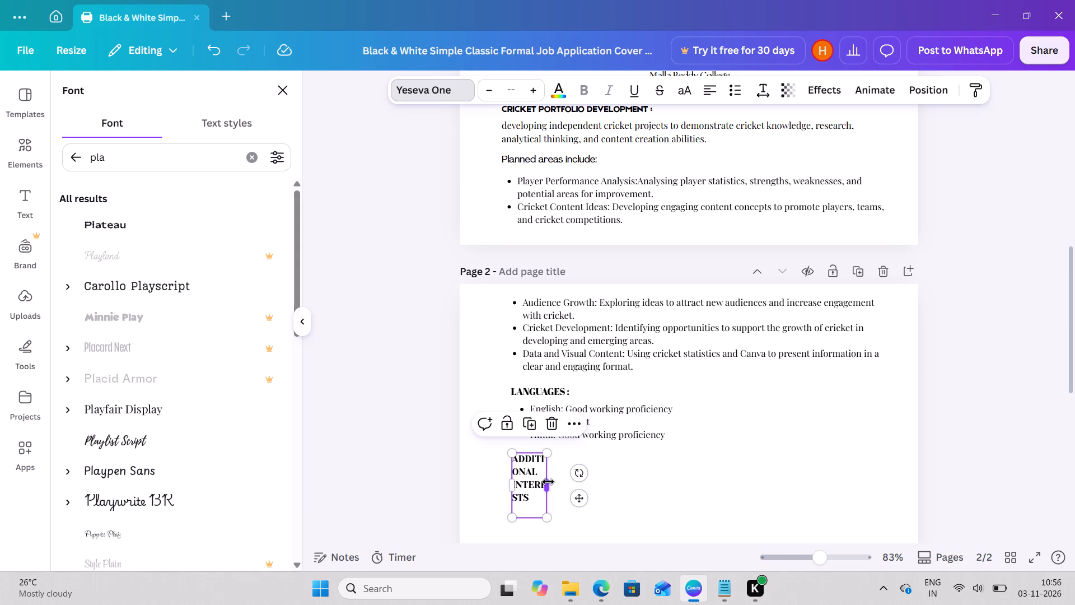
pyautogui.moveTo(548, 483); pyautogui.dragTo(610, 484)
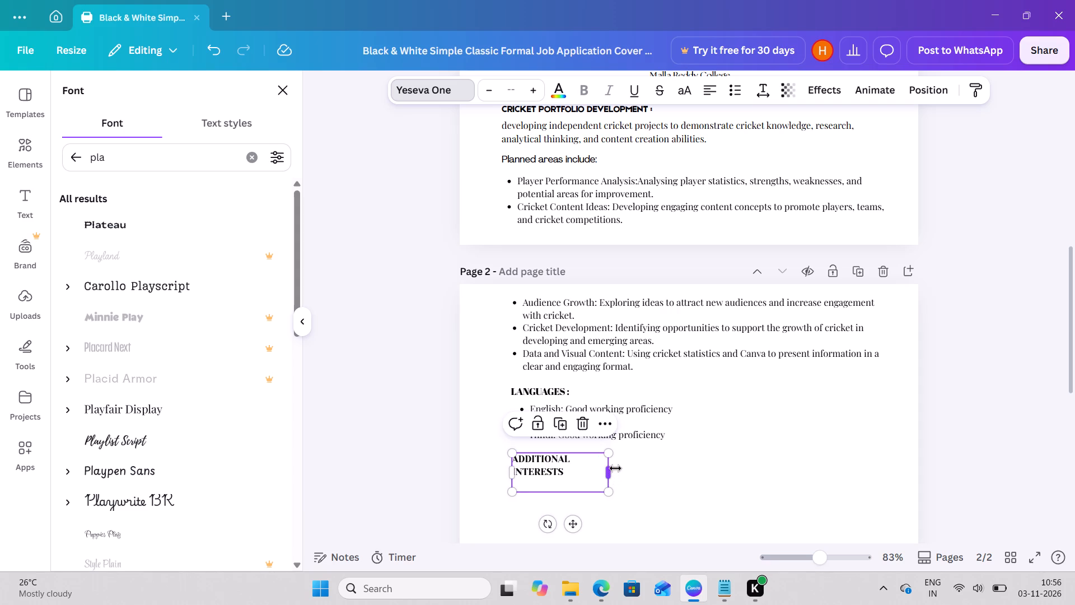
pyautogui.moveTo(615, 468); pyautogui.dragTo(659, 459)
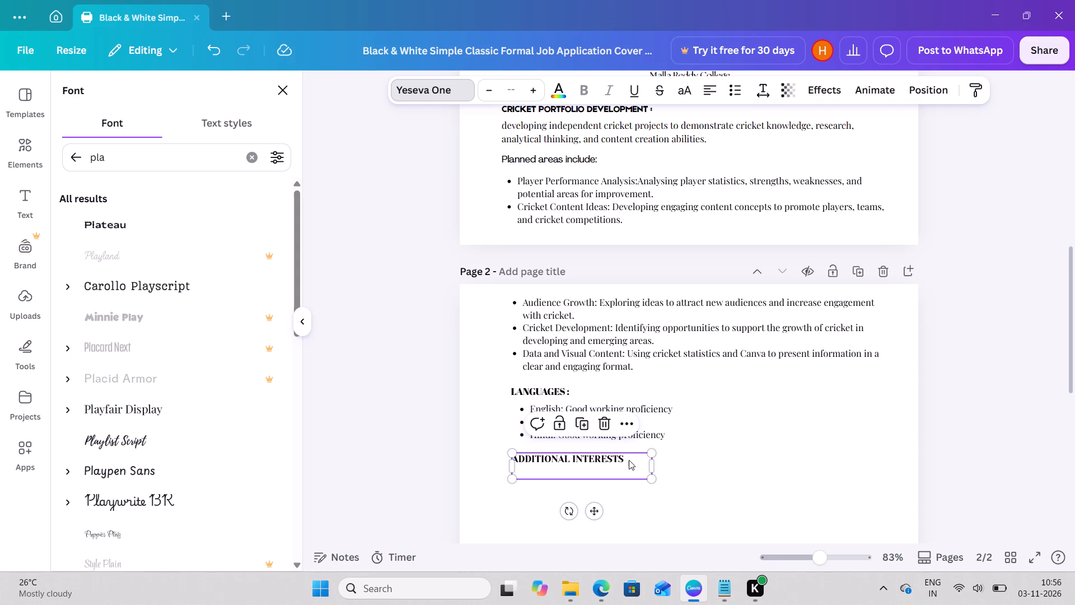
# Add a colon at the end of the ADDITIONAL INTERESTS heading.
pyautogui.click(626, 456)
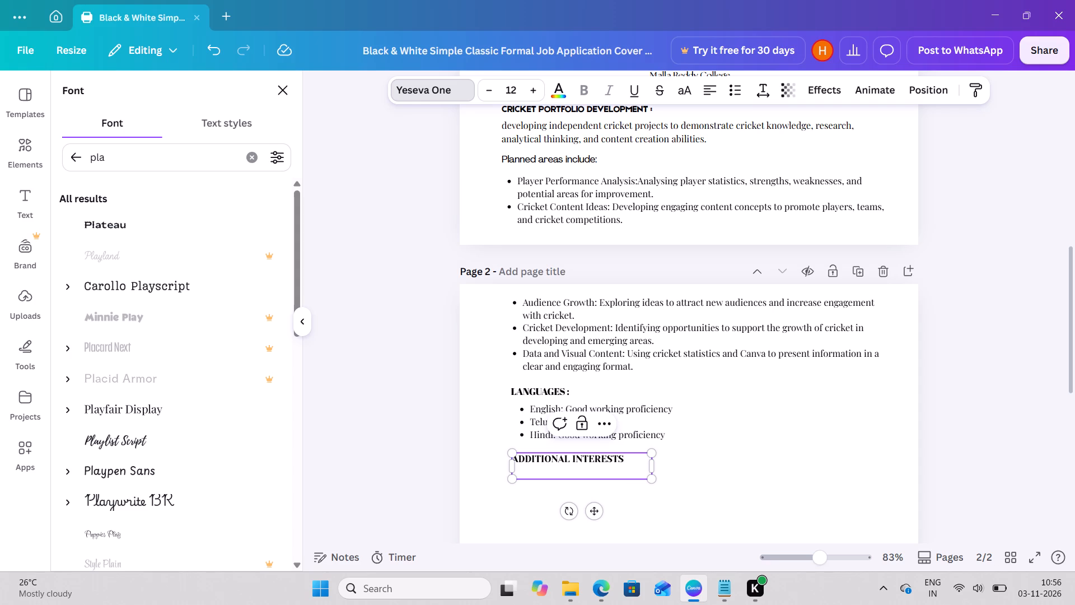
pyautogui.click(631, 462)
pyautogui.hotkey('shift', ':')
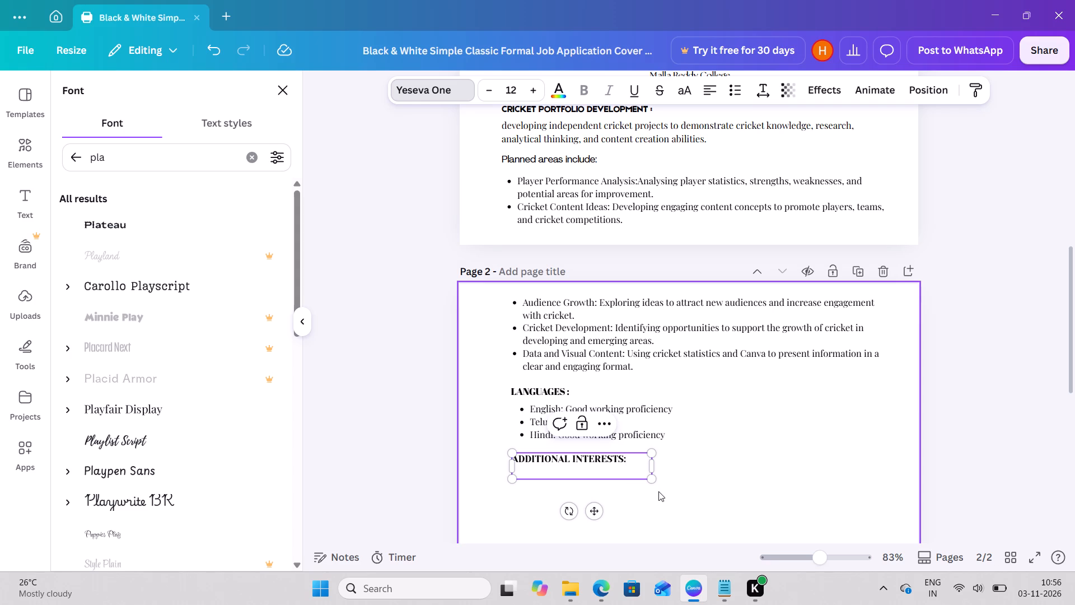
# Check the LANGUAGES heading's font, look through the font results for "pla", and clear the font search.
pyautogui.click(552, 397)
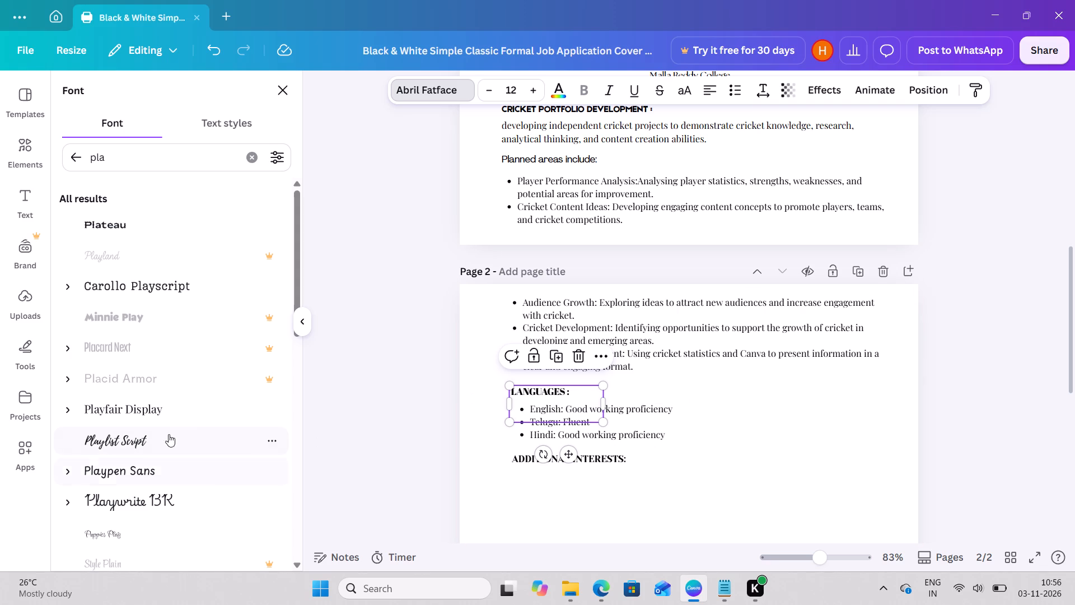
pyautogui.scroll(-5, 181, 401)
pyautogui.scroll(5, 181, 401)
pyautogui.scroll(5, 106, 225)
pyautogui.scroll(-5, 106, 225)
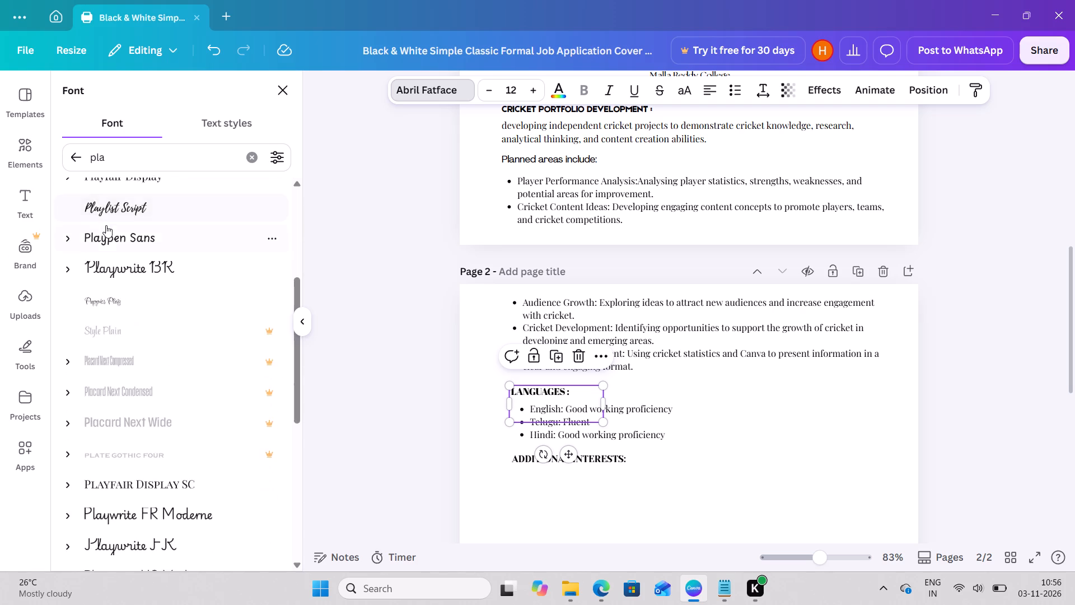
pyautogui.scroll(-8, 106, 225)
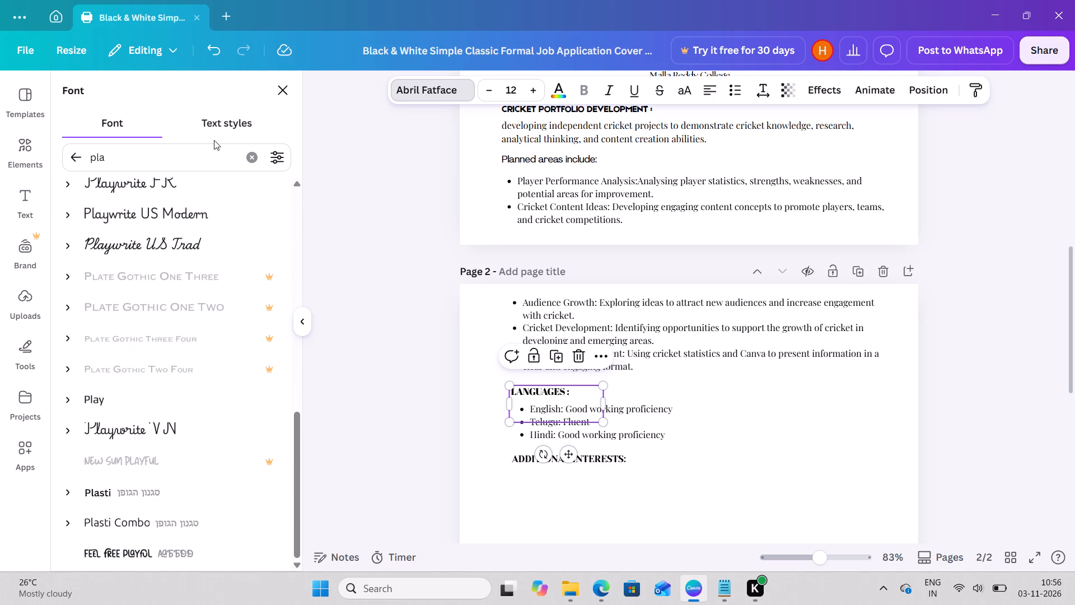
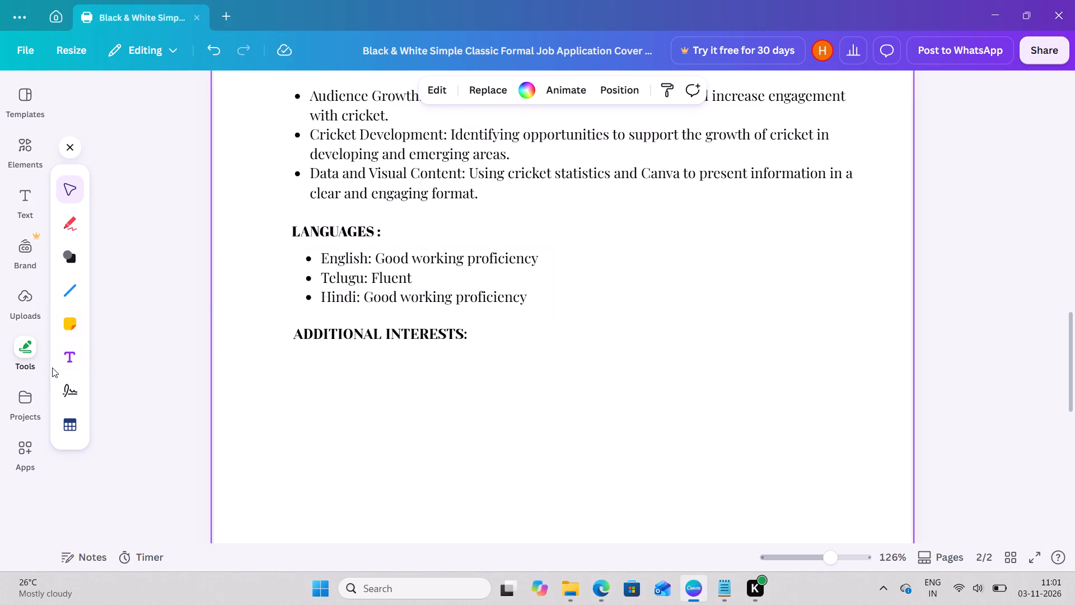
pyautogui.moveTo(65, 367); pyautogui.dragTo(80, 350)
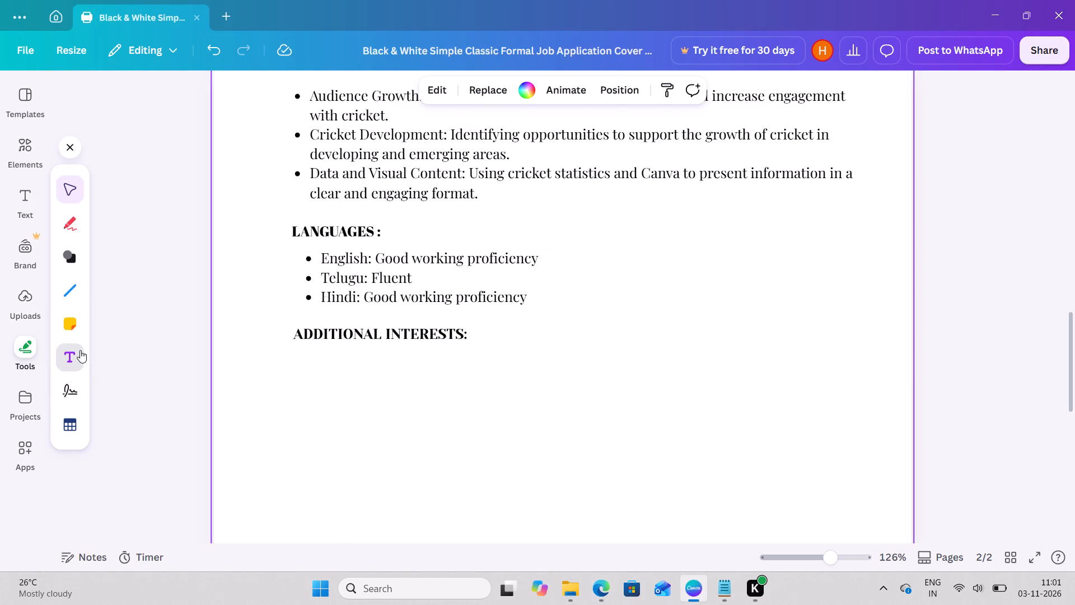
pyautogui.moveTo(80, 350); pyautogui.dragTo(68, 353)
pyautogui.click(68, 353)
pyautogui.click(307, 367)
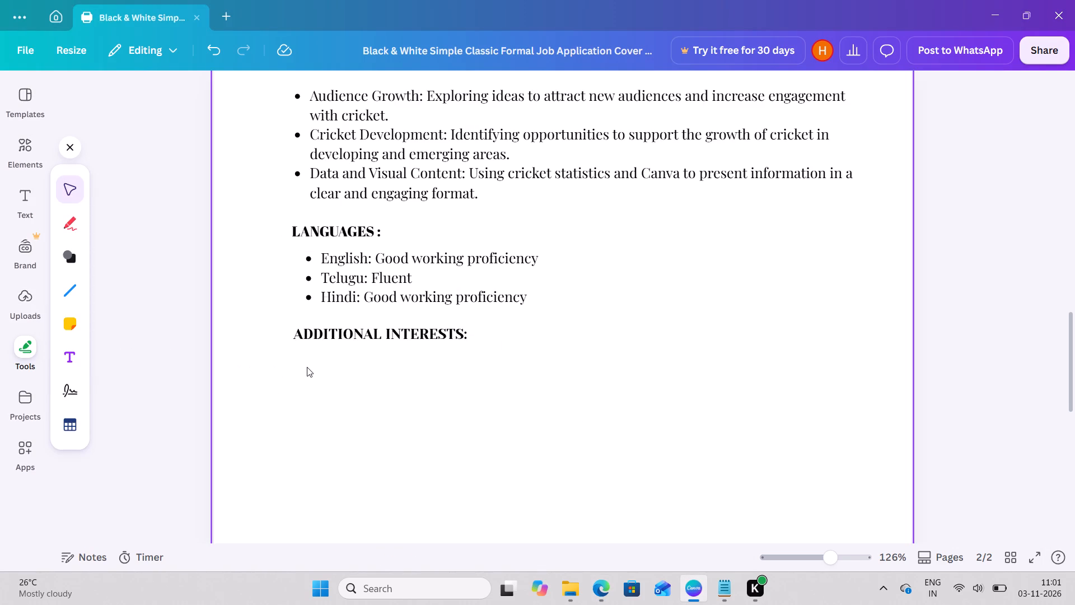
pyautogui.click(69, 355)
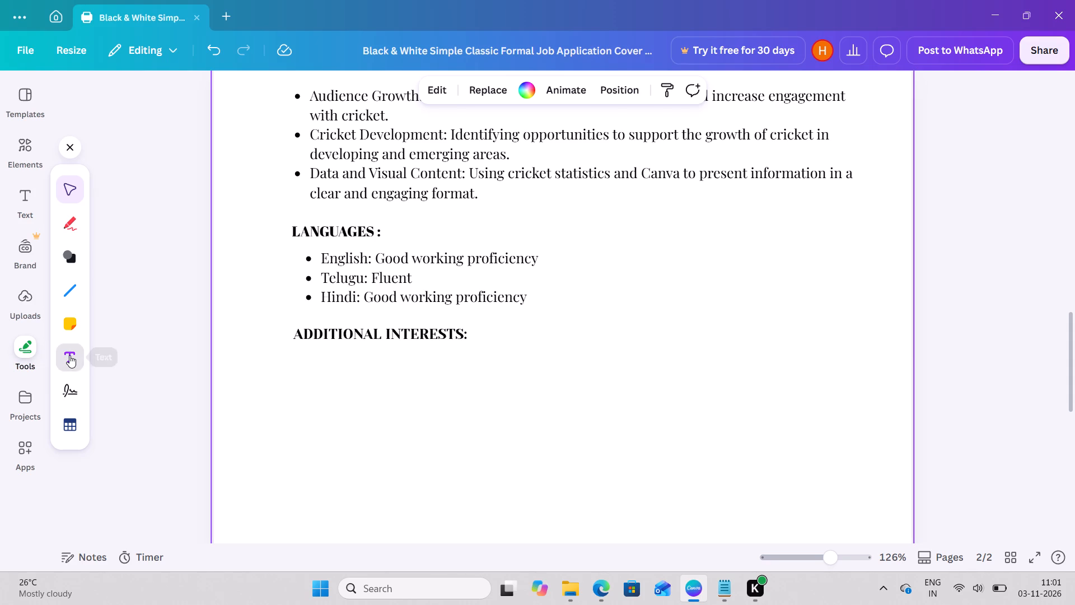
pyautogui.click(292, 359)
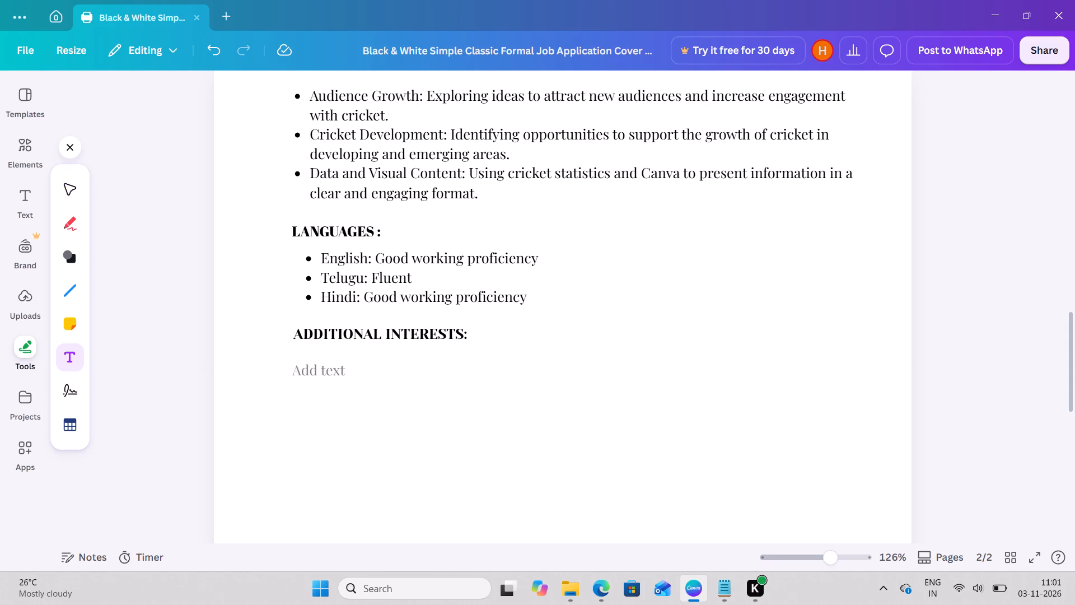
# Replace the new text box's placeholder text with the copied interests paragraph beginning "Cricket analysis, player development".
pyautogui.click(342, 373)
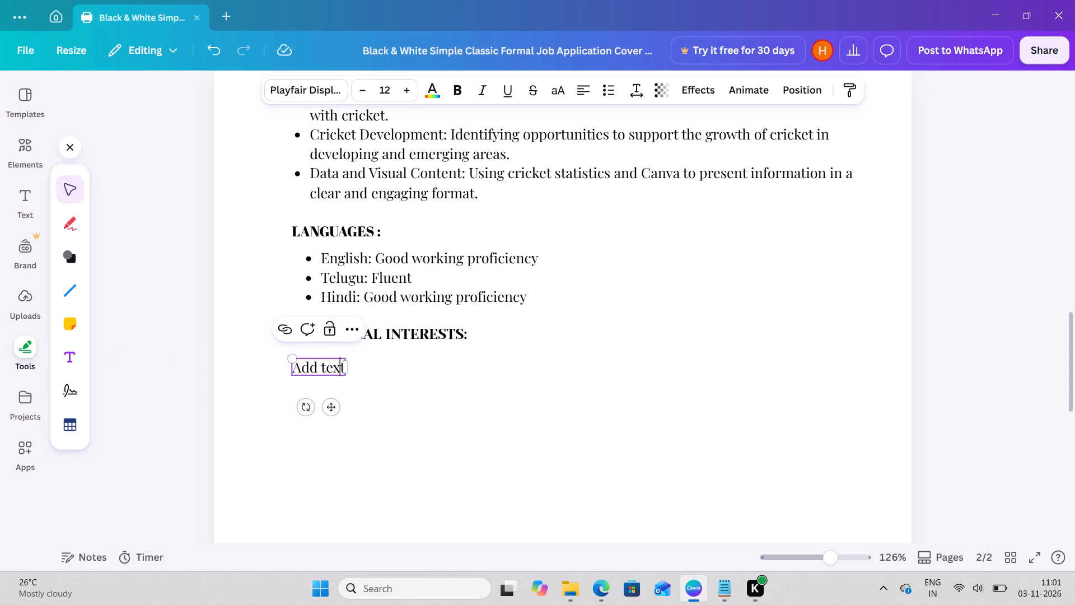
pyautogui.press('Right')
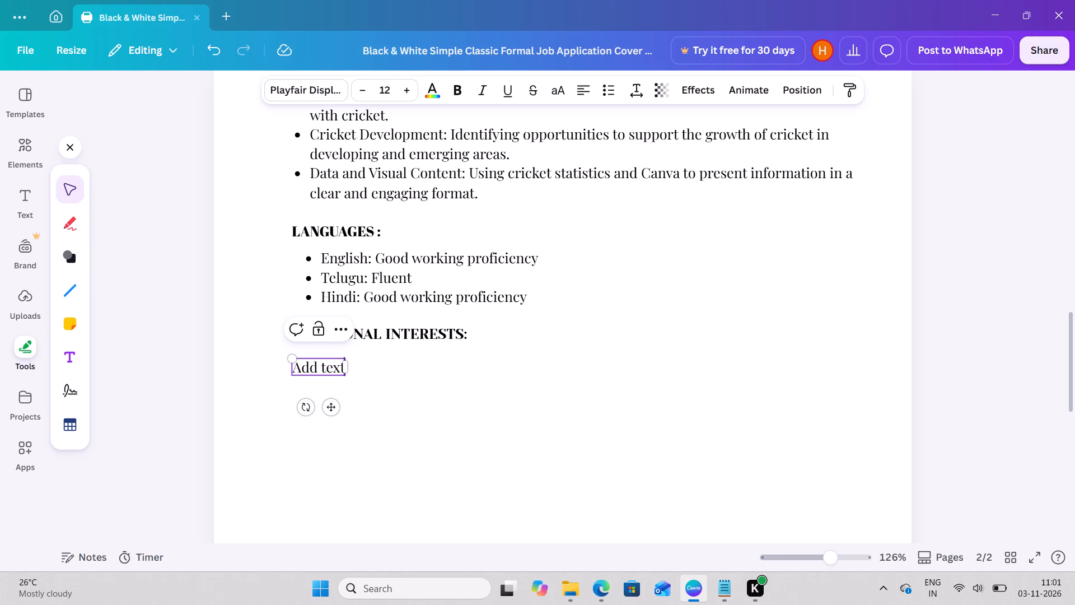
pyautogui.press('BackSpace')
pyautogui.press('BackSpace')
pyautogui.press('BackSpace')
pyautogui.press('BackSpace')
pyautogui.press('BackSpace')
pyautogui.press('BackSpace')
pyautogui.press('BackSpace')
pyautogui.press('BackSpace')
pyautogui.hotkey('ctrl', 'v')
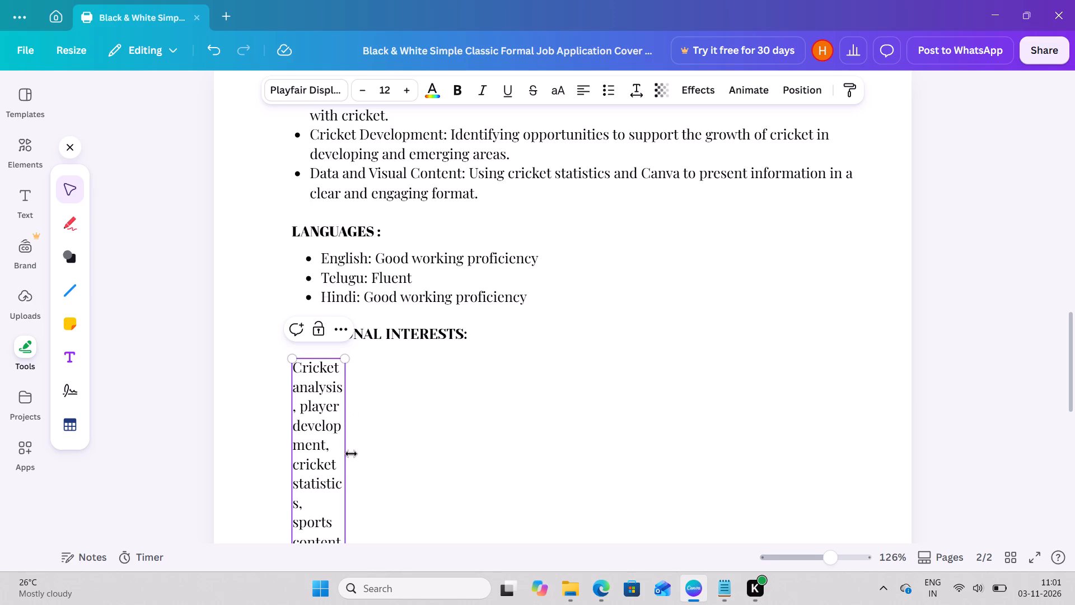
# Widen the interests paragraph's text box to about 15.7 so the text runs over two lines, and deselect it.
pyautogui.moveTo(351, 454); pyautogui.dragTo(783, 350)
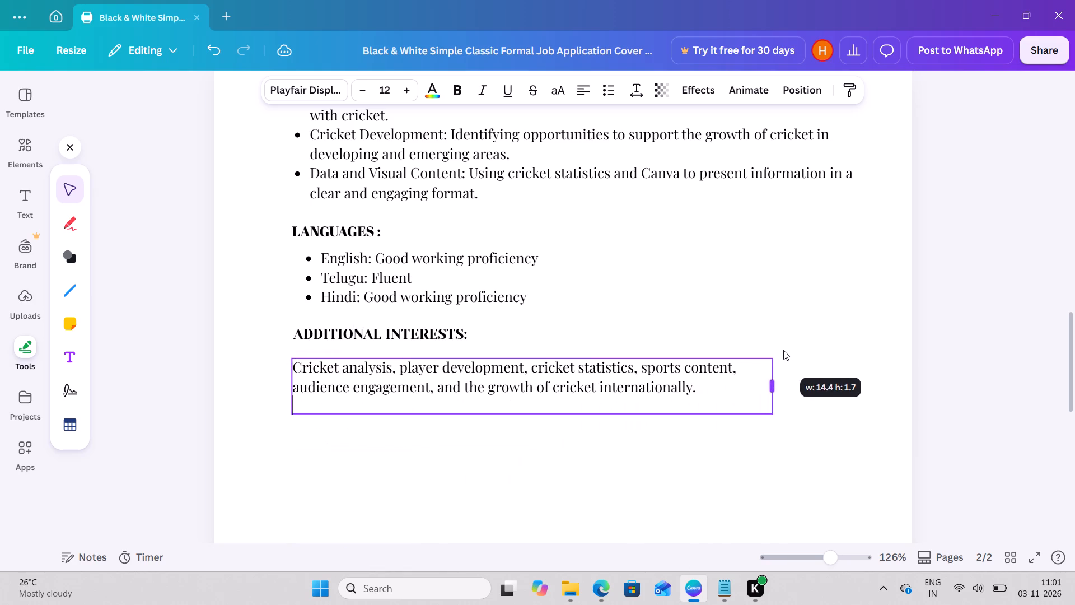
pyautogui.moveTo(783, 350); pyautogui.dragTo(820, 348)
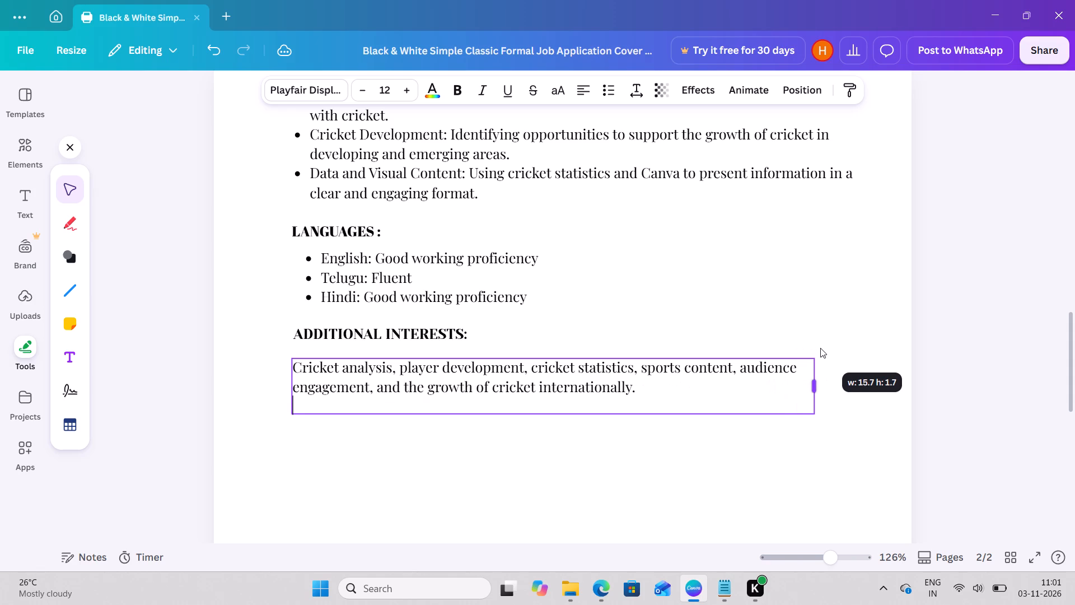
pyautogui.moveTo(820, 348); pyautogui.dragTo(822, 348)
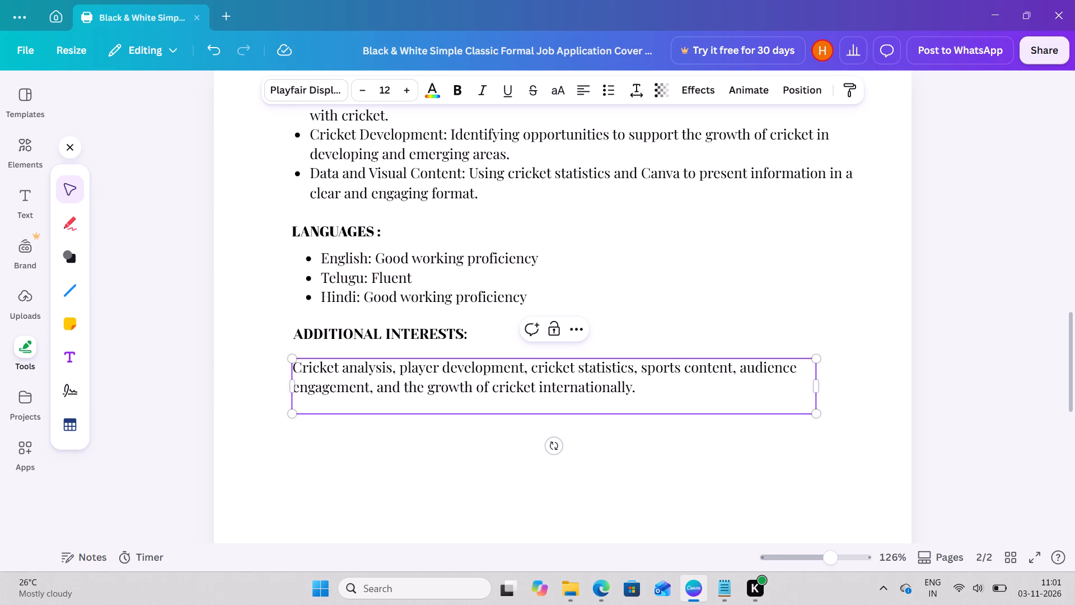
pyautogui.moveTo(600, 400); pyautogui.dragTo(602, 381)
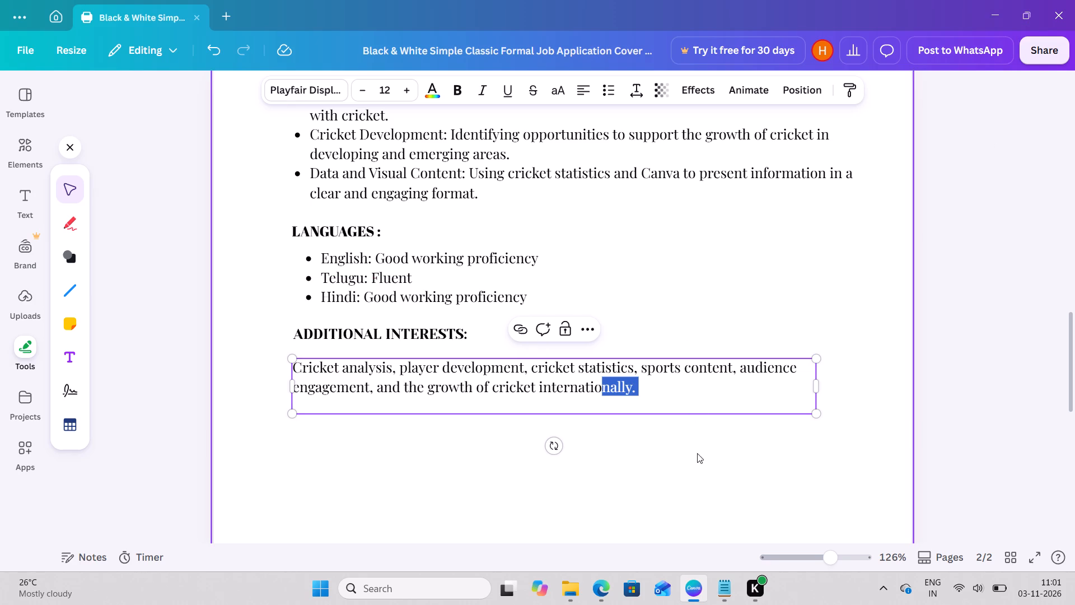
pyautogui.click(697, 467)
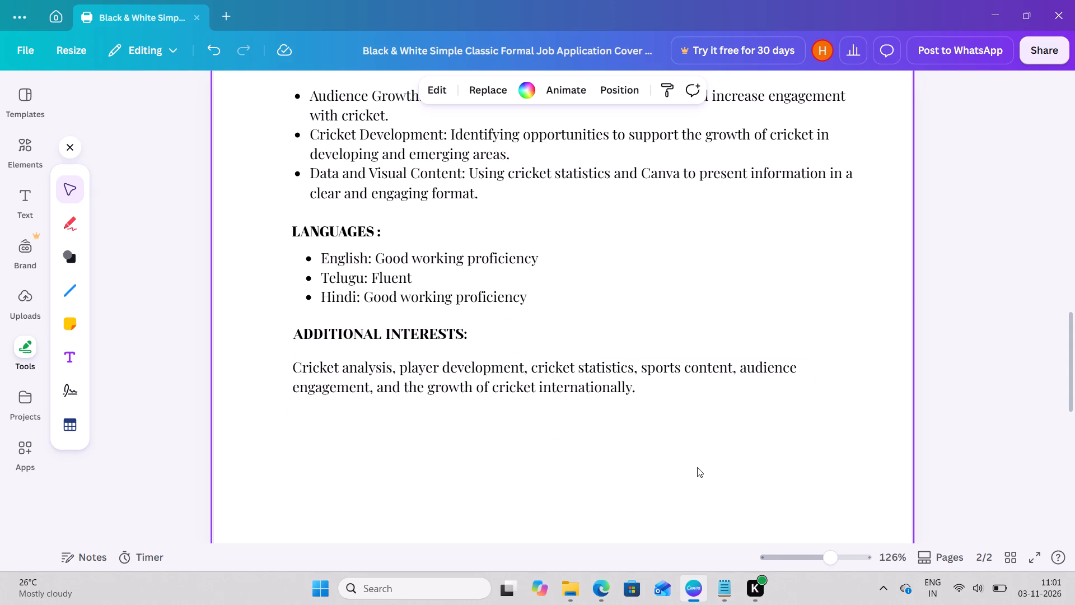
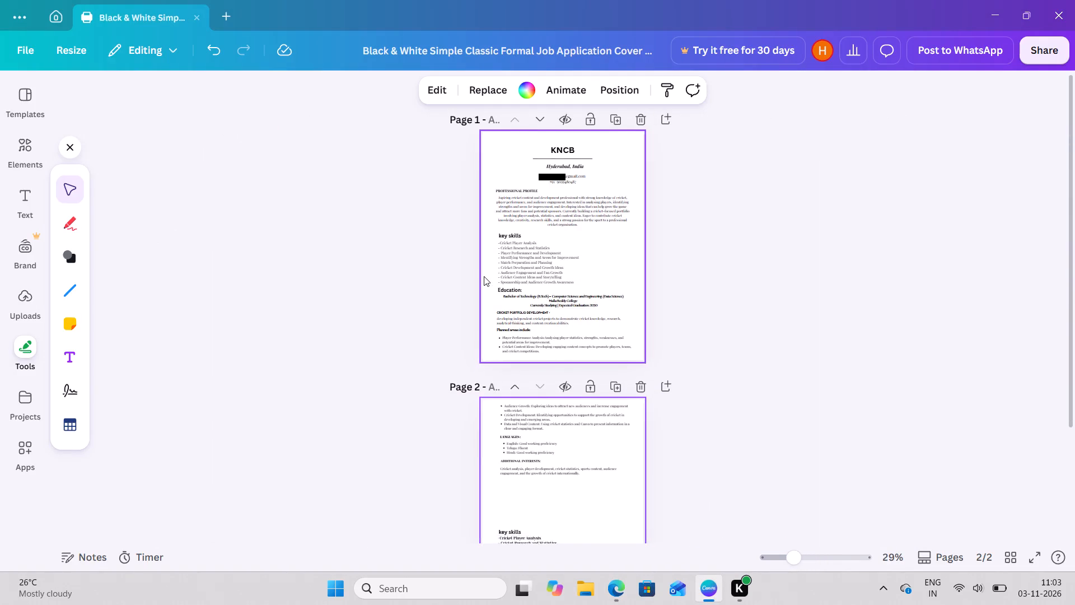
pyautogui.scroll(-3, 484, 276)
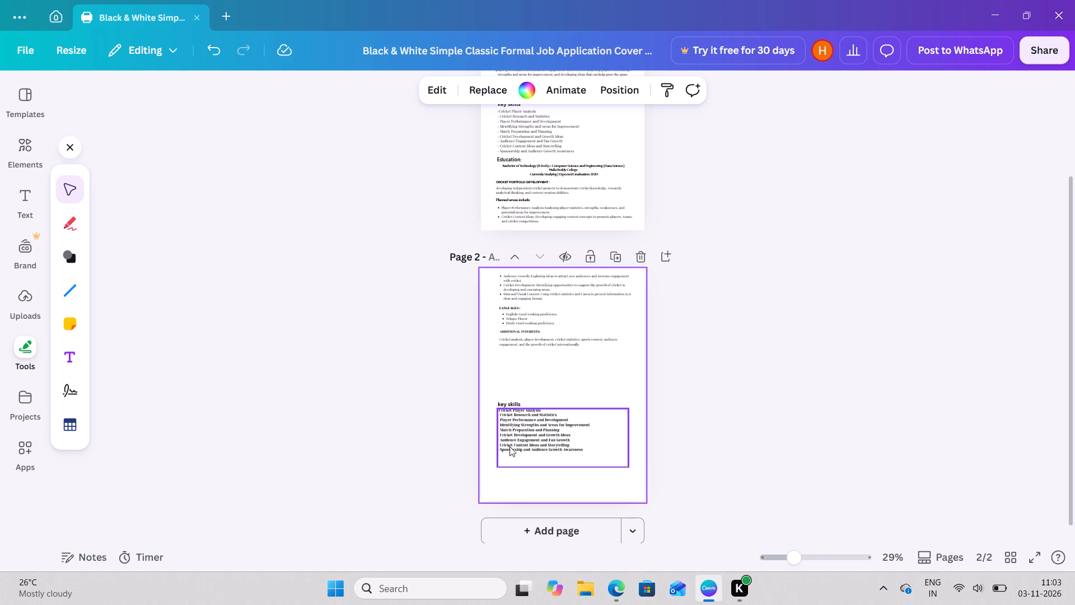
pyautogui.click(501, 404)
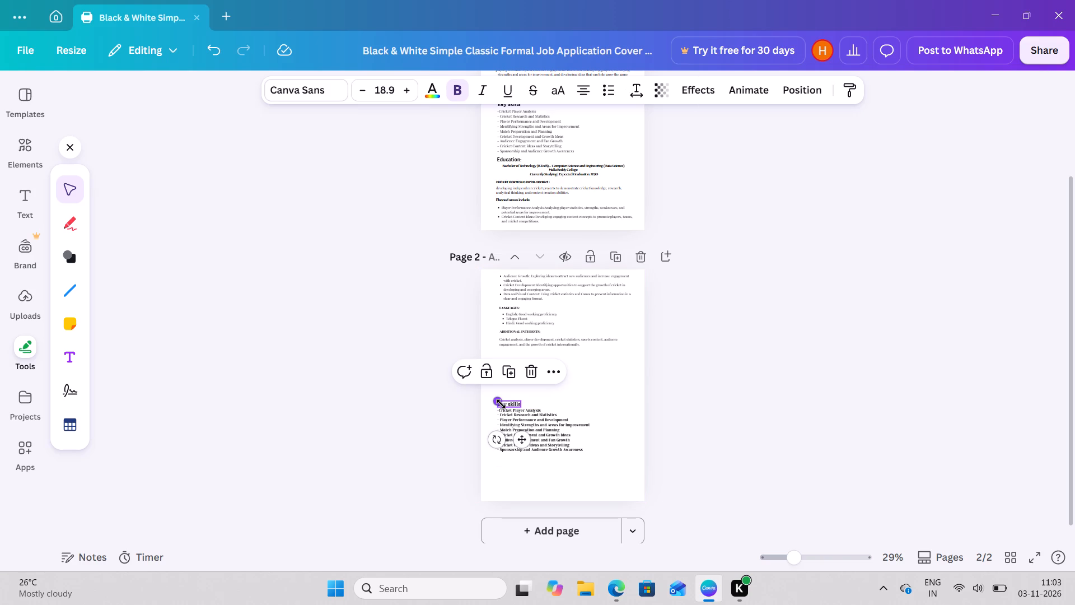
pyautogui.click(535, 367)
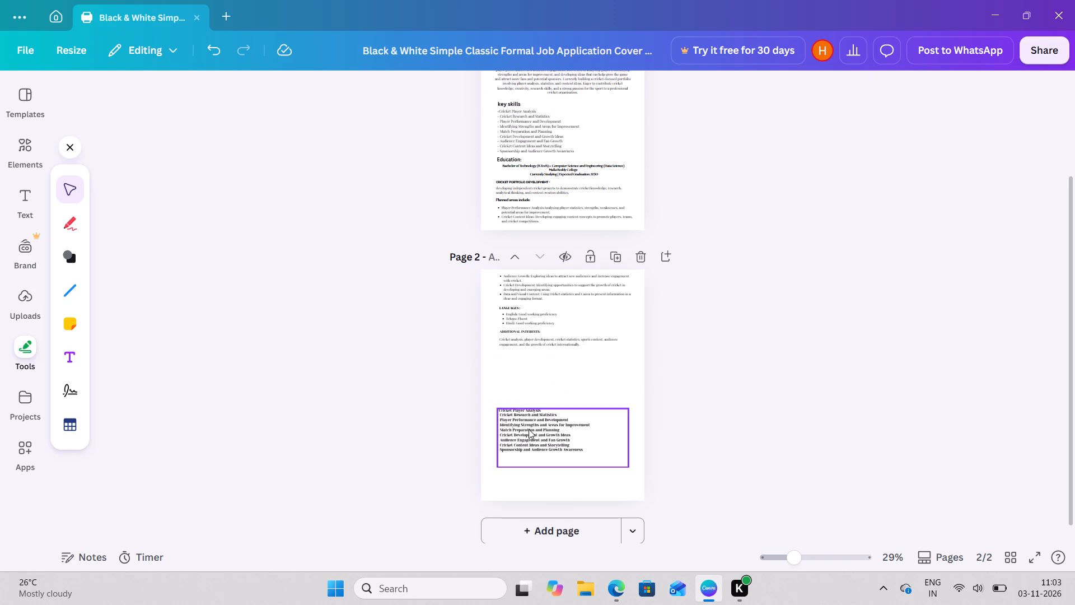
pyautogui.click(529, 429)
pyautogui.click(581, 385)
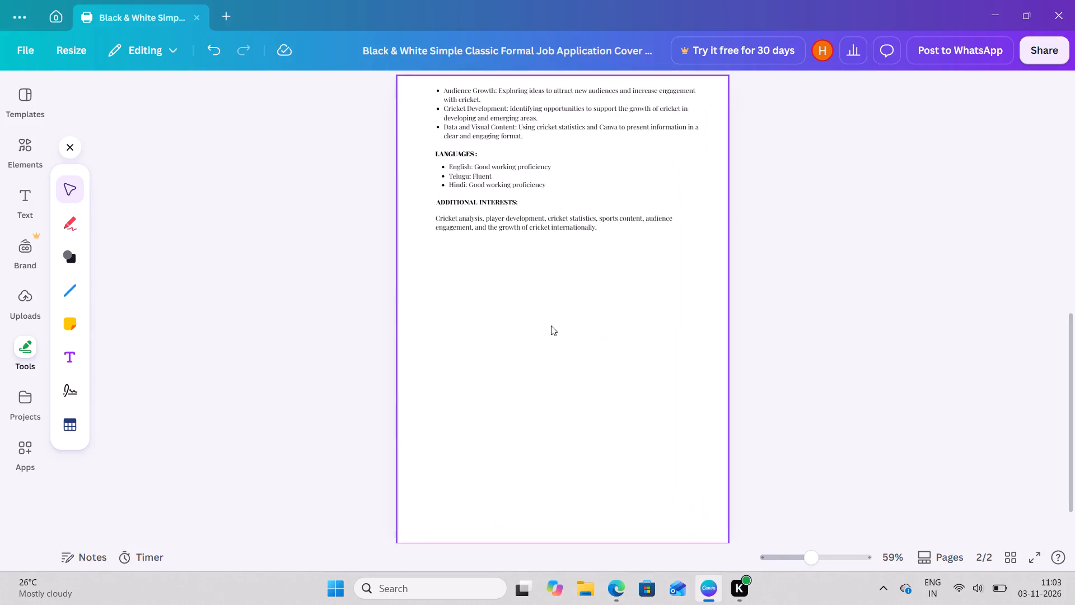
# Change the font of the "Planned areas include:" line on page 1 to Oswald.
pyautogui.scroll(8, 551, 325)
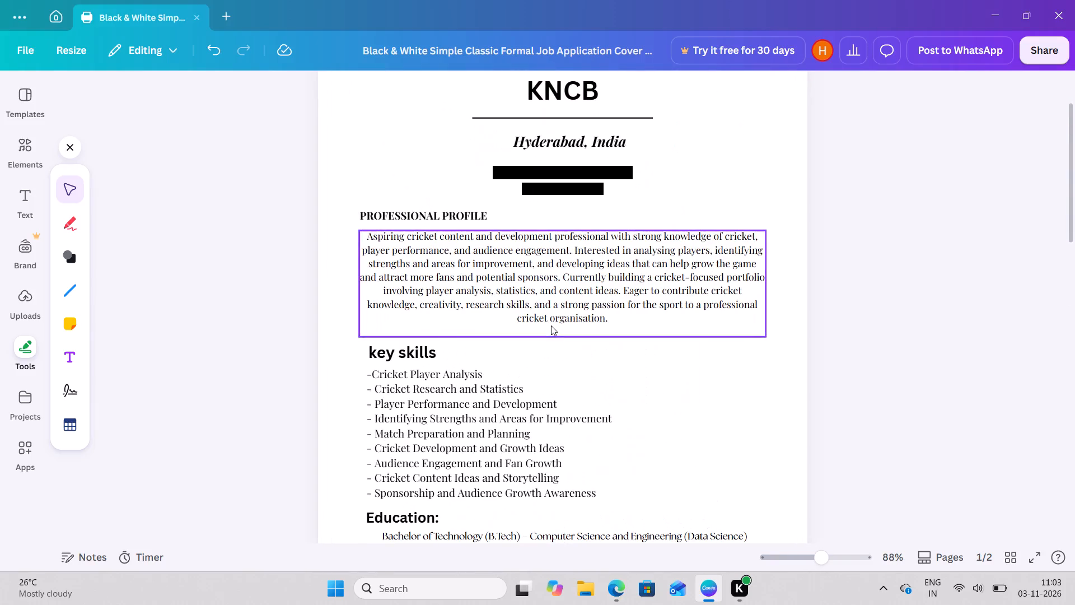
pyautogui.scroll(5, 589, 222)
pyautogui.scroll(-1, 589, 222)
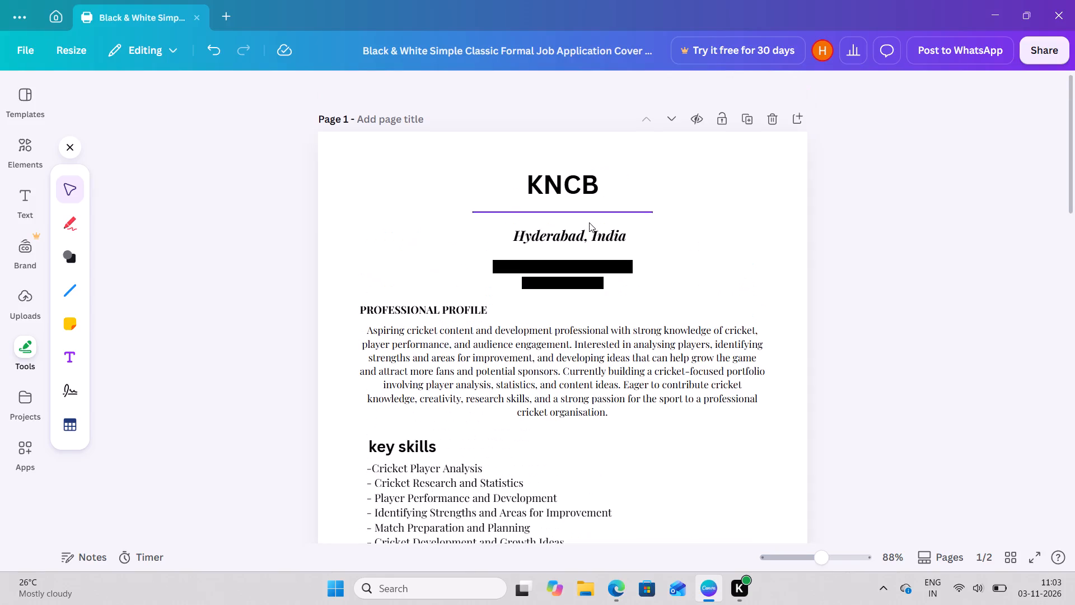
pyautogui.scroll(-3, 589, 222)
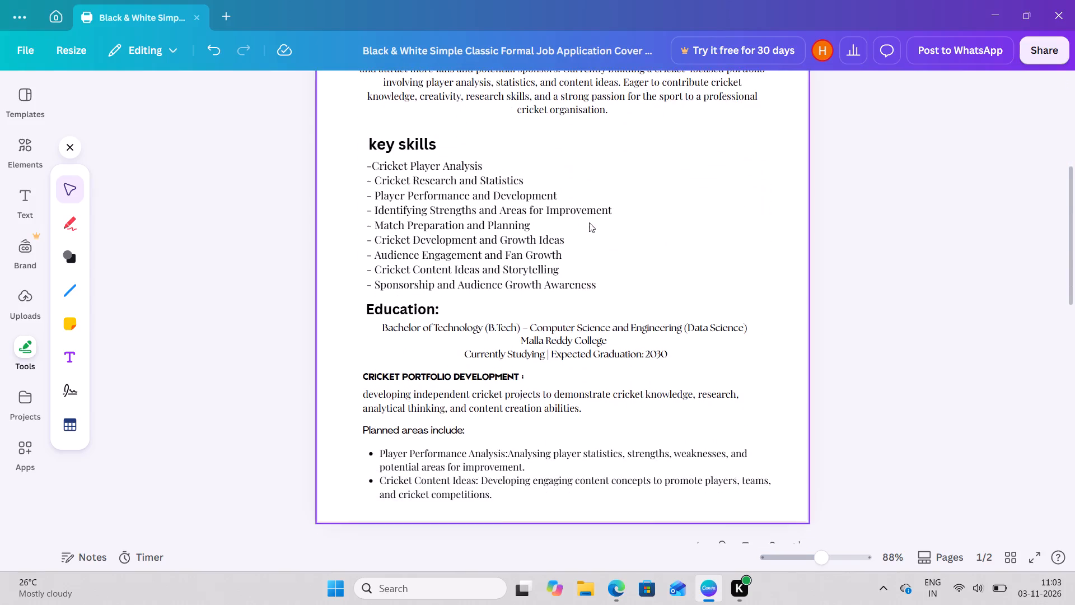
pyautogui.scroll(-3, 589, 222)
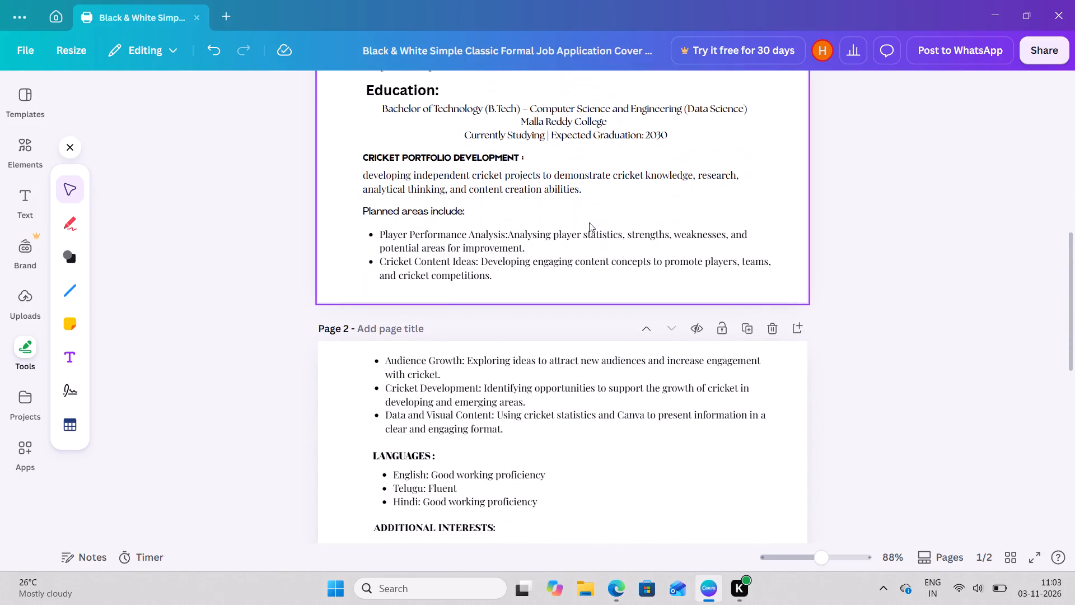
pyautogui.scroll(-1, 589, 222)
pyautogui.click(434, 217)
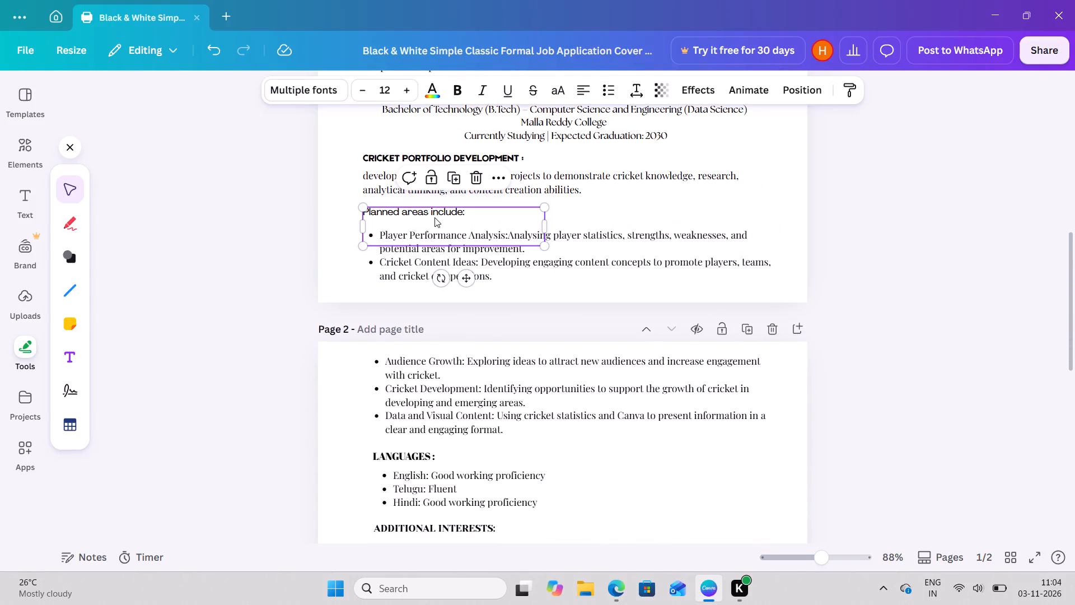
pyautogui.click(314, 94)
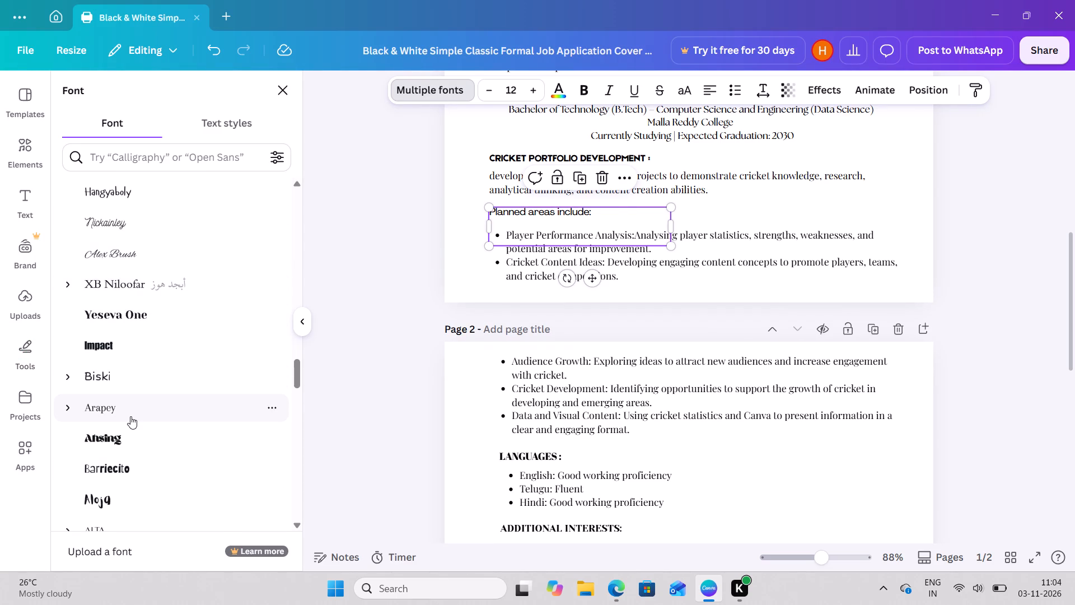
pyautogui.scroll(-4, 130, 416)
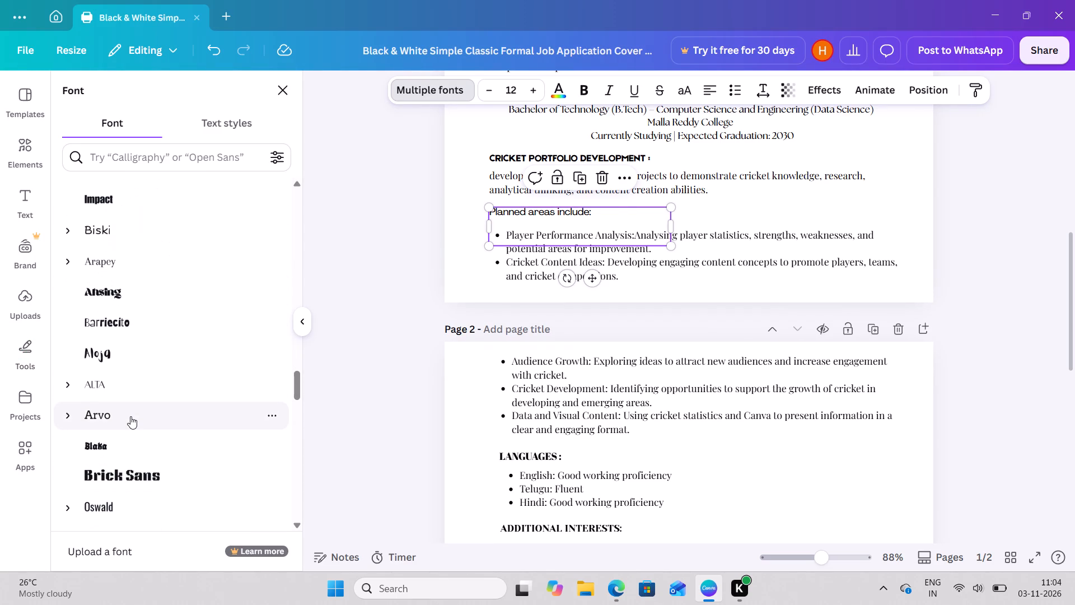
pyautogui.scroll(-2, 130, 416)
pyautogui.click(117, 454)
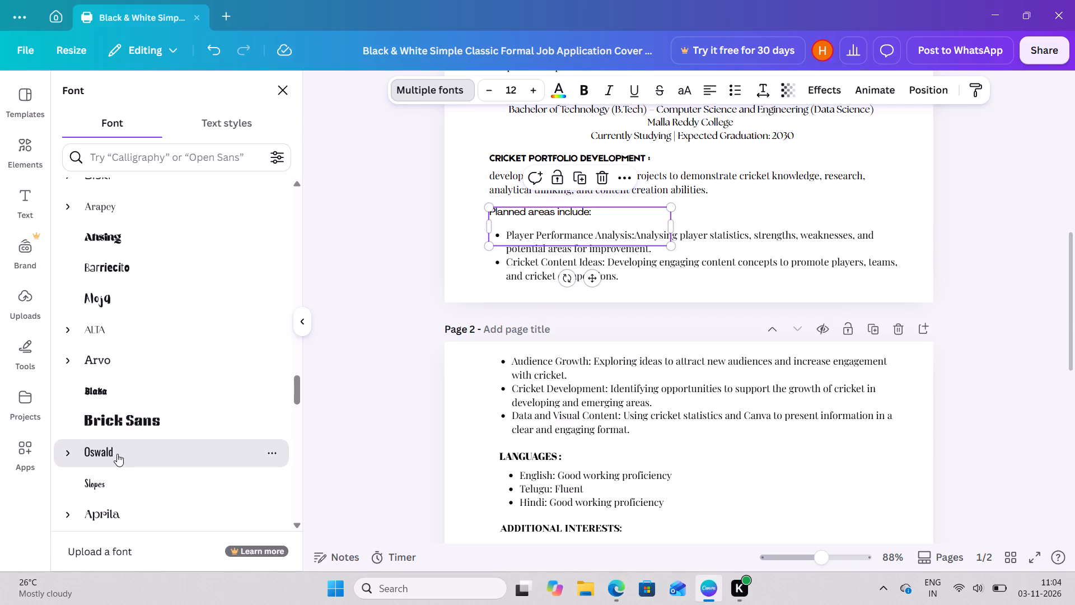
pyautogui.click(443, 250)
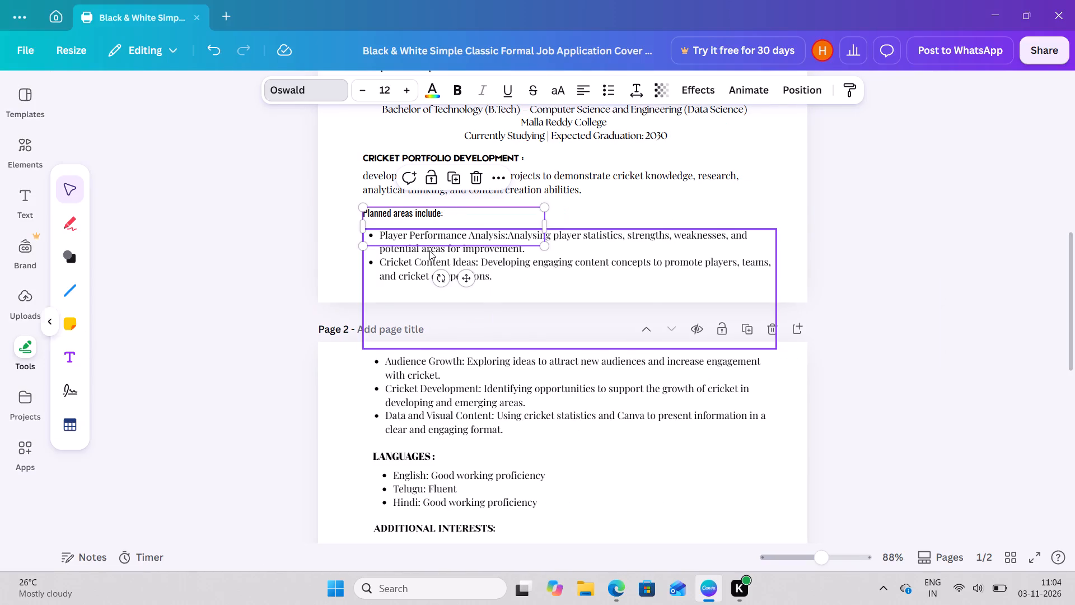
pyautogui.click(298, 295)
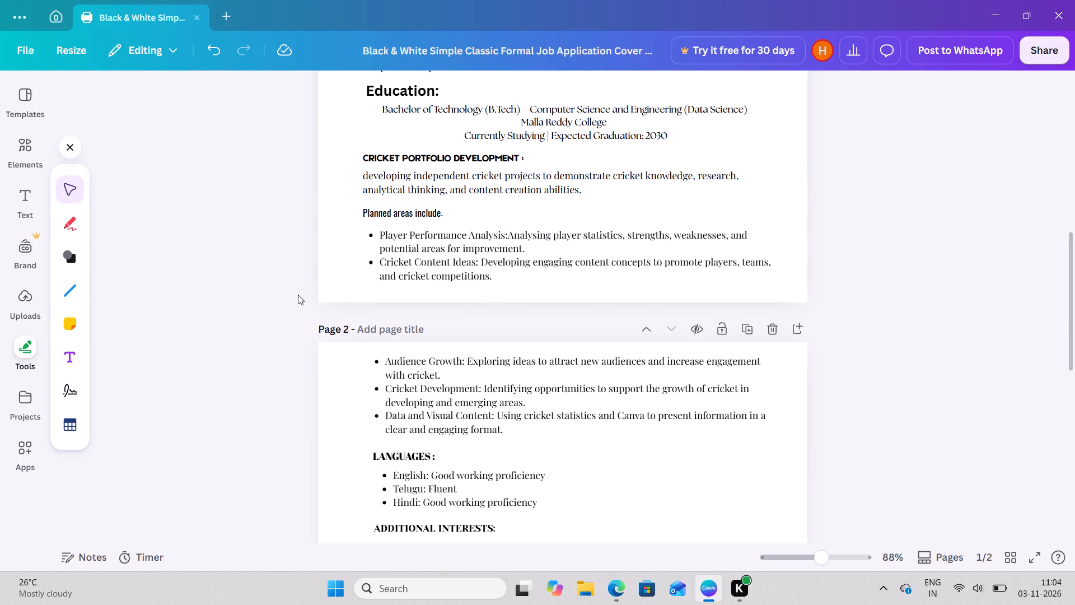
# Review the layout and content of both pages, from the KNCB title to the end of page 2.
pyautogui.scroll(8, 653, 225)
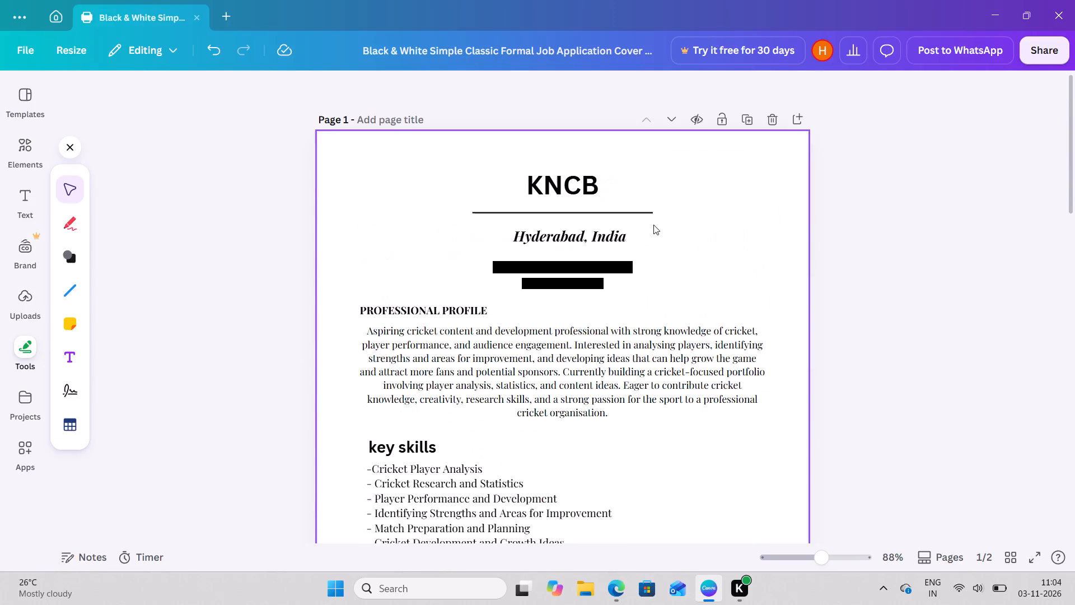
pyautogui.scroll(1, 653, 225)
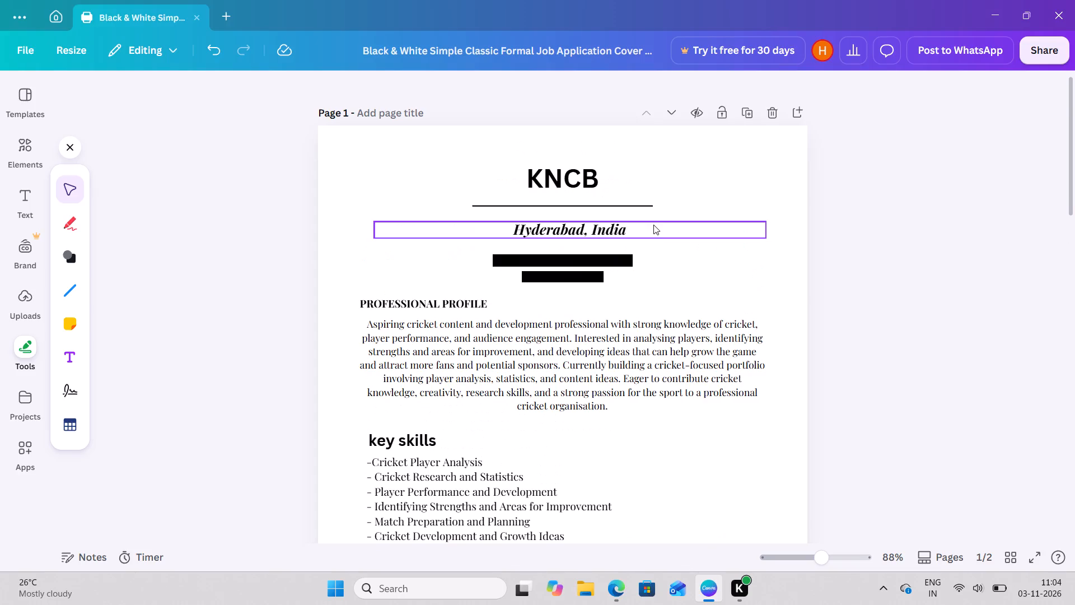
pyautogui.scroll(-15, 653, 225)
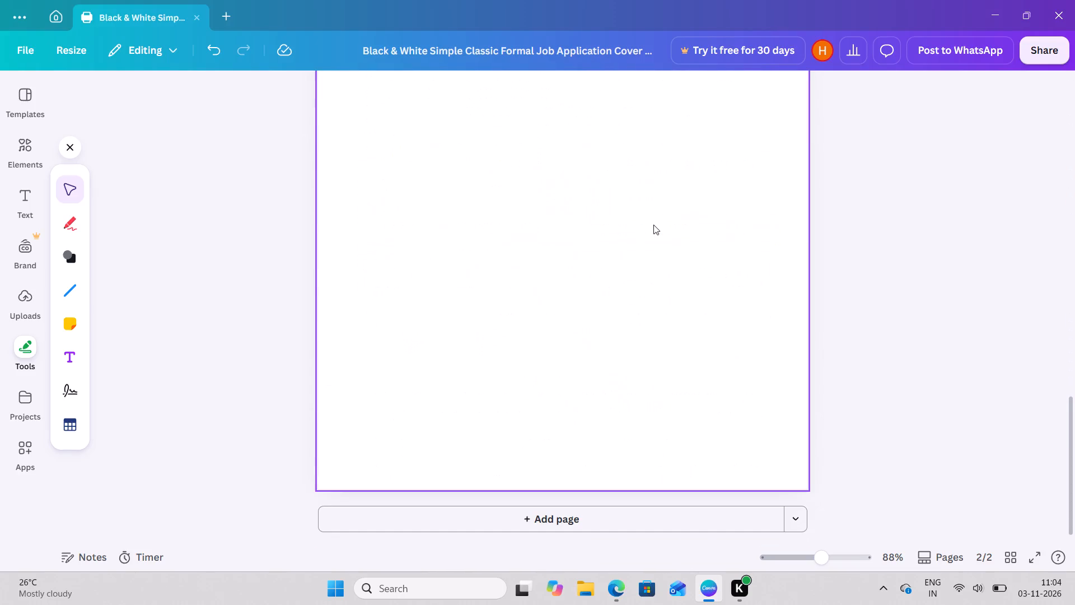
pyautogui.scroll(7, 653, 225)
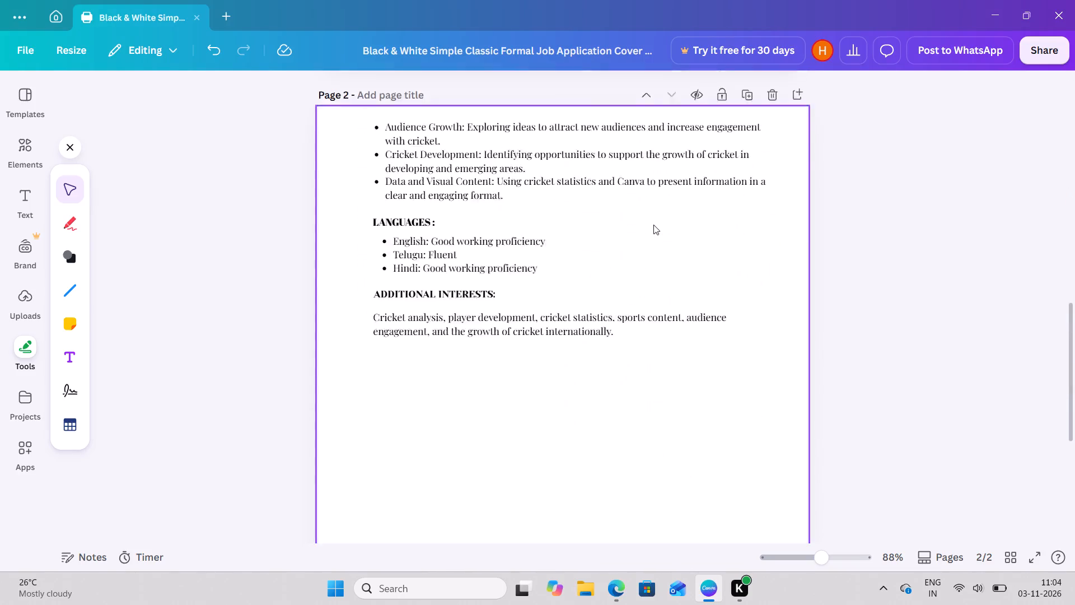
pyautogui.scroll(5, 653, 225)
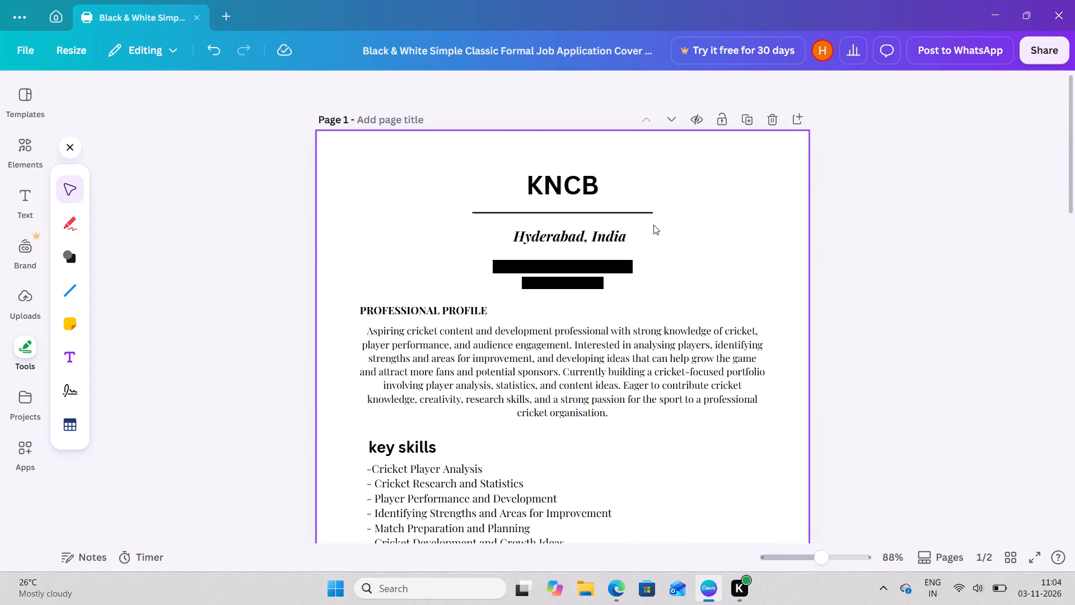
pyautogui.scroll(2, 653, 225)
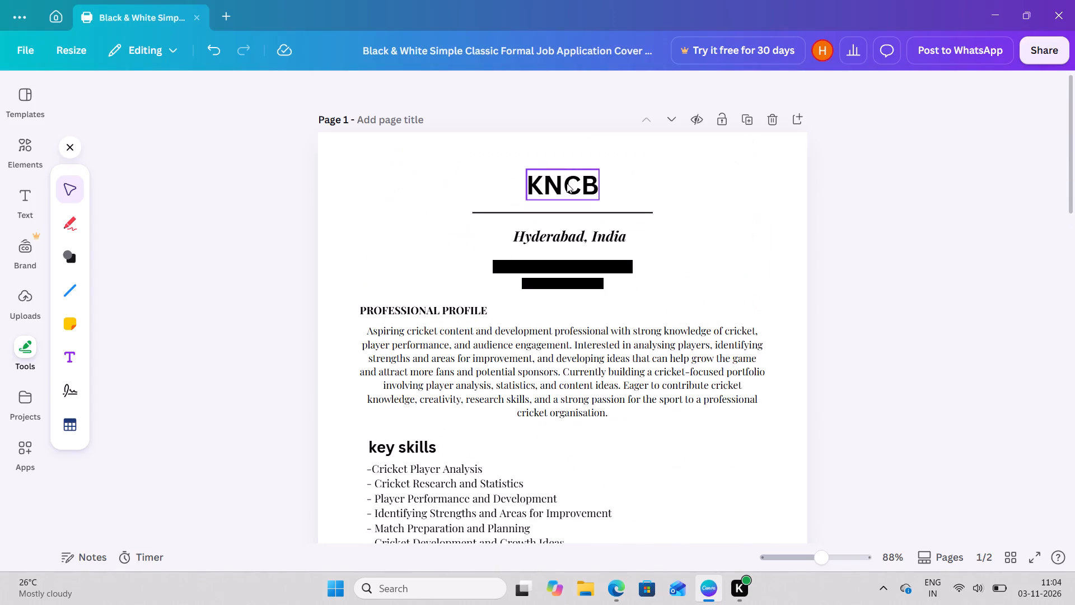
pyautogui.click(567, 183)
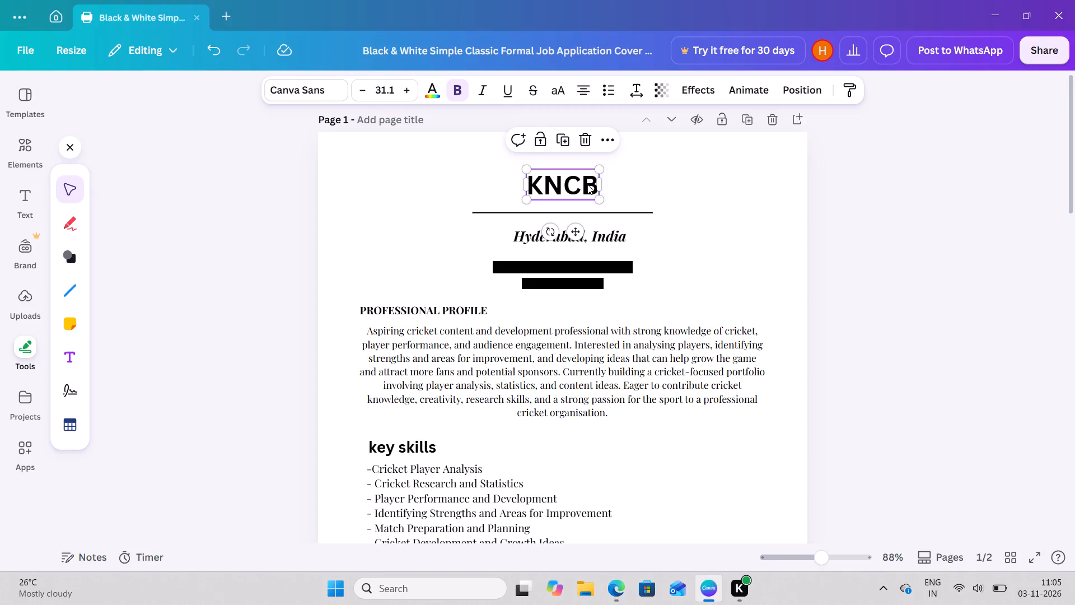
pyautogui.click(593, 179)
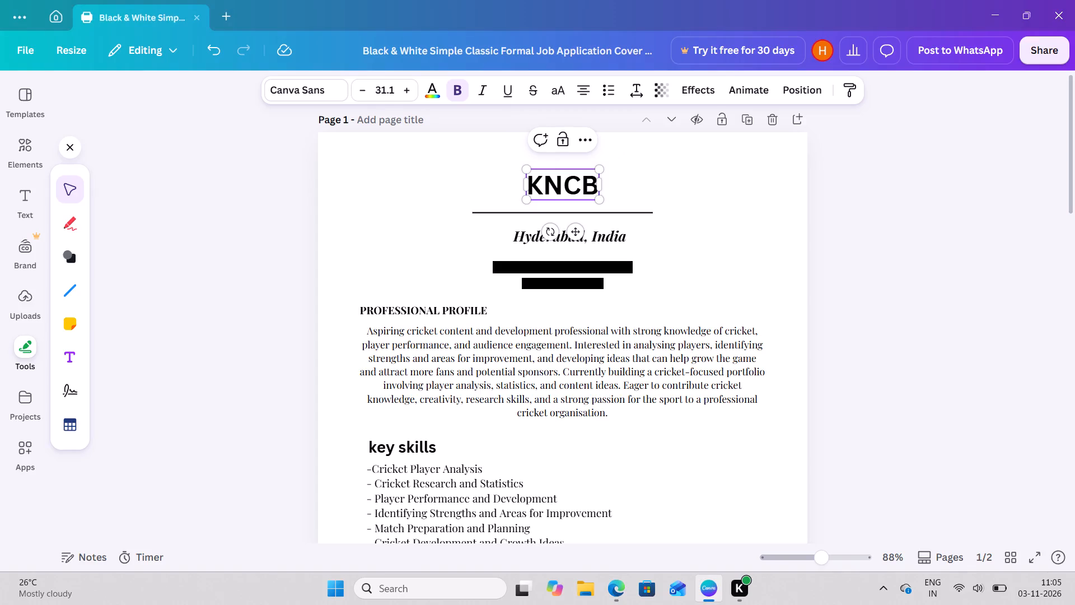
pyautogui.press('BackSpace')
pyautogui.press('BackSpace')
pyautogui.press('BackSpace')
pyautogui.press('BackSpace')
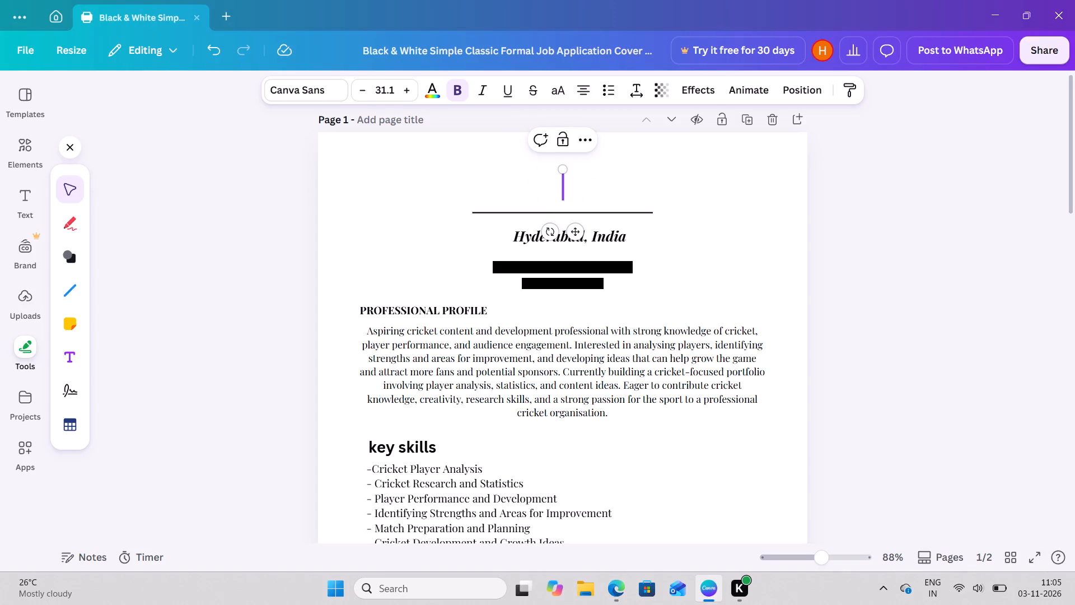
pyautogui.hotkey('ctrl', 'v')
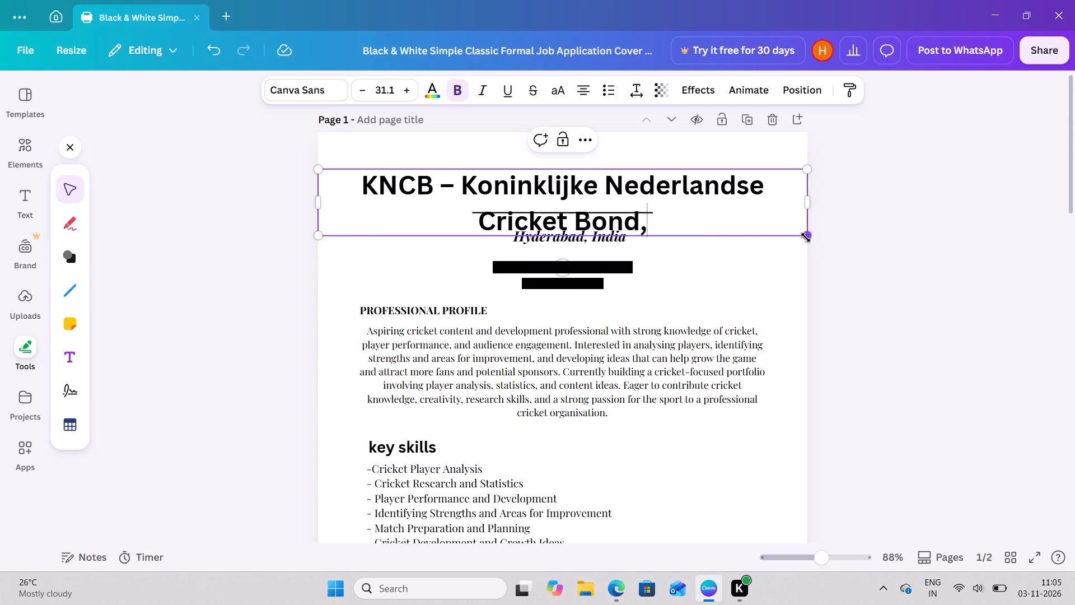
# Shrink the title to font size 19.9 and widen its text box across the page so it fits on one line.
pyautogui.moveTo(806, 237); pyautogui.dragTo(762, 152)
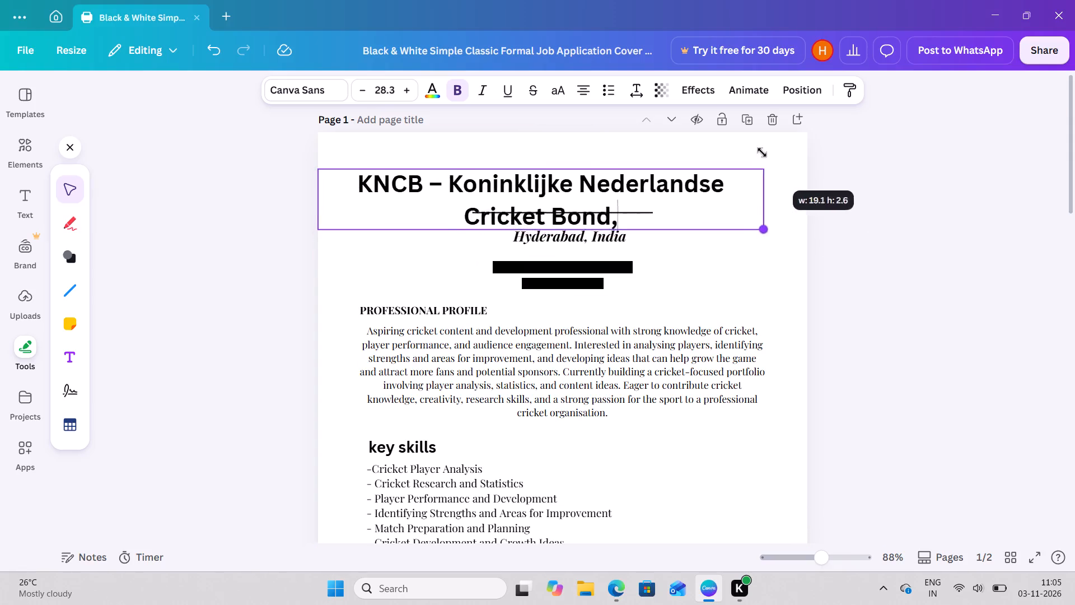
pyautogui.moveTo(762, 152); pyautogui.dragTo(647, 80)
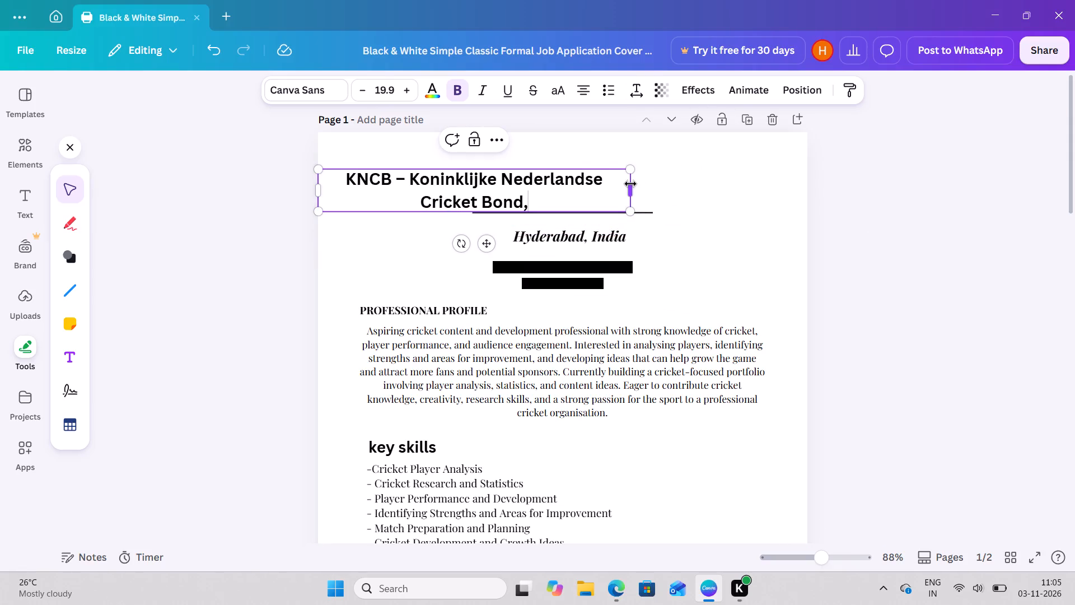
pyautogui.moveTo(630, 184); pyautogui.dragTo(811, 153)
# Remove the trailing comma from the title so it reads "KNCB – Koninklijke Nederlandse Cricket Bond".
pyautogui.click(761, 182)
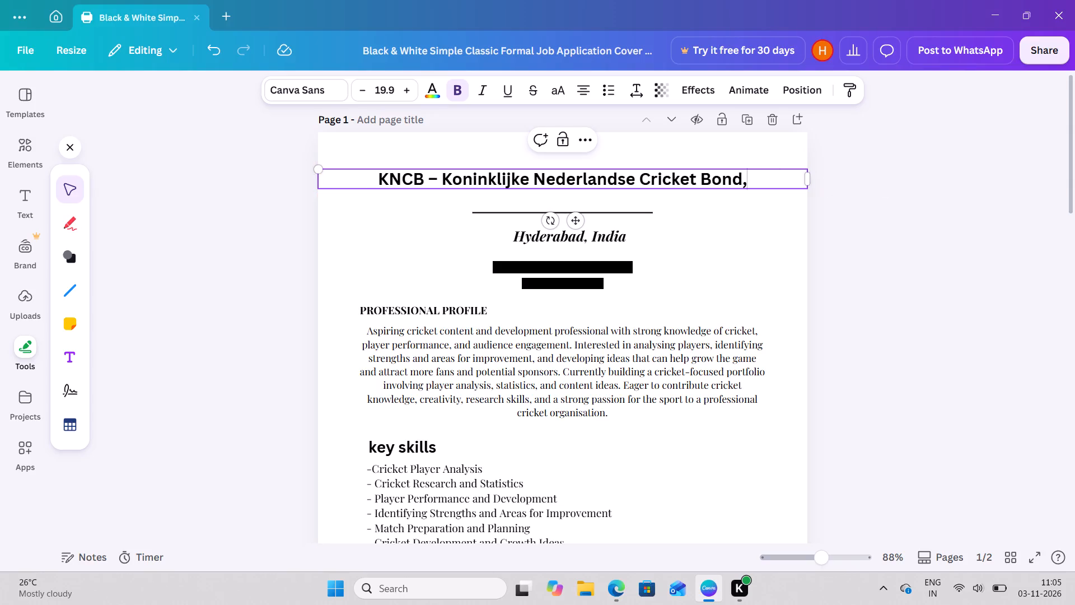
pyautogui.press('BackSpace')
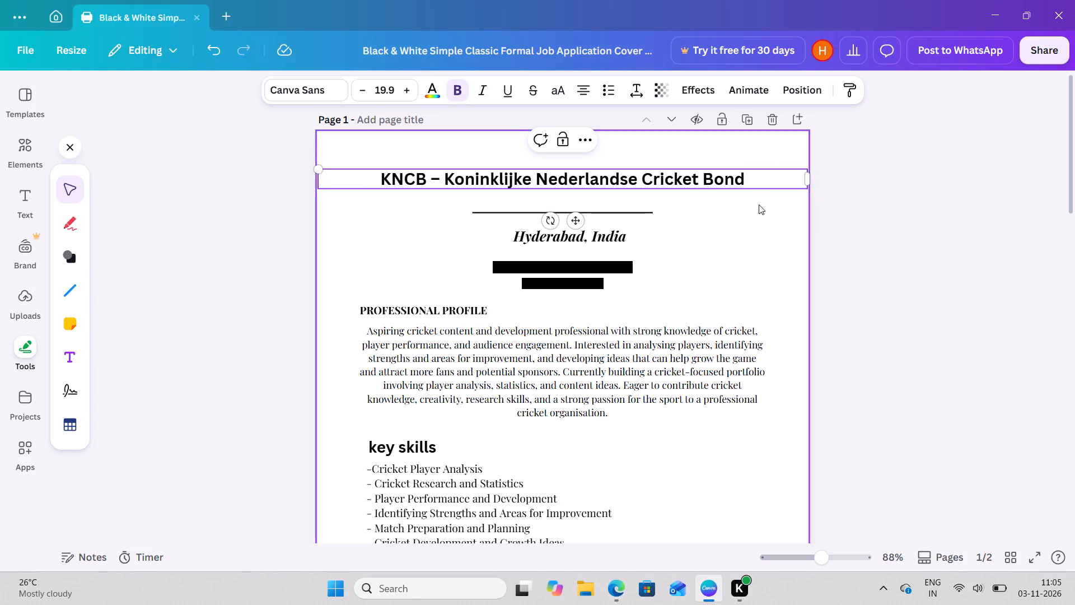
pyautogui.click(688, 182)
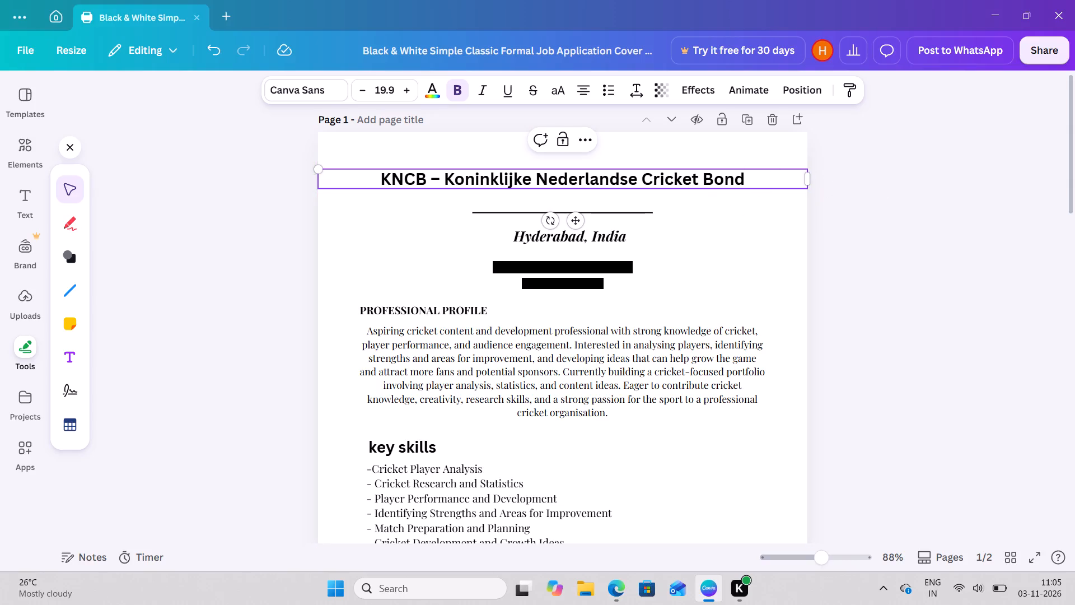
pyautogui.click(780, 182)
pyautogui.click(778, 250)
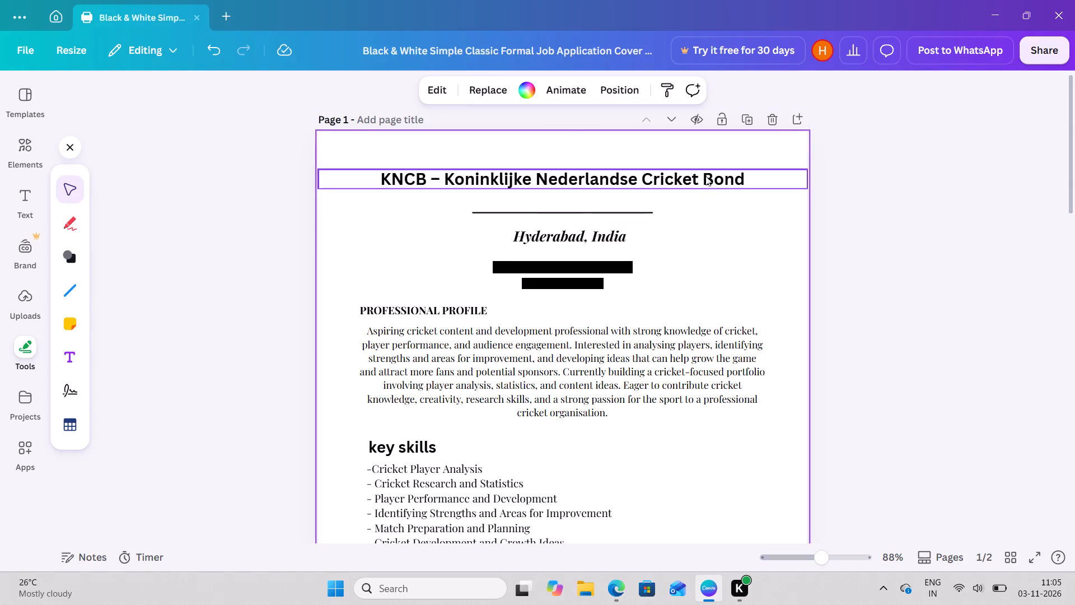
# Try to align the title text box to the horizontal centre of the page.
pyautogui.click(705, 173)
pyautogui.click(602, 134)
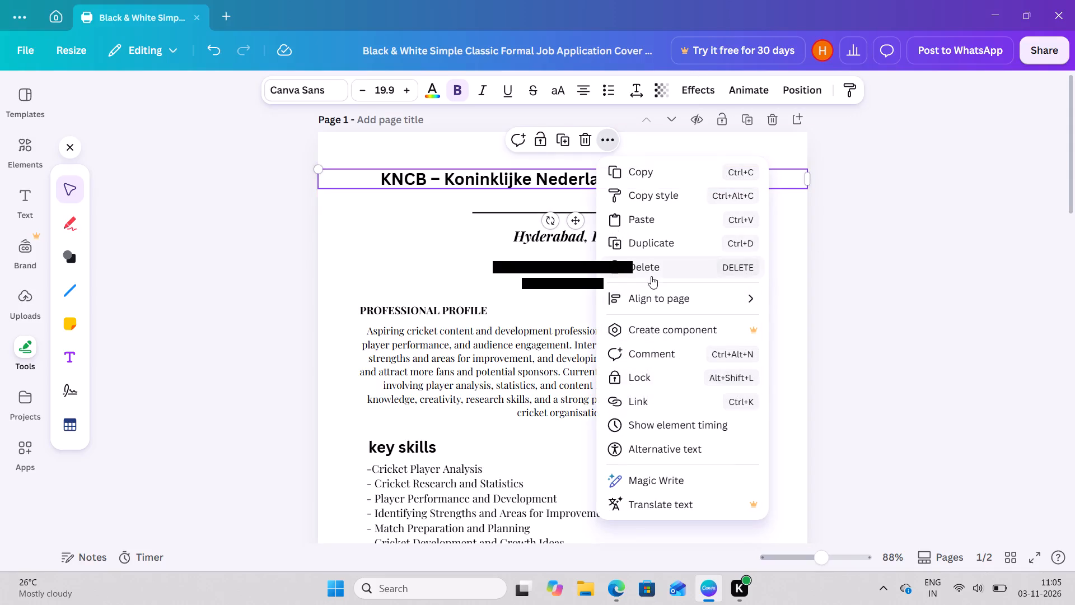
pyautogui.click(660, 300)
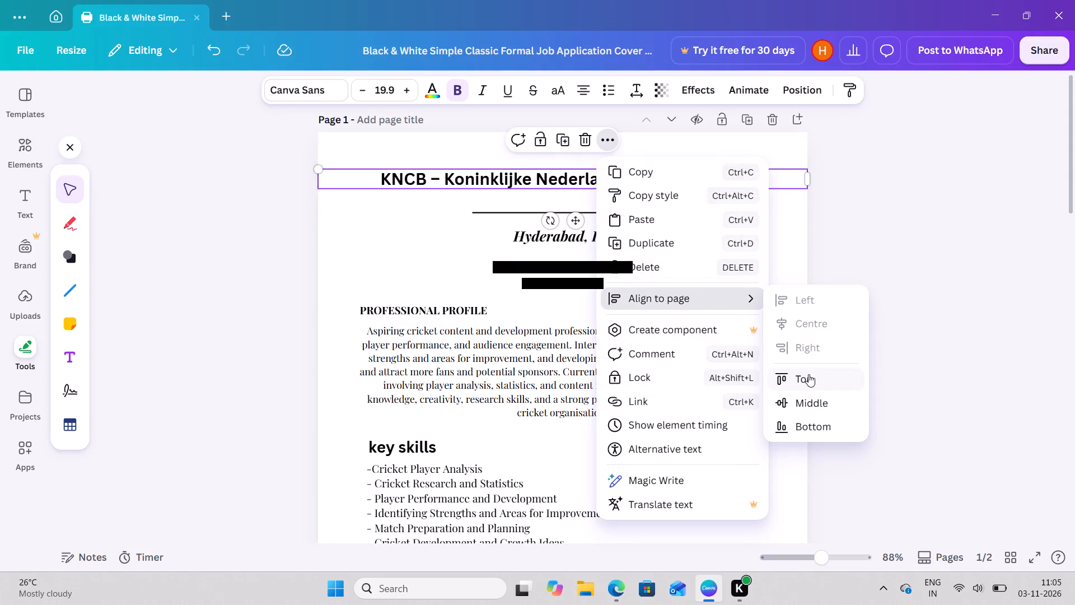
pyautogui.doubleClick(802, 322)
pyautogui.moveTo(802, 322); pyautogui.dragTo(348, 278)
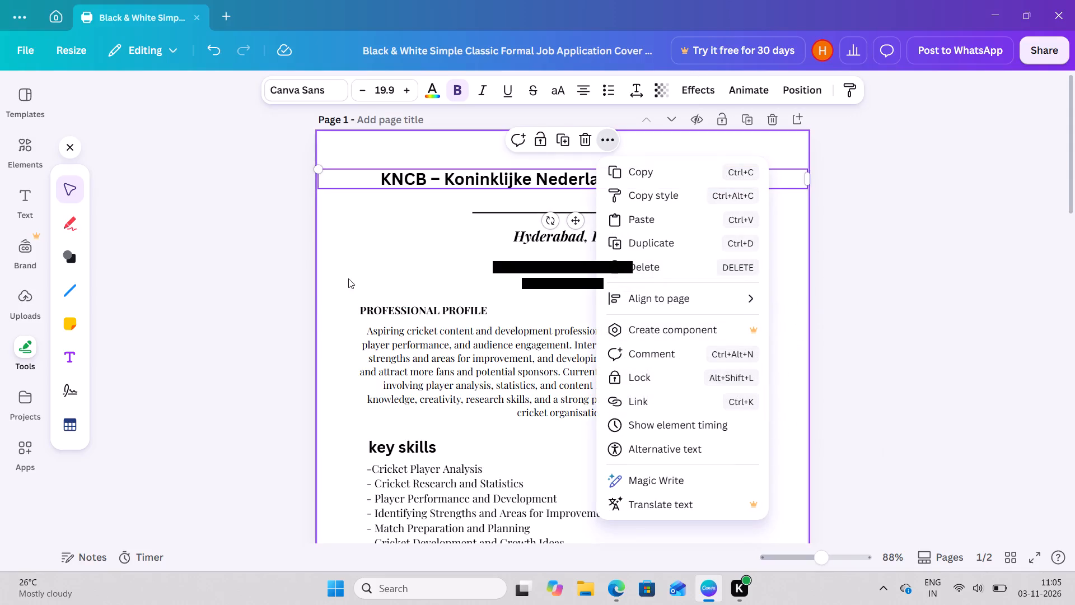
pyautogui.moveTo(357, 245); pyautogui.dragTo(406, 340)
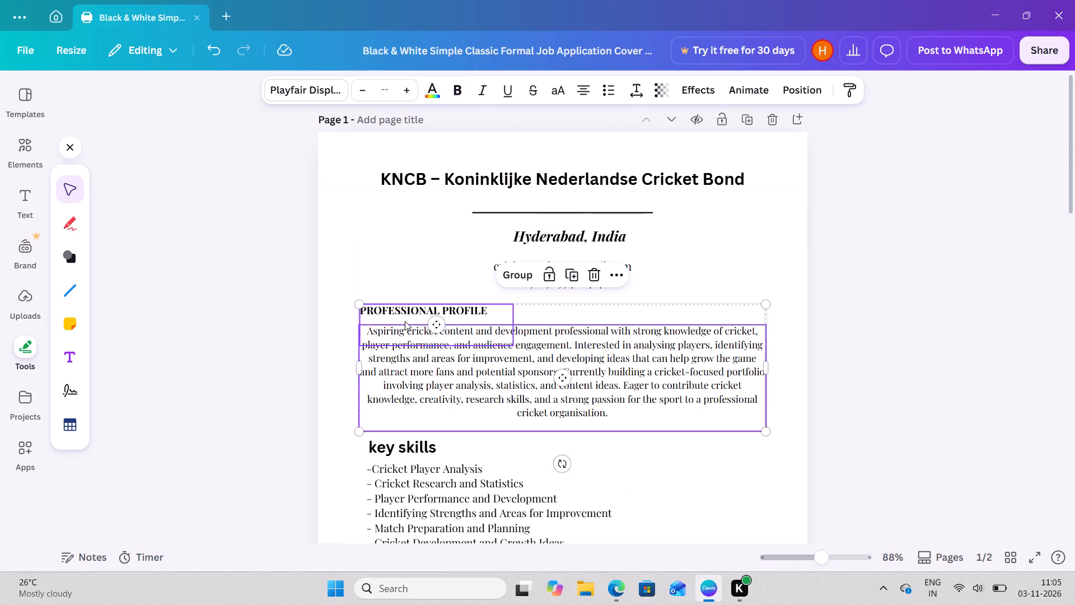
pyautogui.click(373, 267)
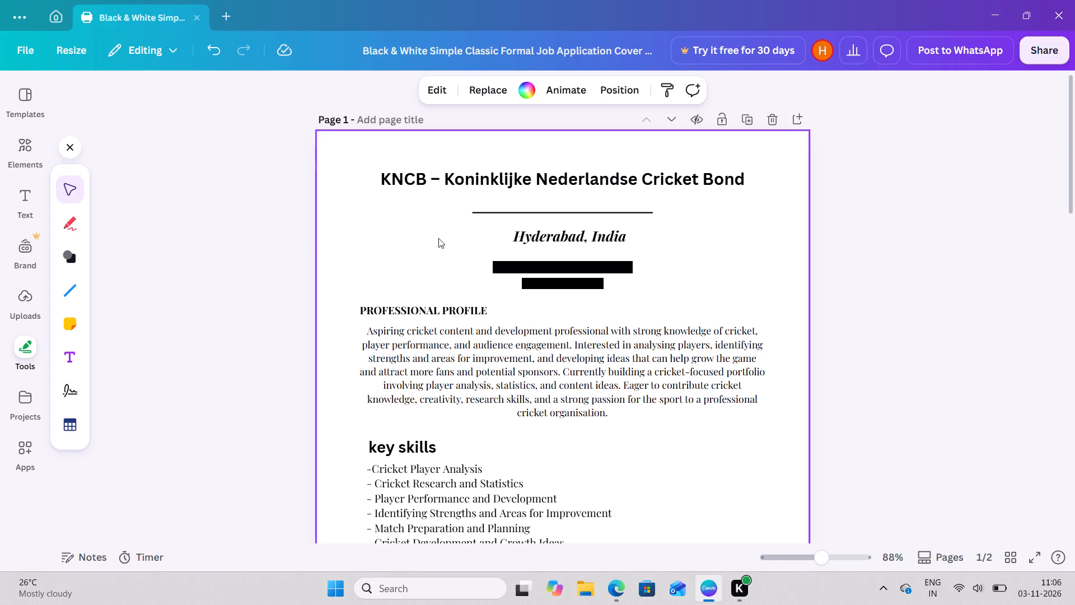
# Lengthen the divider line below the title at both ends, keeping it horizontal and about as wide as the title text.
pyautogui.click(541, 206)
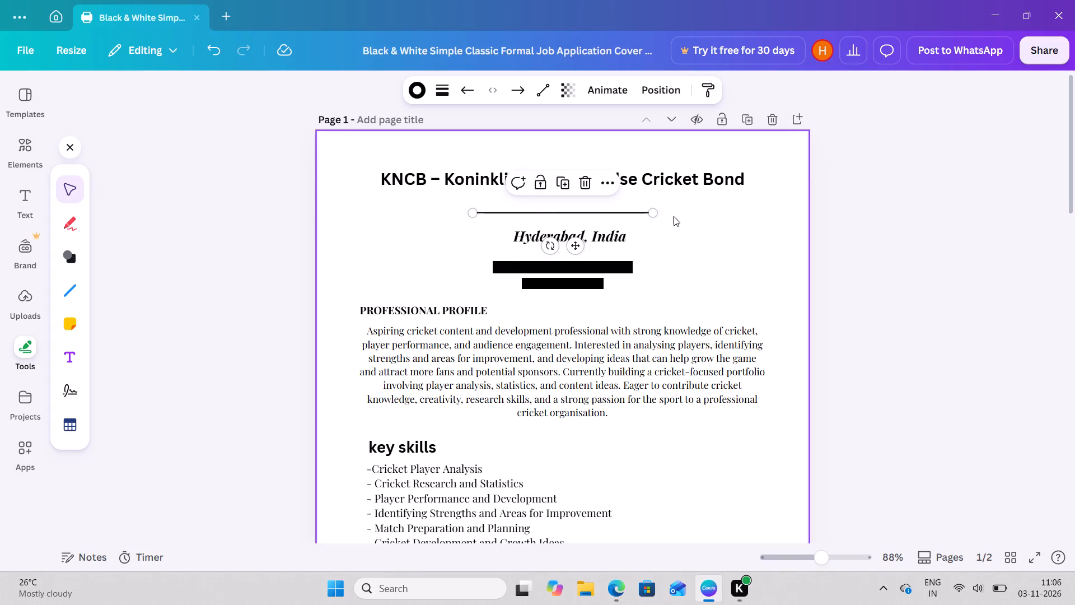
pyautogui.moveTo(655, 215); pyautogui.dragTo(688, 211)
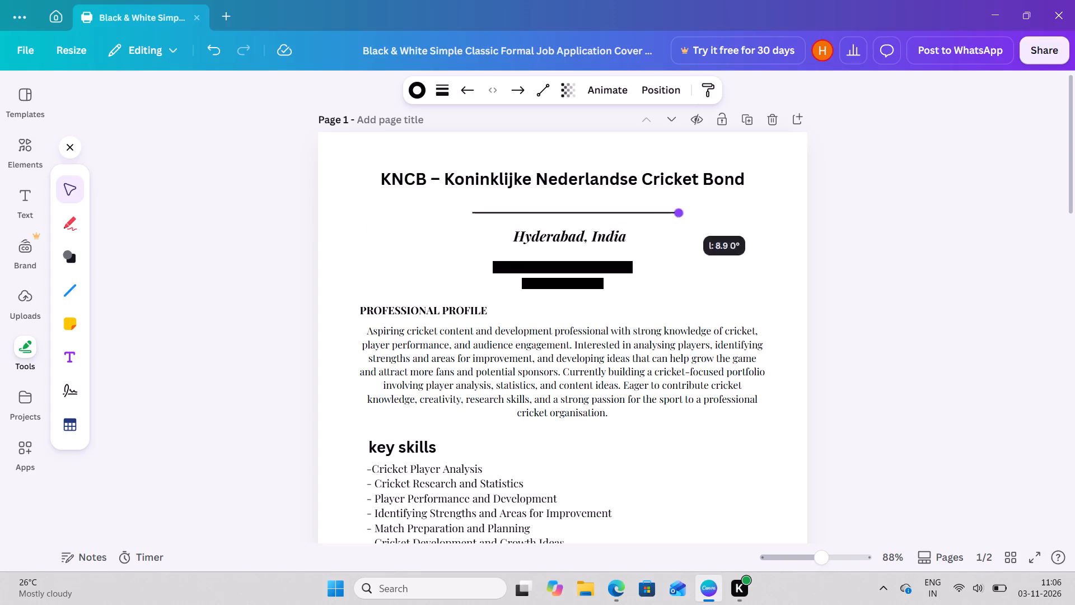
pyautogui.moveTo(688, 211); pyautogui.dragTo(740, 209)
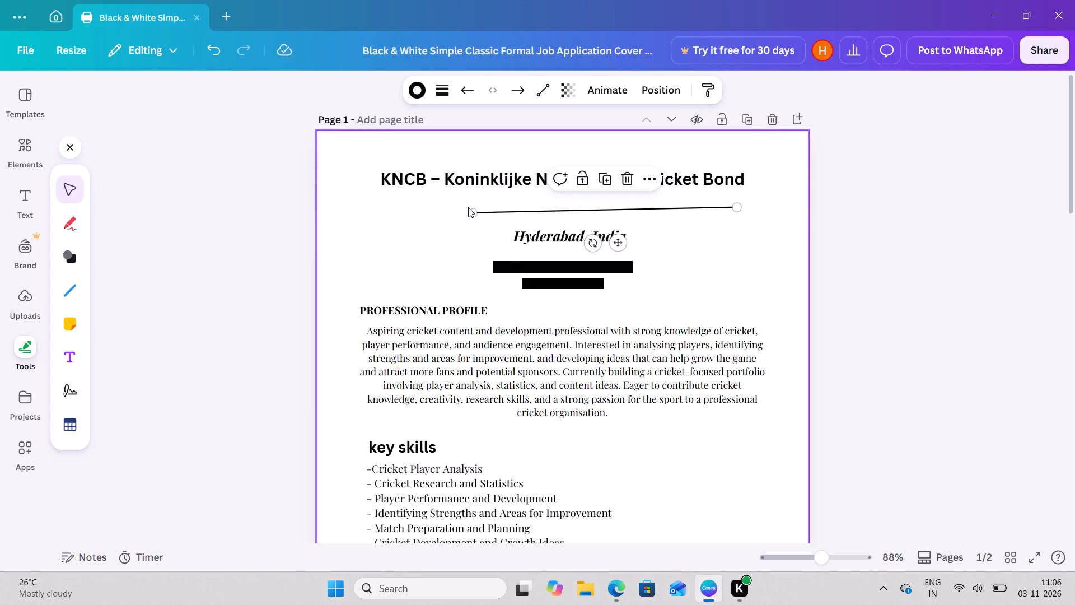
pyautogui.moveTo(477, 211); pyautogui.dragTo(395, 205)
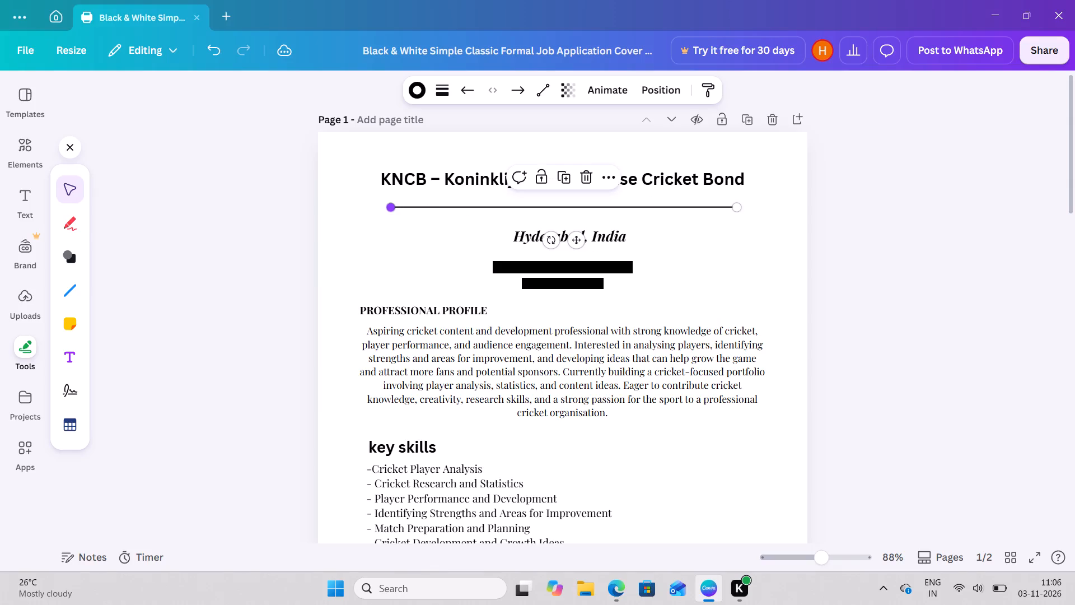
# Align the lengthened divider line to the horizontal centre of the page.
pyautogui.click(599, 200)
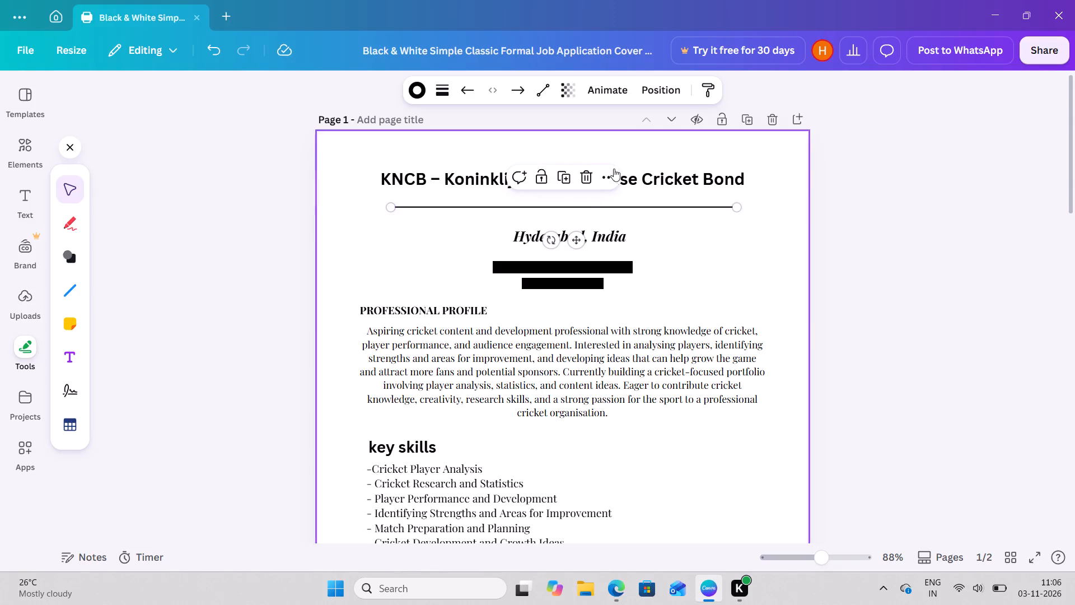
pyautogui.click(609, 209)
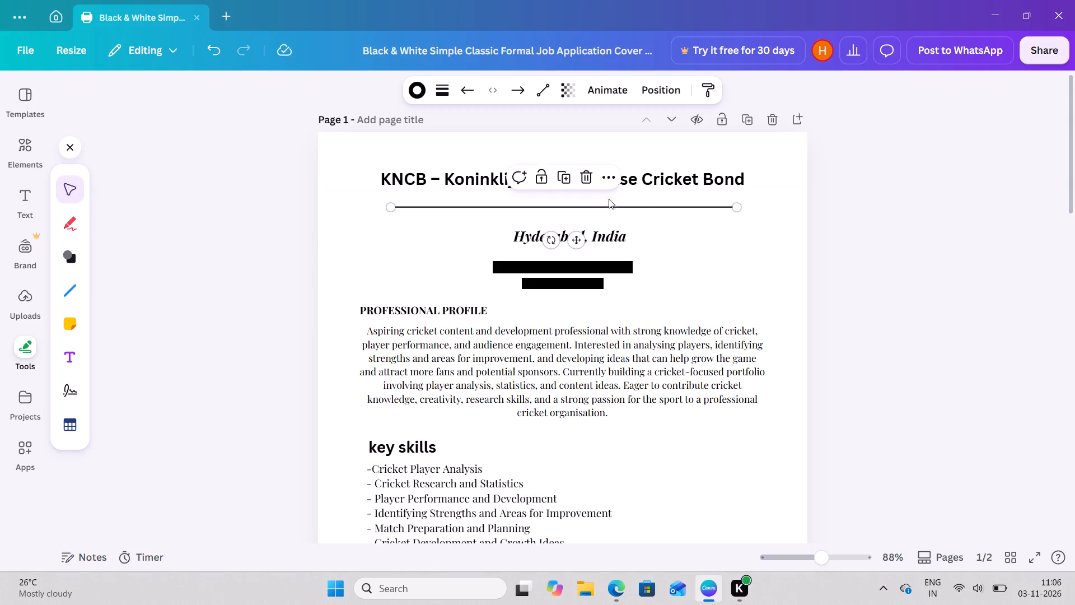
pyautogui.click(607, 183)
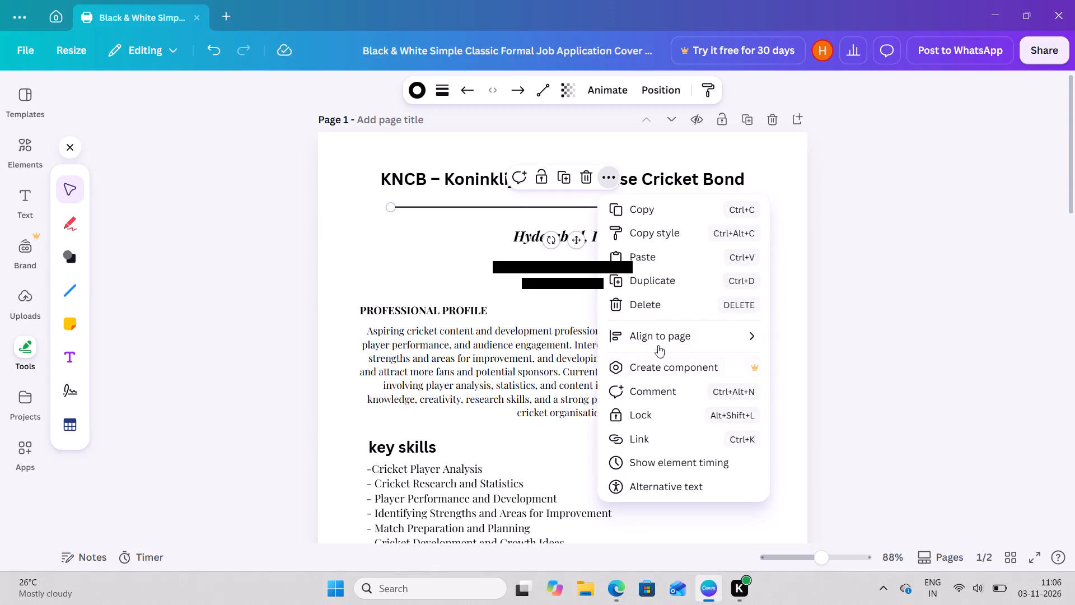
pyautogui.click(665, 336)
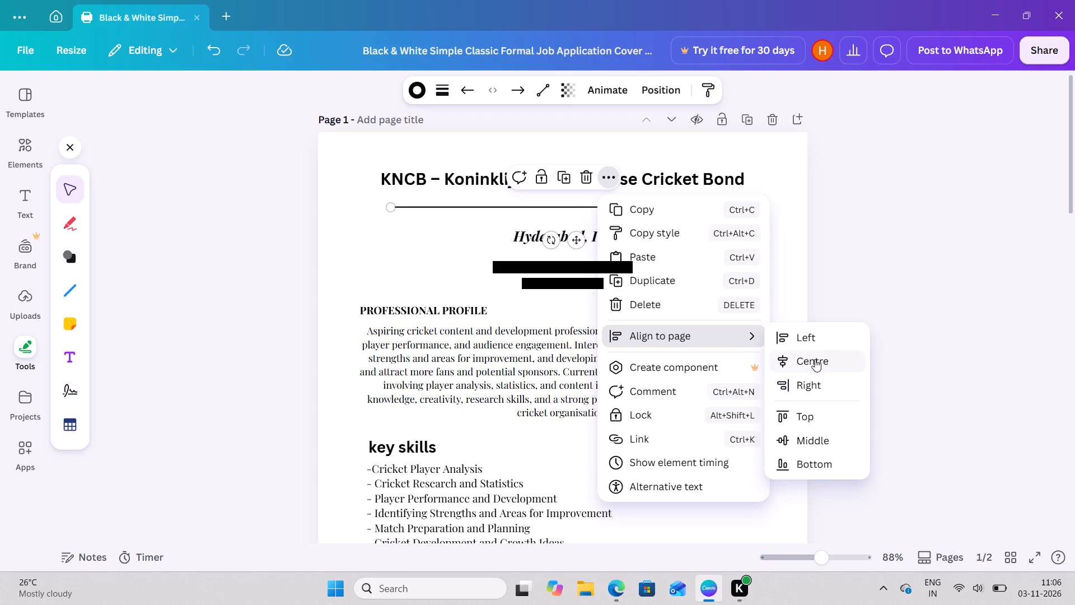
pyautogui.click(815, 359)
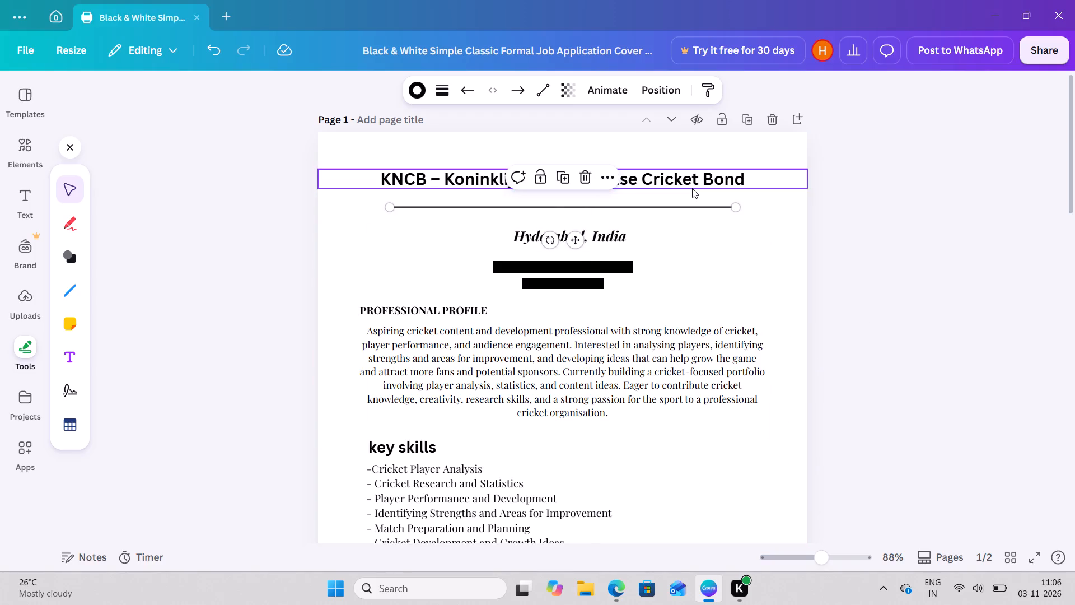
# Move the title text box up, leaving a larger gap above the divider line.
pyautogui.click(692, 188)
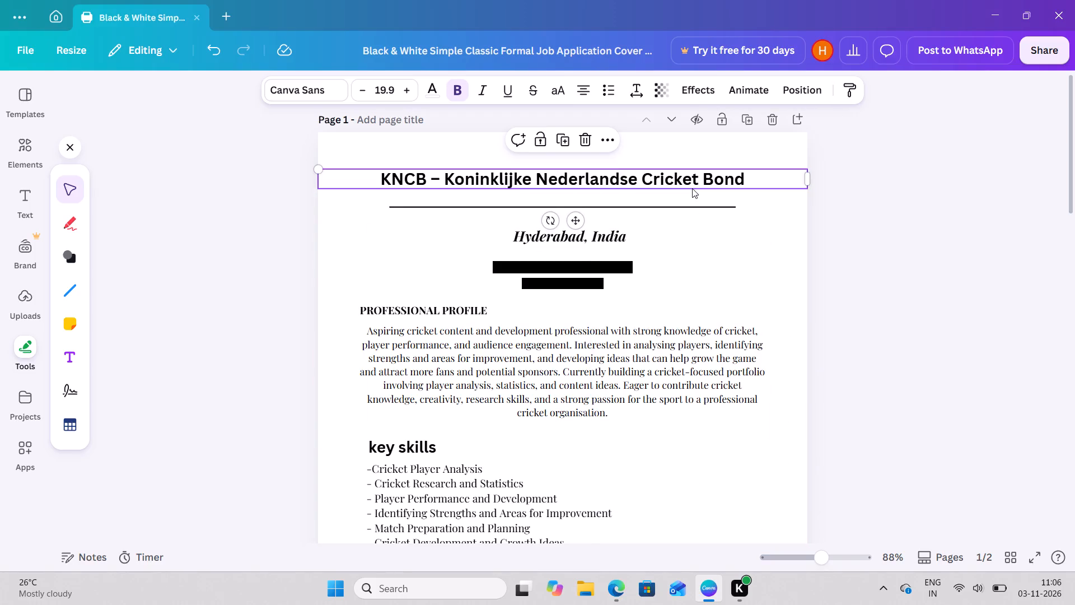
pyautogui.moveTo(692, 188); pyautogui.dragTo(694, 170)
pyautogui.moveTo(694, 170); pyautogui.dragTo(694, 173)
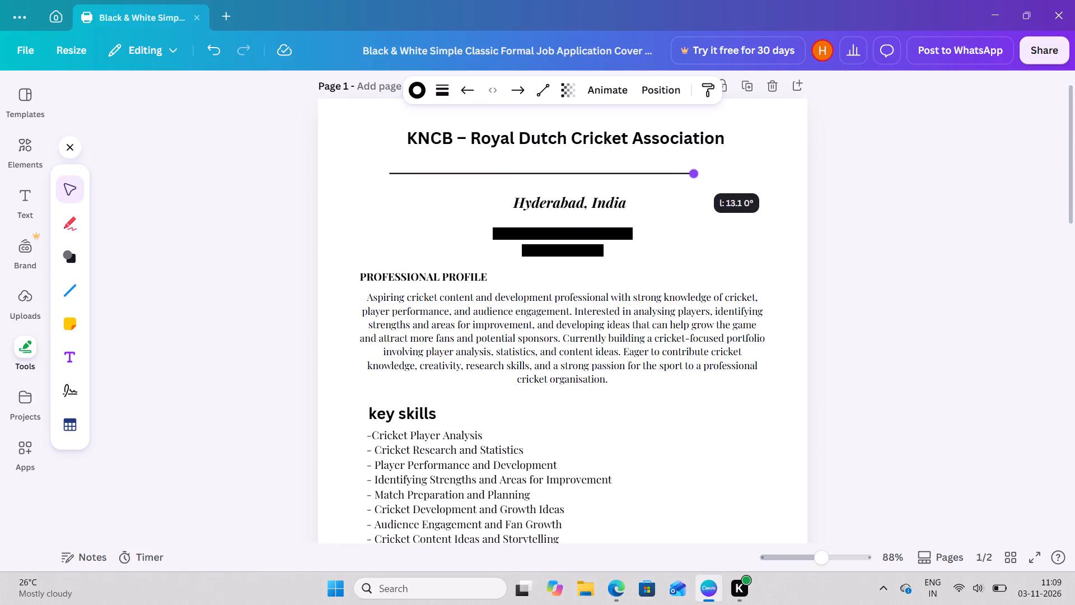
# Shorten the divider line under the KNCB title from both ends so it is narrower than the title, keeping it horizontal.
pyautogui.moveTo(691, 168); pyautogui.dragTo(663, 175)
pyautogui.moveTo(663, 175); pyautogui.dragTo(669, 166)
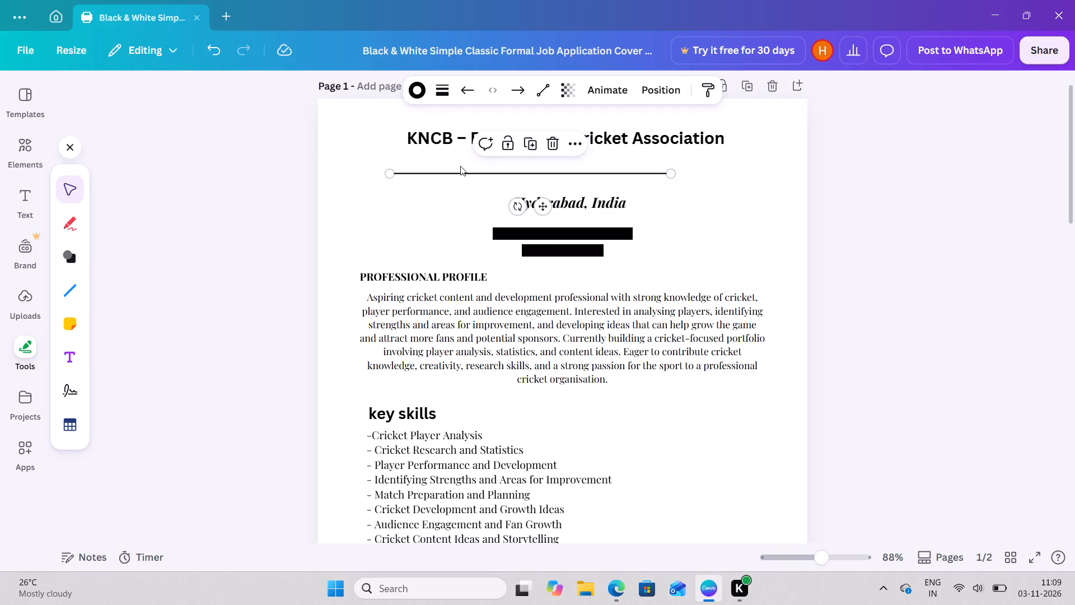
pyautogui.moveTo(391, 173); pyautogui.dragTo(448, 167)
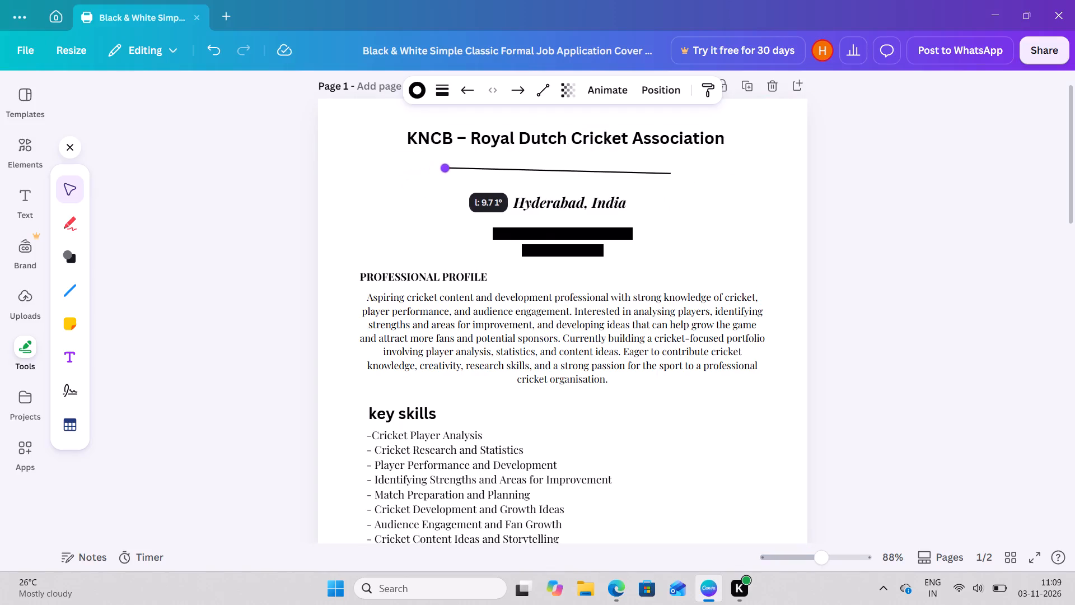
pyautogui.moveTo(448, 167); pyautogui.dragTo(451, 173)
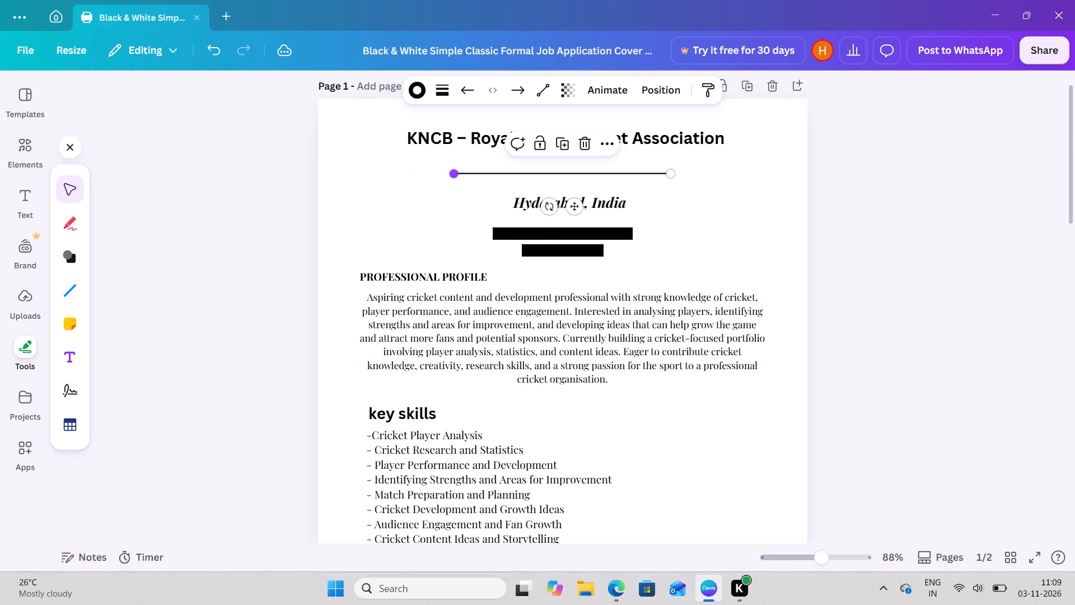
# Align the shortened divider line to the centre of the page and deselect it.
pyautogui.click(604, 143)
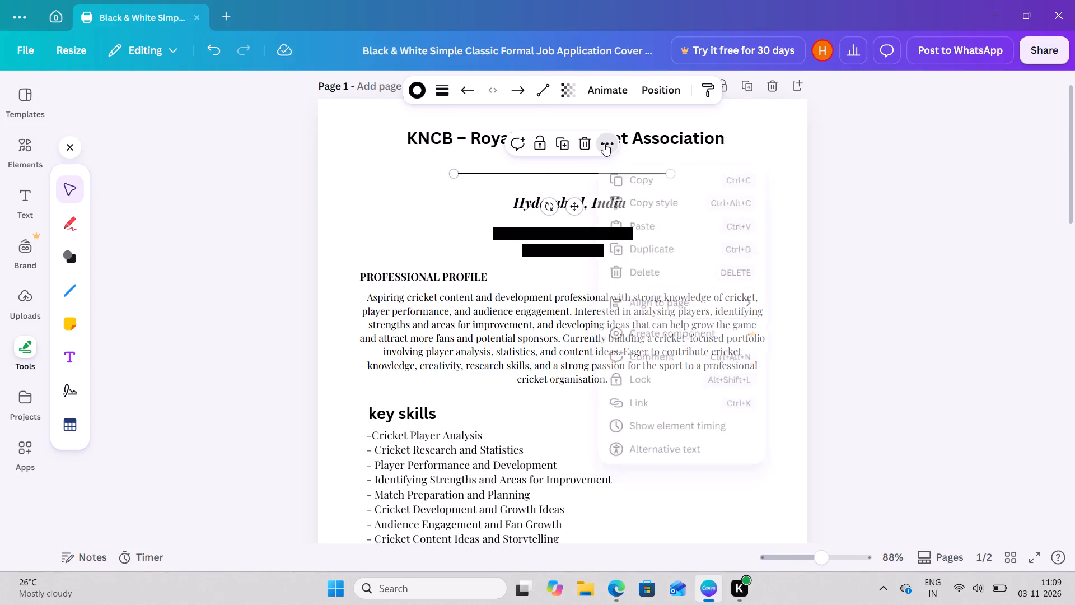
pyautogui.click(733, 294)
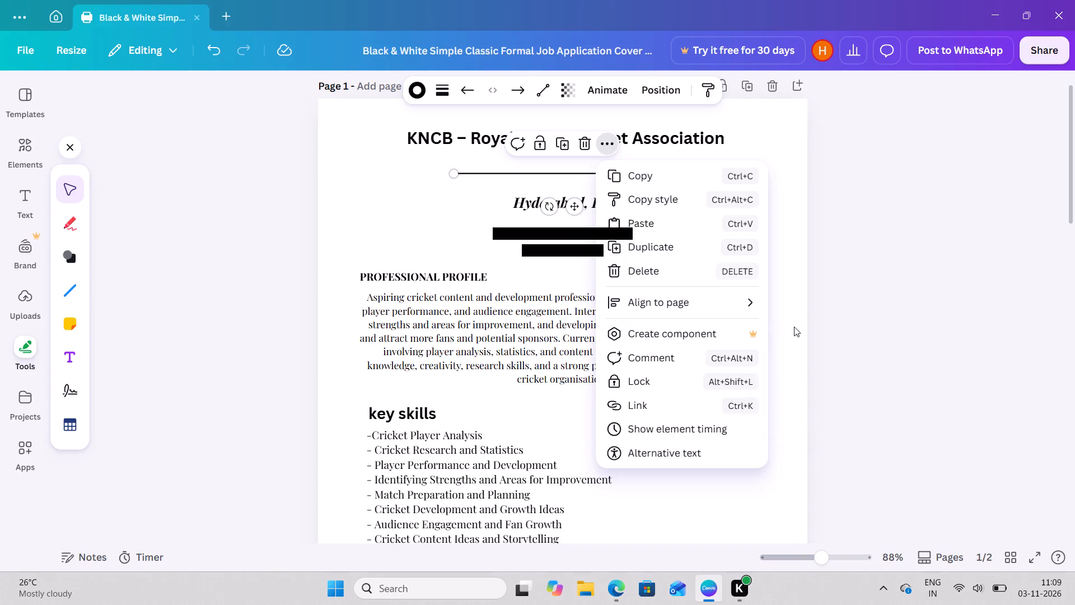
pyautogui.moveTo(704, 303); pyautogui.dragTo(805, 330)
pyautogui.click(805, 330)
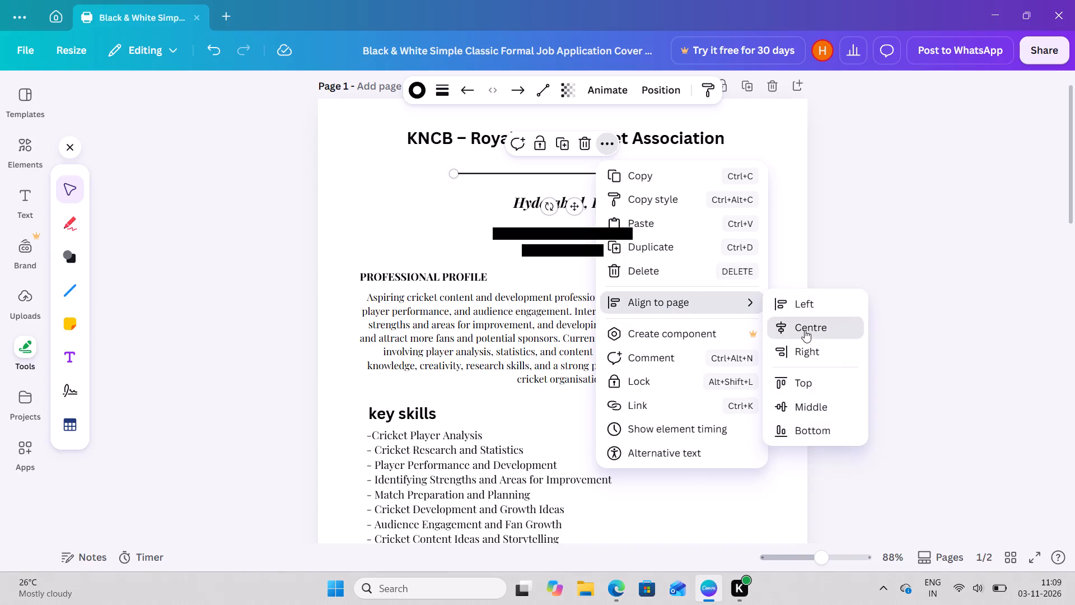
pyautogui.click(974, 324)
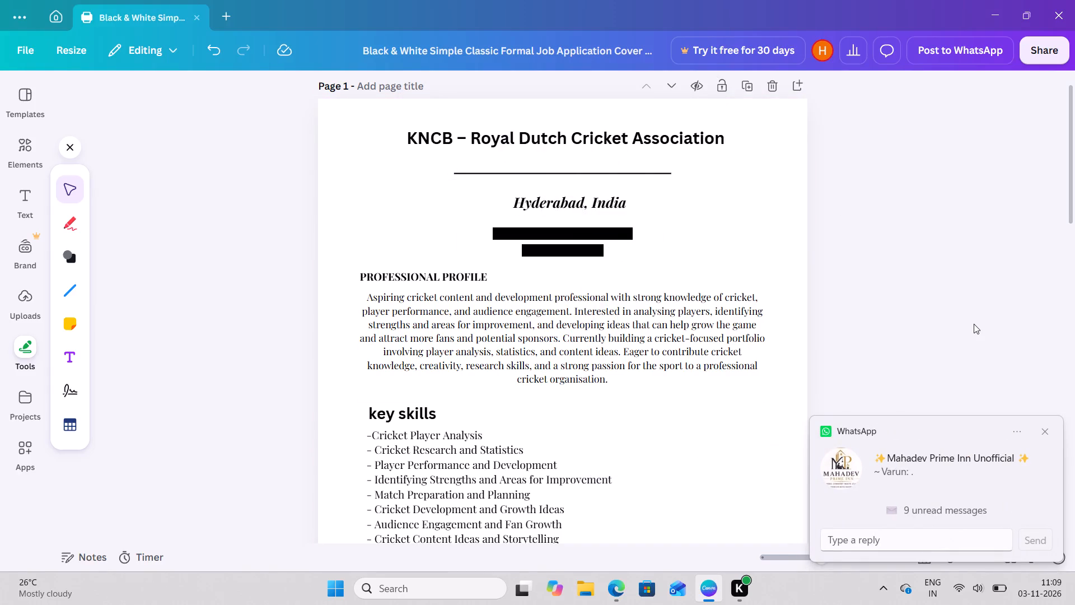
# Review both pages of the CV from the title to the additional interests section, including the overall layout of page 1.
pyautogui.scroll(-1, 610, 302)
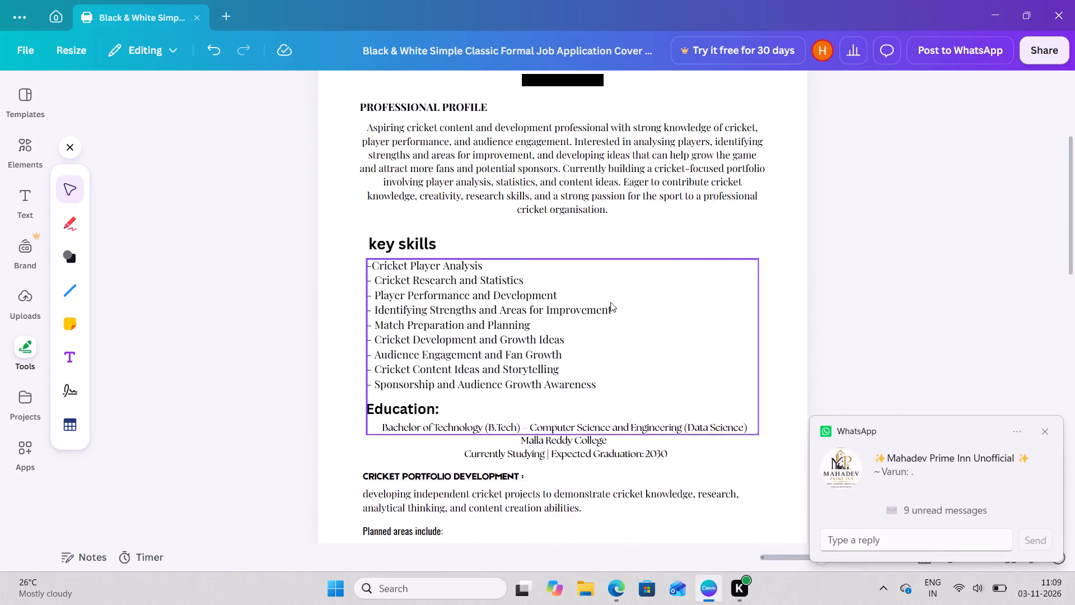
pyautogui.scroll(-3, 610, 302)
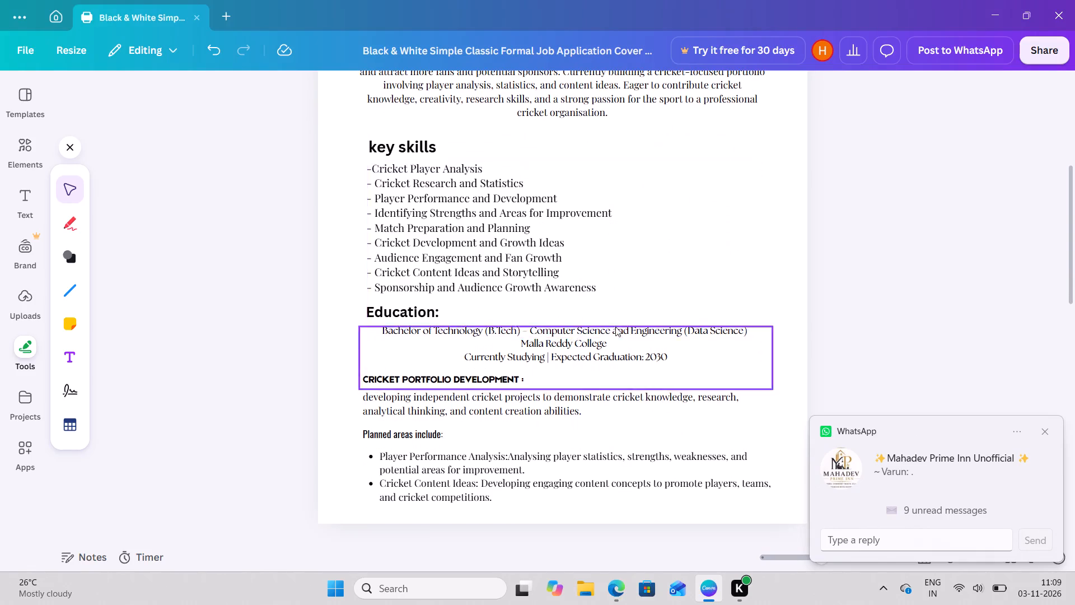
pyautogui.scroll(-2, 615, 327)
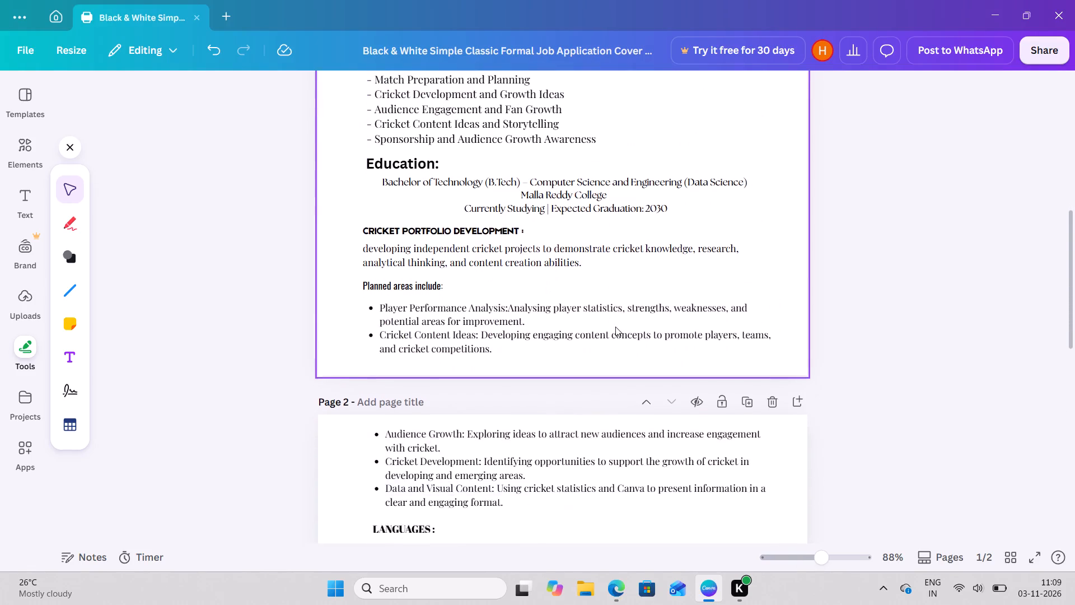
pyautogui.scroll(-7, 615, 327)
pyautogui.scroll(14, 615, 327)
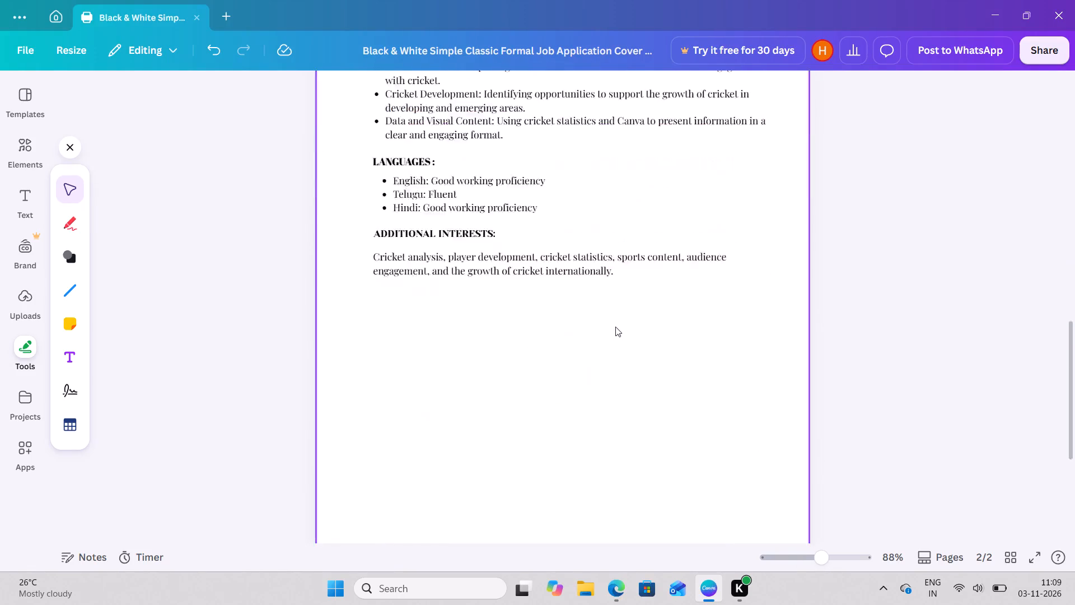
pyautogui.scroll(8, 615, 327)
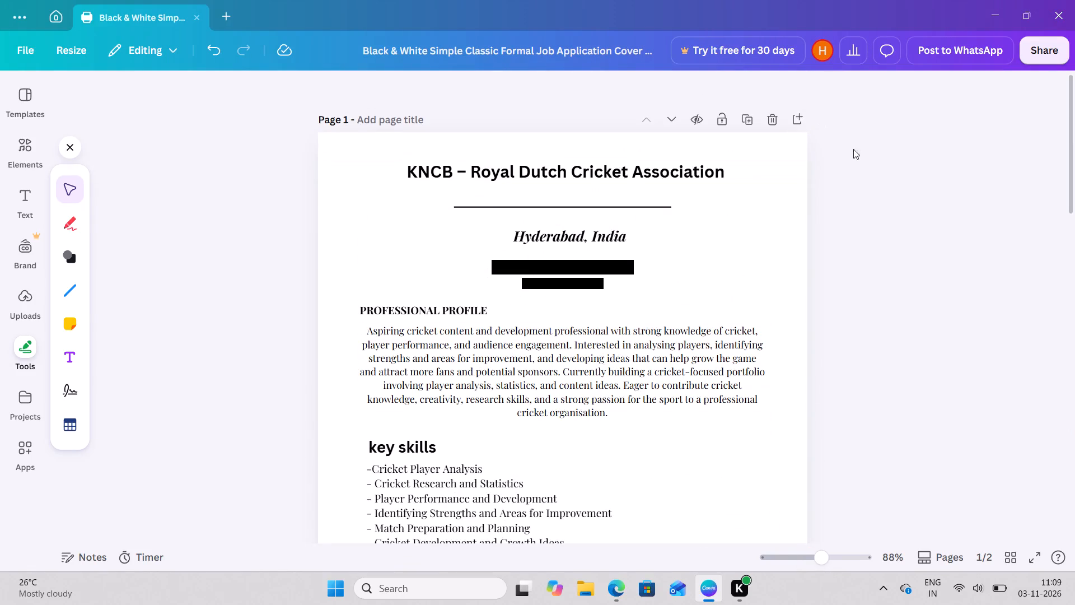
pyautogui.click(239, 423)
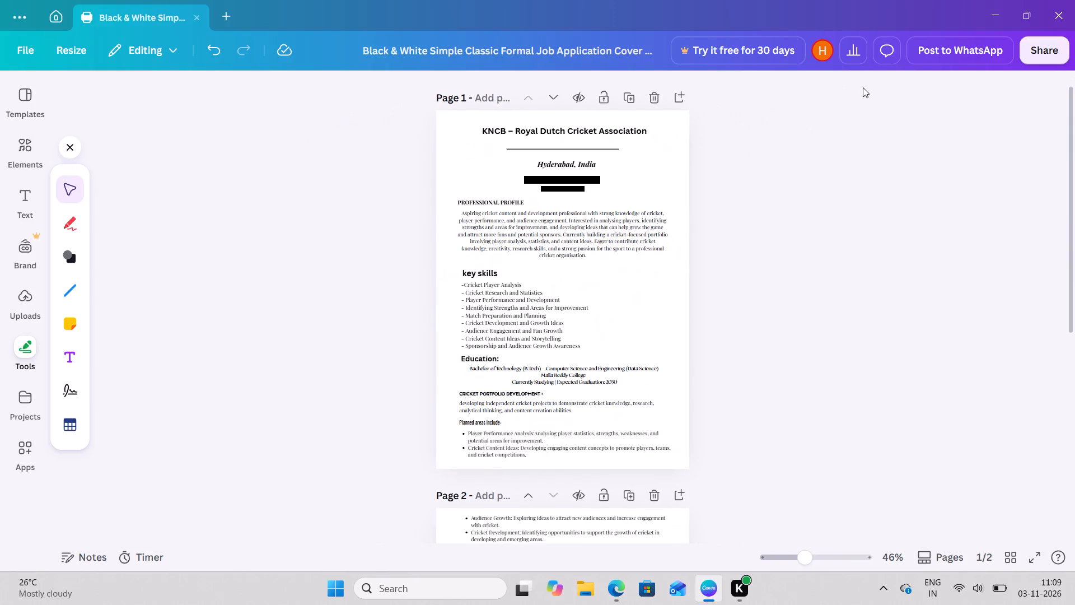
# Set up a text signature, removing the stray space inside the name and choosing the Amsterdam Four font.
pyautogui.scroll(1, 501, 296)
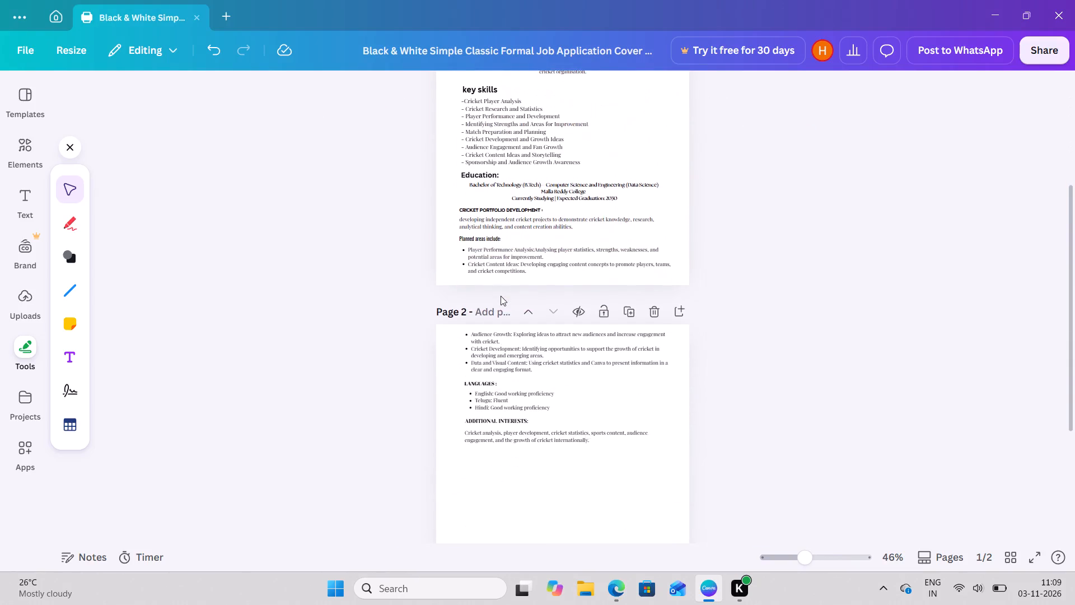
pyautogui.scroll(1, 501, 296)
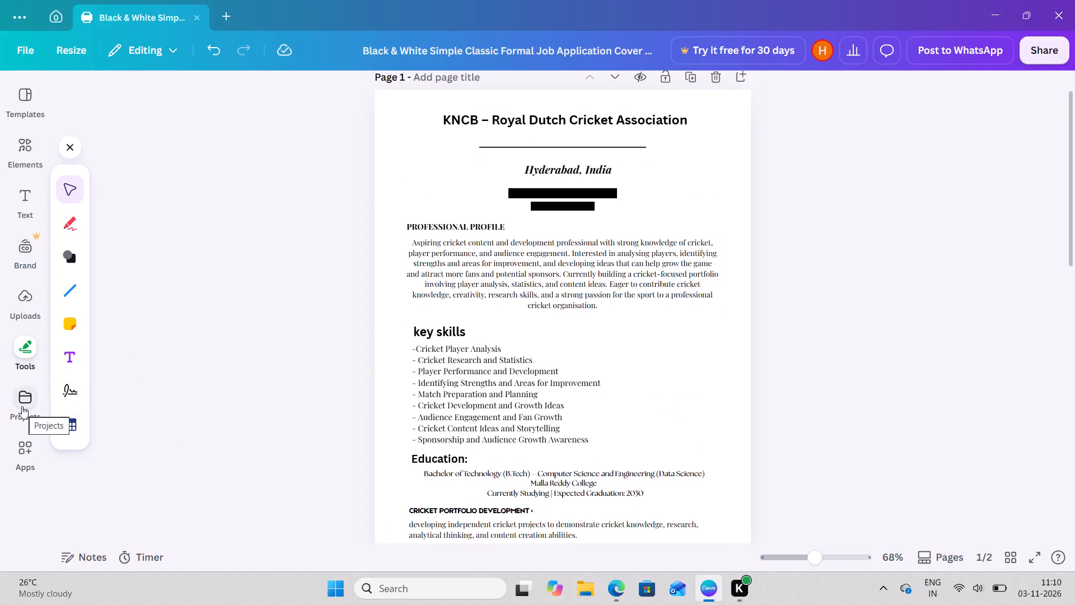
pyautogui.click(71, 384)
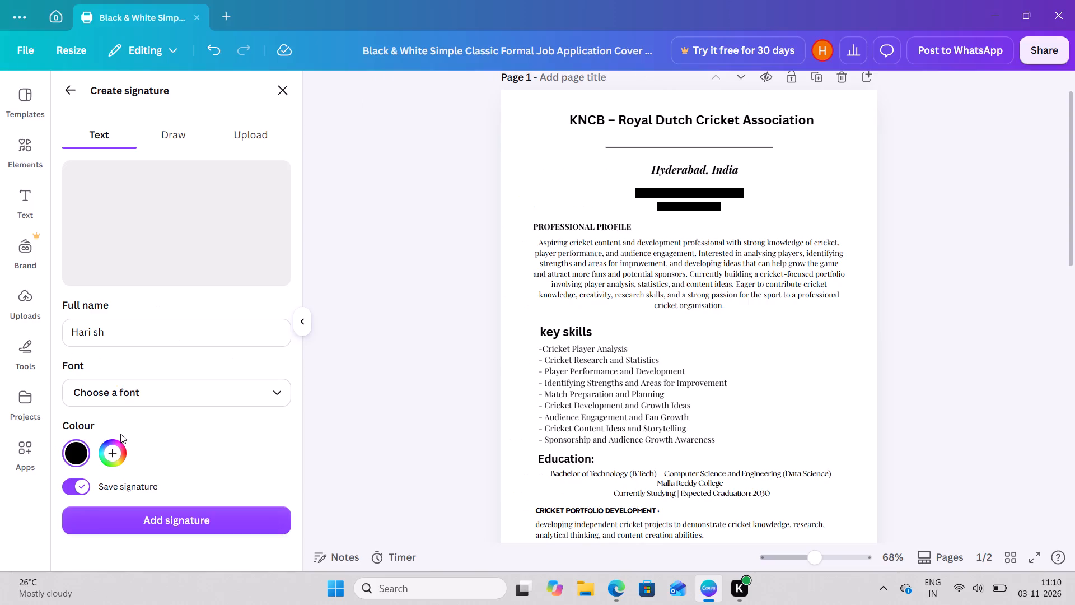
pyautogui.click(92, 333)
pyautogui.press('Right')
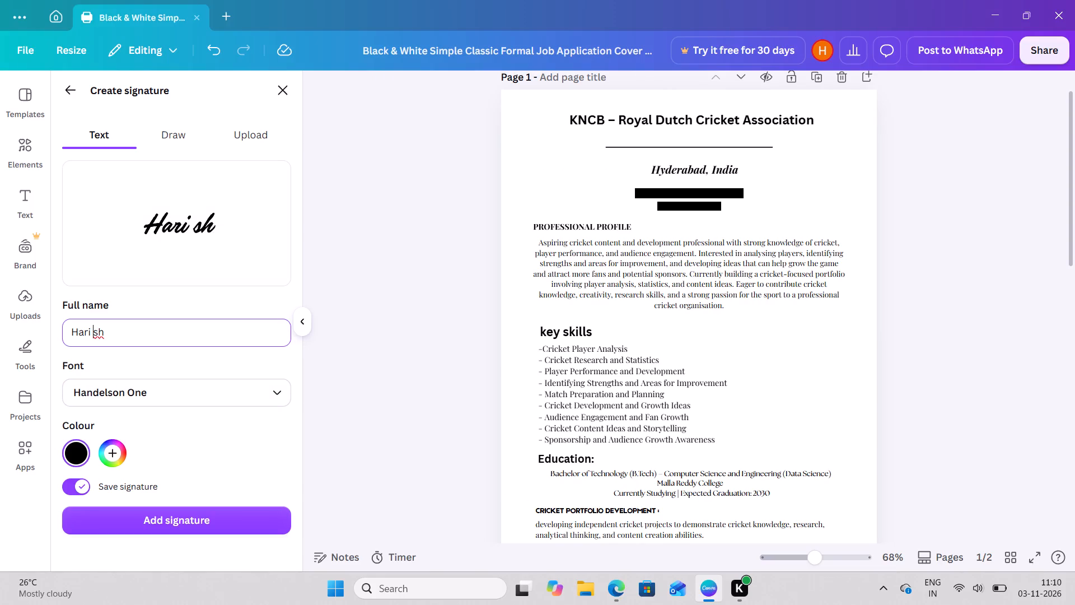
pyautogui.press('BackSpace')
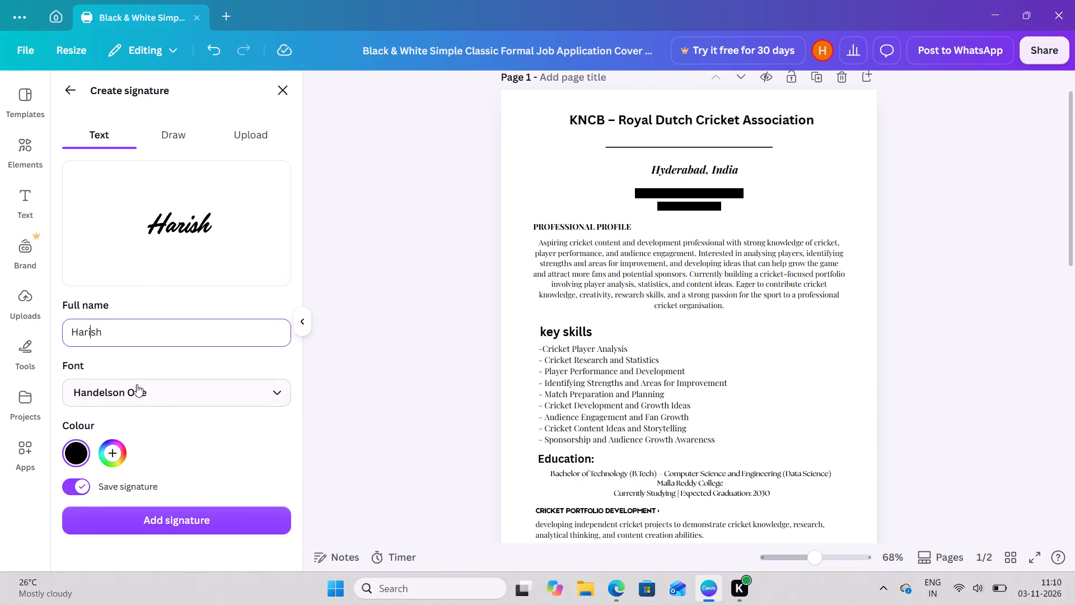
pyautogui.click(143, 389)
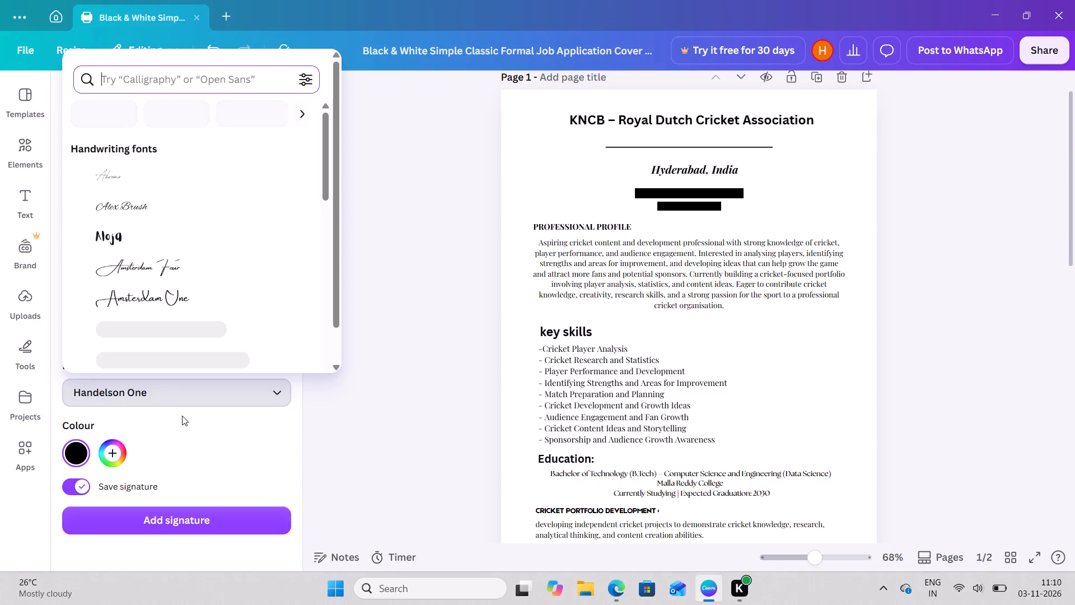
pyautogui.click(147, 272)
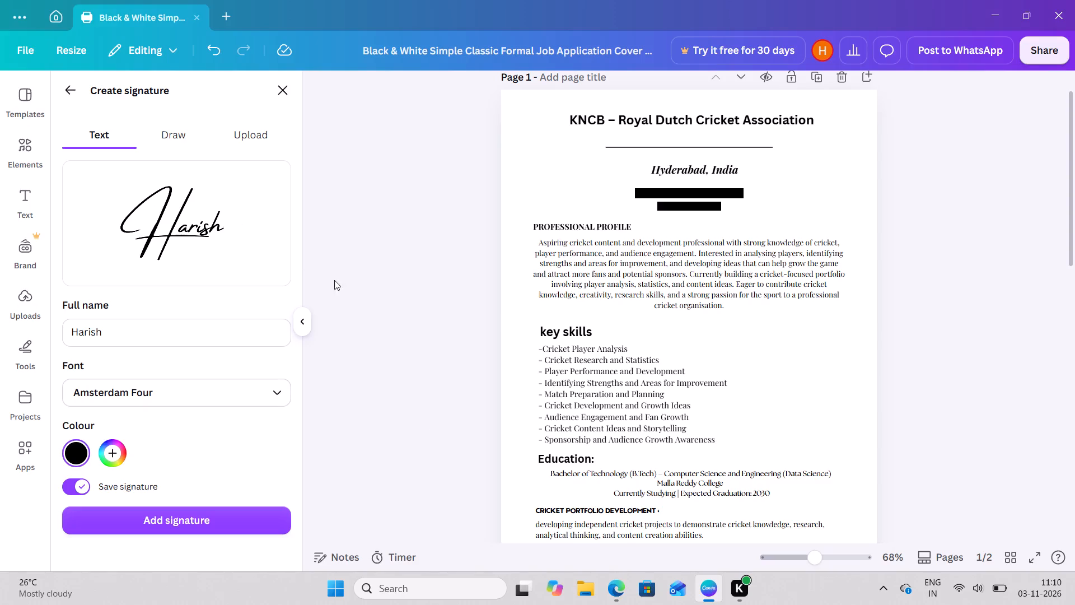
# Review the CV from the end of page 2 back up to the title on page 1.
pyautogui.scroll(-5, 432, 421)
pyautogui.hscroll(2, 432, 421)
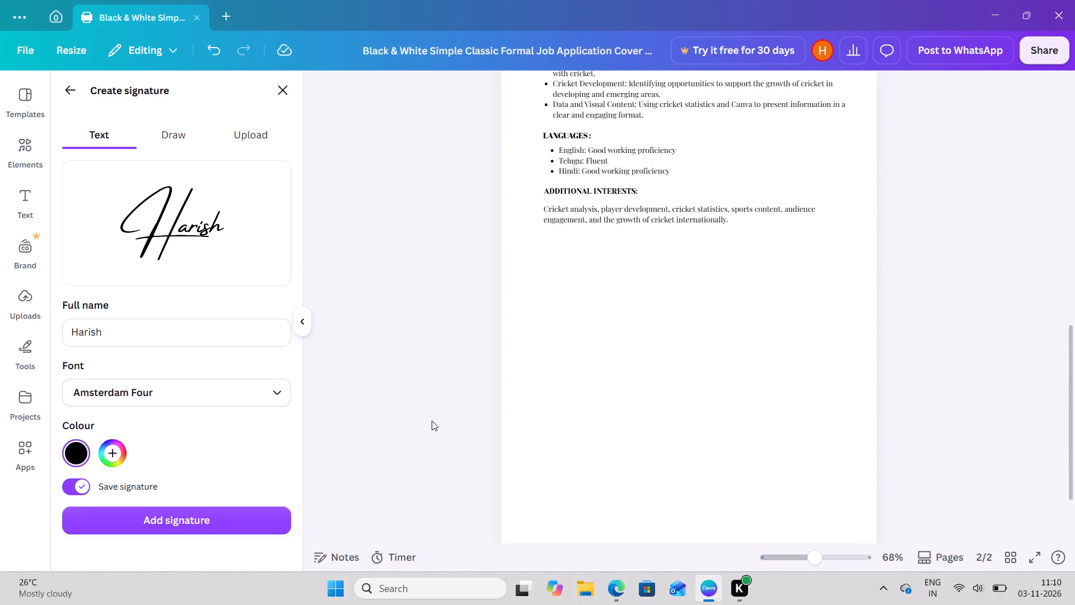
pyautogui.hscroll(1, 432, 421)
pyautogui.scroll(2, 432, 421)
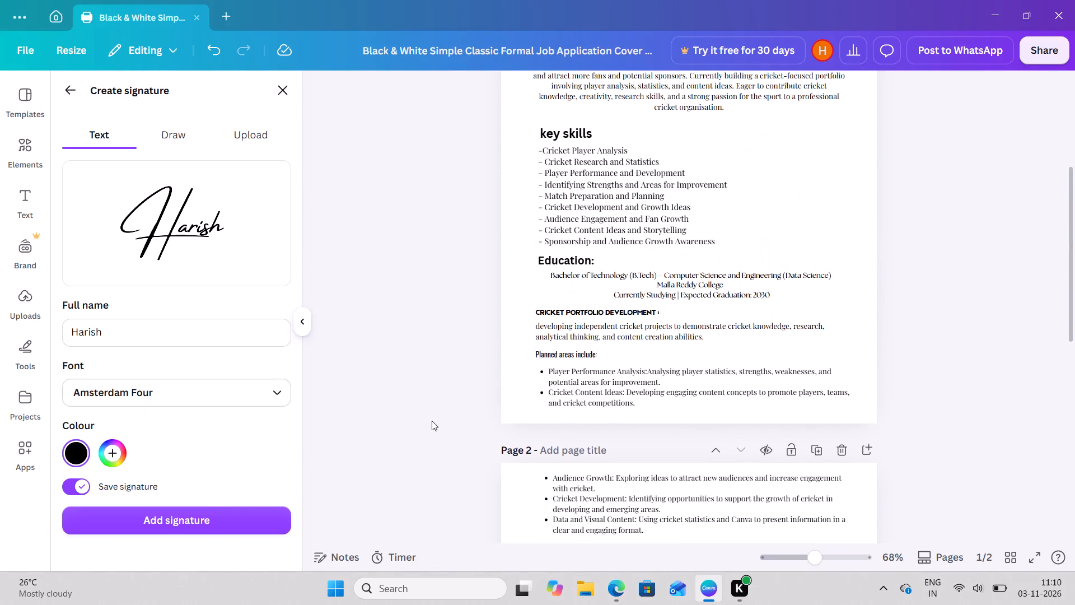
pyautogui.scroll(2, 432, 421)
pyautogui.scroll(5, 621, 368)
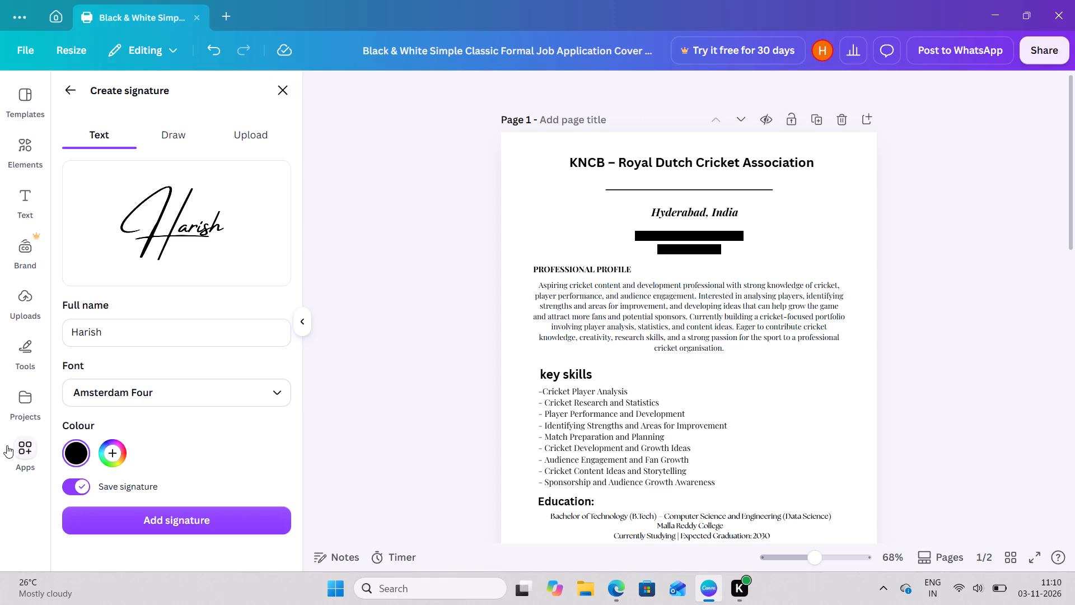
# Open the Canva apps library.
pyautogui.click(30, 455)
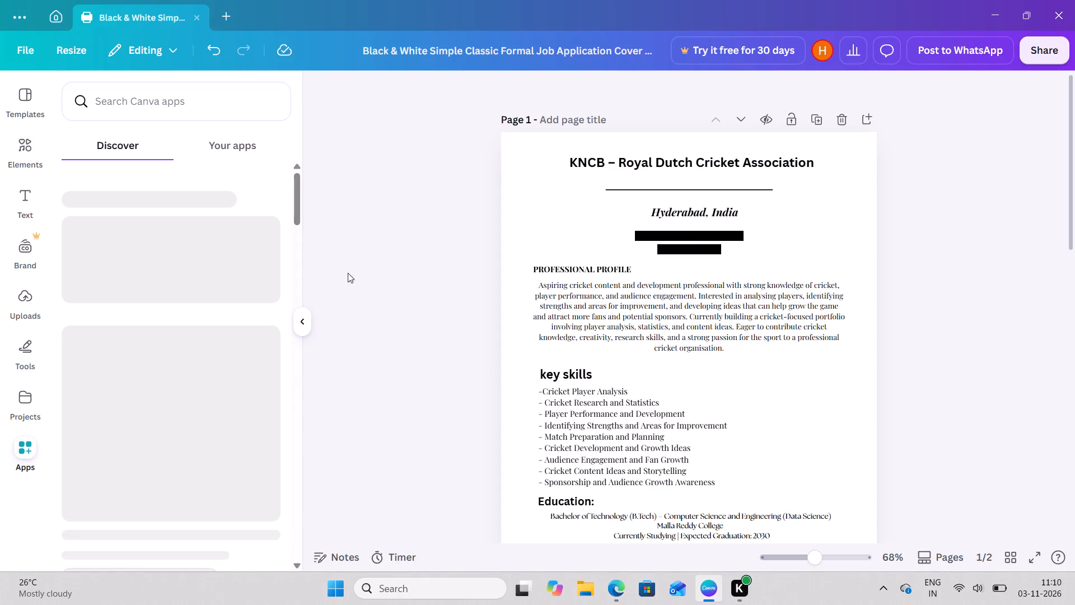
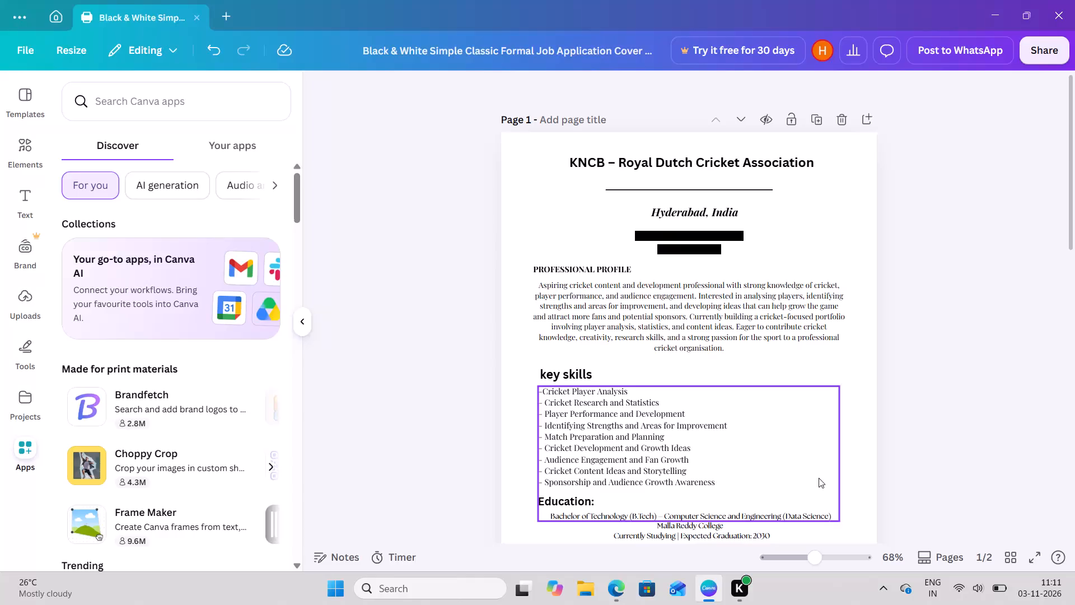
# Download all pages of the CV as a PDF with the Digital preset, showing the advanced settings before exporting.
pyautogui.click(383, 378)
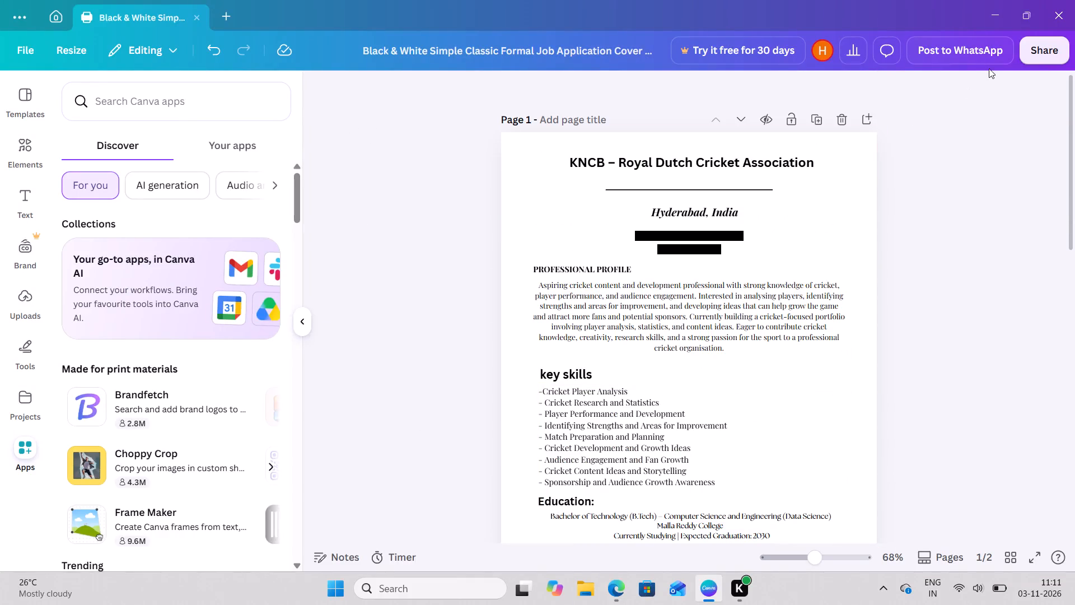
pyautogui.click(1059, 49)
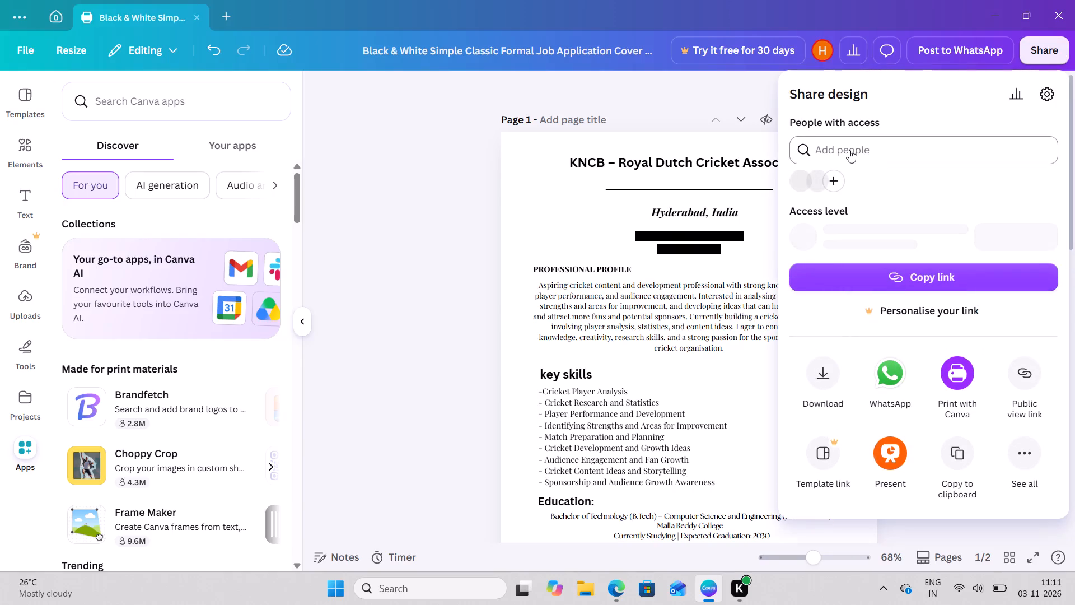
pyautogui.click(821, 356)
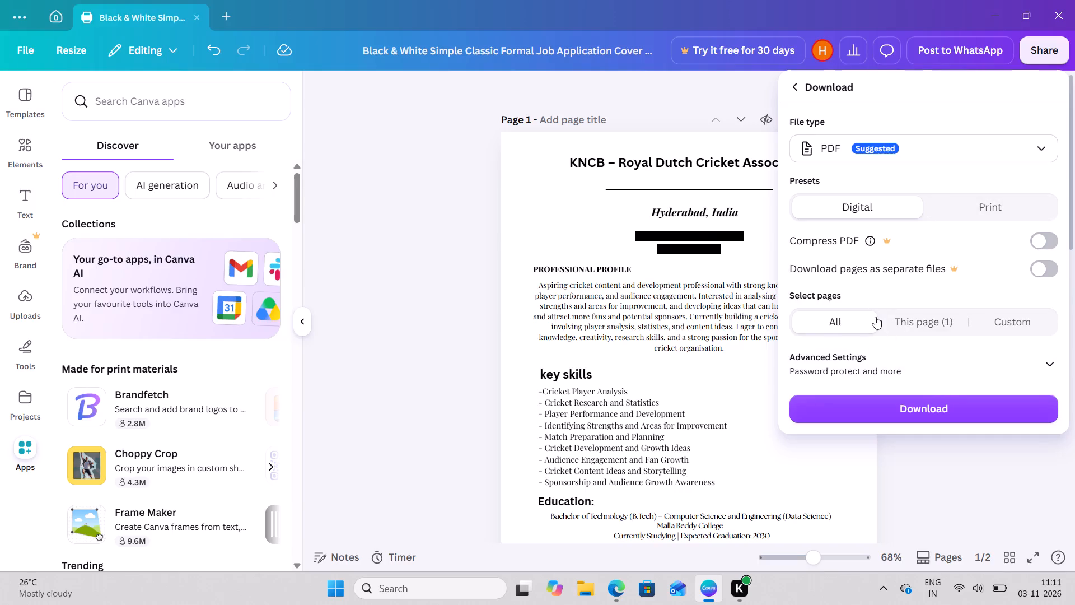
pyautogui.click(908, 374)
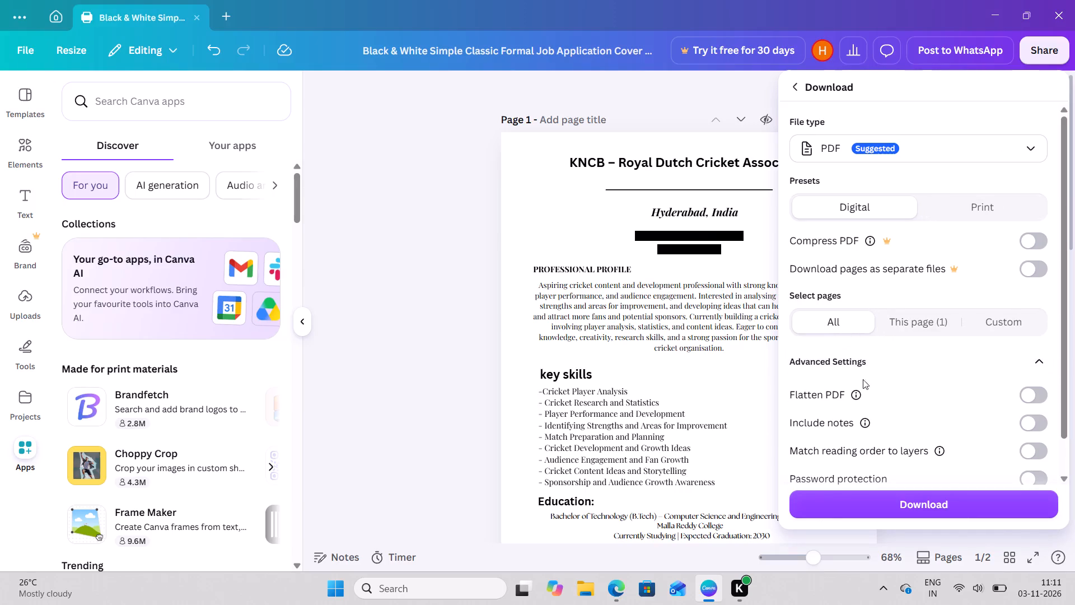
pyautogui.click(903, 505)
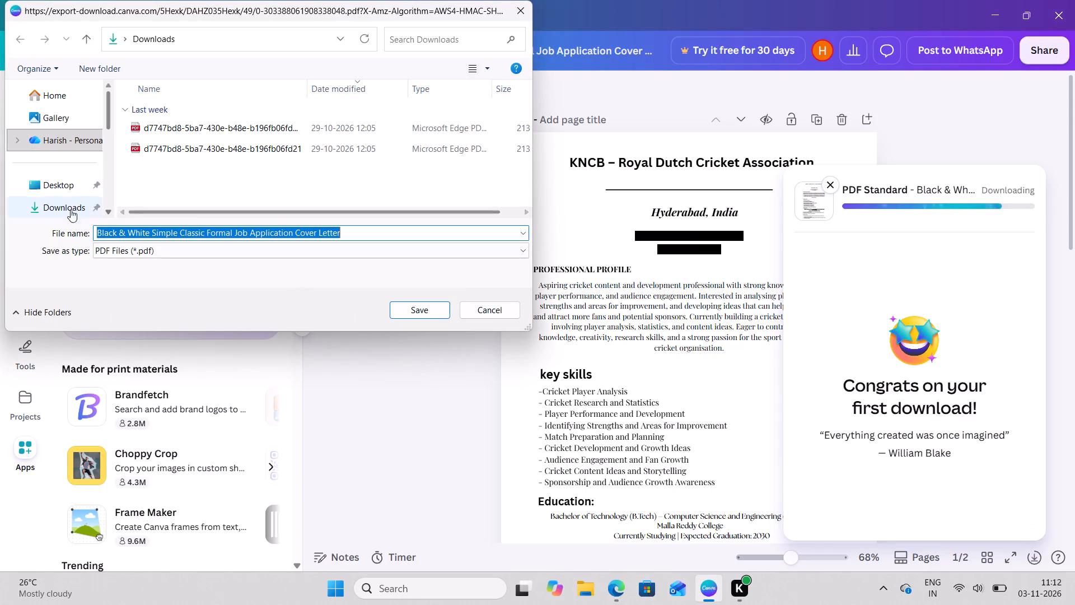
# Save the exported file to the Desktop under the name "cv ready", with All Files as the file type.
pyautogui.click(57, 188)
pyautogui.click(156, 111)
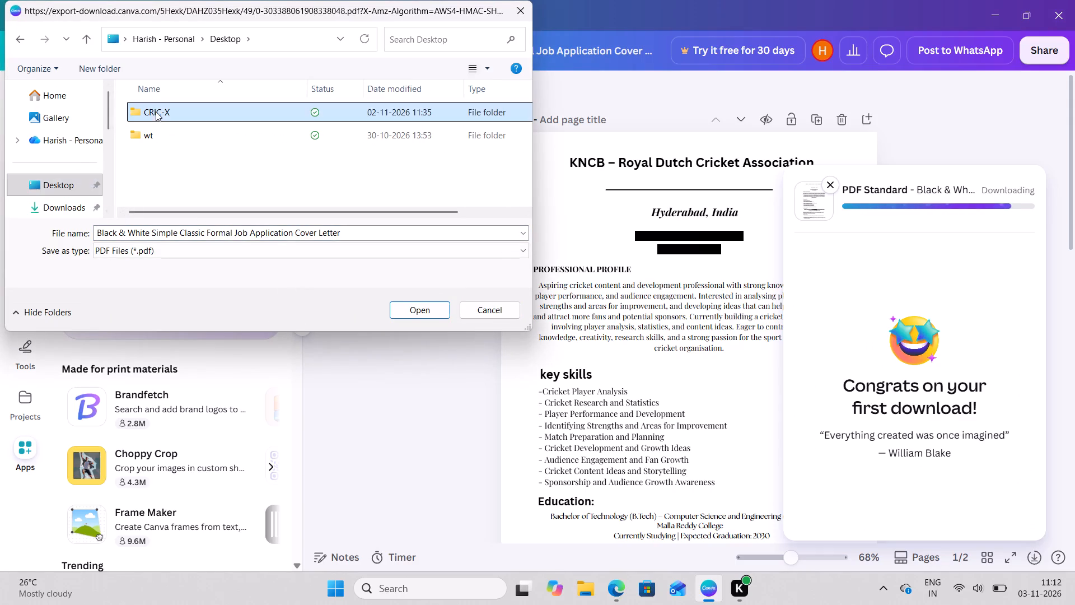
pyautogui.click(364, 236)
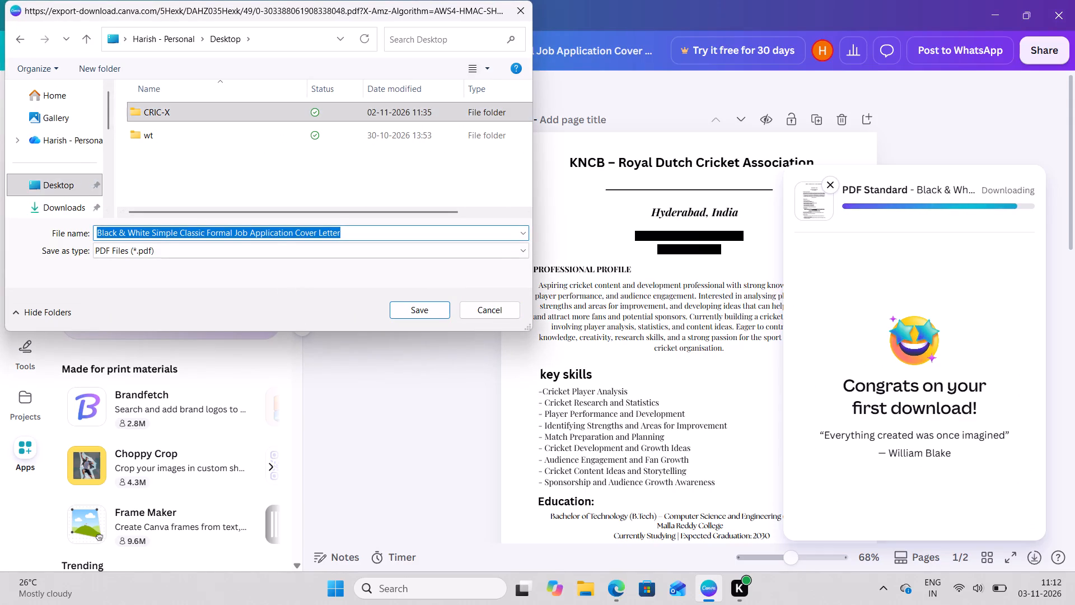
pyautogui.press('BackSpace')
pyautogui.write('cvv')
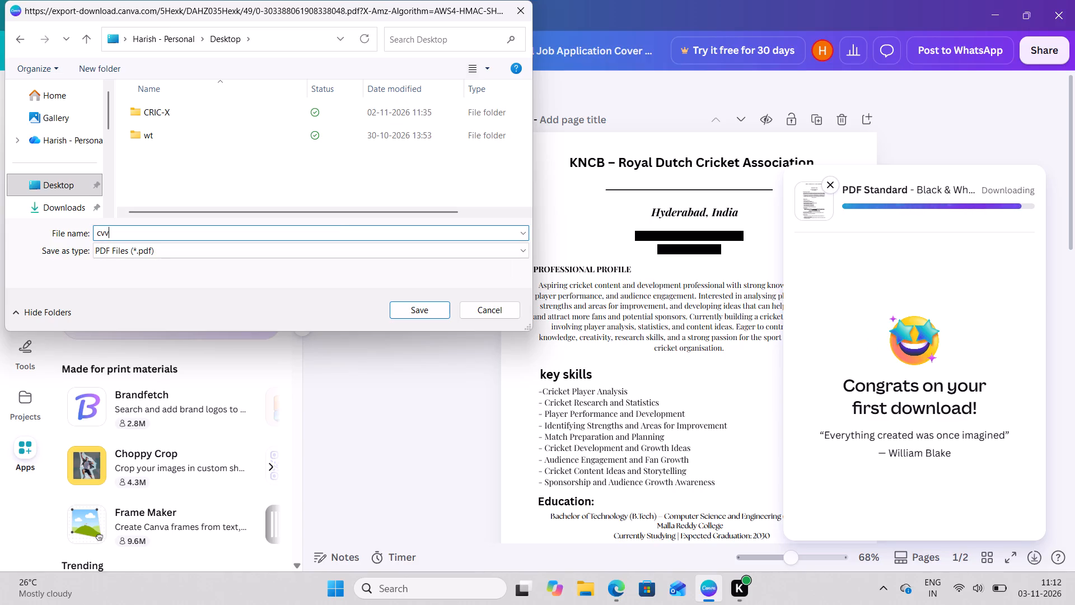
pyautogui.press('BackSpace')
pyautogui.press('space')
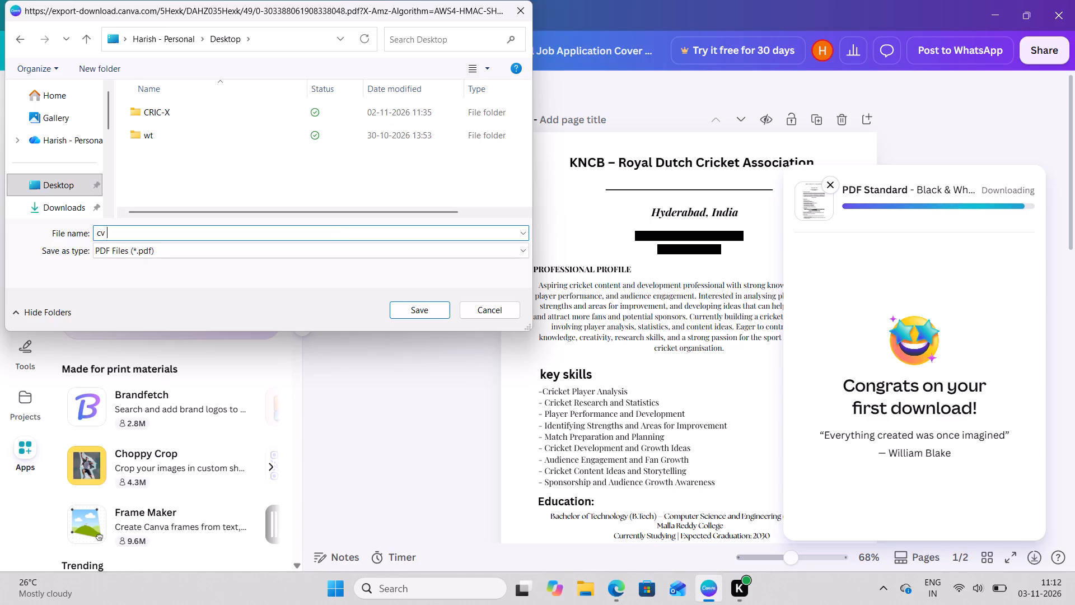
pyautogui.write('ready')
pyautogui.click(369, 241)
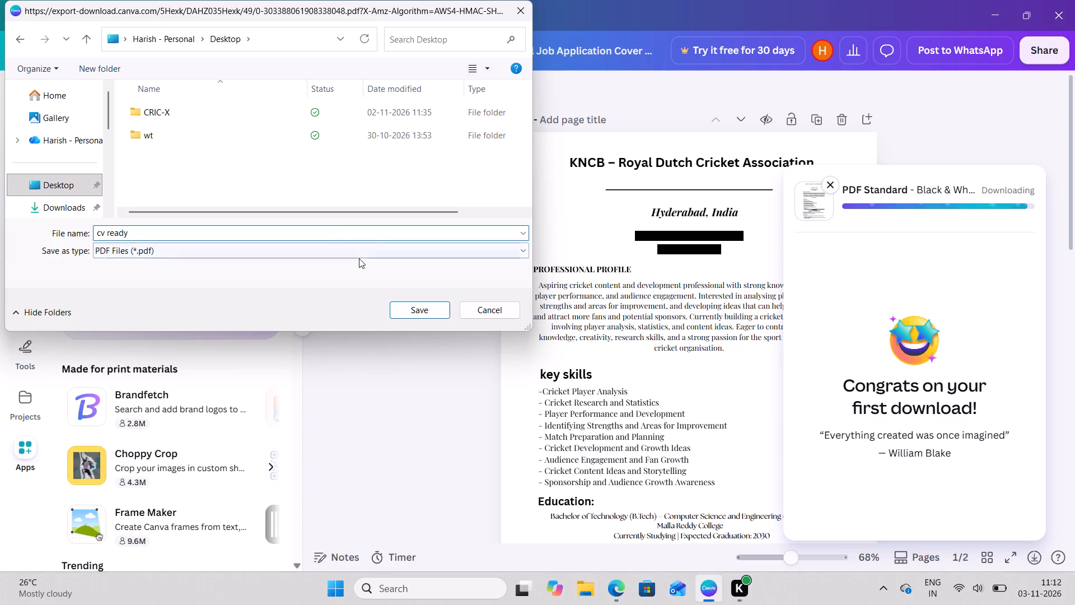
pyautogui.click(359, 258)
pyautogui.click(330, 248)
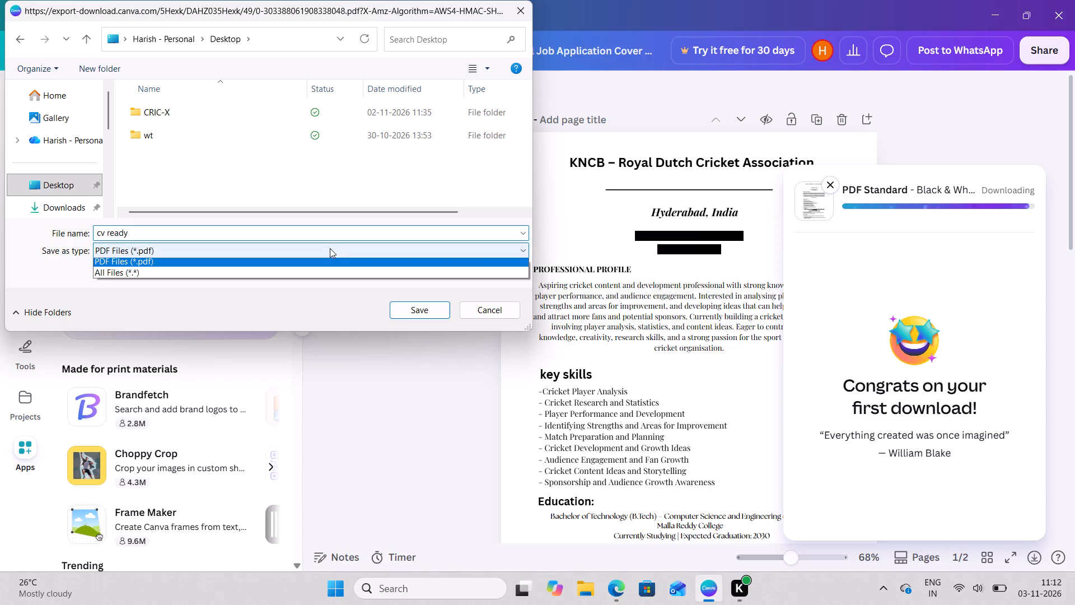
pyautogui.click(317, 277)
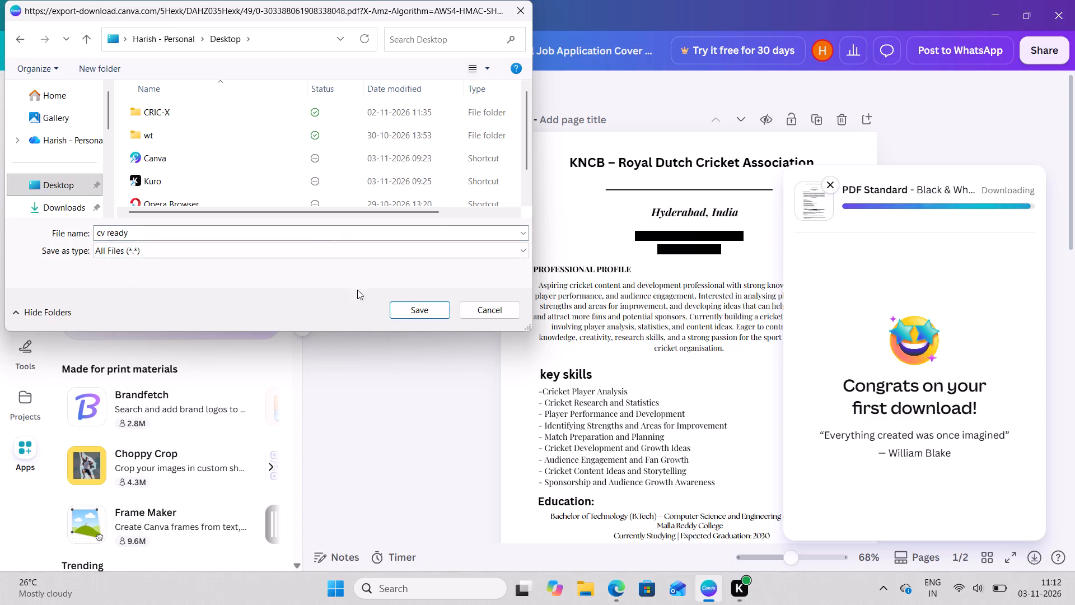
pyautogui.click(232, 116)
pyautogui.click(415, 316)
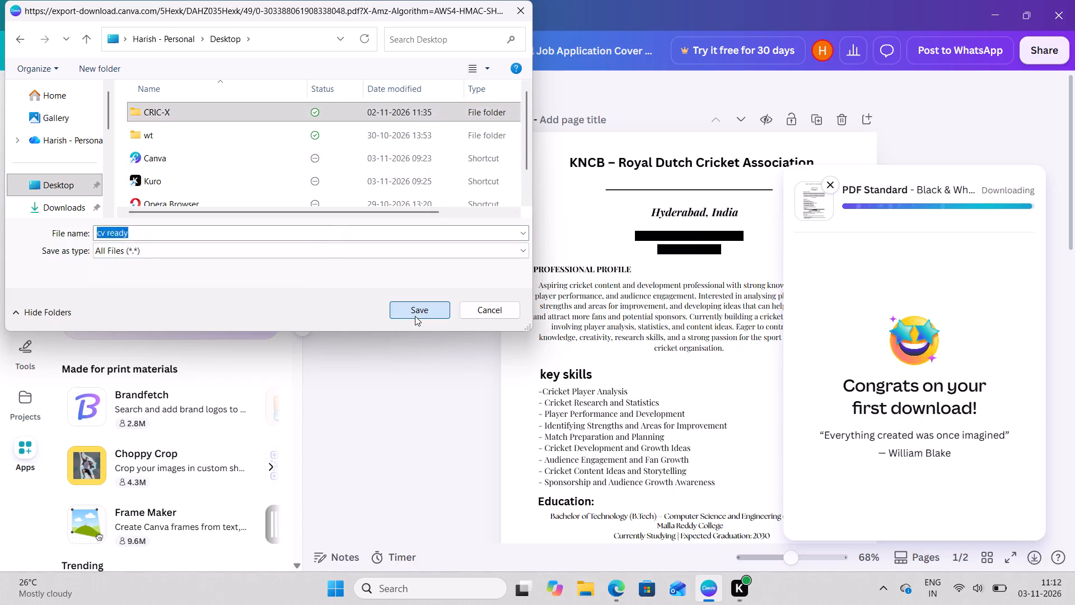
pyautogui.click(415, 316)
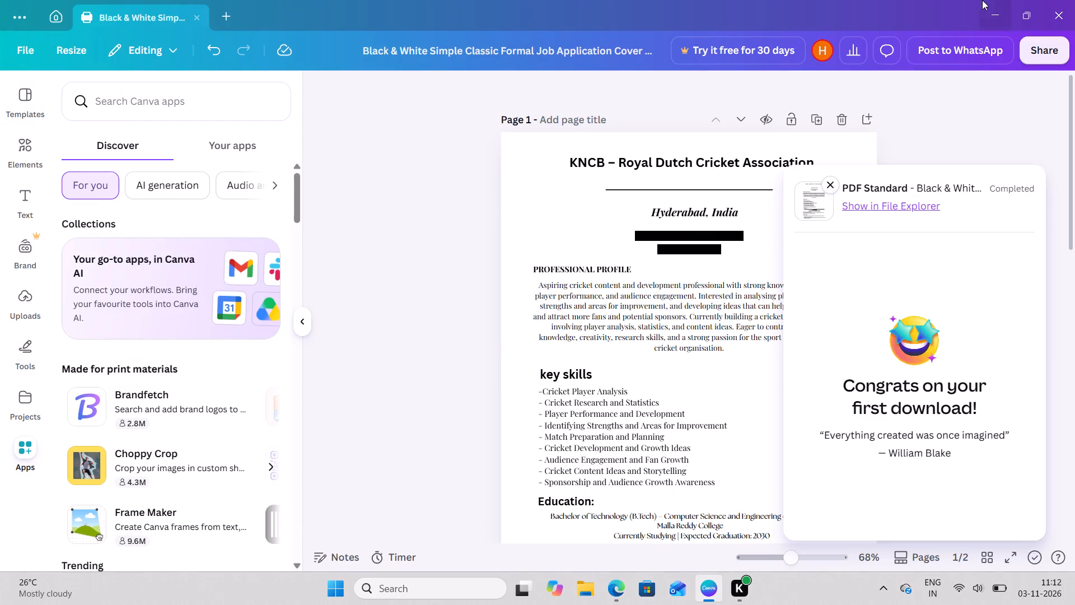
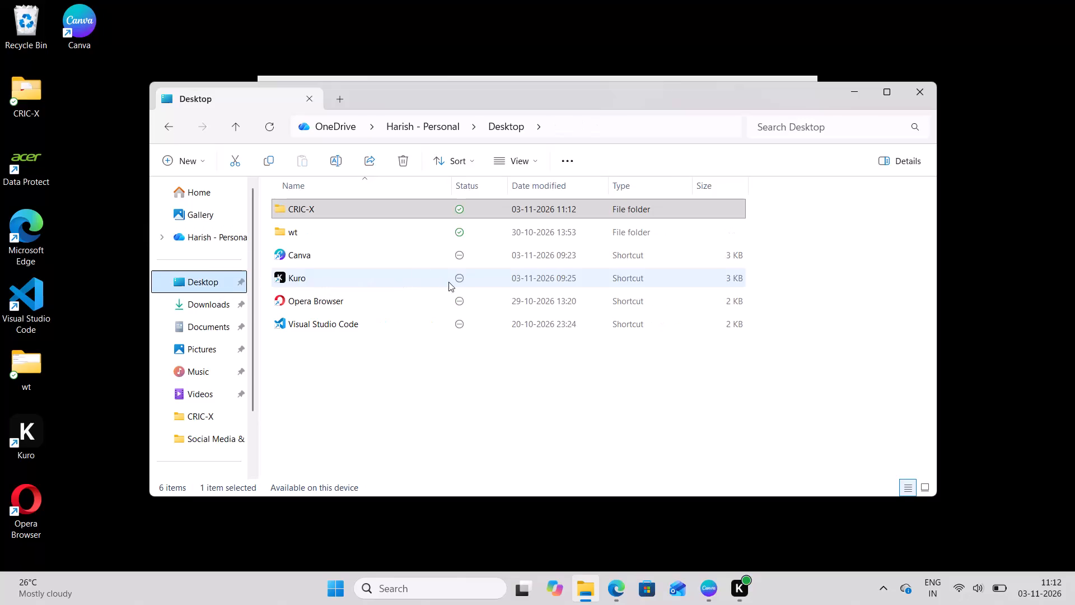
# Open the "cv ready" PDF from the CRIC-X folder, always using Microsoft Edge for this file type, and review both pages.
pyautogui.doubleClick(329, 217)
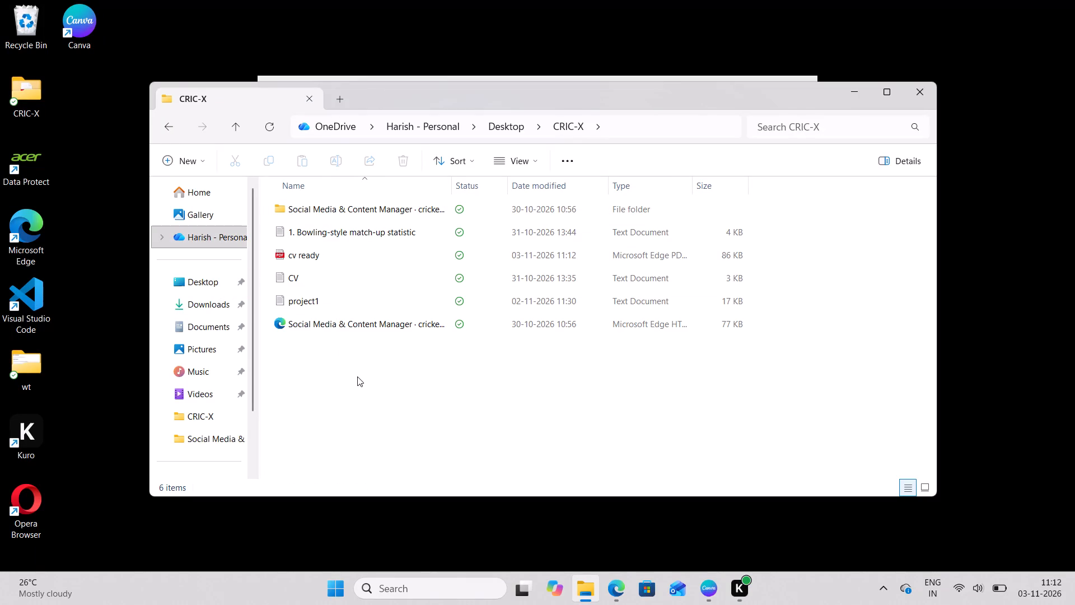
pyautogui.scroll(16, 429, 210)
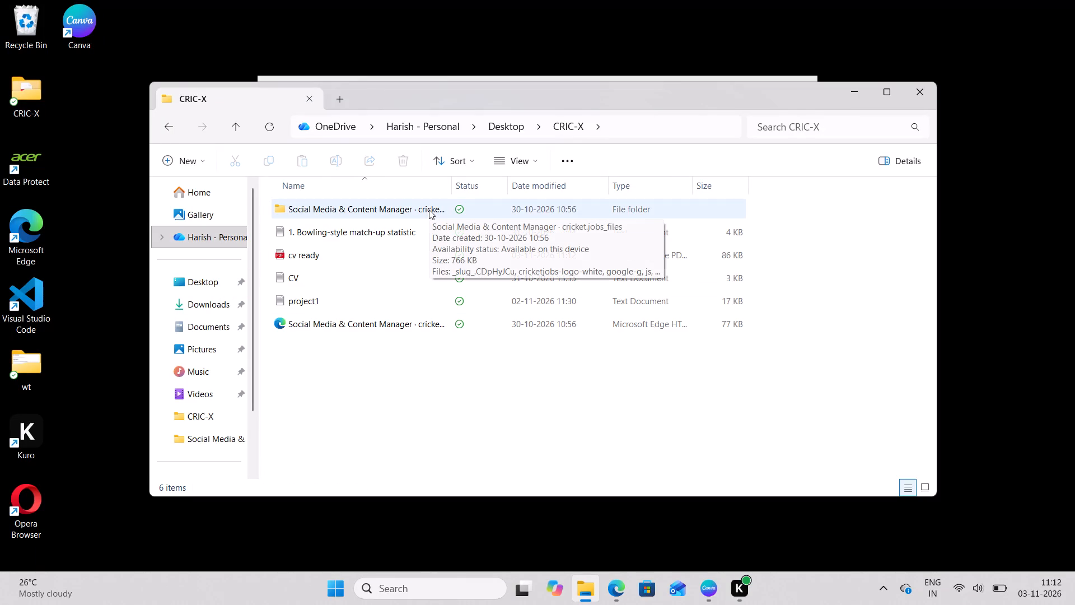
pyautogui.scroll(9, 429, 210)
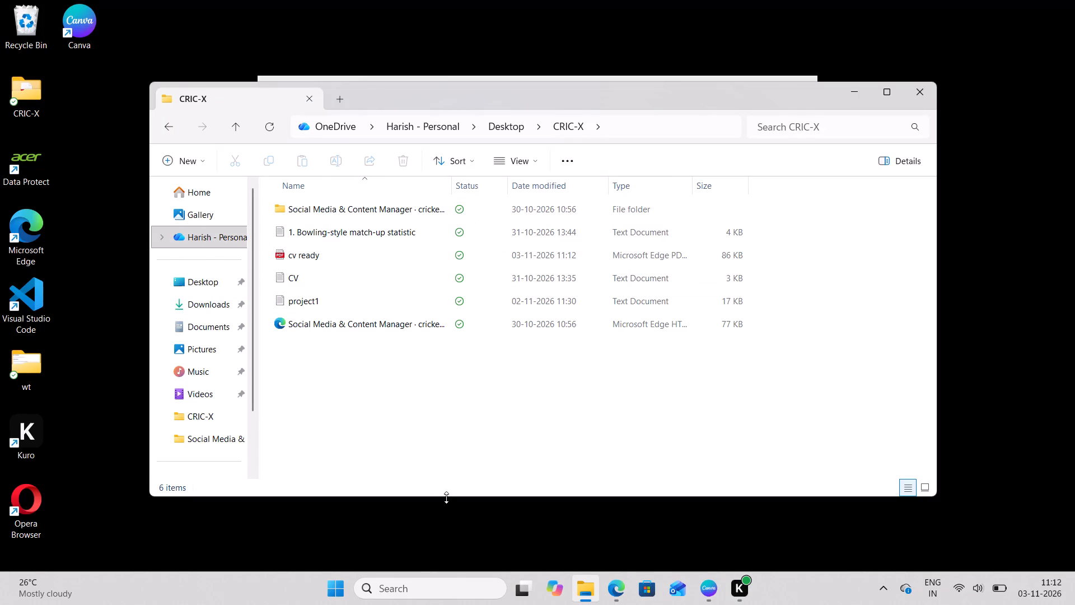
pyautogui.doubleClick(322, 253)
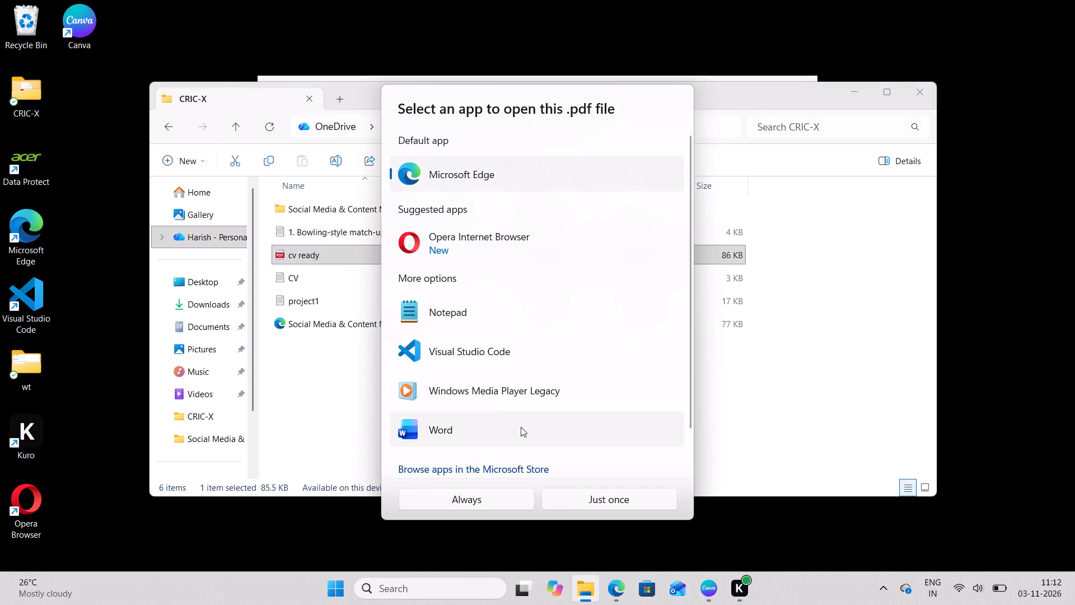
pyautogui.click(504, 503)
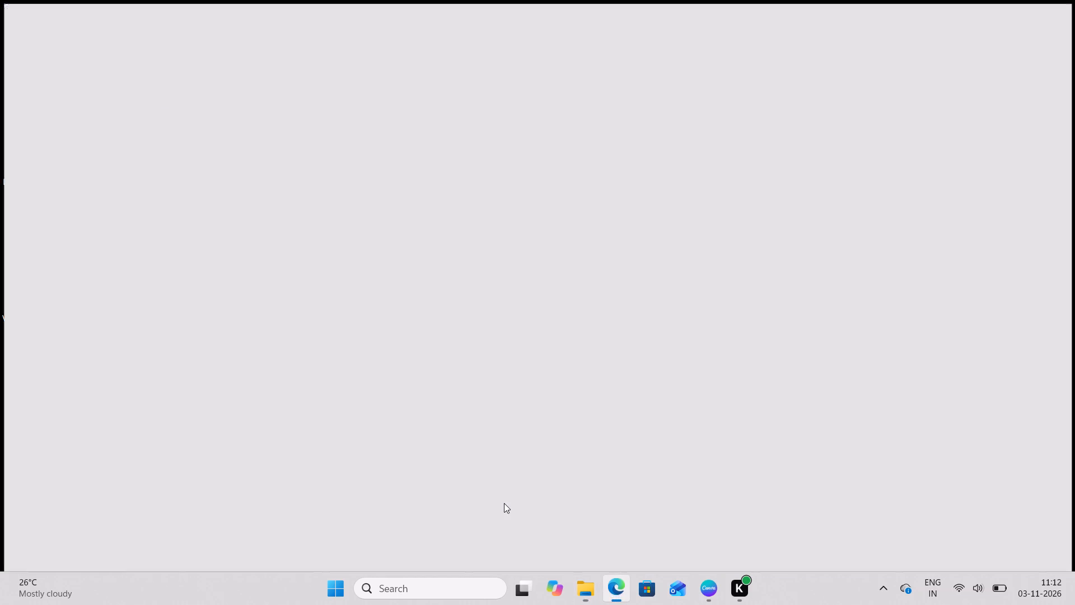
pyautogui.scroll(-3, 520, 440)
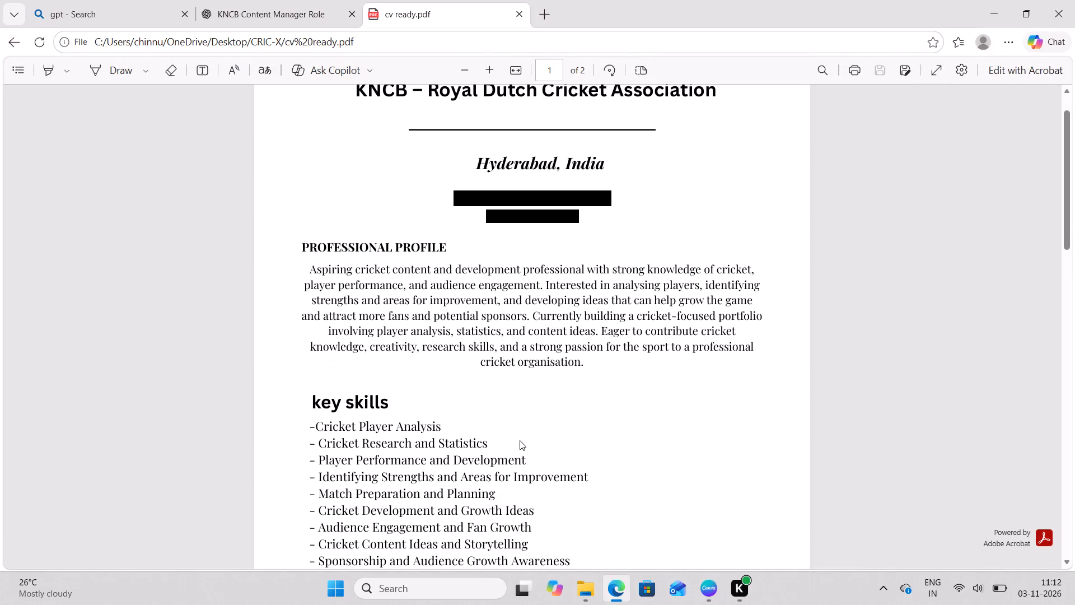
pyautogui.scroll(-7, 520, 440)
pyautogui.scroll(2, 520, 440)
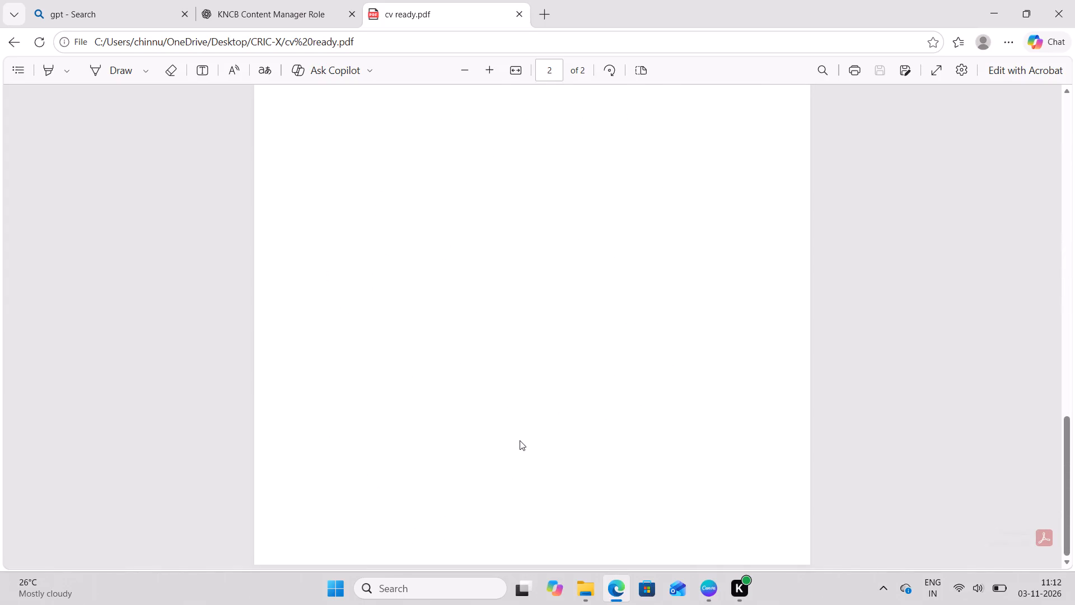
pyautogui.scroll(2, 520, 440)
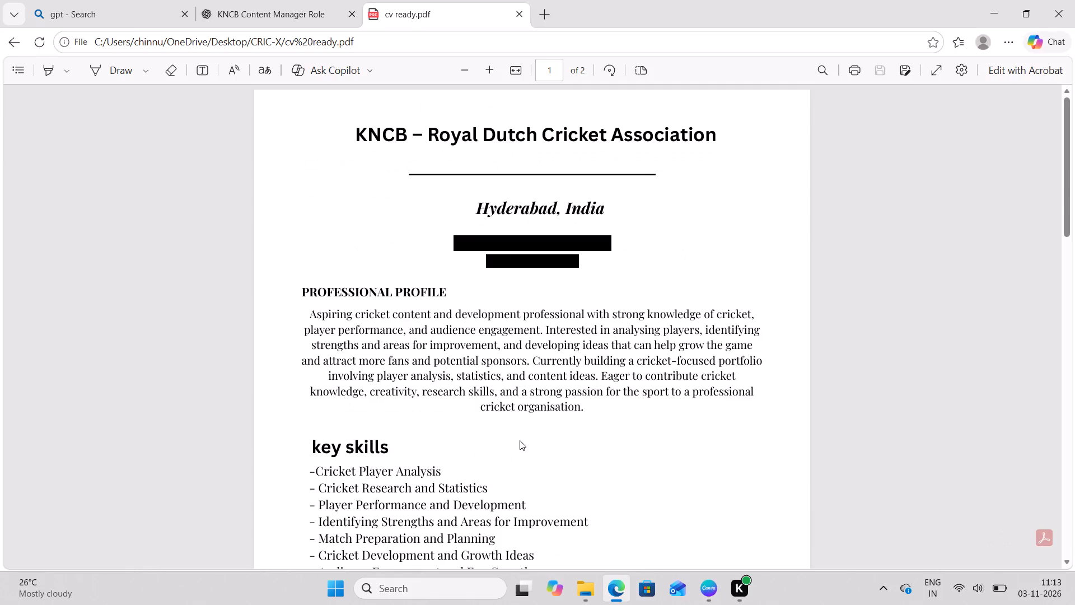
pyautogui.doubleClick(605, 594)
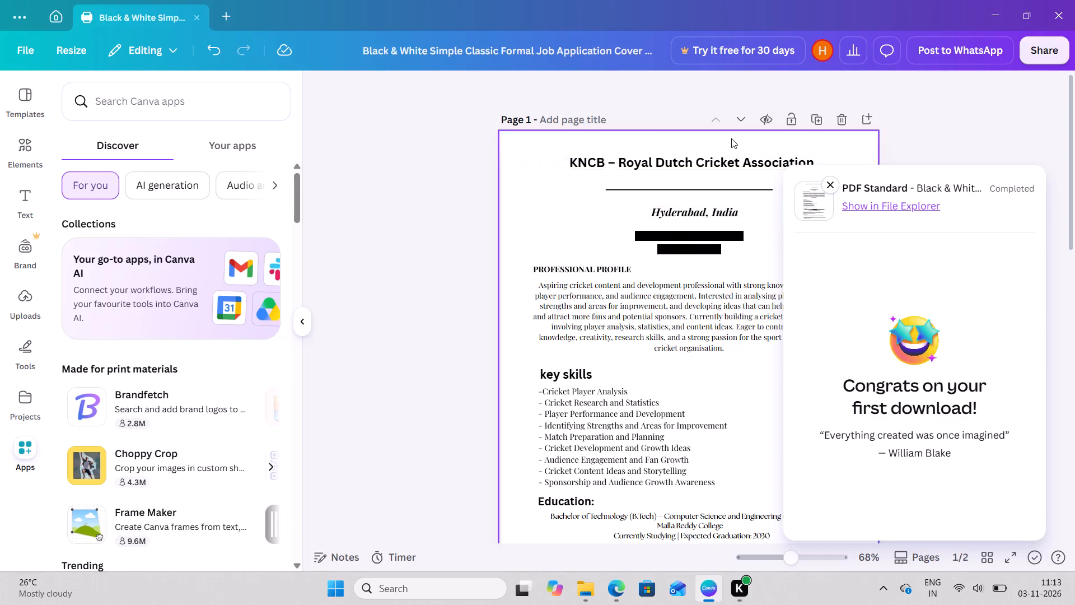
pyautogui.click(824, 184)
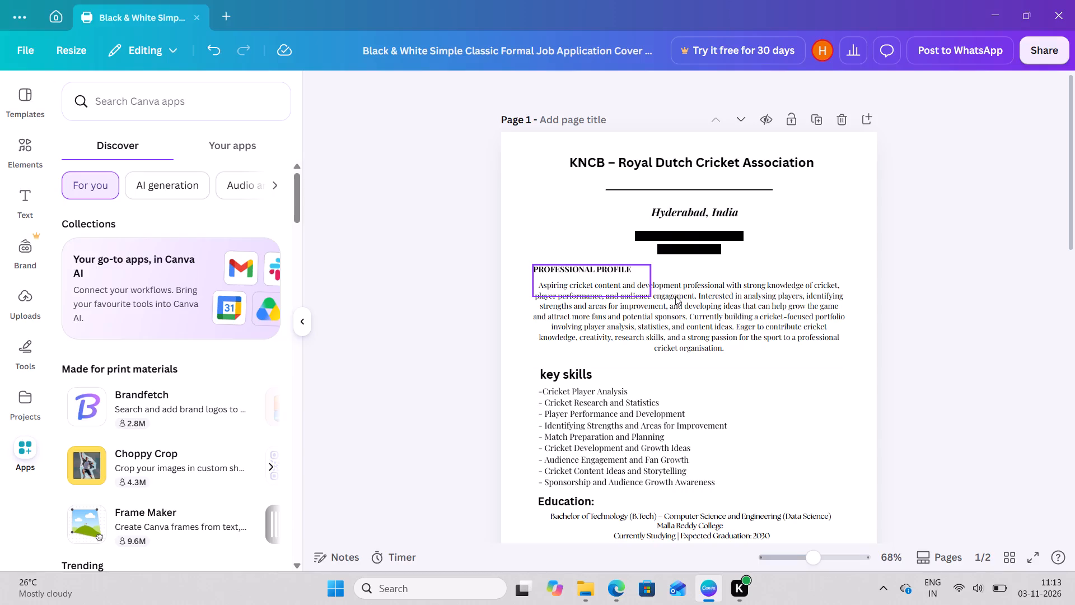
pyautogui.click(493, 291)
pyautogui.click(302, 323)
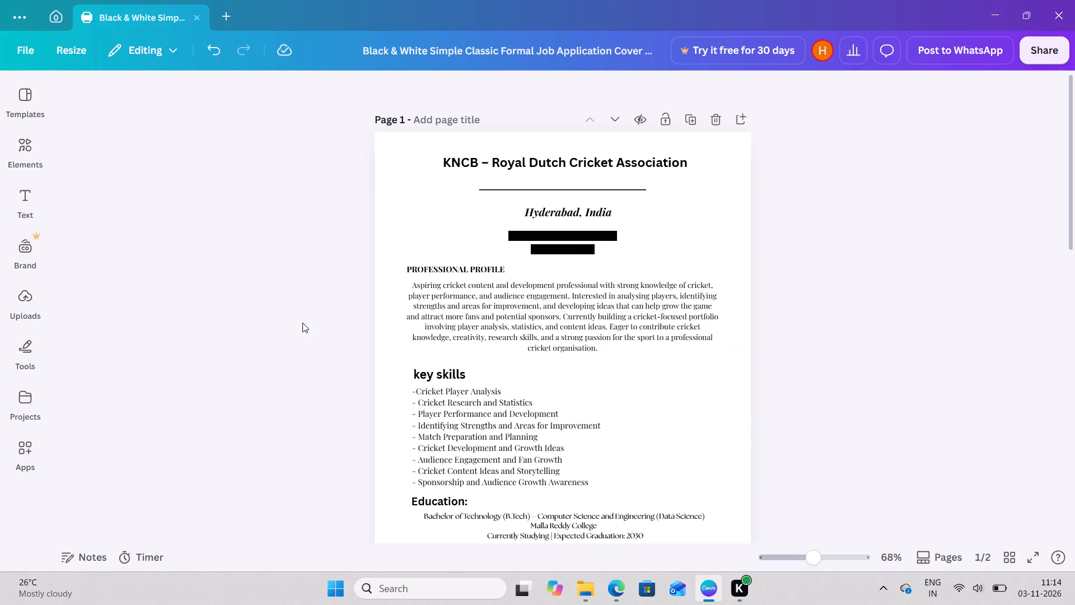
# Shift the Additional Interests, Languages and Audience Growth text blocks down on page 2 to leave a margin at the page's top.
pyautogui.scroll(-1, 510, 412)
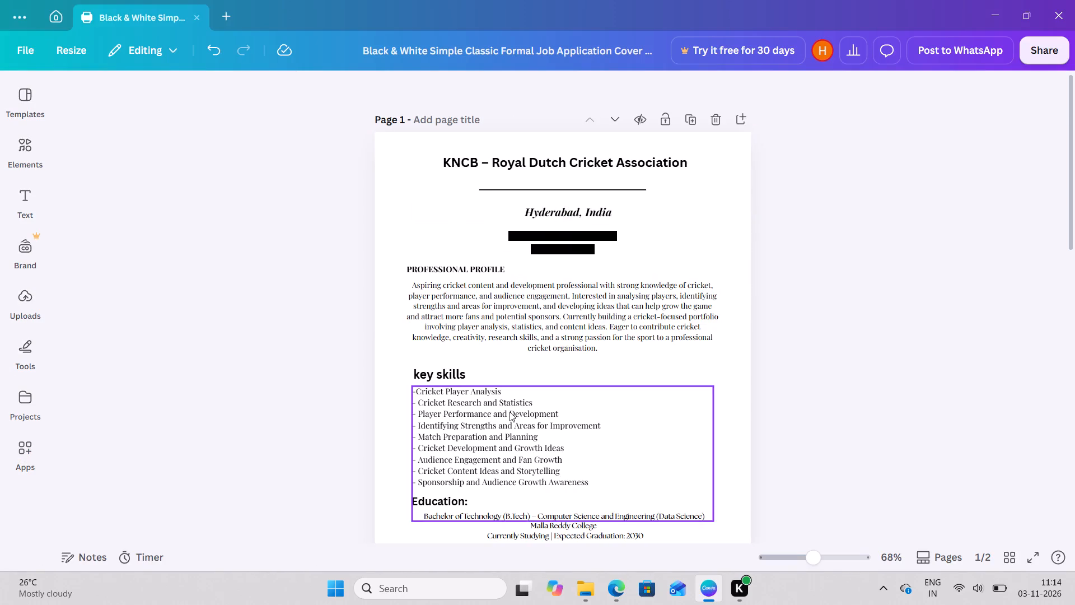
pyautogui.scroll(-2, 510, 412)
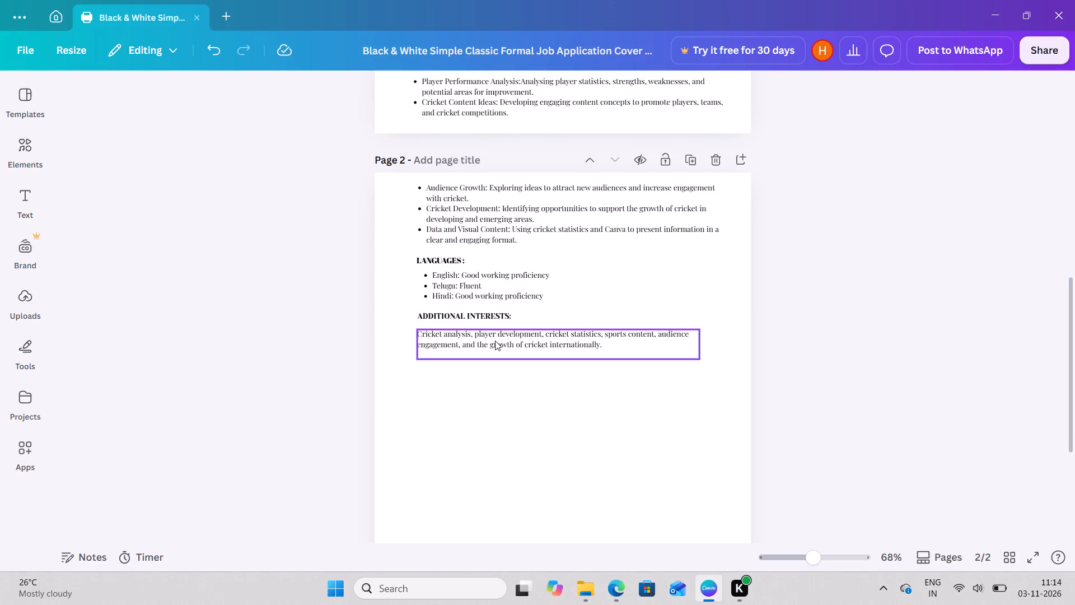
pyautogui.moveTo(495, 341); pyautogui.dragTo(498, 367)
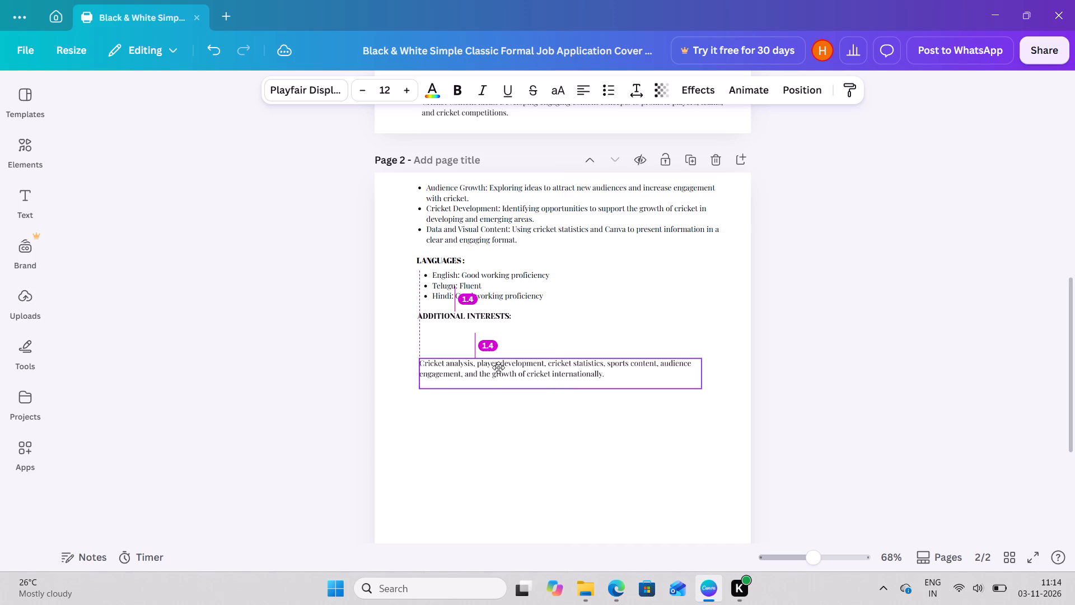
pyautogui.moveTo(498, 367); pyautogui.dragTo(498, 367)
pyautogui.moveTo(478, 315); pyautogui.dragTo(480, 339)
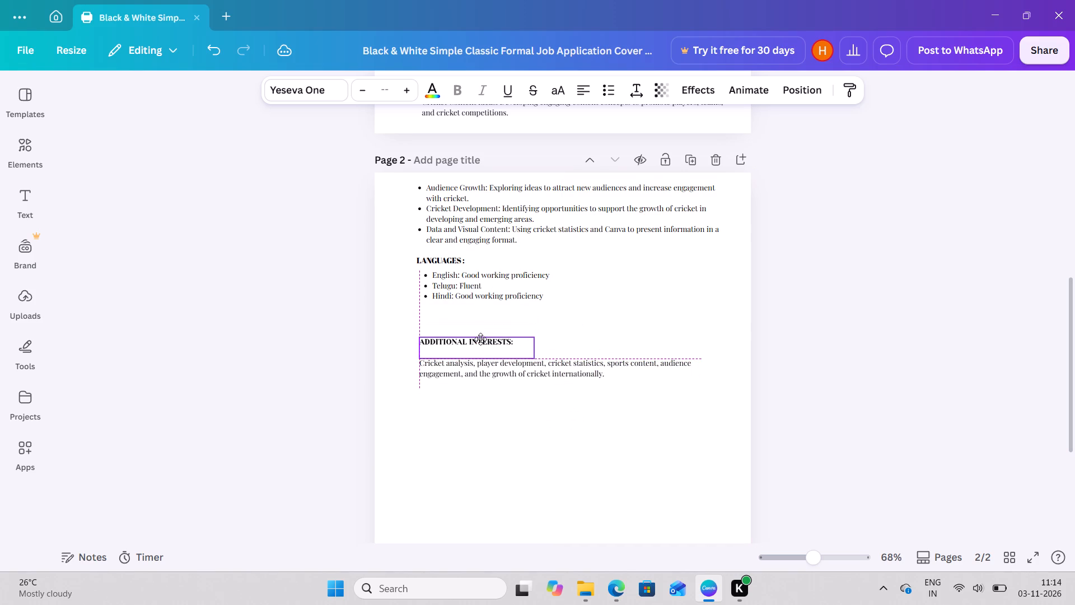
pyautogui.moveTo(480, 339); pyautogui.dragTo(480, 351)
pyautogui.moveTo(489, 297); pyautogui.dragTo(485, 323)
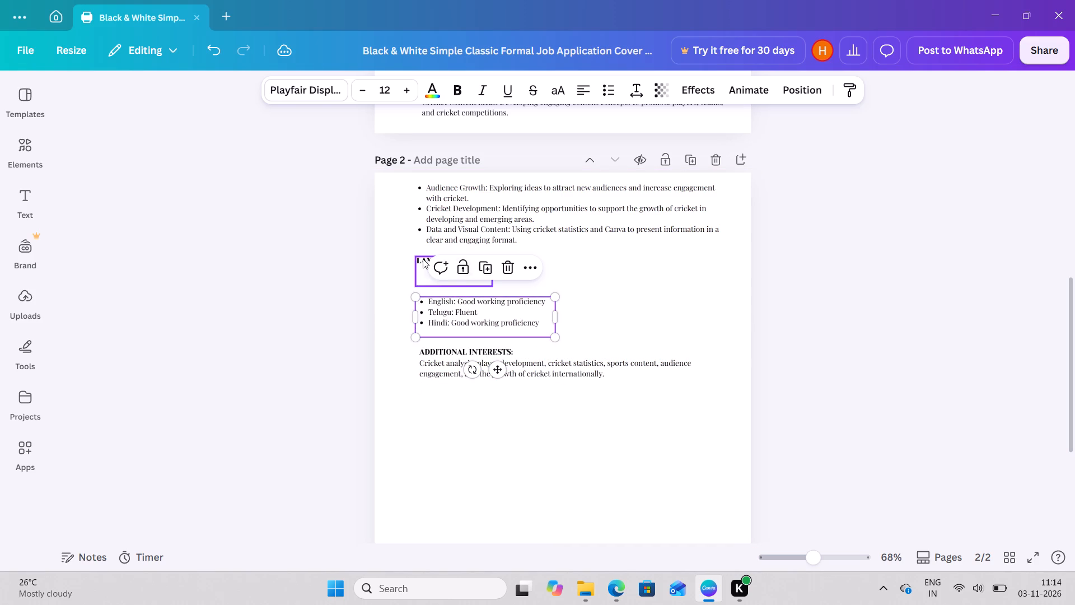
pyautogui.moveTo(423, 259); pyautogui.dragTo(422, 287)
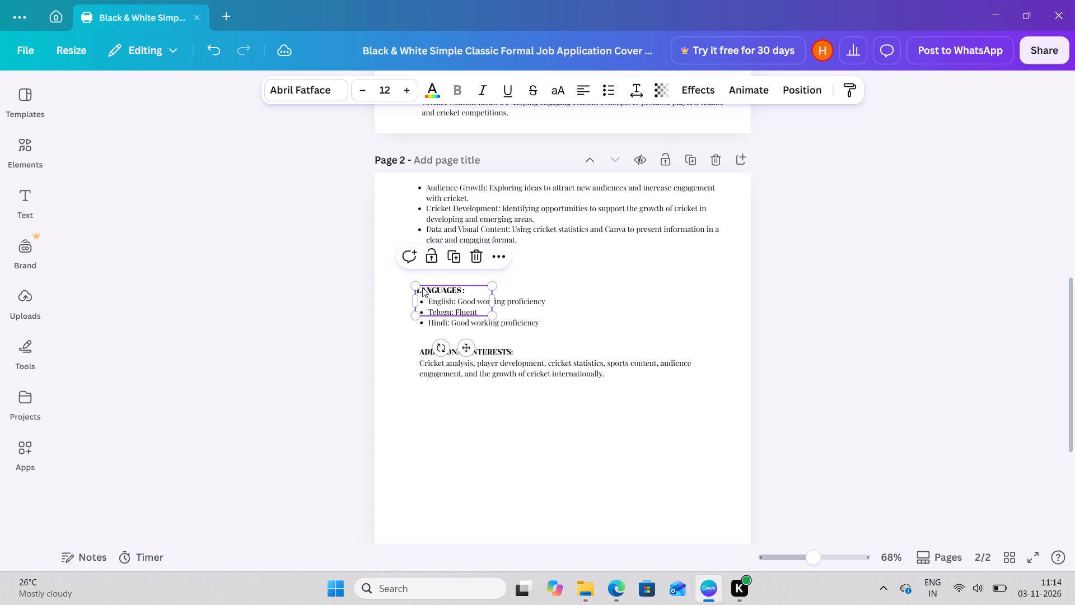
pyautogui.moveTo(448, 215); pyautogui.dragTo(443, 241)
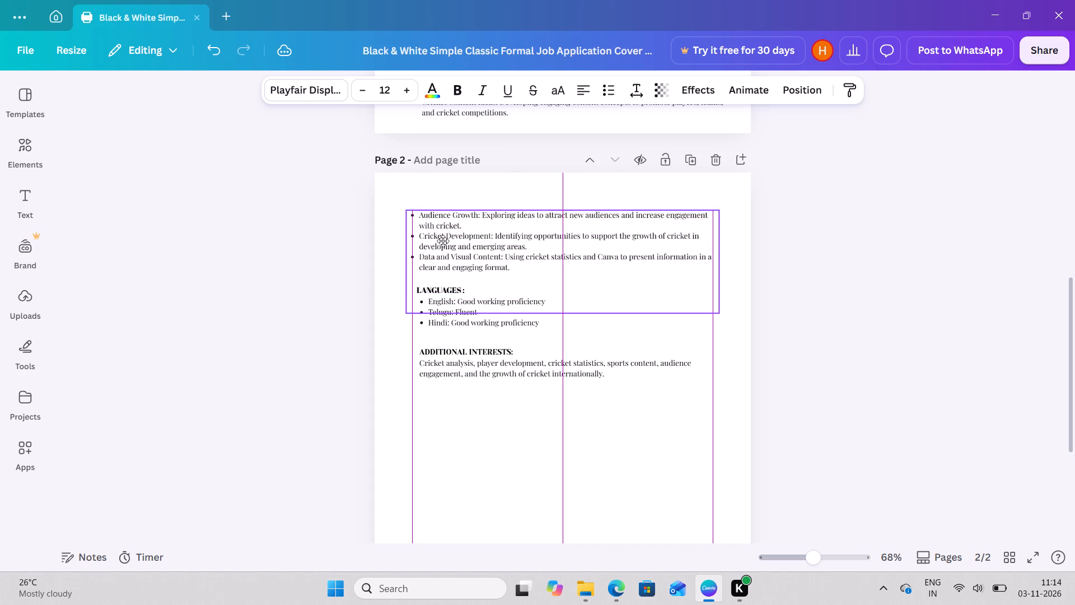
pyautogui.moveTo(443, 241); pyautogui.dragTo(443, 241)
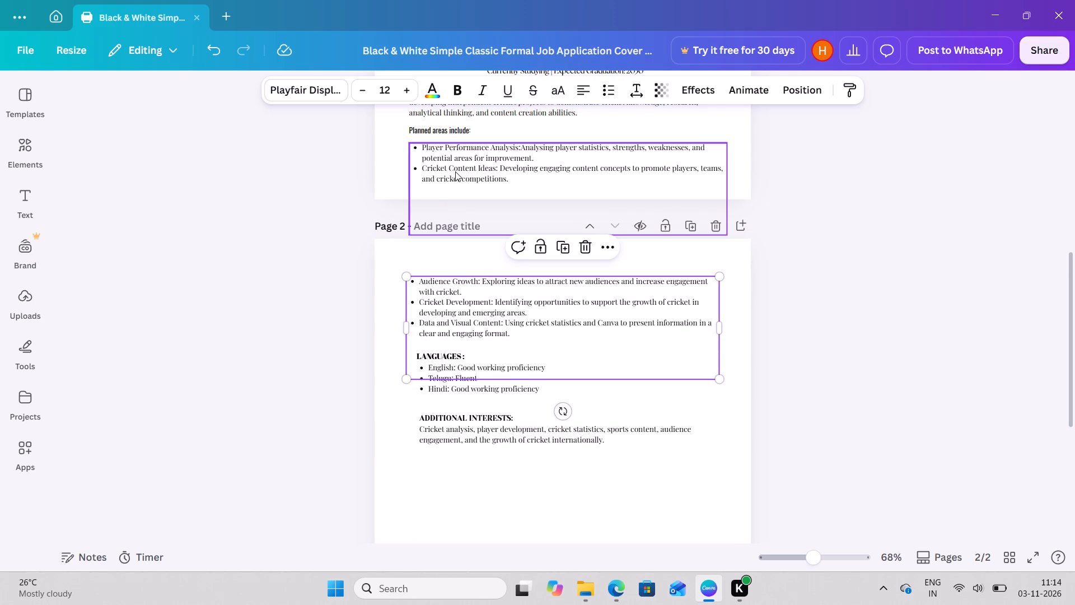
# Move the Additional Interests and Languages headings and texts further down page 2, widening the gaps between the sections.
pyautogui.scroll(1, 480, 394)
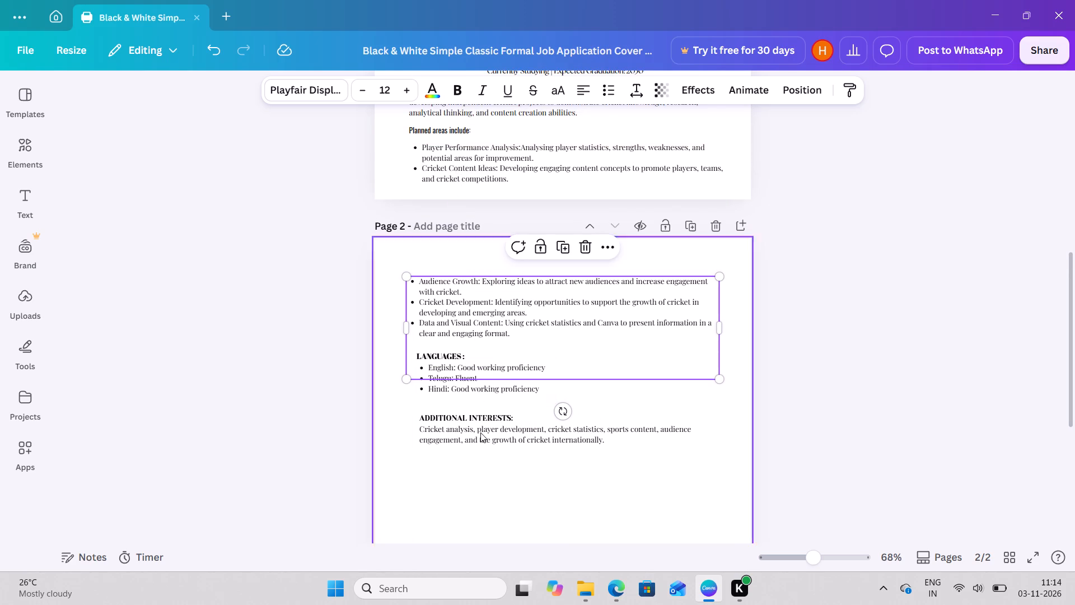
pyautogui.scroll(1, 480, 432)
pyautogui.moveTo(482, 454); pyautogui.dragTo(478, 480)
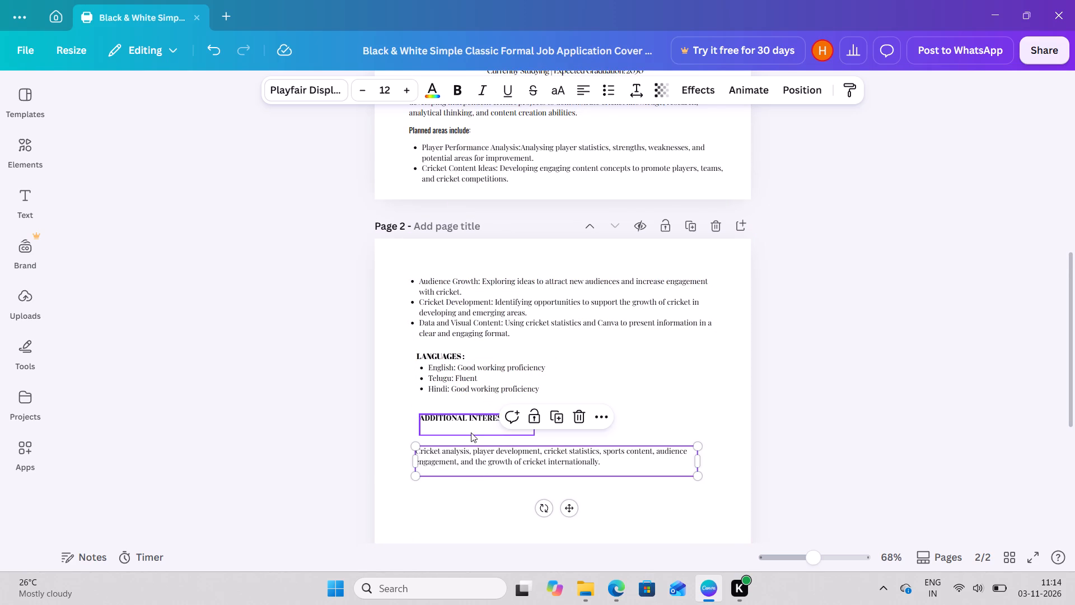
pyautogui.moveTo(470, 419); pyautogui.dragTo(470, 440)
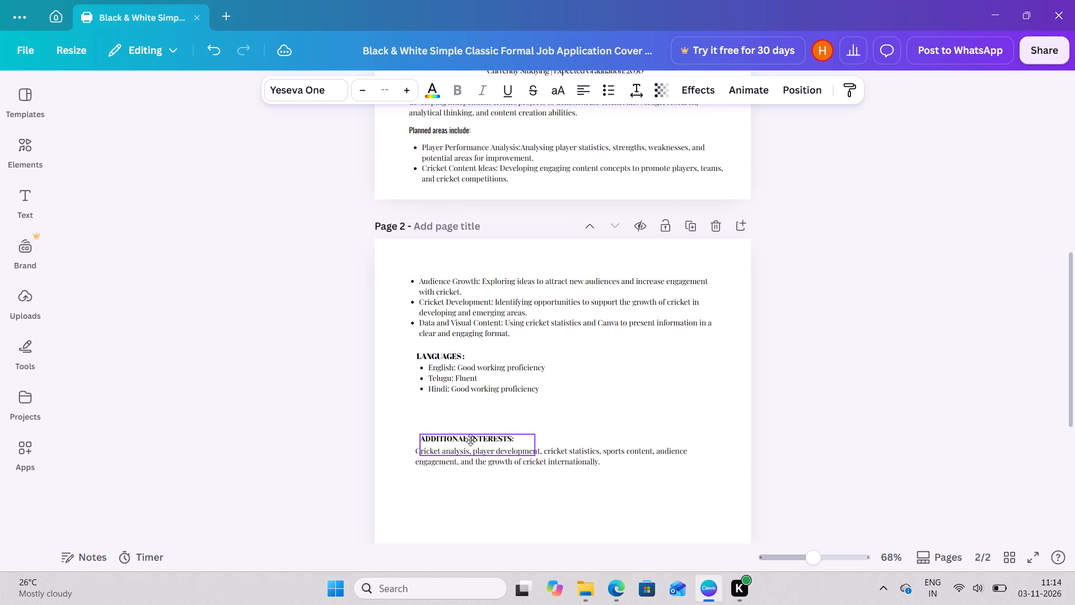
pyautogui.moveTo(470, 440); pyautogui.dragTo(465, 432)
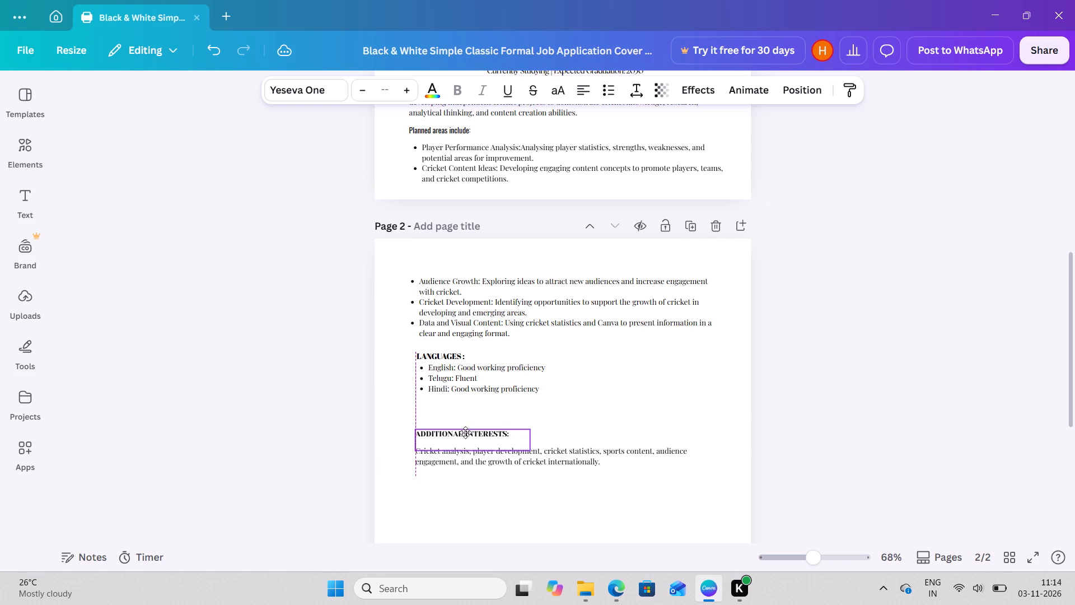
pyautogui.moveTo(465, 432); pyautogui.dragTo(465, 438)
pyautogui.moveTo(461, 384); pyautogui.dragTo(456, 411)
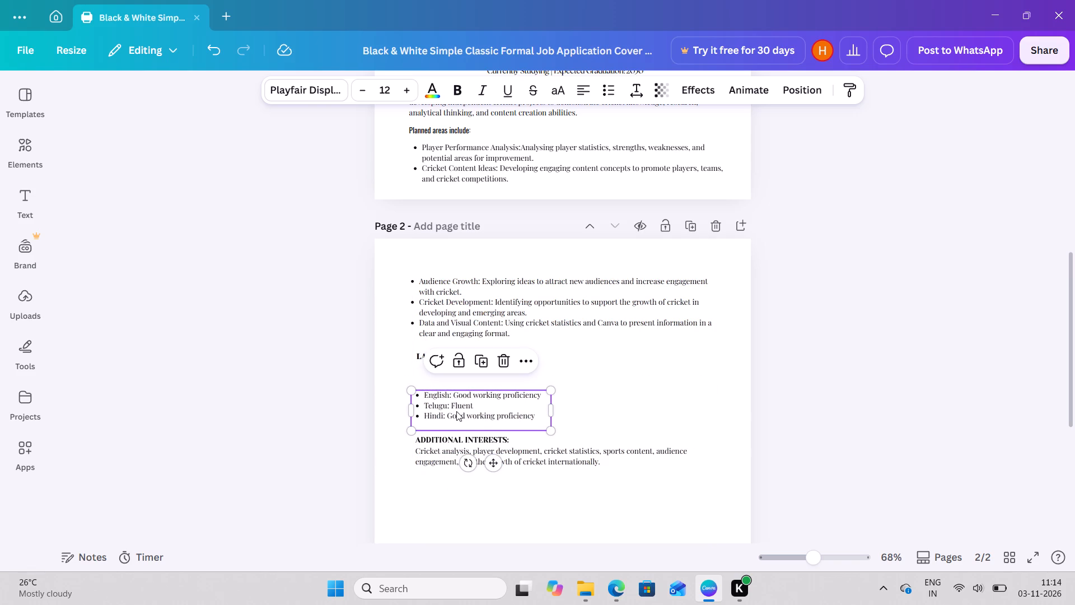
pyautogui.moveTo(418, 361); pyautogui.dragTo(414, 376)
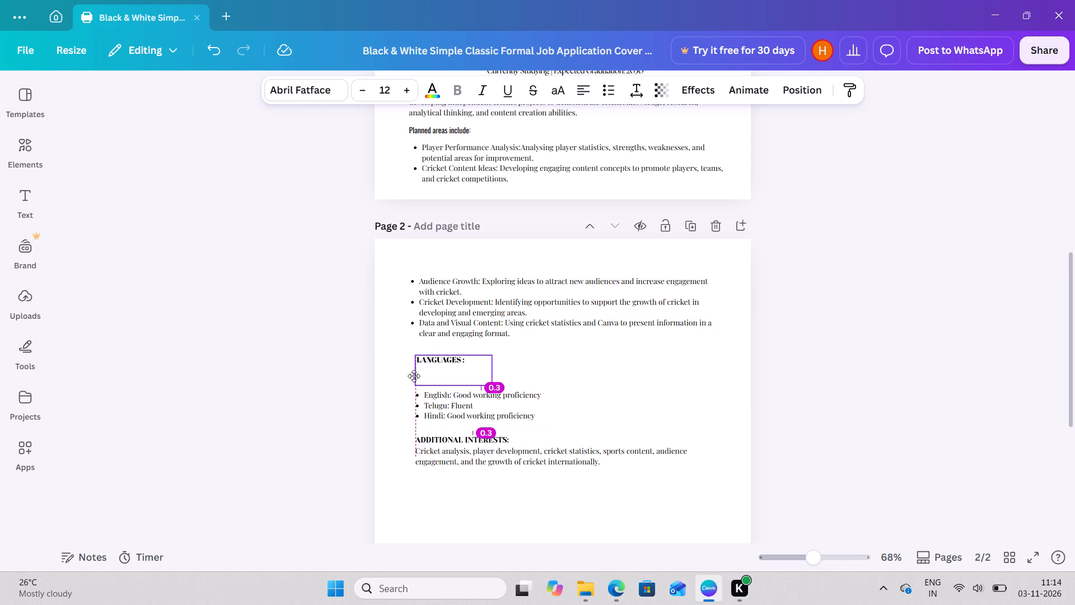
pyautogui.moveTo(414, 376); pyautogui.dragTo(415, 385)
pyautogui.click(415, 385)
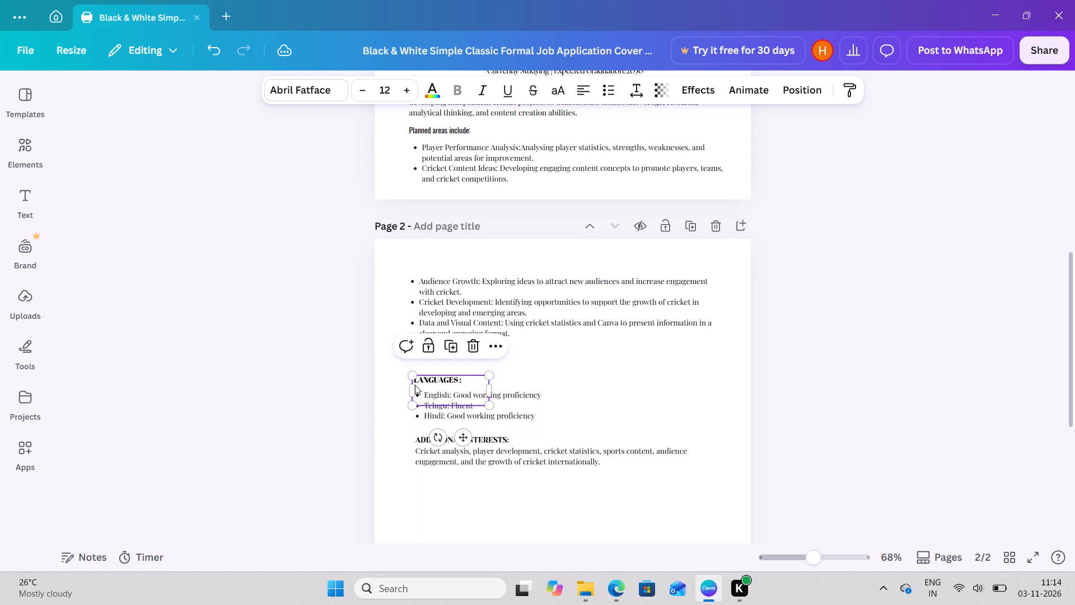
# Lower the Languages heading and the Audience Growth bullet block on page 2, freeing space at the top of the page.
pyautogui.click(418, 381)
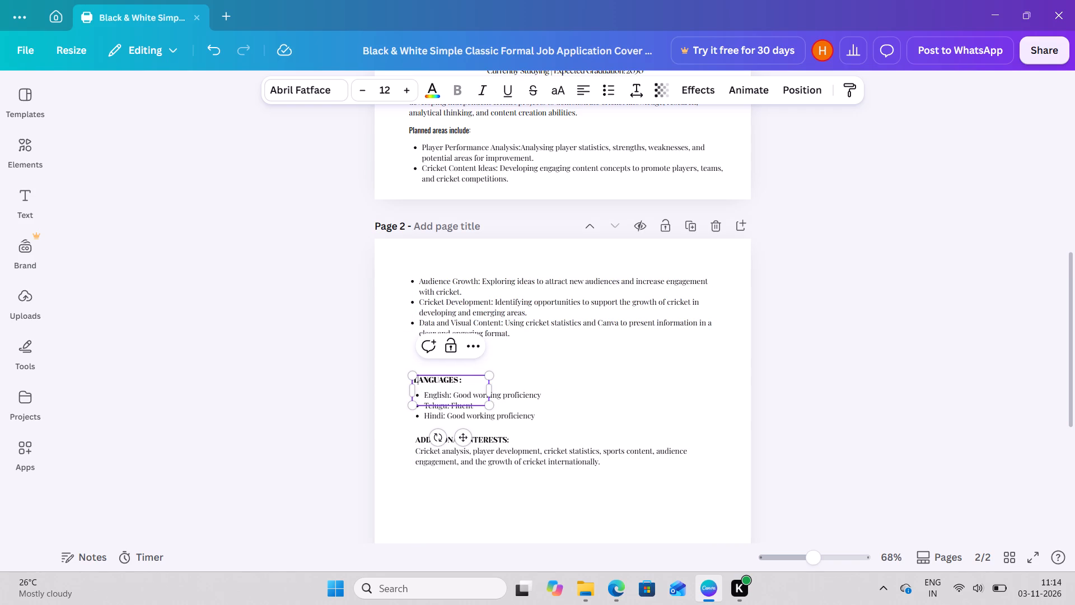
pyautogui.click(574, 356)
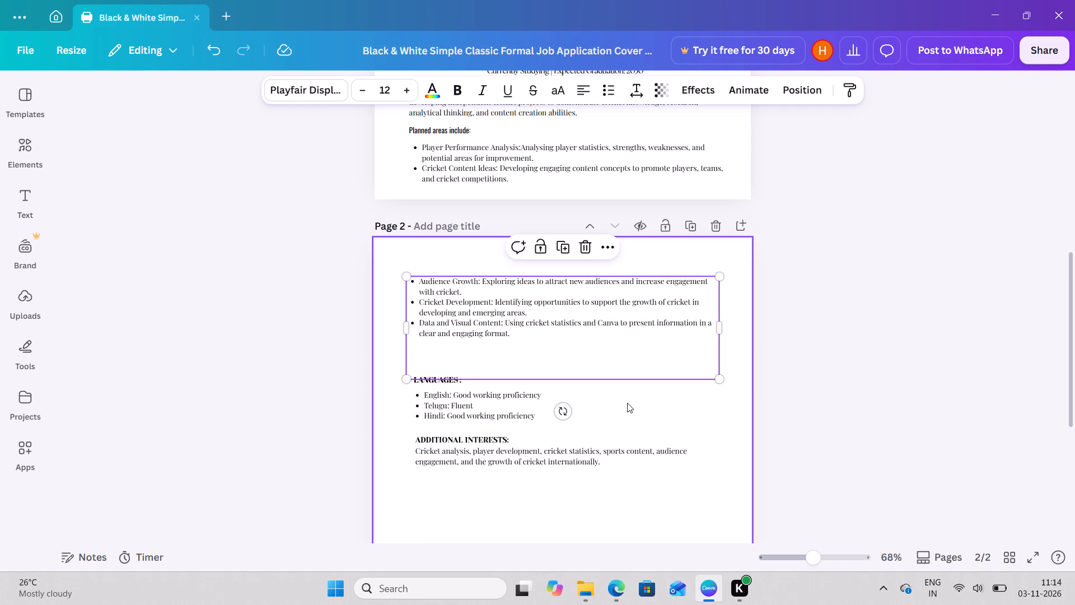
pyautogui.click(627, 403)
pyautogui.click(431, 383)
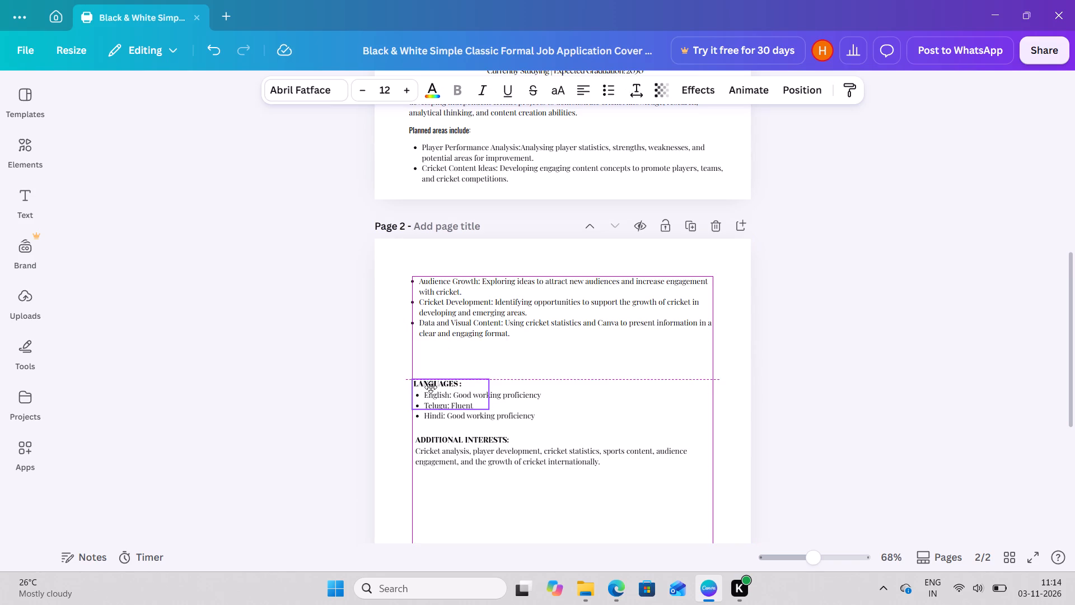
pyautogui.moveTo(448, 305); pyautogui.dragTo(445, 327)
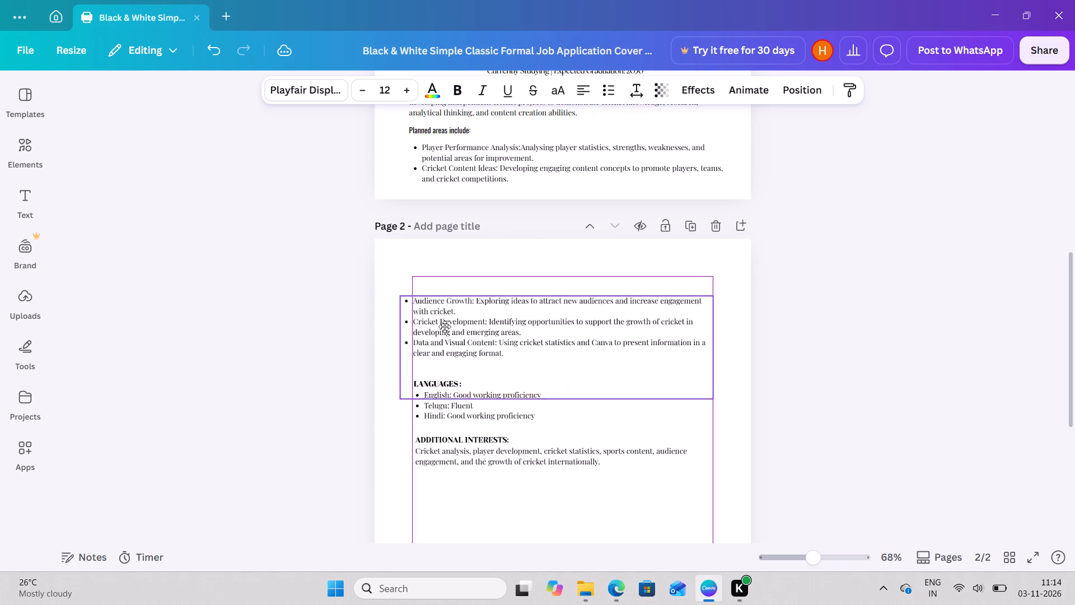
pyautogui.moveTo(445, 327); pyautogui.dragTo(446, 335)
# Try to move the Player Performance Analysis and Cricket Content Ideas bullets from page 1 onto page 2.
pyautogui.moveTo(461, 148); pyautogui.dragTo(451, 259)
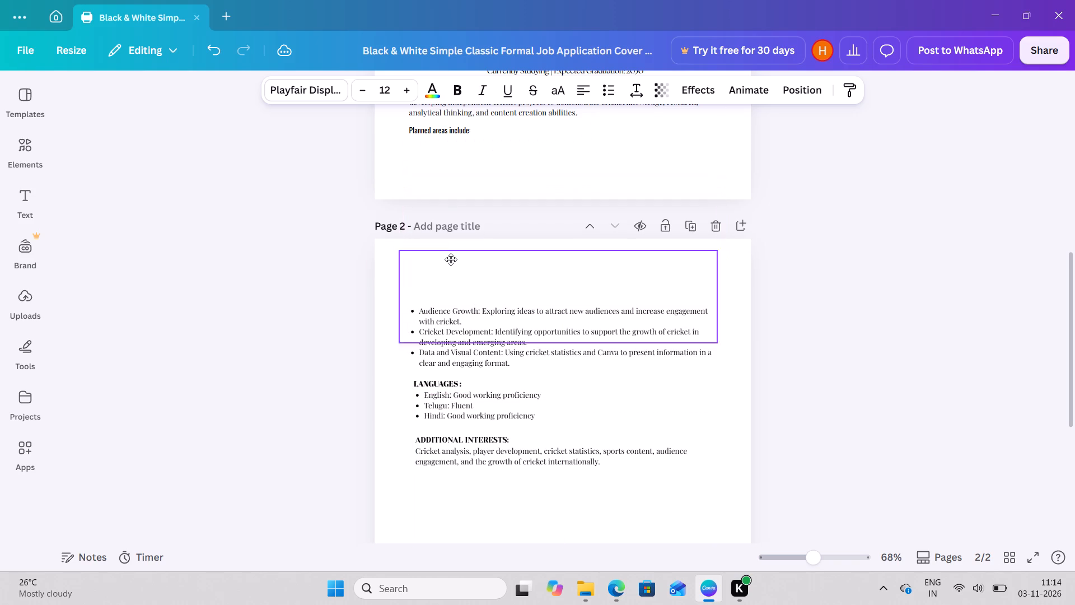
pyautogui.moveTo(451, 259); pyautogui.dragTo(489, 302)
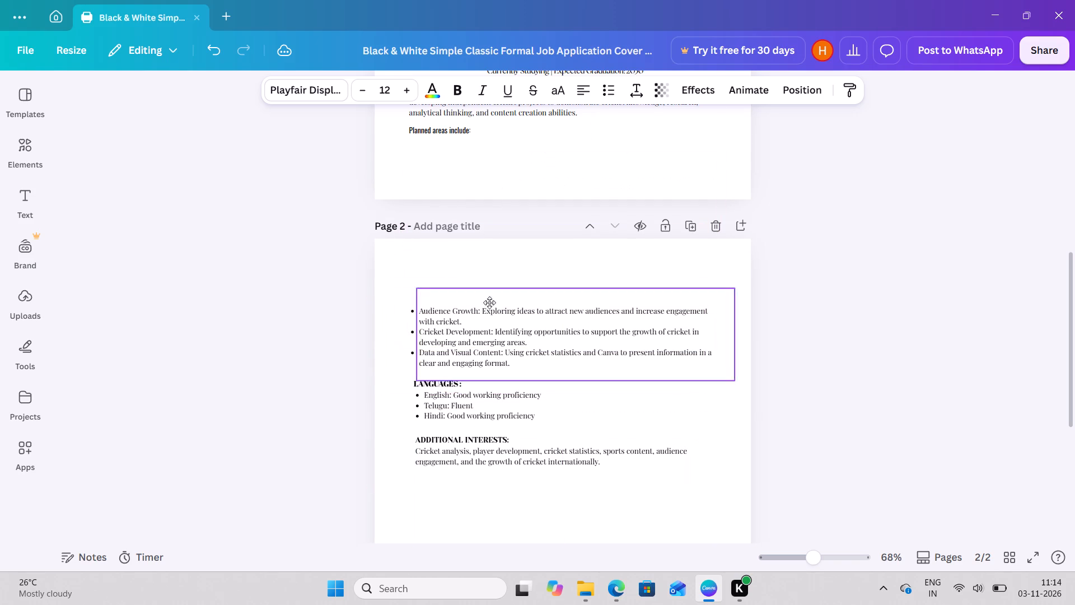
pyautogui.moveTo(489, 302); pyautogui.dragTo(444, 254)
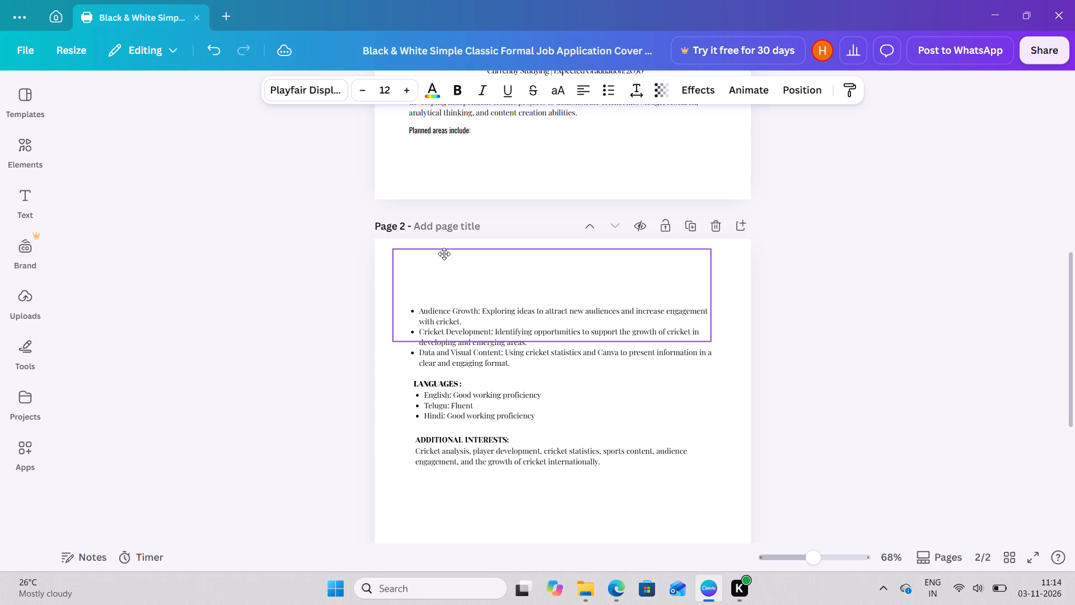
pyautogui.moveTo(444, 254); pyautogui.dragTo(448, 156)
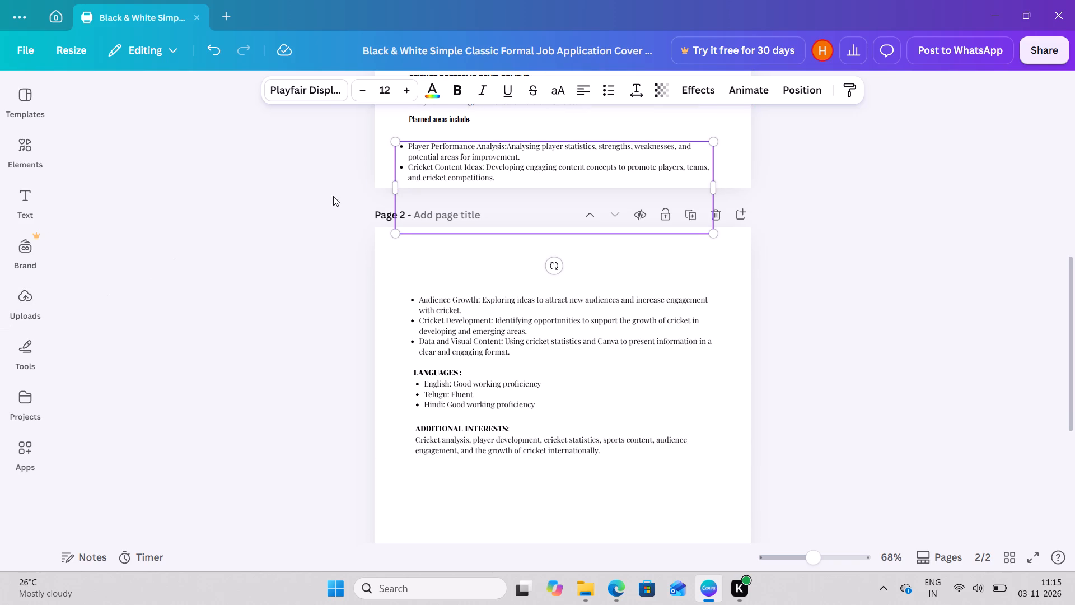
# Add a text box at the top of page 2, above the Audience Growth bullets, and clear its placeholder text.
pyautogui.click(27, 351)
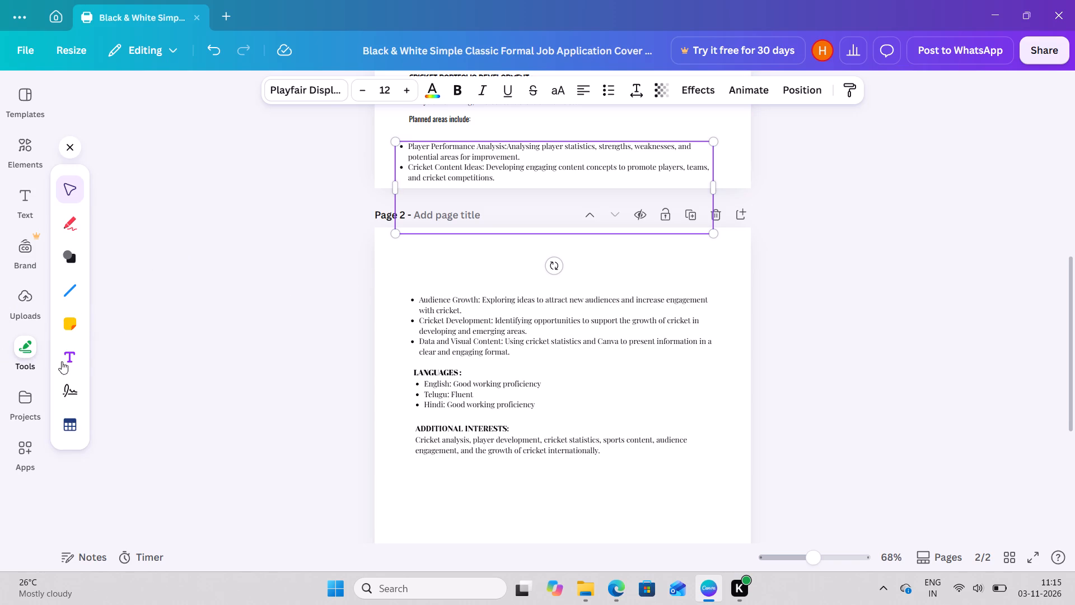
pyautogui.click(68, 362)
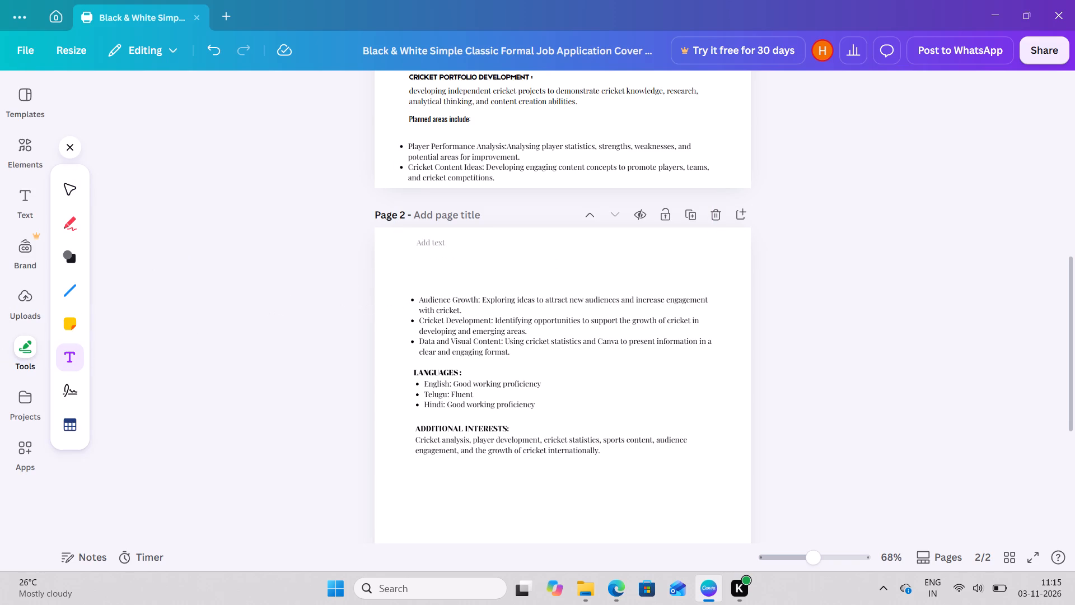
pyautogui.click(417, 237)
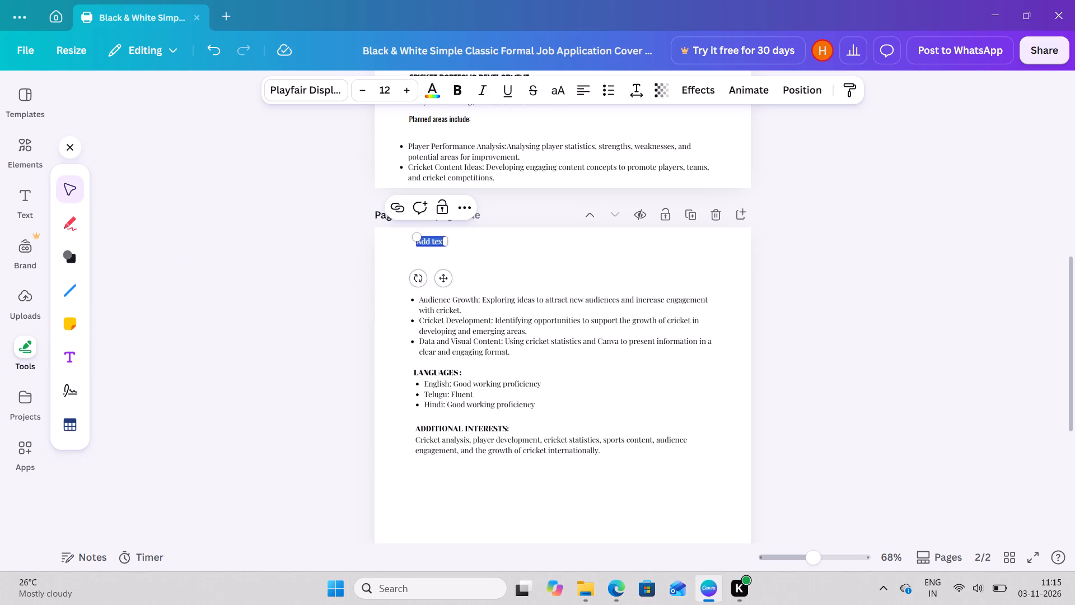
pyautogui.click(442, 244)
pyautogui.press('BackSpace')
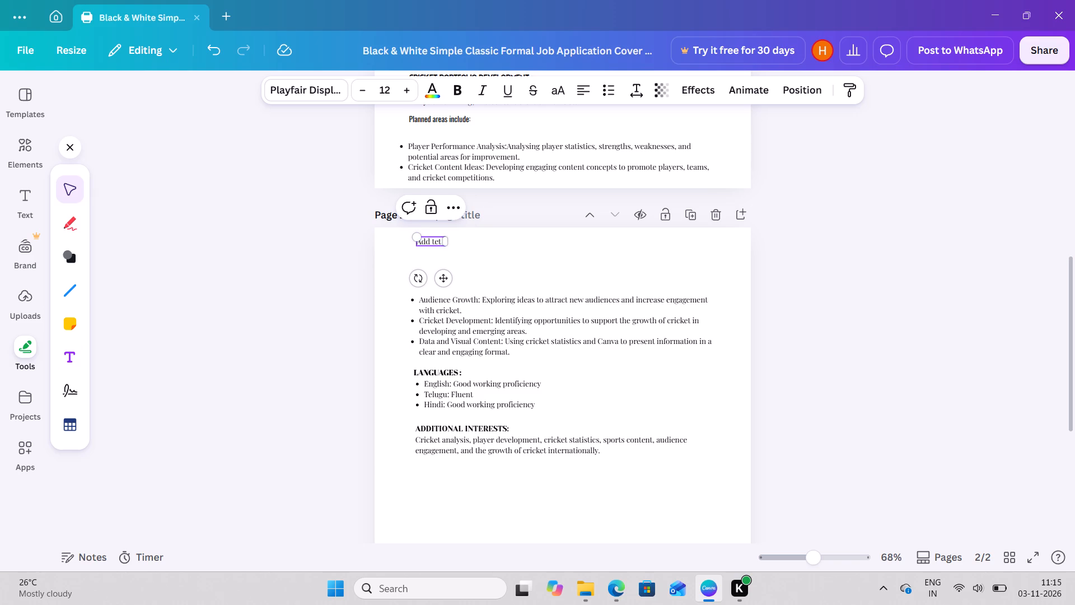
pyautogui.press('BackSpace')
pyautogui.press('BackSpace')
pyautogui.press('BackSpace')
pyautogui.press('BackSpace')
pyautogui.press('BackSpace')
pyautogui.press('BackSpace')
pyautogui.press('Right')
pyautogui.press('BackSpace')
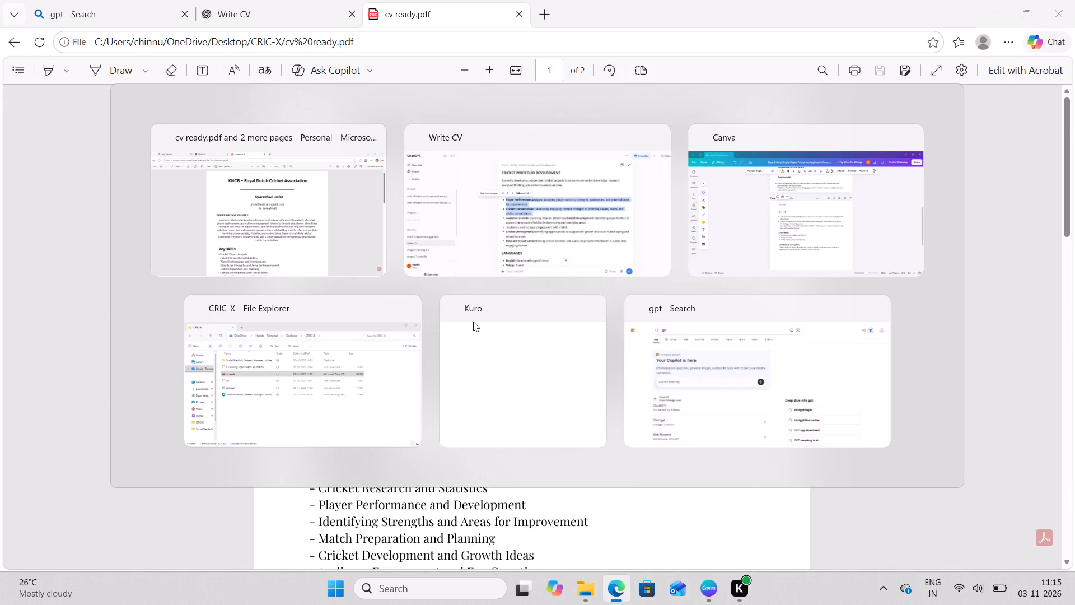
pyautogui.hotkey('alt', 'Tab')
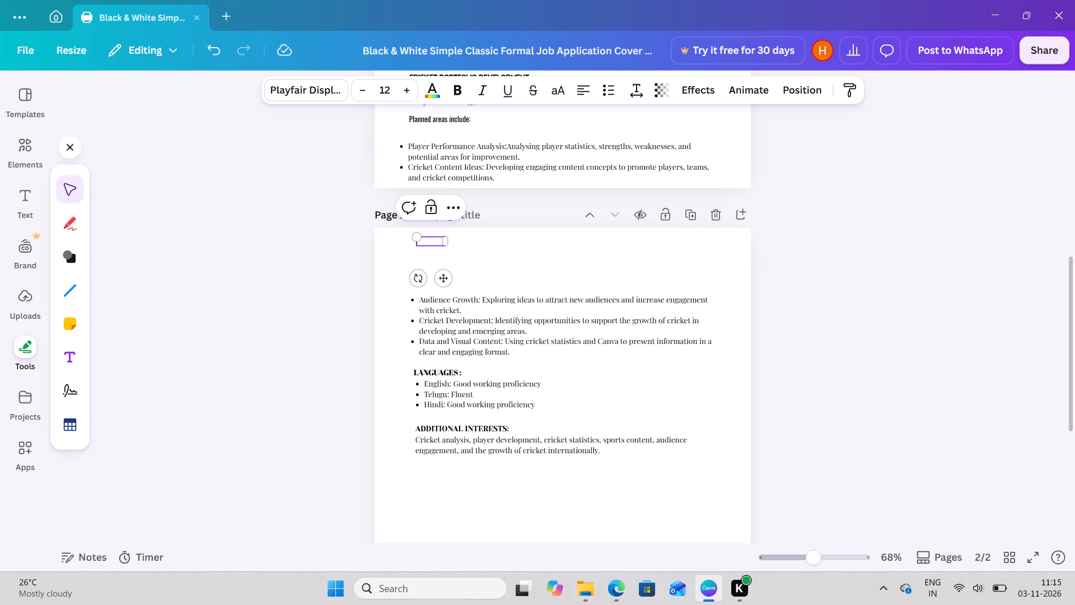
pyautogui.hotkey('ctrl', 'v')
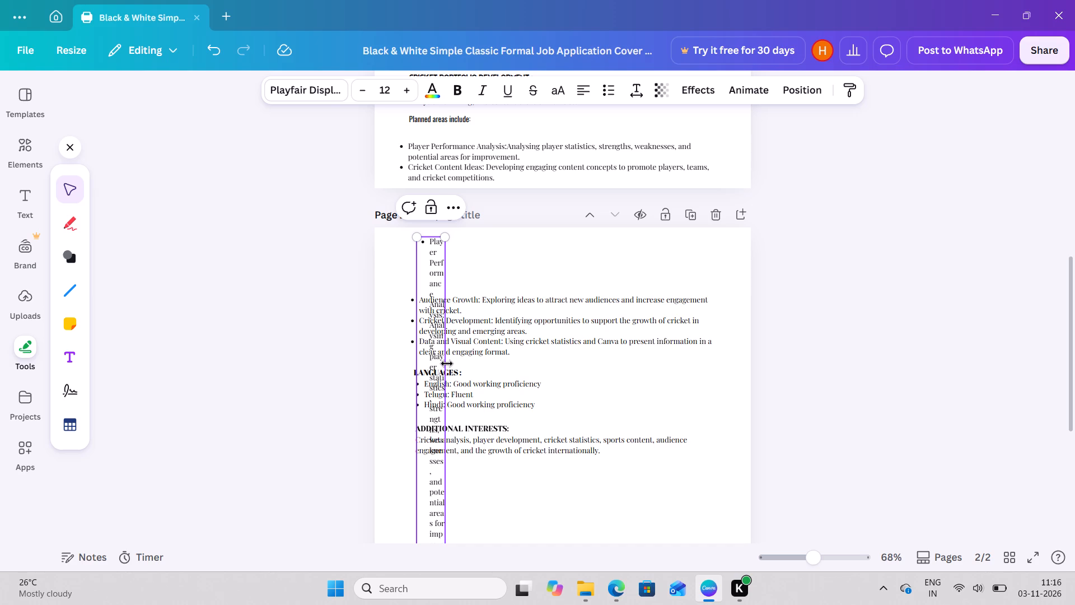
pyautogui.moveTo(447, 364); pyautogui.dragTo(675, 270)
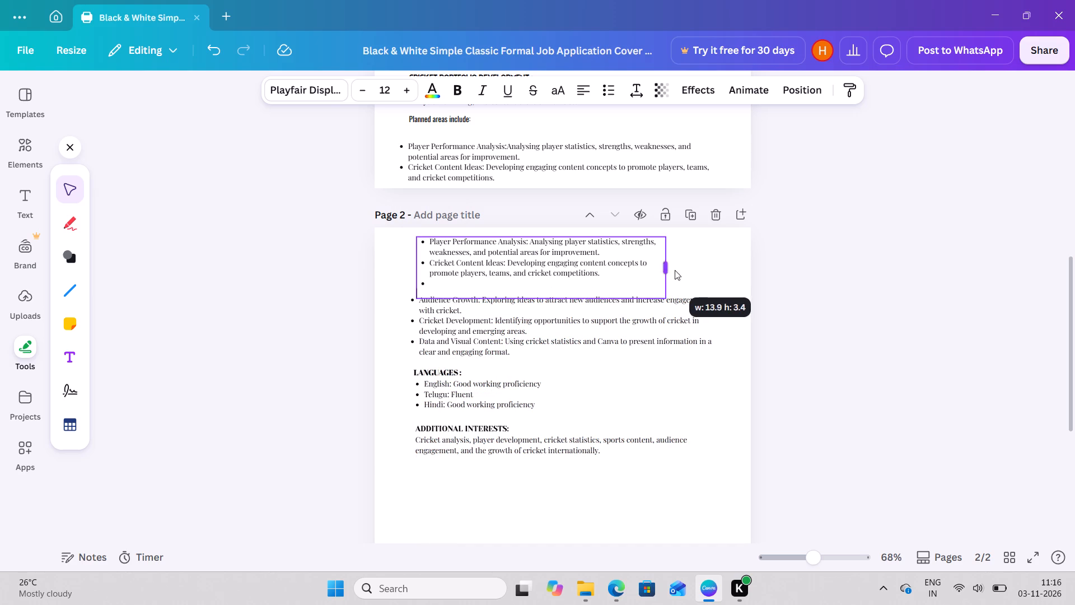
pyautogui.moveTo(675, 270); pyautogui.dragTo(711, 274)
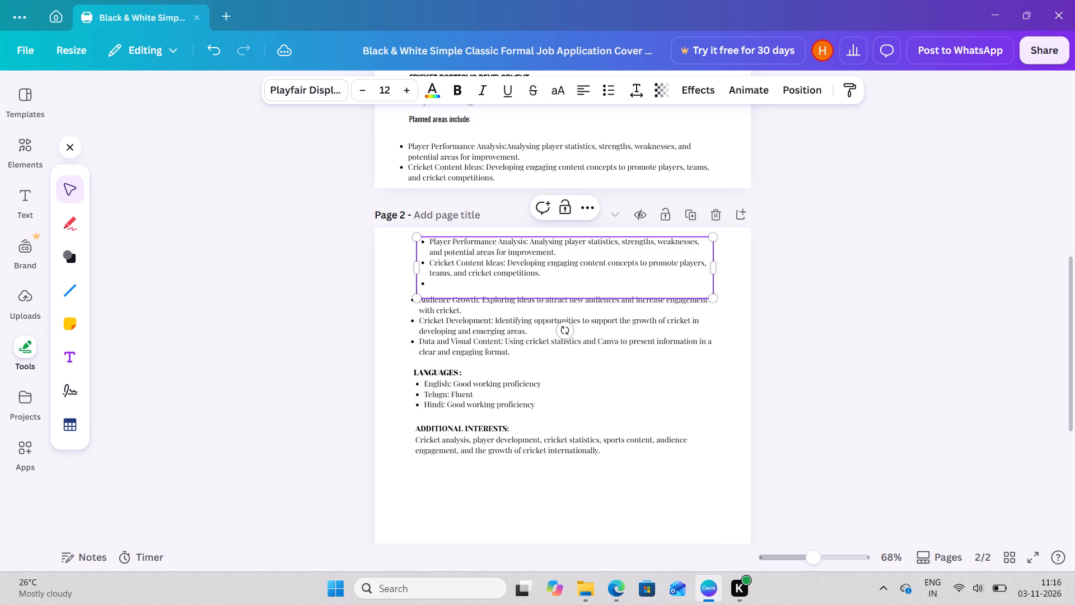
# Remove the empty third bullet from the pasted list and extend its box to line up with the Audience Growth bullets.
pyautogui.click(431, 292)
pyautogui.click(431, 287)
pyautogui.press('BackSpace')
pyautogui.moveTo(459, 272); pyautogui.dragTo(443, 272)
pyautogui.click(508, 287)
pyautogui.moveTo(413, 277); pyautogui.dragTo(399, 272)
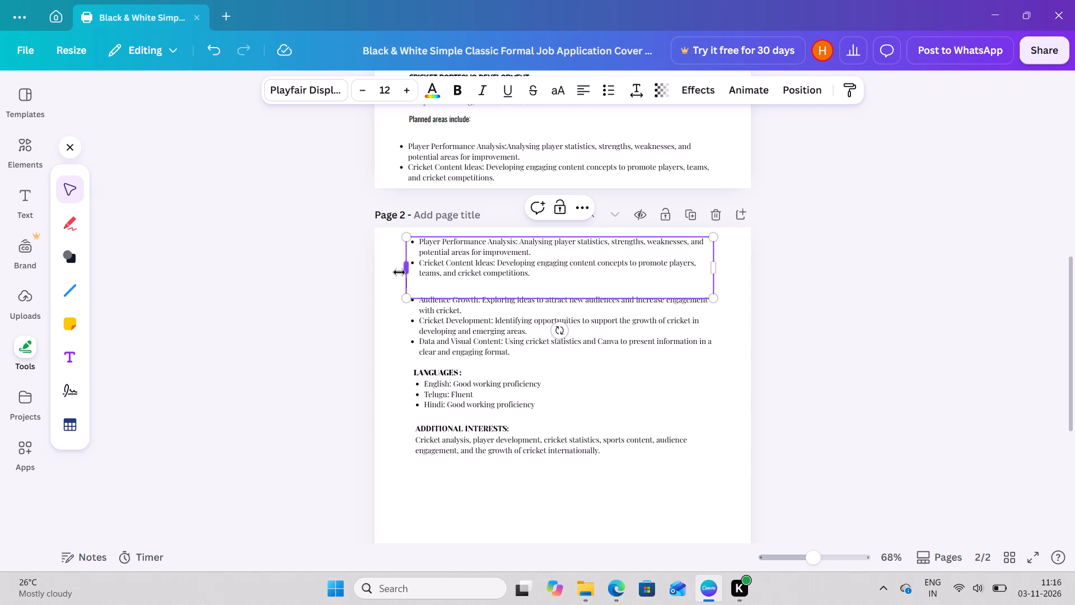
# Move the pasted two-bullet block down on page 2 so it sits directly above the Audience Growth bullets.
pyautogui.moveTo(472, 269); pyautogui.dragTo(474, 275)
pyautogui.moveTo(474, 275); pyautogui.dragTo(475, 291)
pyautogui.click(485, 286)
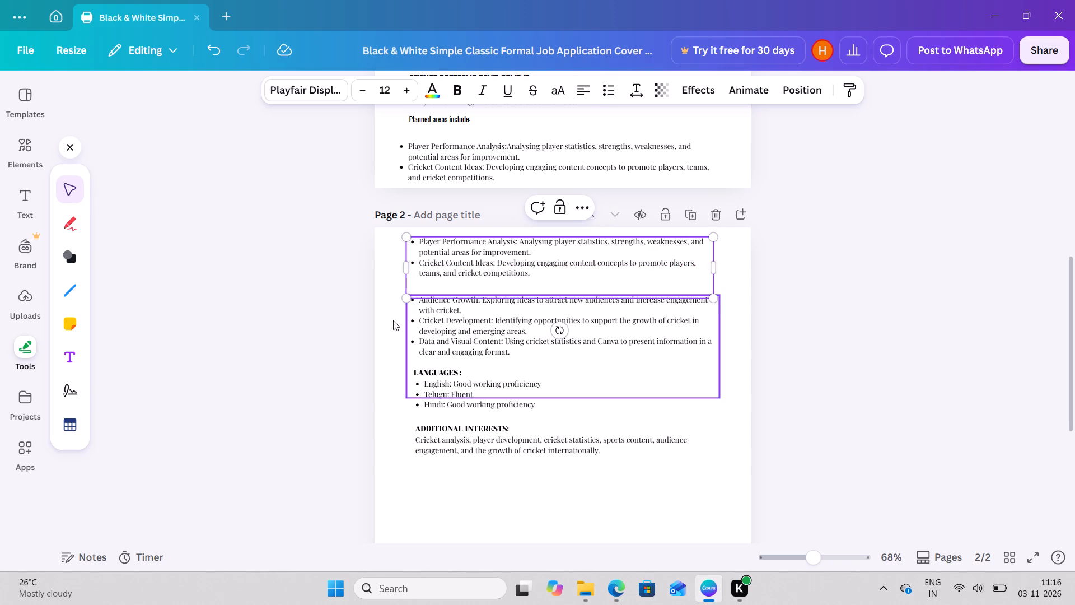
pyautogui.moveTo(385, 322); pyautogui.dragTo(408, 339)
pyautogui.click(408, 339)
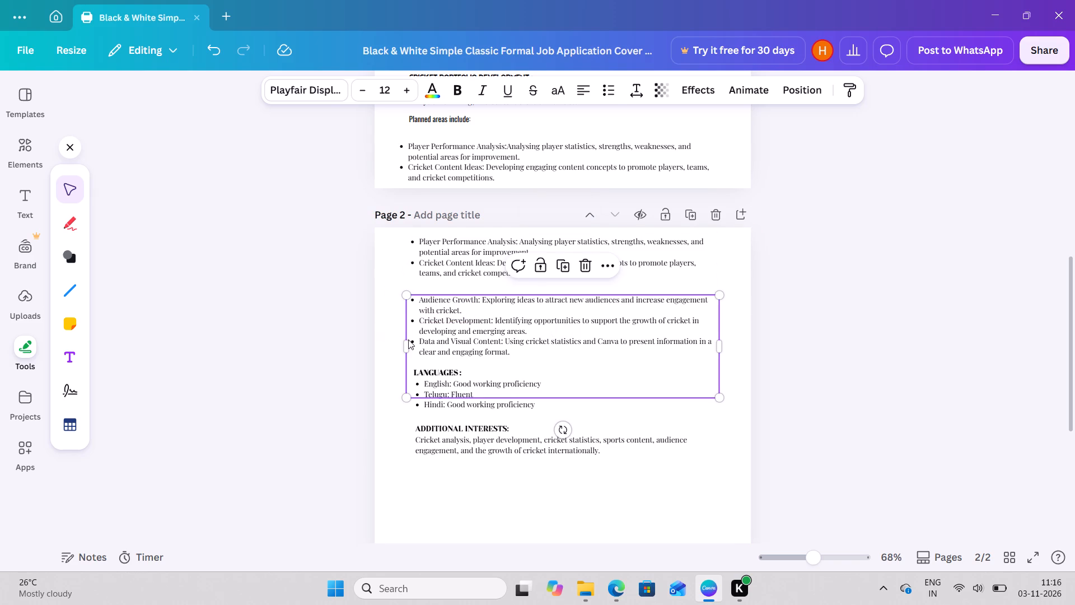
pyautogui.click(394, 339)
pyautogui.moveTo(462, 264); pyautogui.dragTo(461, 284)
pyautogui.click(461, 282)
pyautogui.moveTo(461, 282); pyautogui.dragTo(460, 266)
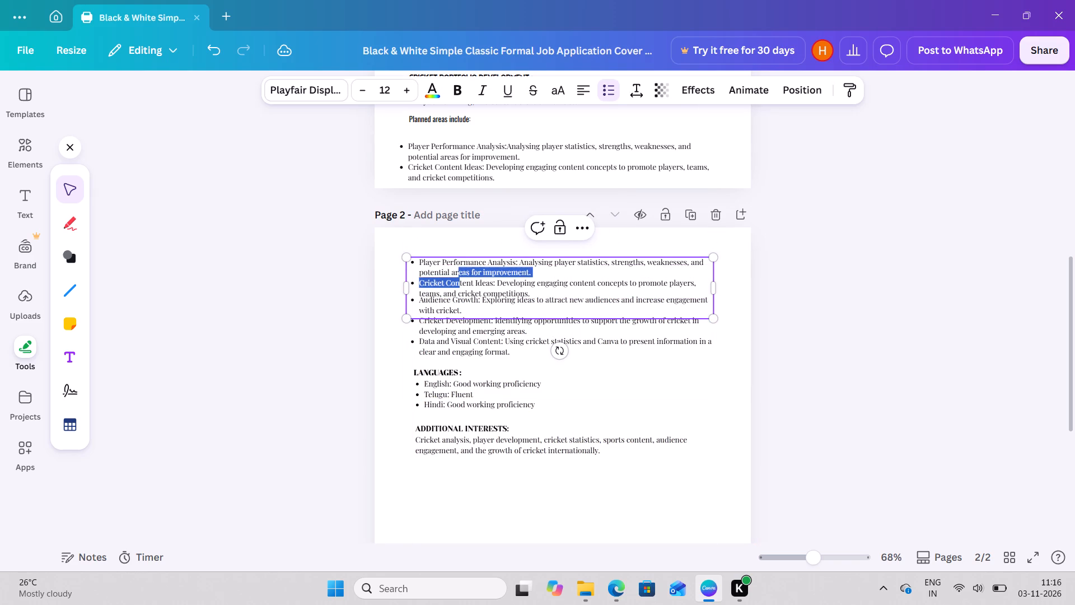
pyautogui.moveTo(460, 266); pyautogui.dragTo(460, 264)
pyautogui.click(392, 268)
pyautogui.moveTo(429, 268); pyautogui.dragTo(430, 261)
pyautogui.scroll(-1, 457, 169)
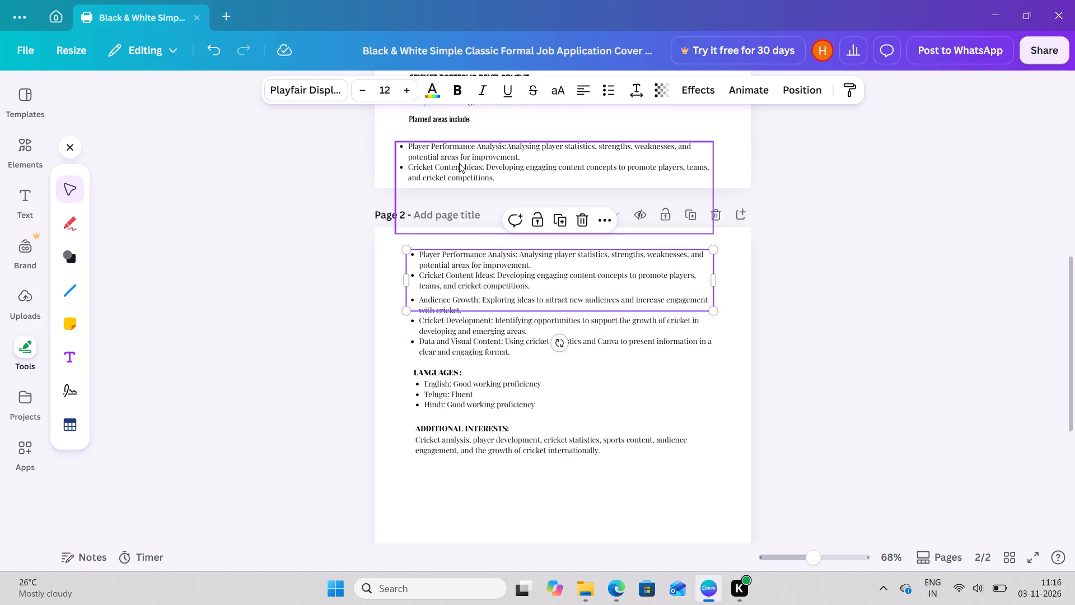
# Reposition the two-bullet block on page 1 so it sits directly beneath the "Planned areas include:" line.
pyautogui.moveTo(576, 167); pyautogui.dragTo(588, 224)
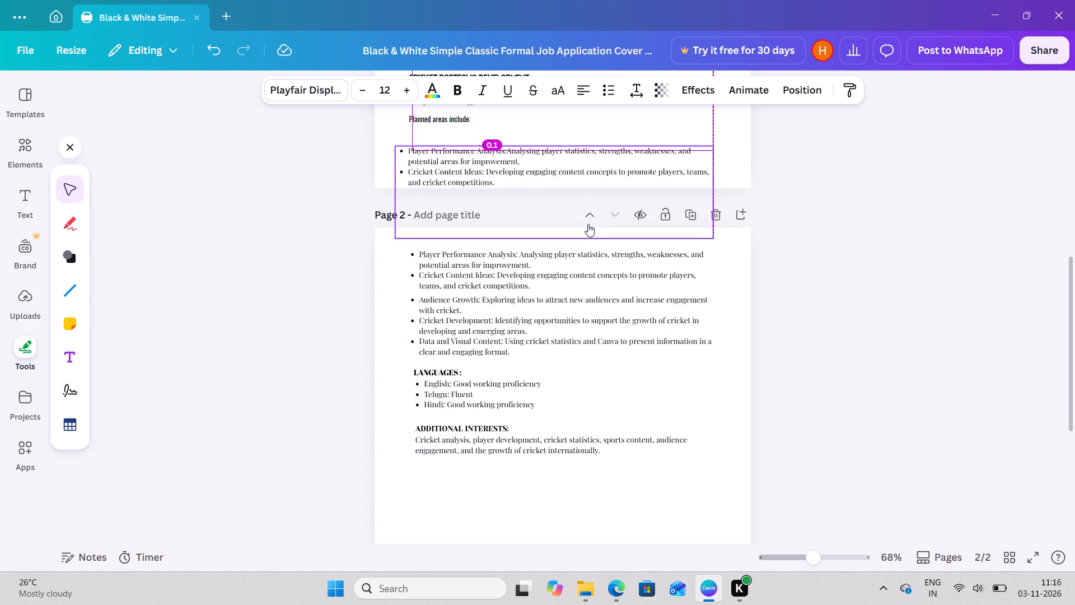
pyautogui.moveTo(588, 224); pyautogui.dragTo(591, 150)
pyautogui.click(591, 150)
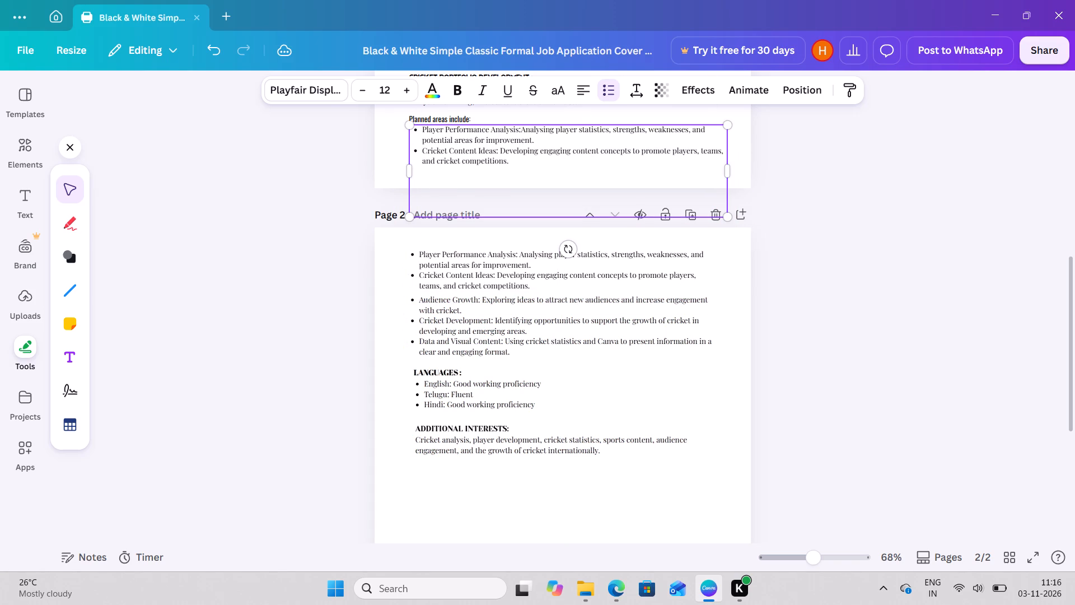
# Delete the text box with the Player Performance Analysis and Cricket Content Ideas bullets from page 1.
pyautogui.click(591, 150)
pyautogui.scroll(3, 605, 160)
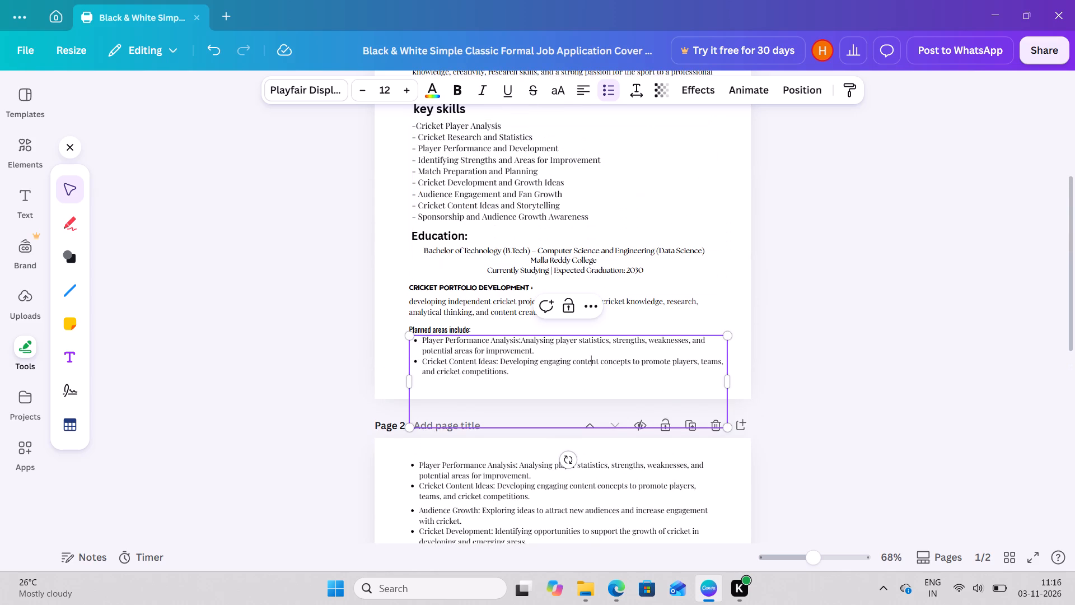
pyautogui.click(670, 403)
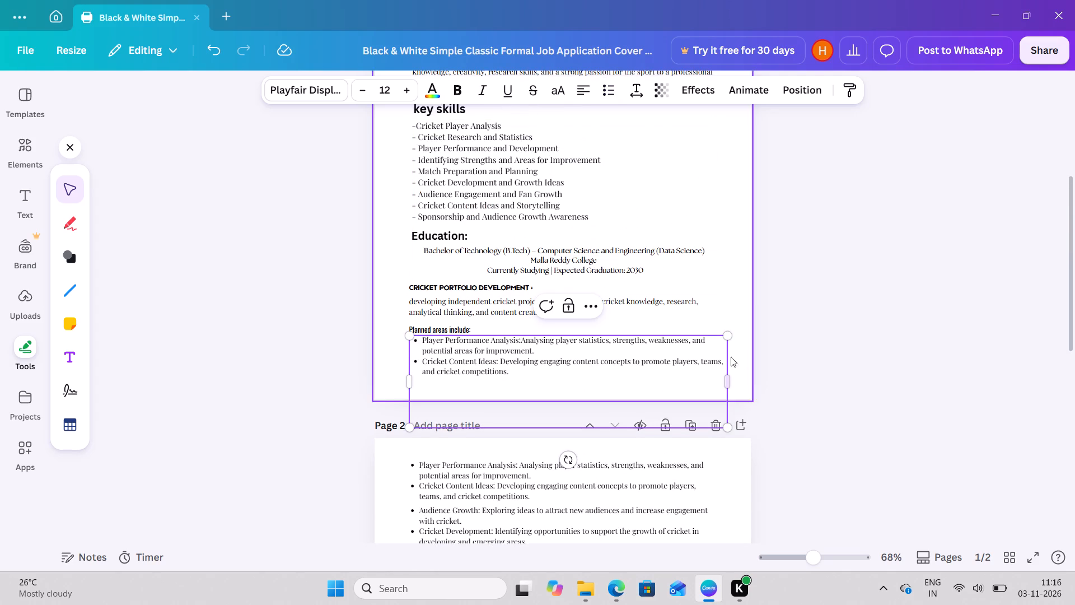
pyautogui.moveTo(634, 376); pyautogui.dragTo(714, 346)
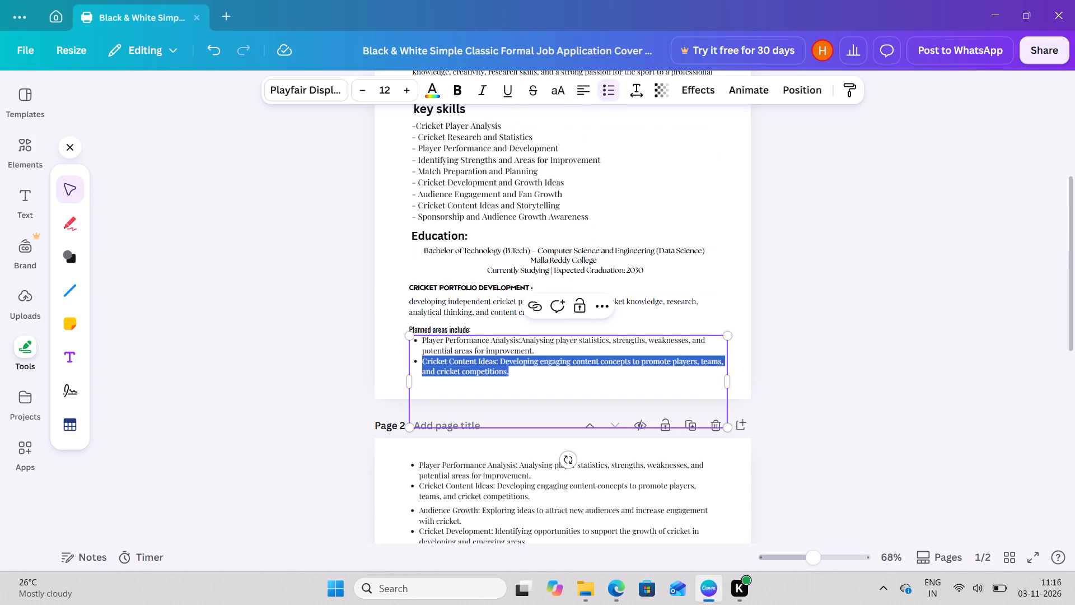
pyautogui.click(686, 395)
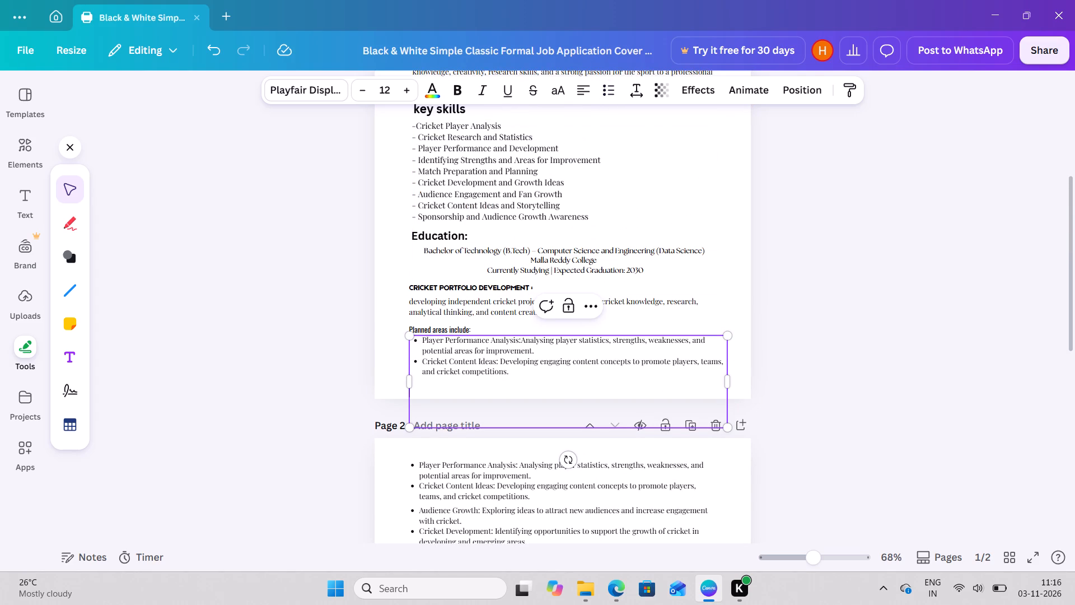
pyautogui.moveTo(545, 341); pyautogui.dragTo(556, 323)
pyautogui.click(560, 343)
pyautogui.click(590, 300)
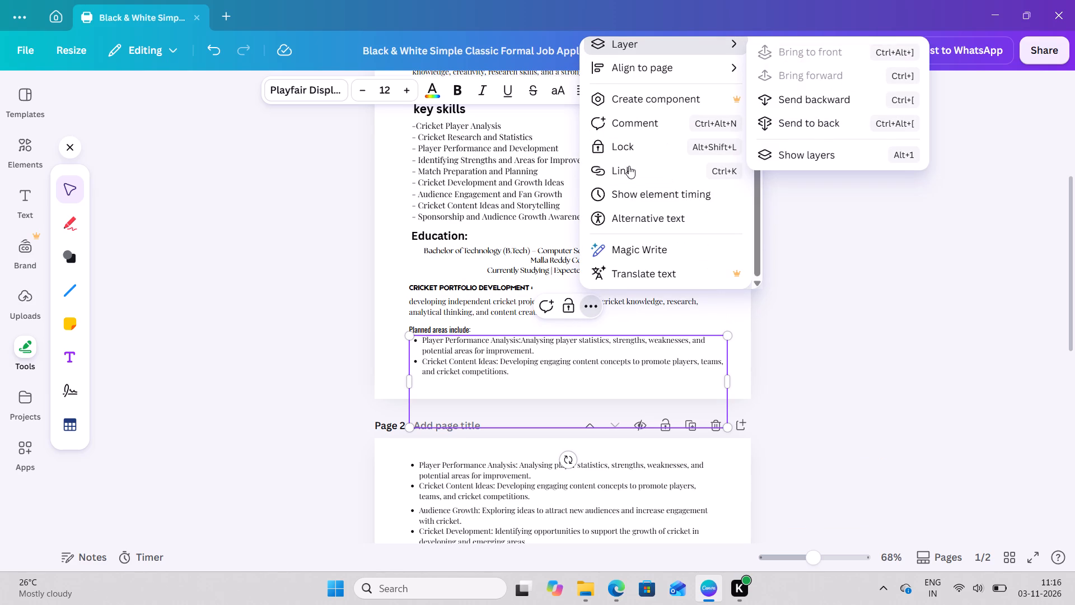
pyautogui.click(300, 300)
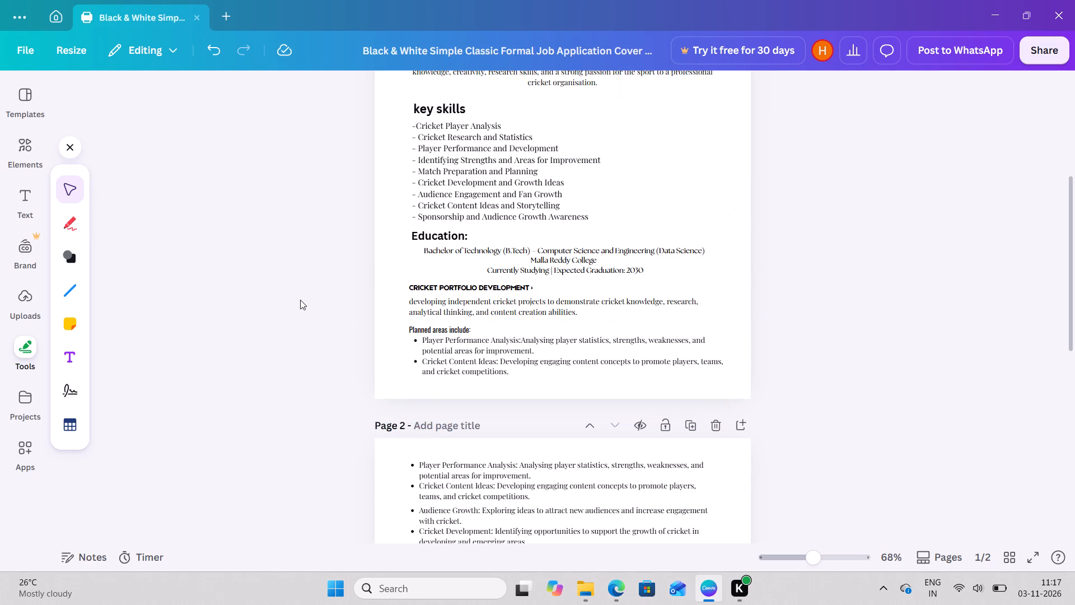
pyautogui.click(480, 381)
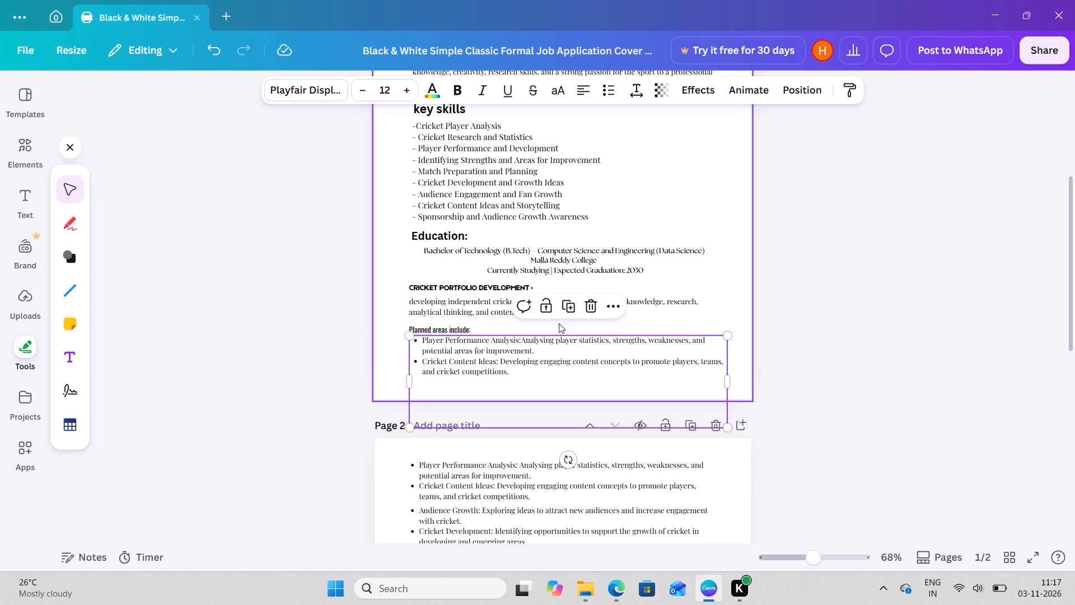
pyautogui.click(586, 301)
# Copy the "Planned areas include:" text on page 1 and delete its text box.
pyautogui.click(476, 340)
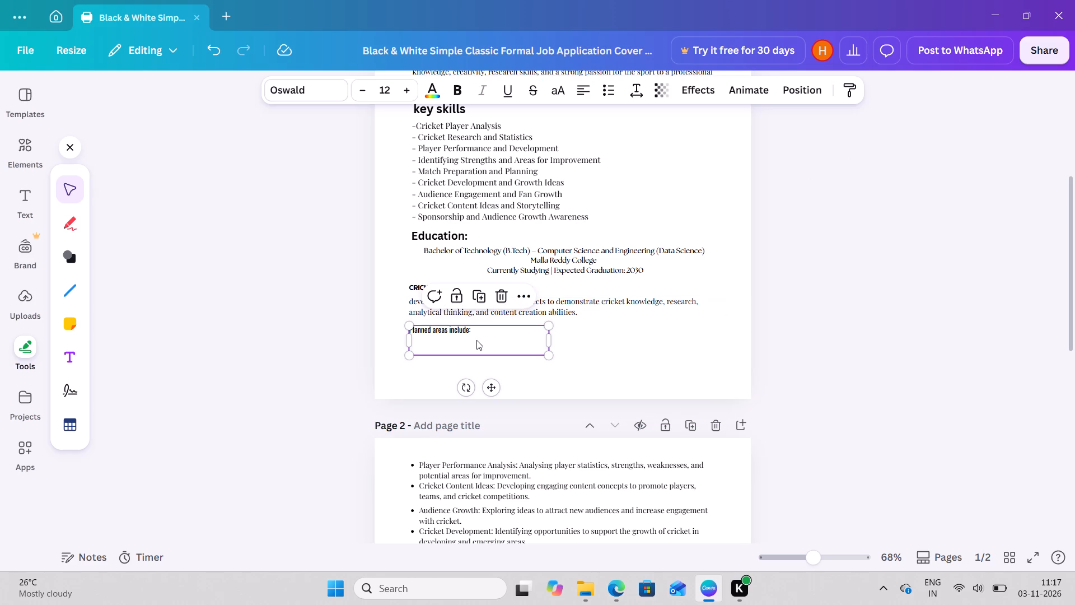
pyautogui.click(476, 340)
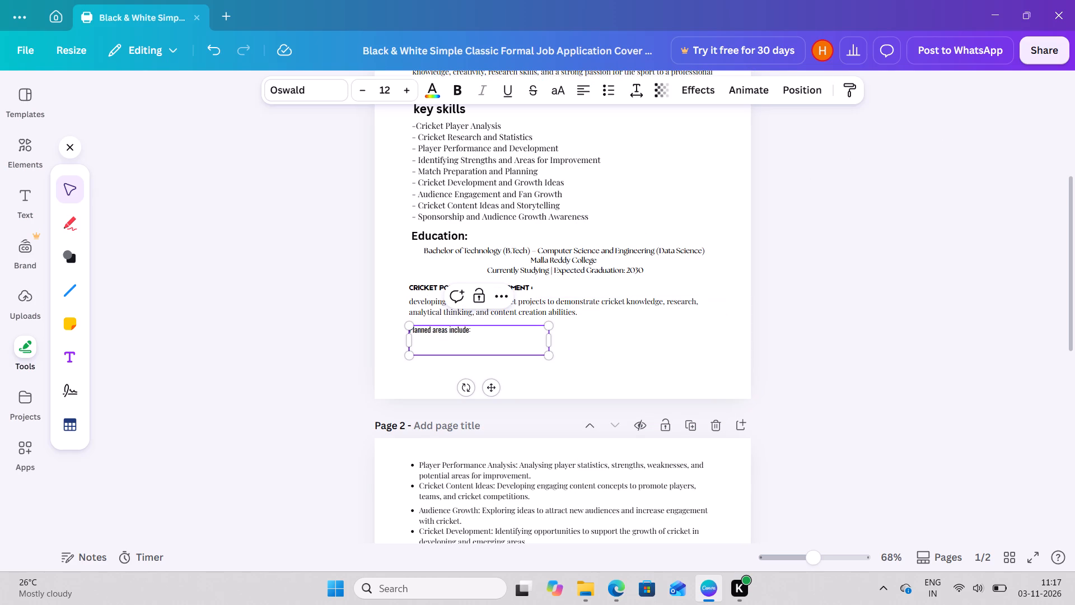
pyautogui.click(476, 340)
pyautogui.moveTo(476, 340); pyautogui.dragTo(398, 334)
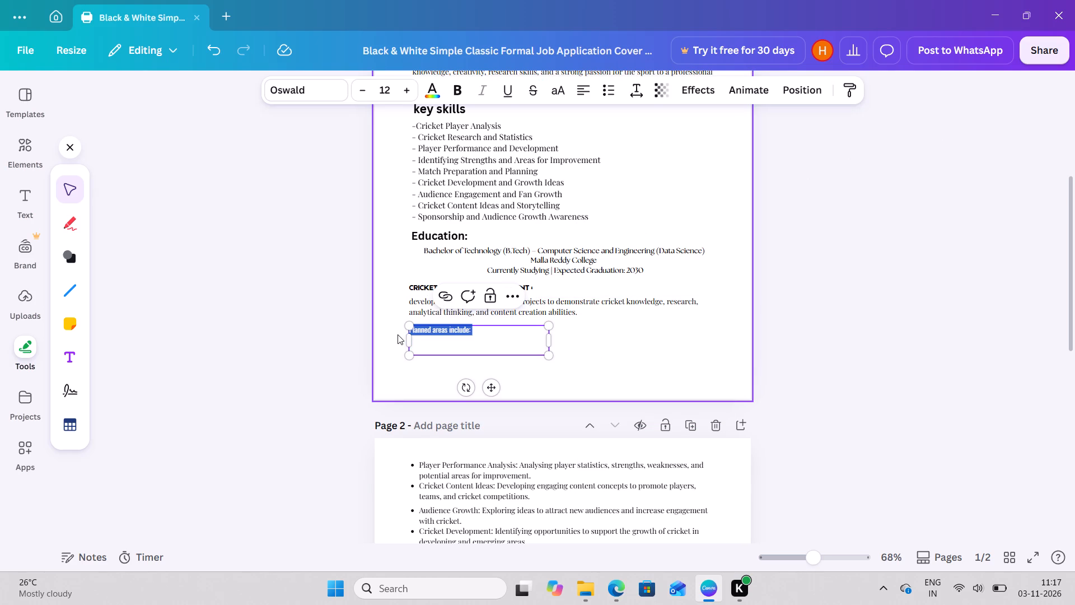
pyautogui.hotkey('ctrl', 'c')
pyautogui.click(535, 364)
pyautogui.click(509, 348)
pyautogui.click(499, 293)
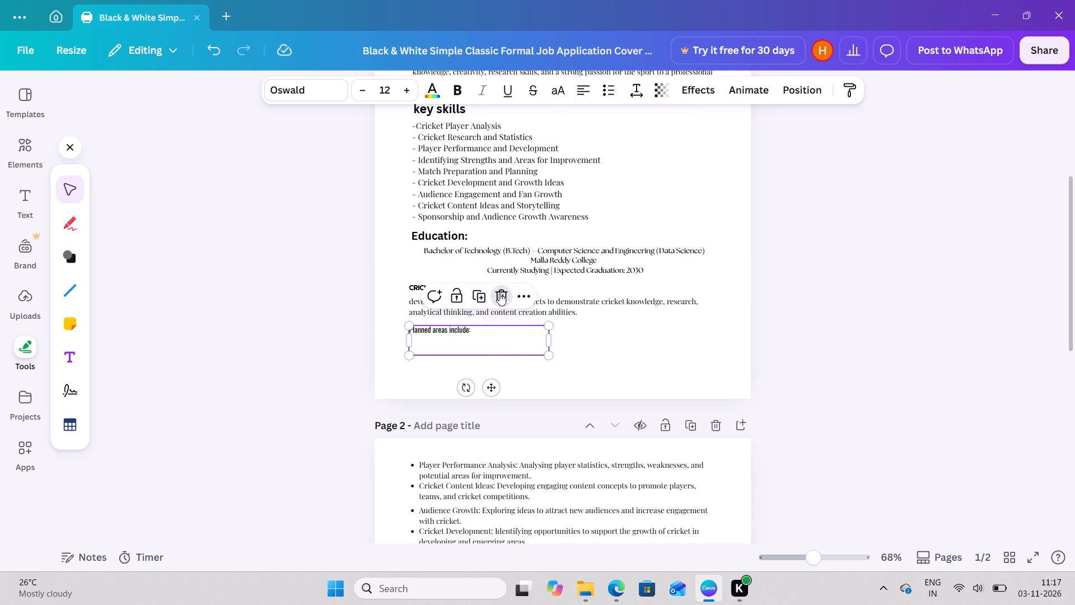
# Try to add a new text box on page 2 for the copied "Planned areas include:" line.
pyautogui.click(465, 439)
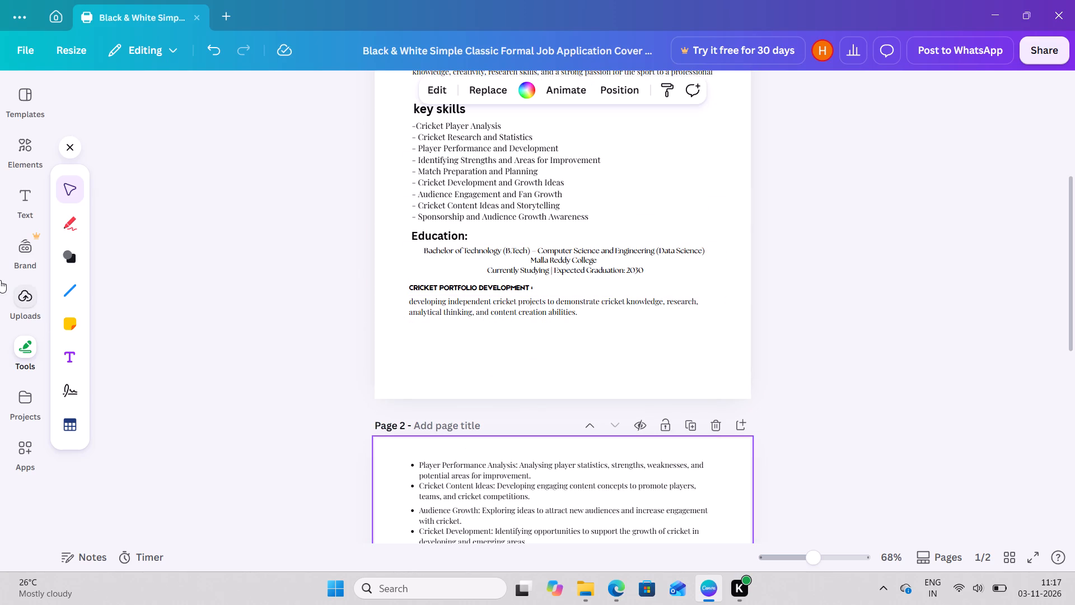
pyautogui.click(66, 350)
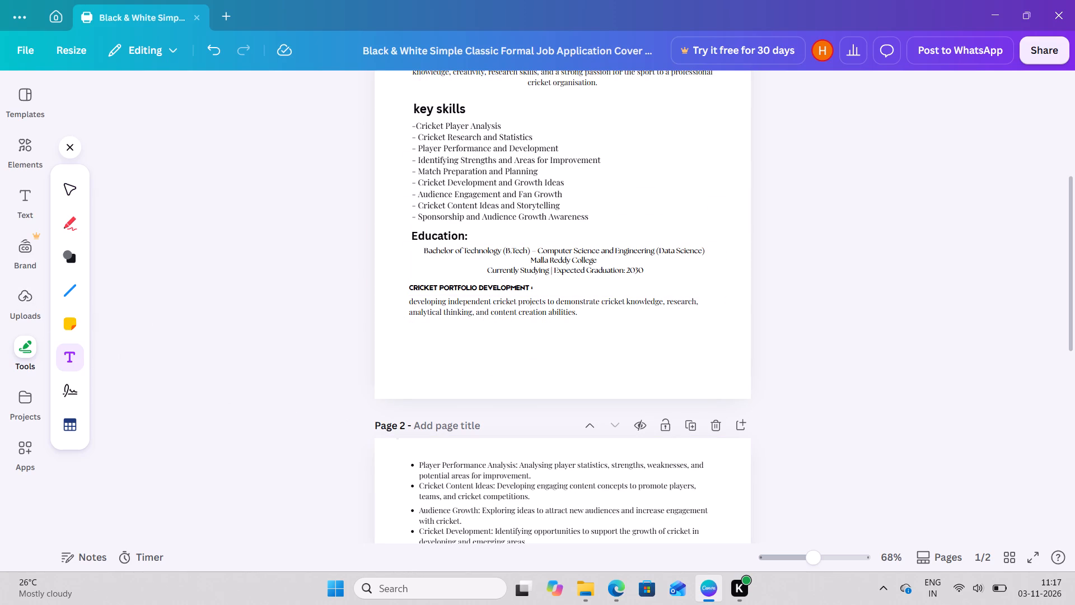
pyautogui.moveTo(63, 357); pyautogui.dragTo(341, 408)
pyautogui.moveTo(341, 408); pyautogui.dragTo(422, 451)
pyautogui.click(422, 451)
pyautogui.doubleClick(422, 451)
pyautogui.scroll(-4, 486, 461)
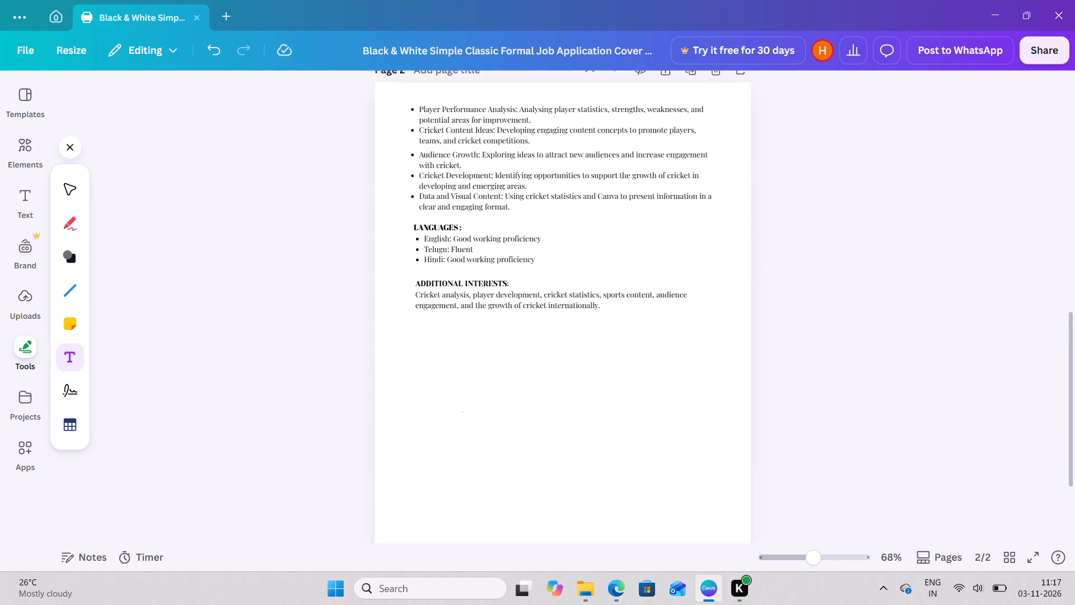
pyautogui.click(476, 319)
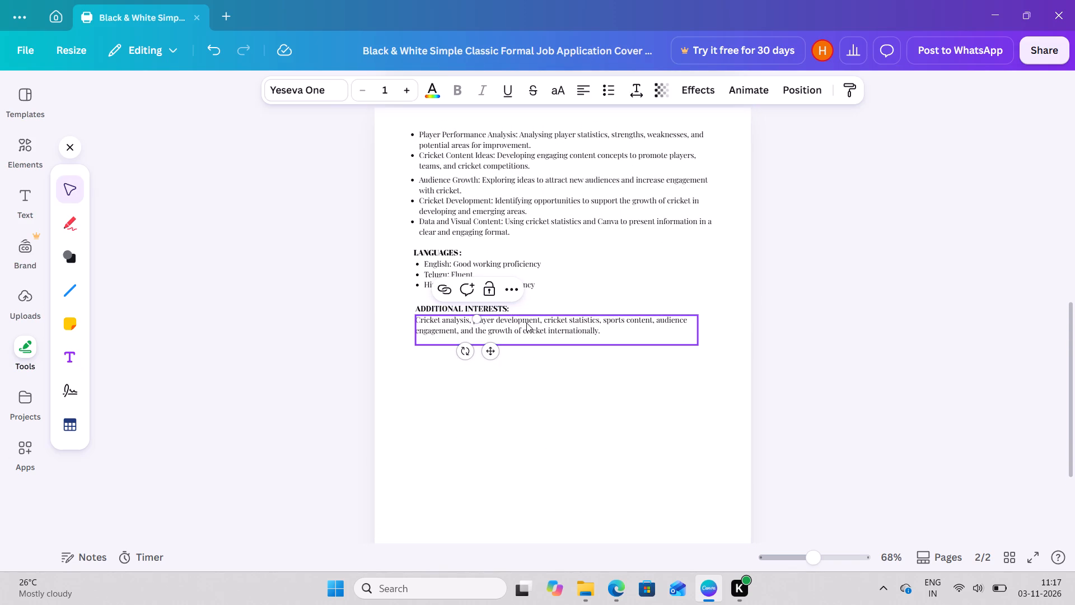
# Move the Additional Interests paragraph and its heading down on page 2, keeping the heading directly above the paragraph.
pyautogui.moveTo(526, 323); pyautogui.dragTo(526, 344)
pyautogui.moveTo(471, 302); pyautogui.dragTo(471, 320)
pyautogui.moveTo(452, 317); pyautogui.dragTo(450, 328)
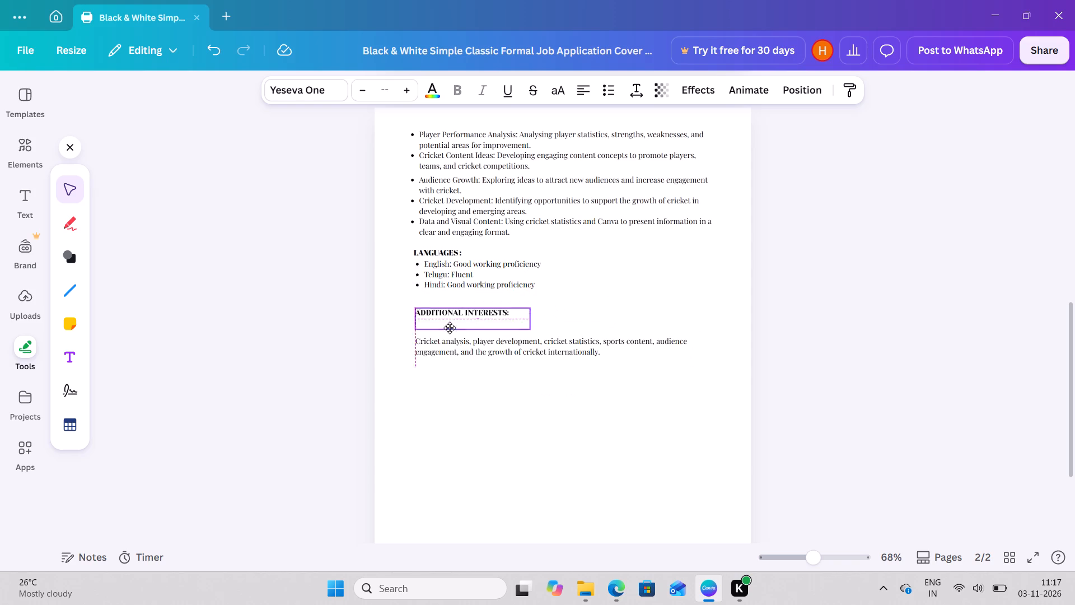
pyautogui.moveTo(450, 328); pyautogui.dragTo(449, 340)
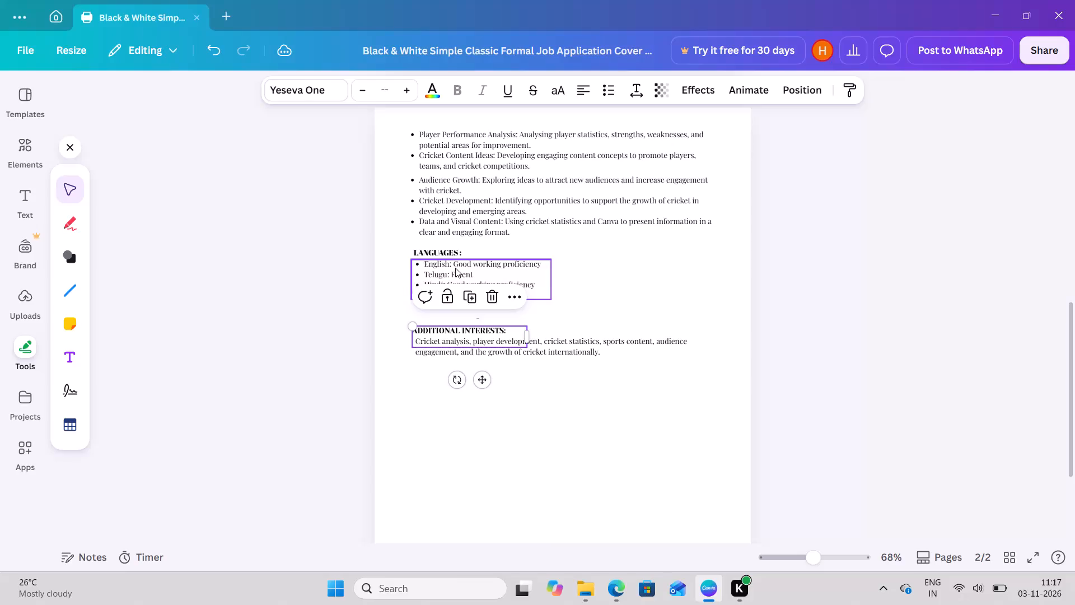
# Move the languages list and its LANGUAGES heading down on page 2, placing the heading directly above the list.
pyautogui.click(455, 268)
pyautogui.moveTo(455, 268); pyautogui.dragTo(455, 295)
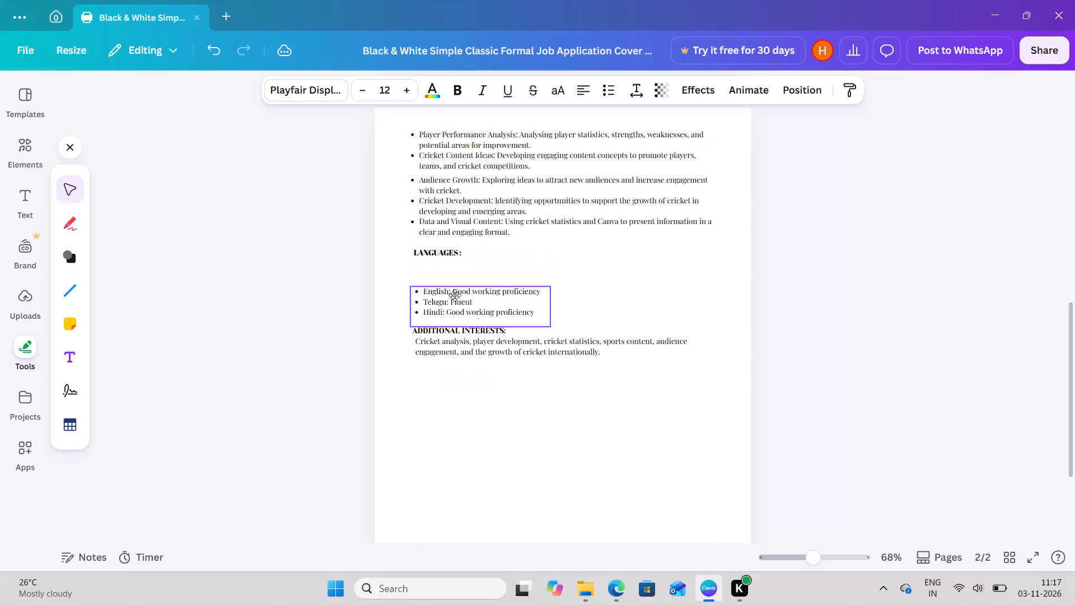
pyautogui.moveTo(455, 295); pyautogui.dragTo(453, 288)
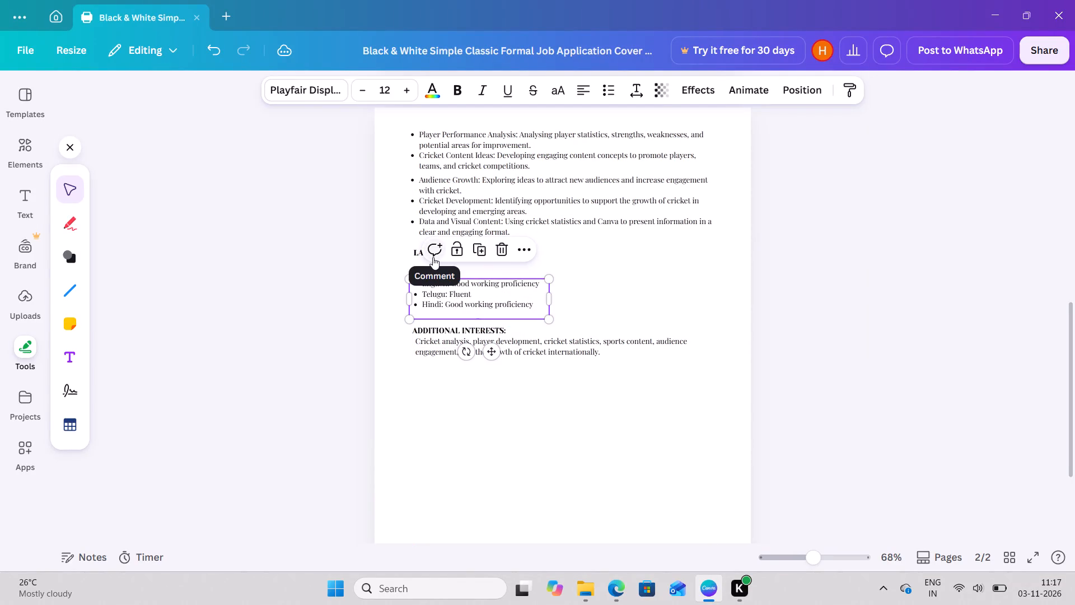
pyautogui.moveTo(414, 256); pyautogui.dragTo(418, 267)
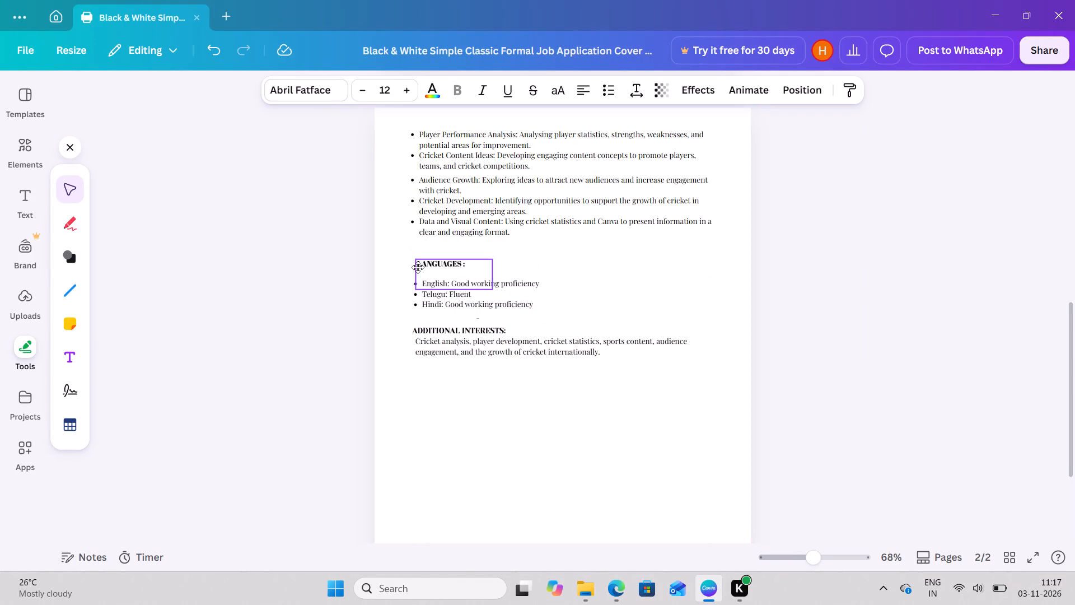
pyautogui.moveTo(418, 267); pyautogui.dragTo(415, 275)
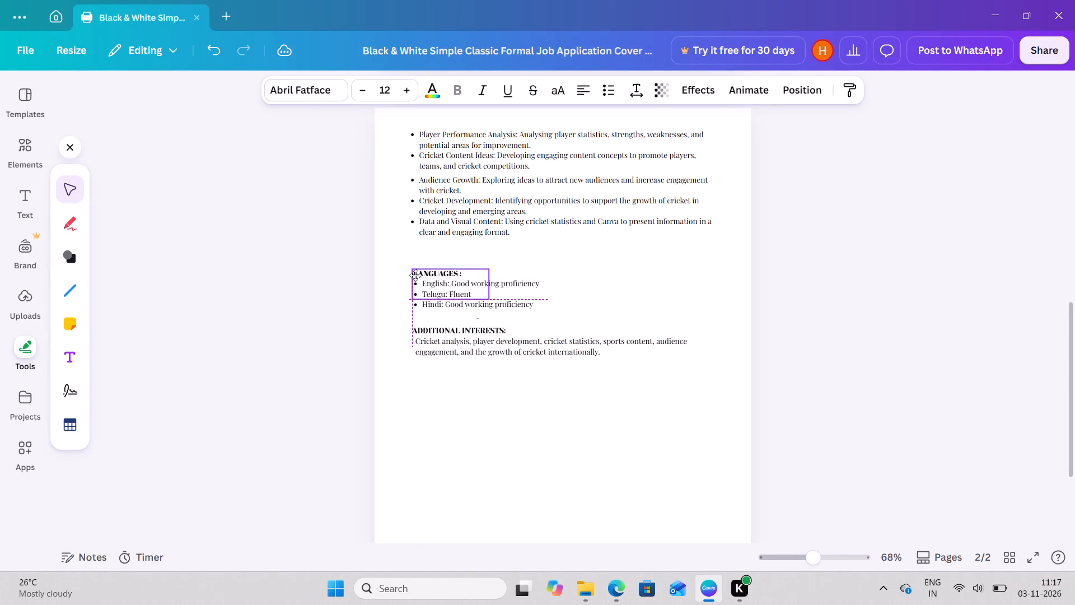
pyautogui.moveTo(415, 275); pyautogui.dragTo(416, 271)
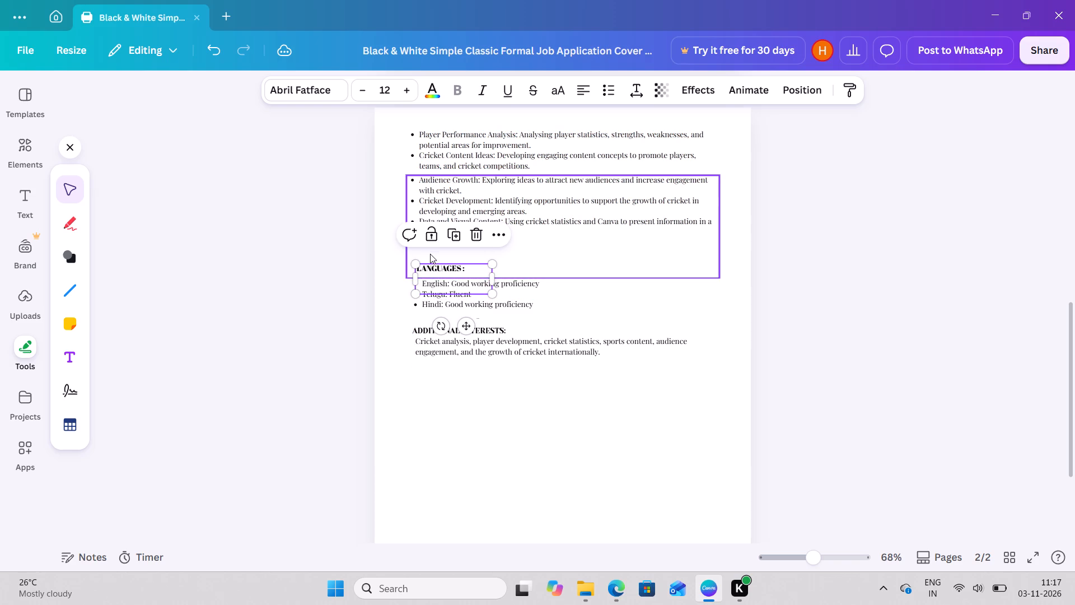
pyautogui.click(424, 274)
pyautogui.moveTo(424, 274); pyautogui.dragTo(424, 281)
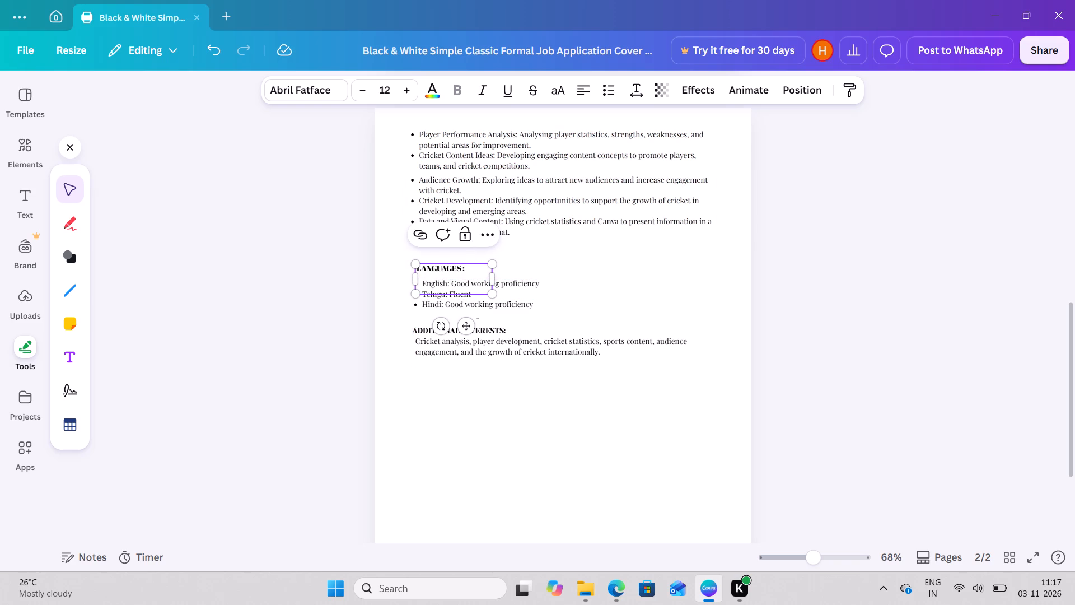
pyautogui.click(409, 279)
pyautogui.click(433, 281)
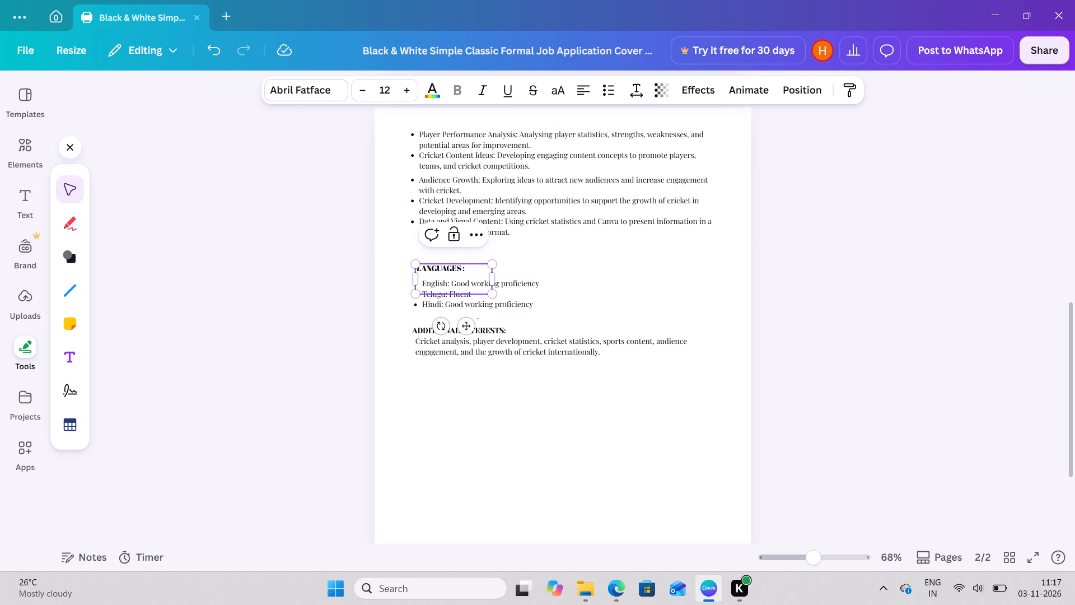
pyautogui.click(441, 269)
pyautogui.click(538, 271)
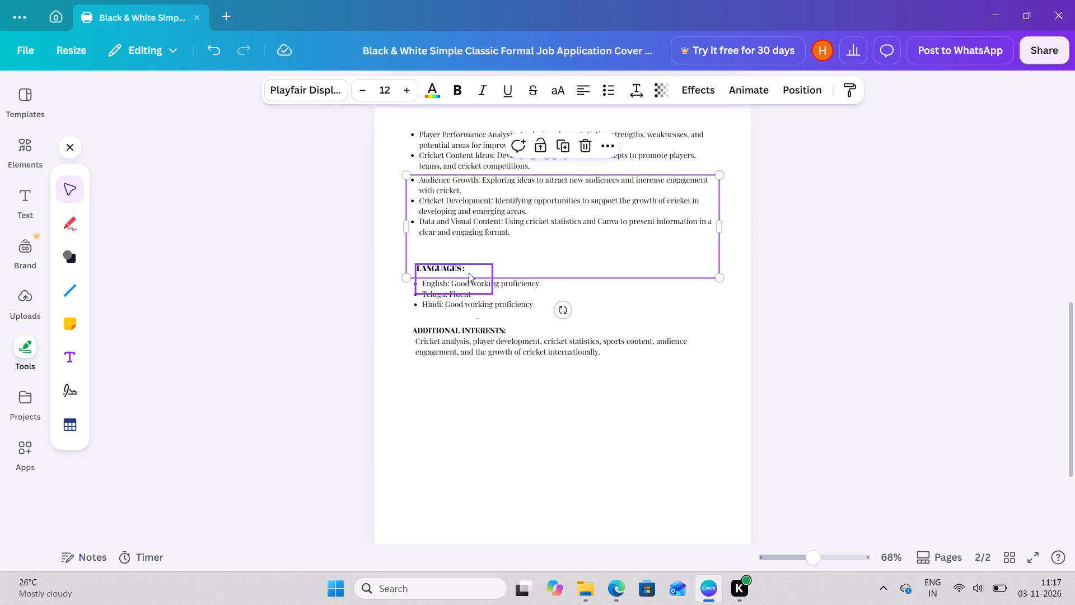
pyautogui.click(450, 275)
pyautogui.moveTo(450, 275); pyautogui.dragTo(450, 281)
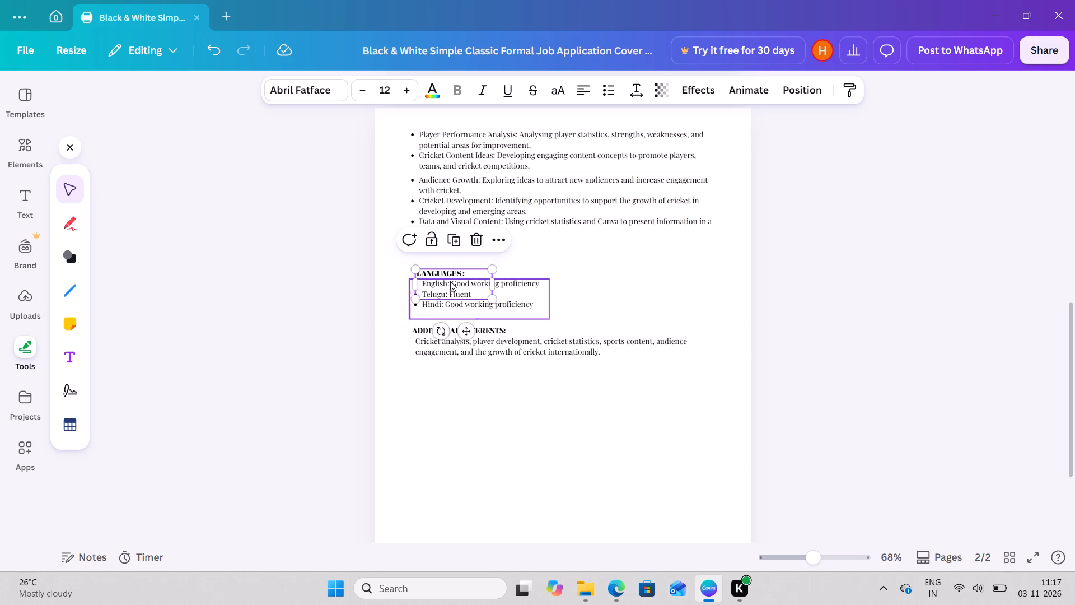
# Move the Audience Growth bullets and the two-bullet block above them down to free space at the top of page 2.
pyautogui.moveTo(470, 196); pyautogui.dragTo(471, 218)
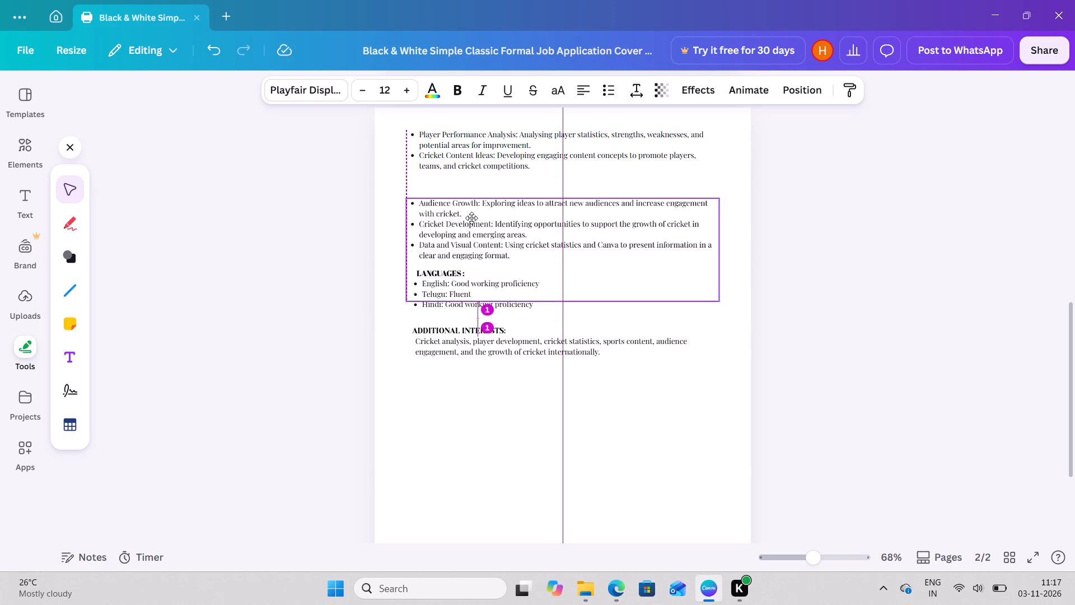
pyautogui.moveTo(471, 218); pyautogui.dragTo(471, 213)
pyautogui.moveTo(476, 173); pyautogui.dragTo(477, 190)
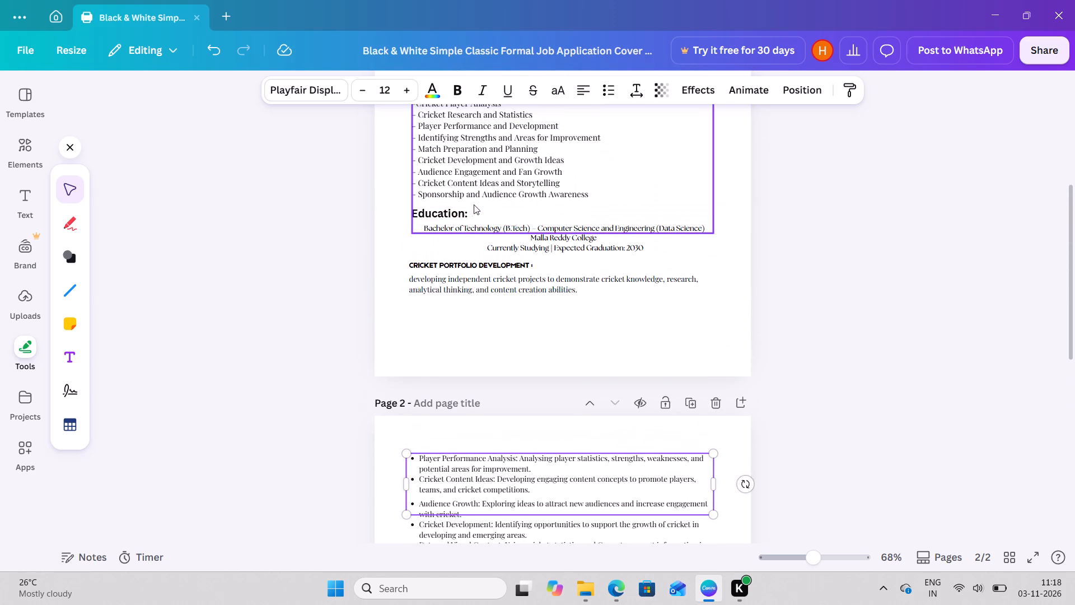
pyautogui.scroll(1, 462, 281)
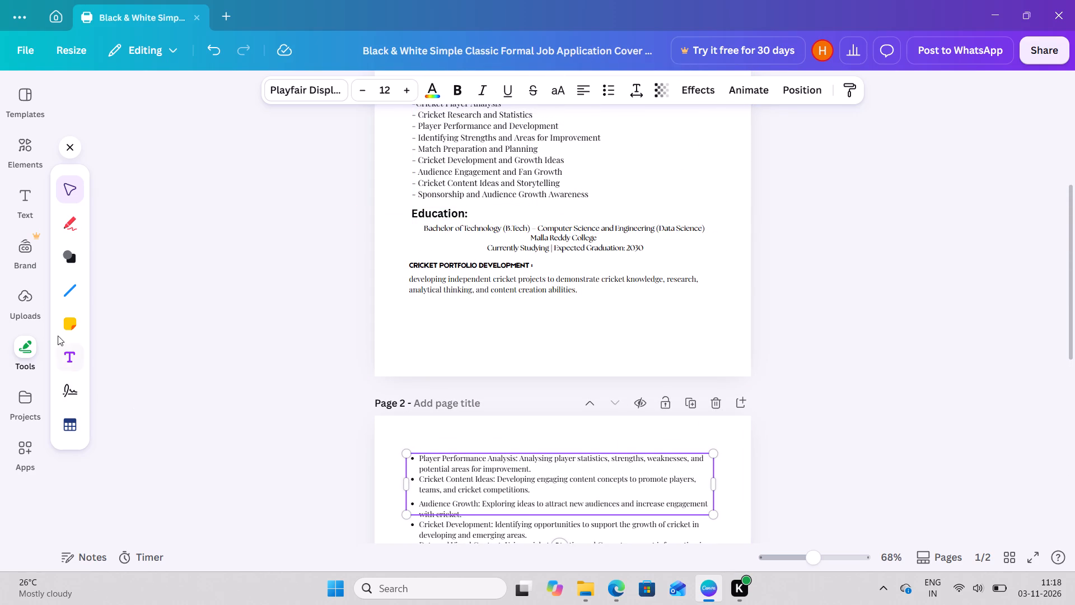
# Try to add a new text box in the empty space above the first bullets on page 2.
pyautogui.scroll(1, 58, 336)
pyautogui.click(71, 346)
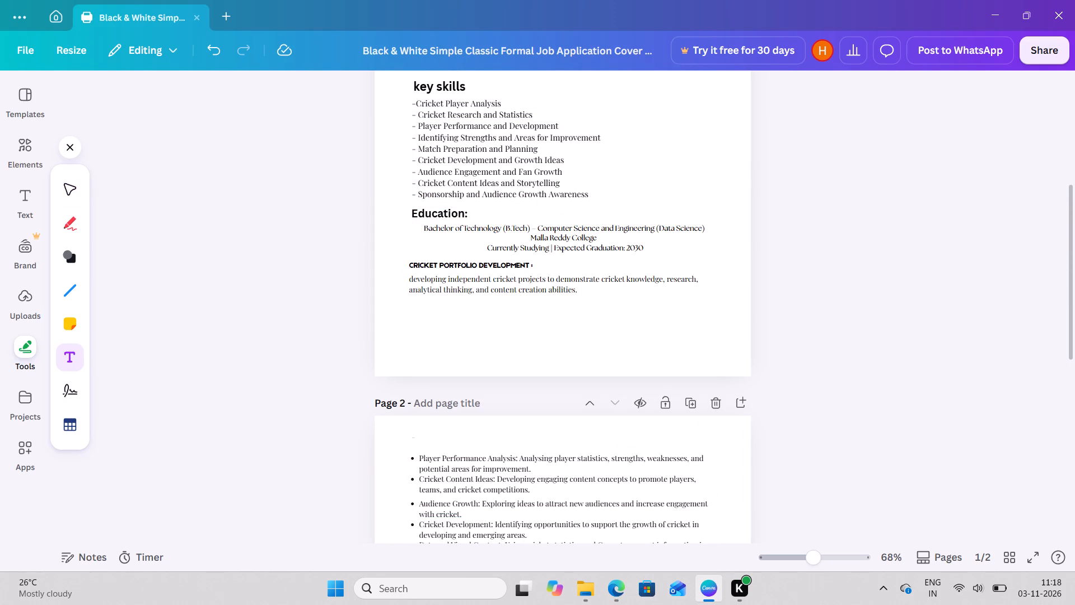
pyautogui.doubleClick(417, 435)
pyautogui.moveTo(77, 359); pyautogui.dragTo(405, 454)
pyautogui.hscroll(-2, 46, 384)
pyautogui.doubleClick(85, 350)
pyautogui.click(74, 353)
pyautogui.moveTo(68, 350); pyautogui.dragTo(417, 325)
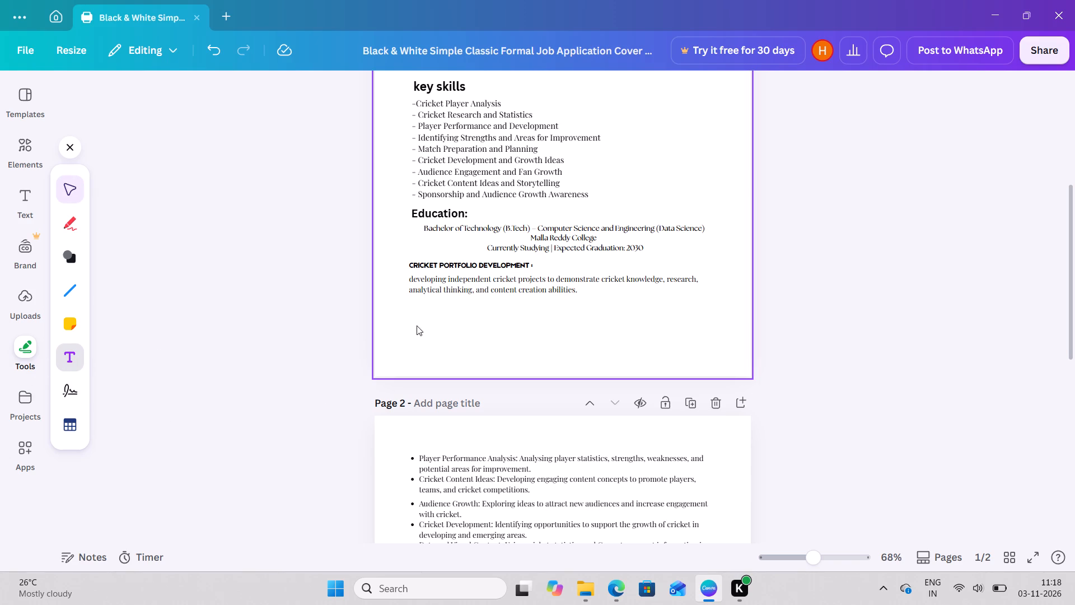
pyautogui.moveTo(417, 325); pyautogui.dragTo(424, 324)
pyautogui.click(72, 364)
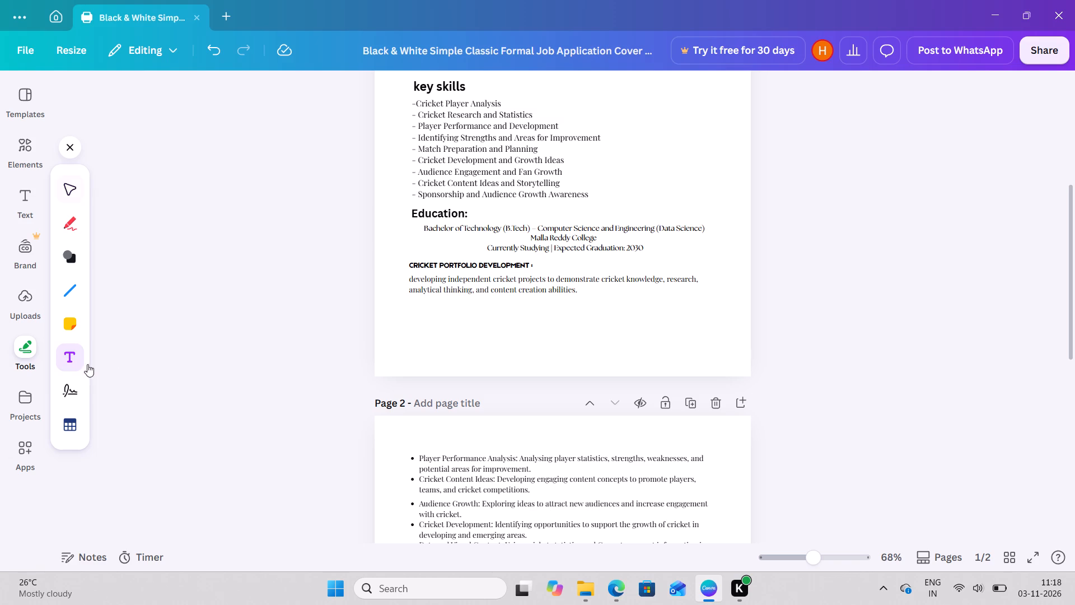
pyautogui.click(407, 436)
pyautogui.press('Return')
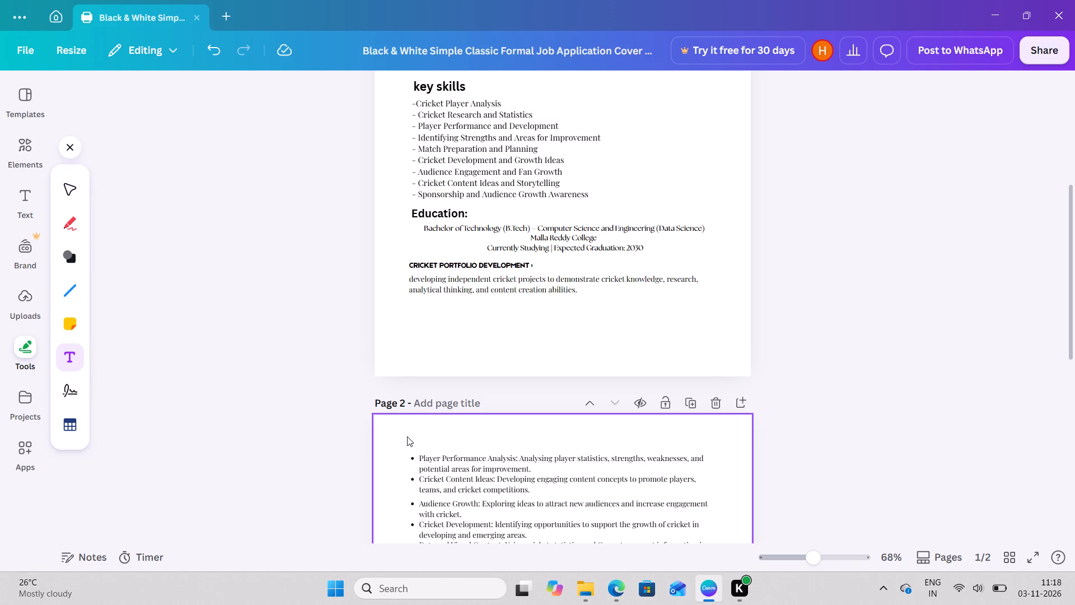
# Shift the Audience Growth bullets and the two-bullet block above them slightly further down on page 2, keeping the blocks close together.
pyautogui.scroll(-2, 452, 422)
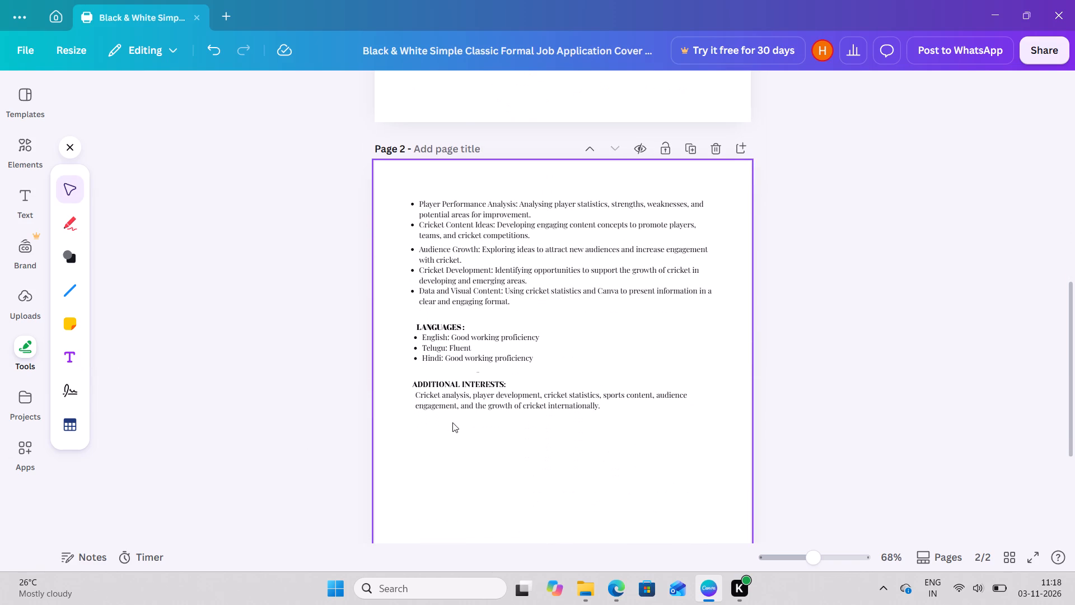
pyautogui.scroll(-4, 452, 422)
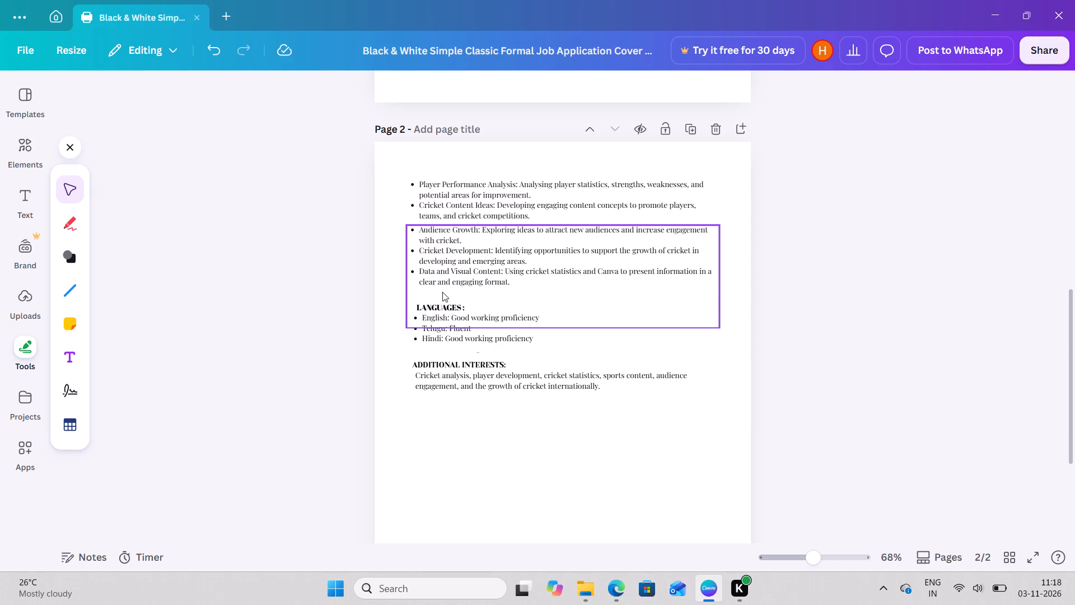
pyautogui.click(446, 277)
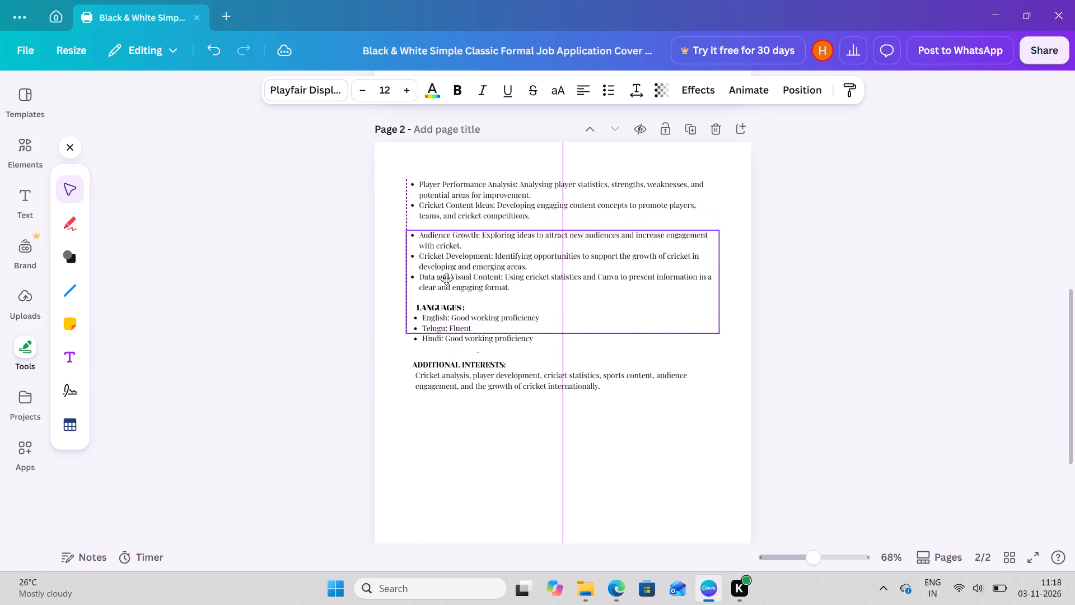
pyautogui.click(446, 279)
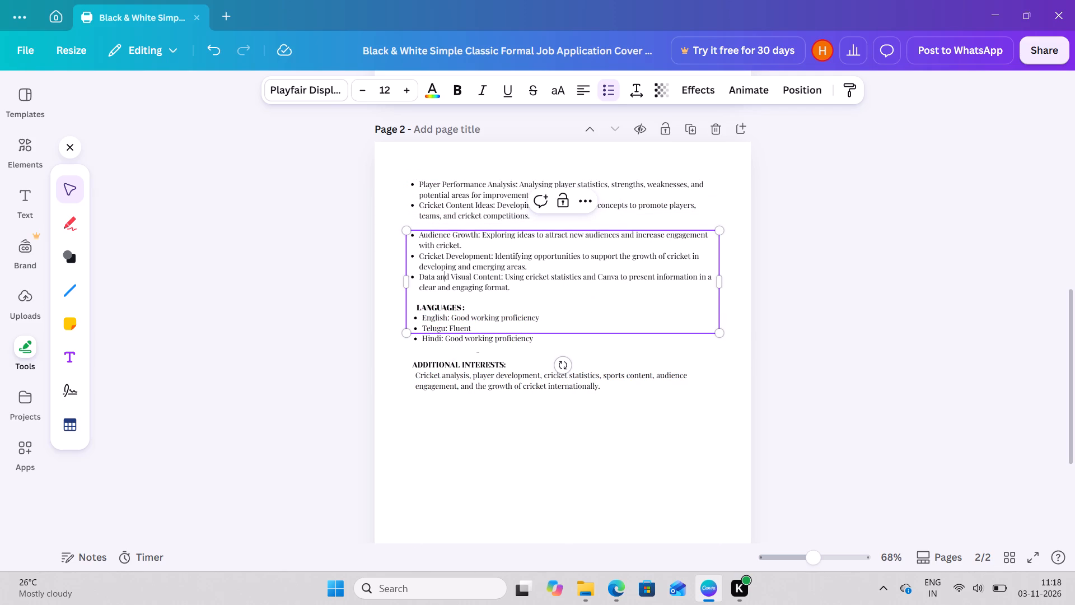
pyautogui.click(464, 210)
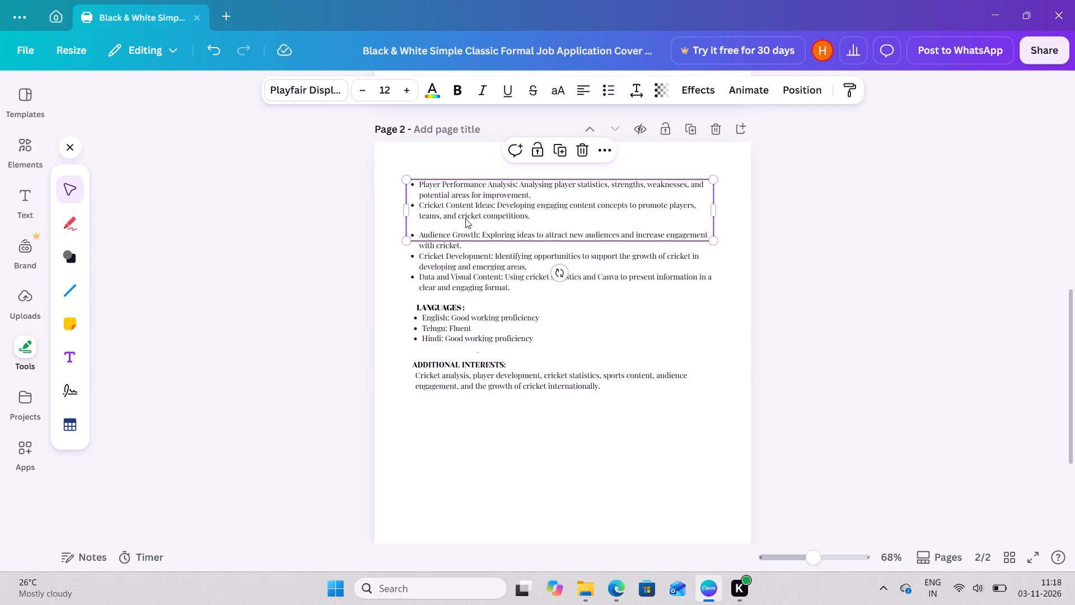
pyautogui.click(465, 220)
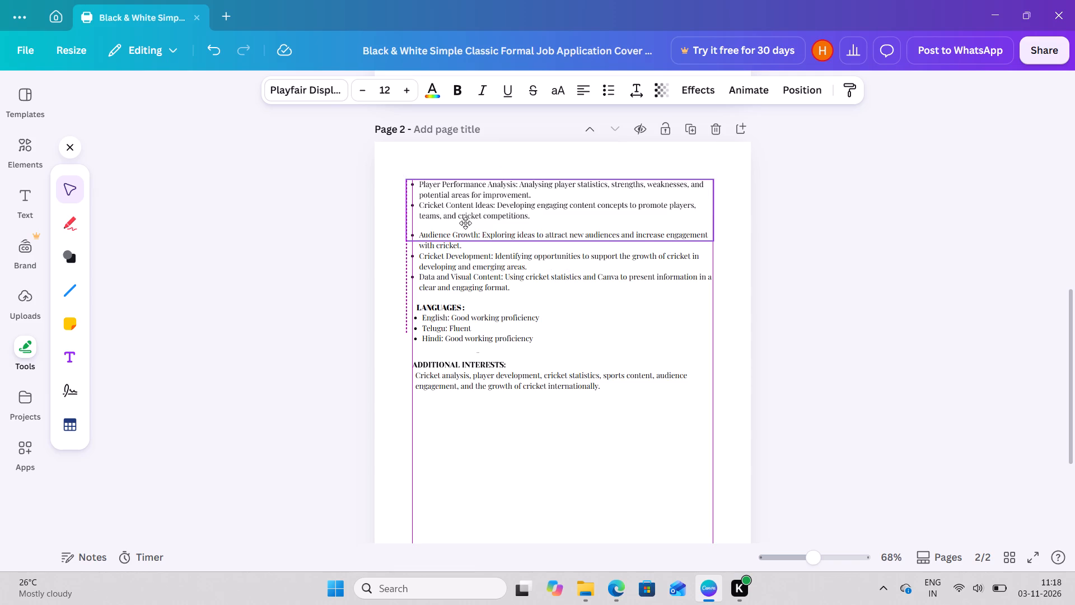
pyautogui.moveTo(465, 223); pyautogui.dragTo(463, 208)
pyautogui.moveTo(463, 208); pyautogui.dragTo(468, 232)
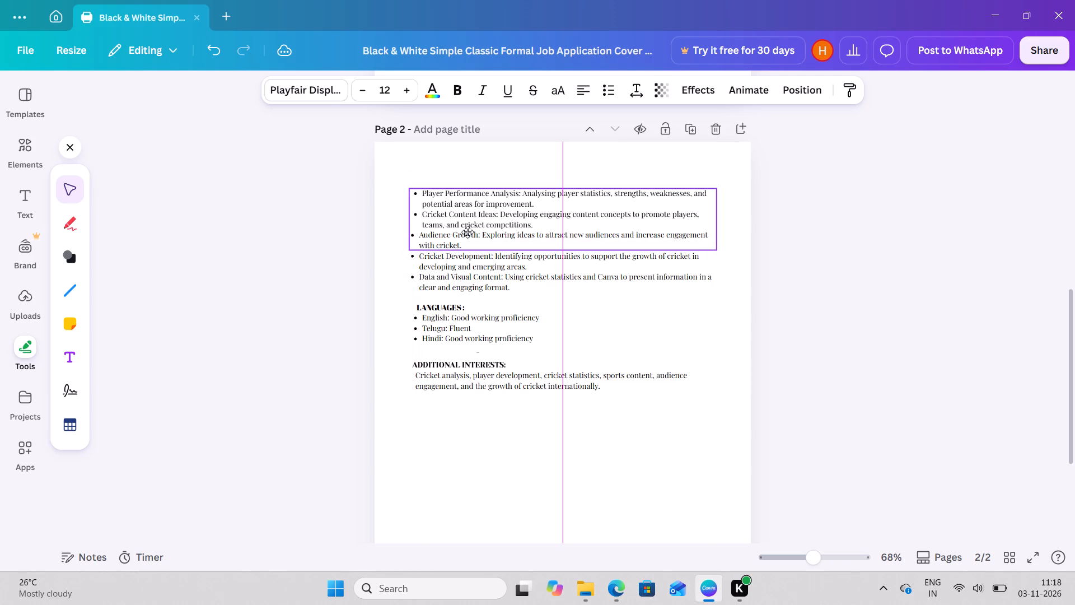
pyautogui.moveTo(468, 232); pyautogui.dragTo(465, 229)
pyautogui.click(429, 159)
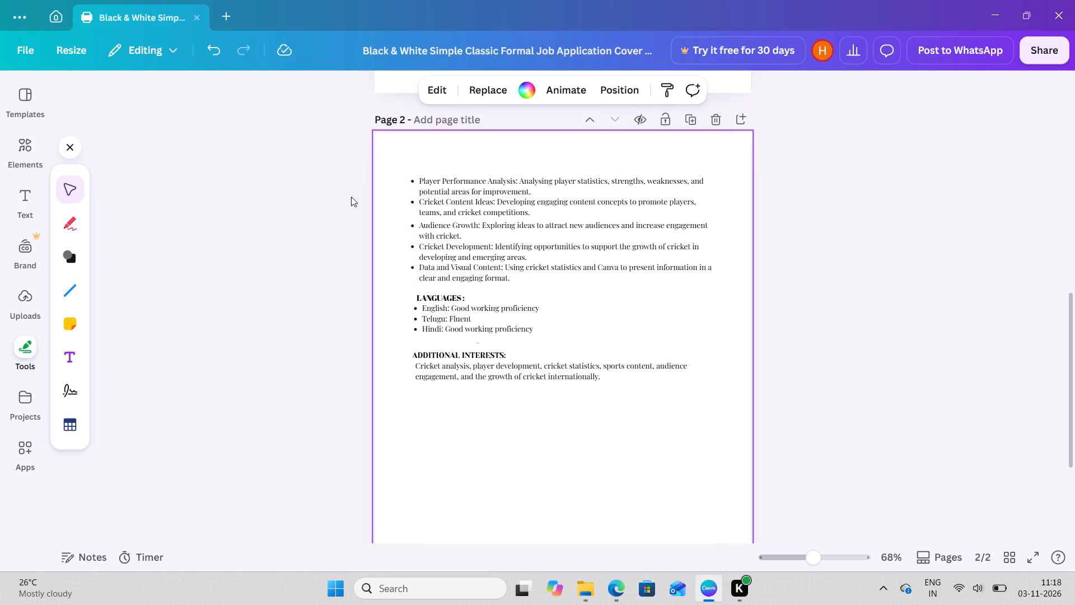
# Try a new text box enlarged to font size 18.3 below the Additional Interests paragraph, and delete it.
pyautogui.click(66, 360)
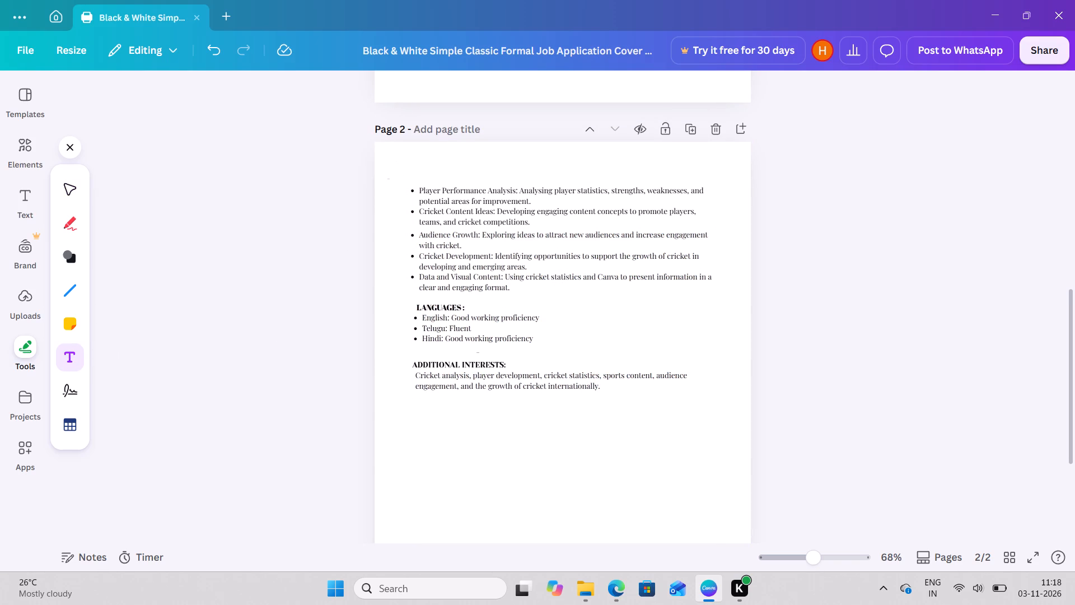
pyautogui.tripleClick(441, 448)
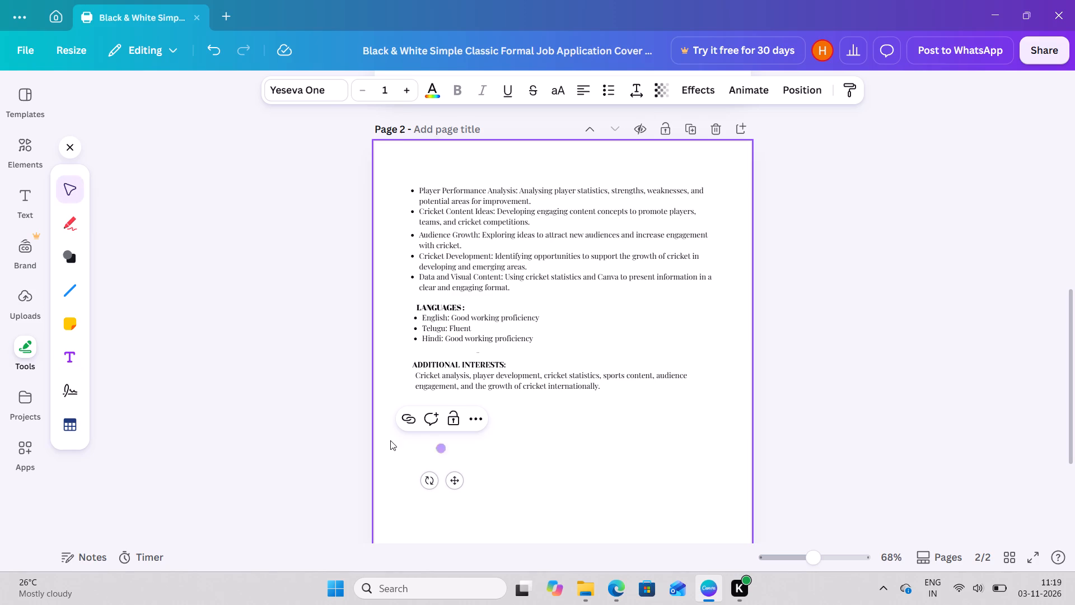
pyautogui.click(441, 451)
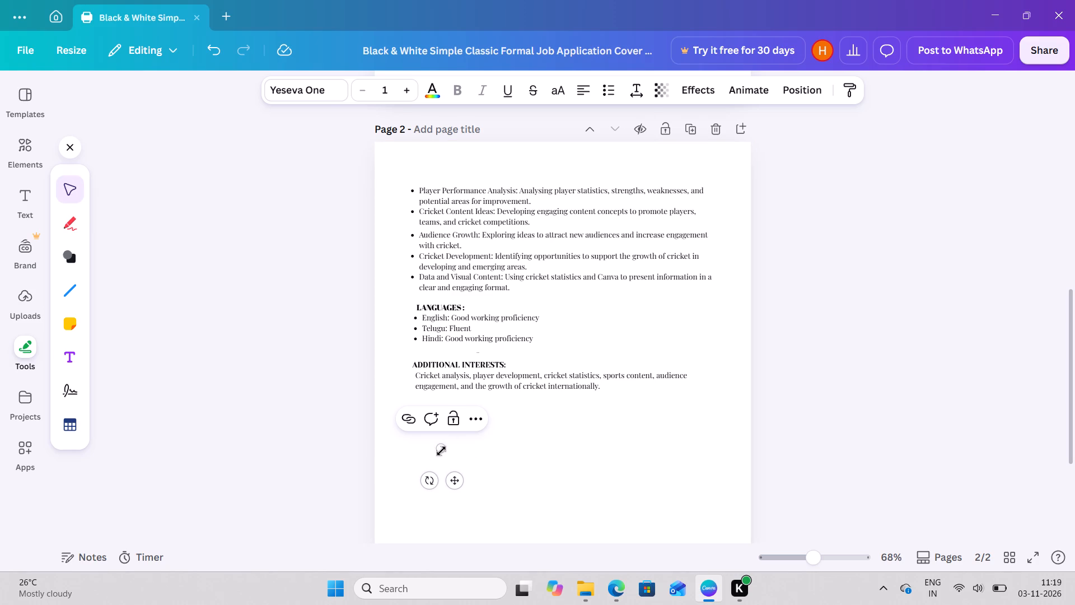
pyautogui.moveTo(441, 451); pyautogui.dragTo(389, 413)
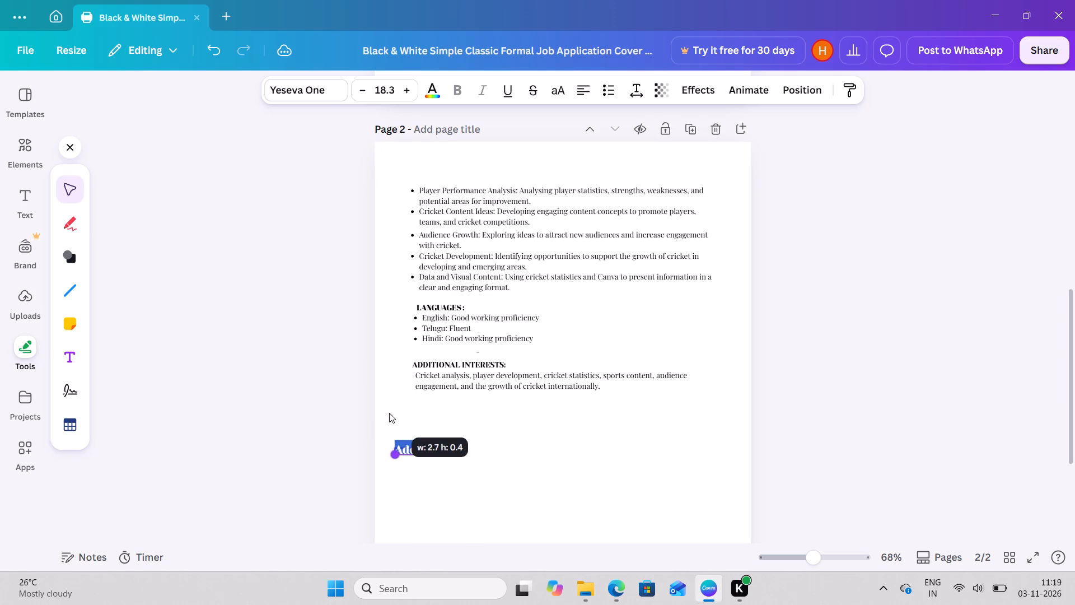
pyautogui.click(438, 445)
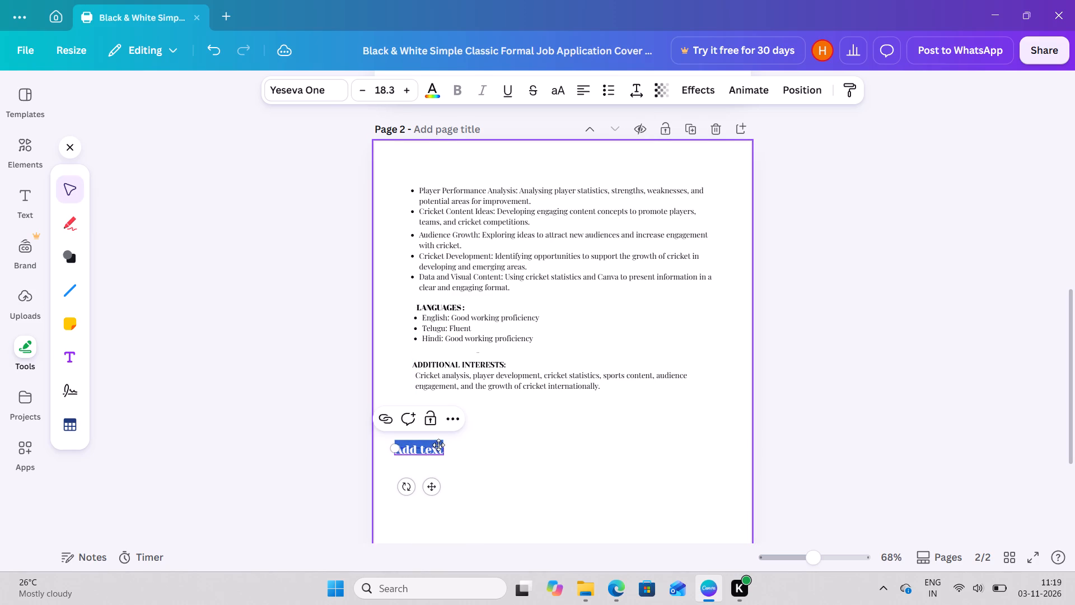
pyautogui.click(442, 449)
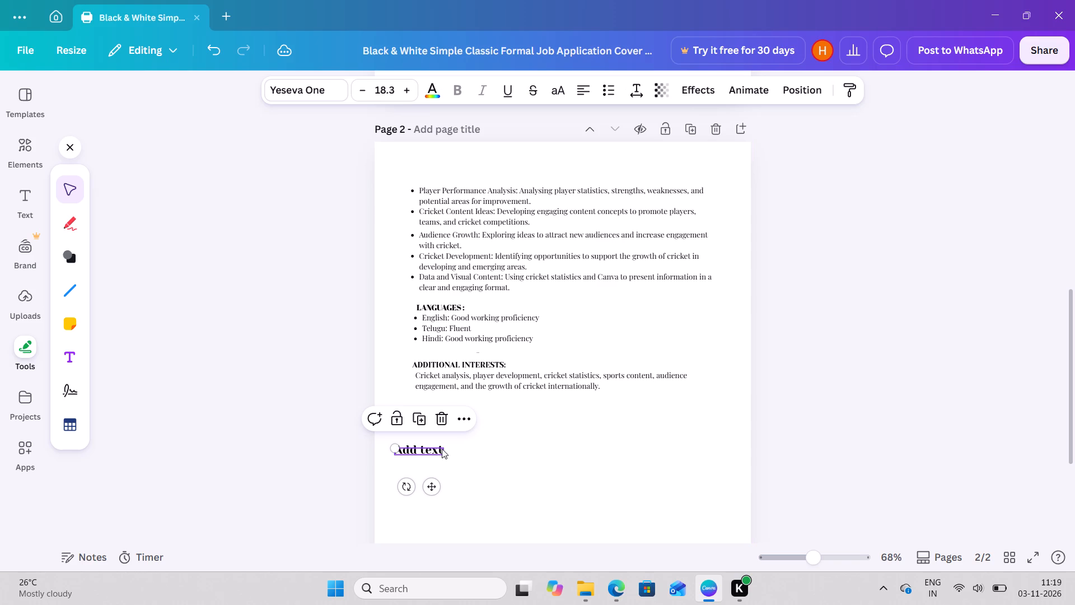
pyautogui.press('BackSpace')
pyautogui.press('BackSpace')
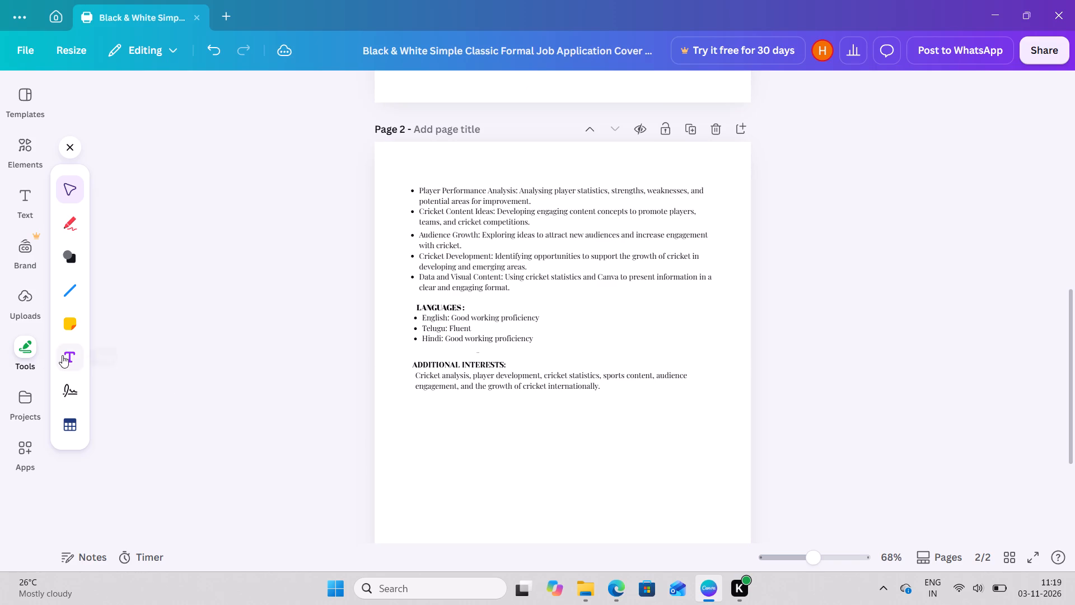
# Add a text box on page 2, place it above the first bullets and enlarge it to font size 22.1.
pyautogui.click(62, 355)
pyautogui.click(413, 435)
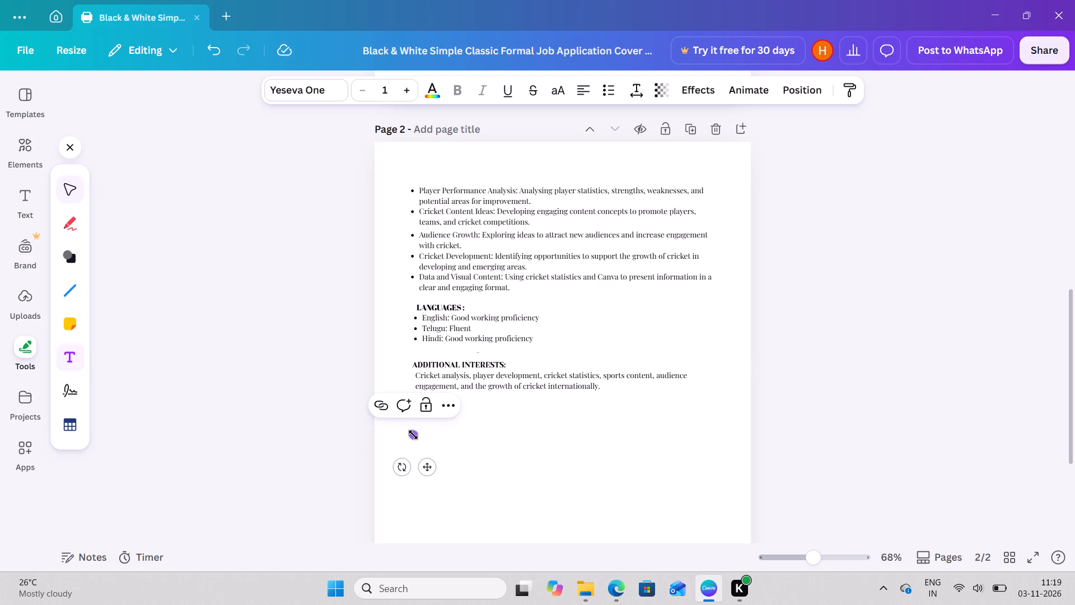
pyautogui.moveTo(414, 435); pyautogui.dragTo(464, 434)
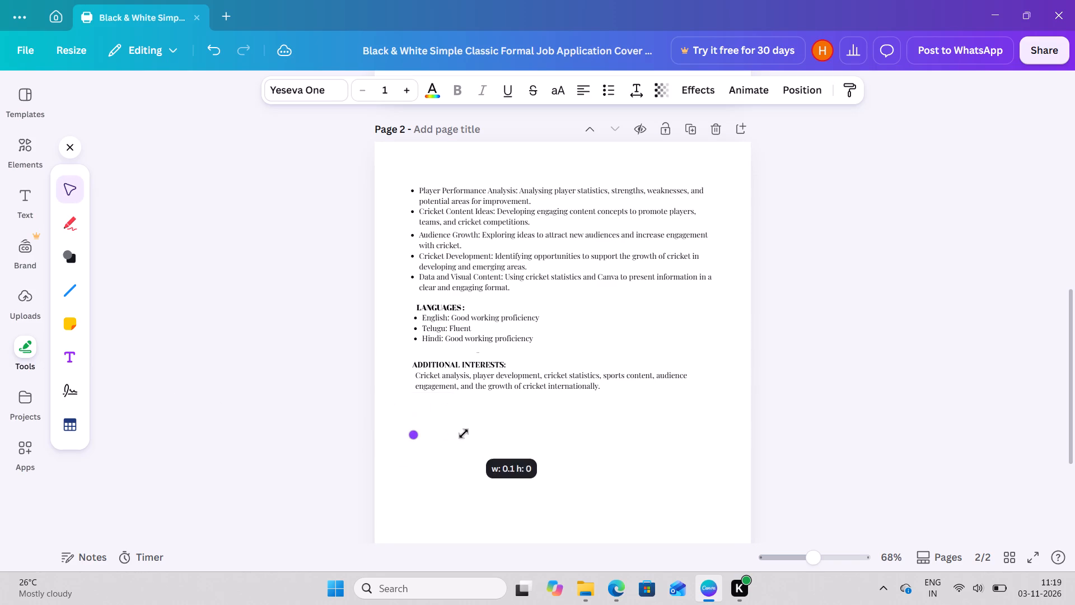
pyautogui.moveTo(464, 434); pyautogui.dragTo(380, 442)
pyautogui.moveTo(413, 441); pyautogui.dragTo(441, 444)
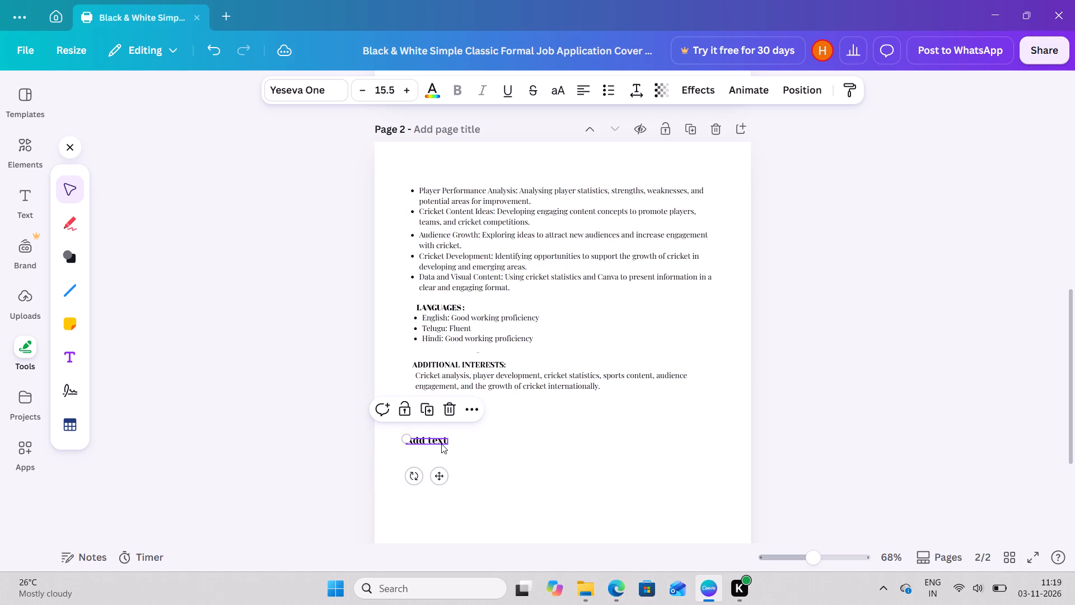
pyautogui.moveTo(438, 436); pyautogui.dragTo(447, 195)
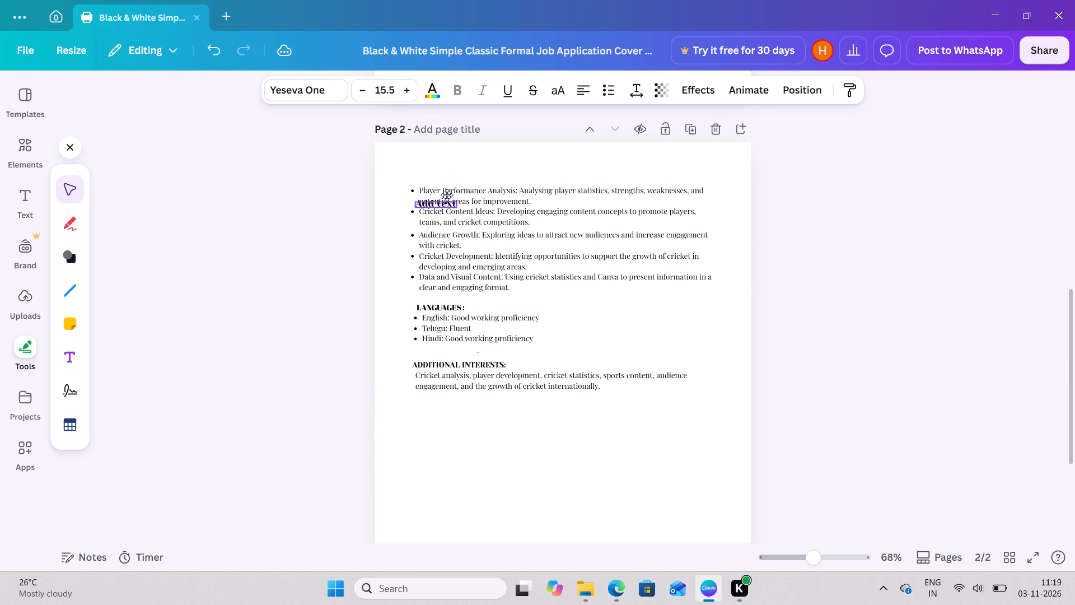
pyautogui.moveTo(447, 195); pyautogui.dragTo(443, 166)
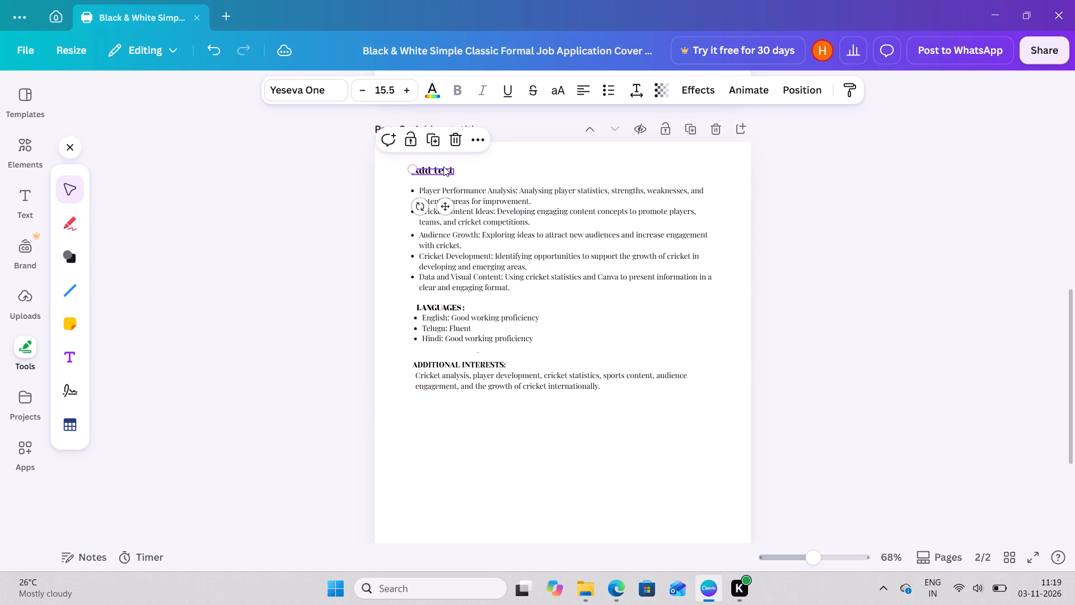
pyautogui.moveTo(413, 163); pyautogui.dragTo(400, 144)
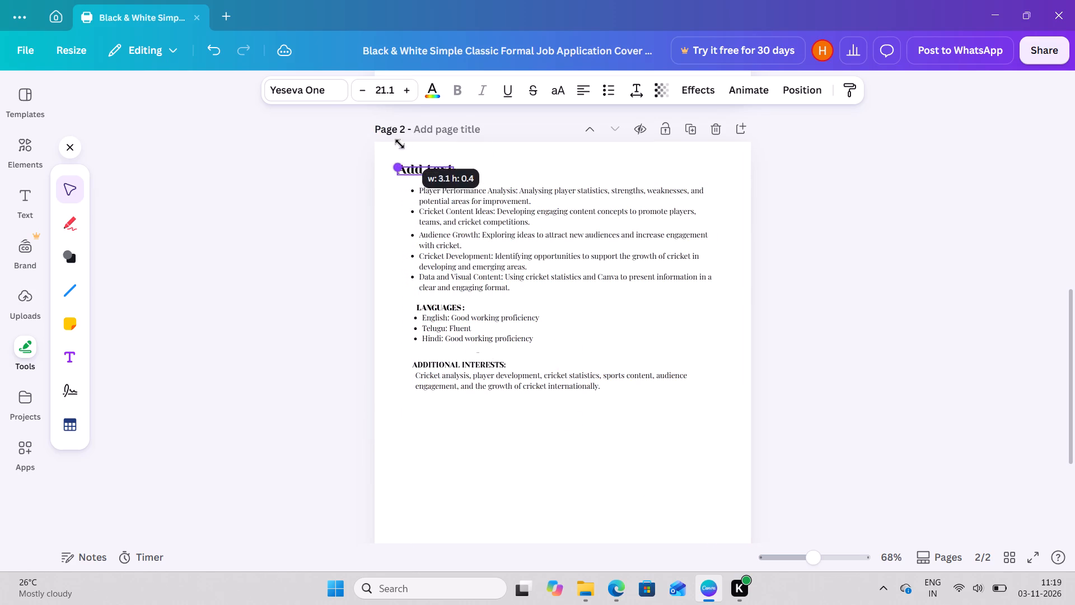
pyautogui.moveTo(400, 144); pyautogui.dragTo(398, 139)
# Replace the placeholder text with the copied "Planned areas include:" and widen the box so the heading fits on one line.
pyautogui.click(444, 169)
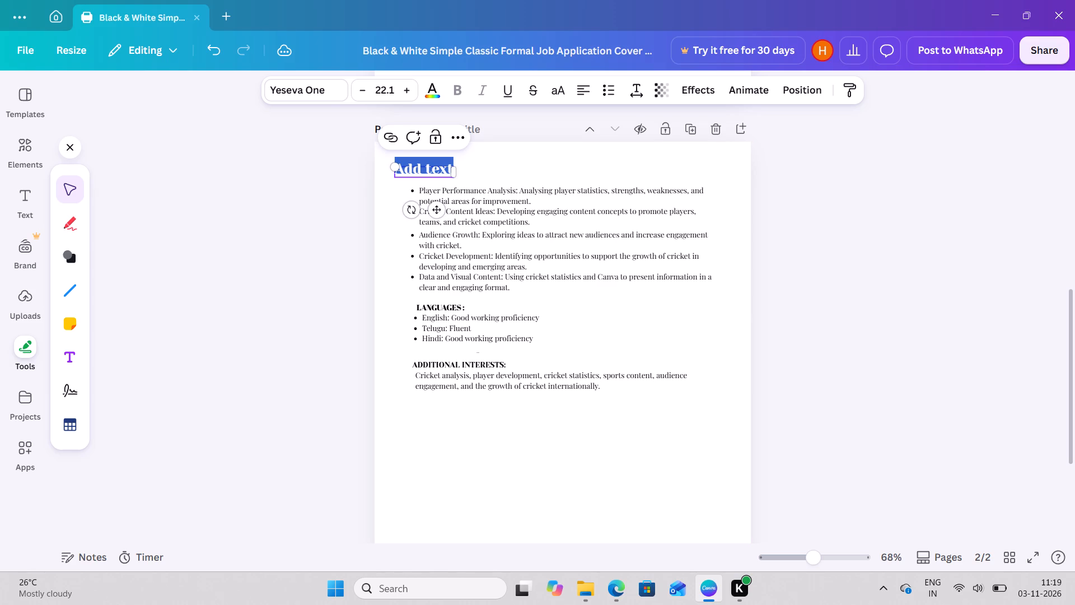
pyautogui.click(449, 169)
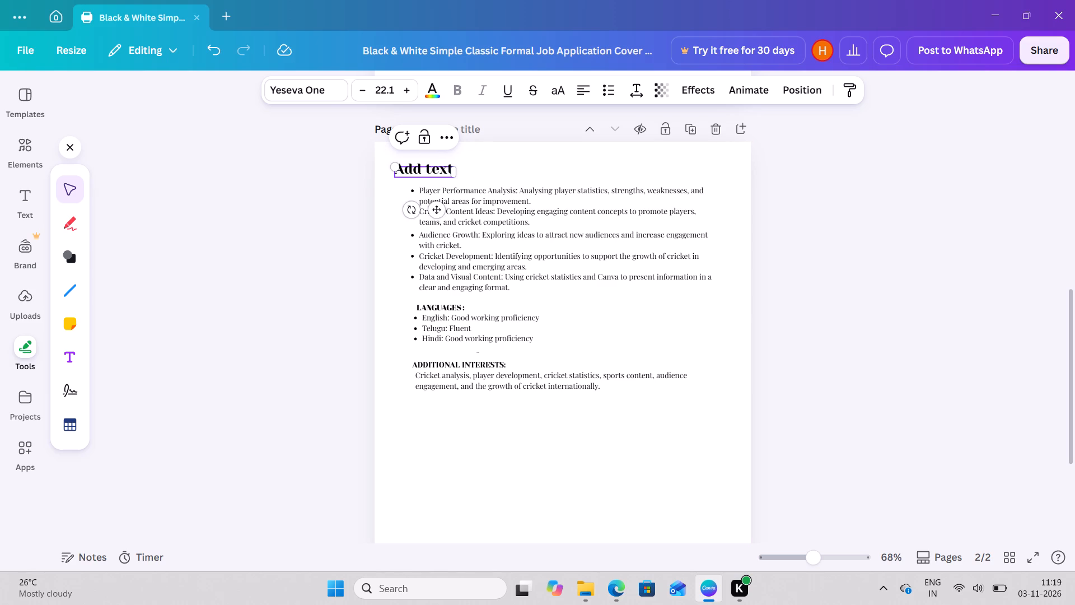
pyautogui.press('BackSpace')
pyautogui.press('BackSpace')
pyautogui.press('BackSpace')
pyautogui.press('BackSpace')
pyautogui.press('BackSpace')
pyautogui.press('BackSpace')
pyautogui.press('BackSpace')
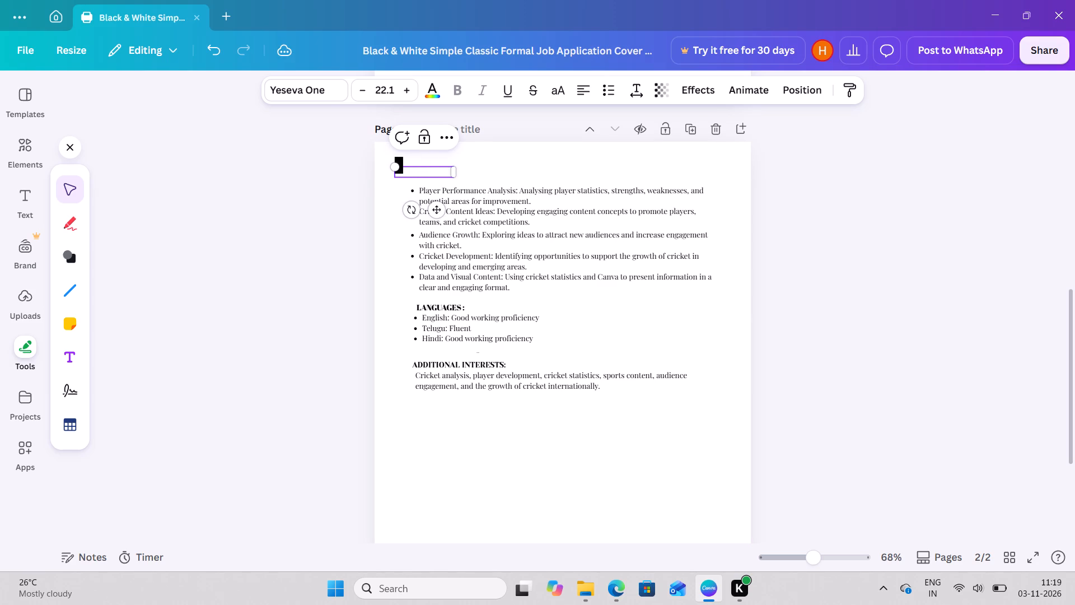
pyautogui.hotkey('ctrl', 'v')
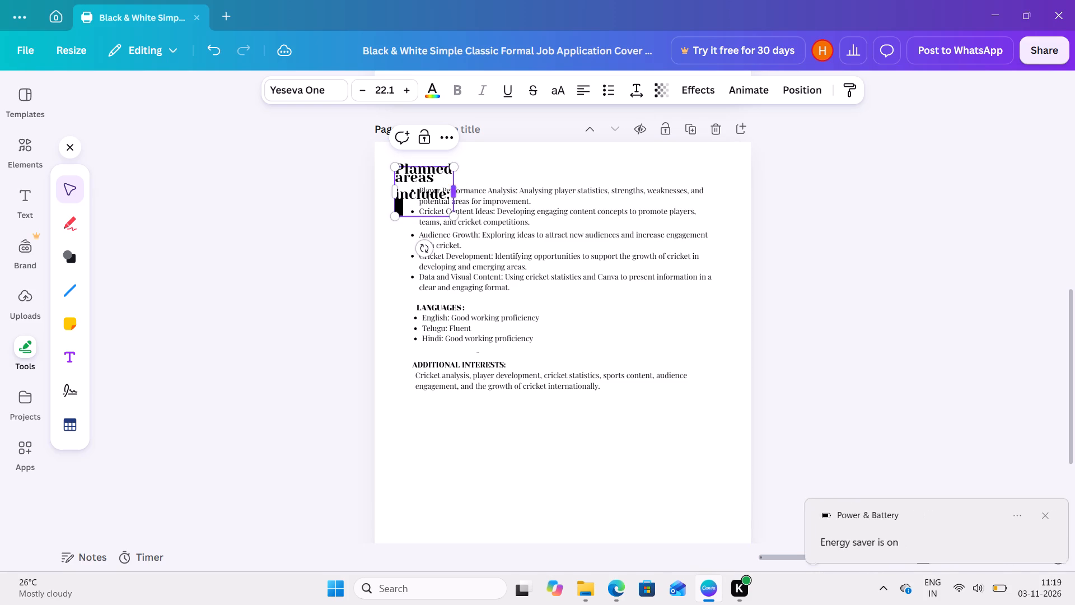
pyautogui.click(448, 191)
pyautogui.moveTo(454, 191); pyautogui.dragTo(558, 138)
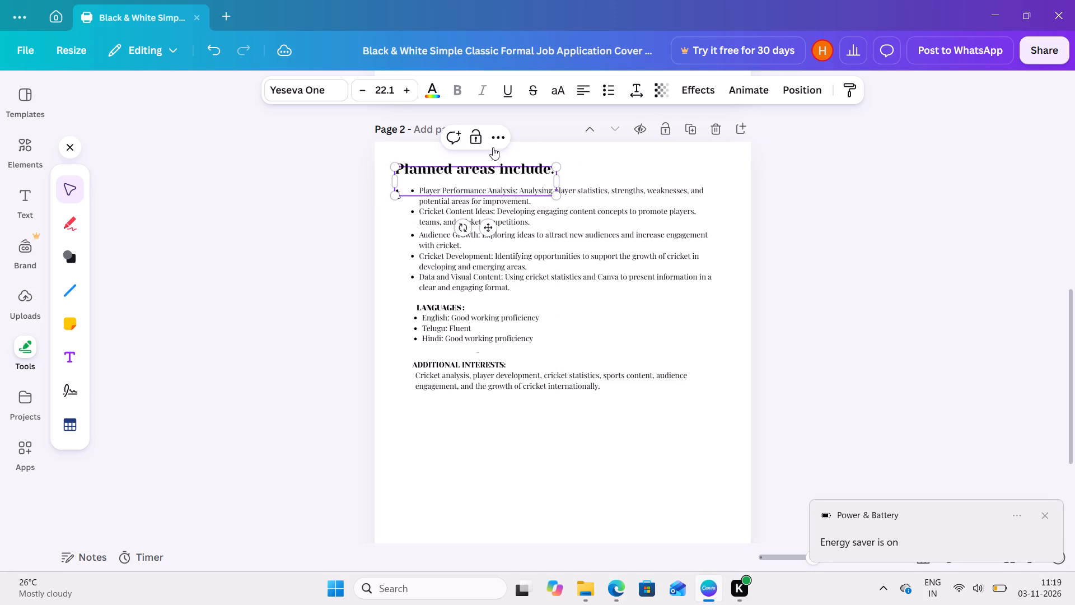
# Change the "Planned areas include:" heading's font to Oswald and remove the stray letter beneath it.
pyautogui.moveTo(454, 171); pyautogui.dragTo(455, 183)
pyautogui.click(308, 89)
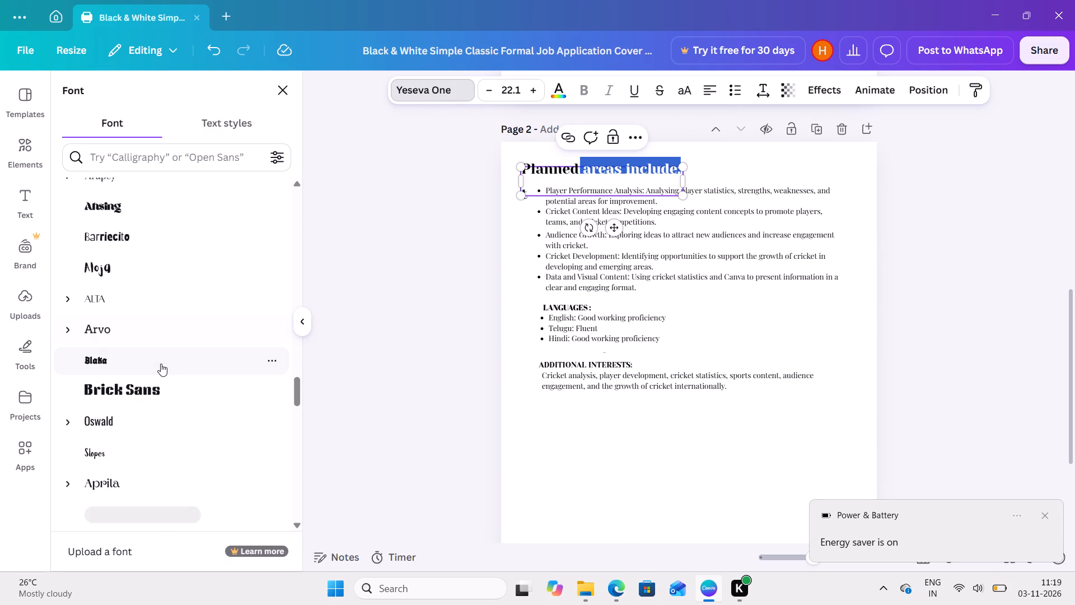
pyautogui.click(149, 427)
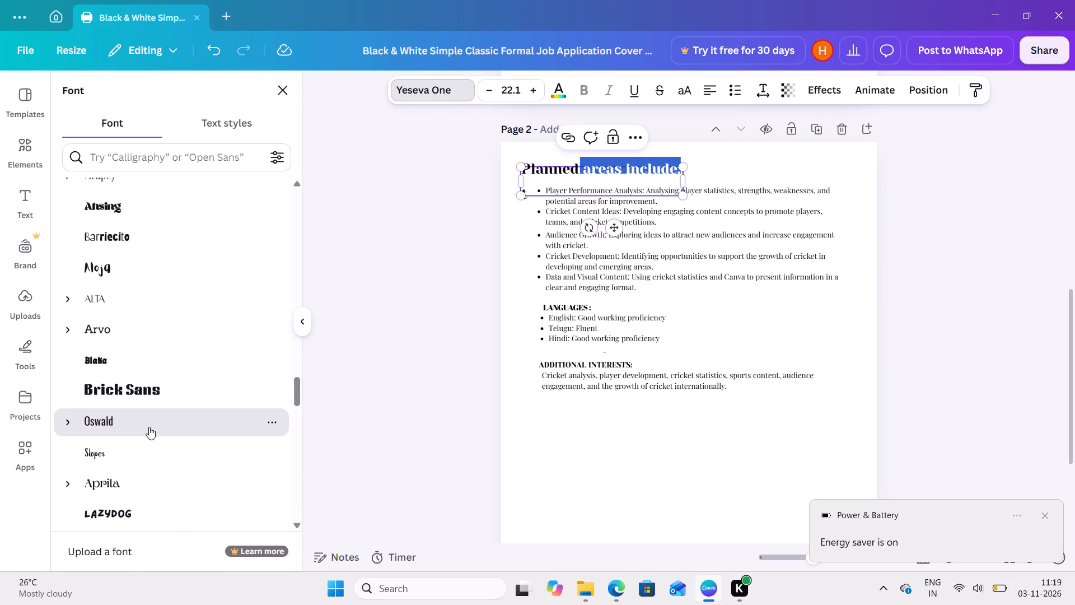
pyautogui.click(448, 192)
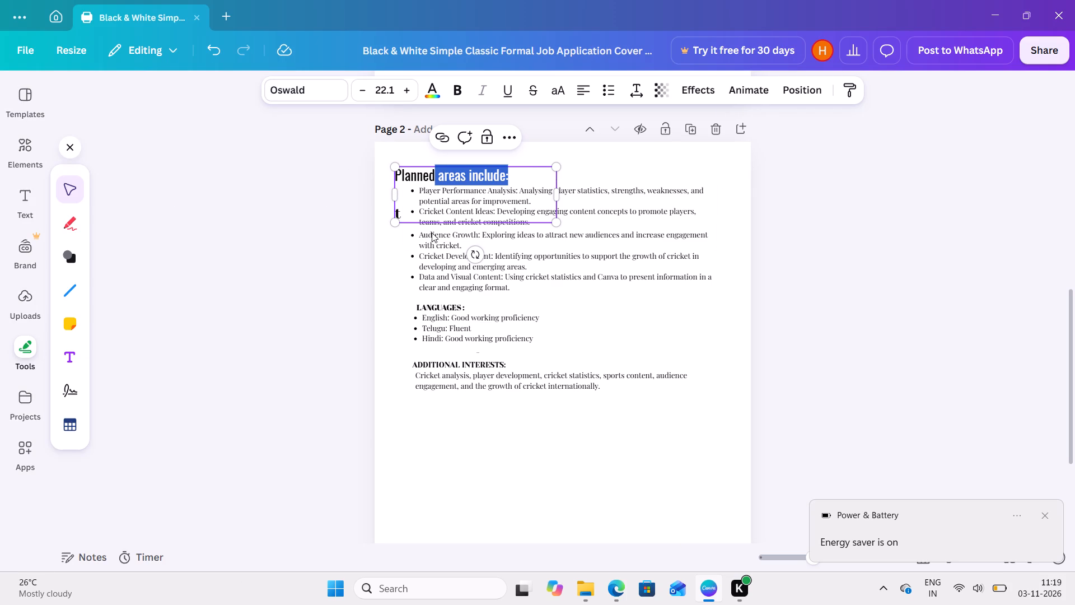
pyautogui.click(406, 220)
pyautogui.press('BackSpace')
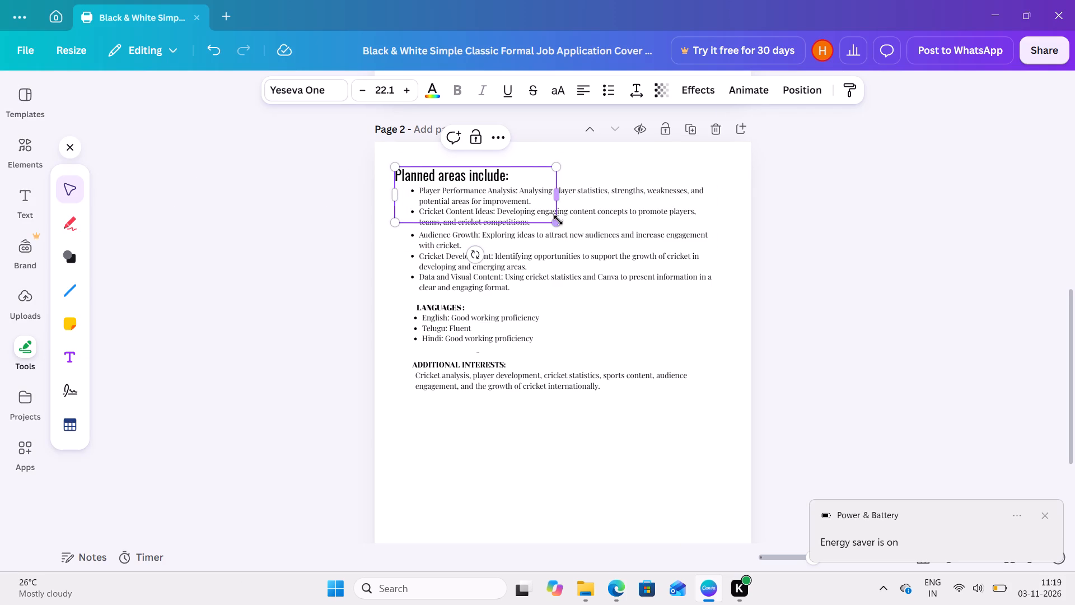
# Shrink the "Planned areas include:" heading to font size 16.4 and place it directly above the first bullets, near their left edge.
pyautogui.moveTo(558, 221); pyautogui.dragTo(524, 184)
pyautogui.moveTo(449, 178); pyautogui.dragTo(469, 178)
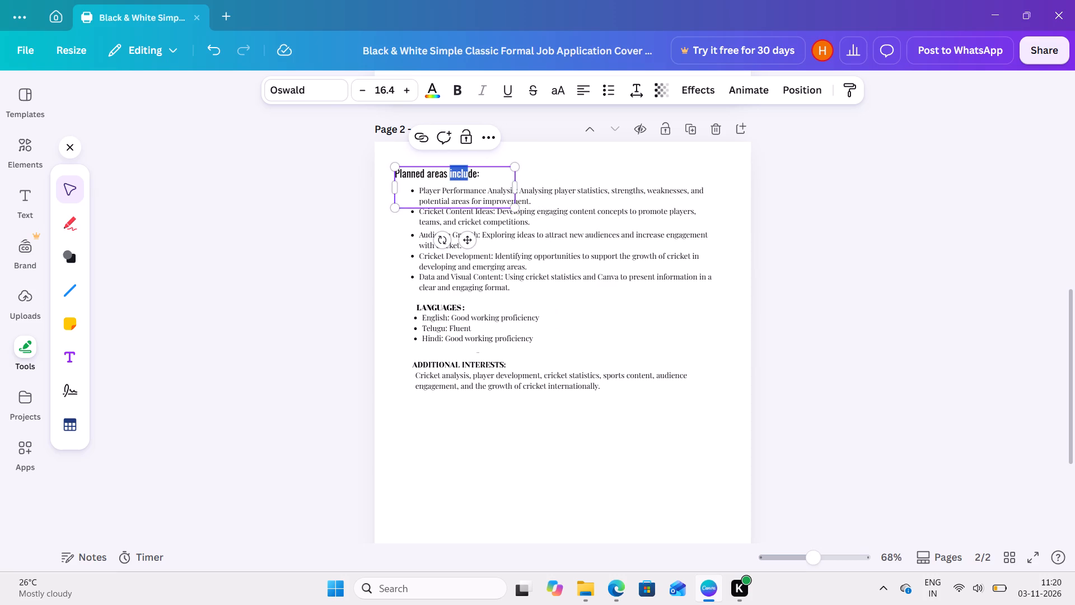
pyautogui.click(482, 178)
pyautogui.click(567, 175)
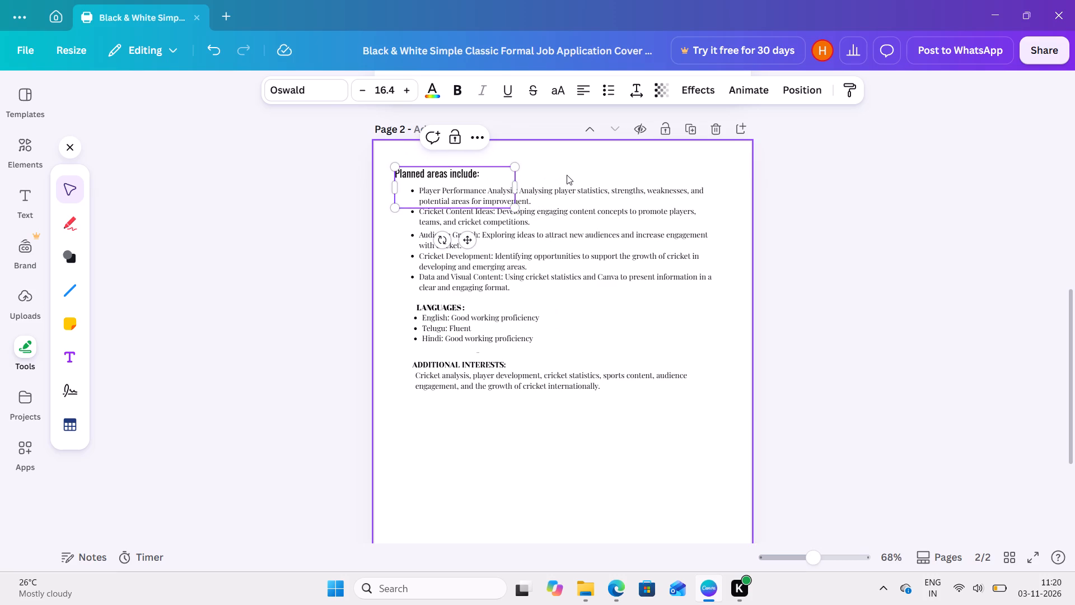
pyautogui.moveTo(505, 180); pyautogui.dragTo(524, 179)
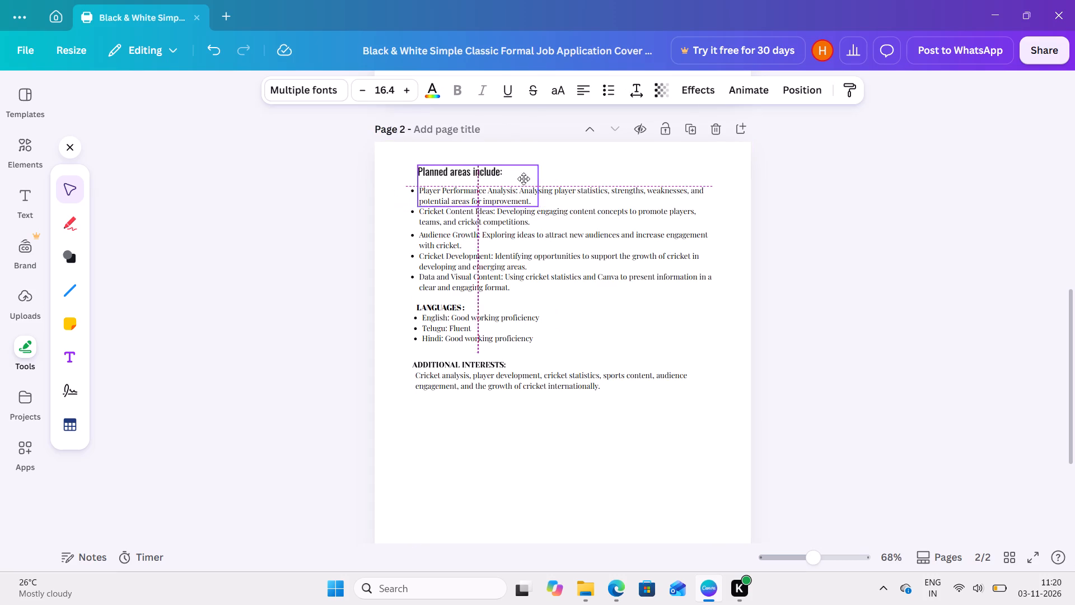
pyautogui.moveTo(524, 179); pyautogui.dragTo(520, 182)
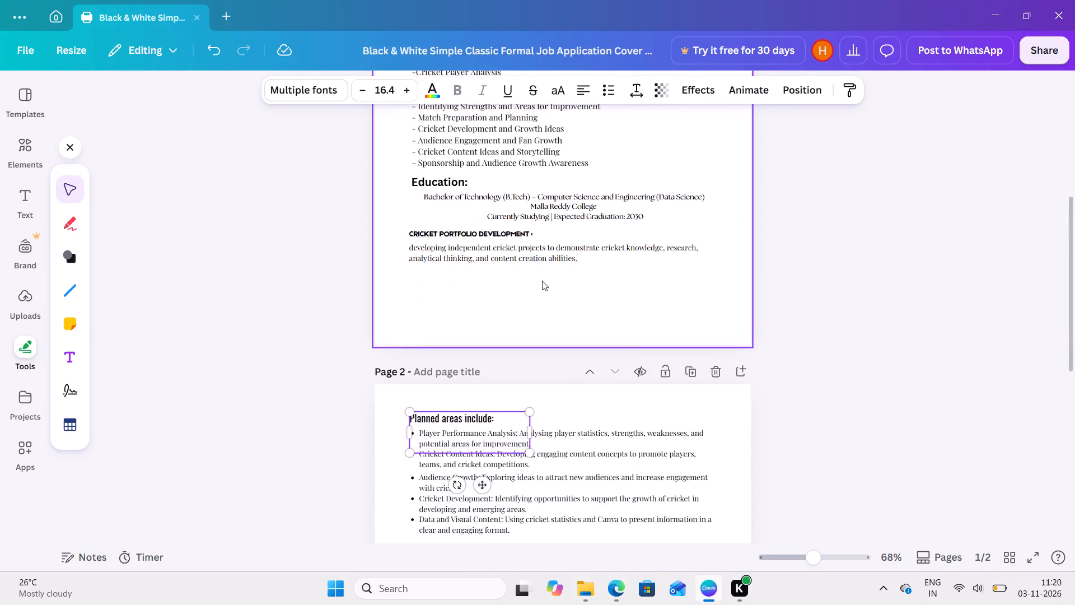
# Move the cricket portfolio paragraph and its "CRICKET PORTFOLIO DEVELOPMENT" heading down near the bottom of page 1, left-aligned with each other.
pyautogui.click(524, 332)
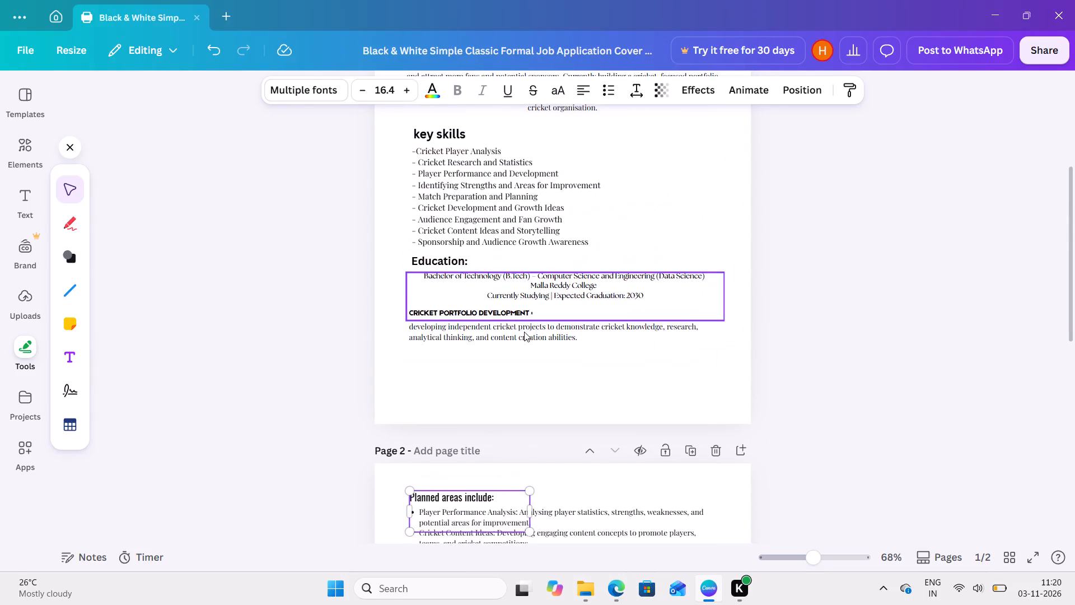
pyautogui.moveTo(524, 332); pyautogui.dragTo(523, 372)
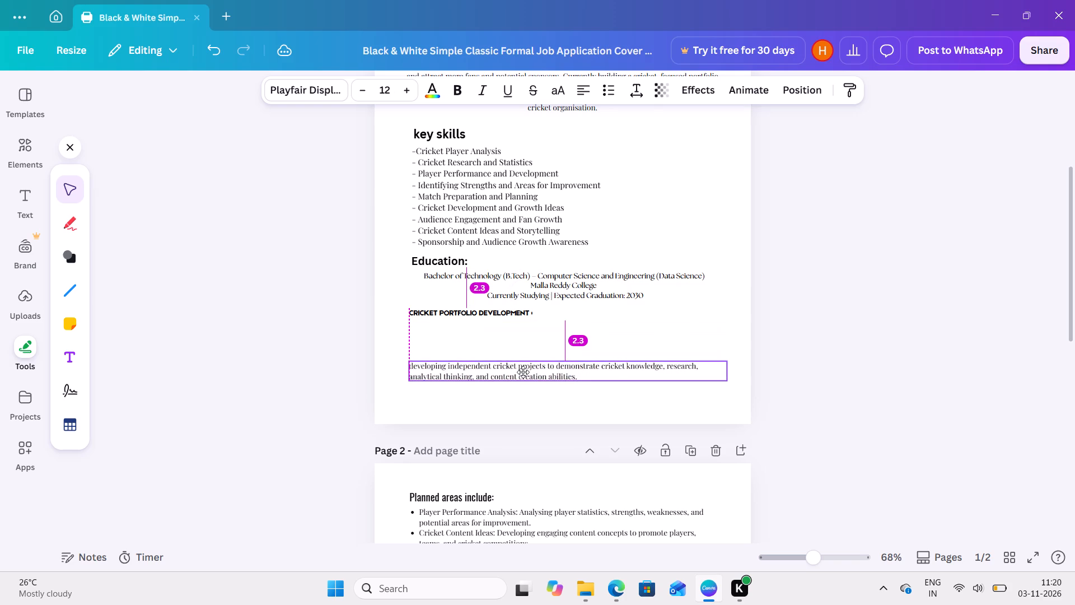
pyautogui.moveTo(523, 372); pyautogui.dragTo(523, 387)
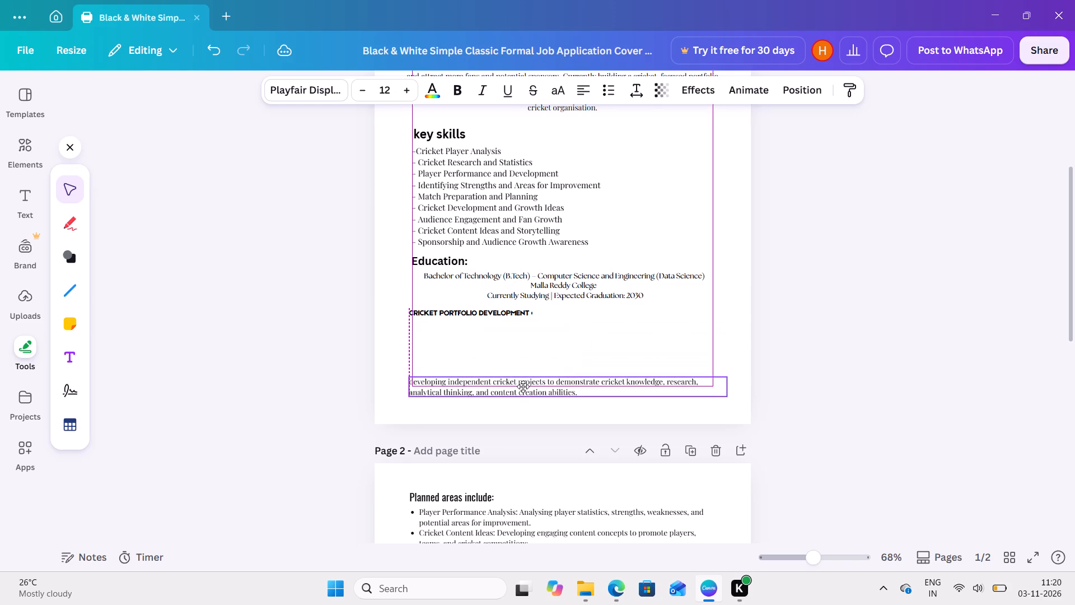
pyautogui.moveTo(523, 387); pyautogui.dragTo(527, 387)
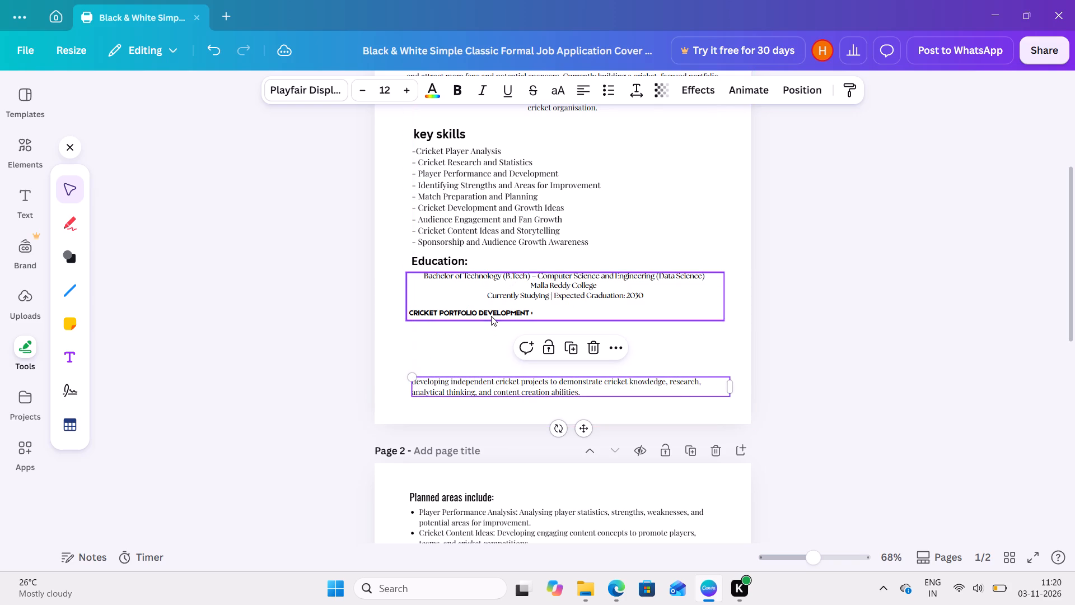
pyautogui.click(491, 316)
pyautogui.moveTo(491, 316); pyautogui.dragTo(492, 370)
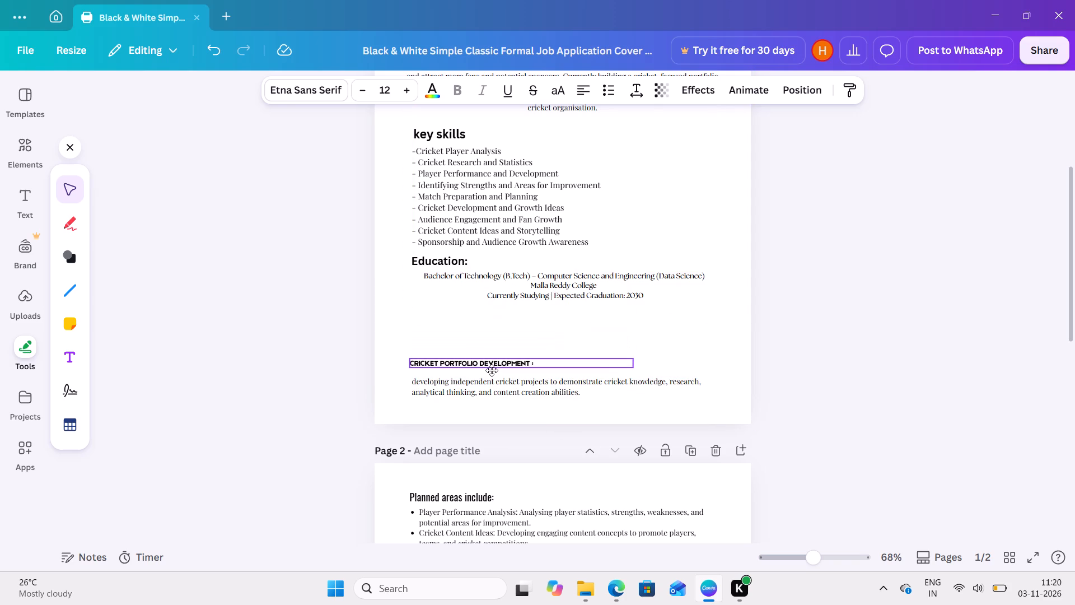
pyautogui.moveTo(492, 370); pyautogui.dragTo(491, 378)
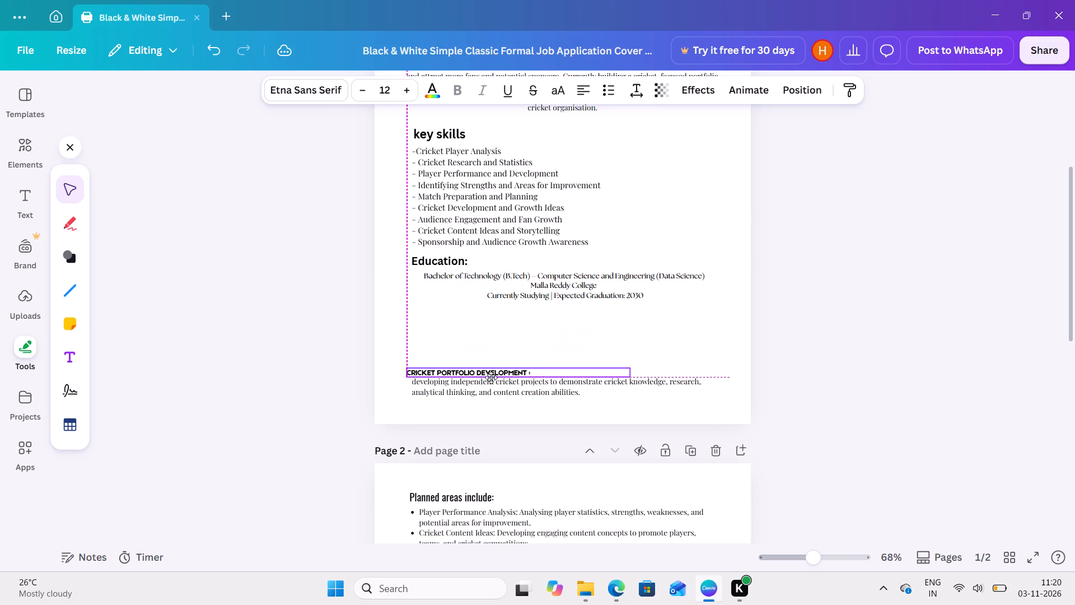
pyautogui.moveTo(491, 378); pyautogui.dragTo(492, 370)
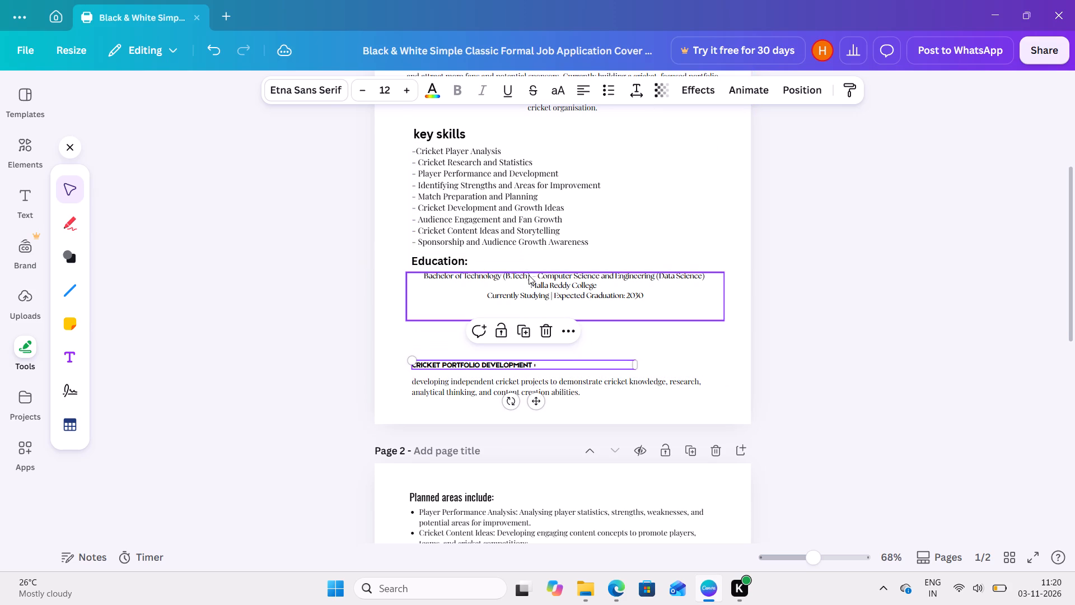
# Move the degree details and the "Education:" heading down so they sit just above the cricket portfolio section.
pyautogui.moveTo(528, 287); pyautogui.dragTo(530, 328)
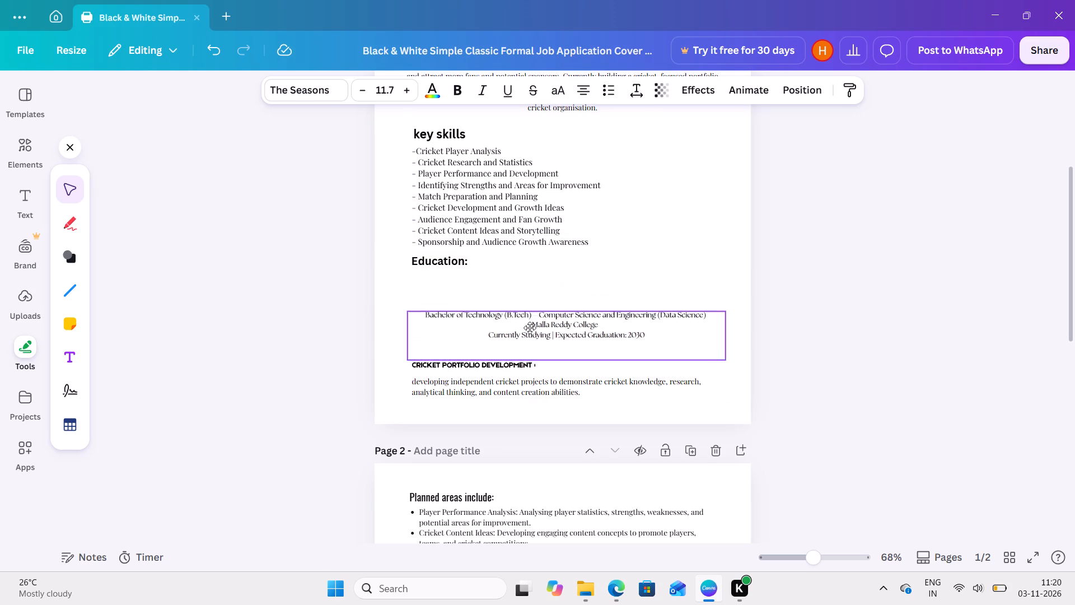
pyautogui.moveTo(530, 328); pyautogui.dragTo(527, 339)
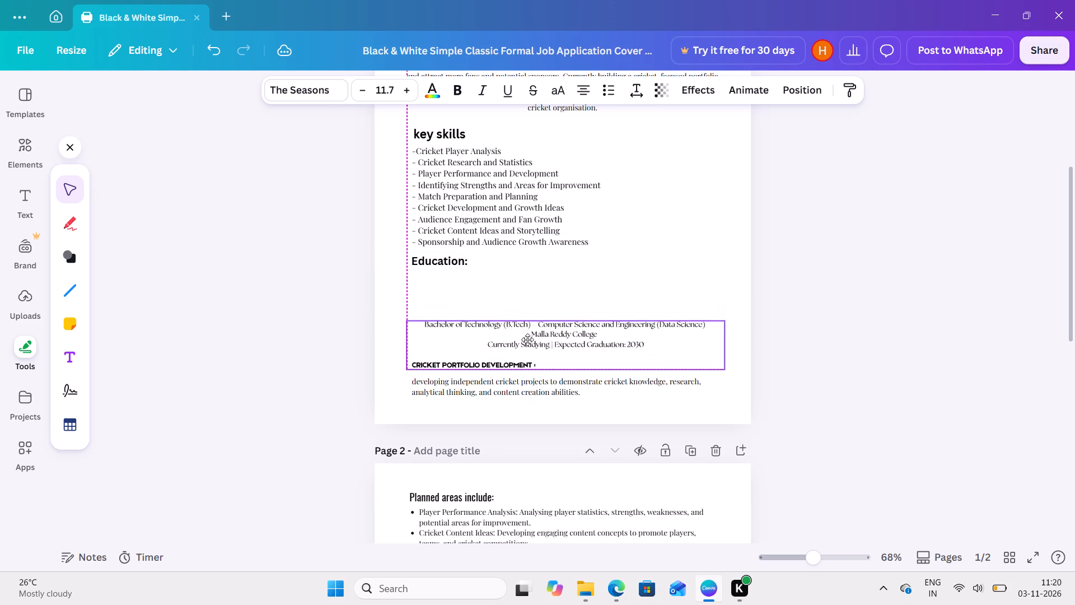
pyautogui.moveTo(527, 339); pyautogui.dragTo(528, 336)
pyautogui.moveTo(470, 263); pyautogui.dragTo(475, 310)
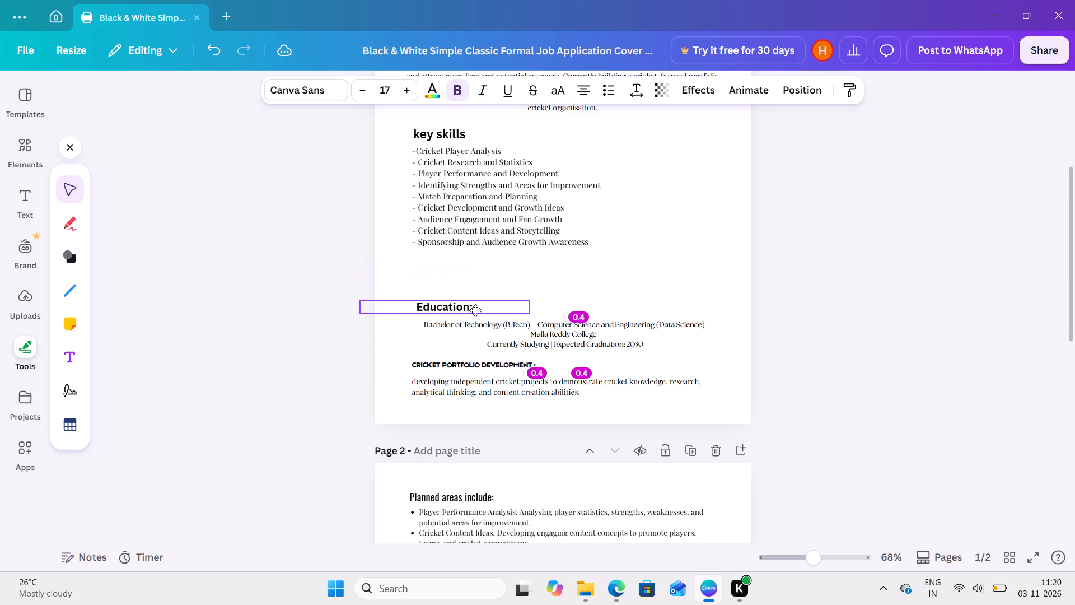
pyautogui.moveTo(475, 310); pyautogui.dragTo(474, 317)
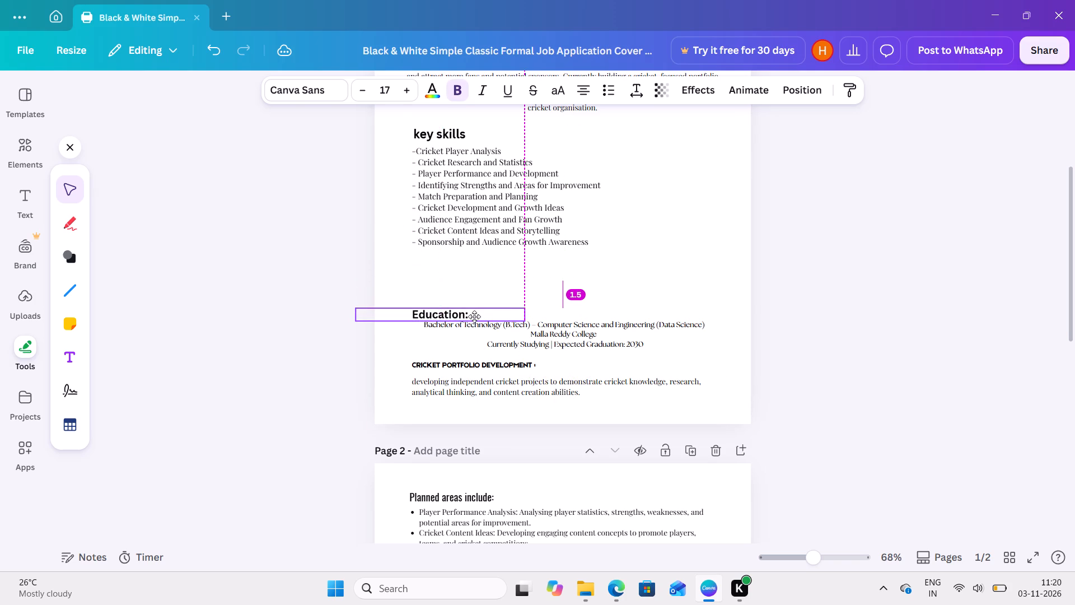
pyautogui.moveTo(474, 317); pyautogui.dragTo(475, 316)
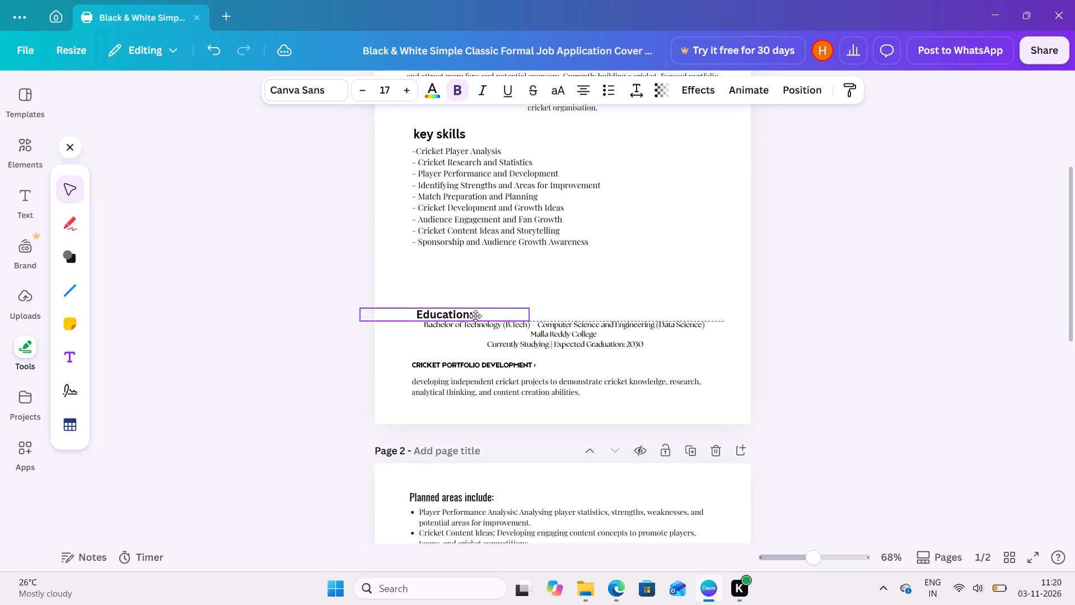
pyautogui.moveTo(475, 316); pyautogui.dragTo(474, 314)
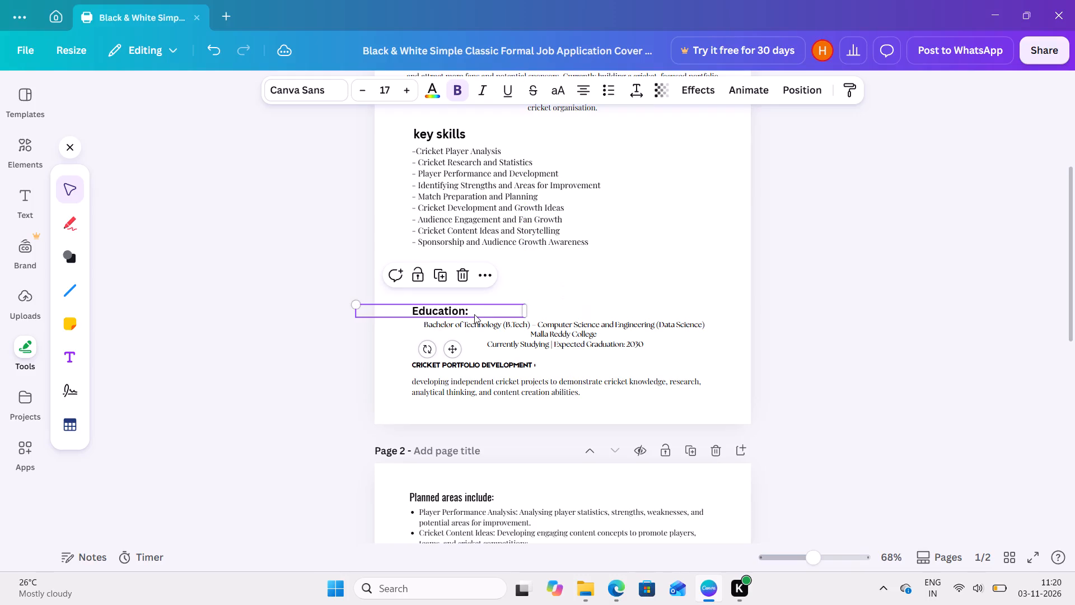
# Move the skills list down to just above "Education:" and place the "key skills" heading directly above the list.
pyautogui.moveTo(505, 211); pyautogui.dragTo(505, 254)
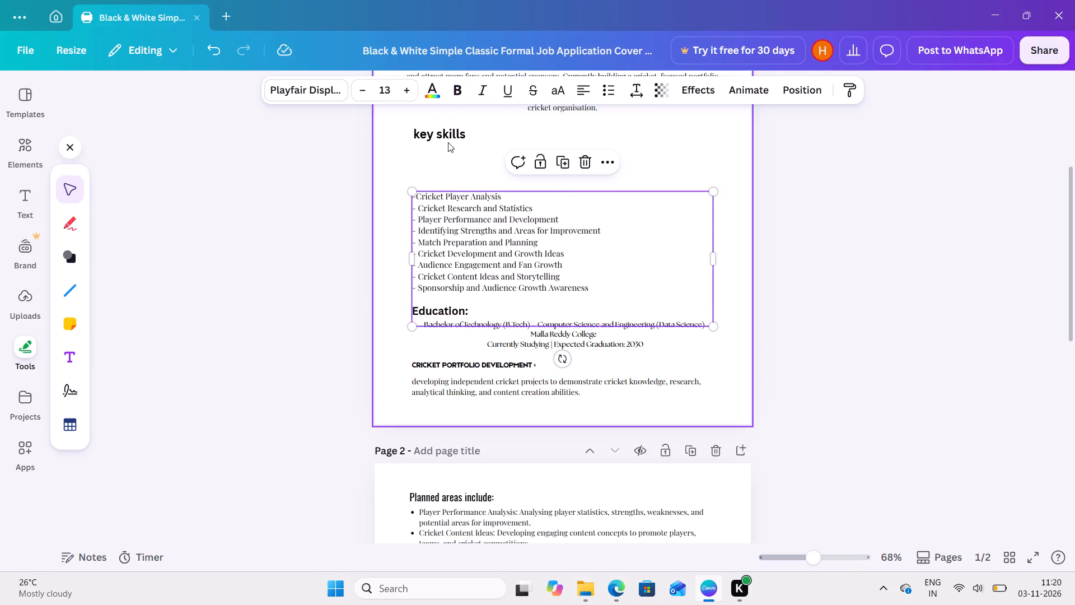
pyautogui.scroll(1, 452, 262)
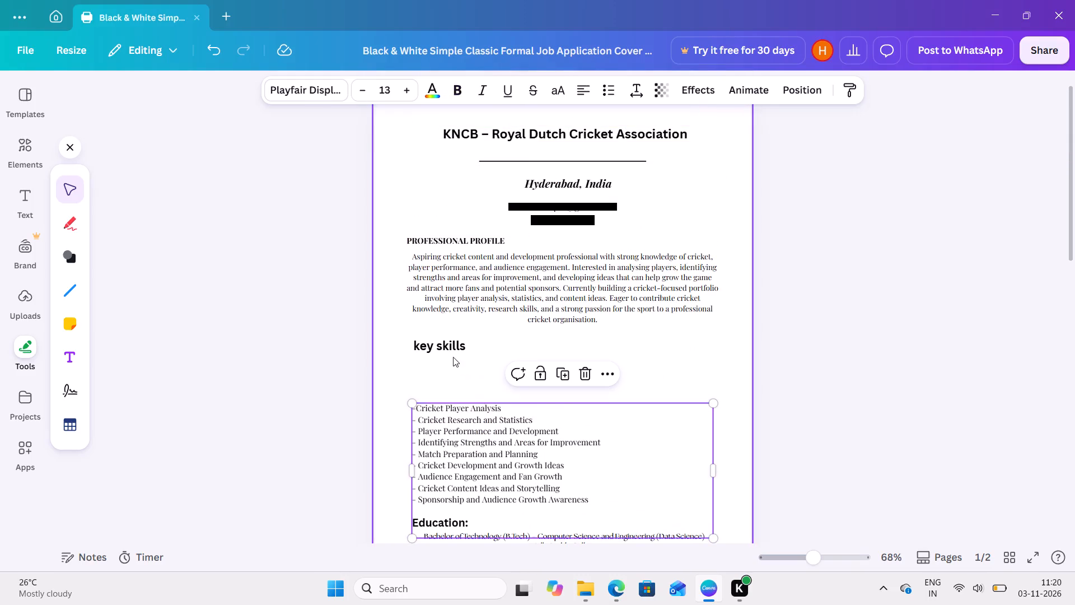
pyautogui.scroll(1, 453, 357)
pyautogui.moveTo(453, 339); pyautogui.dragTo(454, 374)
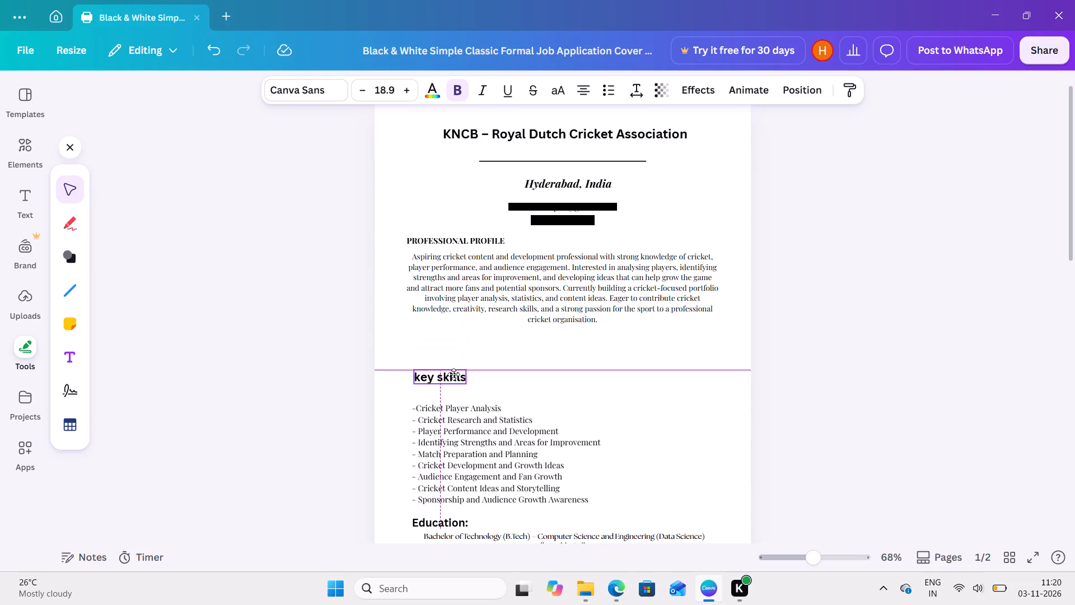
pyautogui.moveTo(454, 374); pyautogui.dragTo(454, 387)
# Move the professional profile paragraph down to just above "key skills" and bring the "PROFESSIONAL PROFILE" heading directly above it.
pyautogui.moveTo(517, 291); pyautogui.dragTo(515, 340)
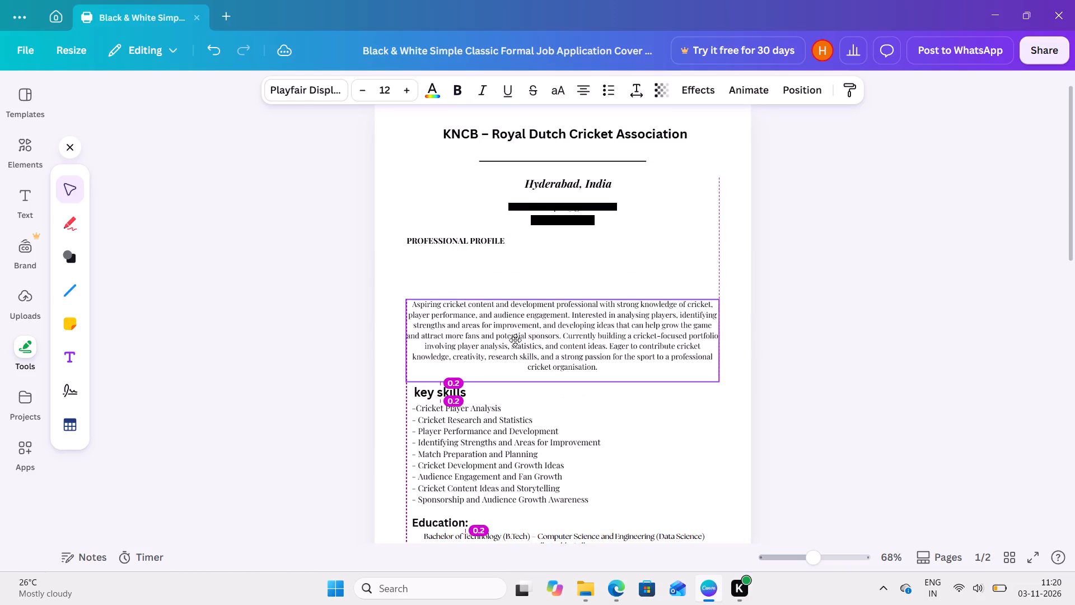
pyautogui.moveTo(515, 340); pyautogui.dragTo(515, 346)
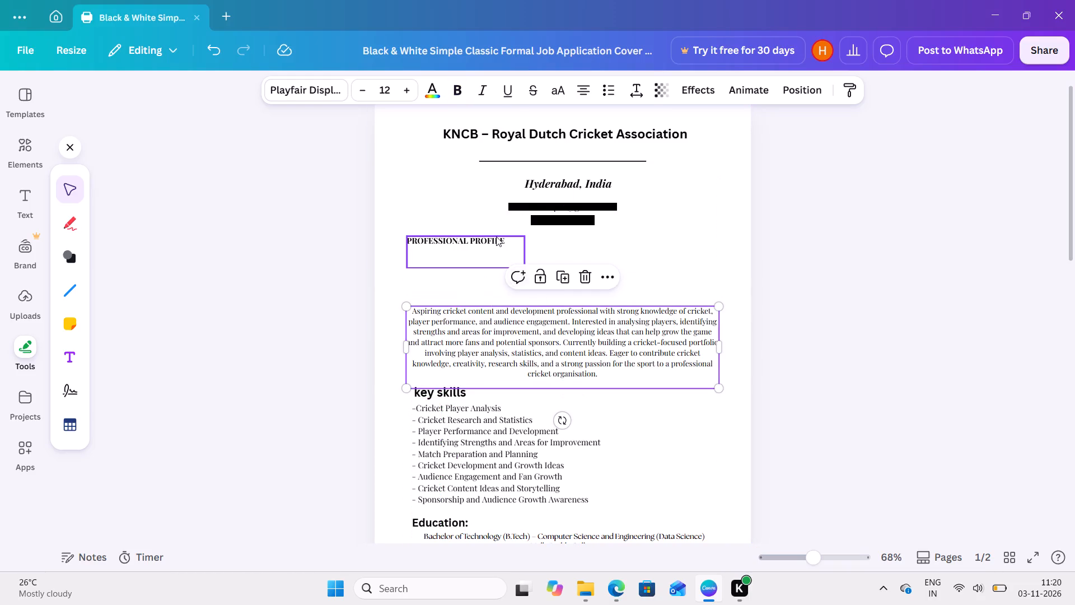
pyautogui.moveTo(496, 236); pyautogui.dragTo(496, 287)
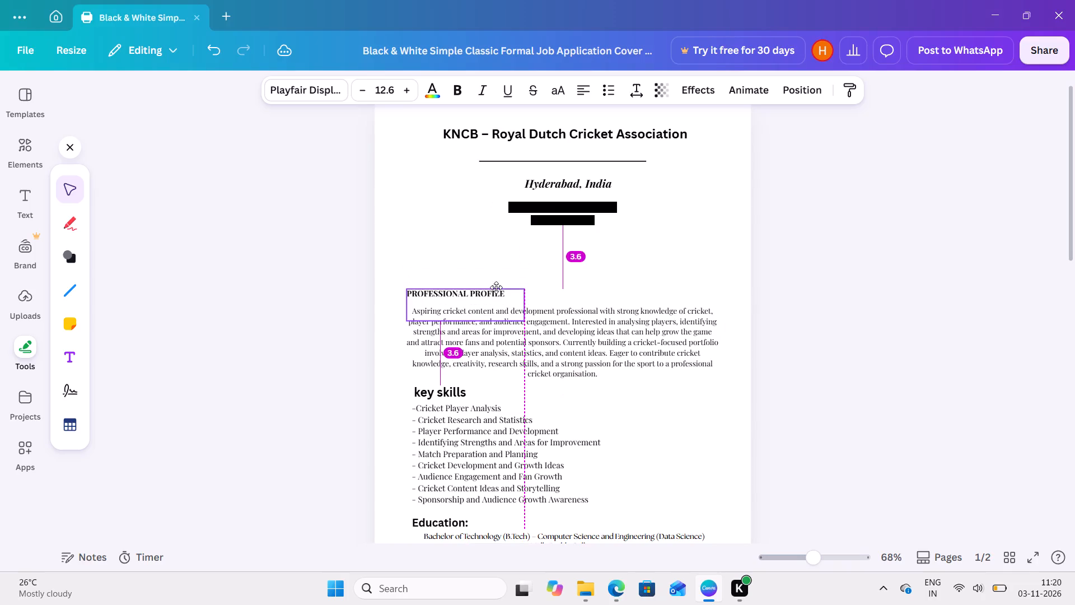
pyautogui.moveTo(496, 287); pyautogui.dragTo(496, 293)
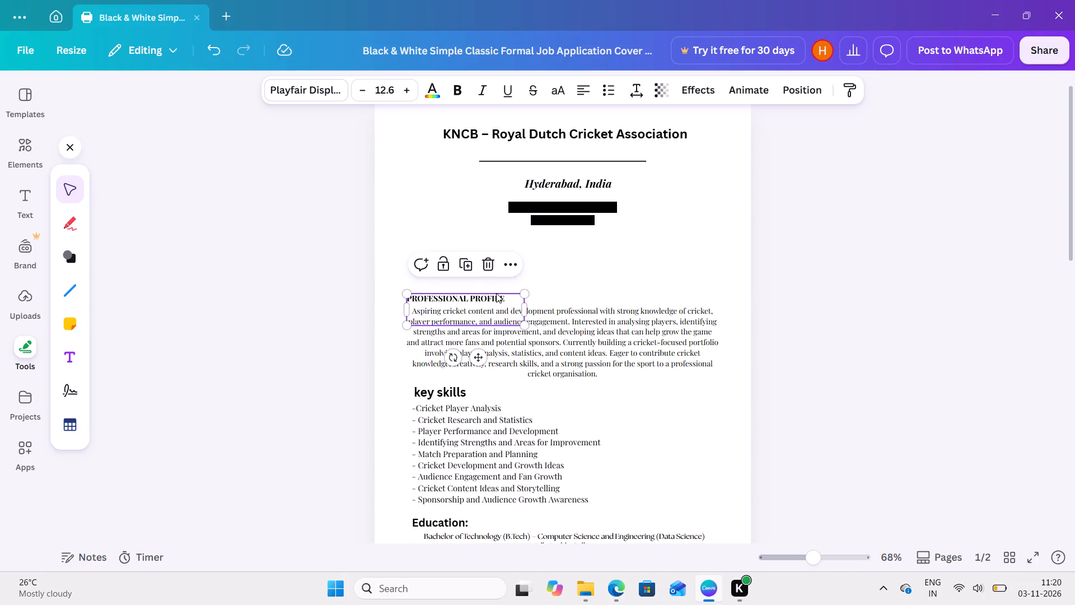
# Move the contact details block down towards the professional profile and place the "Hyderabad, India" line just above it.
pyautogui.moveTo(562, 204); pyautogui.dragTo(561, 234)
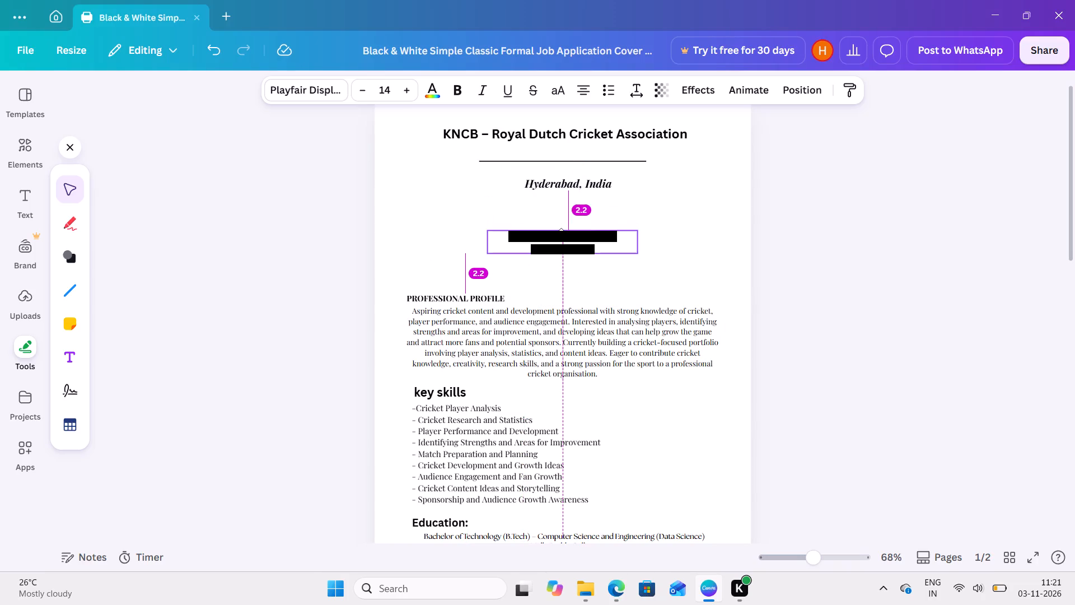
pyautogui.moveTo(561, 234); pyautogui.dragTo(562, 249)
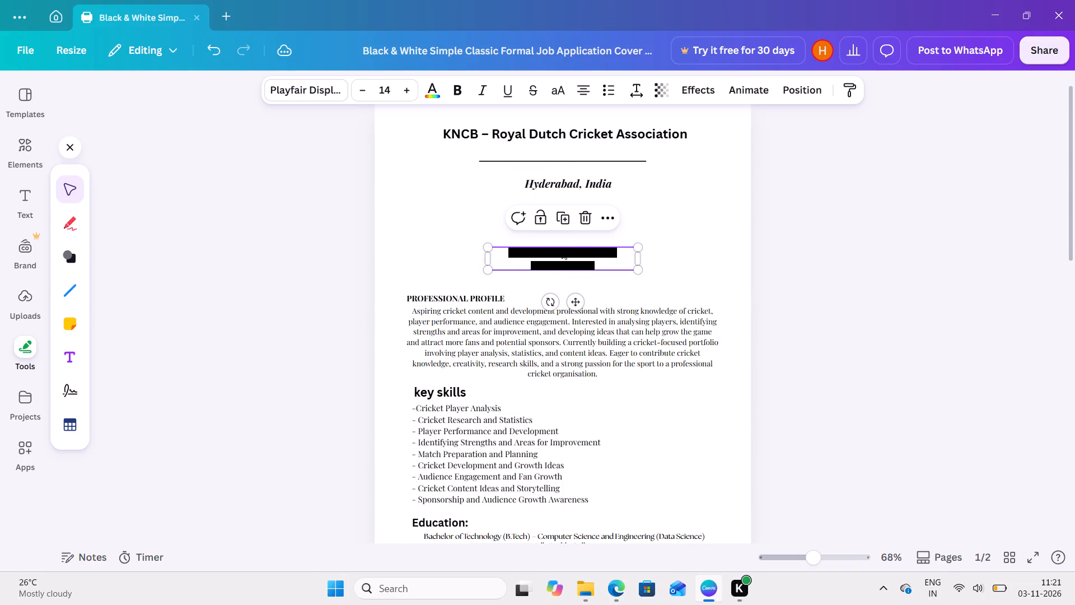
pyautogui.moveTo(577, 184); pyautogui.dragTo(577, 236)
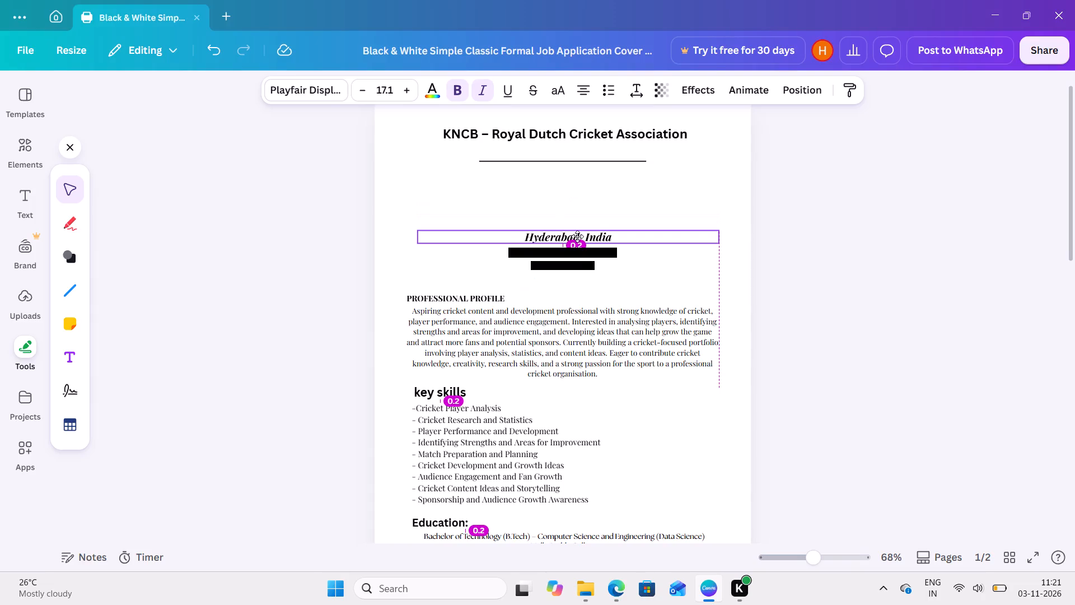
pyautogui.moveTo(577, 236); pyautogui.dragTo(577, 235)
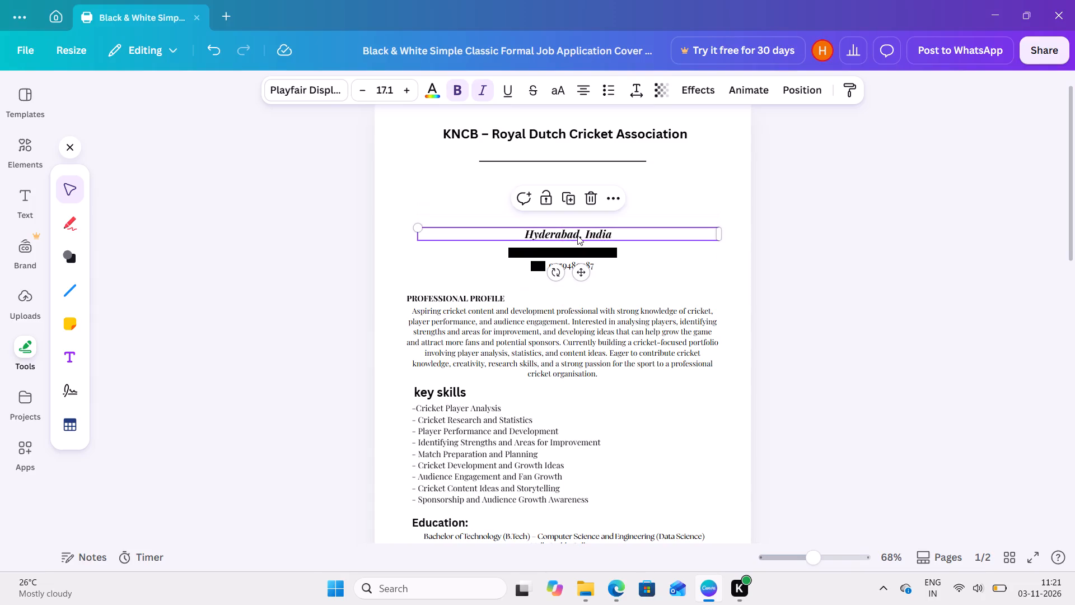
pyautogui.click(392, 267)
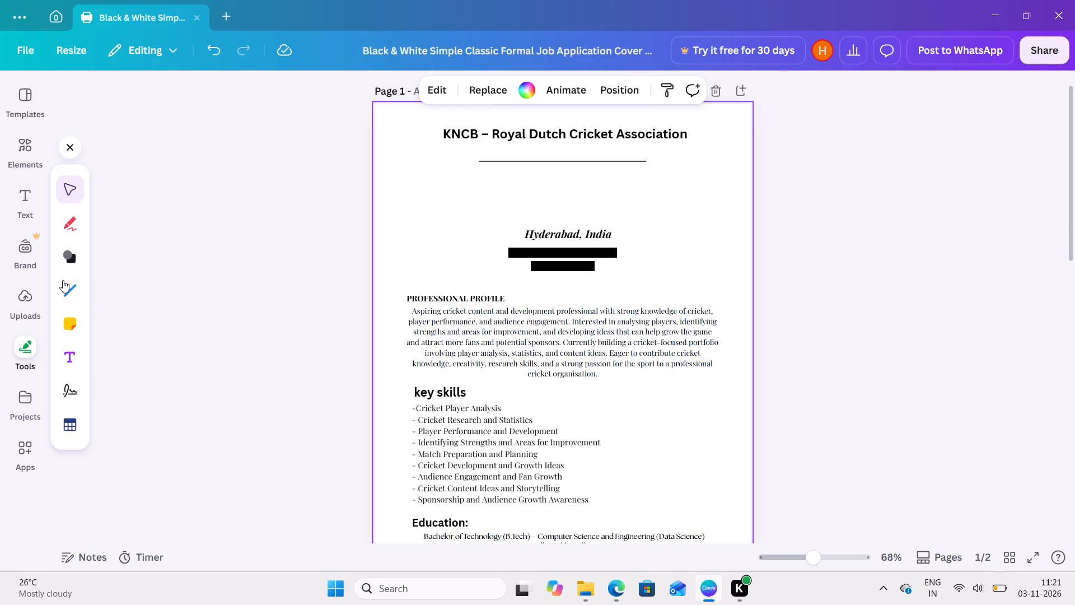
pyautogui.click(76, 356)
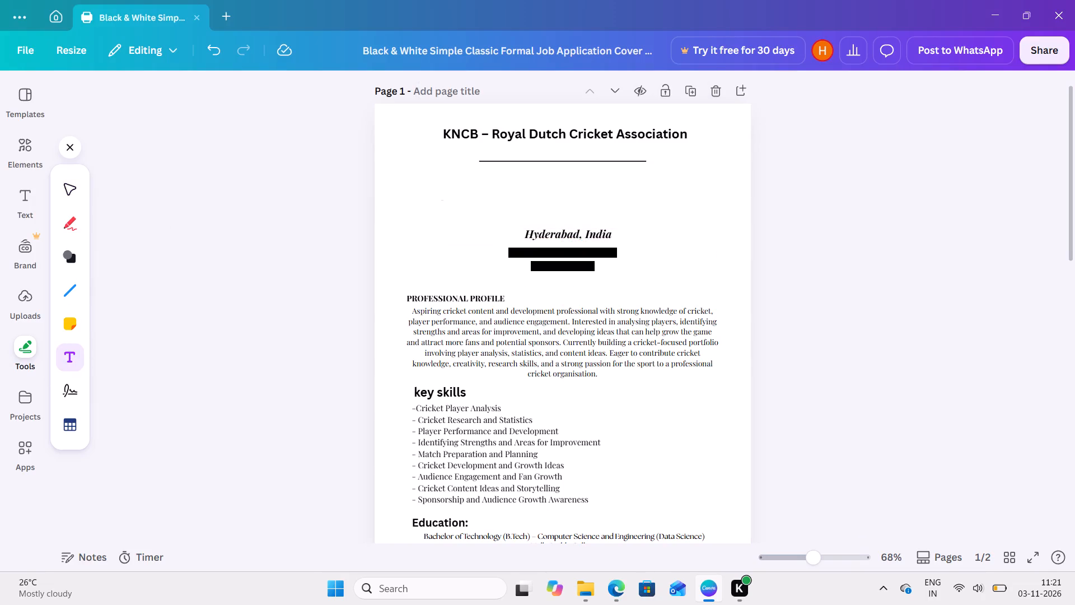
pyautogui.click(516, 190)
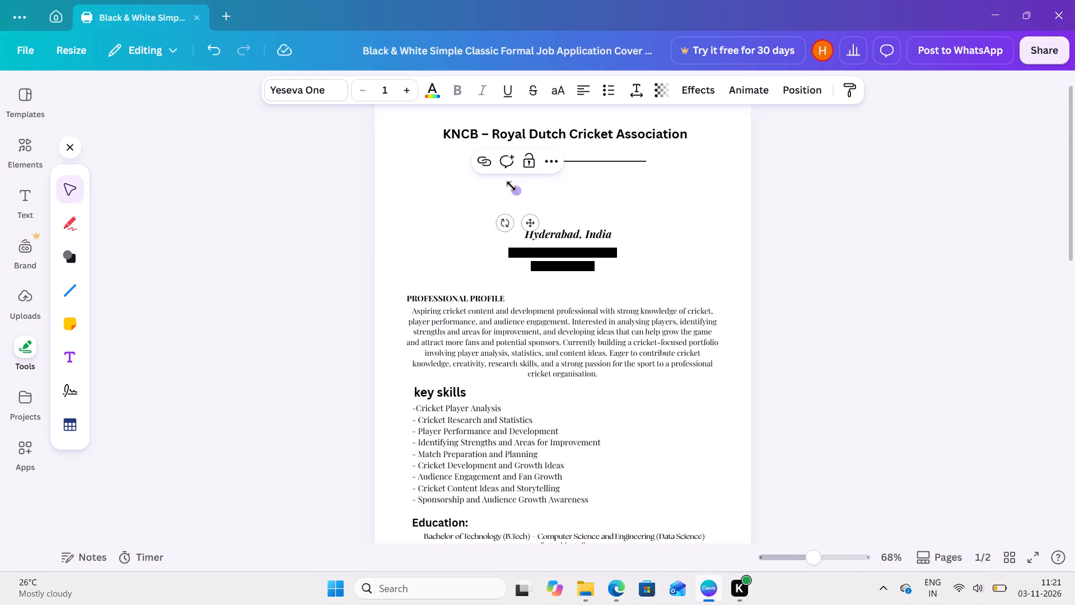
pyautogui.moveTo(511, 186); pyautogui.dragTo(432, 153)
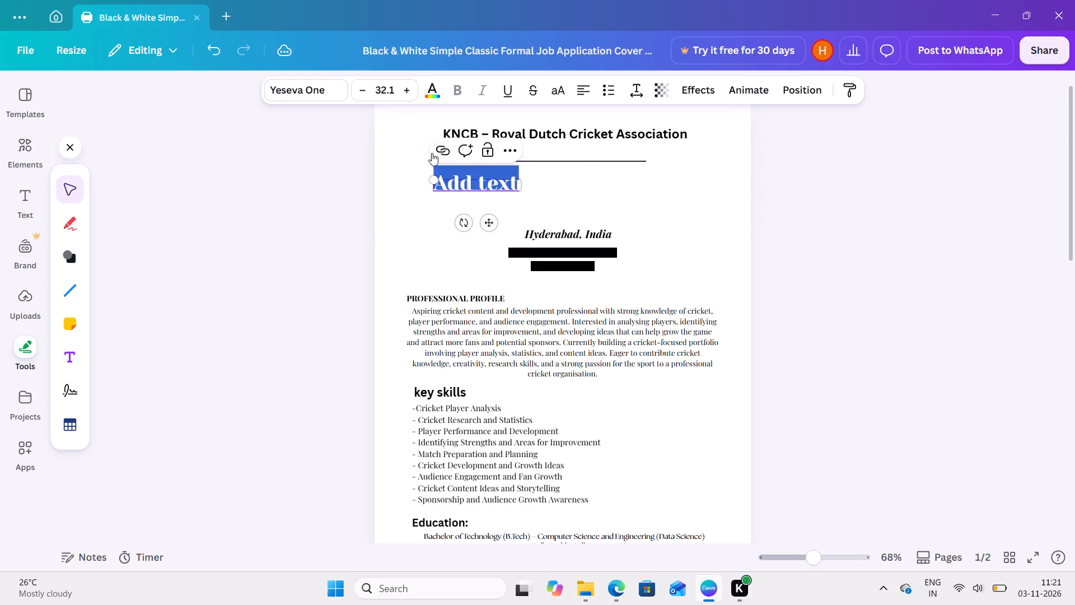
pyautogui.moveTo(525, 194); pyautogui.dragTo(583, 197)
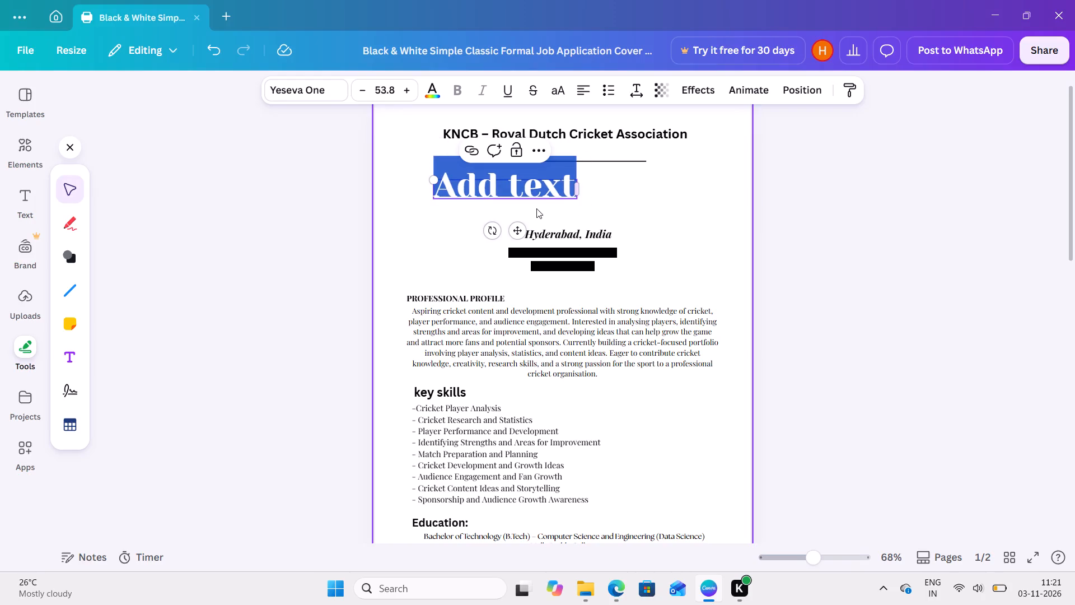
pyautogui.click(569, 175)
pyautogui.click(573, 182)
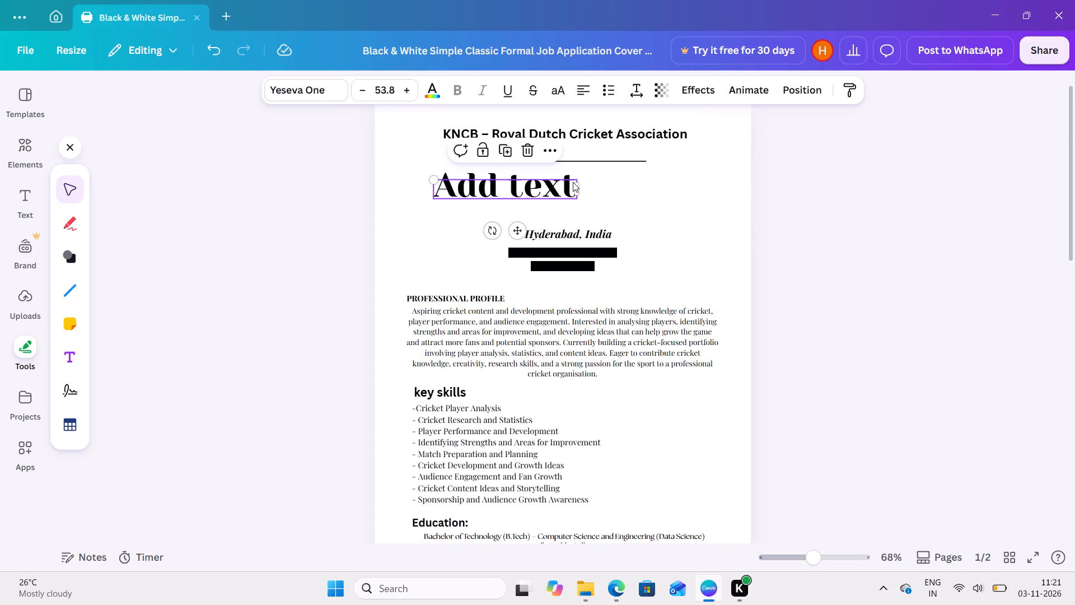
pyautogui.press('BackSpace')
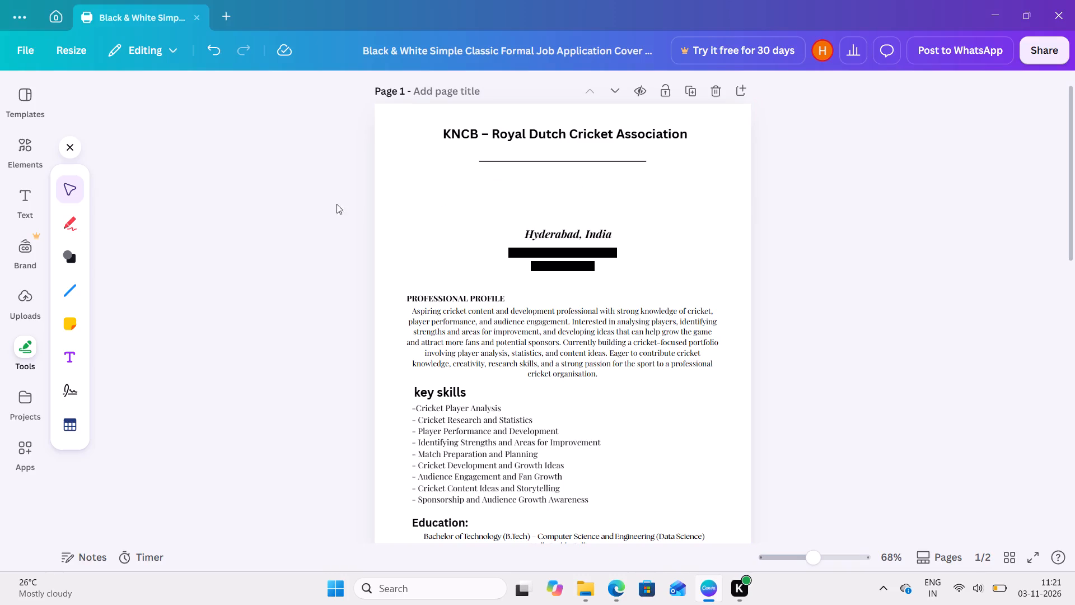
# Add a text box in the gap beneath the title line and enlarge it to a font size of about 47.9.
pyautogui.click(75, 361)
pyautogui.click(490, 189)
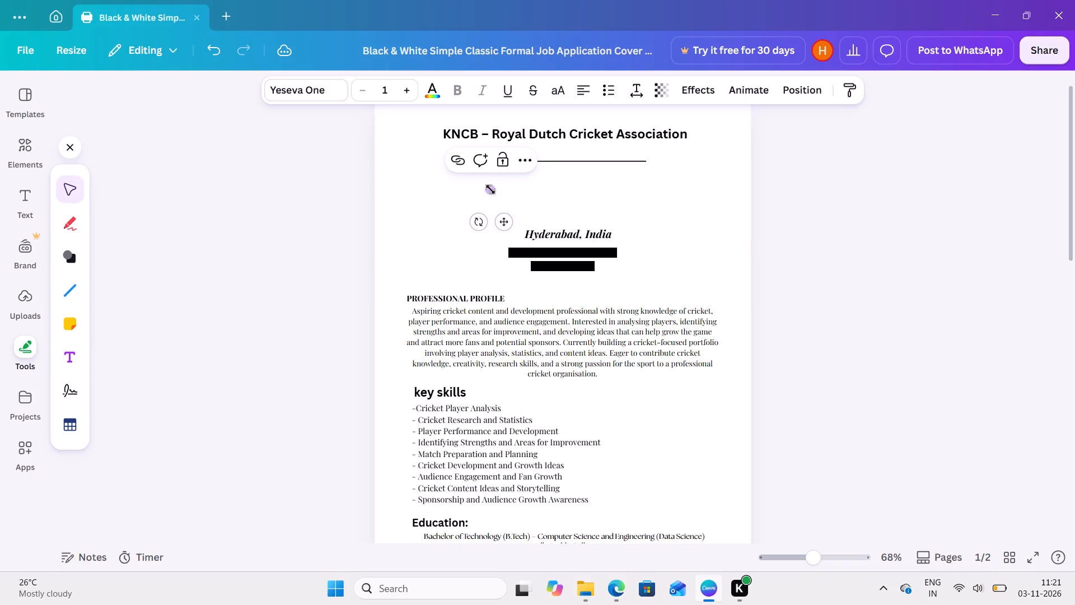
pyautogui.moveTo(483, 187); pyautogui.dragTo(429, 153)
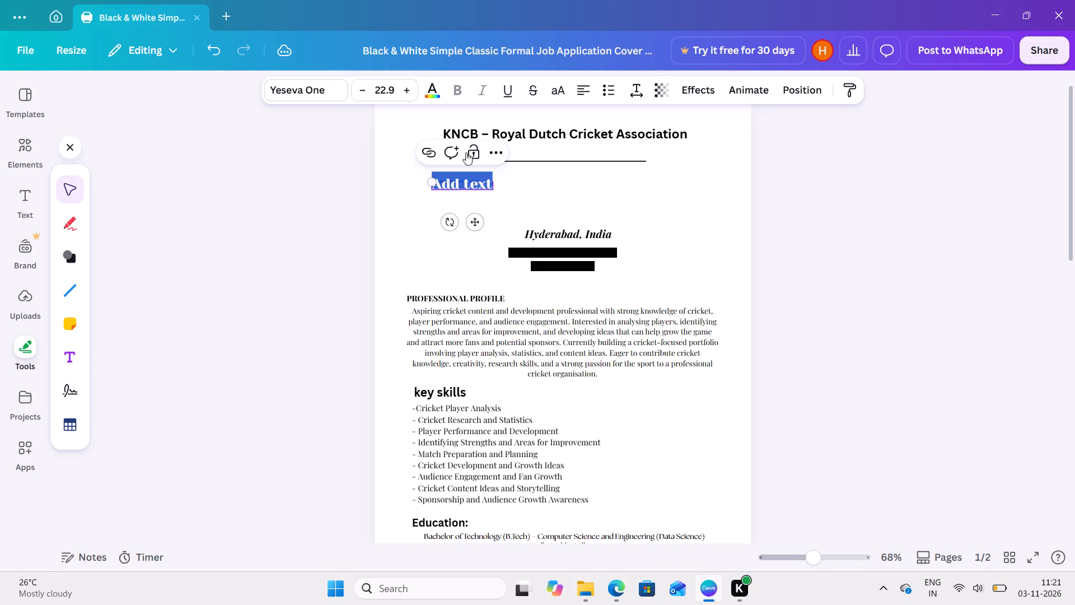
pyautogui.moveTo(491, 189); pyautogui.dragTo(530, 188)
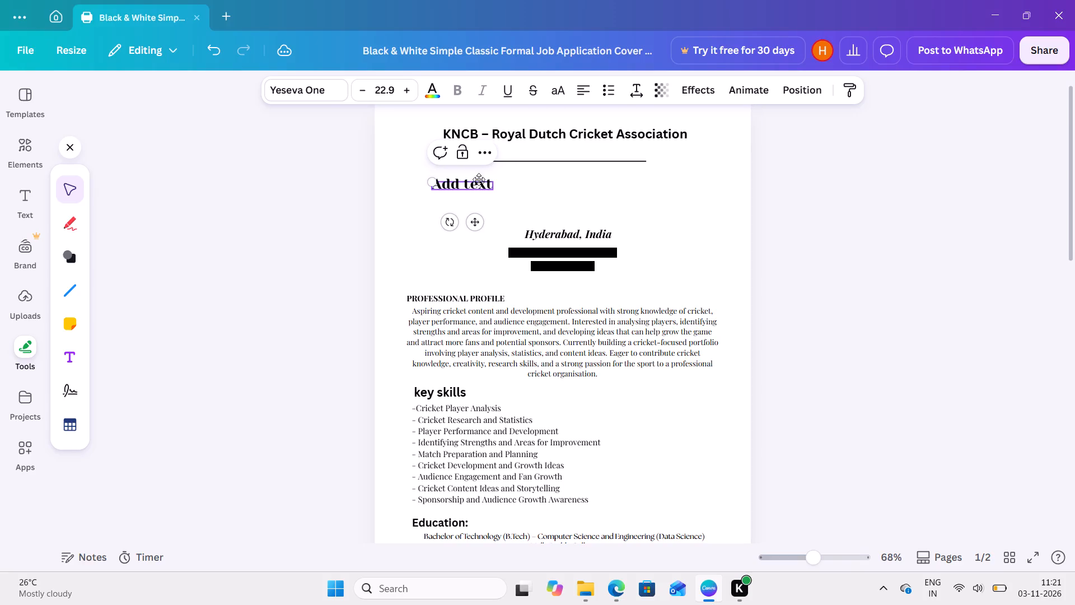
pyautogui.click(490, 179)
pyautogui.click(490, 179)
pyautogui.moveTo(490, 179); pyautogui.dragTo(557, 171)
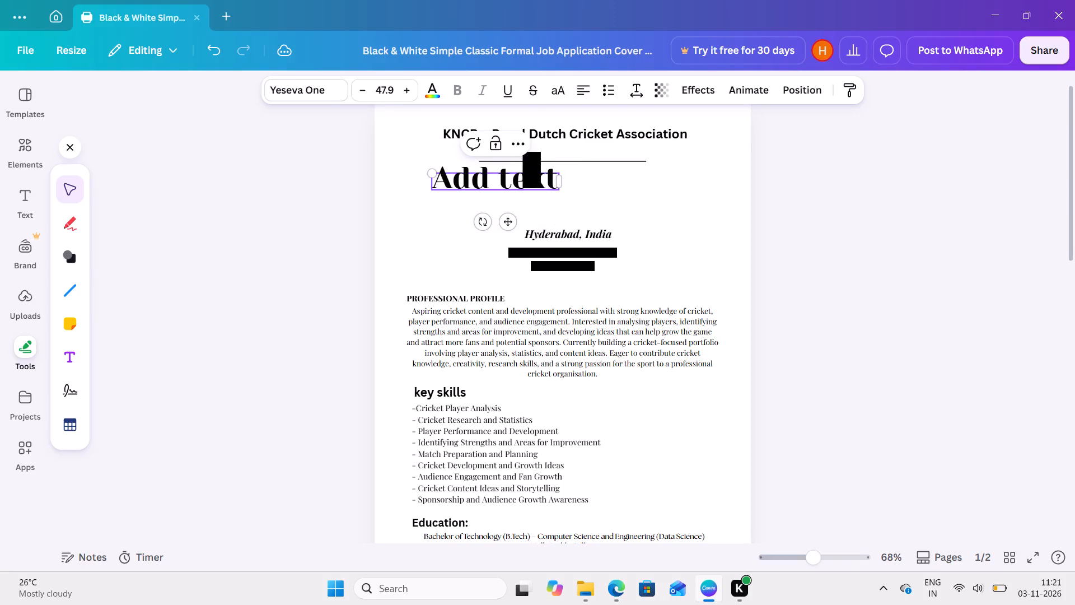
# Replace the new text box's placeholder with the applicant's first name in capitals.
pyautogui.click(554, 177)
pyautogui.press('BackSpace')
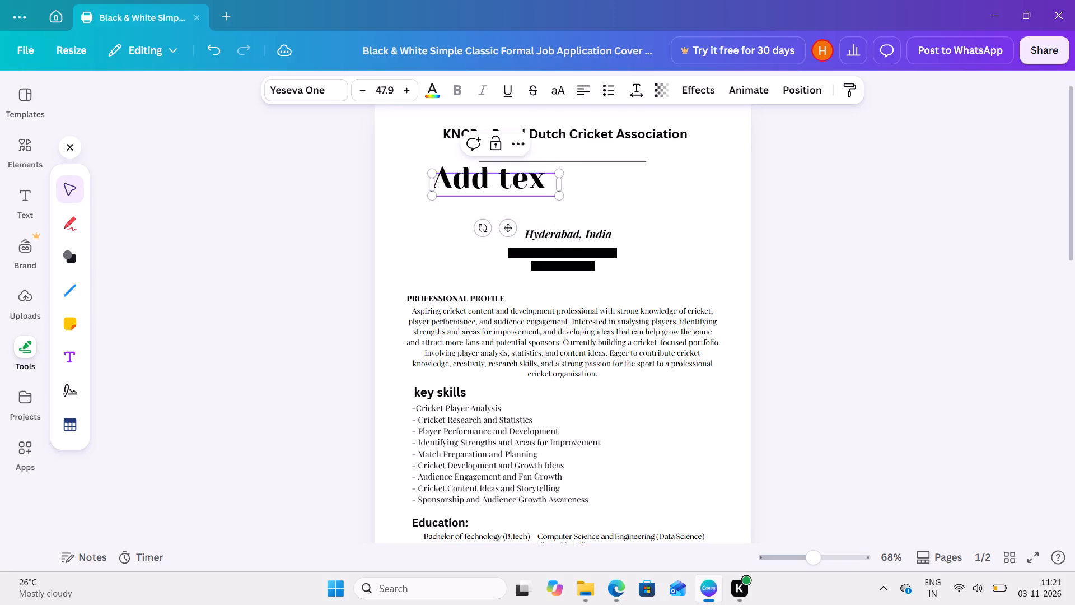
pyautogui.press('BackSpace')
pyautogui.press('BackSpace')
pyautogui.press('BackSpace')
pyautogui.press('BackSpace')
pyautogui.press('BackSpace')
pyautogui.press('BackSpace')
pyautogui.press('BackSpace')
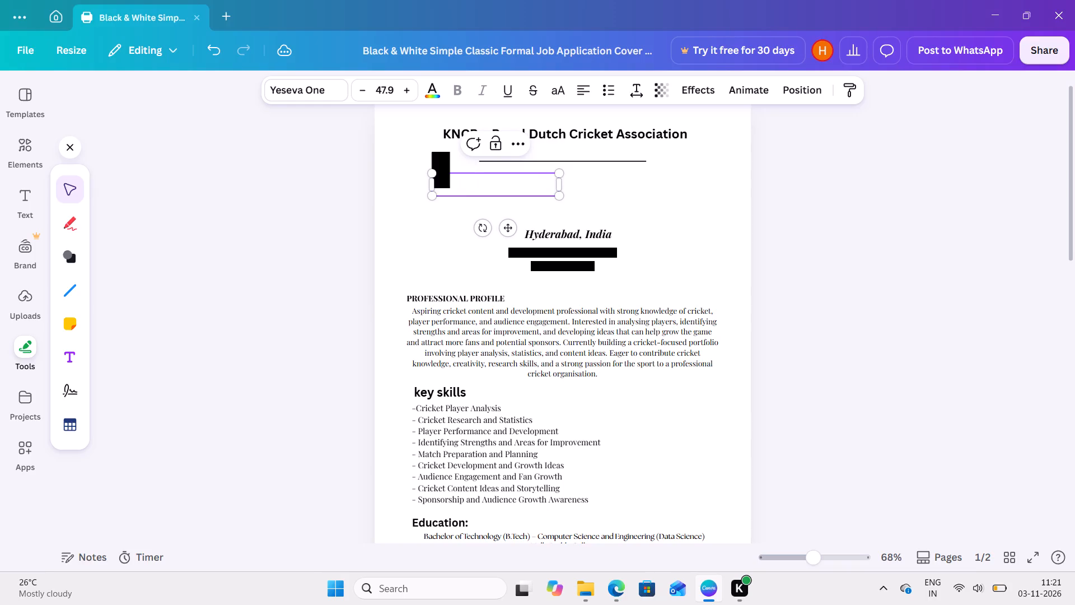
pyautogui.write('HARISH')
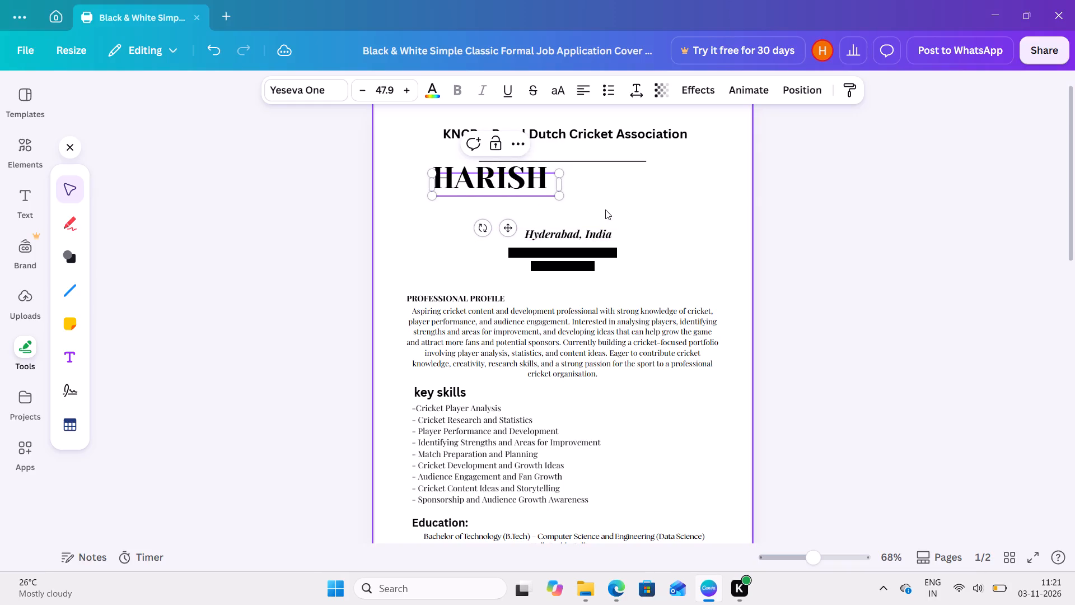
pyautogui.moveTo(606, 208); pyautogui.dragTo(623, 207)
pyautogui.click(623, 207)
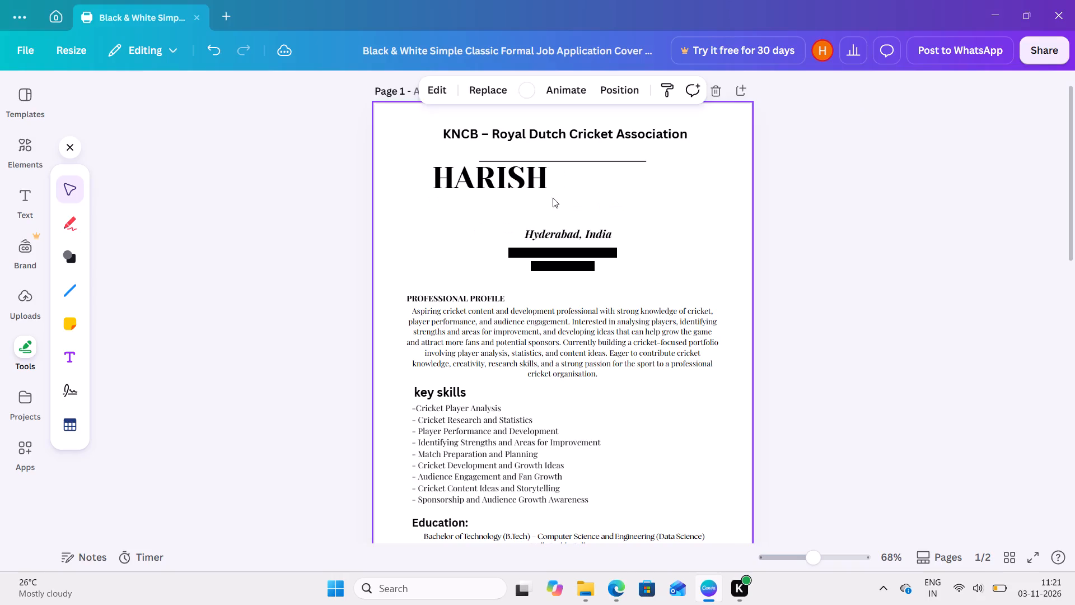
# Move the name so it sits centred between the title line and "Hyderabad, India".
pyautogui.moveTo(536, 187); pyautogui.dragTo(600, 194)
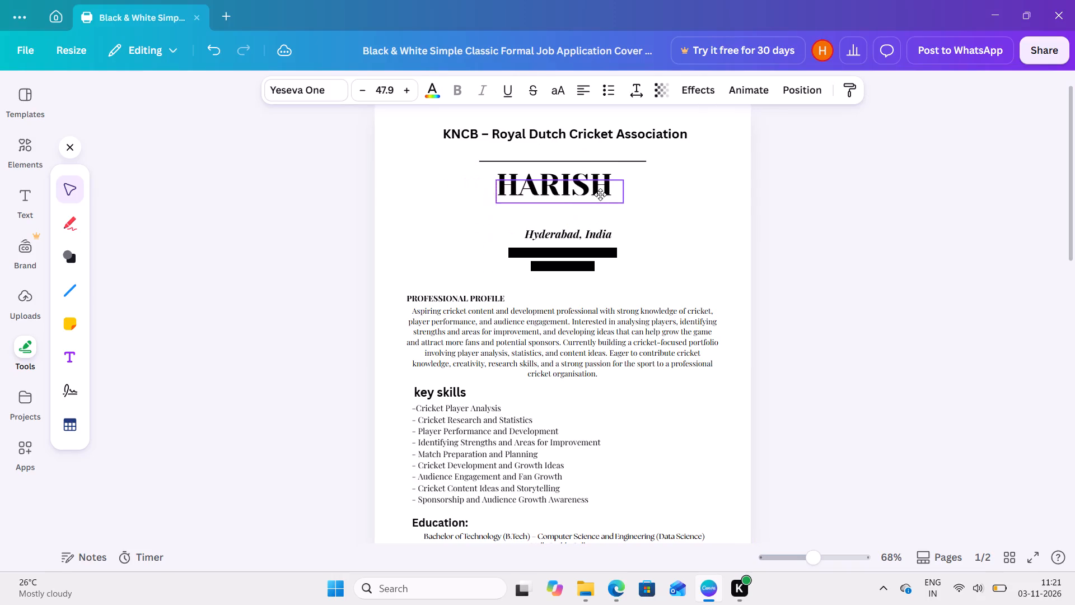
pyautogui.moveTo(600, 194); pyautogui.dragTo(609, 194)
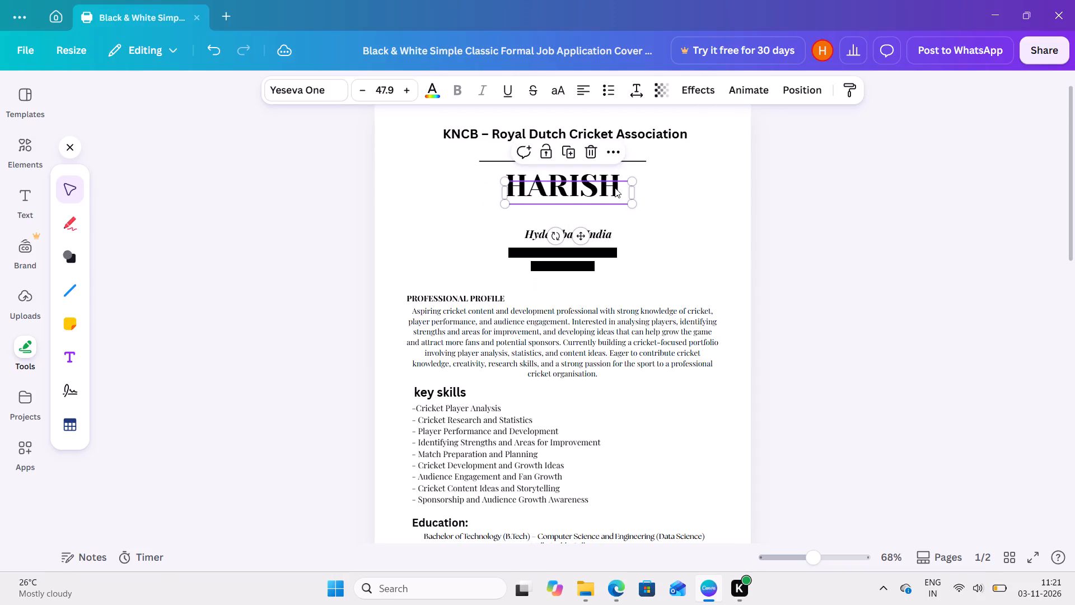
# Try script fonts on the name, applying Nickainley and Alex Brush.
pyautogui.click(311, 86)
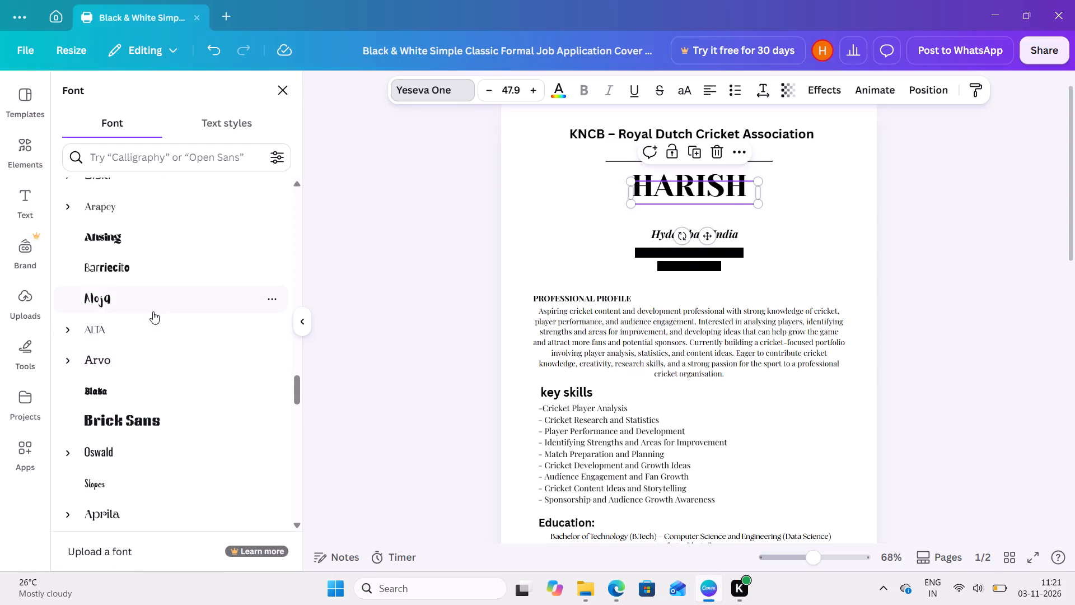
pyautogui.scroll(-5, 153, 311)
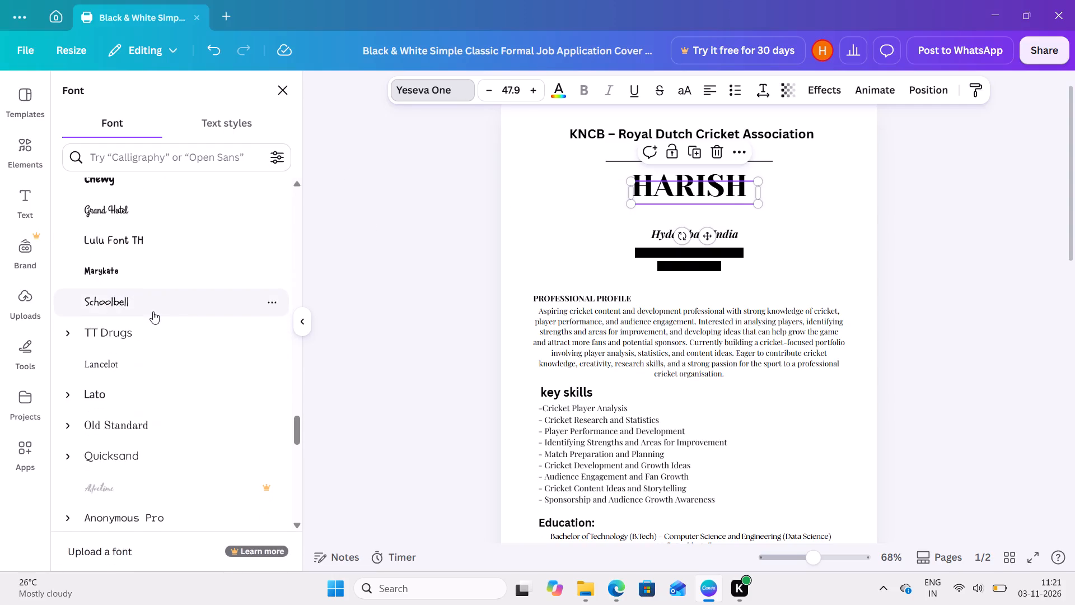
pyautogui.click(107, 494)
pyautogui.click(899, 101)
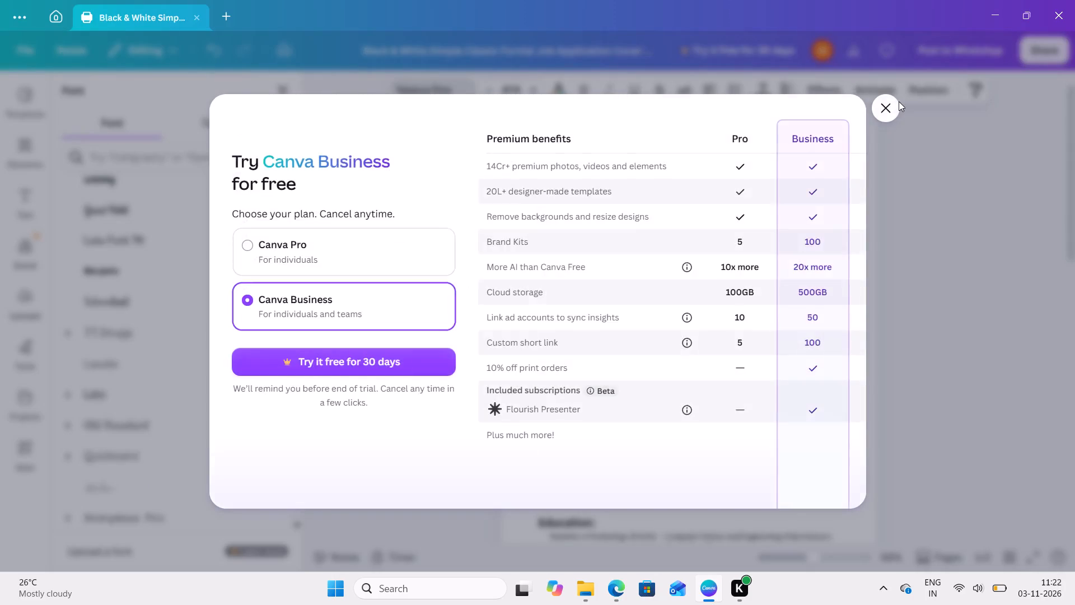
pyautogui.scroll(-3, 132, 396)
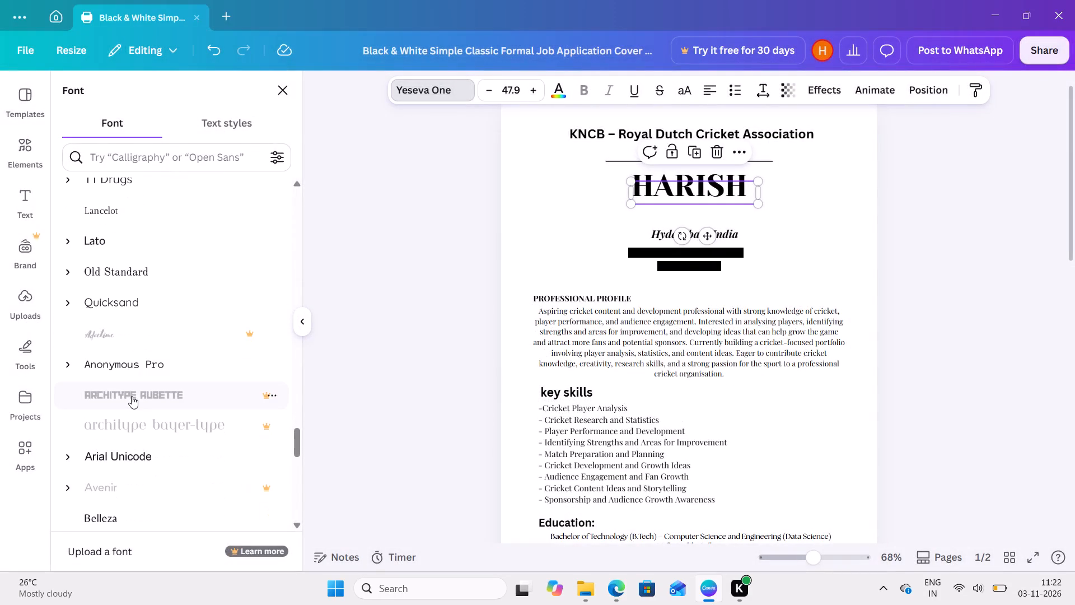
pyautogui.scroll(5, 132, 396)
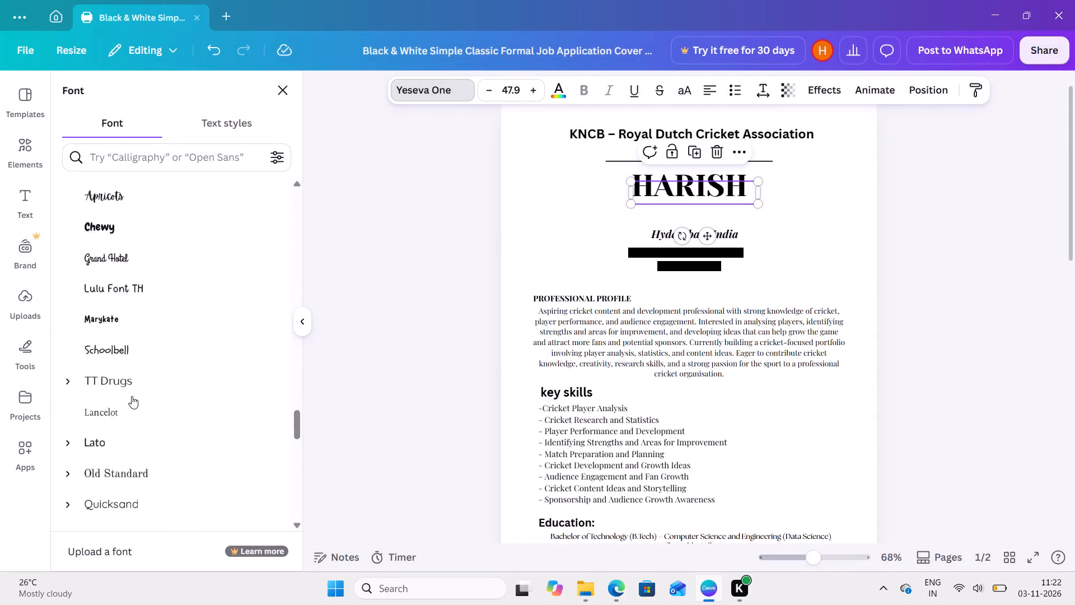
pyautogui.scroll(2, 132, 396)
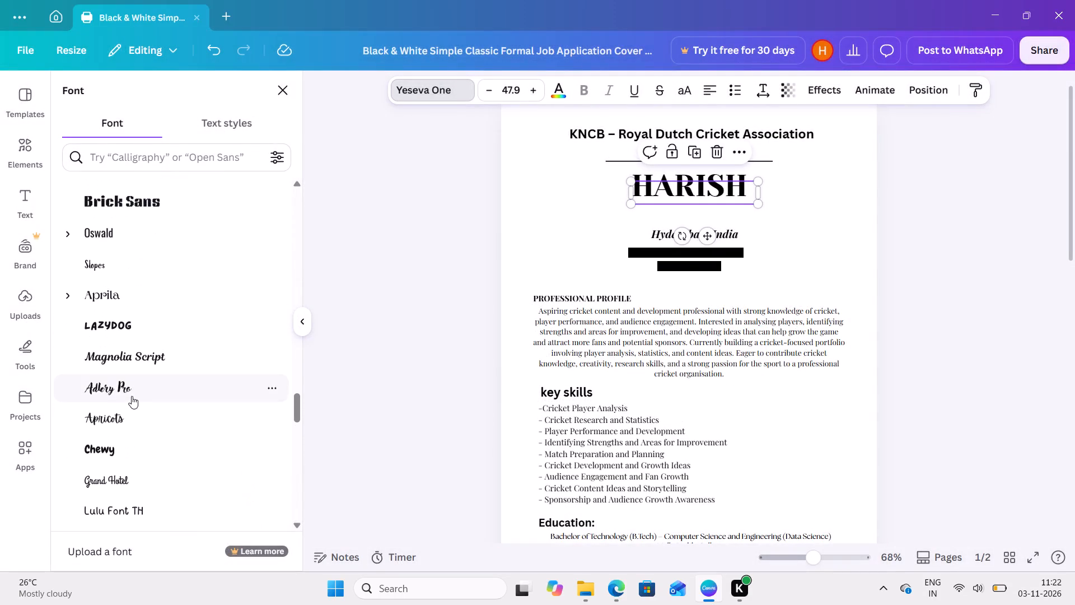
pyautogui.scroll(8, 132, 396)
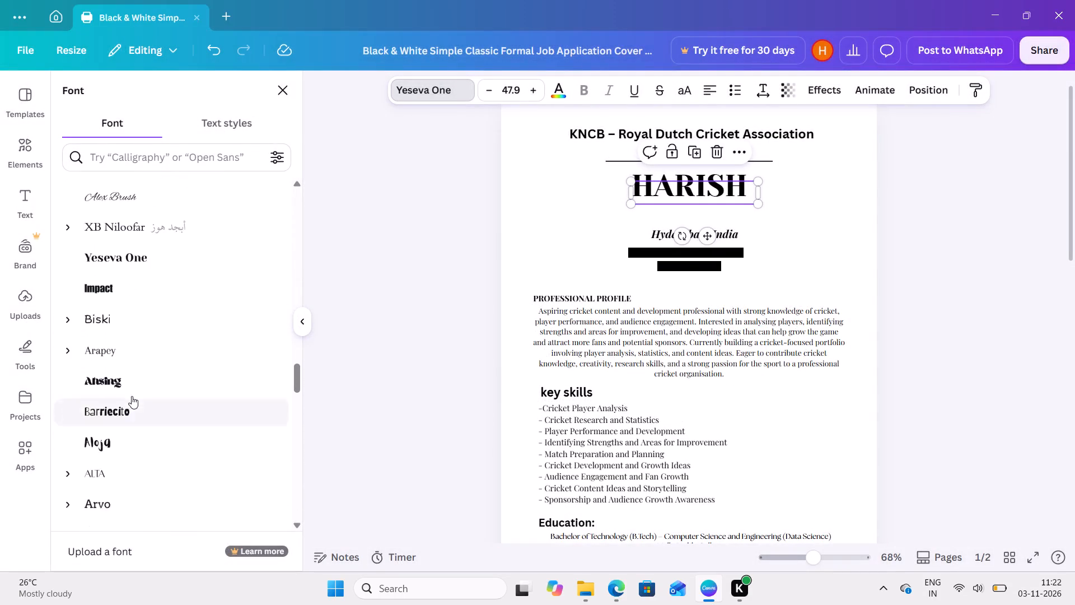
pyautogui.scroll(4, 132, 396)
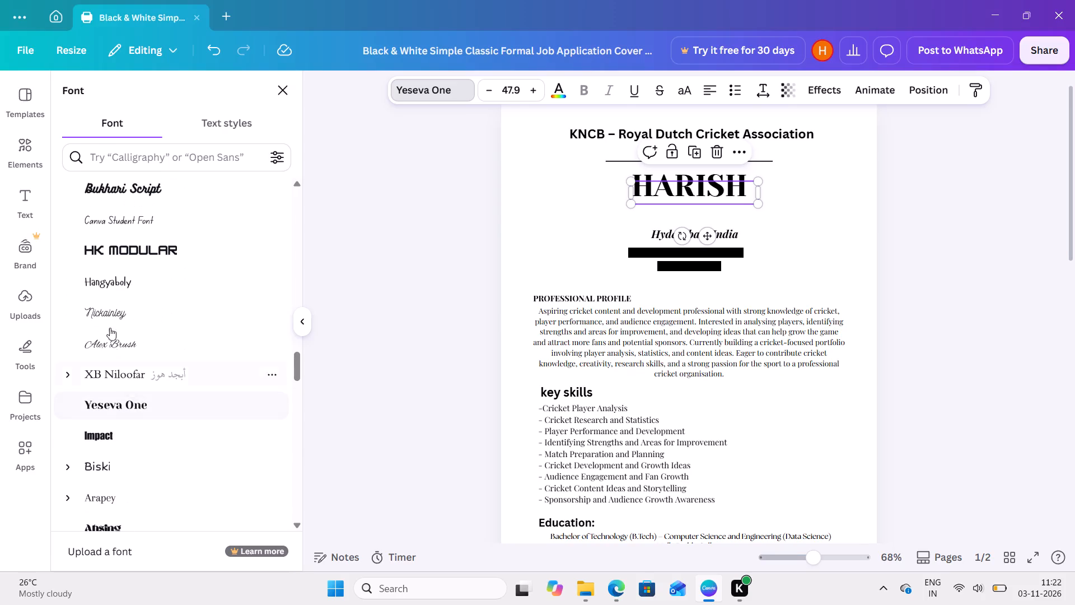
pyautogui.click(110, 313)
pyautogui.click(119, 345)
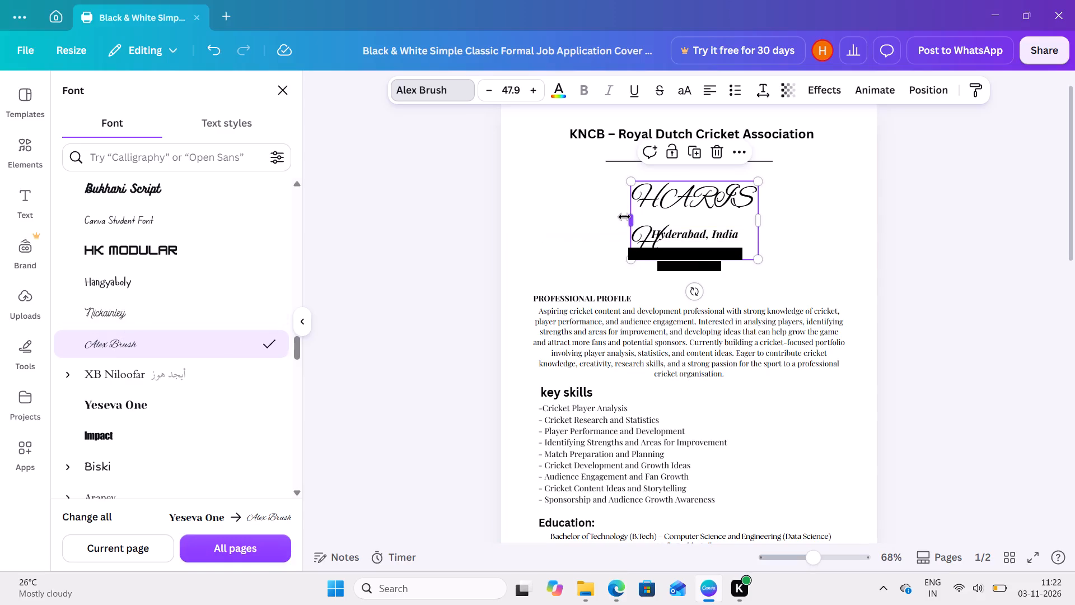
# Widen the name's text box on both sides so the name fits one line, and recentre the name beneath the title line.
pyautogui.moveTo(624, 217); pyautogui.dragTo(519, 227)
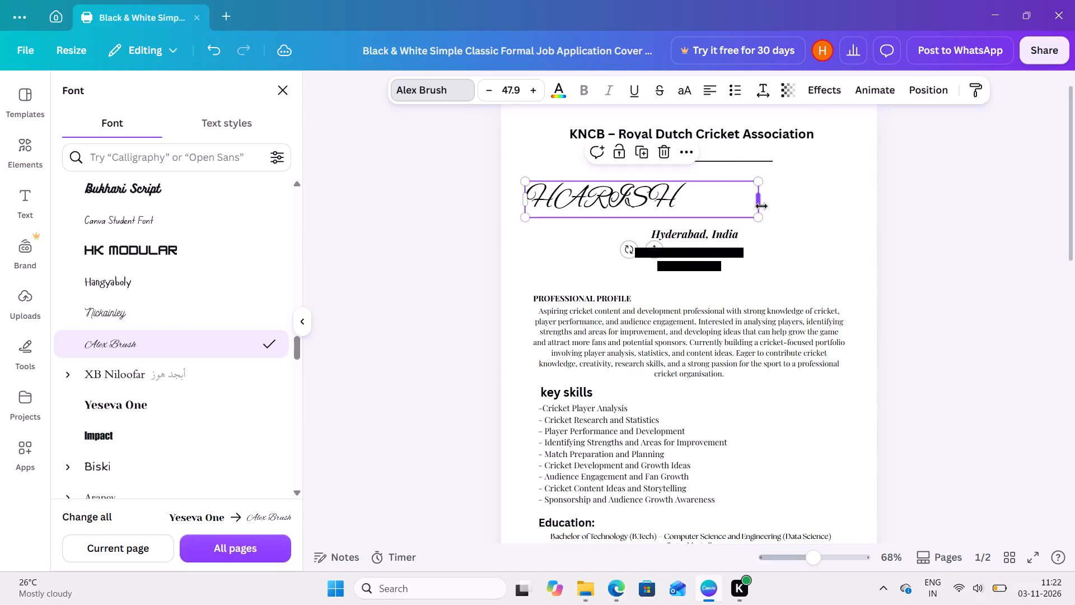
pyautogui.moveTo(761, 206); pyautogui.dragTo(814, 203)
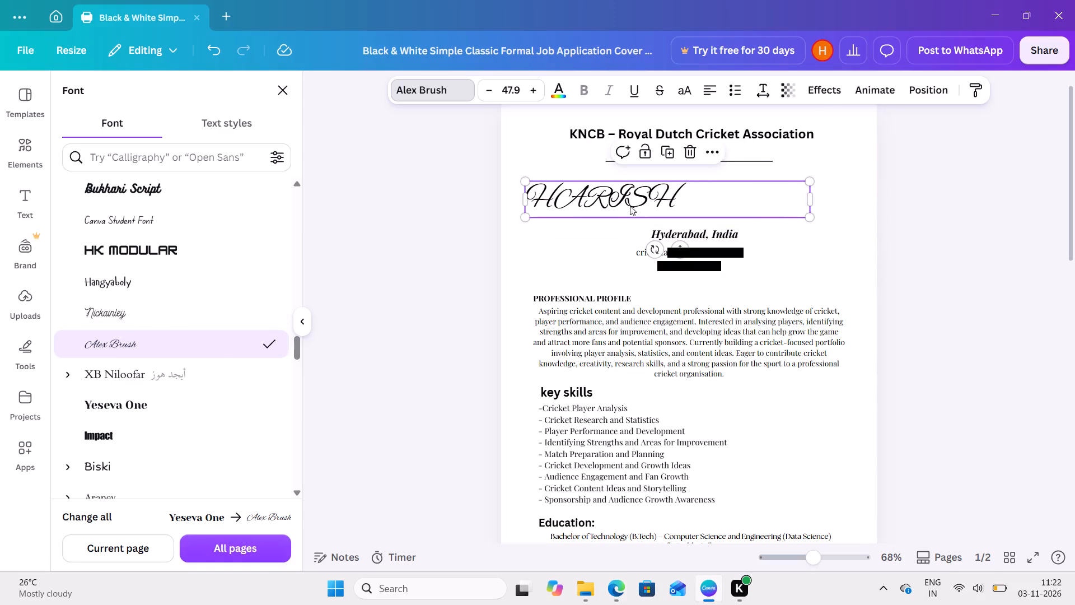
pyautogui.moveTo(623, 203); pyautogui.dragTo(686, 200)
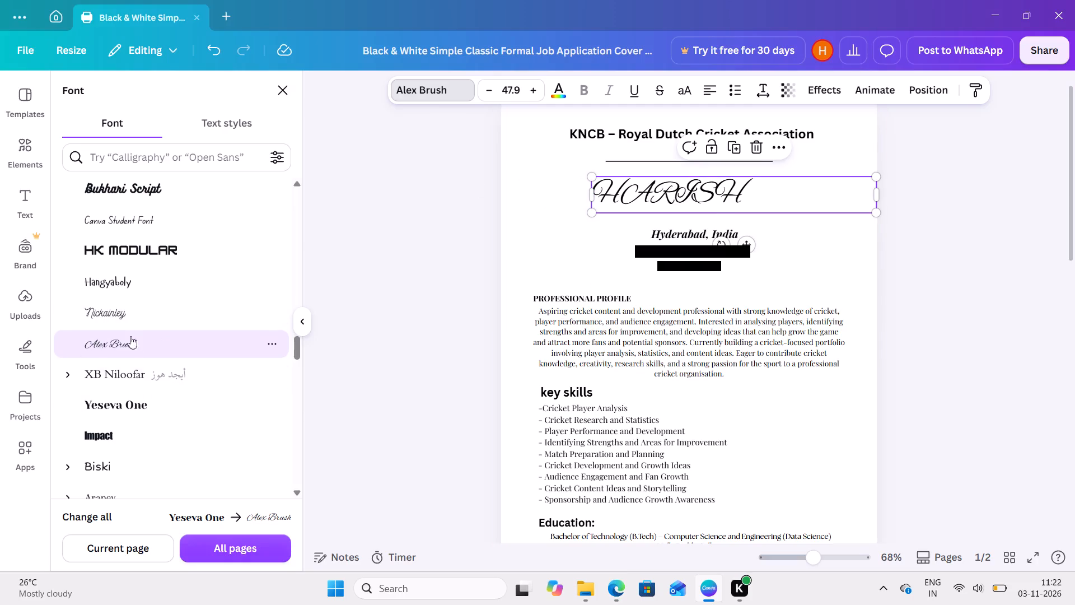
# Set the name's font to Nickainley.
pyautogui.click(123, 317)
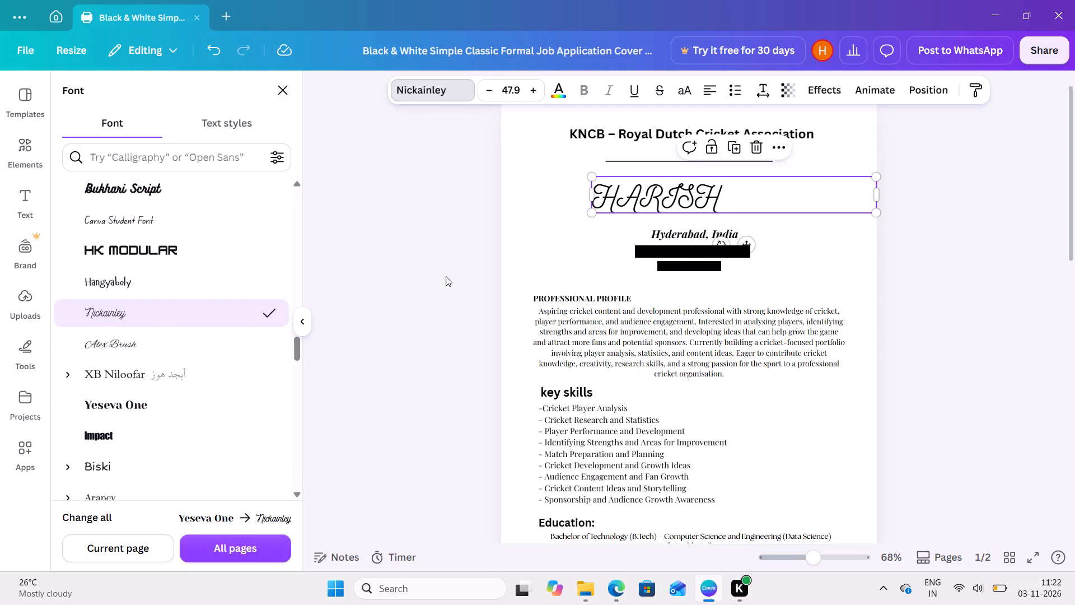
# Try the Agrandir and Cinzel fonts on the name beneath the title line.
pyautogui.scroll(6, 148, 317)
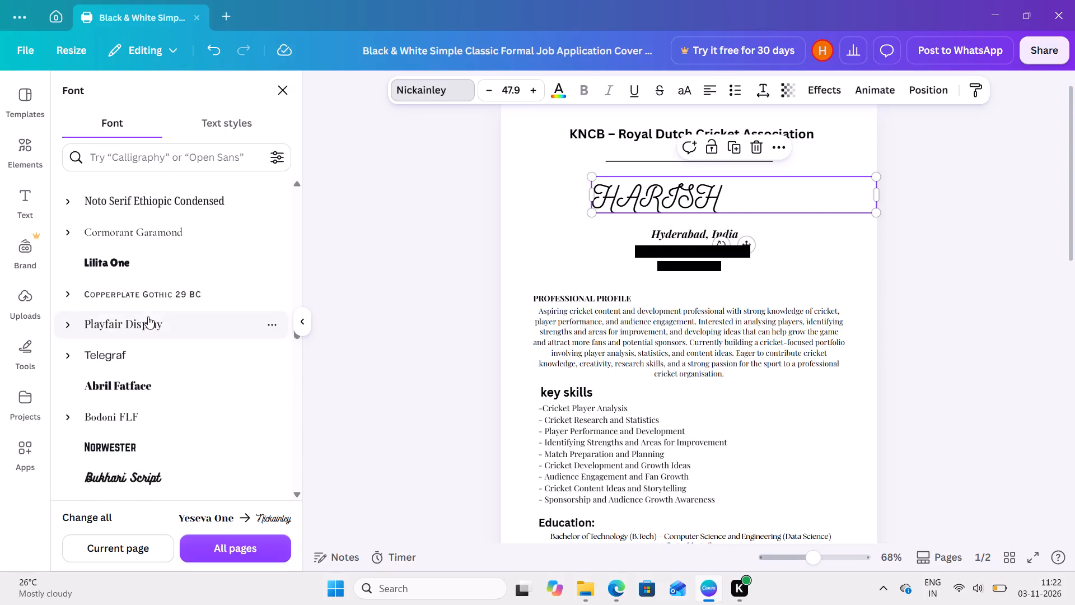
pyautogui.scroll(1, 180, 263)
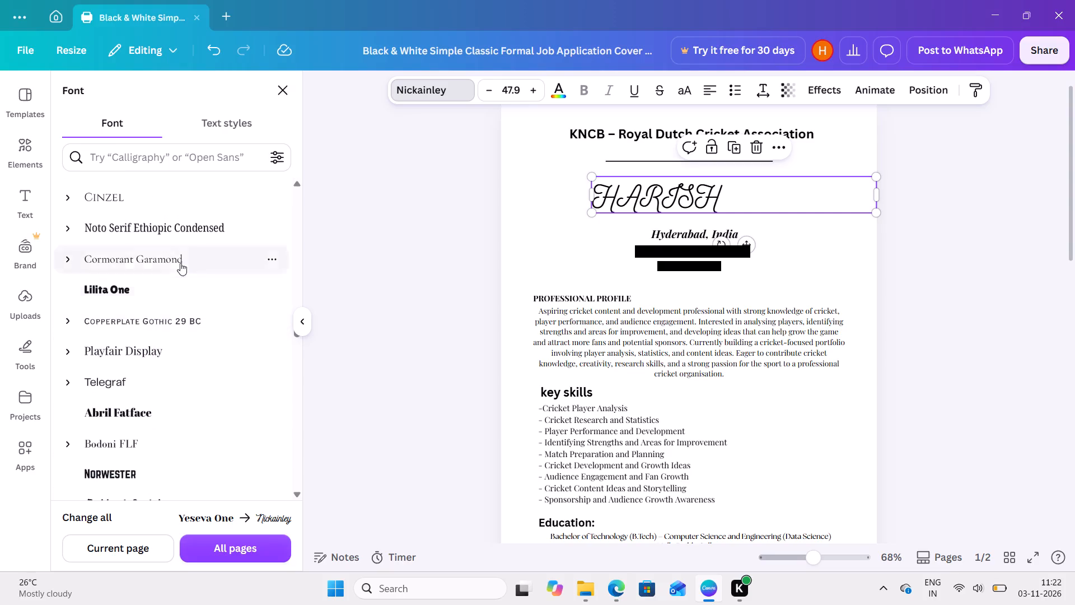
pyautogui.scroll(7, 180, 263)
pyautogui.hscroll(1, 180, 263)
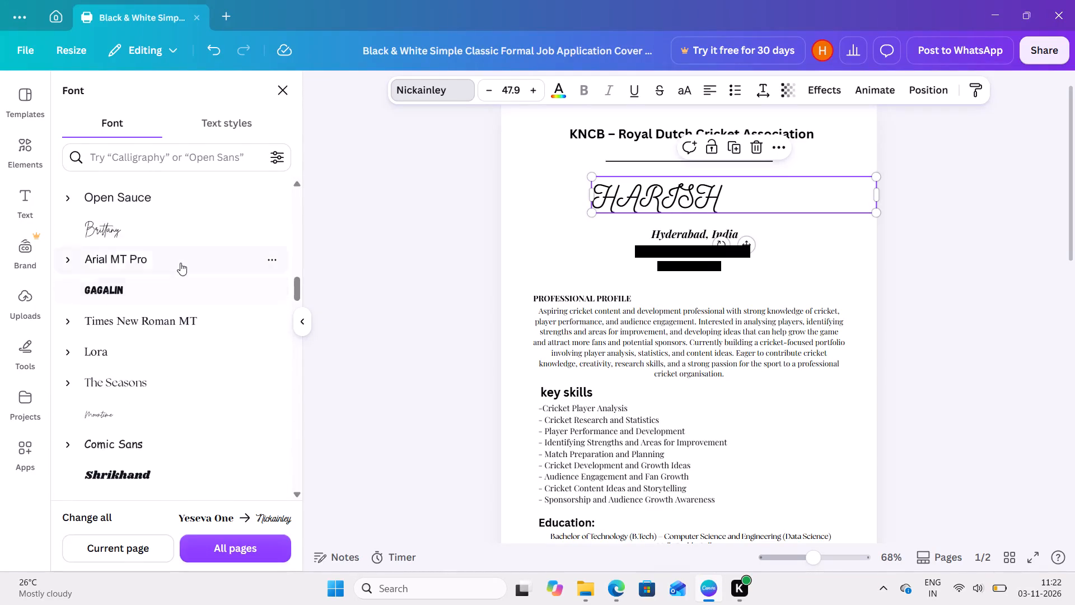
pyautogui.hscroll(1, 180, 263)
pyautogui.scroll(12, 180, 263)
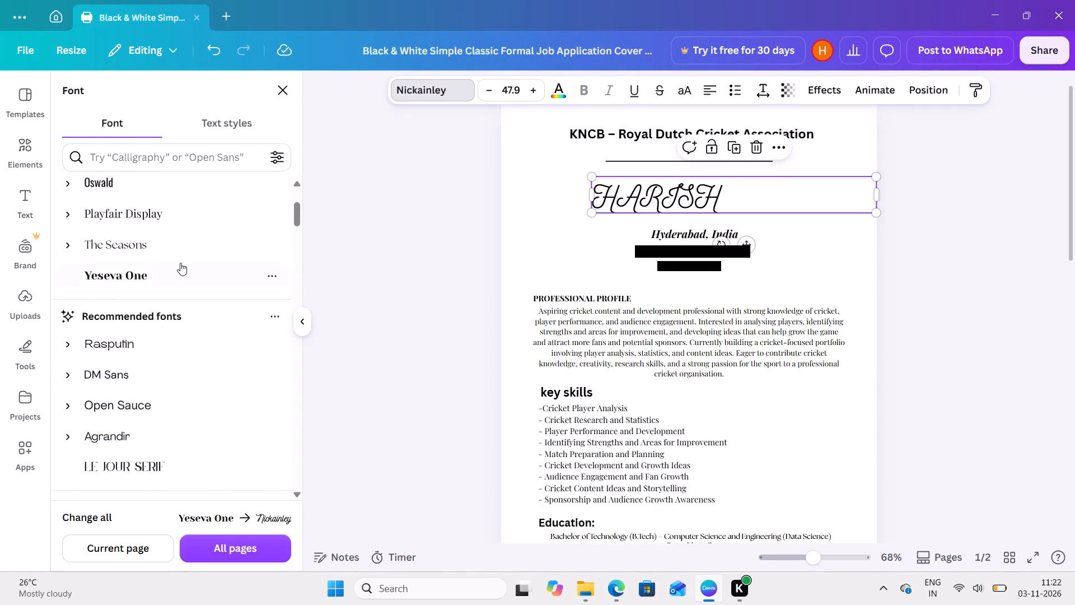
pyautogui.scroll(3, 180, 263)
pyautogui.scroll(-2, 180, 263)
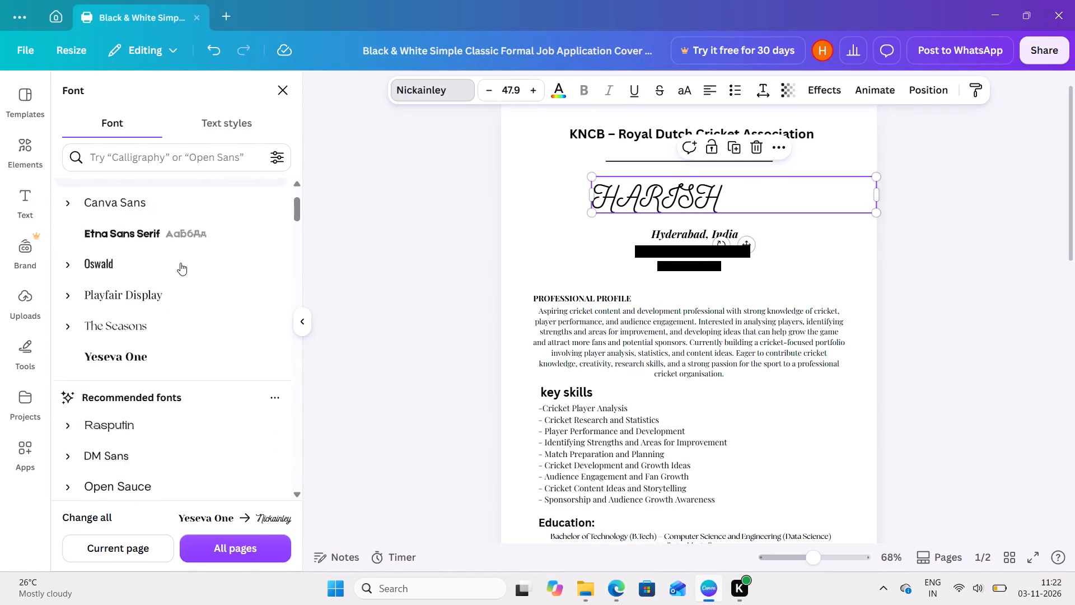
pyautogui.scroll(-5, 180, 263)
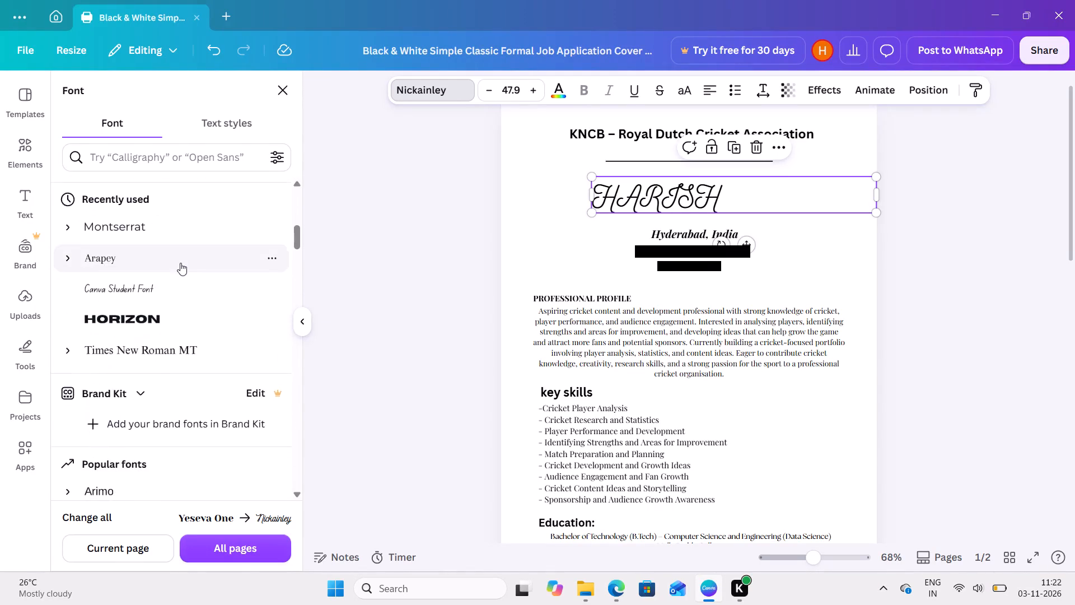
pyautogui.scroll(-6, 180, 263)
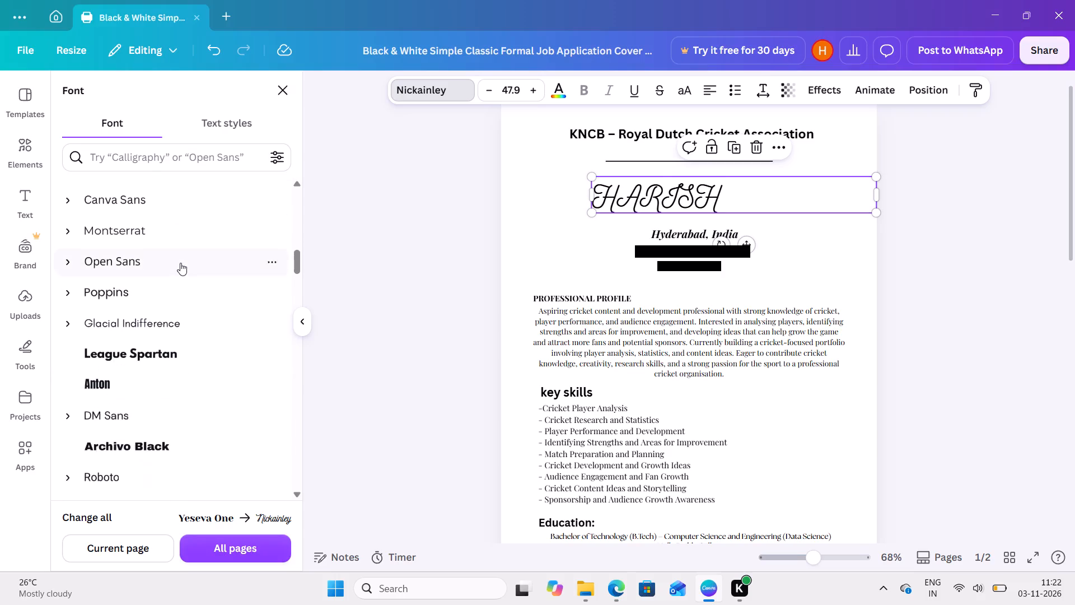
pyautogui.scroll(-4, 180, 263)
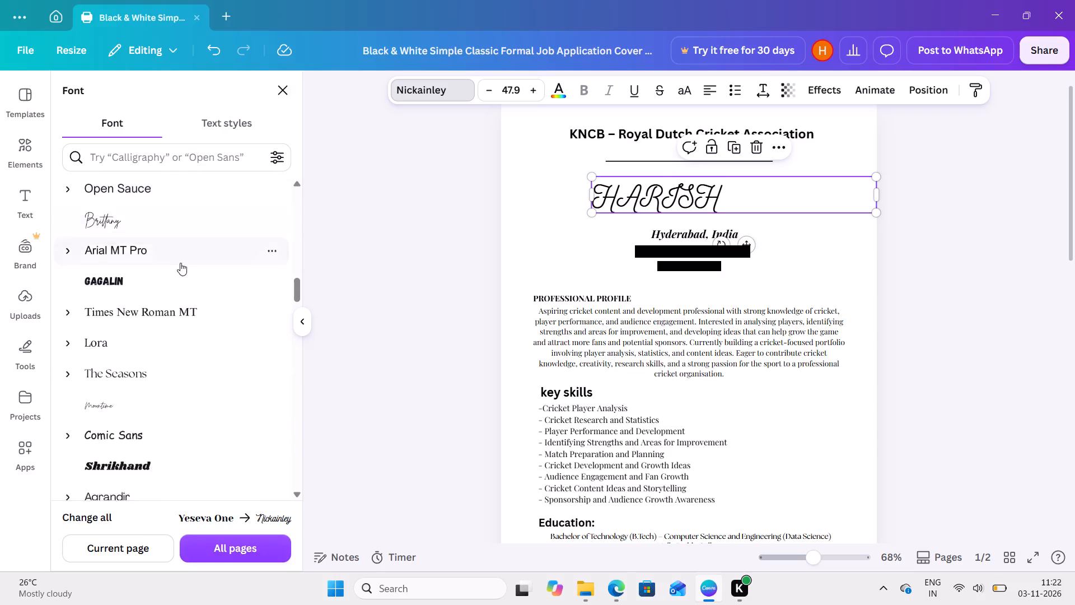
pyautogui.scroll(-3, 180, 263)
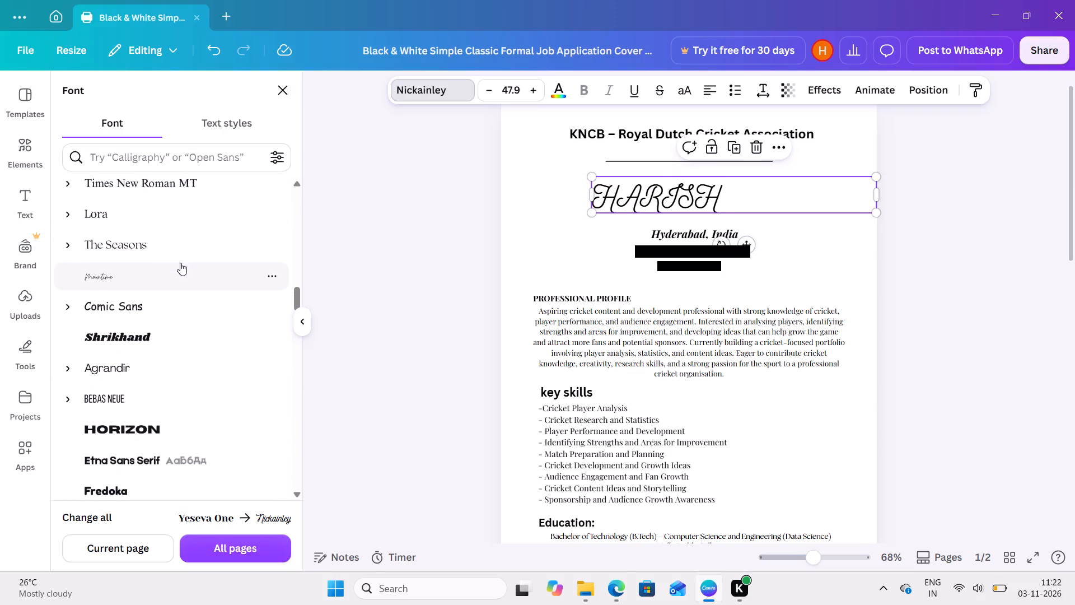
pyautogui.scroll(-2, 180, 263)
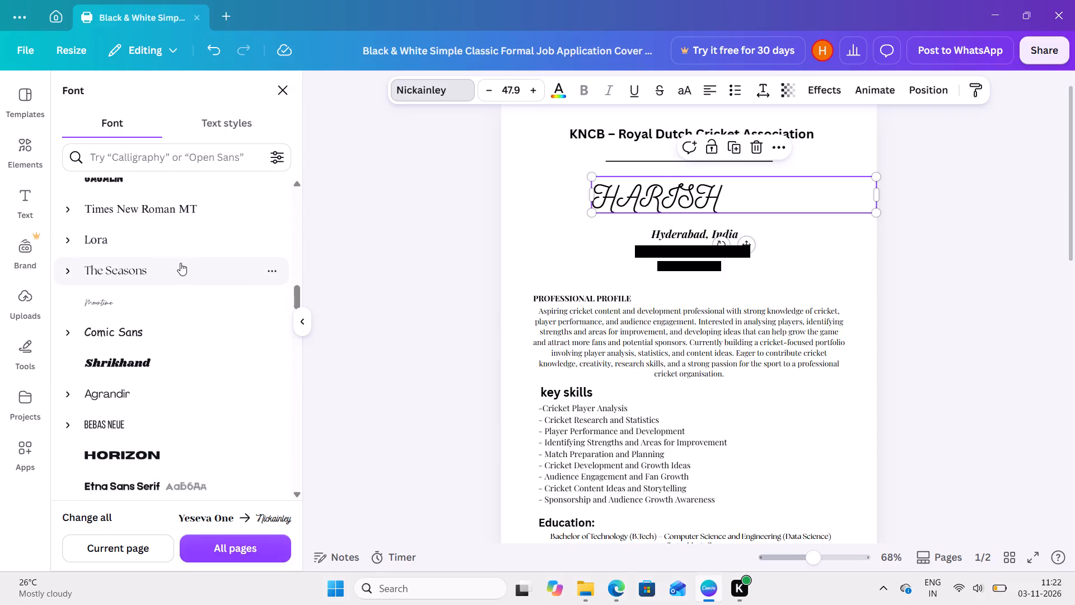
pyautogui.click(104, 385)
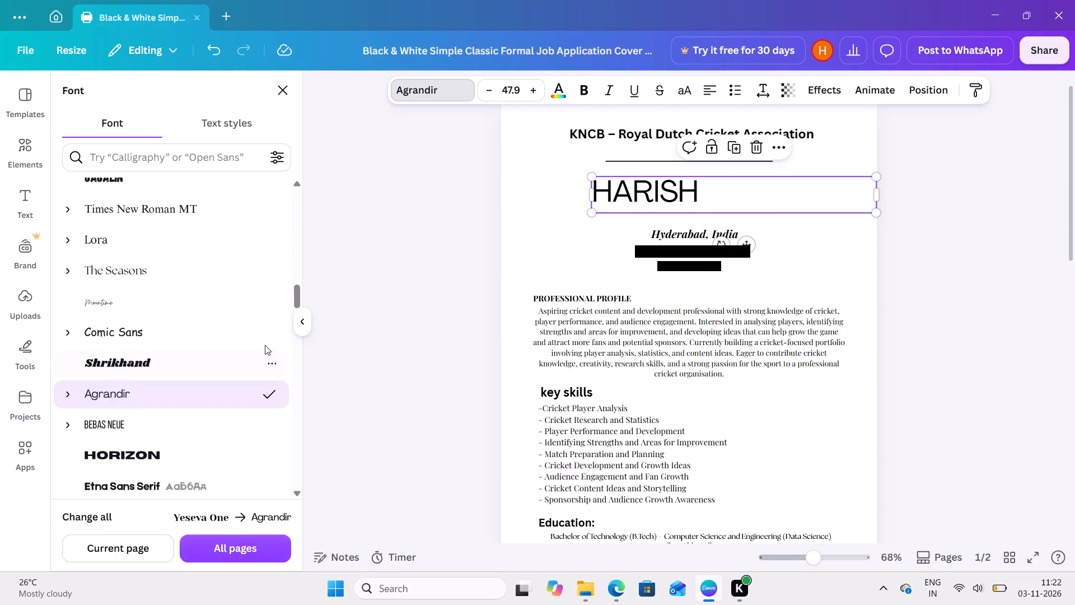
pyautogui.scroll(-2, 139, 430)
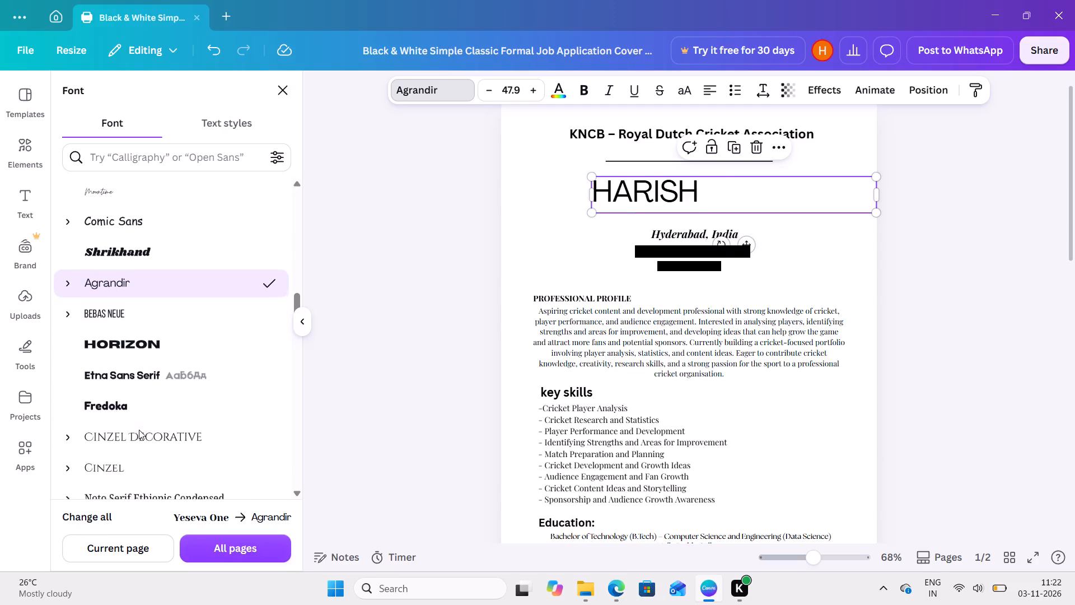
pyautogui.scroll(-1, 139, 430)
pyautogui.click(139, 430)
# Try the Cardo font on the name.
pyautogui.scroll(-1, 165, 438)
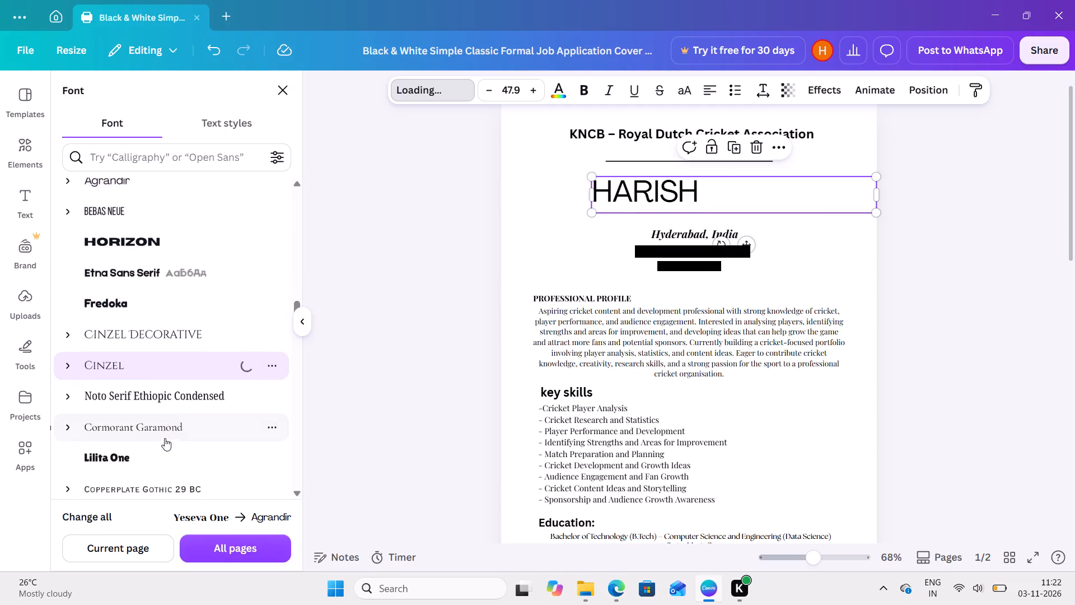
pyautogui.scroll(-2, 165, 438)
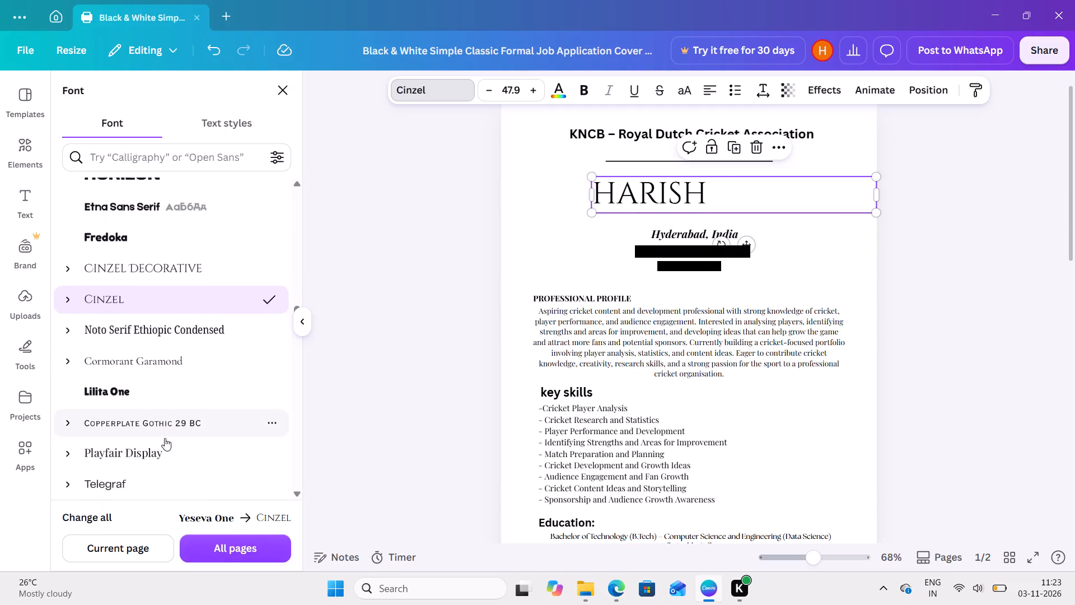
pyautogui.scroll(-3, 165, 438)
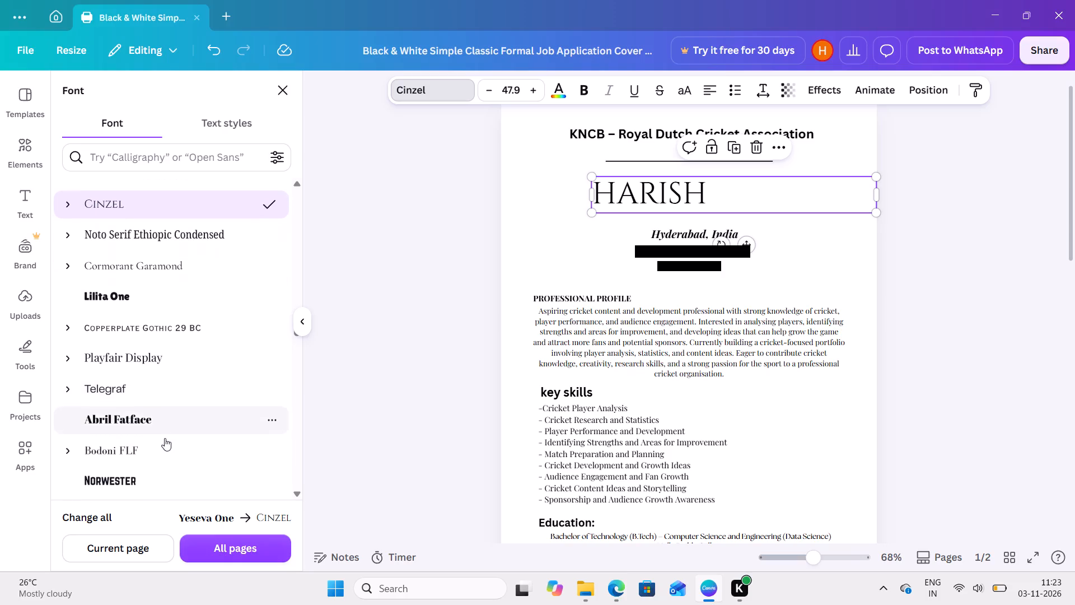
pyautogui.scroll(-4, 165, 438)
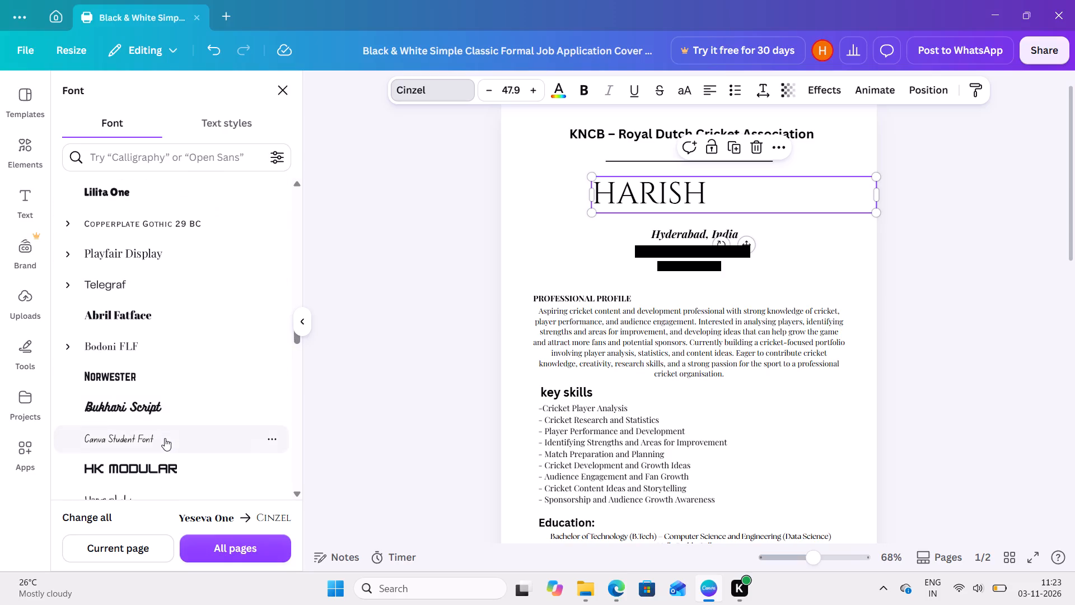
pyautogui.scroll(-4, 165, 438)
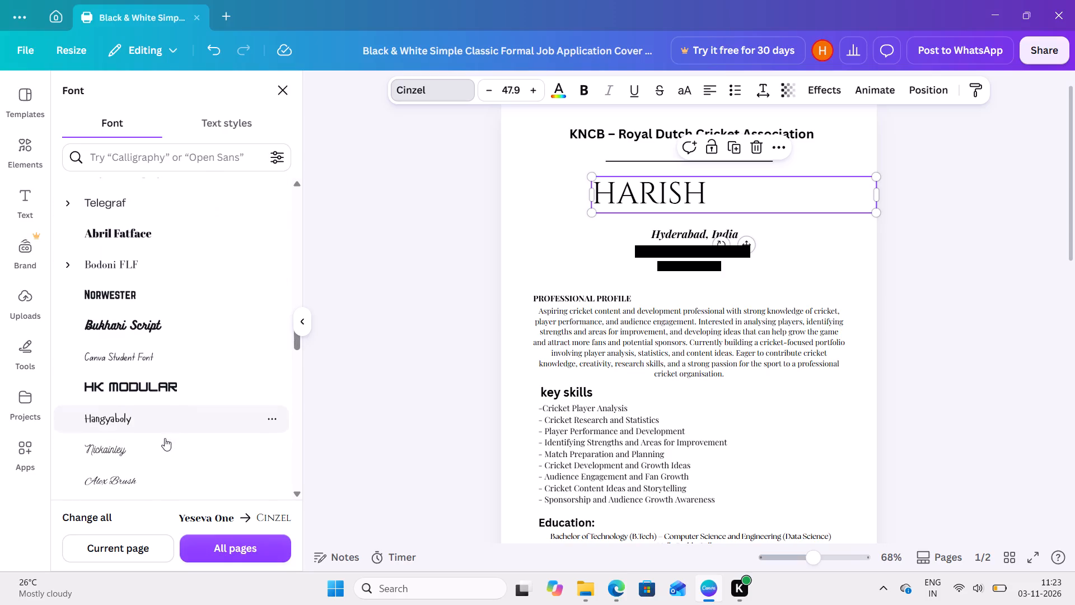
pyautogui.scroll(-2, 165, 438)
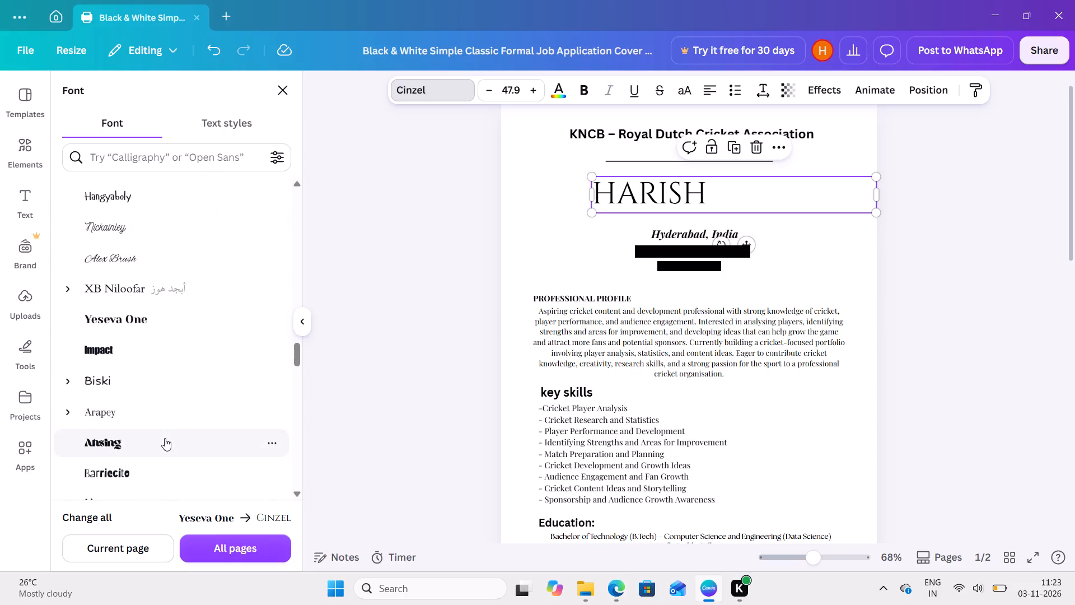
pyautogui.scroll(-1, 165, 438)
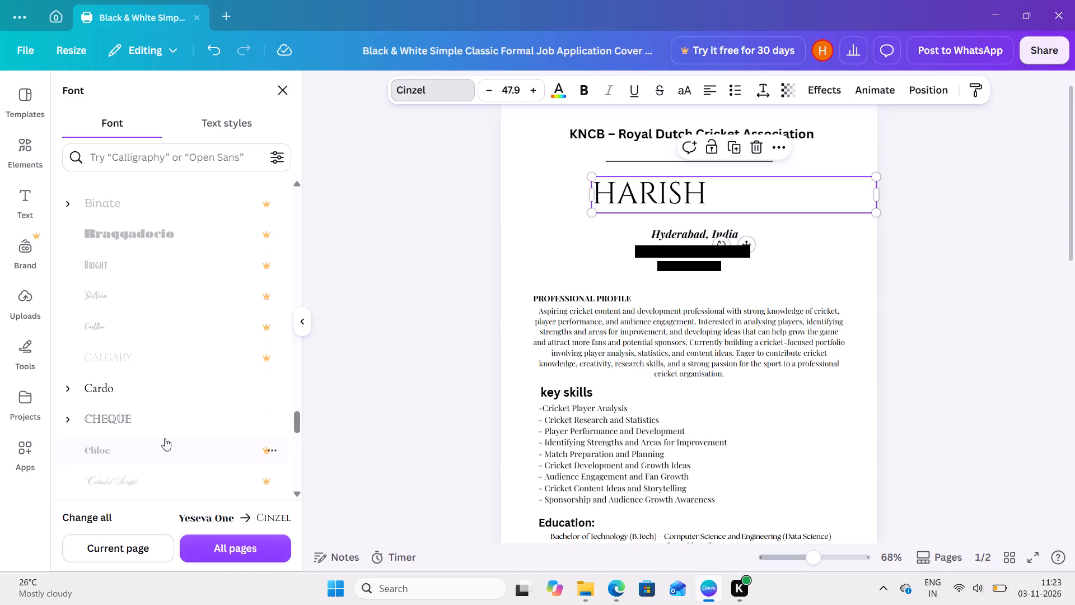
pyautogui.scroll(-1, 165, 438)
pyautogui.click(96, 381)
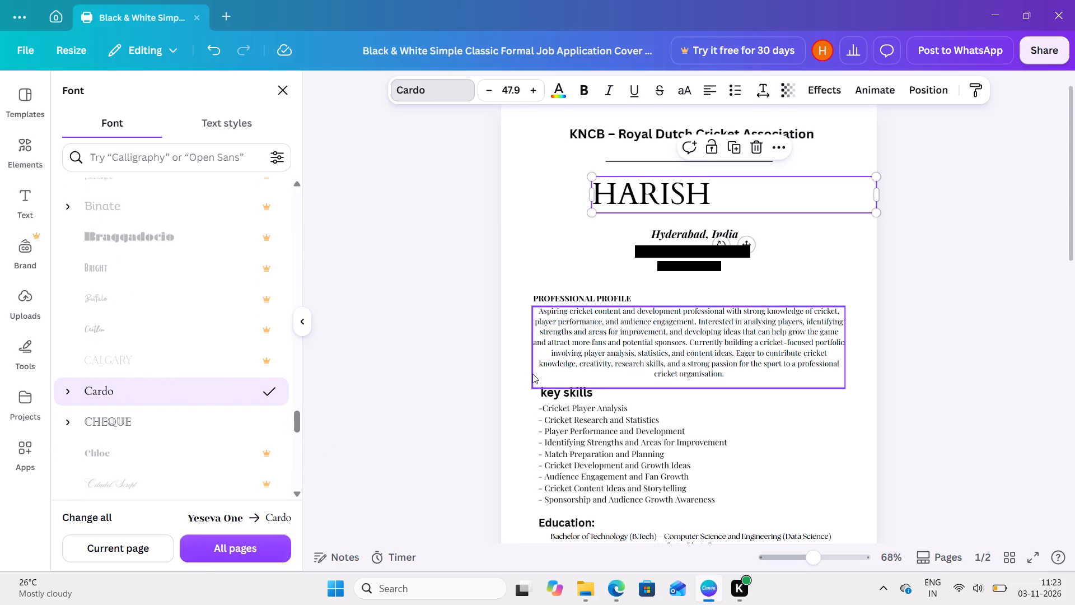
# Set the name's font to Lancelot.
pyautogui.scroll(5, 222, 340)
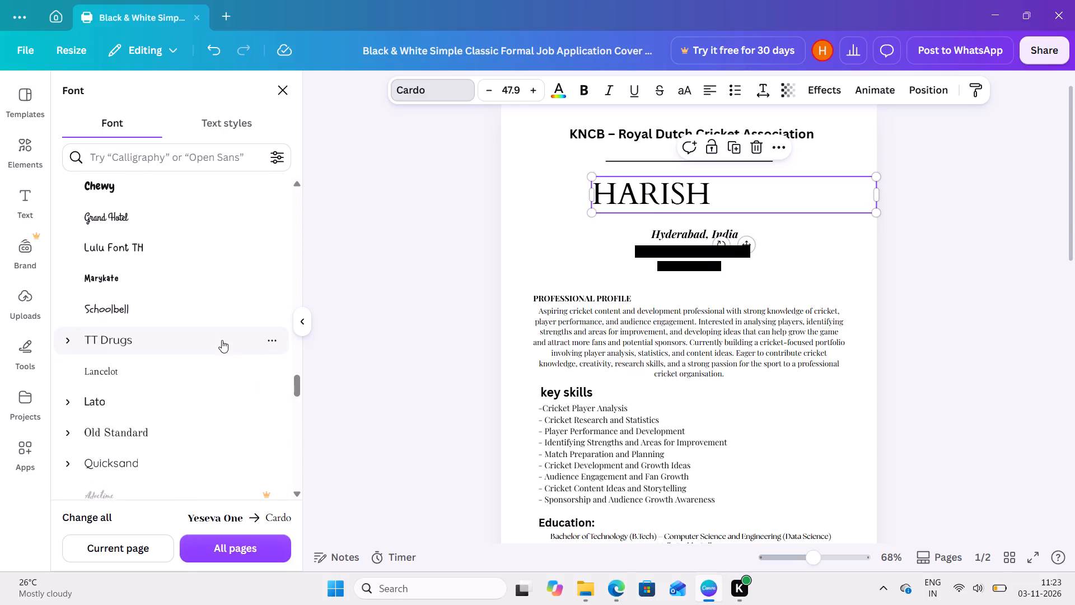
pyautogui.click(195, 310)
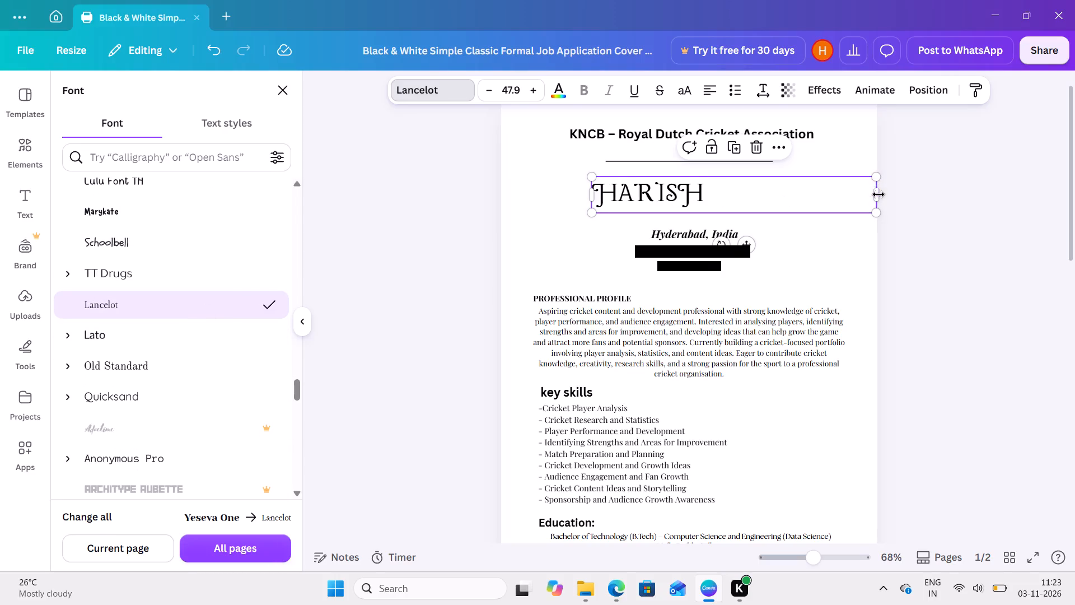
# Narrow the name's text box so the name still fits one line, and shift it towards the page's centre.
pyautogui.moveTo(878, 195); pyautogui.dragTo(691, 197)
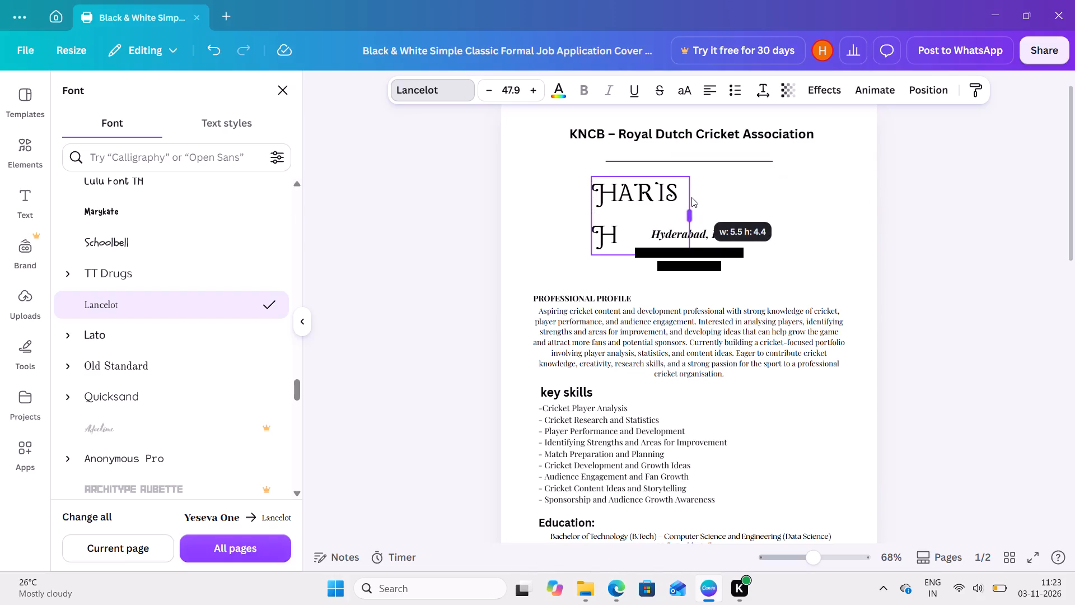
pyautogui.moveTo(691, 197); pyautogui.dragTo(752, 144)
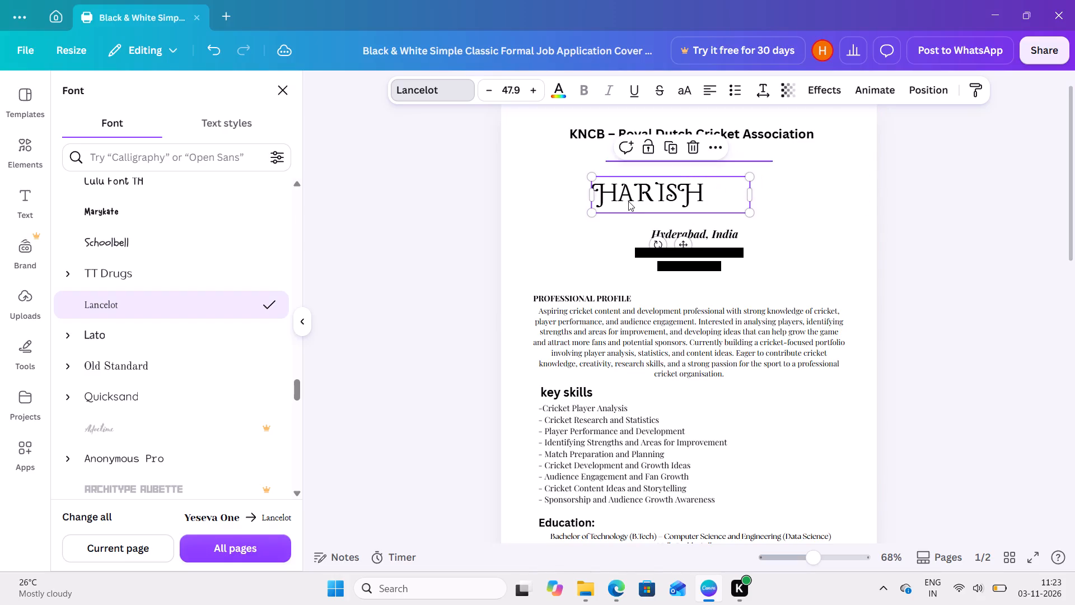
pyautogui.moveTo(628, 201); pyautogui.dragTo(663, 202)
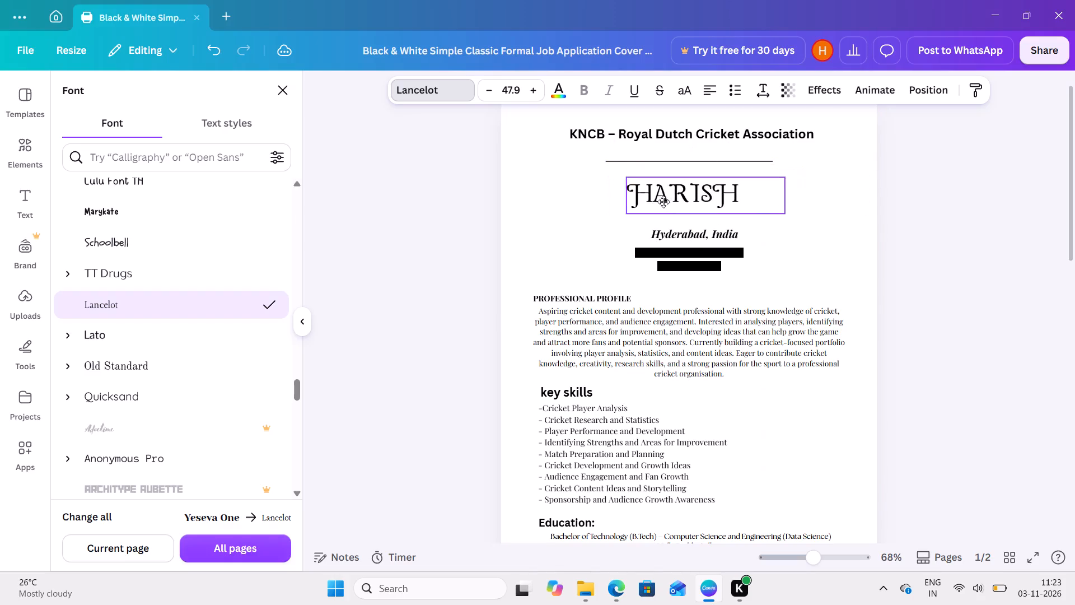
pyautogui.moveTo(663, 202); pyautogui.dragTo(664, 202)
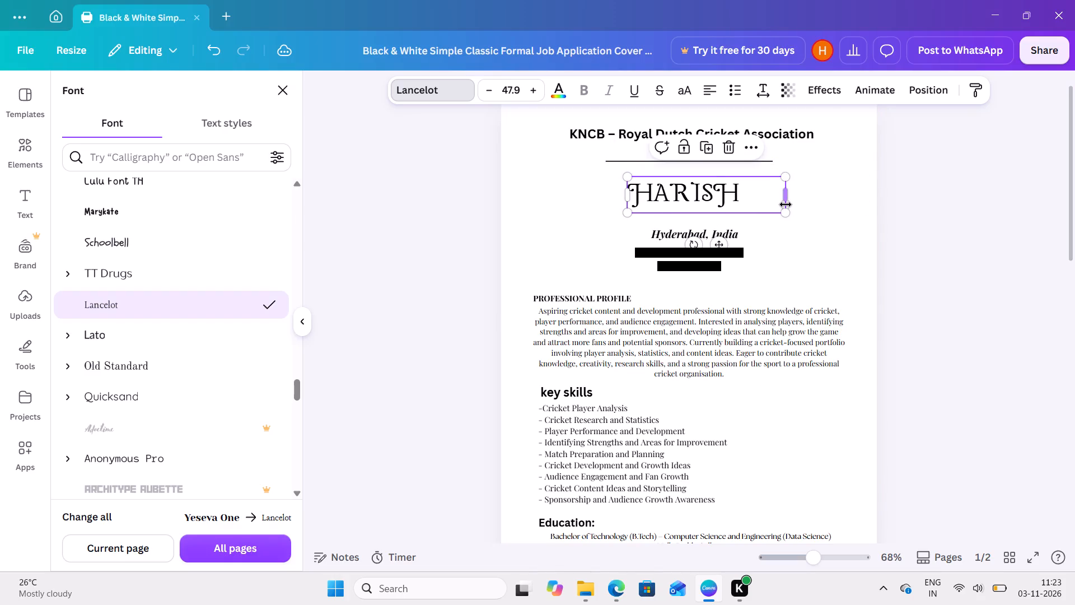
# Scale the name's text box down from its corners to a font size of about 33.6.
pyautogui.moveTo(786, 214); pyautogui.dragTo(761, 199)
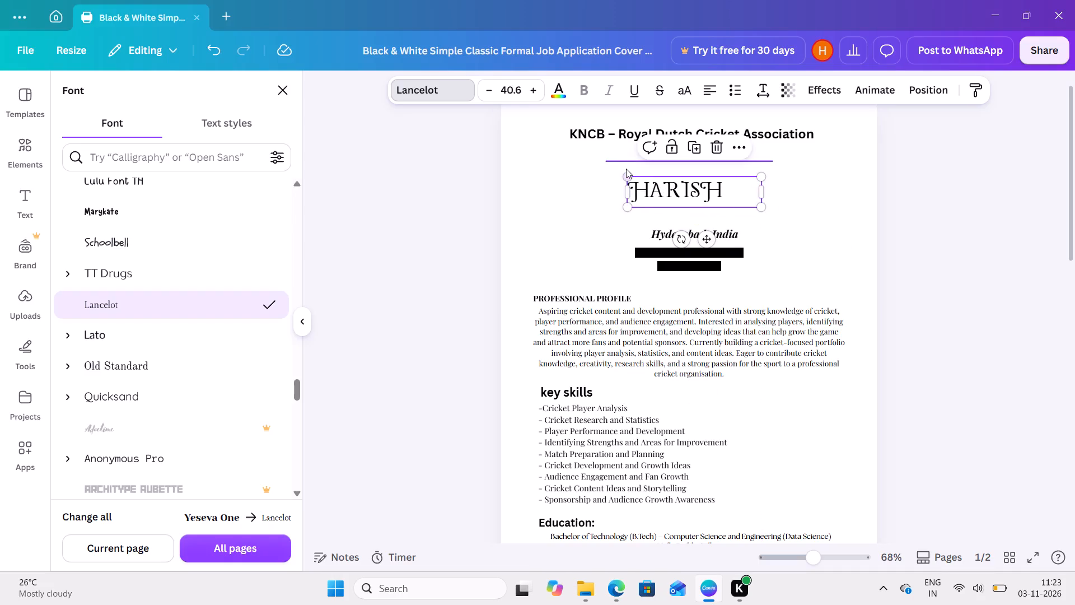
pyautogui.moveTo(631, 173); pyautogui.dragTo(655, 179)
# Align the name's text box to the horizontal centre of the page.
pyautogui.click(744, 147)
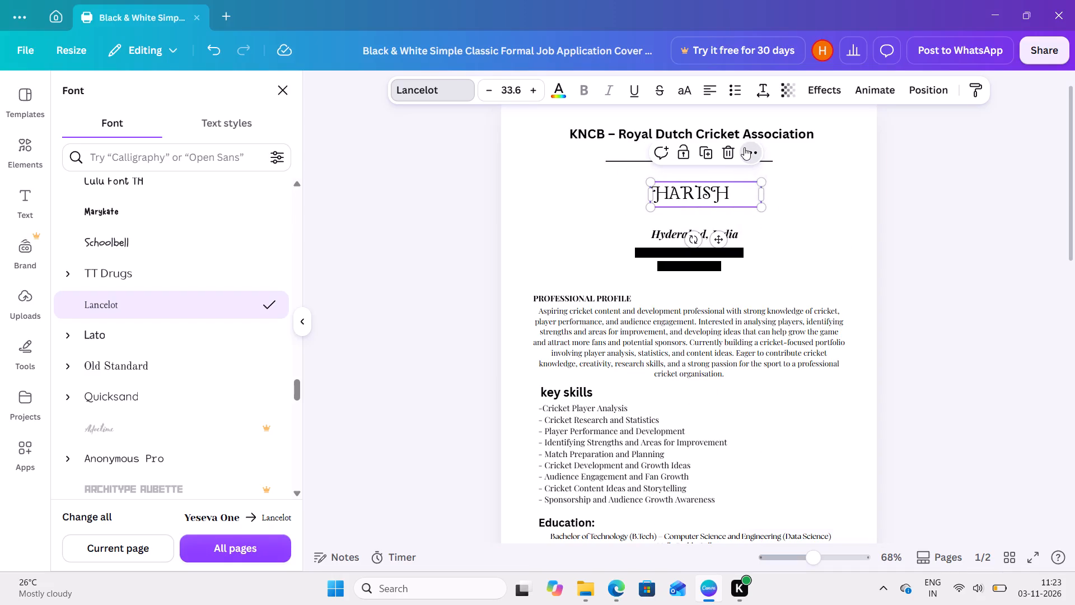
pyautogui.click(829, 311)
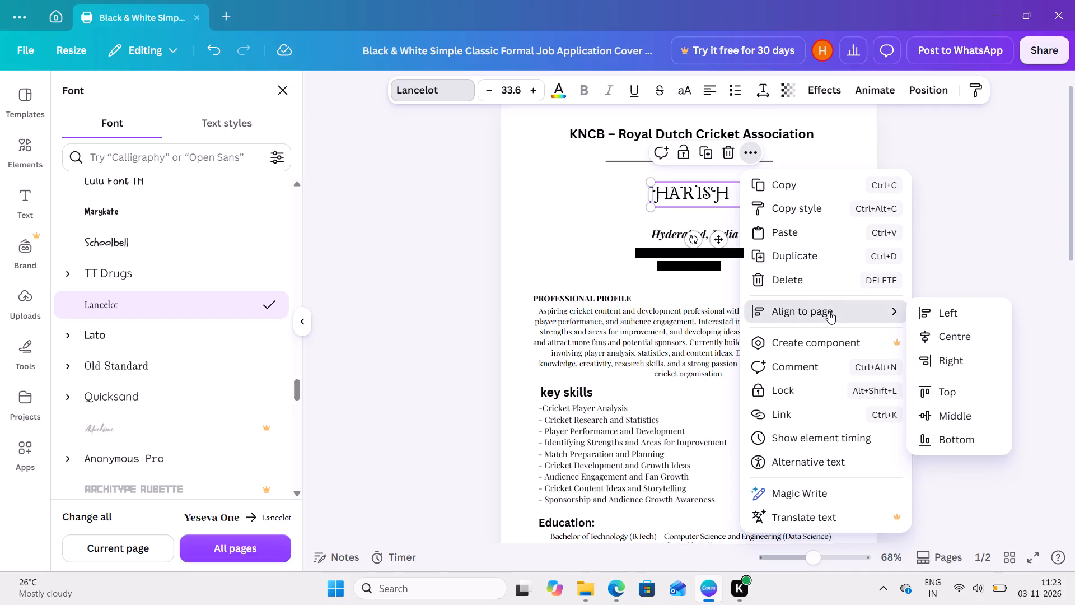
pyautogui.click(950, 336)
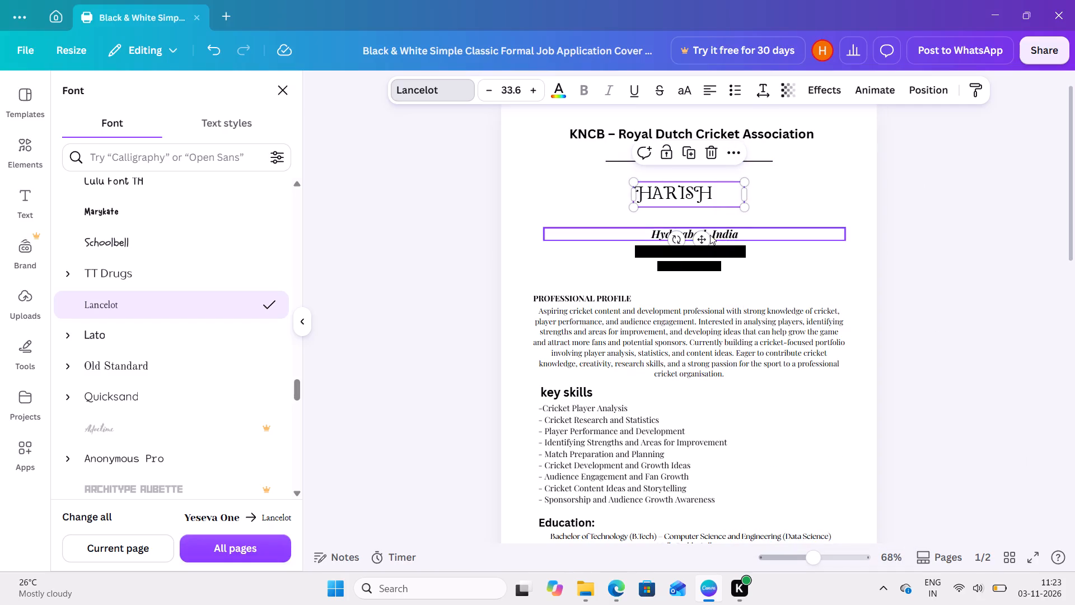
# Align the "Hyderabad, India" line to the horizontal centre of the page.
pyautogui.click(727, 235)
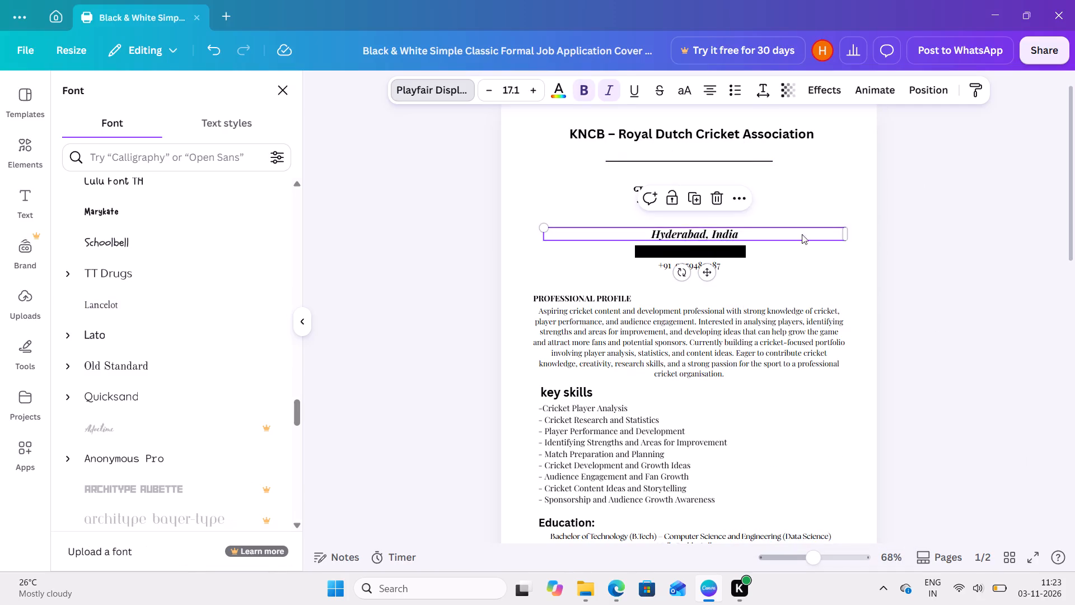
pyautogui.click(735, 196)
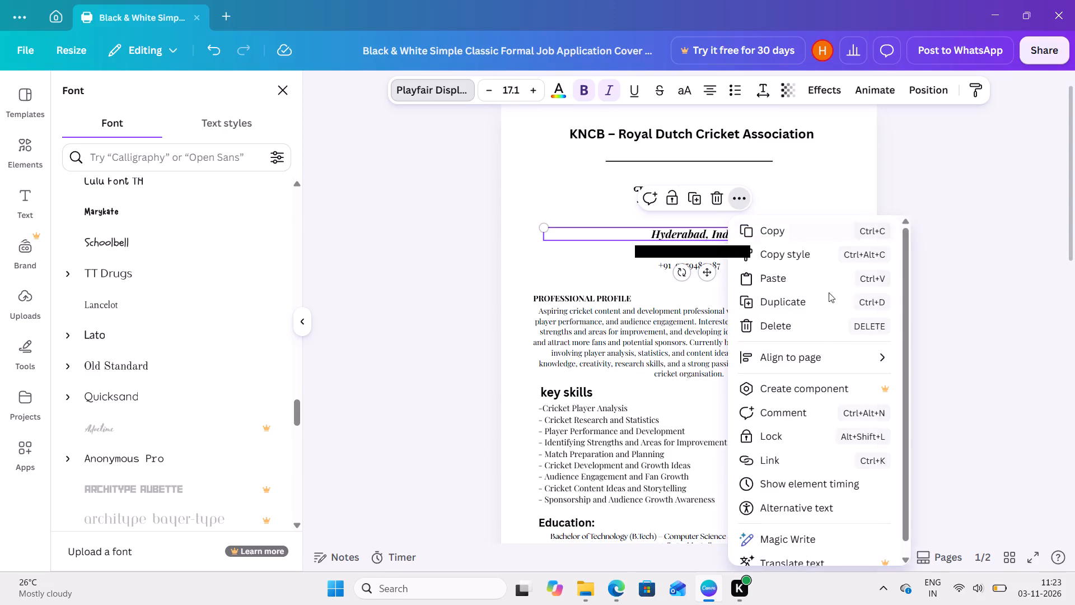
pyautogui.click(831, 352)
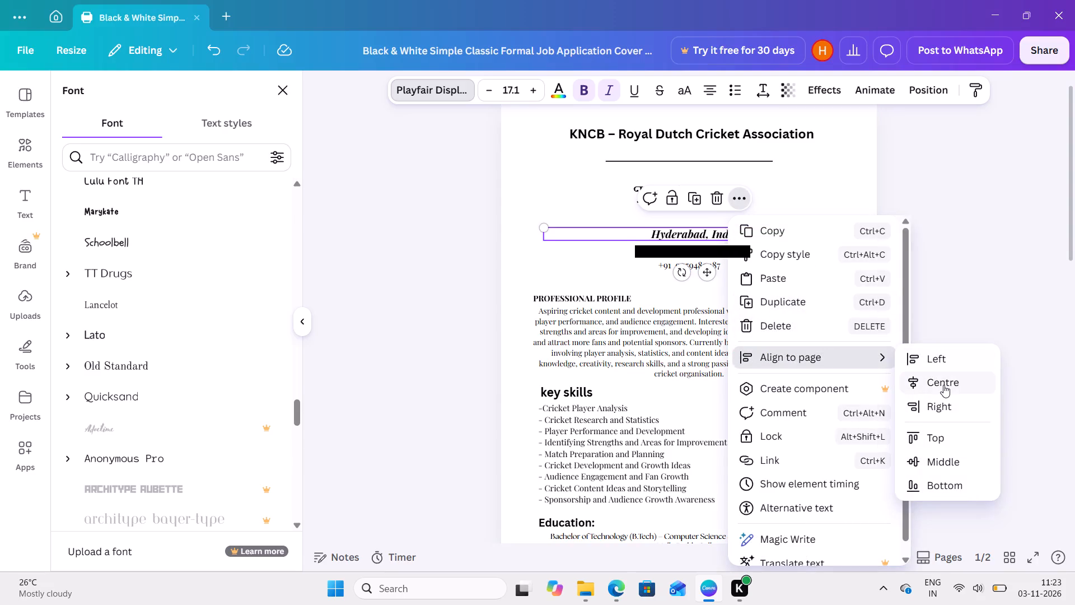
pyautogui.click(943, 385)
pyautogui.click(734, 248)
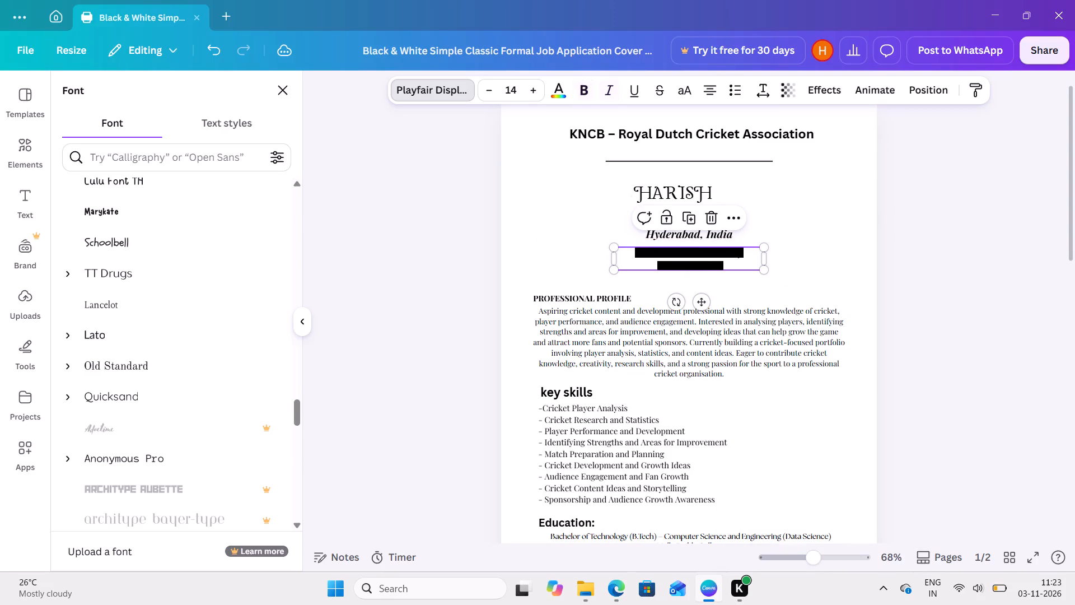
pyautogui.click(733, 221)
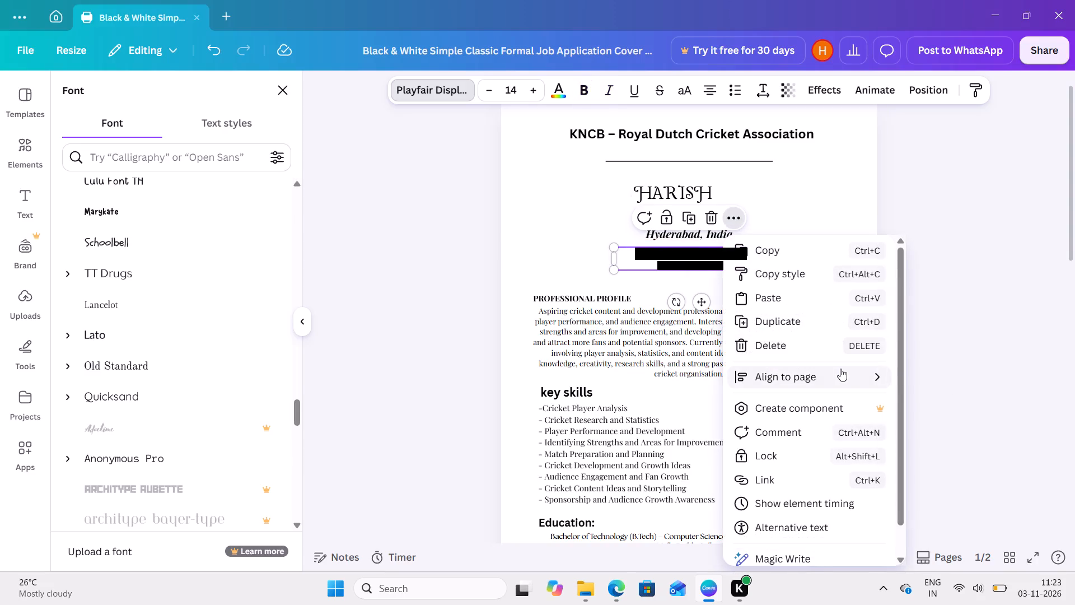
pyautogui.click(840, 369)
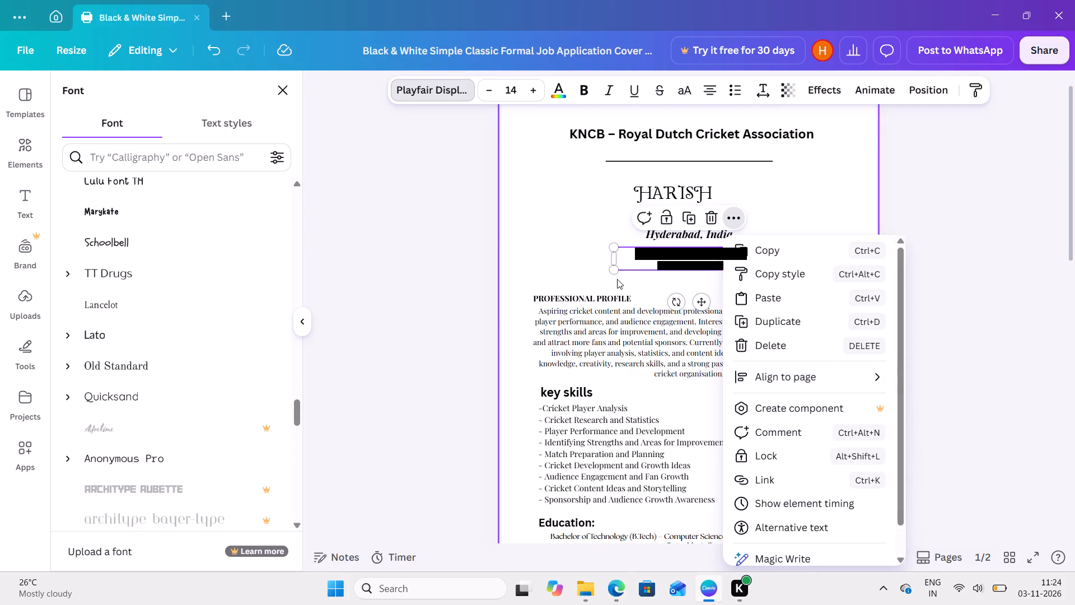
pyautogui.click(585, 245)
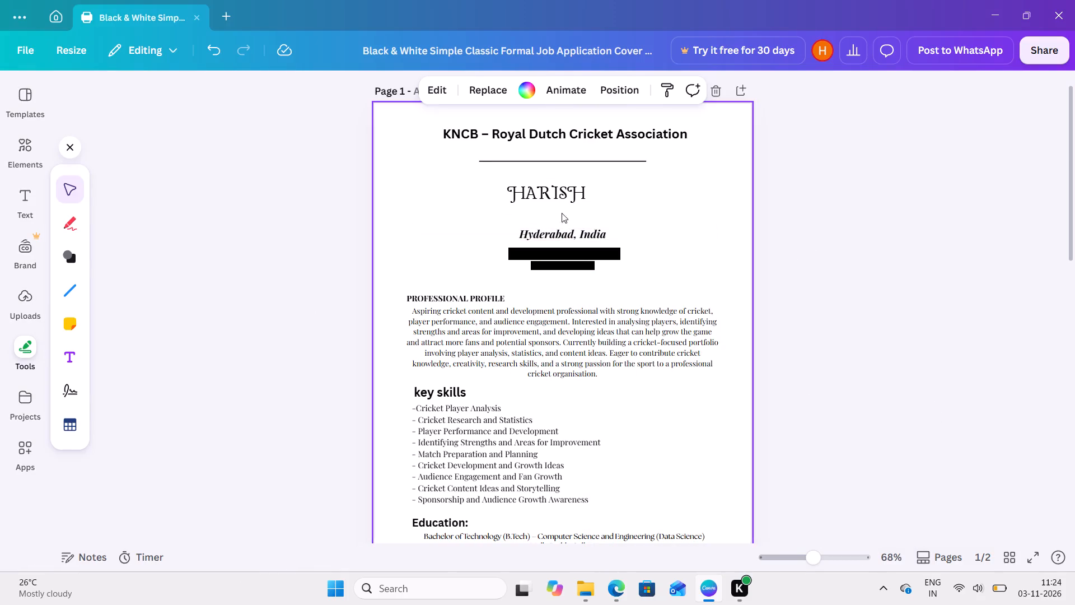
# Move the "Hyderabad, India" line slightly up, closer beneath the applicant's name on page 1.
pyautogui.moveTo(576, 233); pyautogui.dragTo(576, 205)
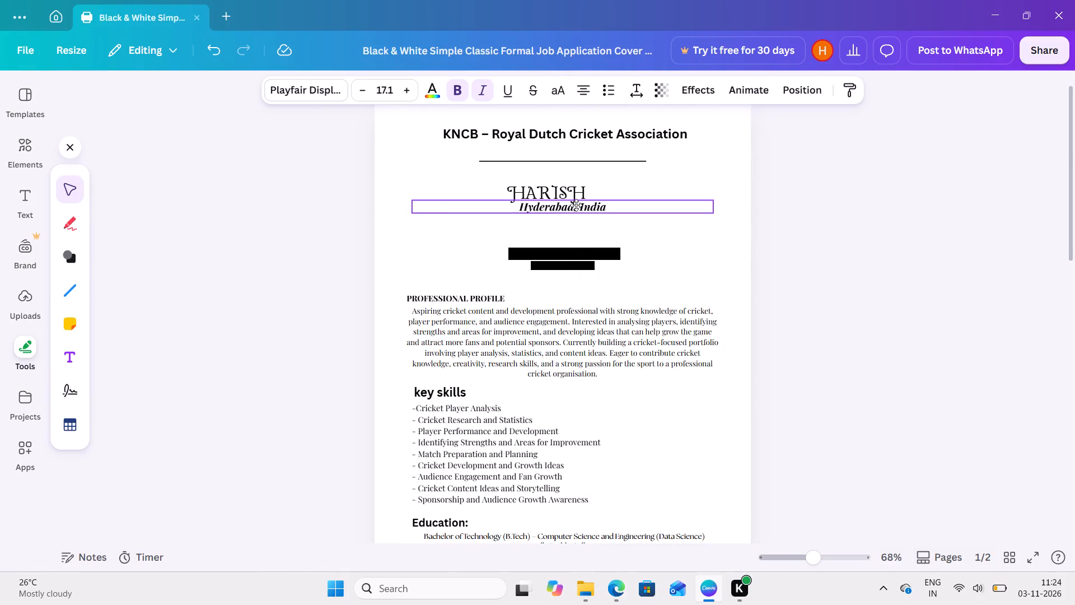
pyautogui.moveTo(576, 205); pyautogui.dragTo(575, 222)
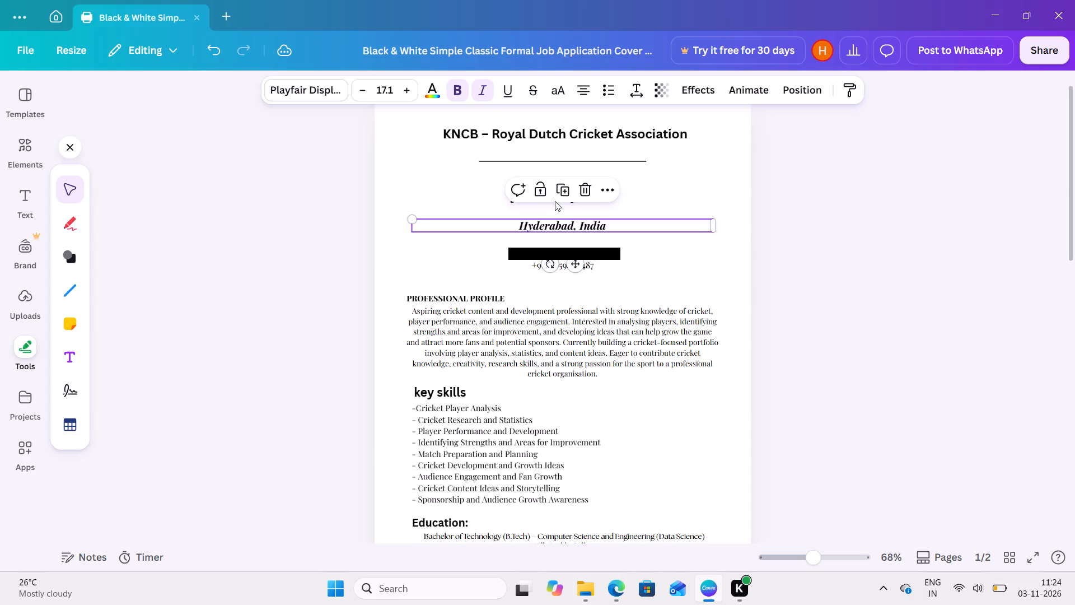
# Narrow the name's text box to fit its text closely and align it to the horizontal centre of the page.
pyautogui.moveTo(564, 204); pyautogui.dragTo(569, 204)
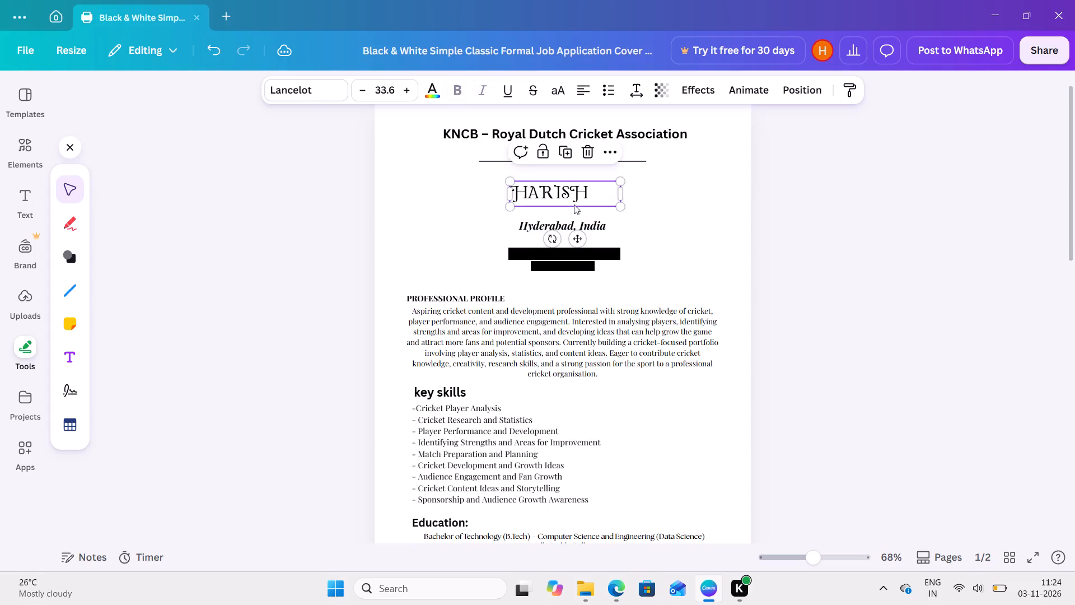
pyautogui.moveTo(621, 190); pyautogui.dragTo(597, 187)
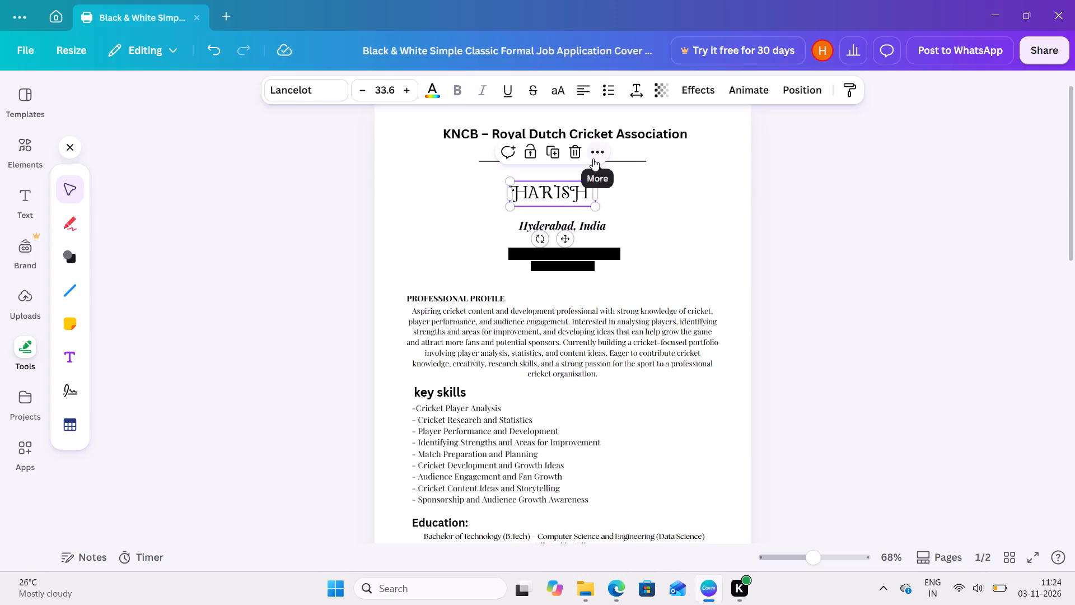
pyautogui.click(593, 159)
pyautogui.click(659, 304)
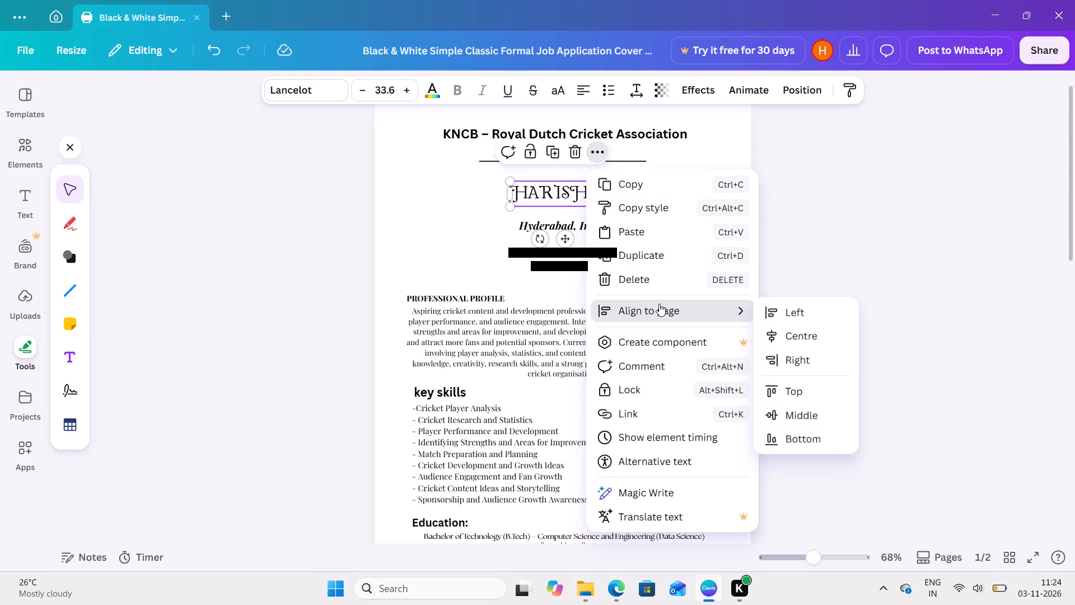
pyautogui.click(793, 337)
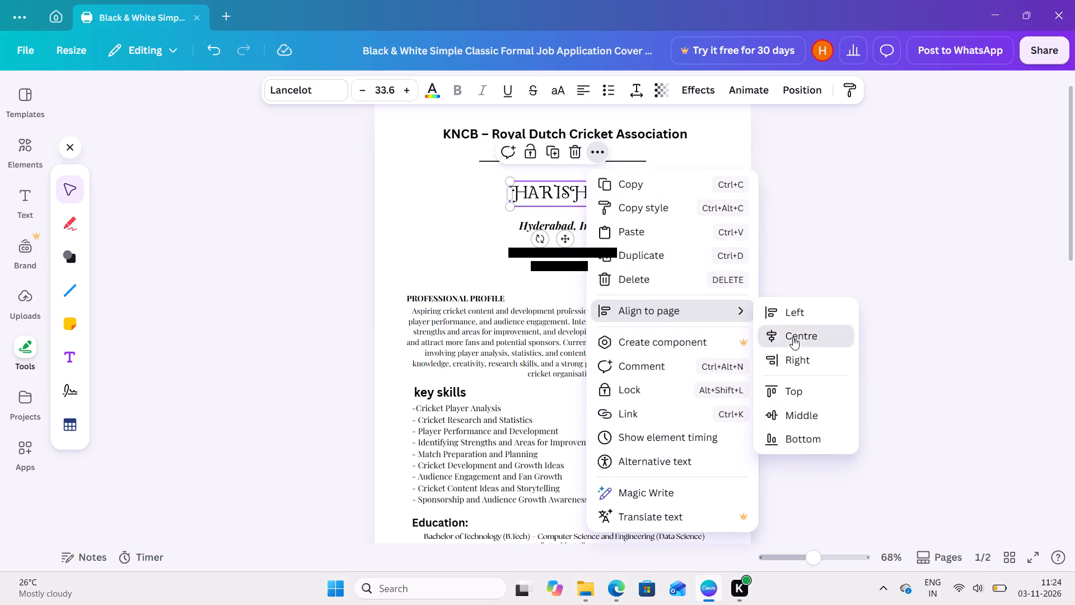
# Shift the contact details block slightly up and align it to the horizontal centre of the page.
pyautogui.click(583, 220)
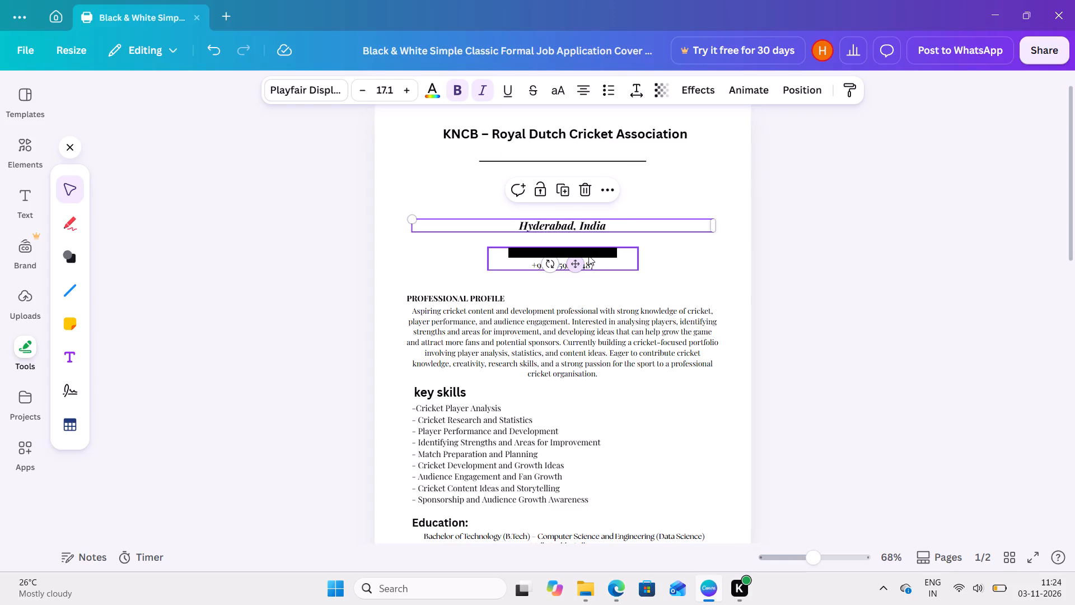
pyautogui.moveTo(588, 255); pyautogui.dragTo(601, 251)
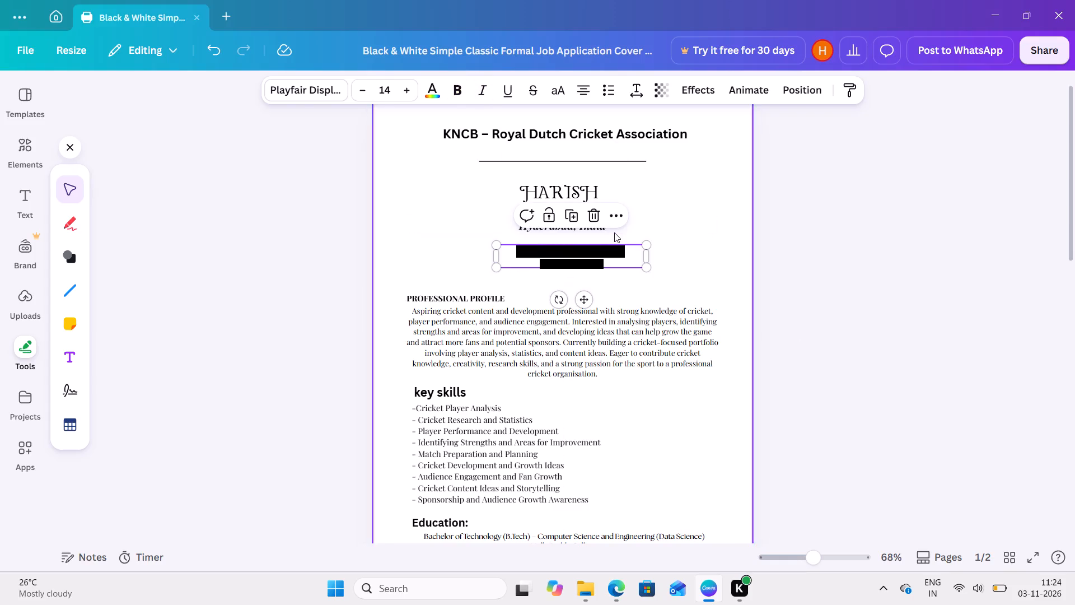
pyautogui.click(616, 218)
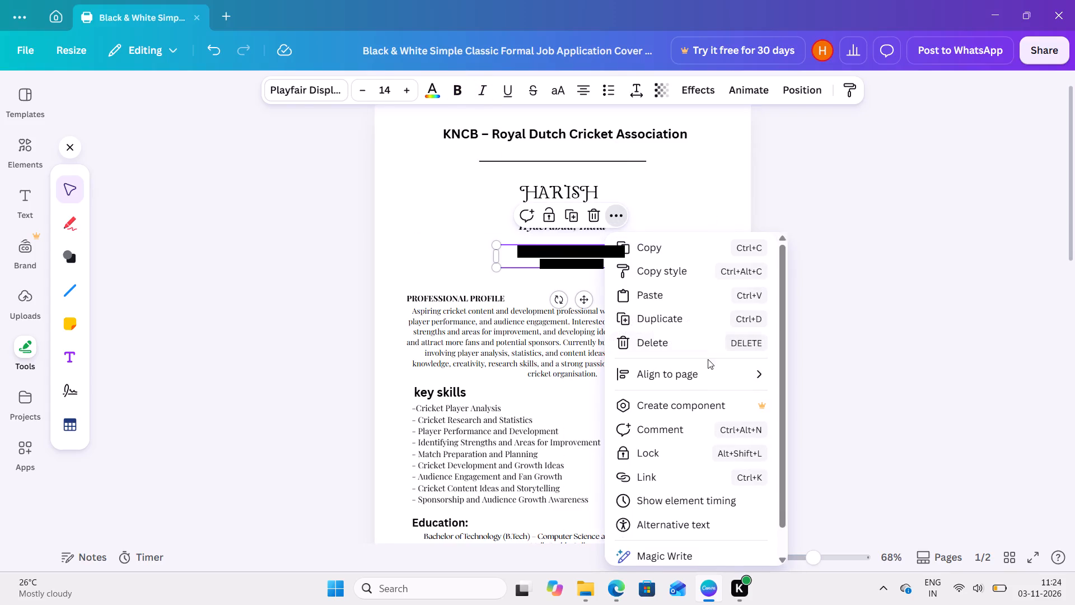
pyautogui.click(713, 375)
pyautogui.click(821, 402)
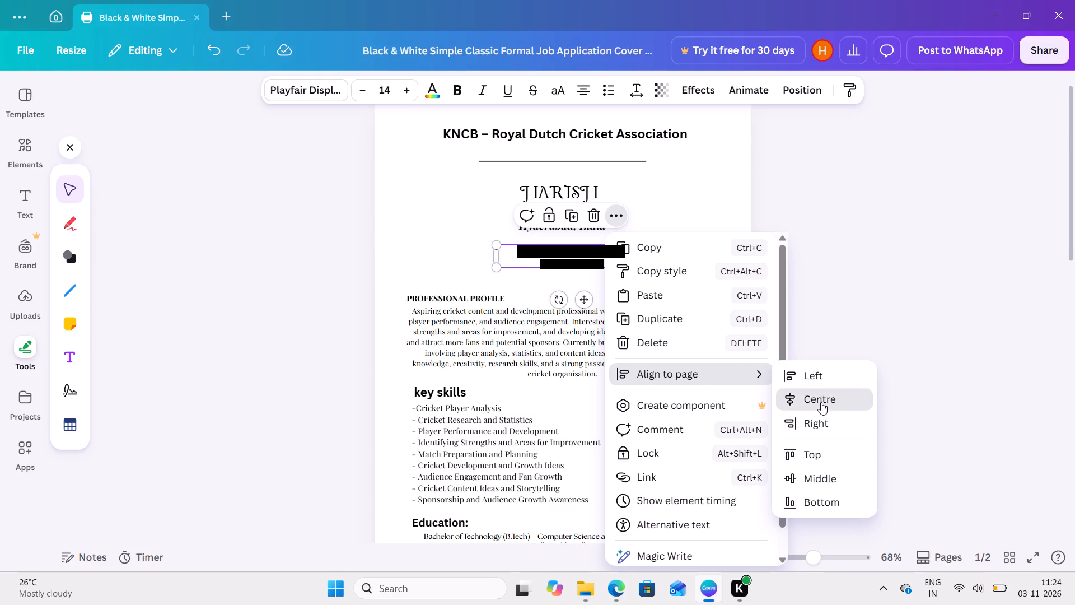
pyautogui.click(677, 183)
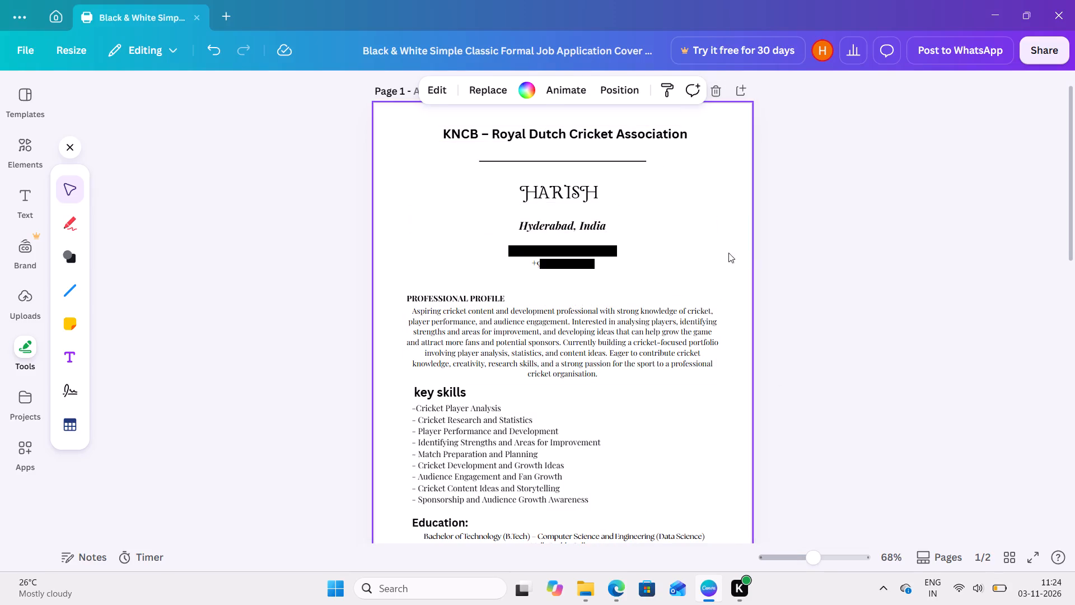
# Review the layout and content of both CV pages, from the header through to the additional interests section.
pyautogui.scroll(2, 791, 283)
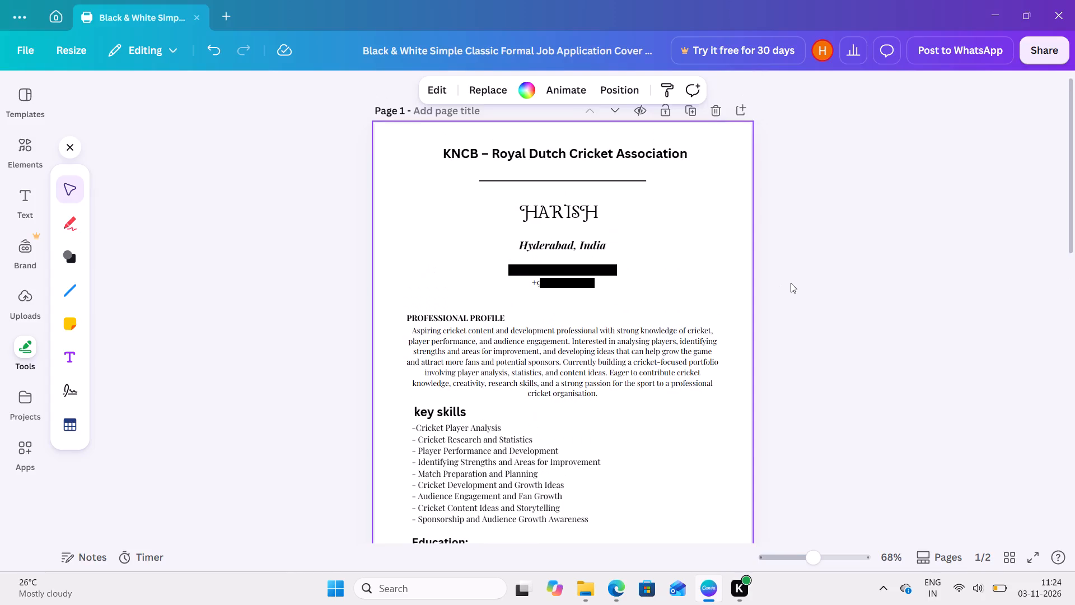
pyautogui.scroll(-1, 791, 283)
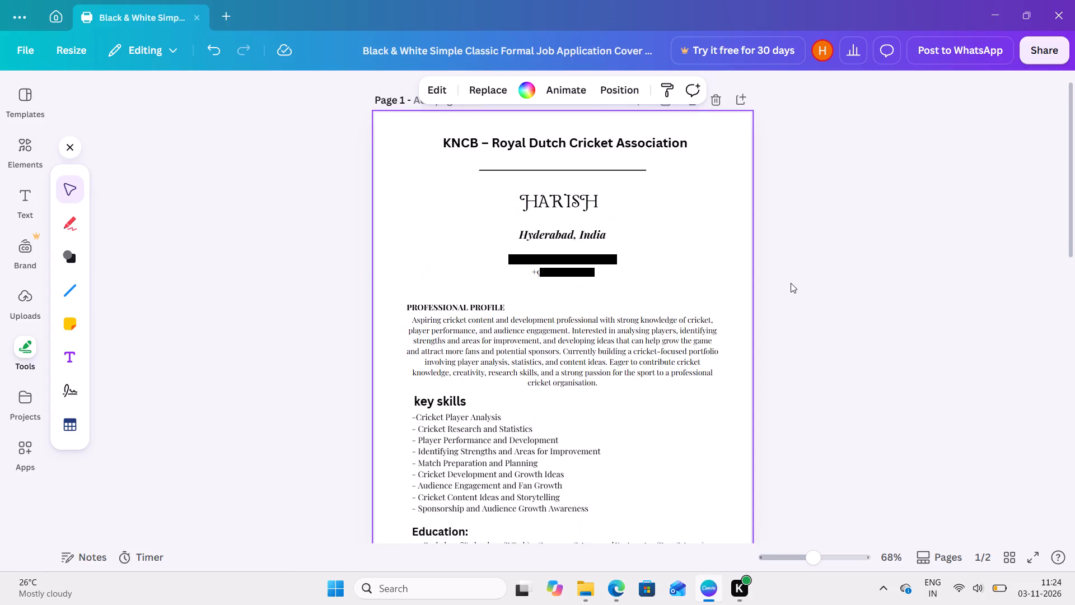
pyautogui.scroll(-1, 791, 283)
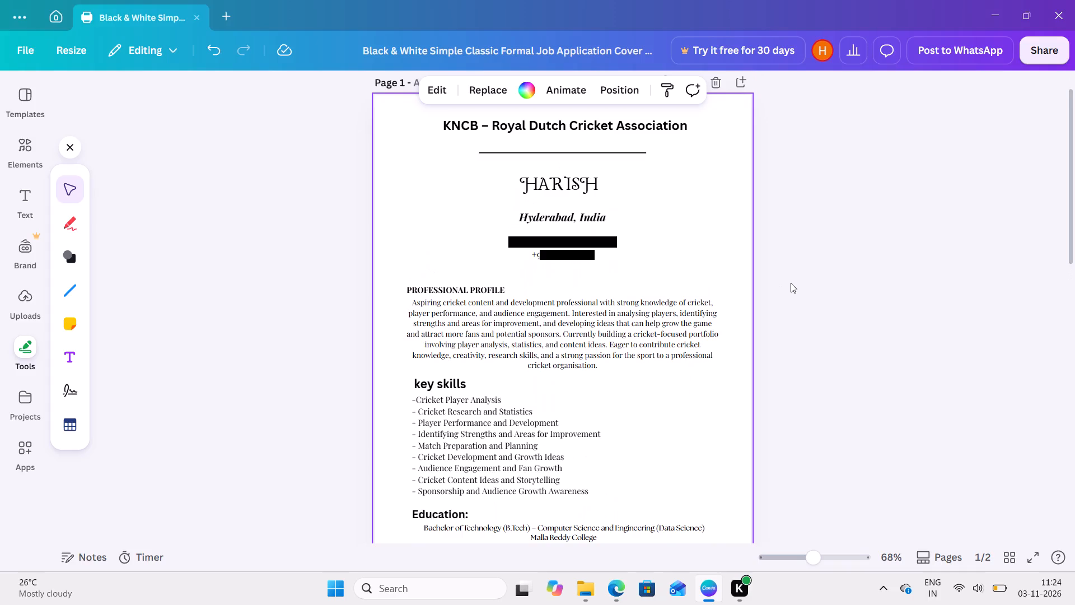
pyautogui.scroll(-7, 791, 283)
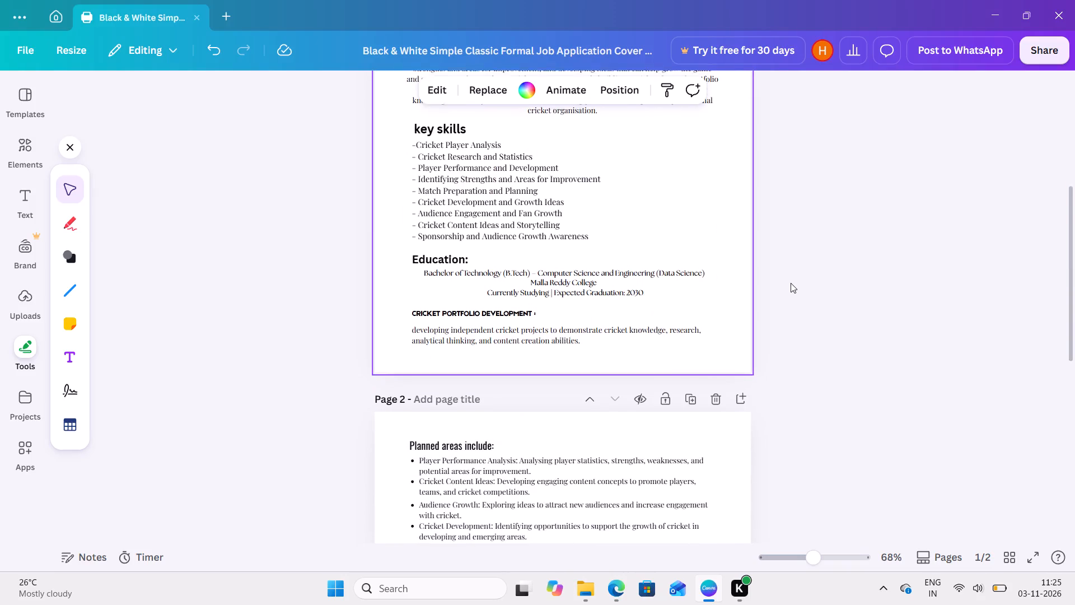
pyautogui.scroll(-5, 791, 283)
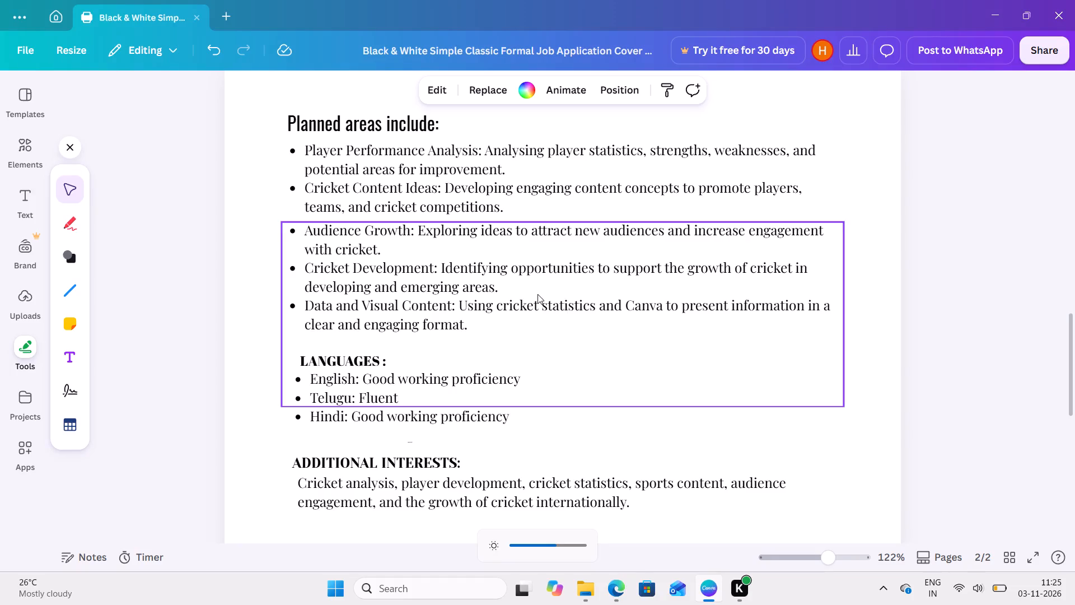
pyautogui.scroll(7, 507, 151)
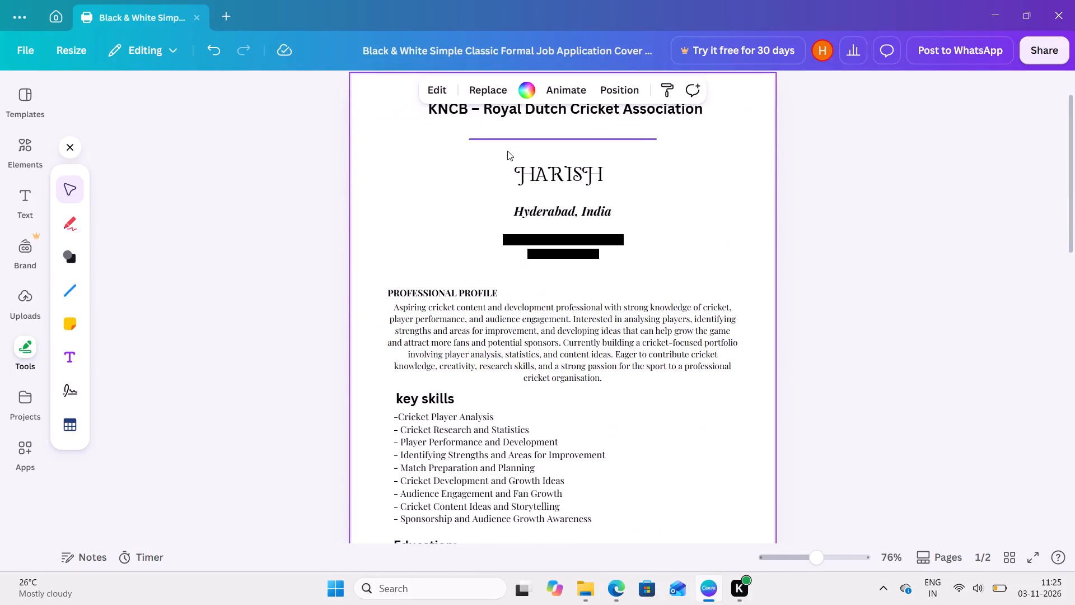
pyautogui.scroll(2, 507, 151)
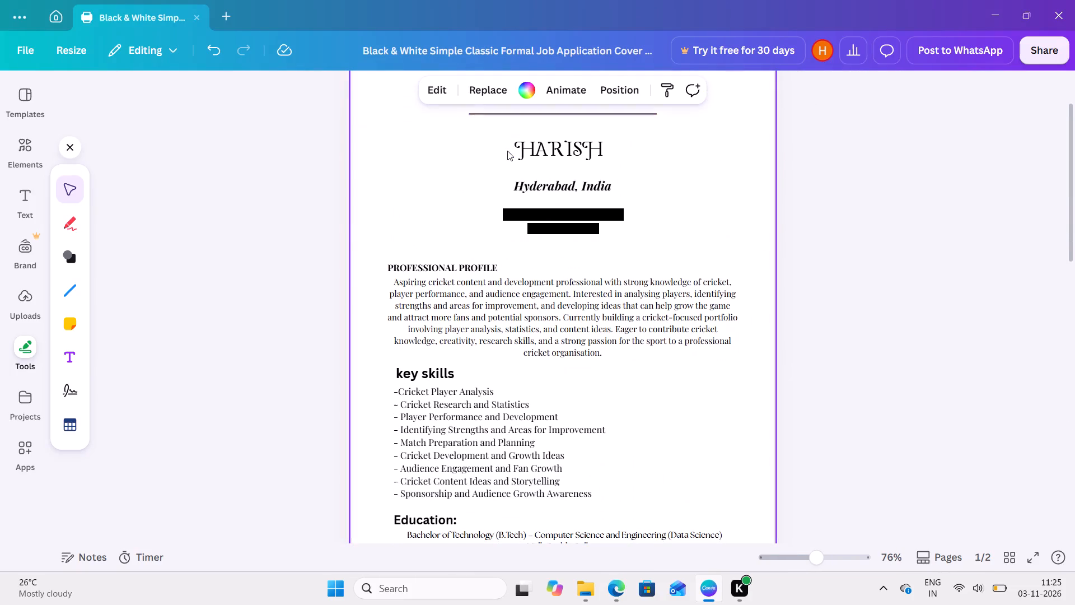
pyautogui.scroll(1, 507, 151)
pyautogui.scroll(-2, 507, 151)
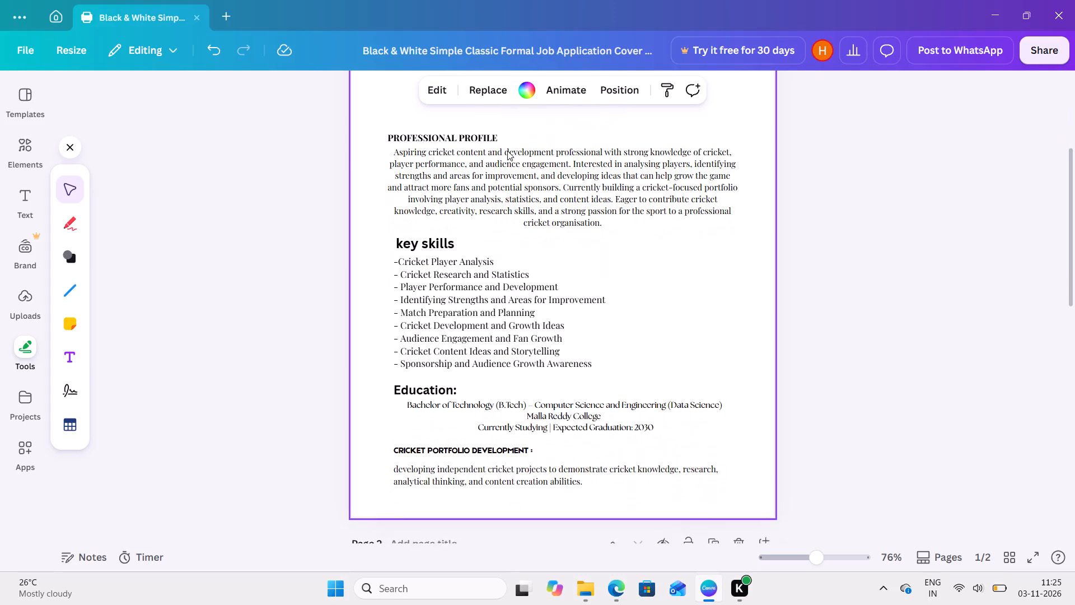
pyautogui.scroll(-5, 507, 151)
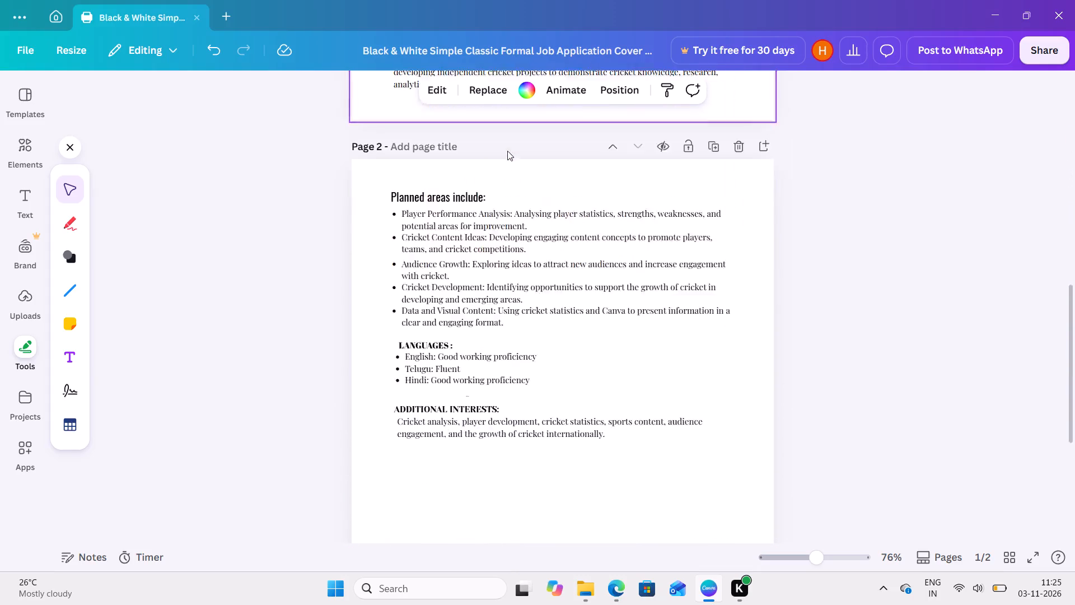
pyautogui.scroll(-1, 507, 151)
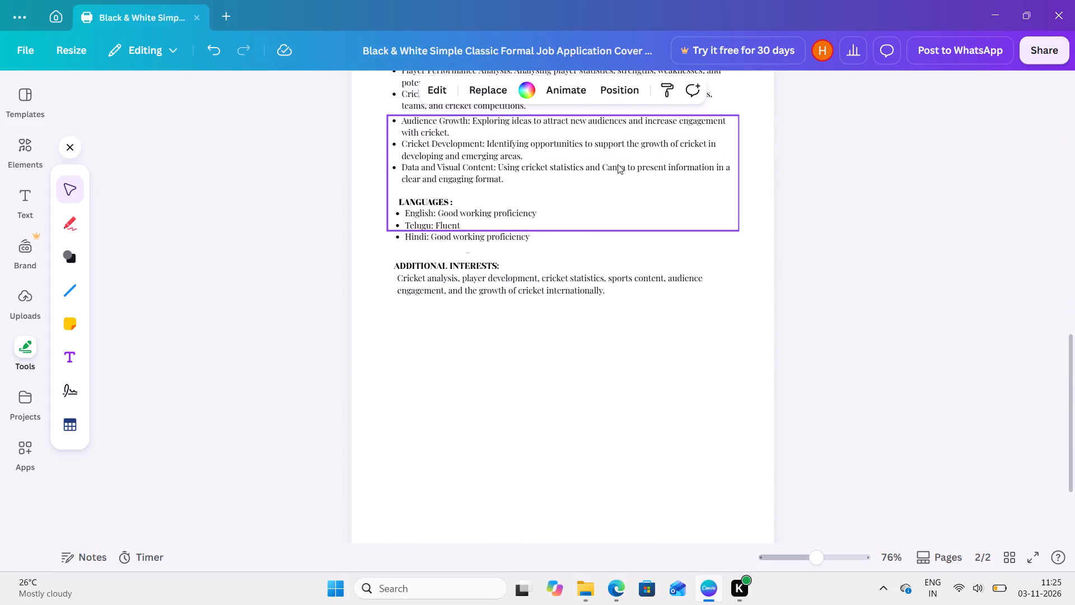
# Download all pages of the CV as a PDF with the Digital preset.
pyautogui.click(1040, 45)
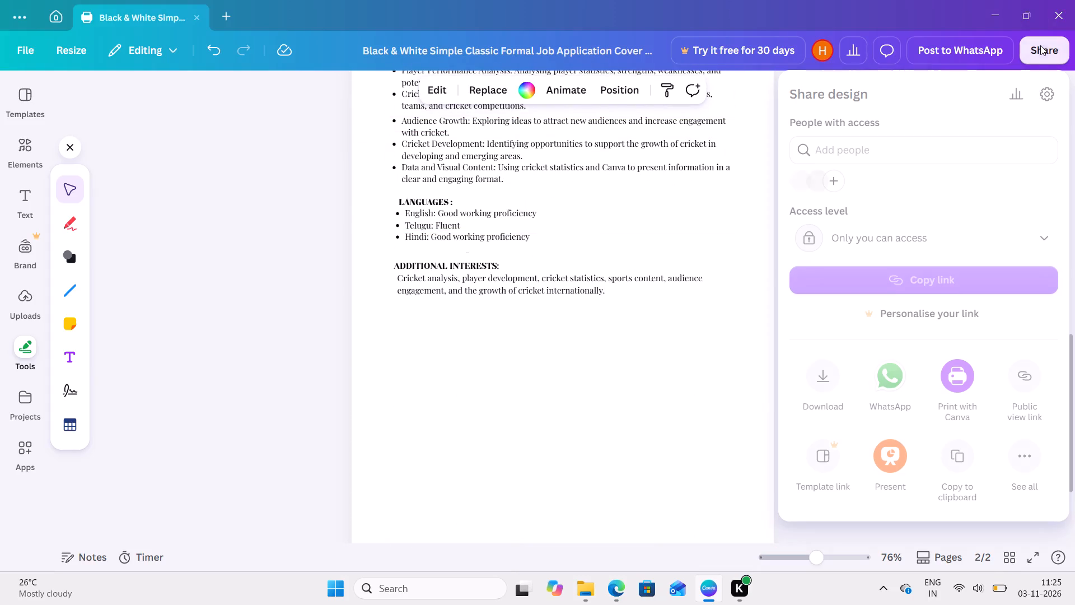
pyautogui.click(821, 377)
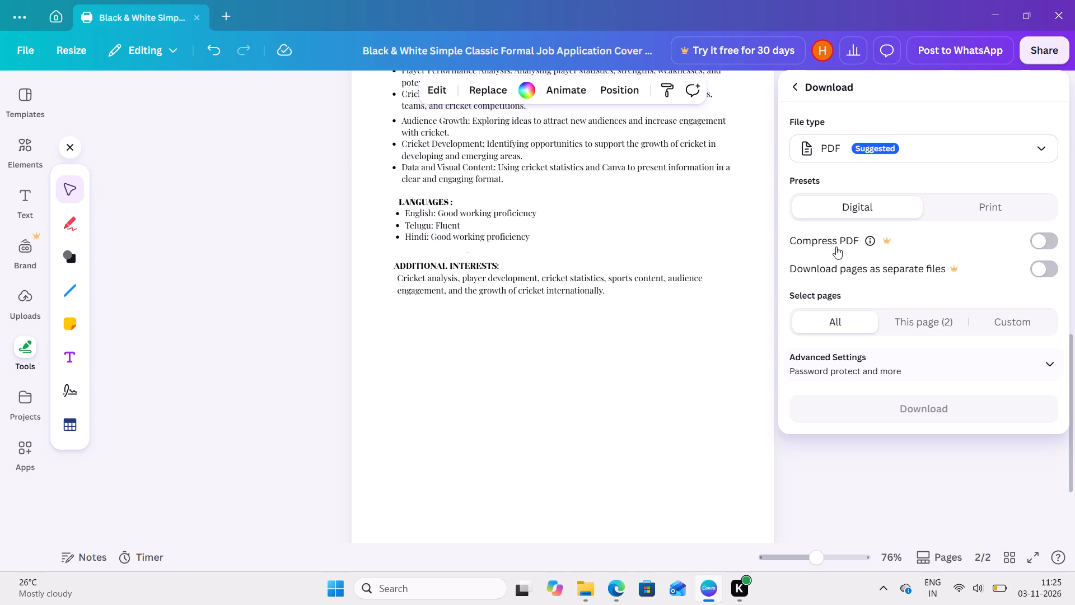
pyautogui.click(886, 403)
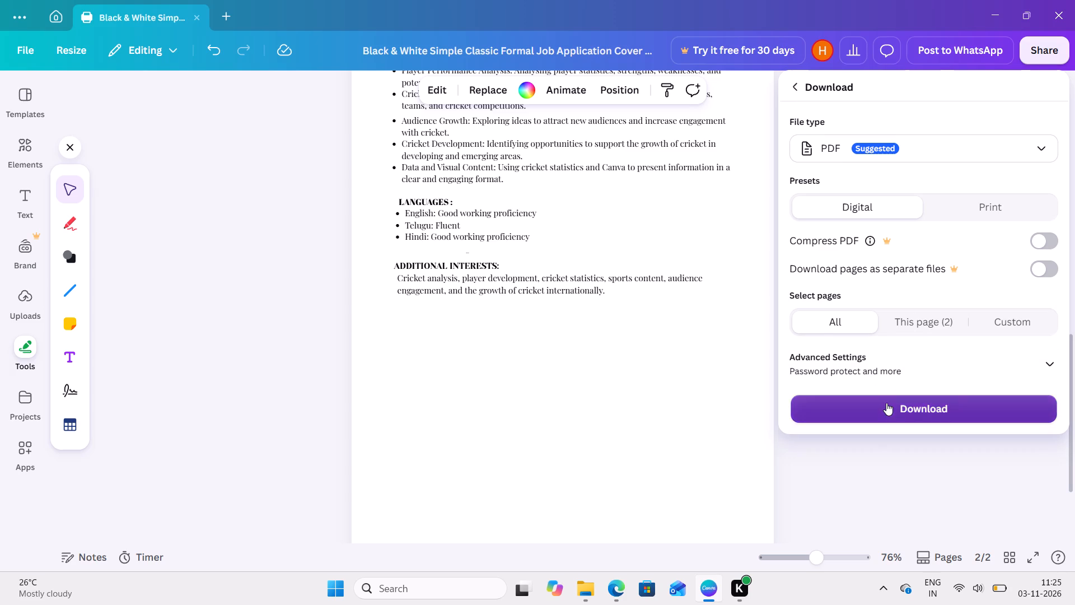
pyautogui.hotkey('alt', 'Tab')
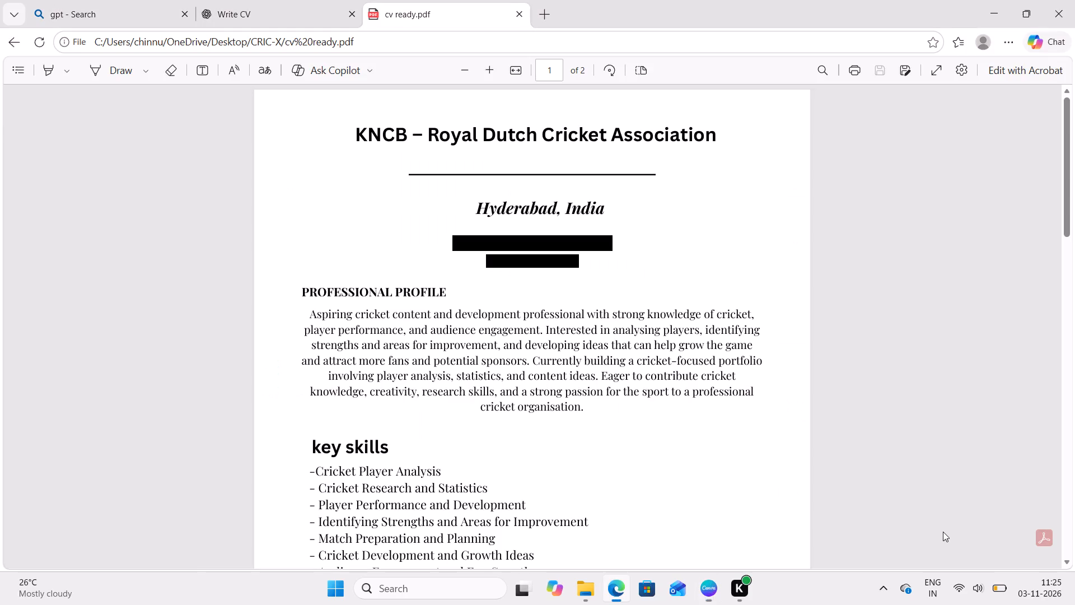
pyautogui.click(993, 7)
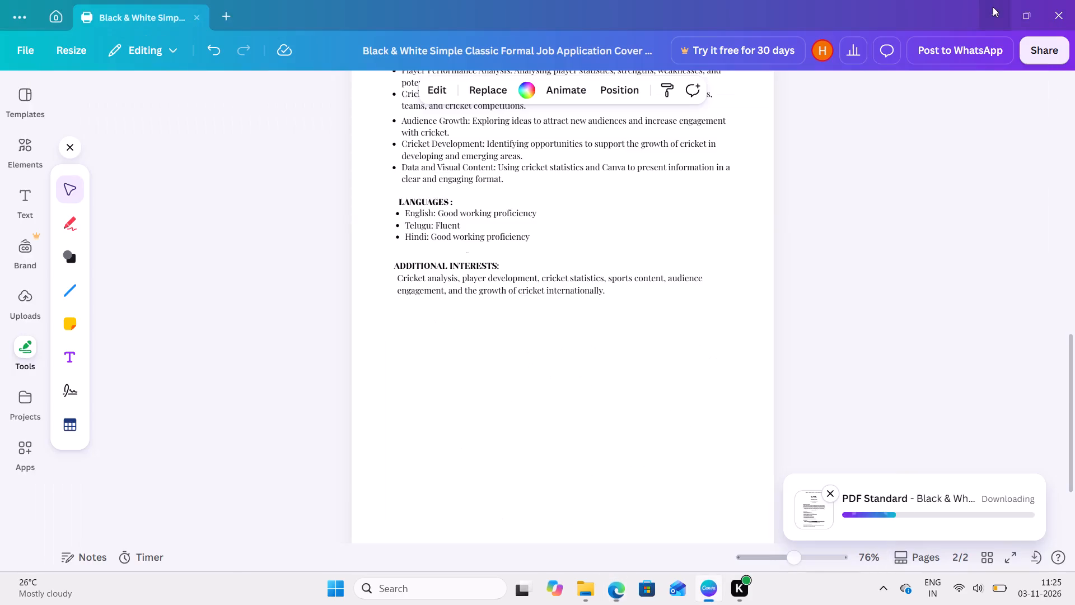
pyautogui.click(996, 1)
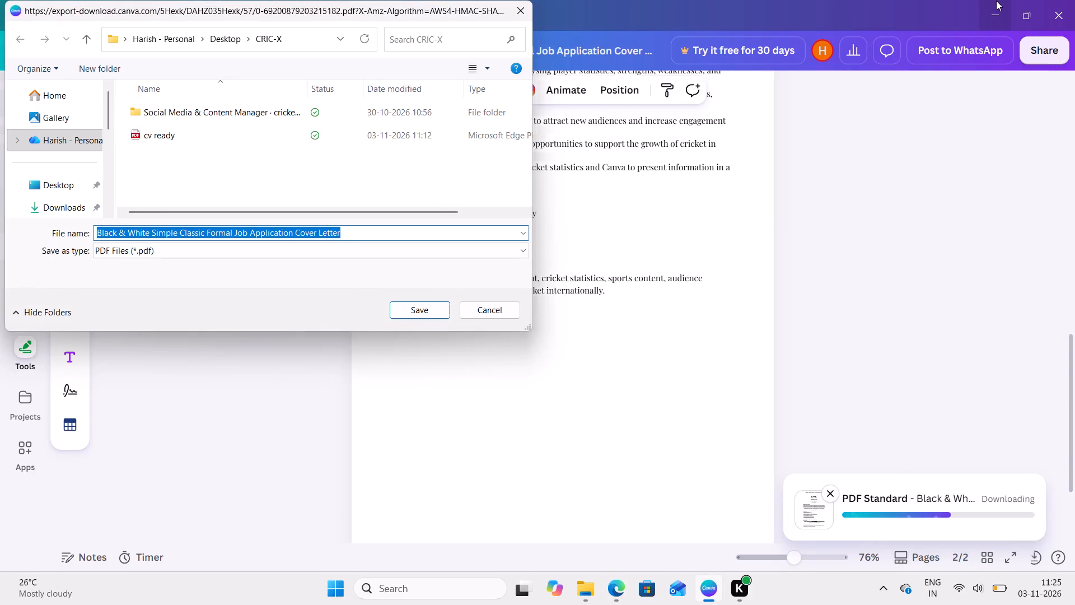